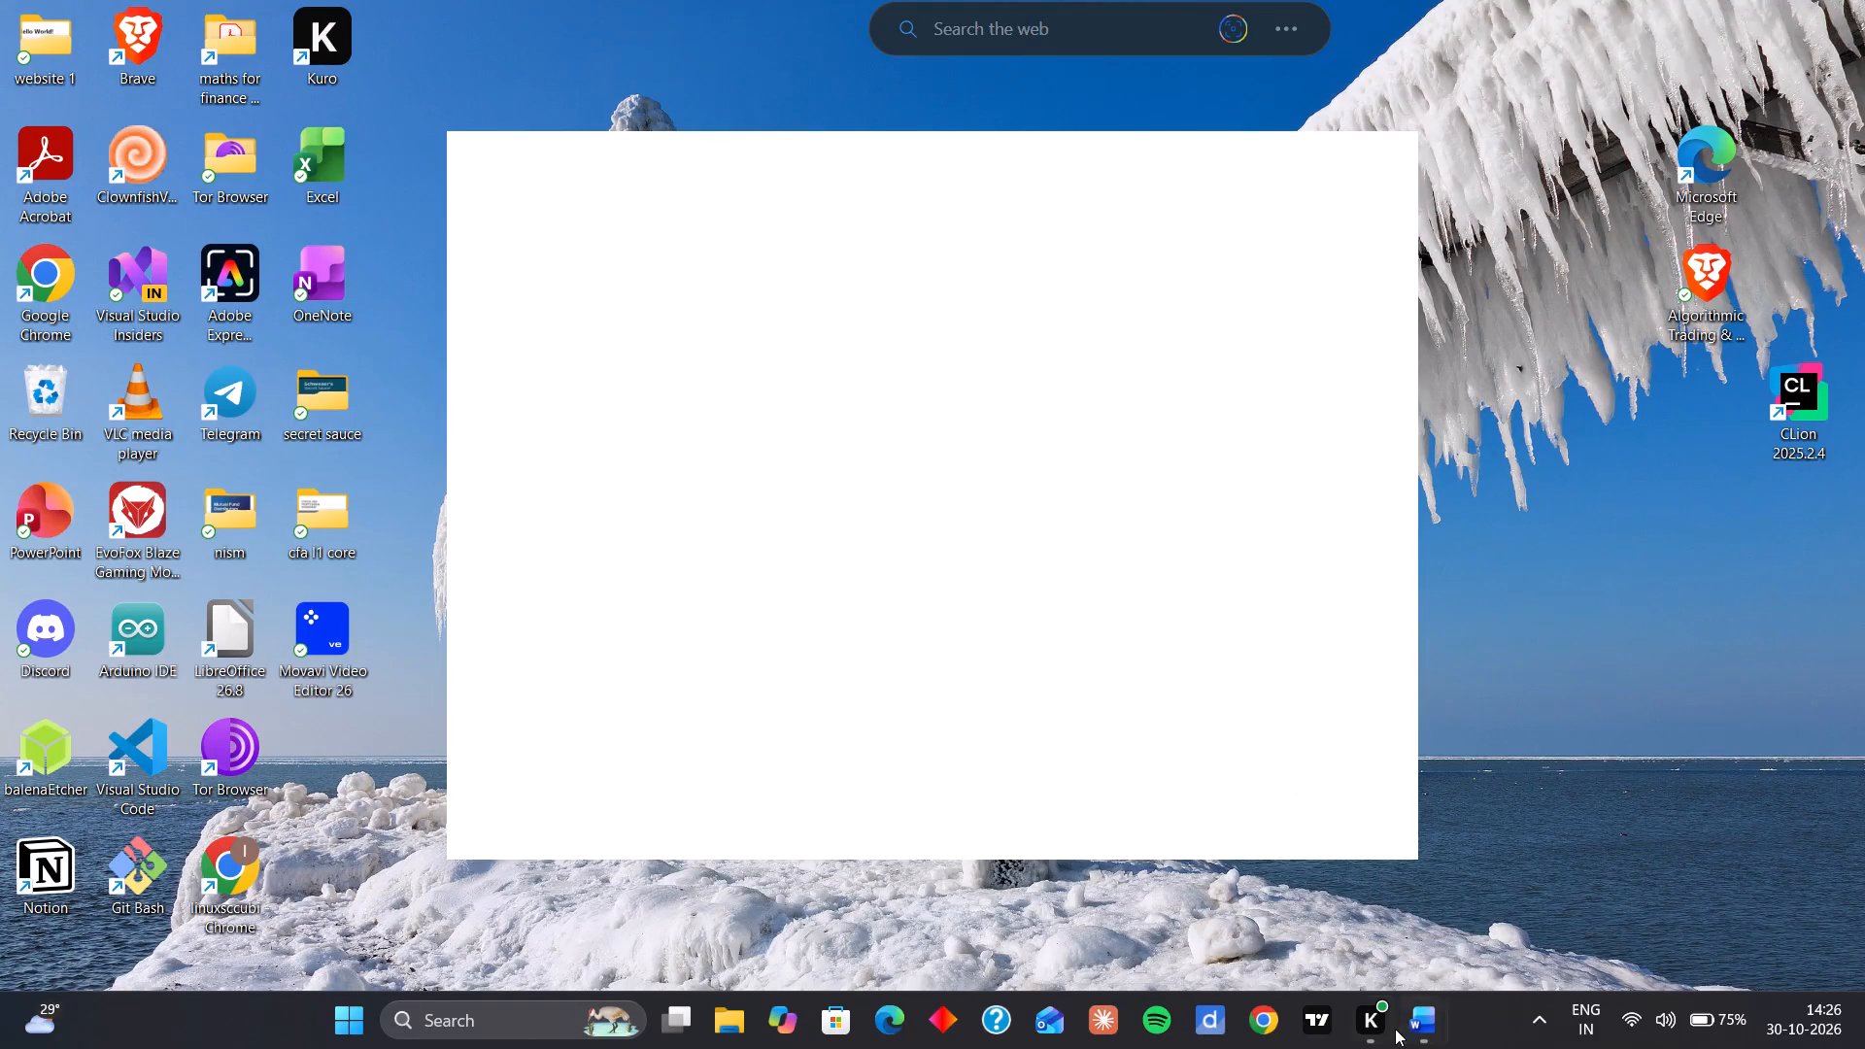
Open File Explorer and search Home for "nism".
left_click(957, 934)
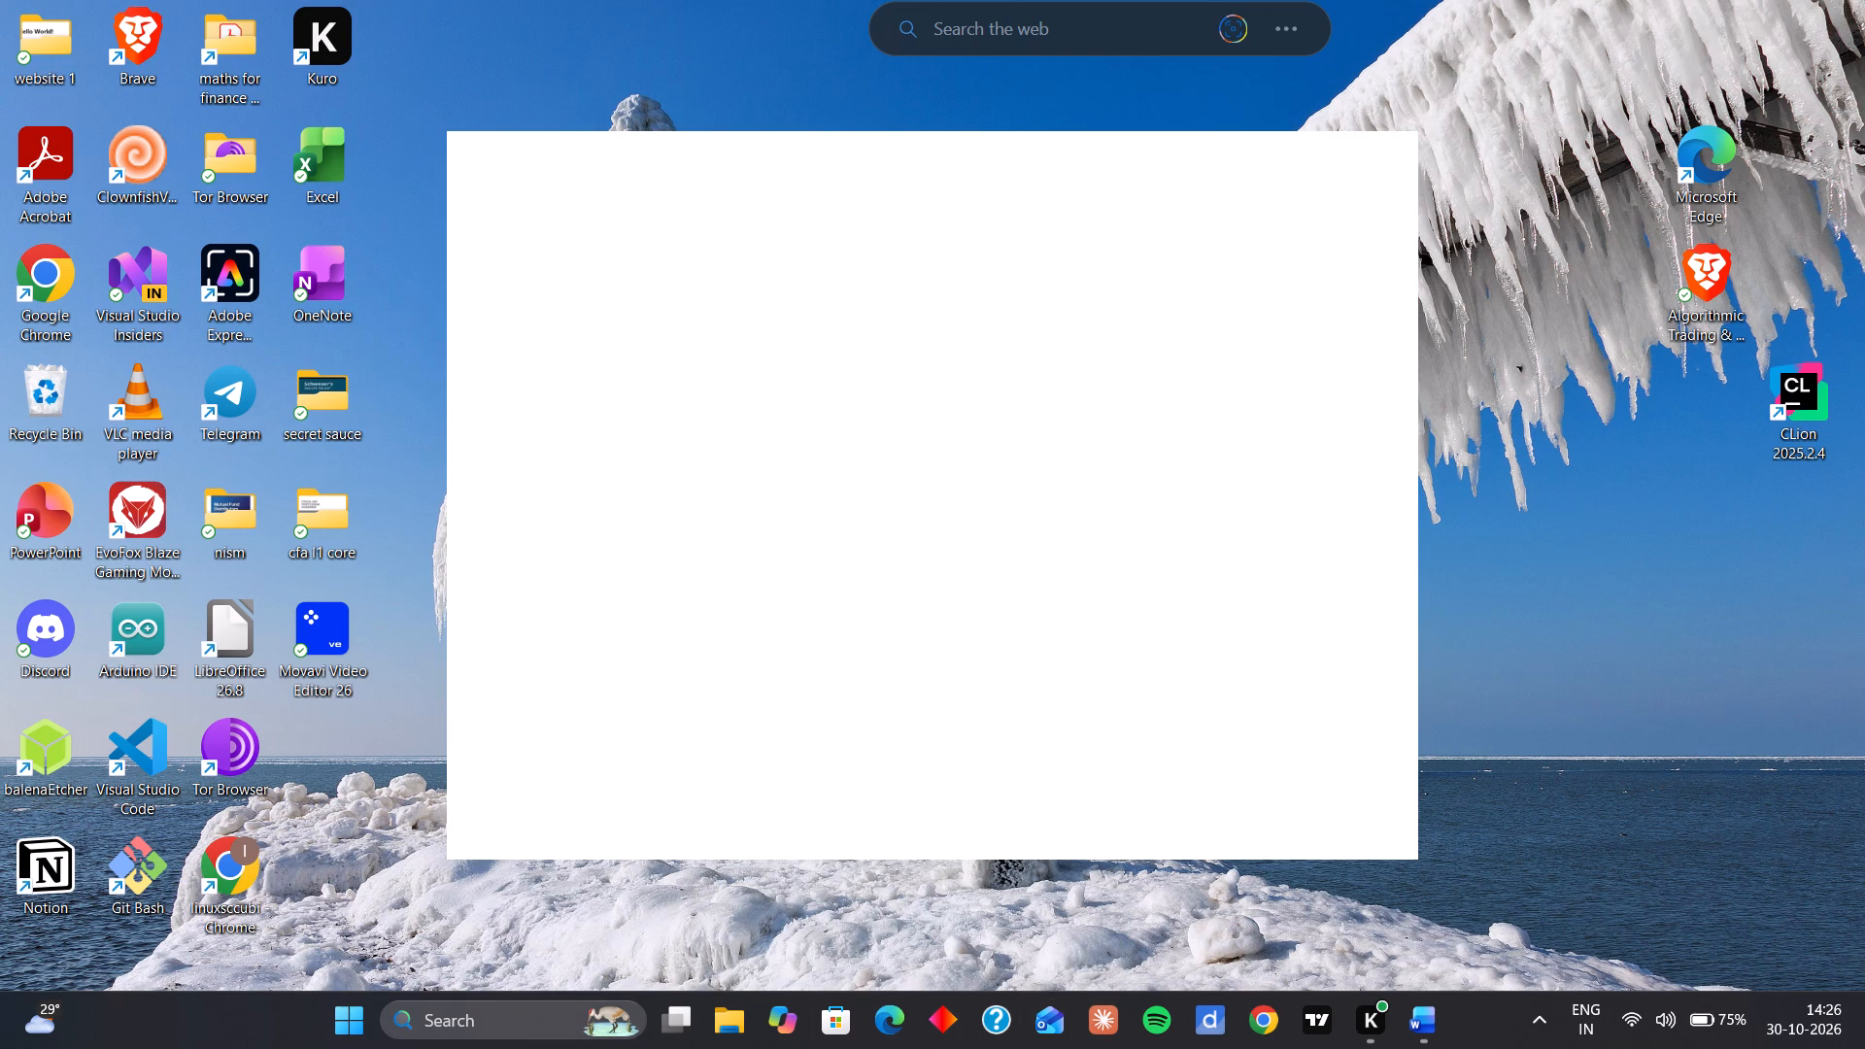
double_click(720, 1006)
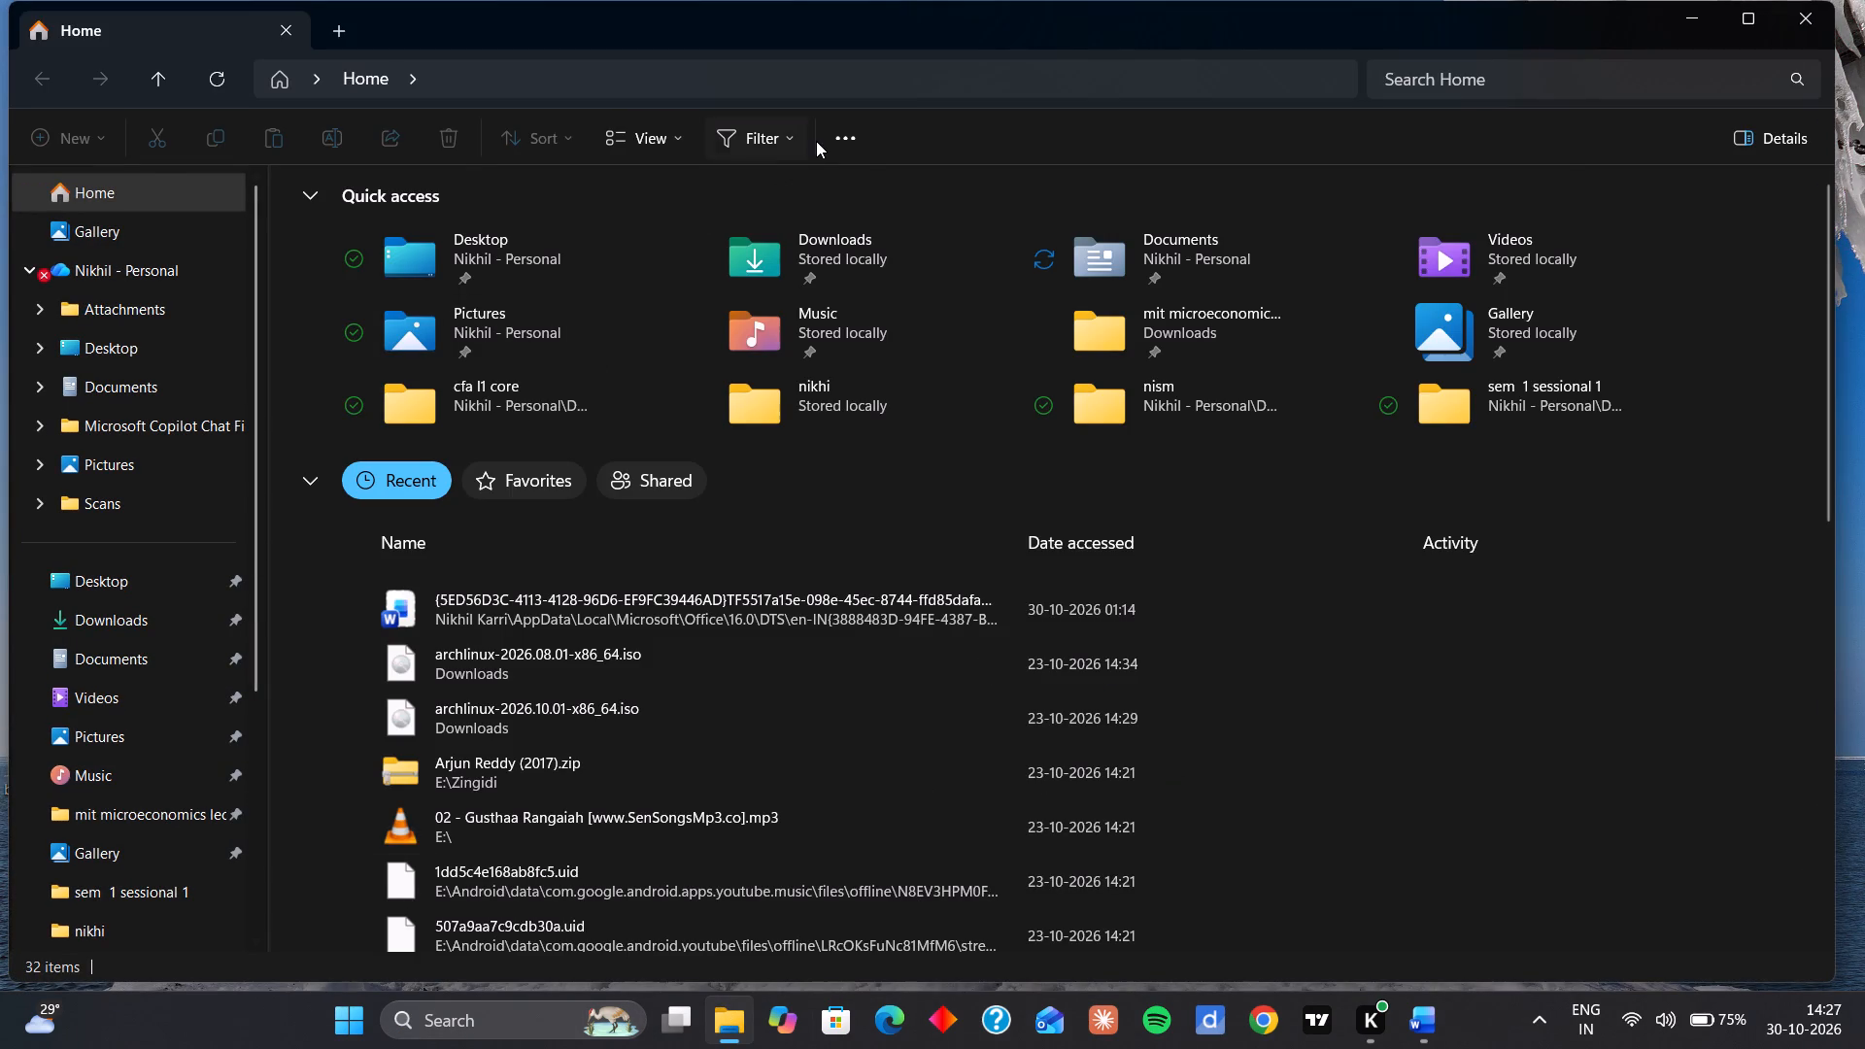
left_click(1398, 69)
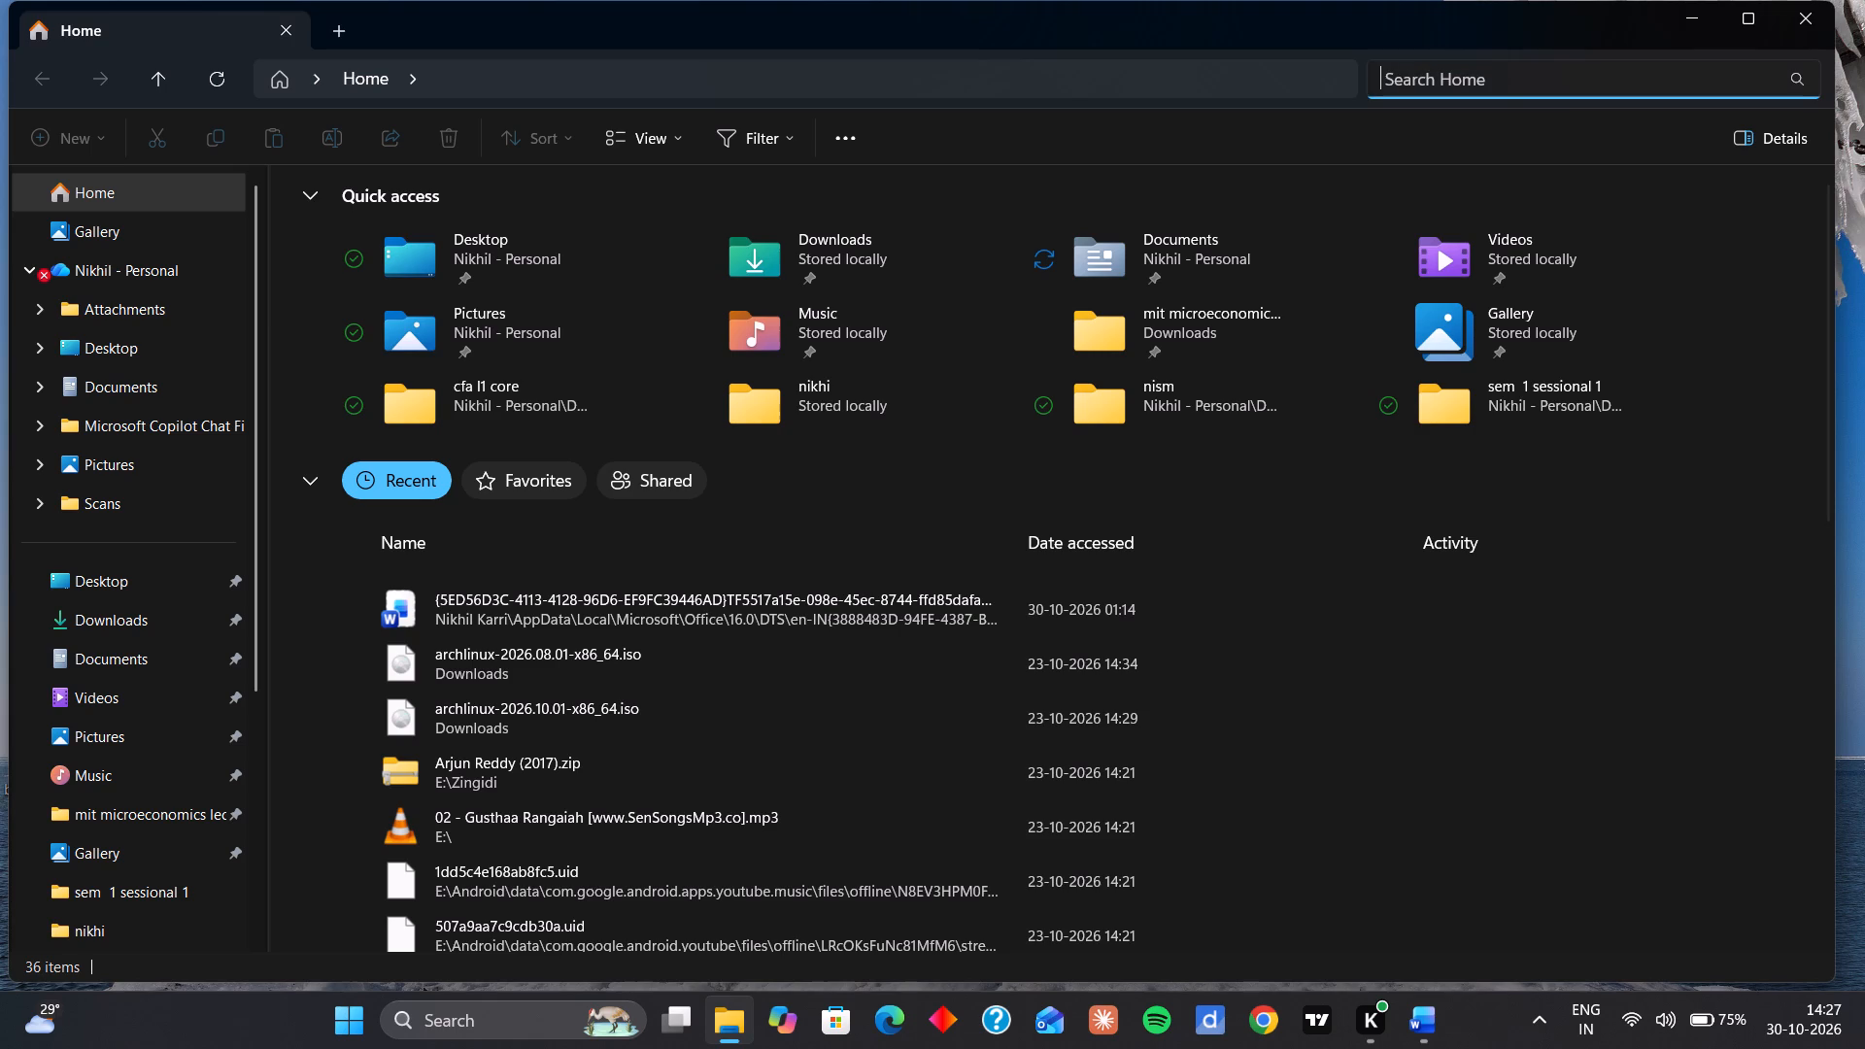
left_click(1398, 69)
type("nism")
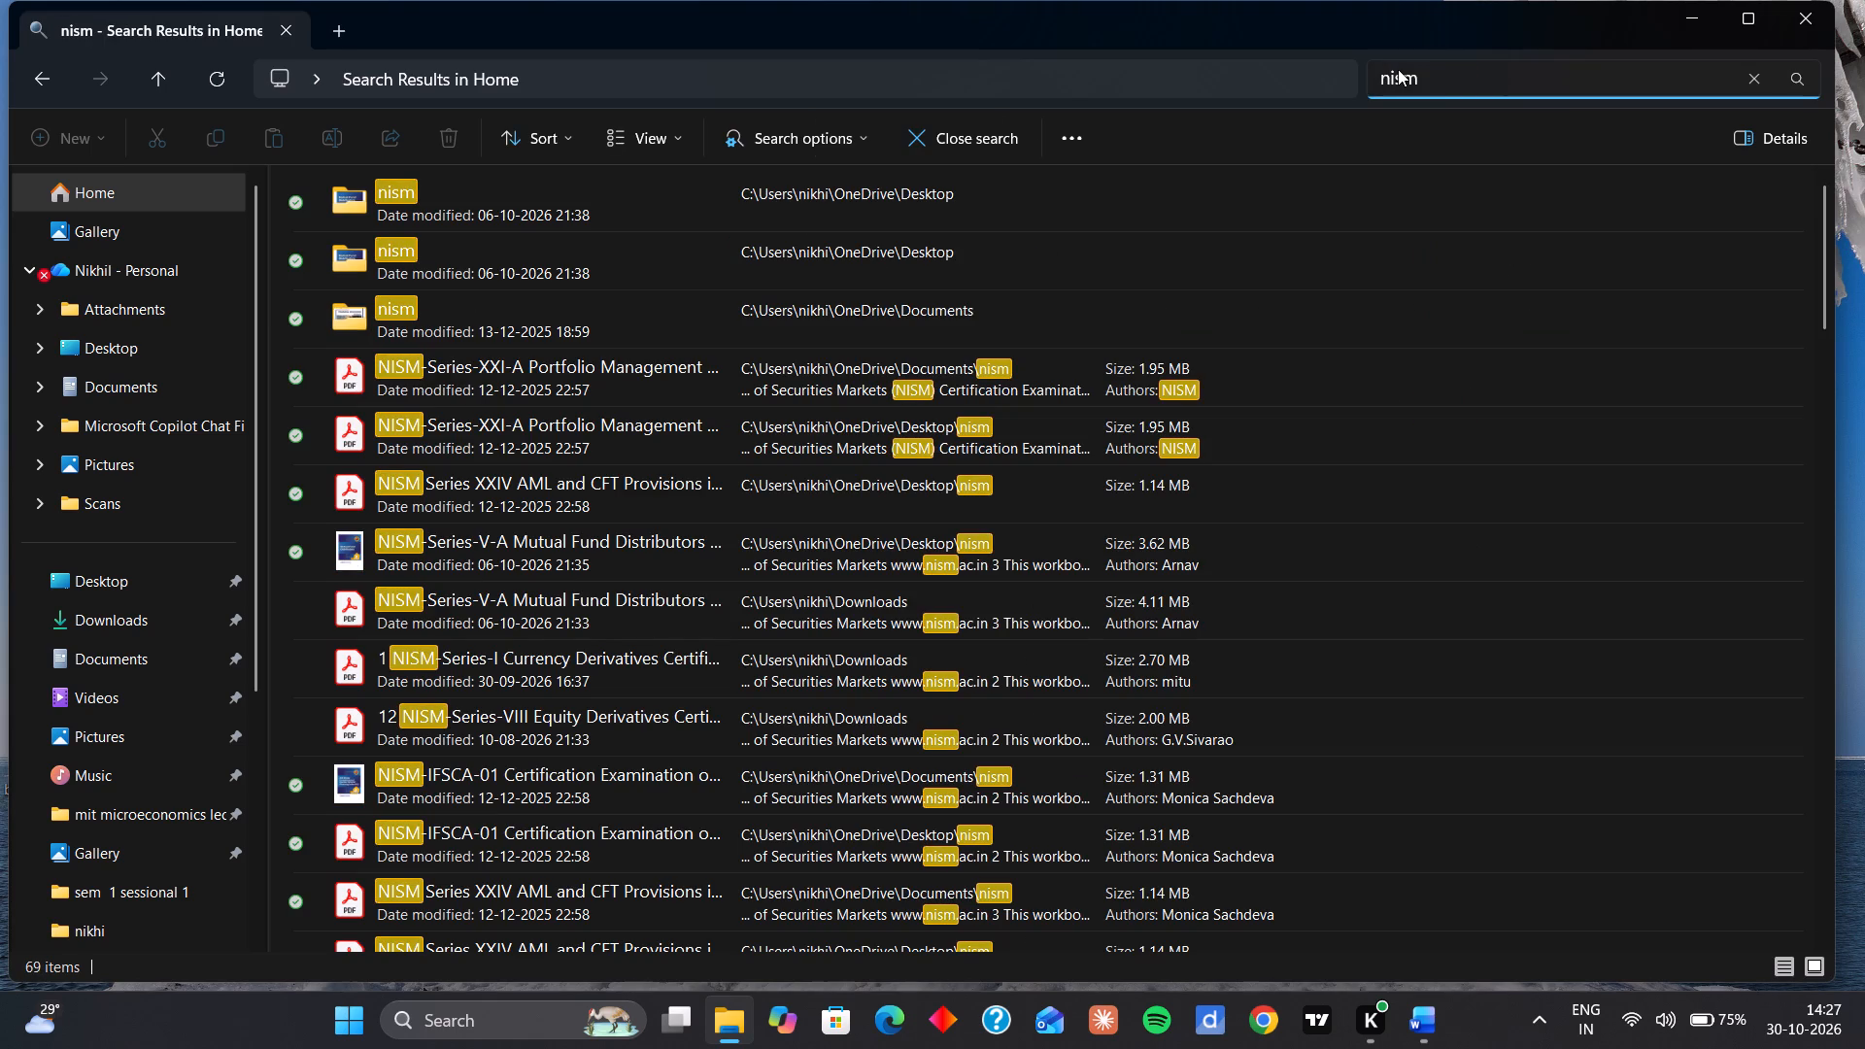
Open the NISM-Series-V-A Mutual Fund Distributors PDF from the Desktop nism folder and maximize its window.
double_click(695, 537)
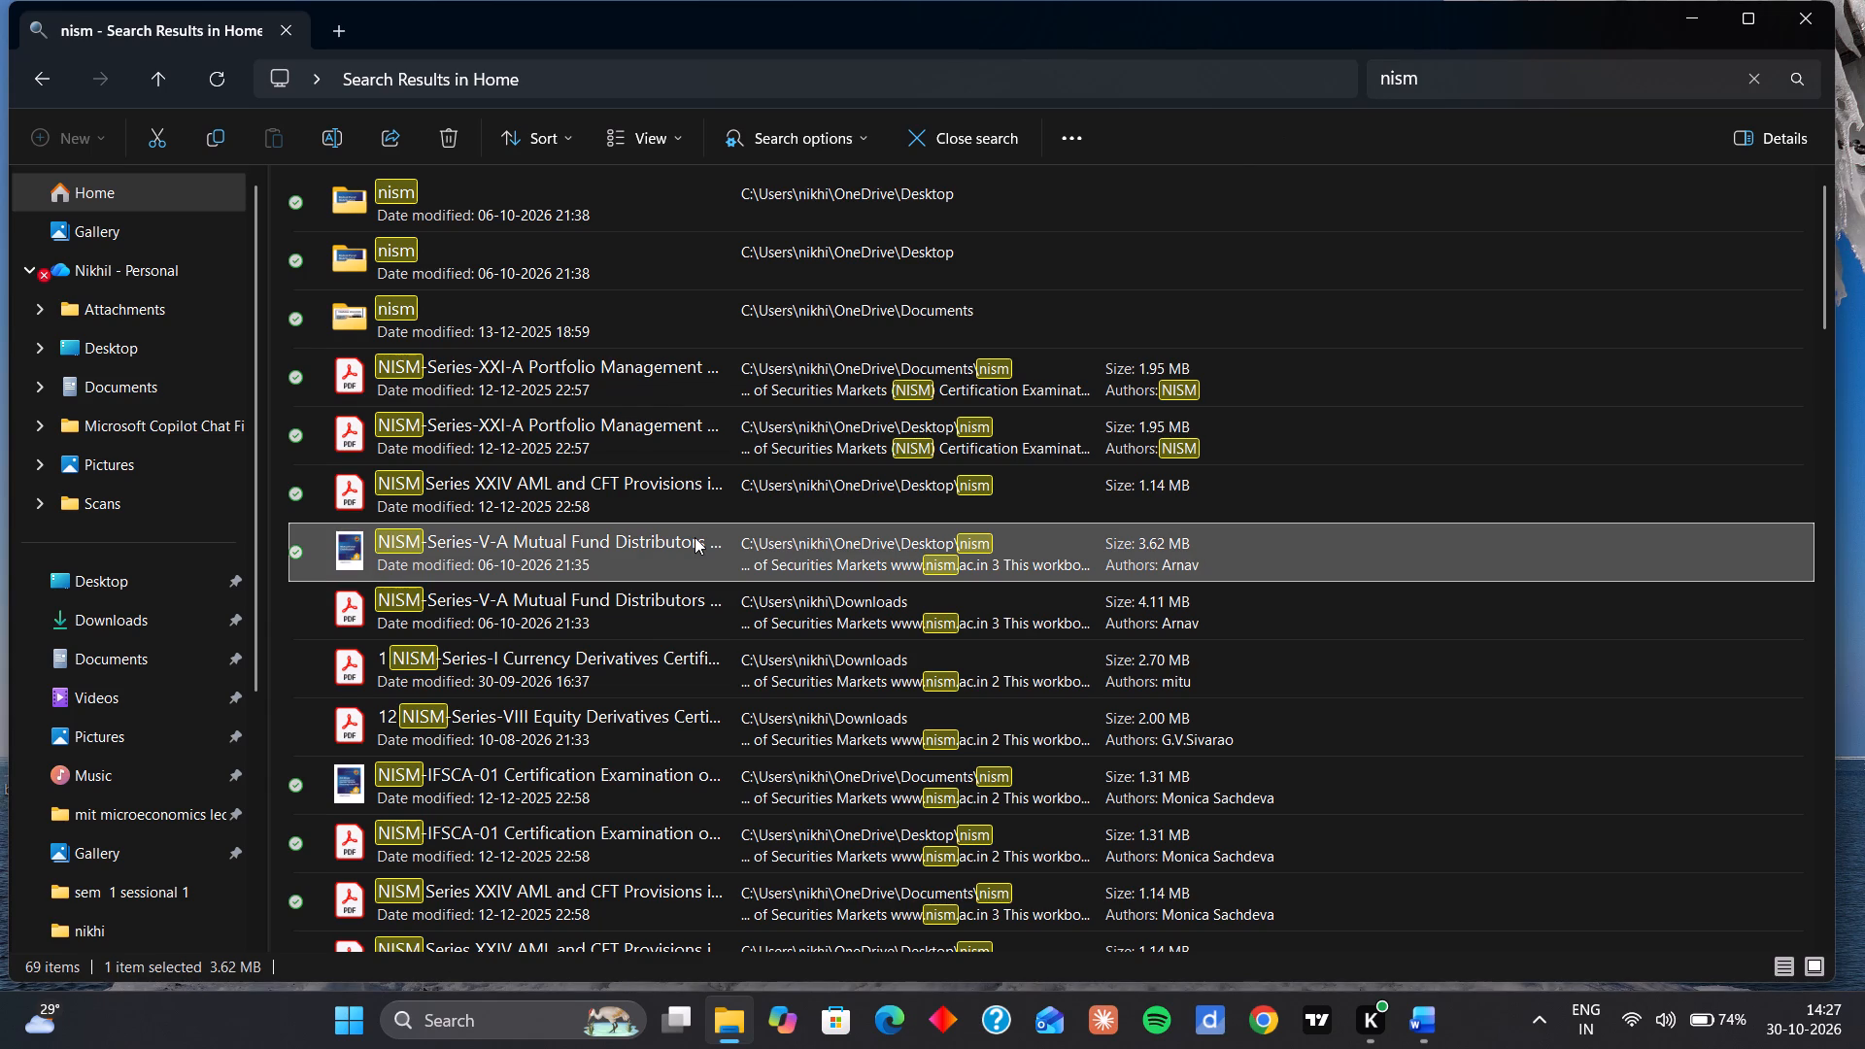
left_click(695, 537)
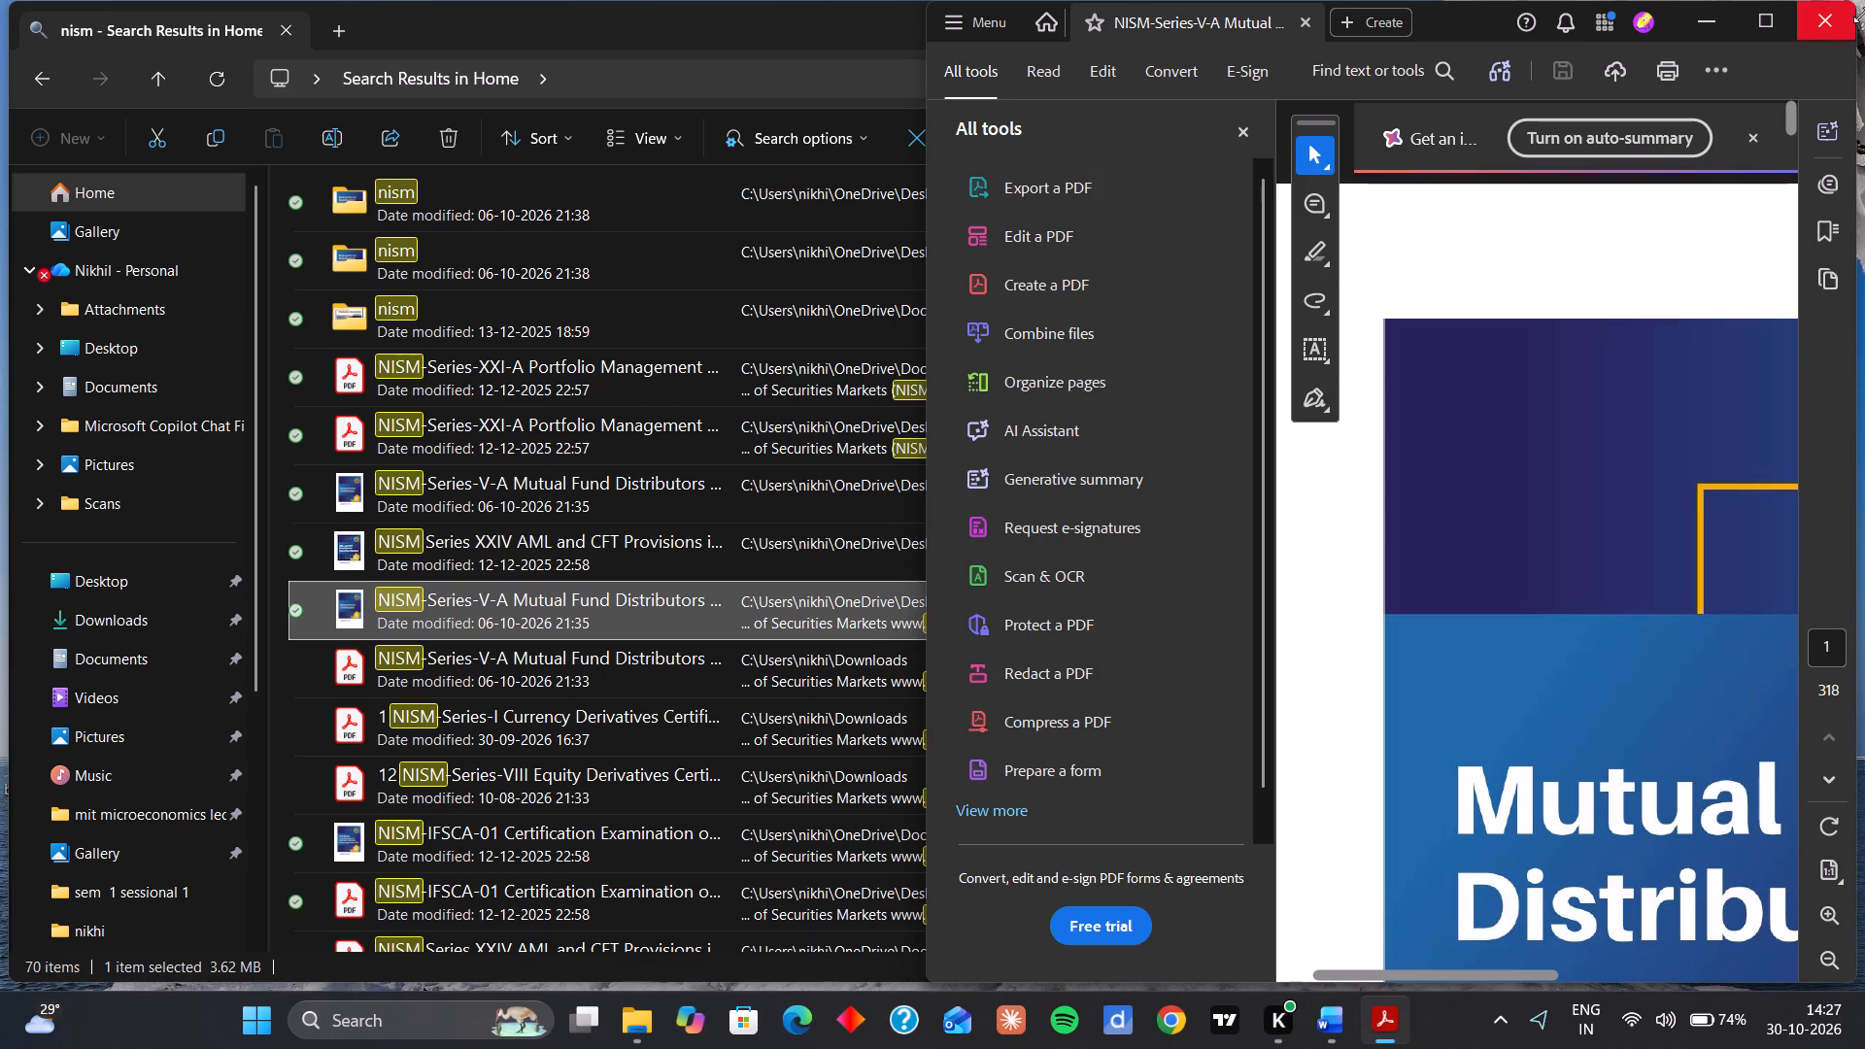
left_click(1774, 11)
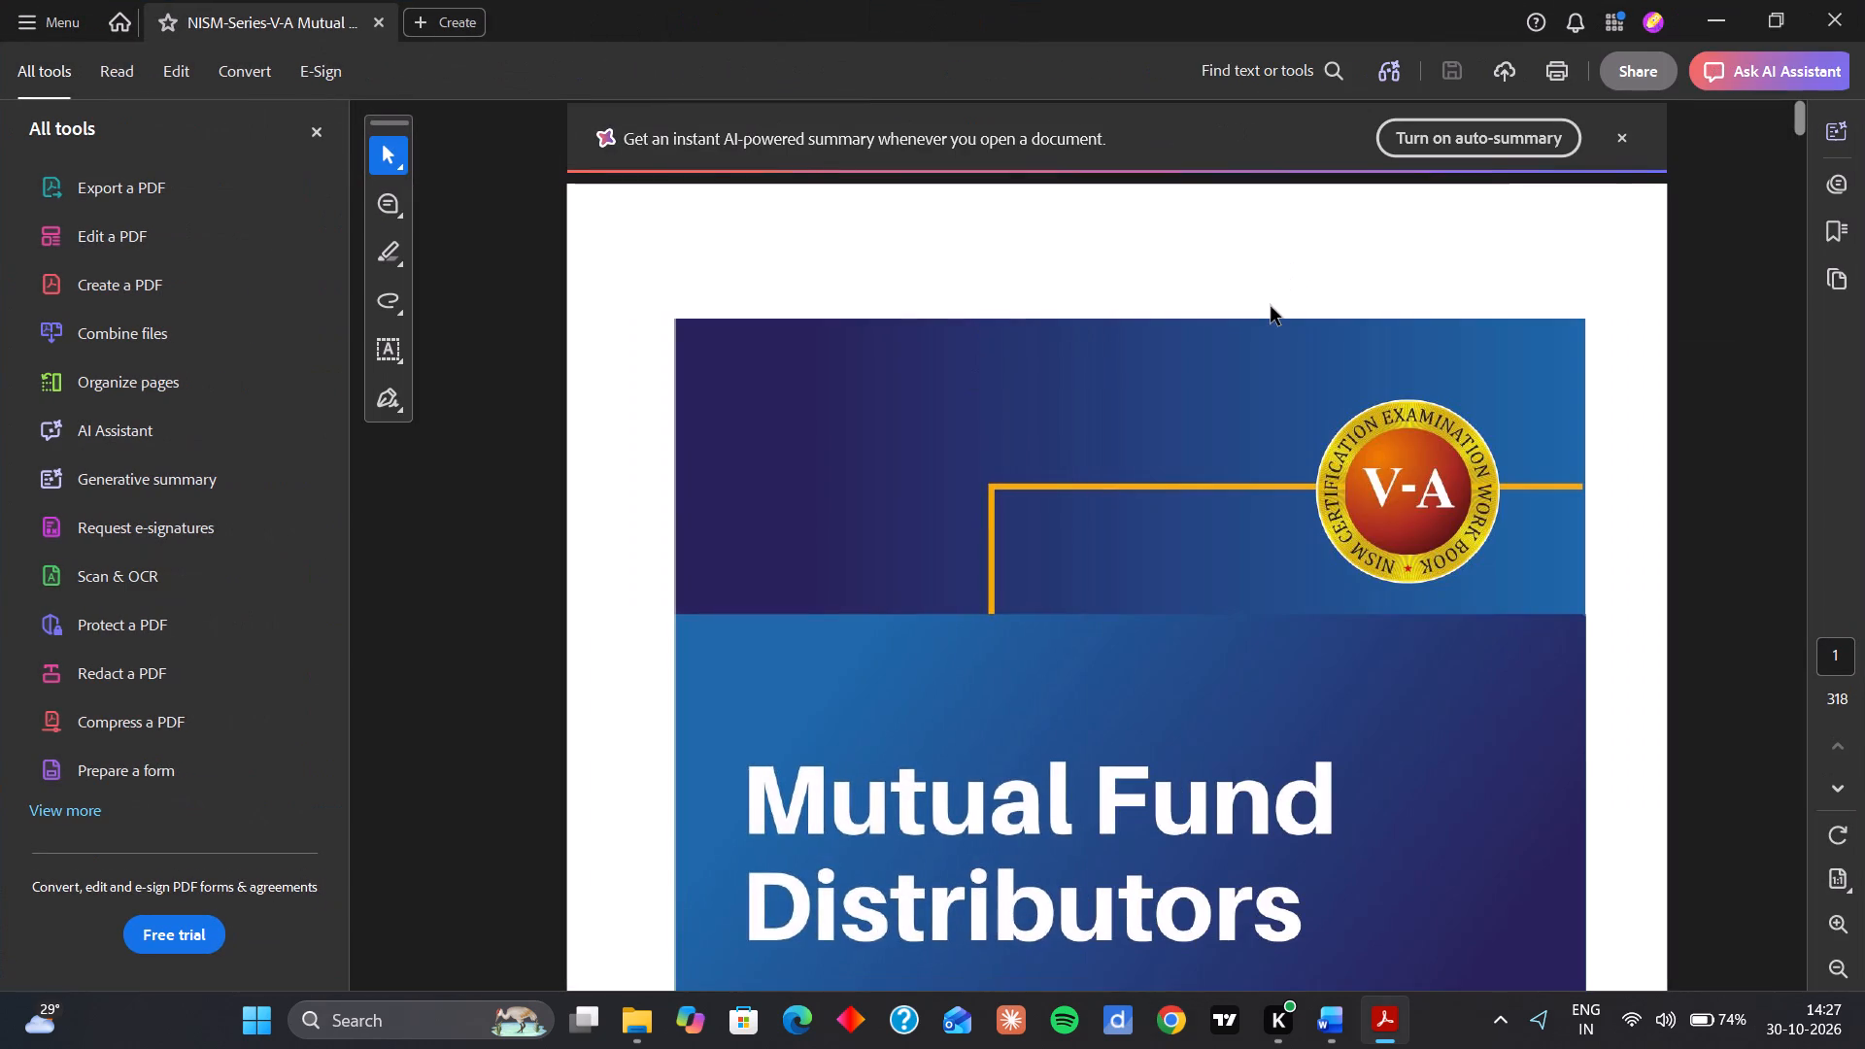
Look through the workbook's opening pages, from the cover and publisher details to the Foreword on page 4.
scroll(1271, 307, "down", 4)
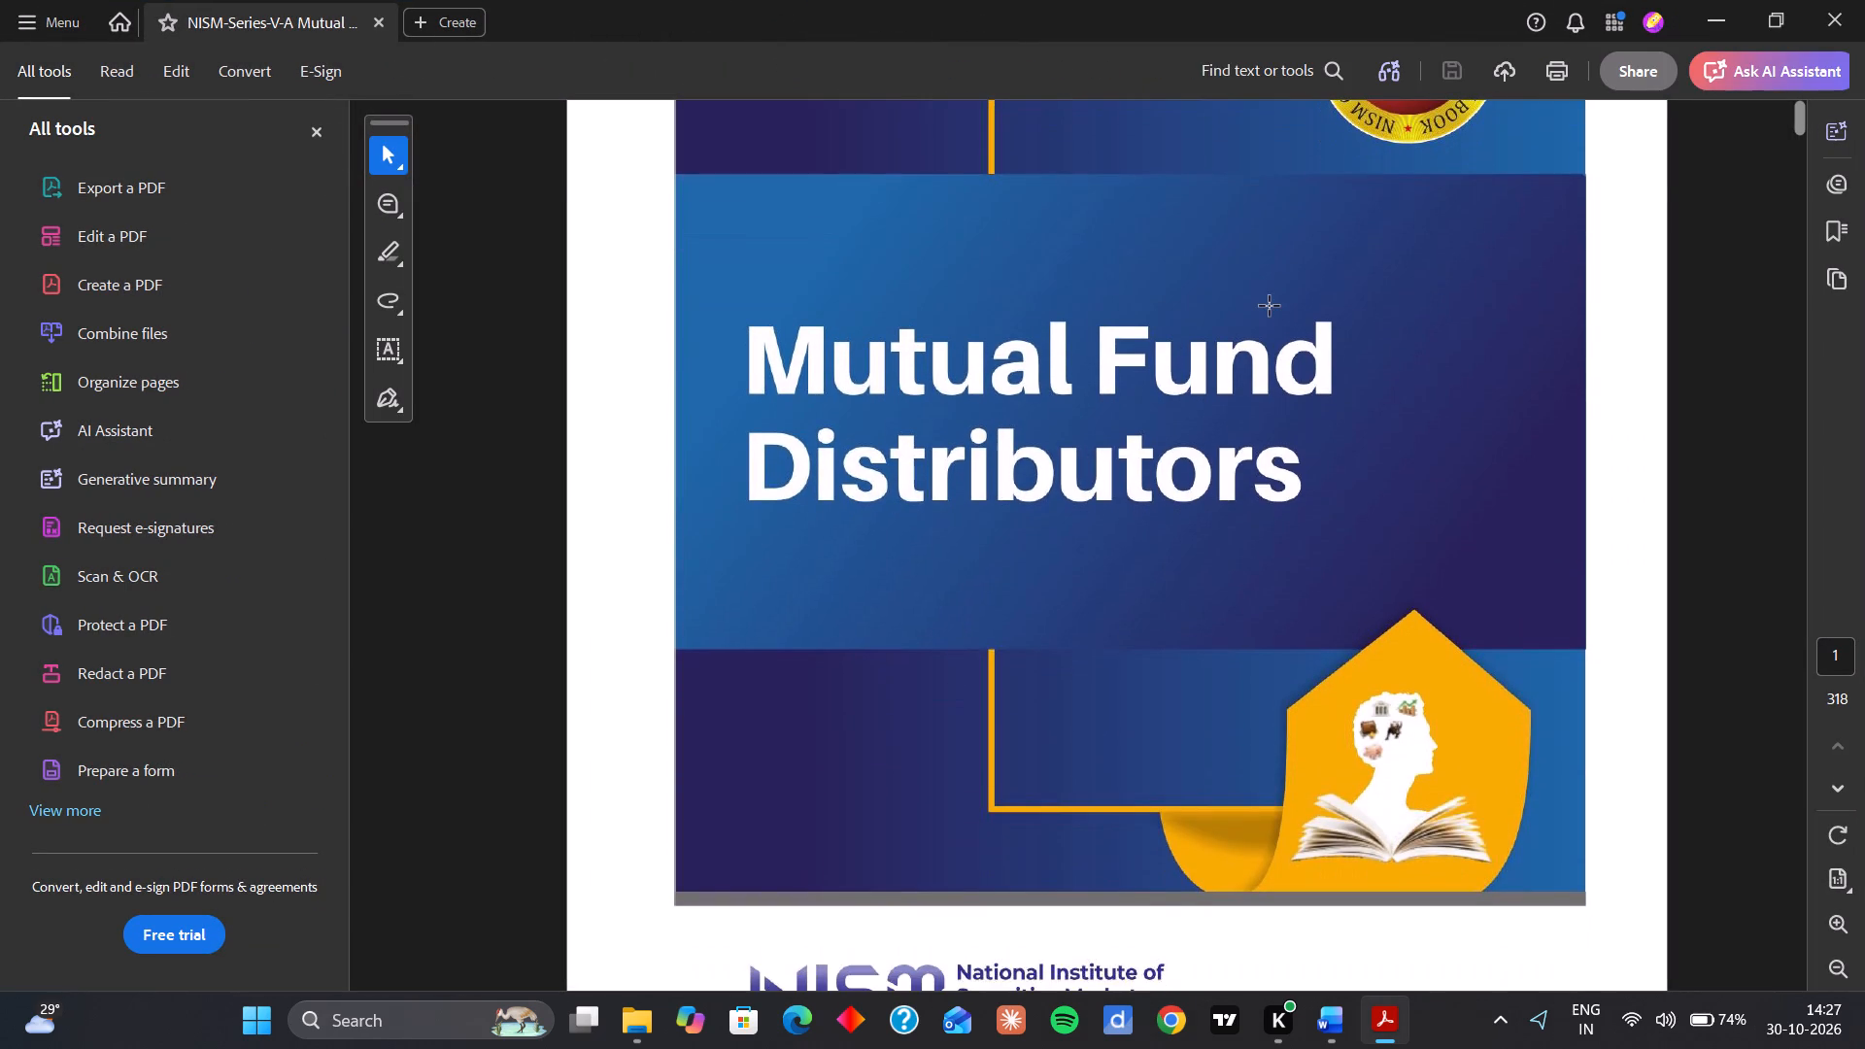
scroll(1271, 307, "down", 2)
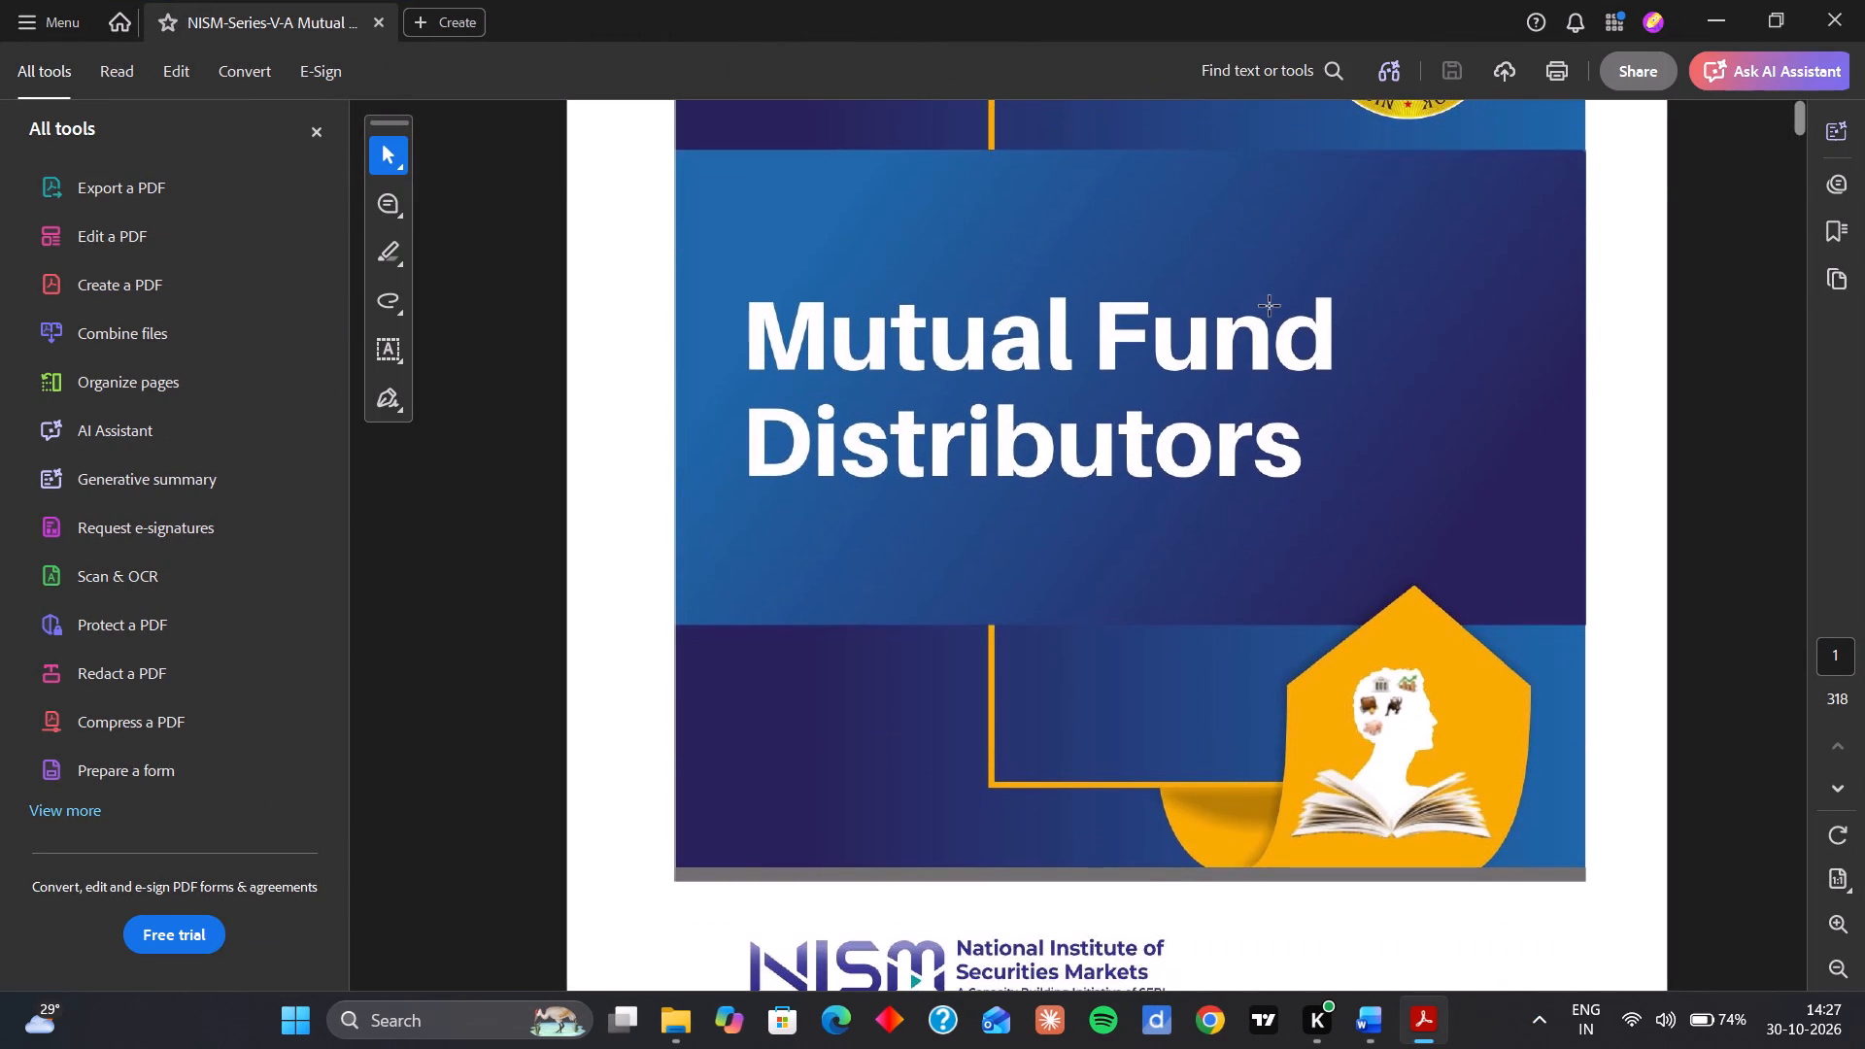
scroll(1271, 307, "down", 10)
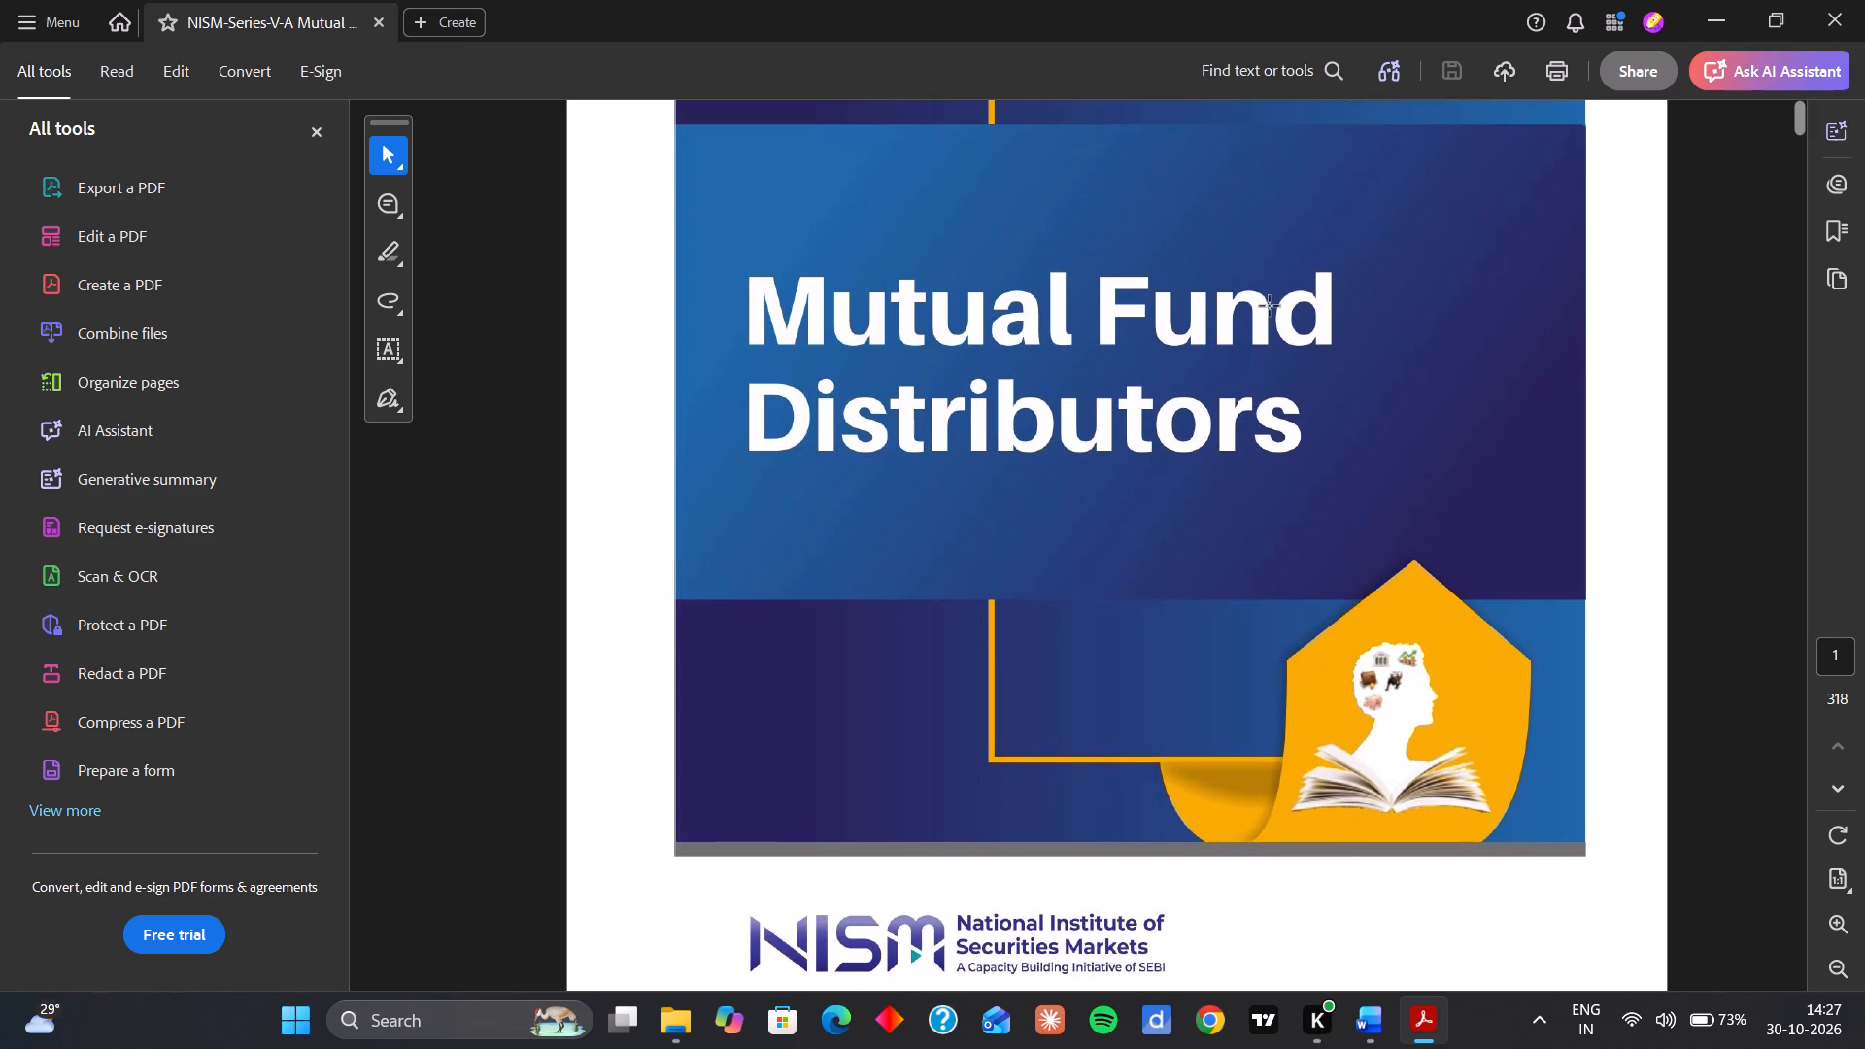
scroll(1271, 307, "down", 1)
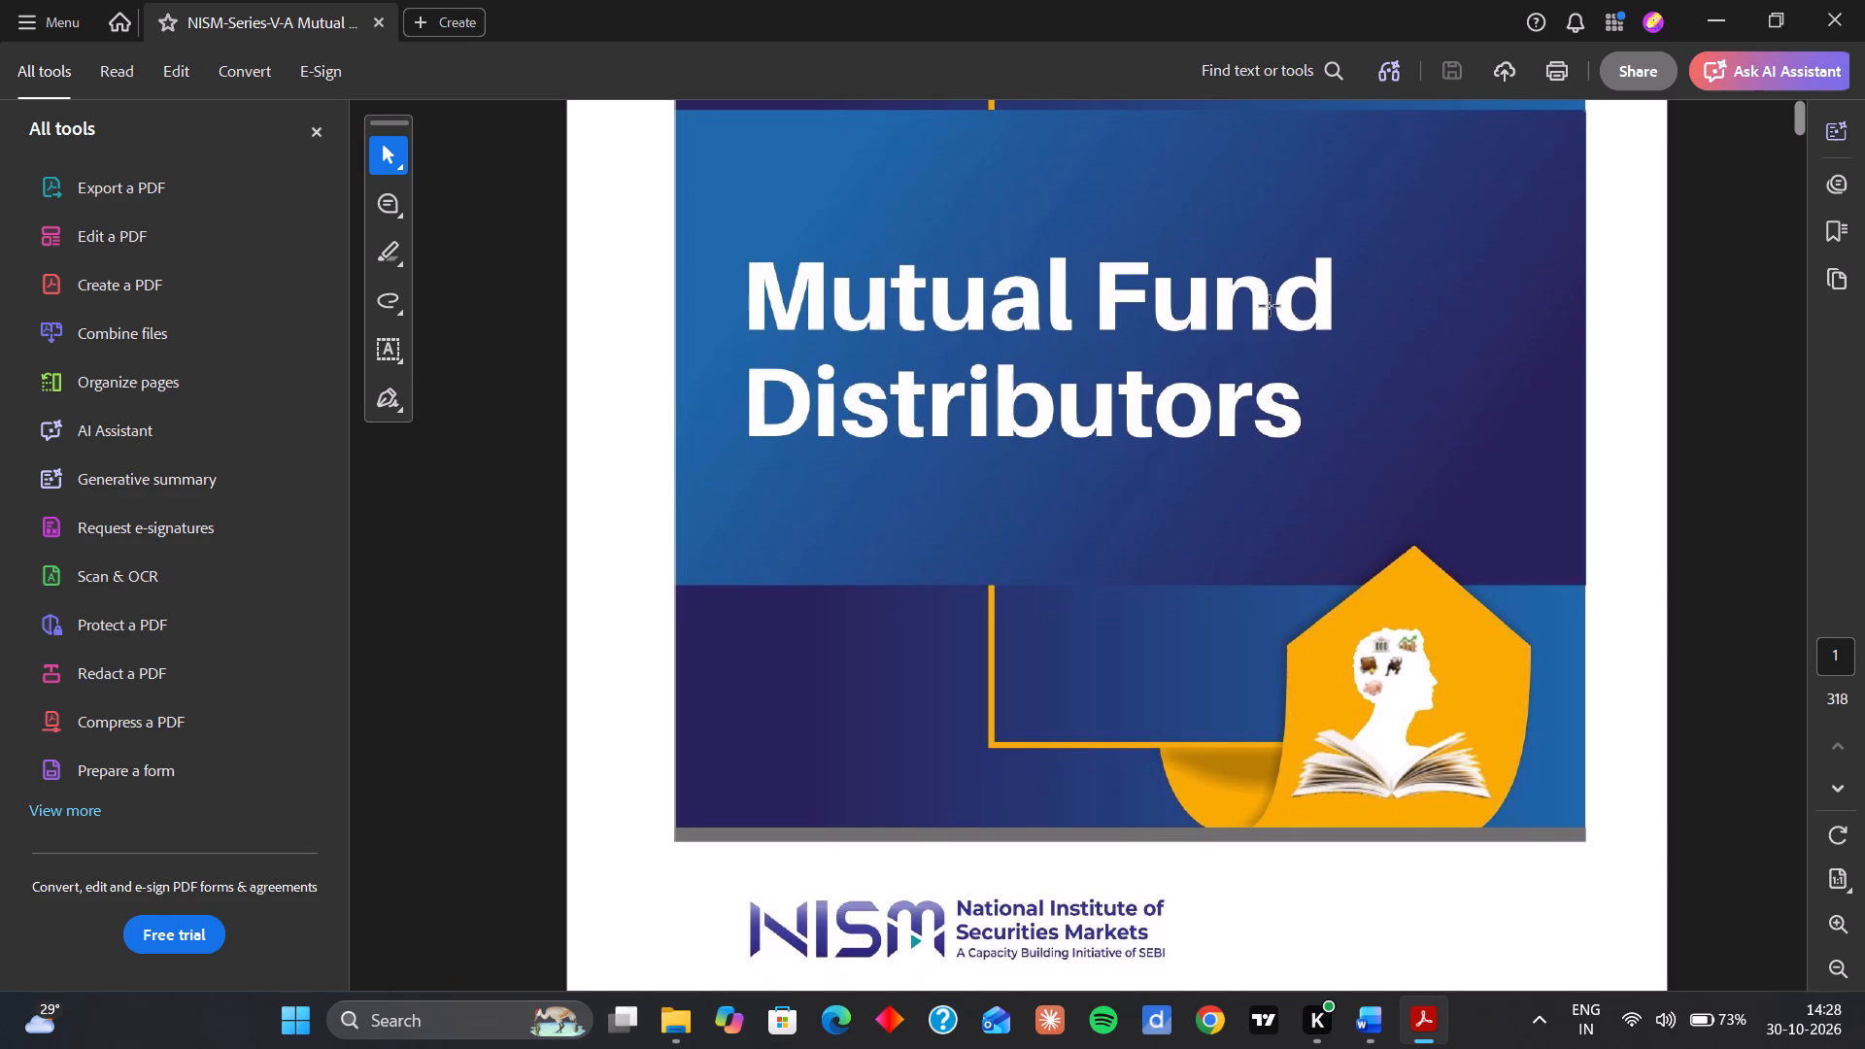
scroll(1271, 307, "down", 1)
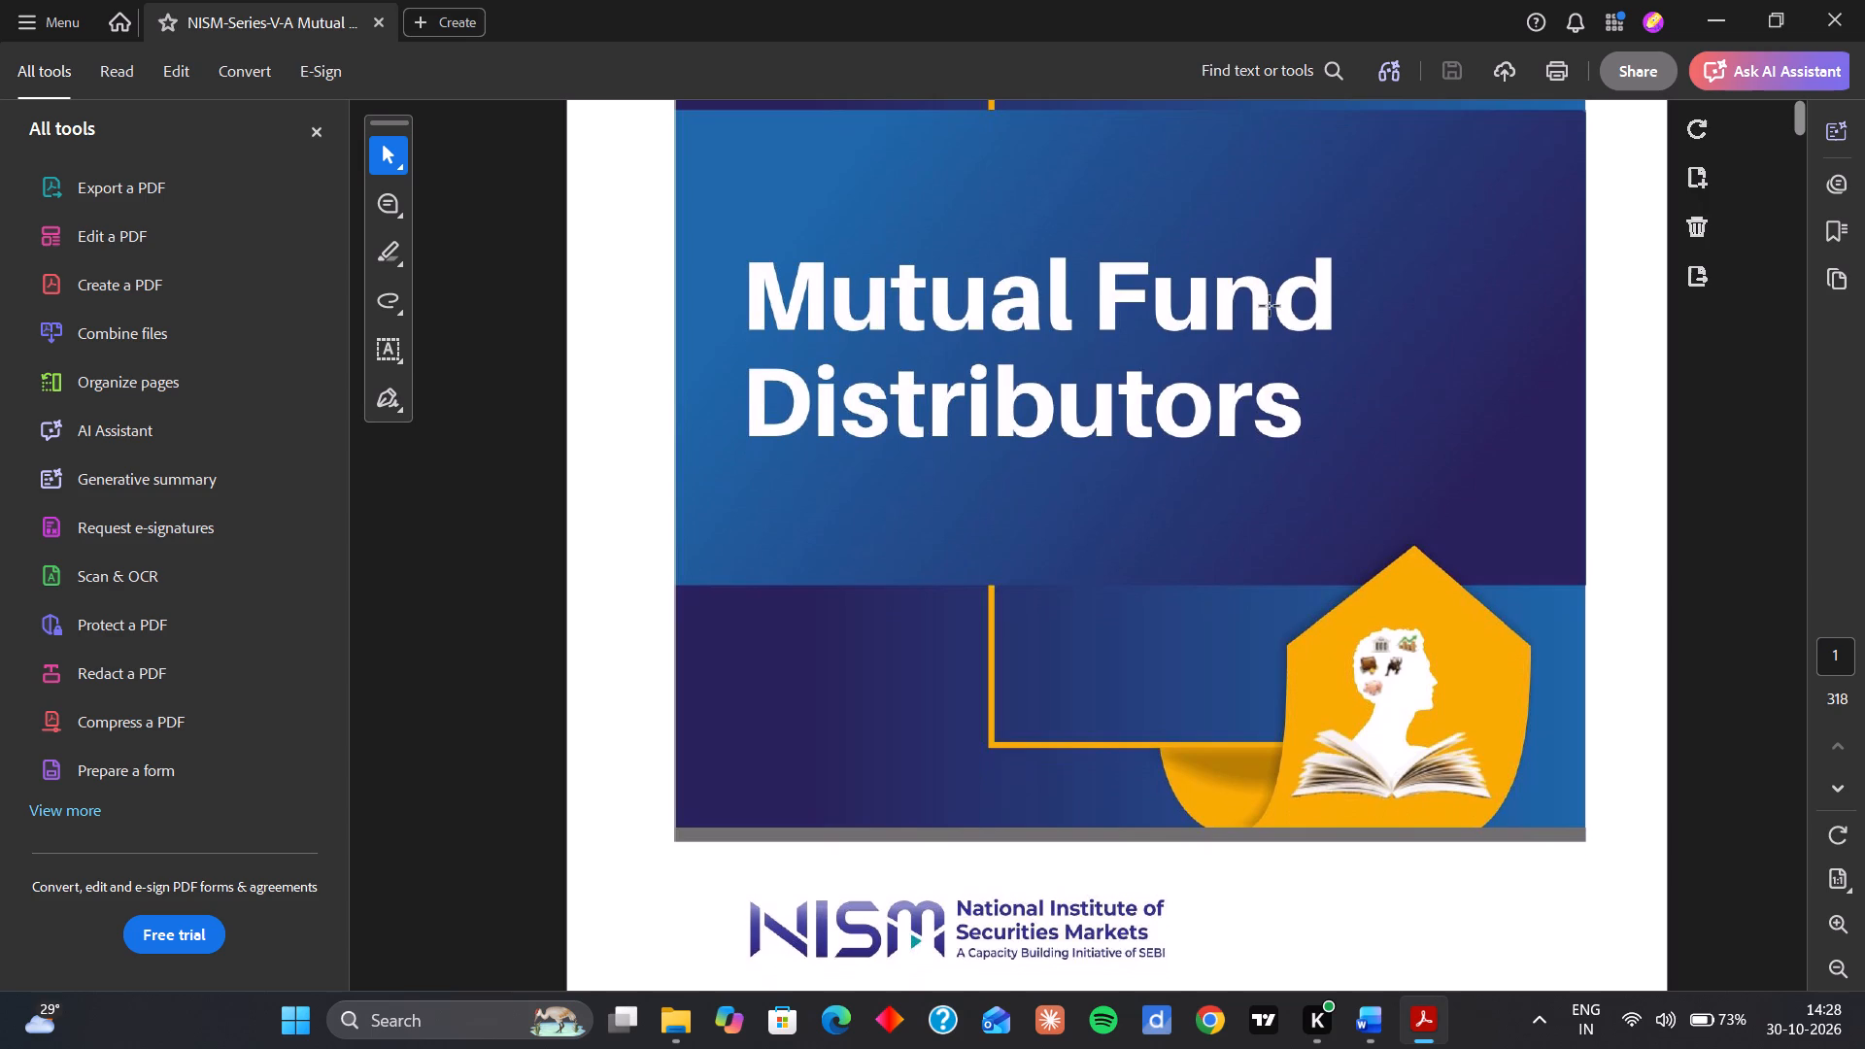
scroll(1271, 307, "down", 3)
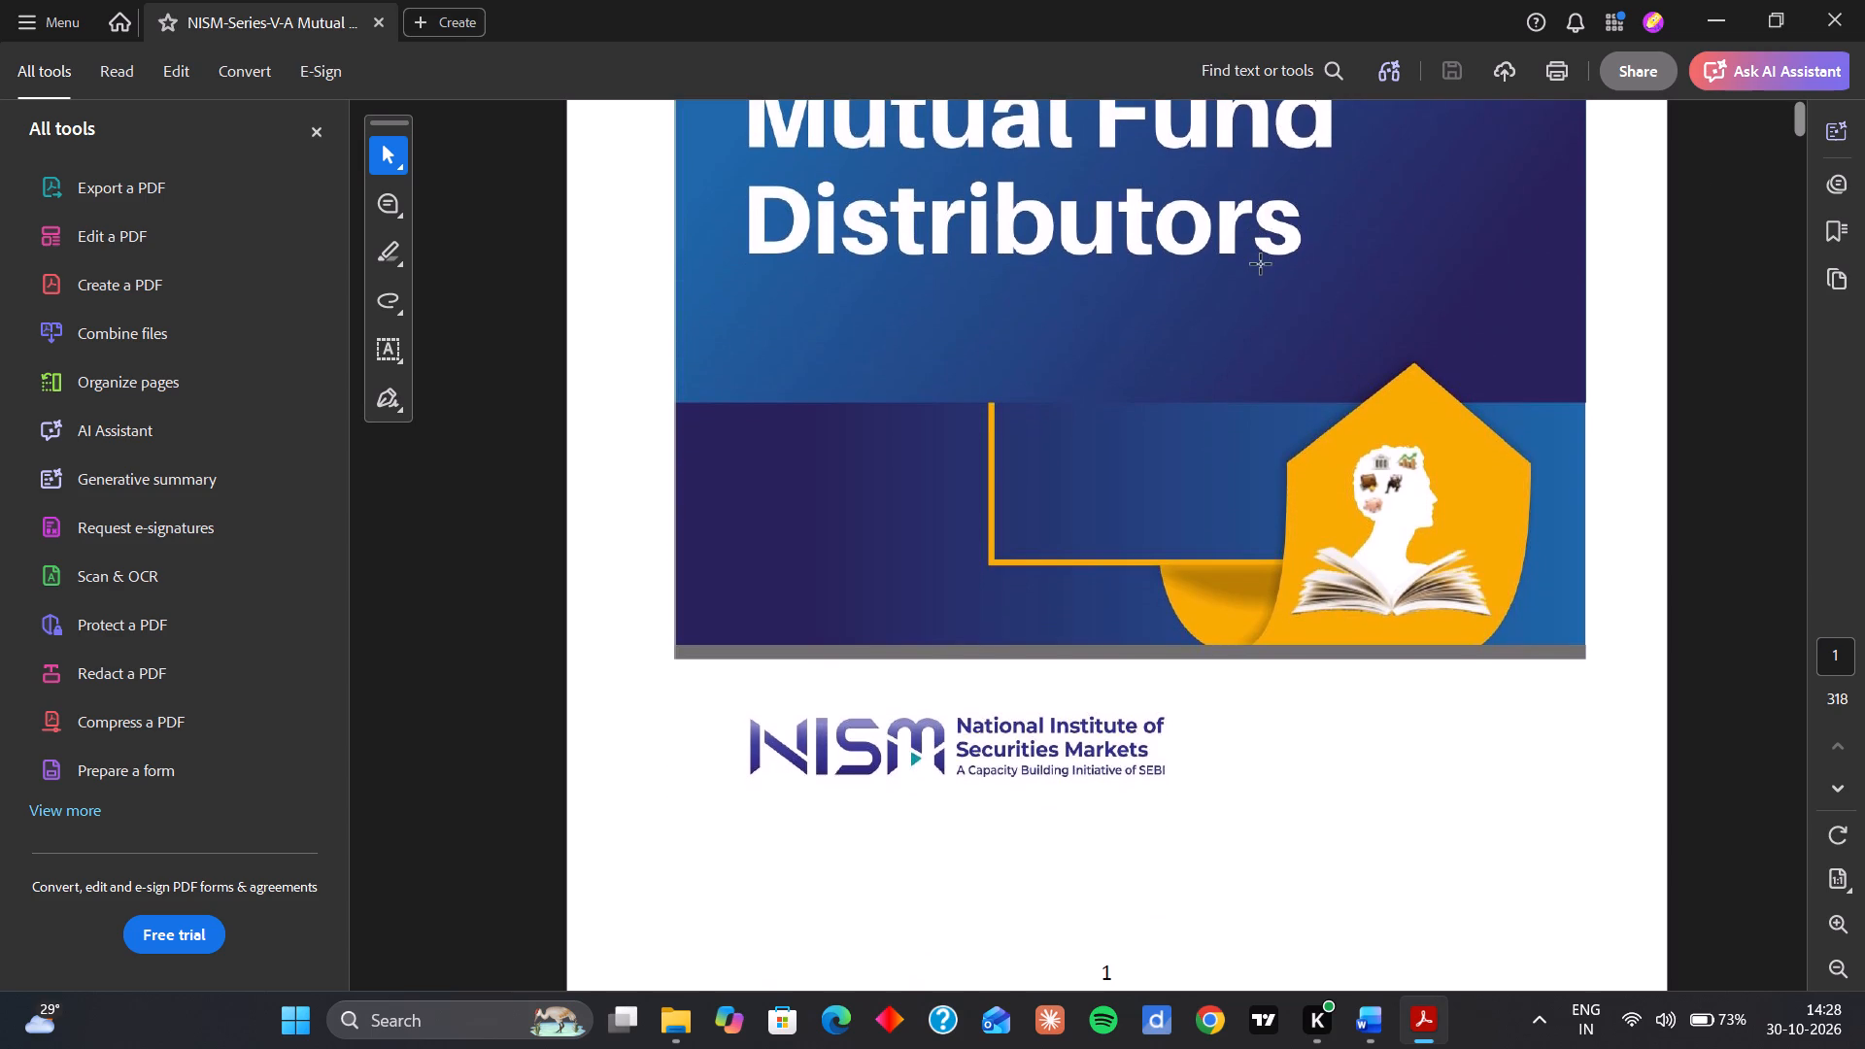
scroll(1262, 265, "down", 2)
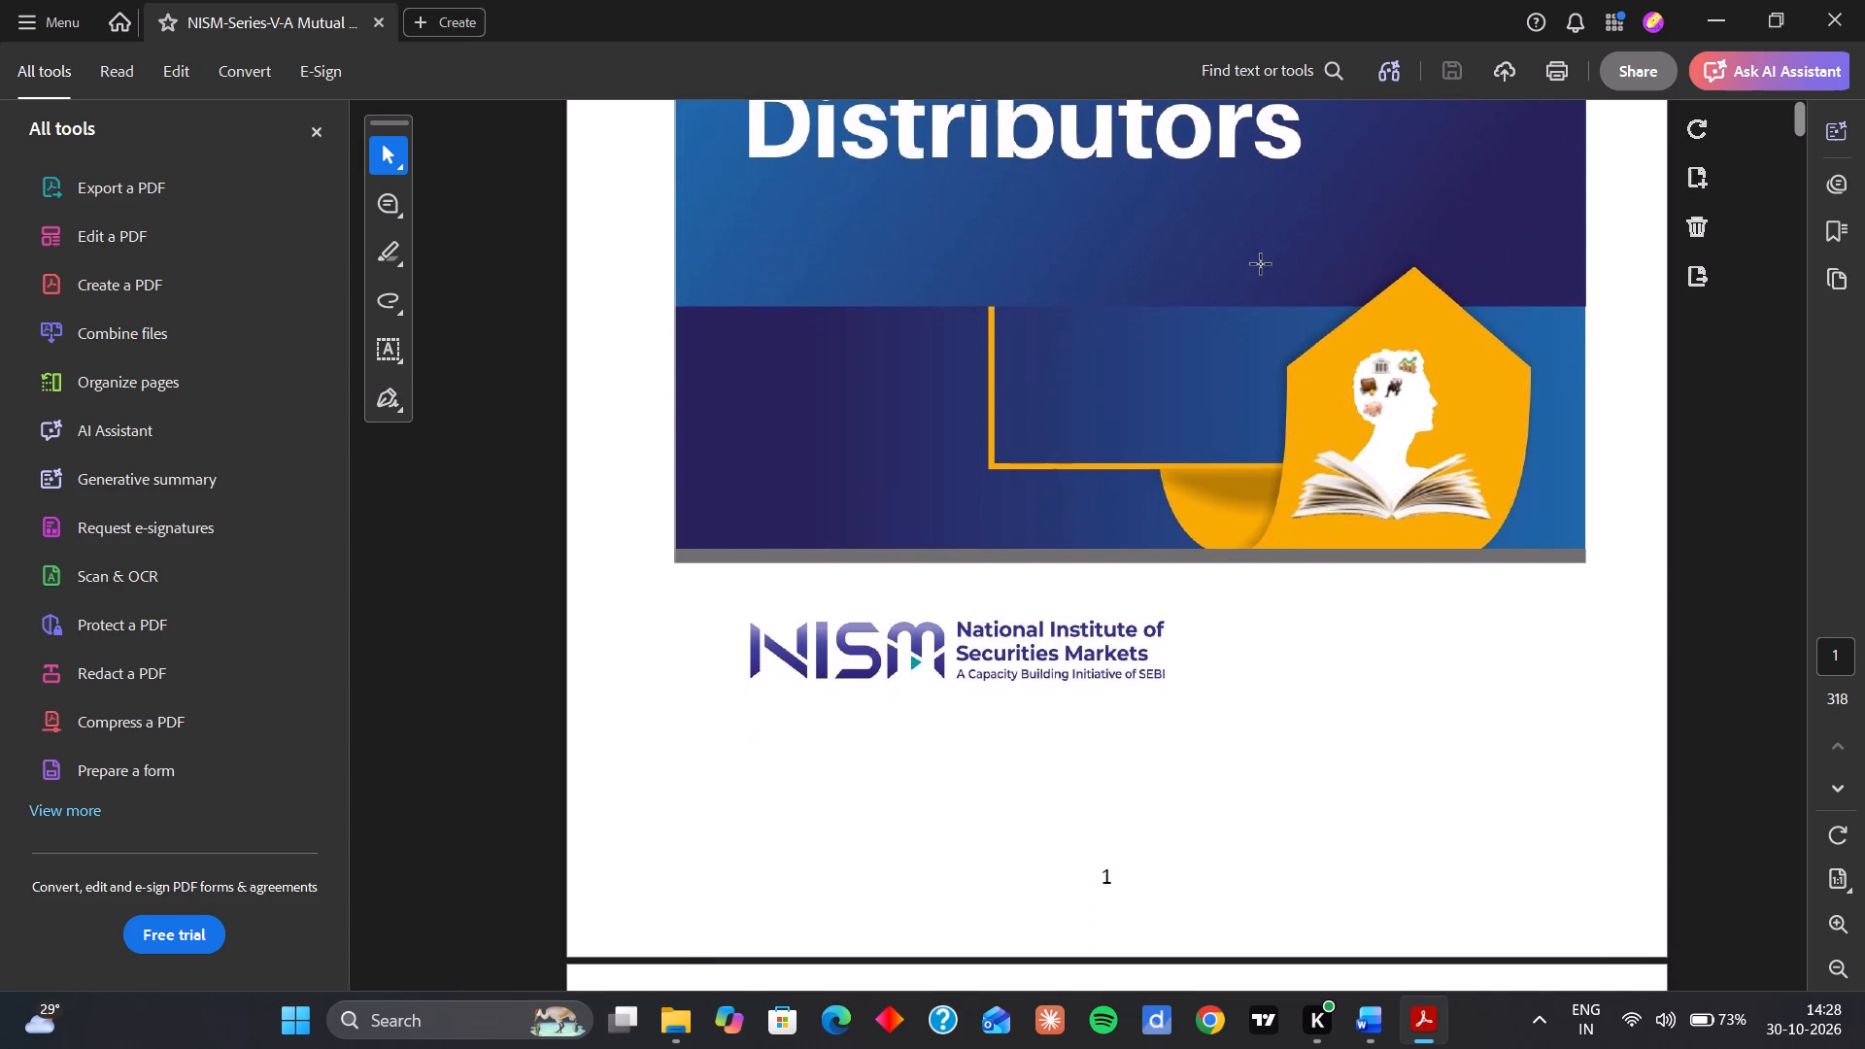
scroll(1262, 265, "down", 1)
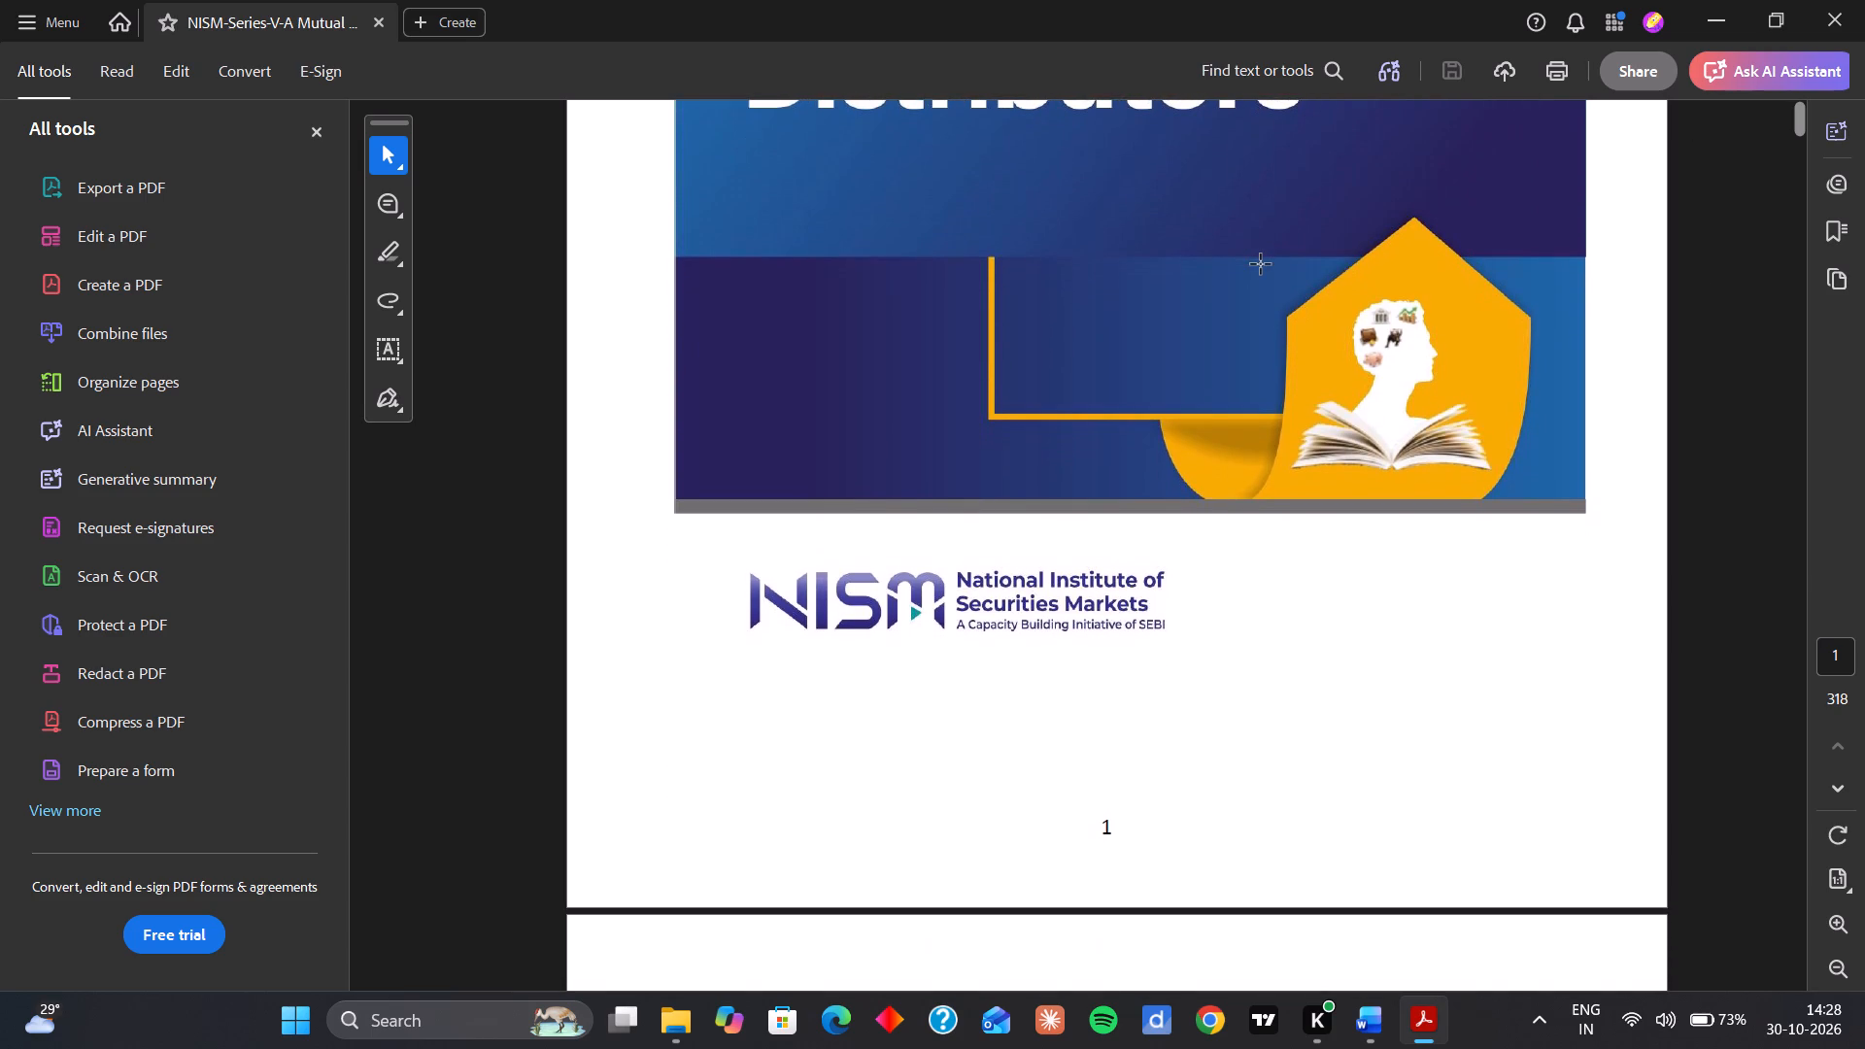
scroll(1262, 265, "down", 2)
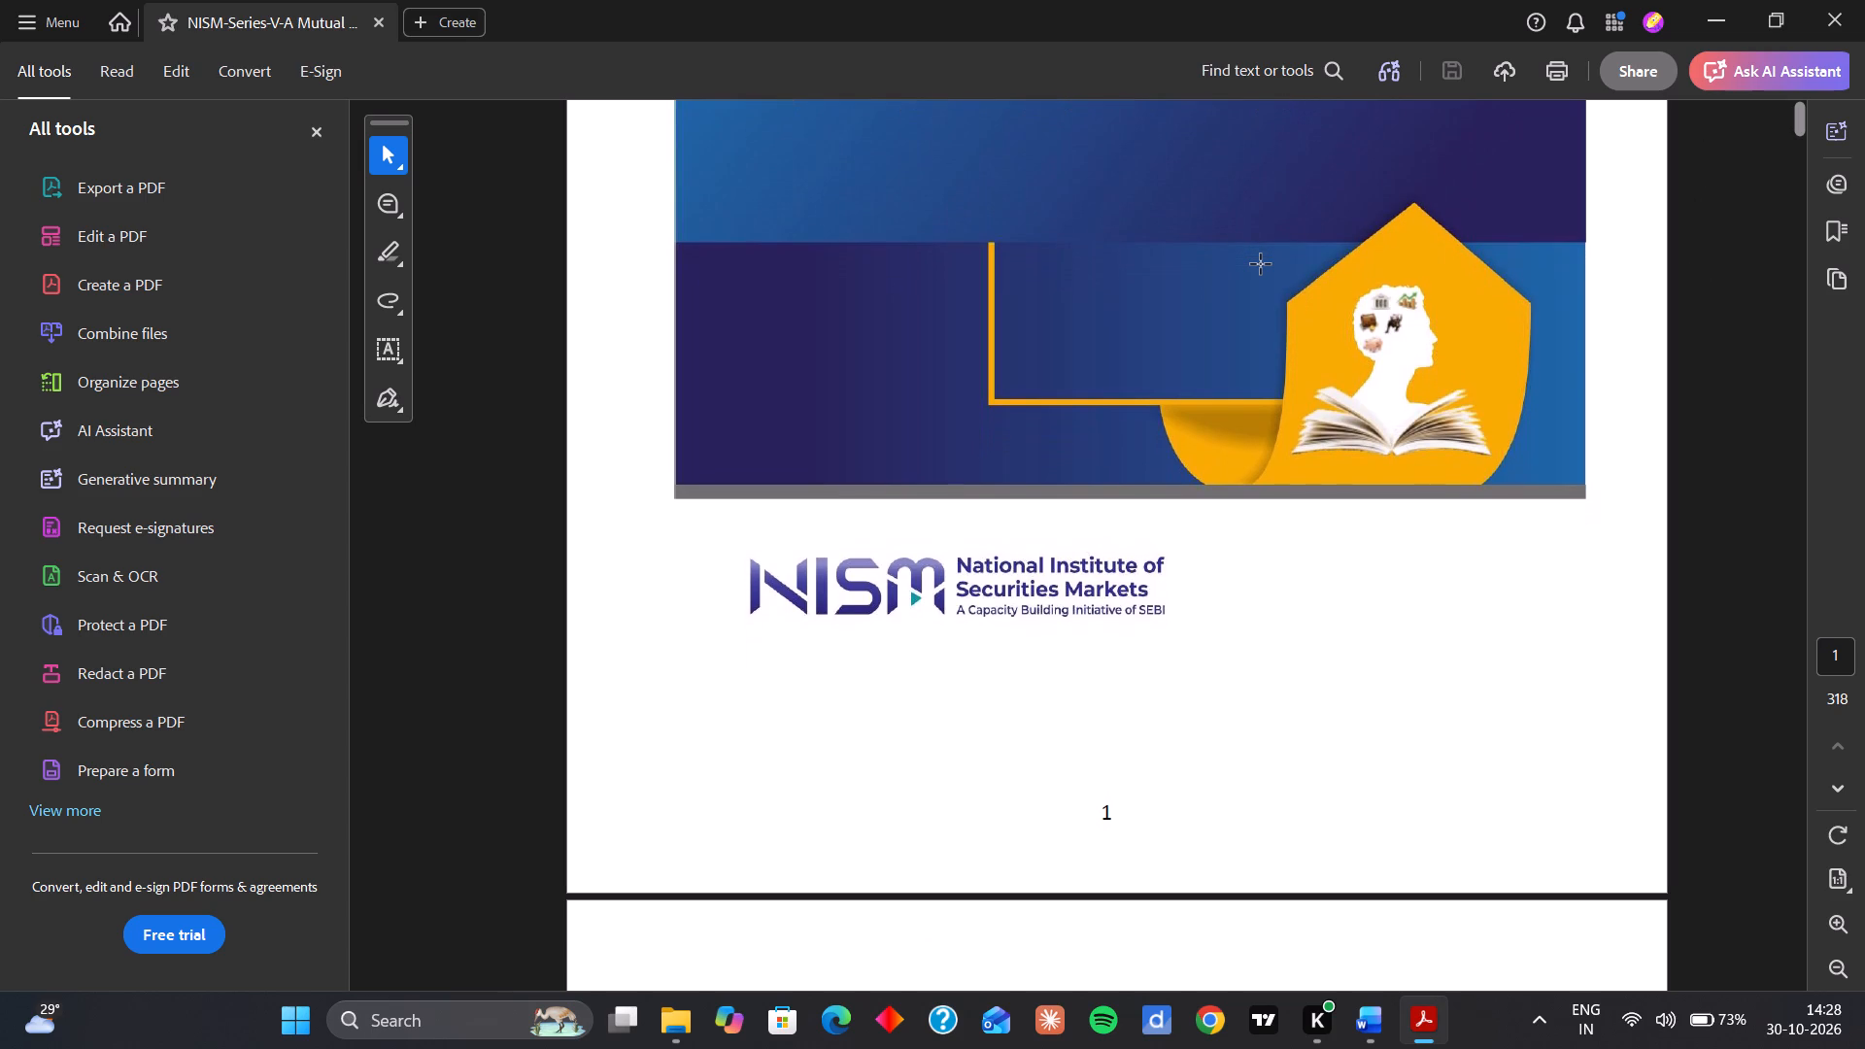
scroll(1262, 265, "down", 11)
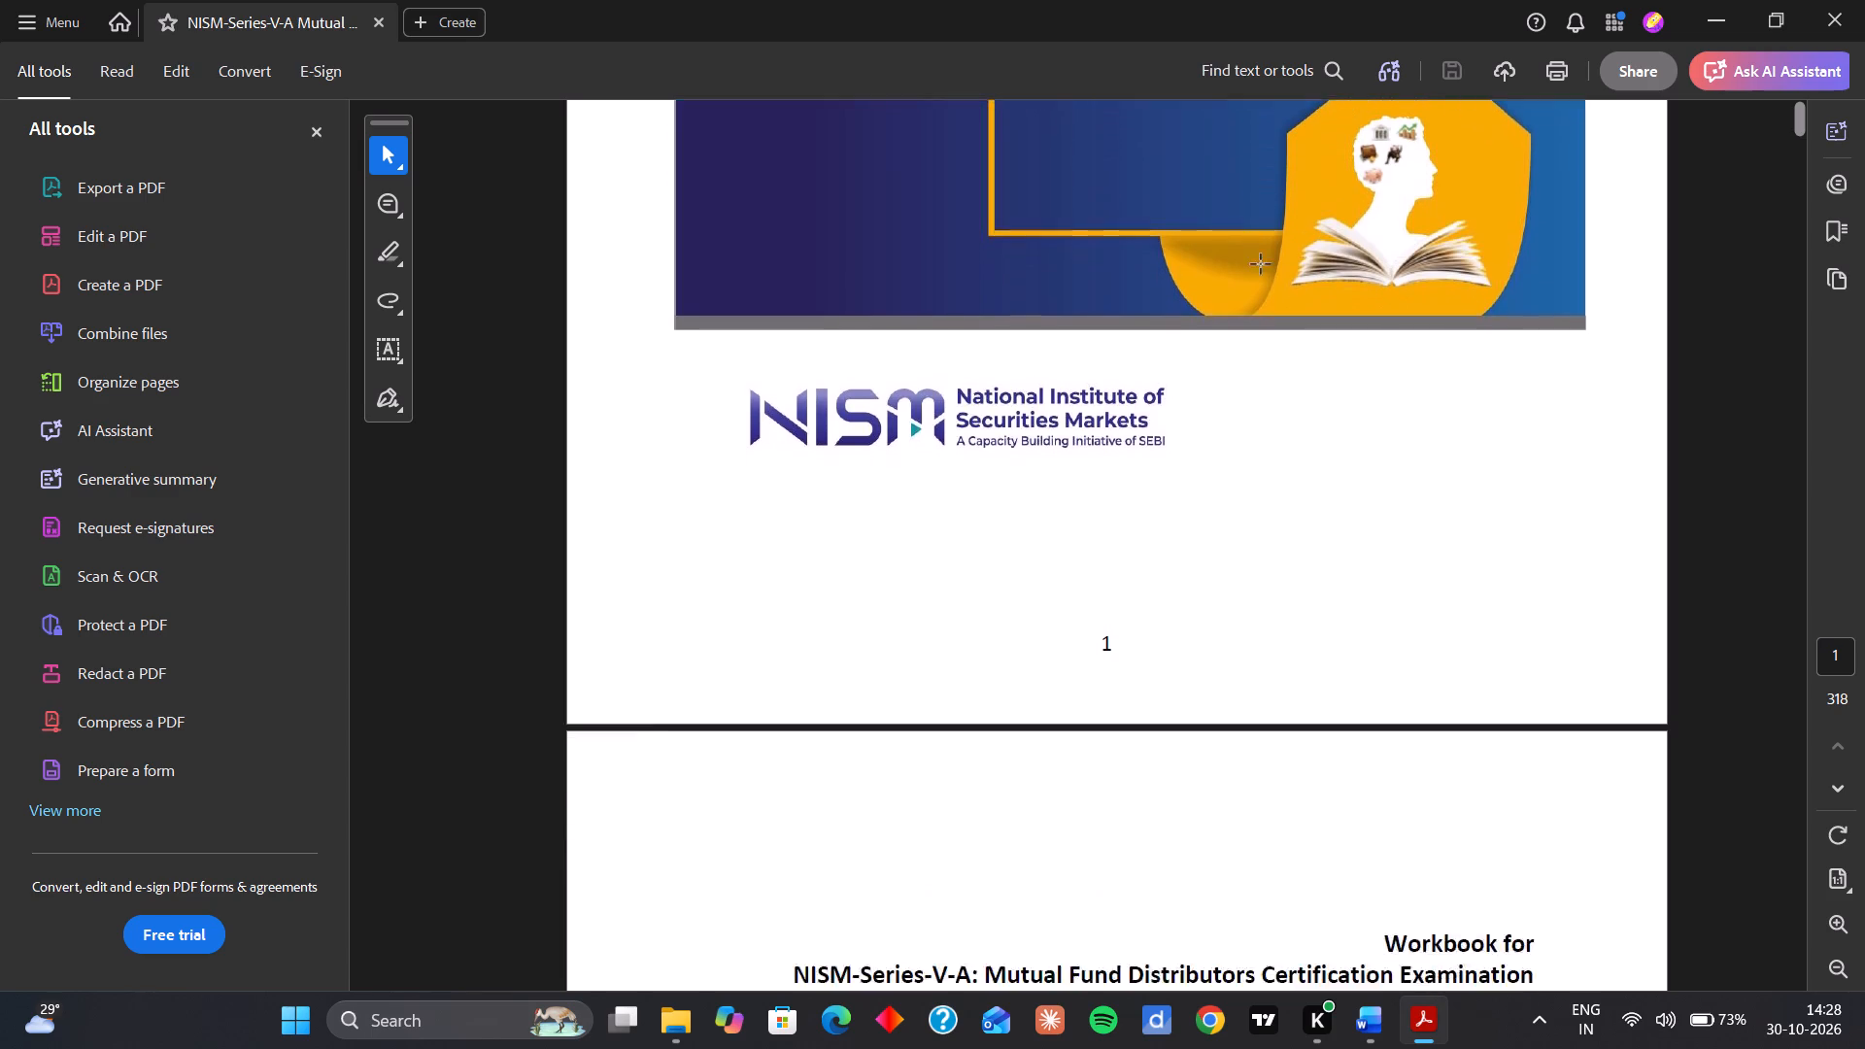
scroll(1262, 265, "down", 8)
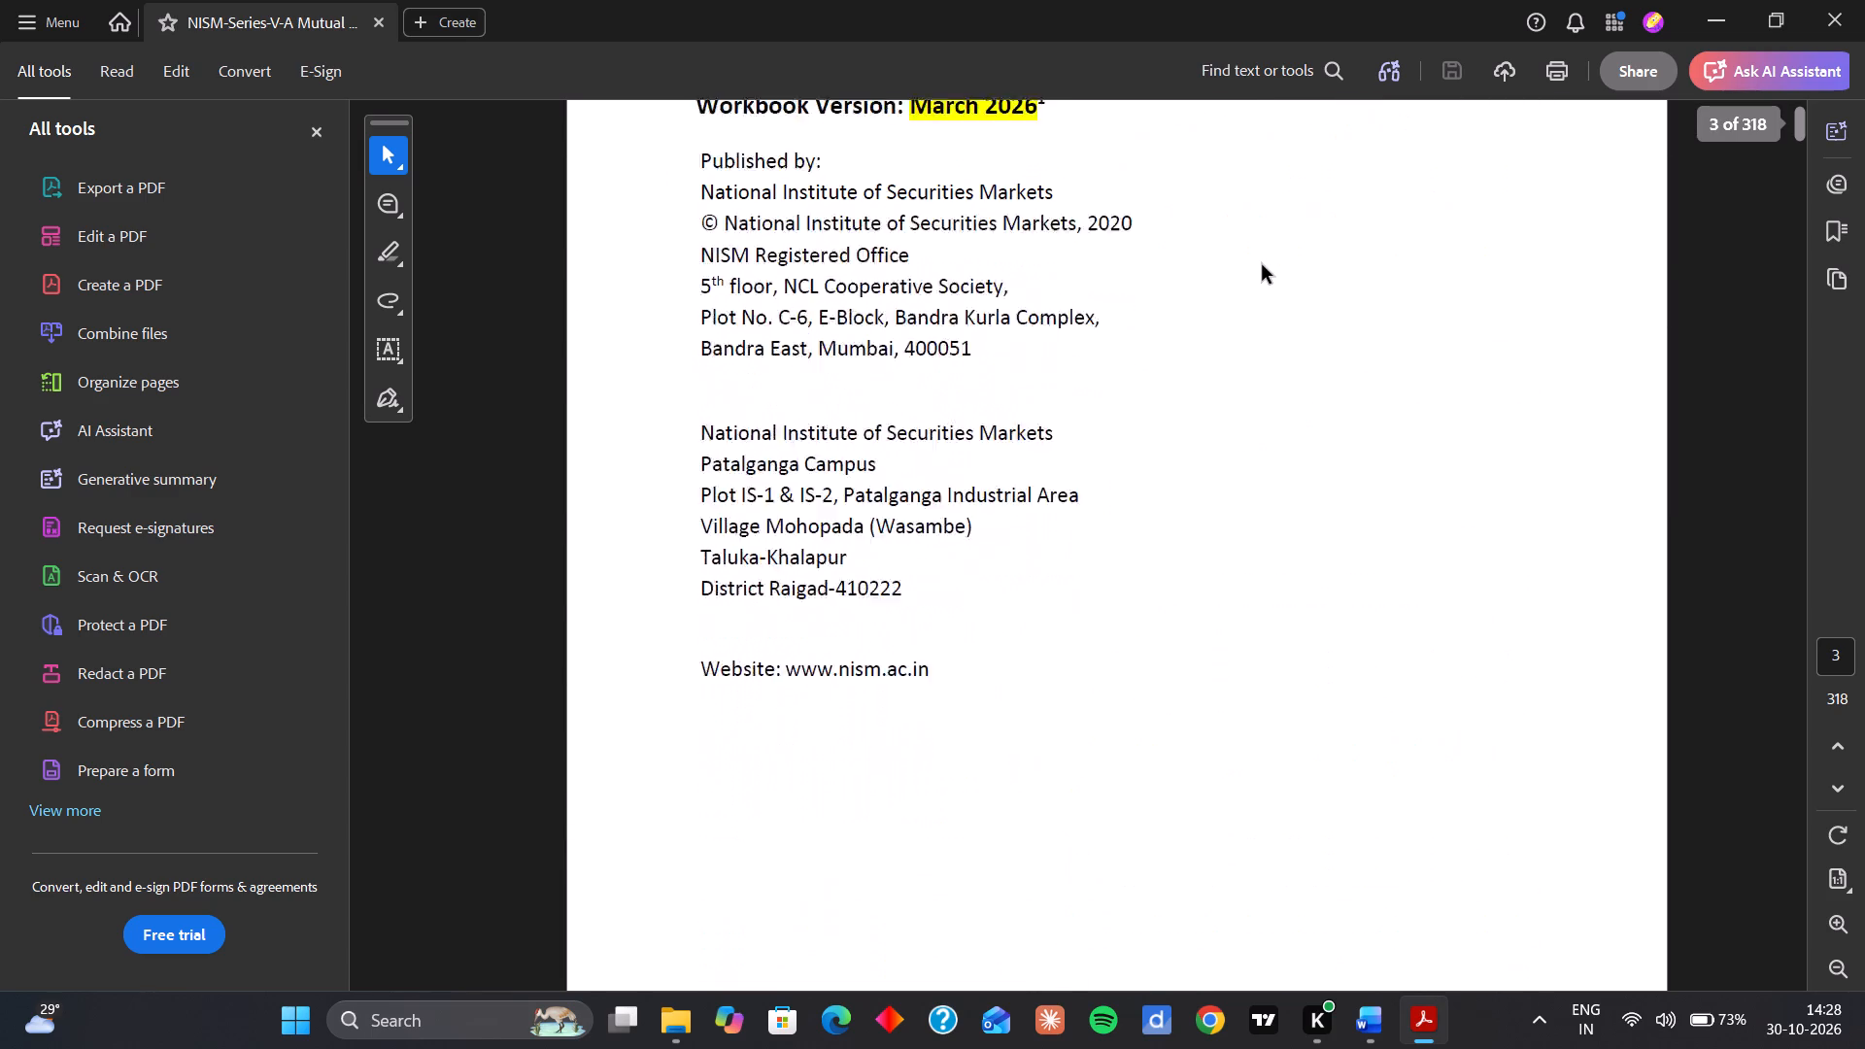
scroll(1262, 265, "down", 6)
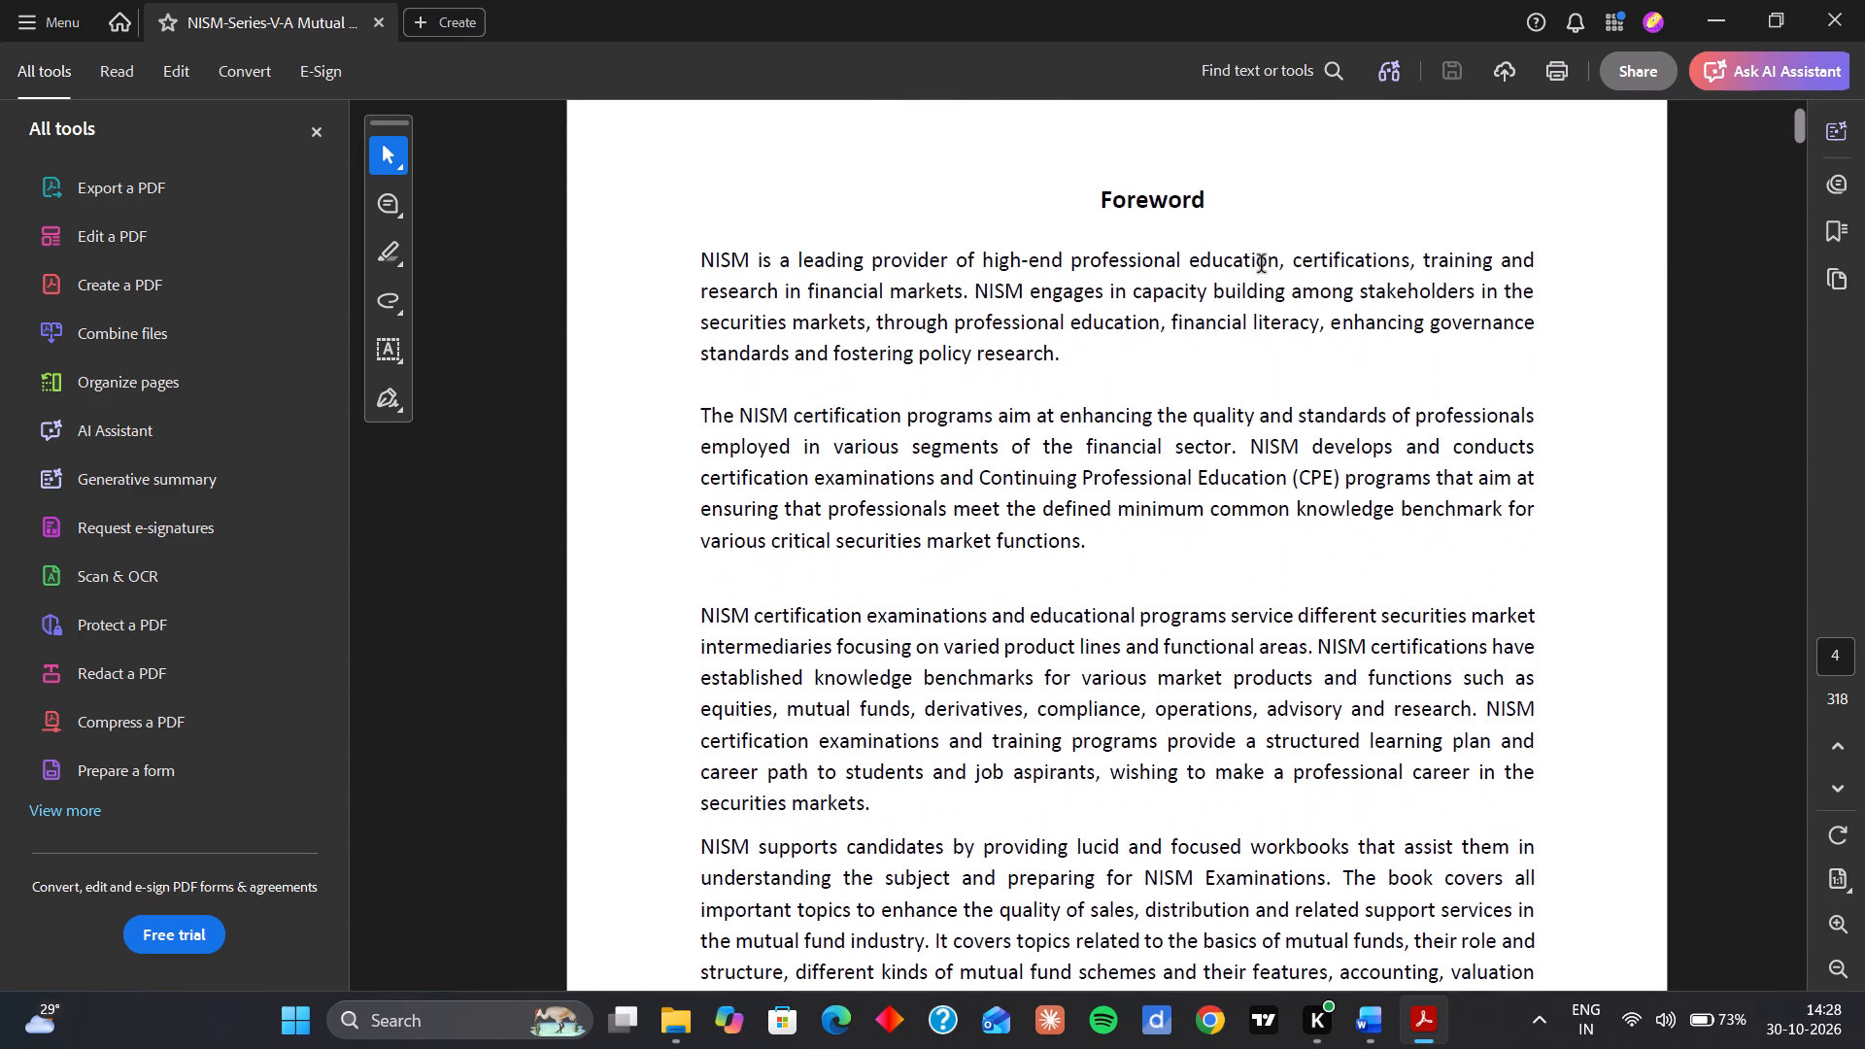
scroll(1262, 265, "down", 1)
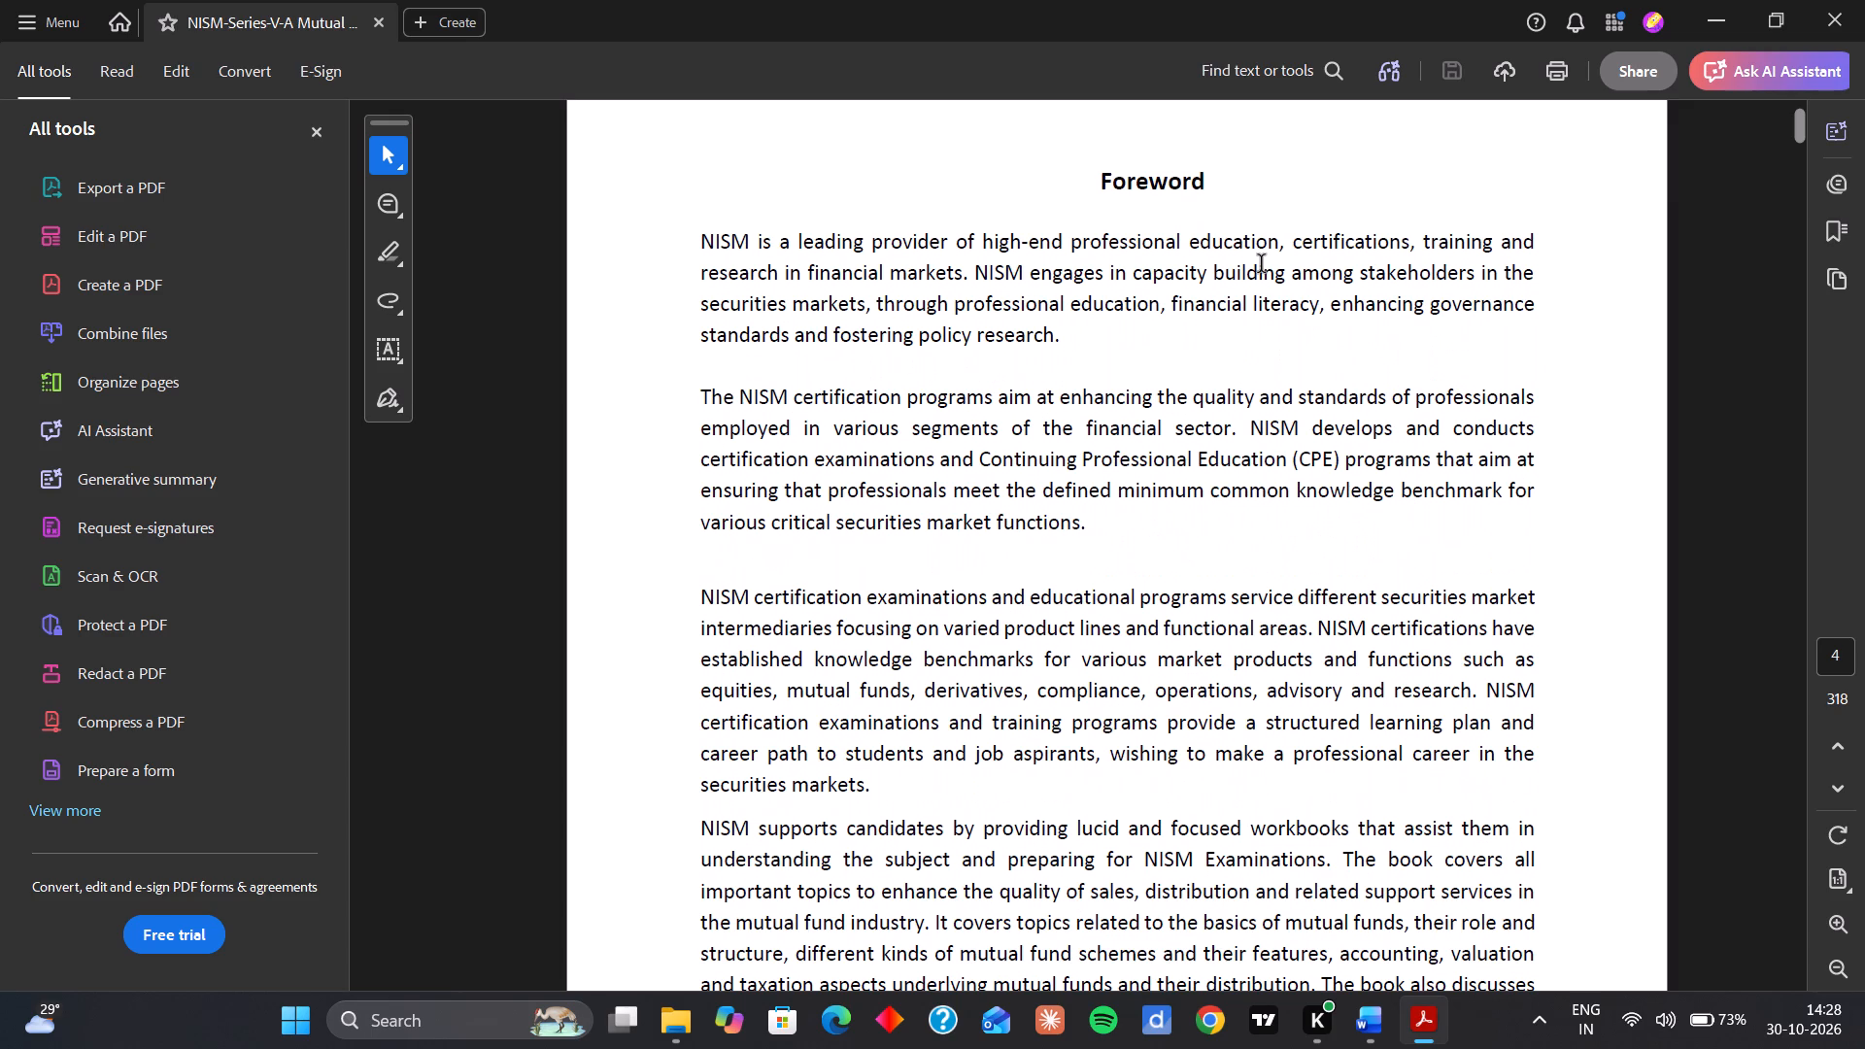
scroll(1262, 265, "down", 3)
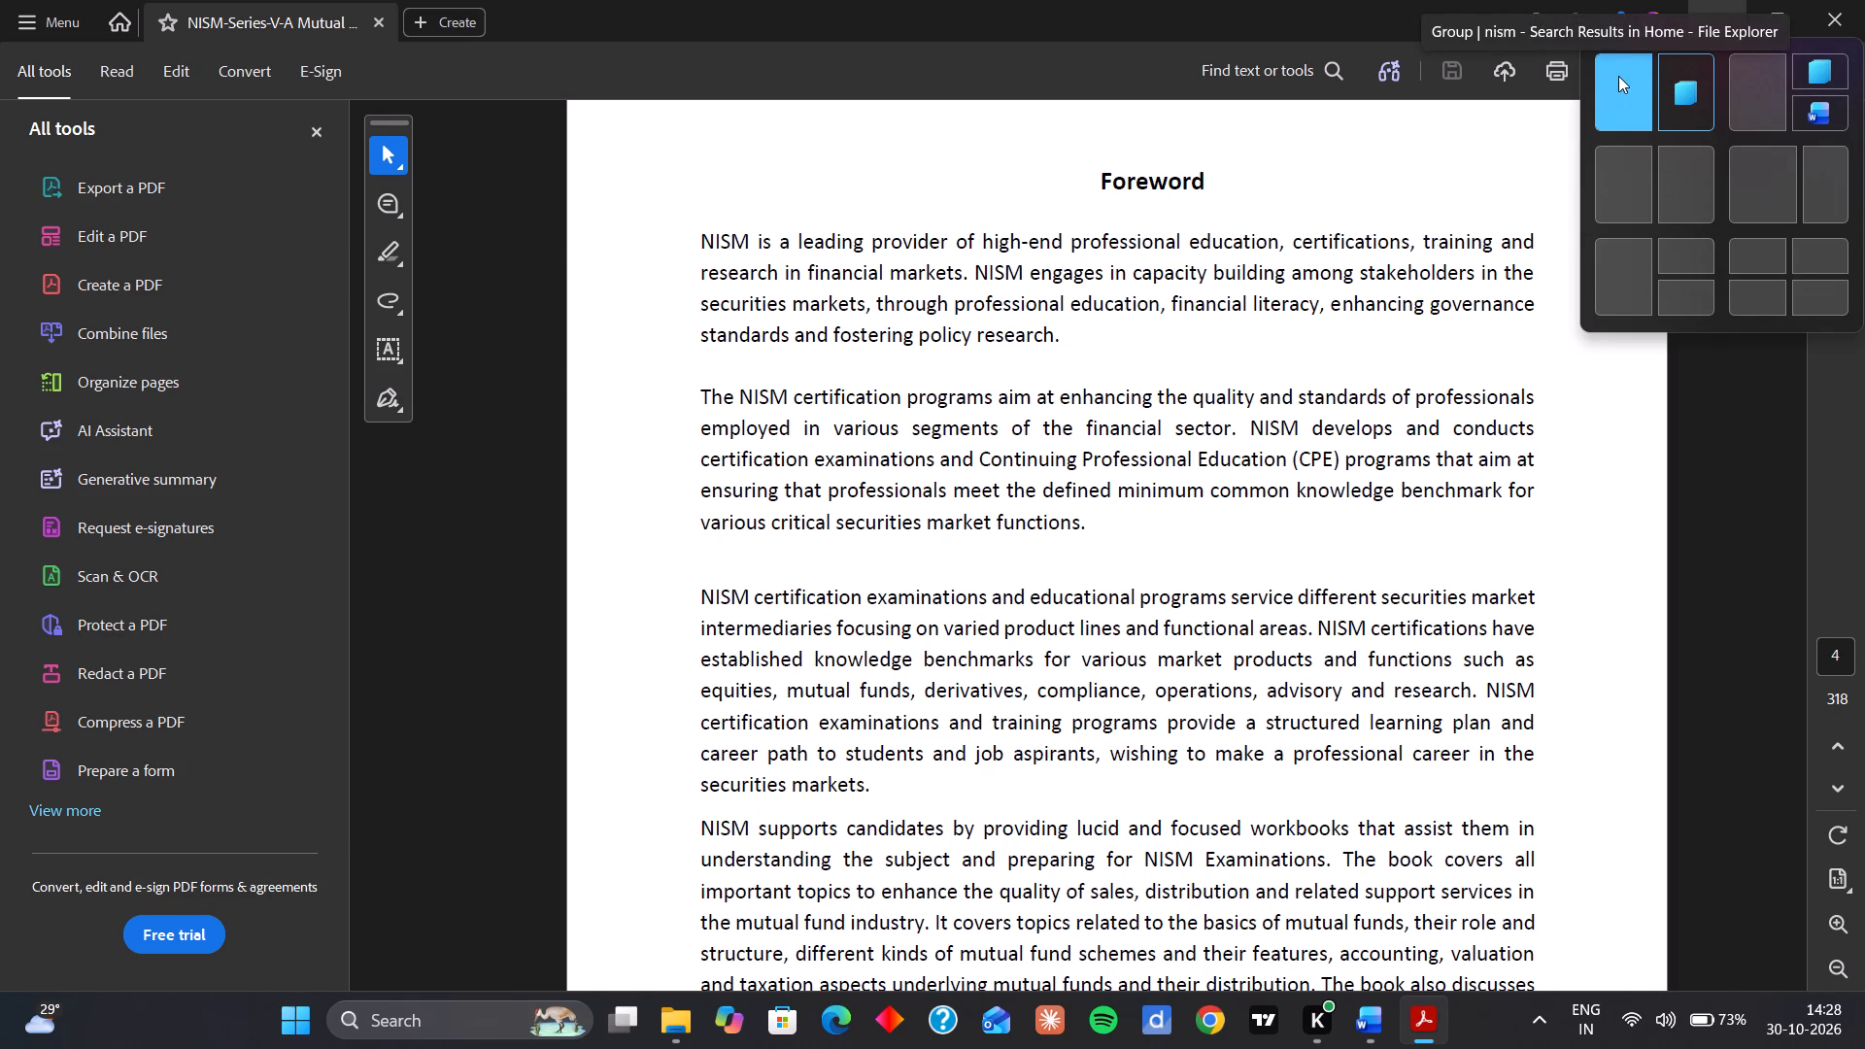
Arrange the PDF on the left half with "The payments and settlement systems act.docx" in Word beside it, and dismiss the save dialog without saving.
left_click(1613, 176)
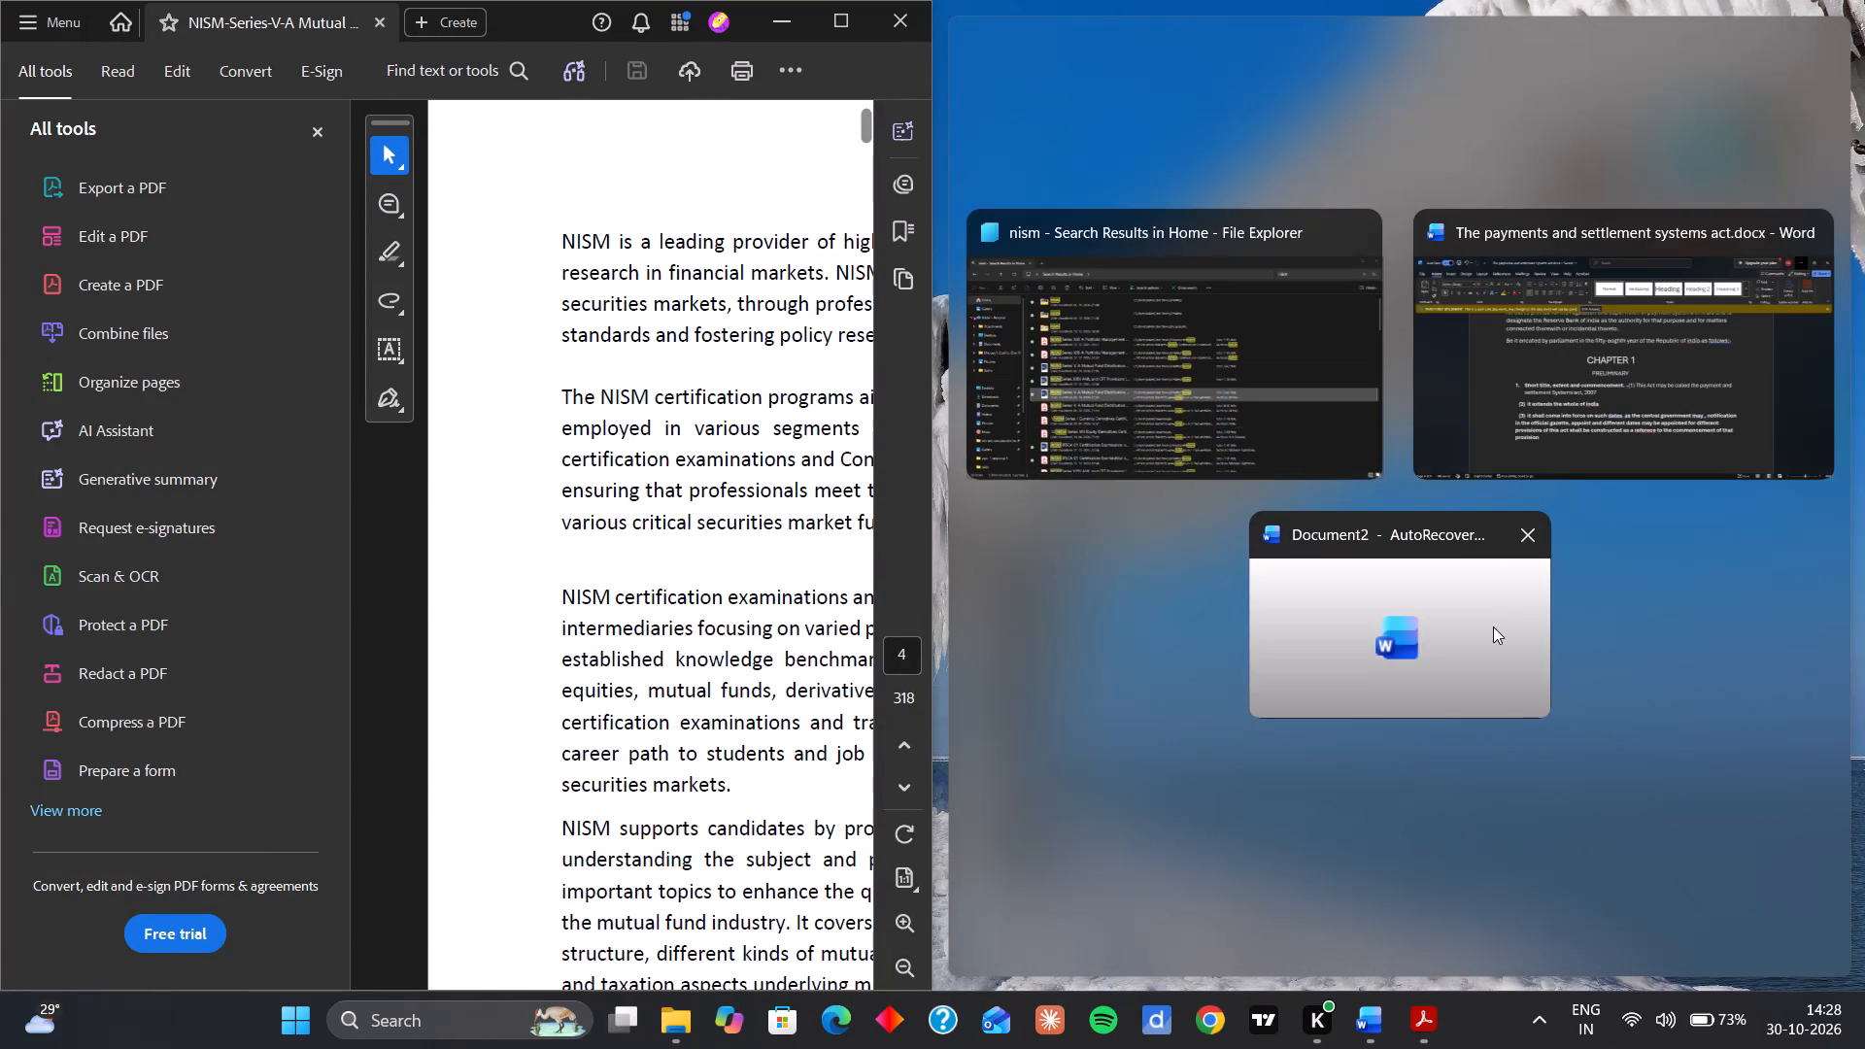
left_click(1525, 548)
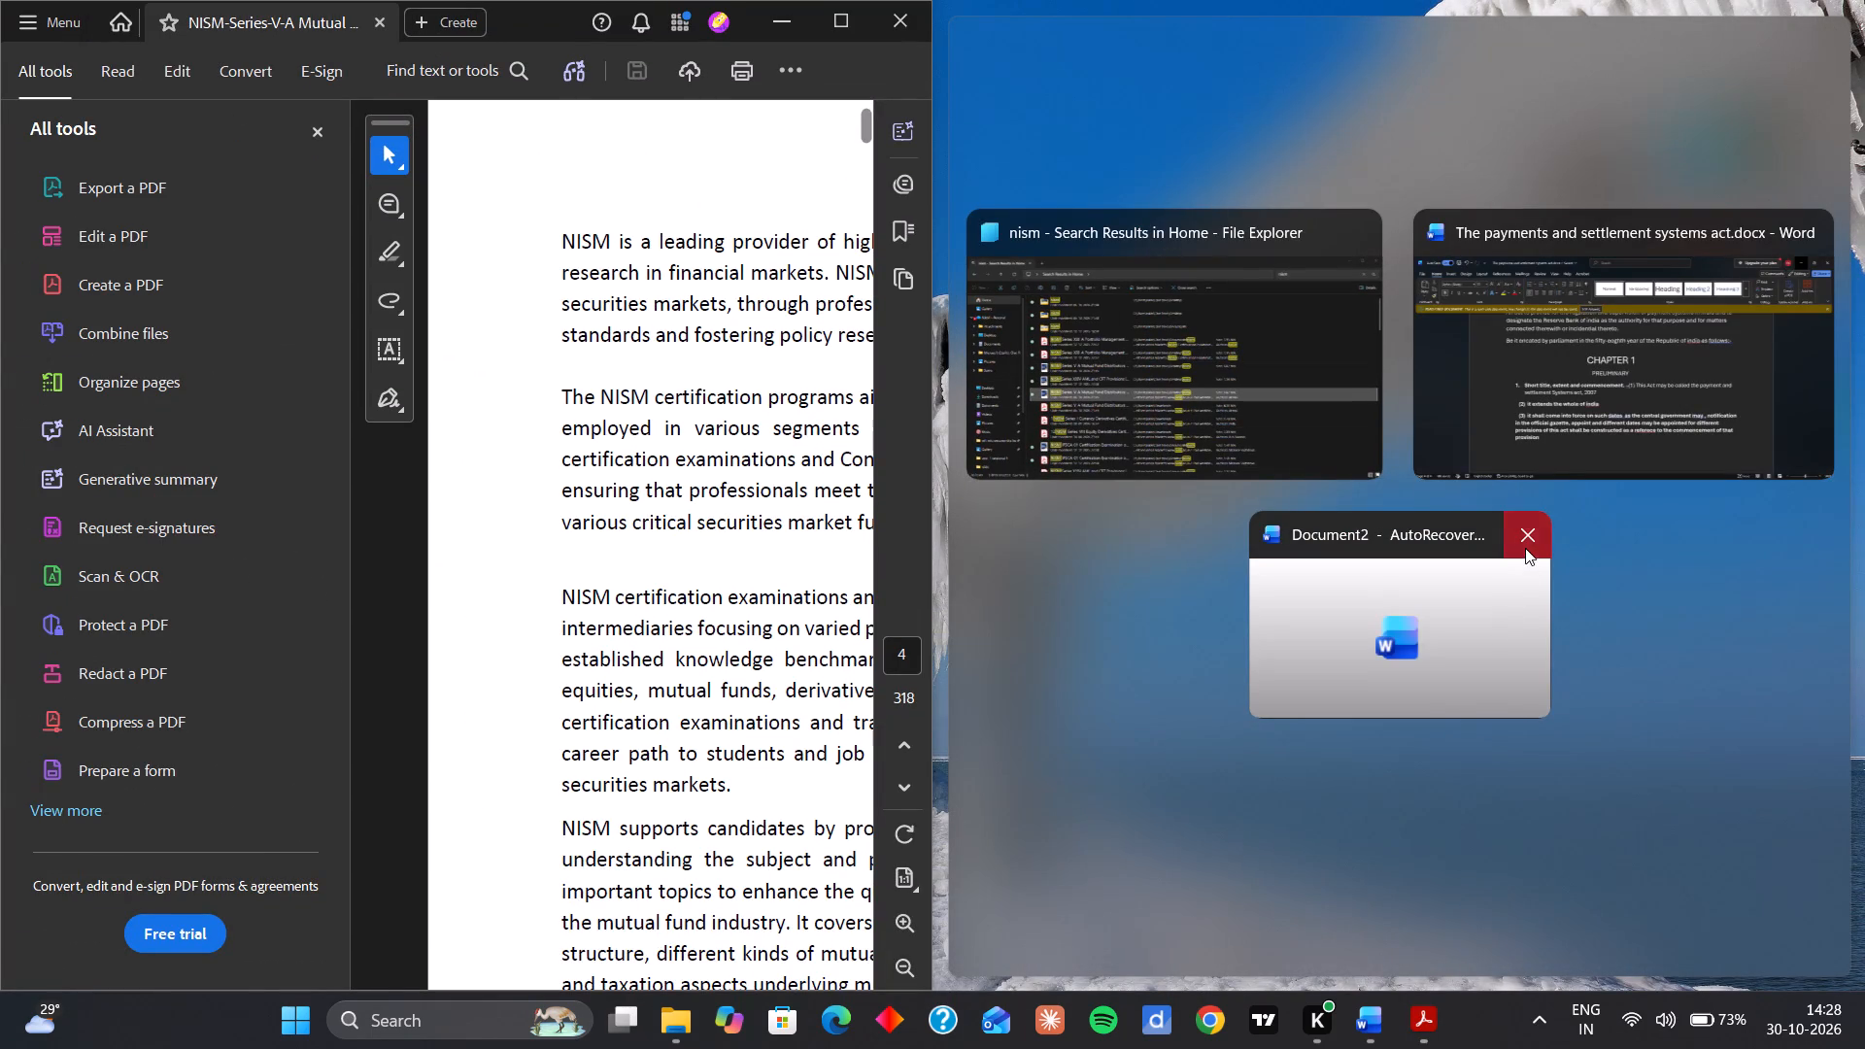
double_click(1587, 423)
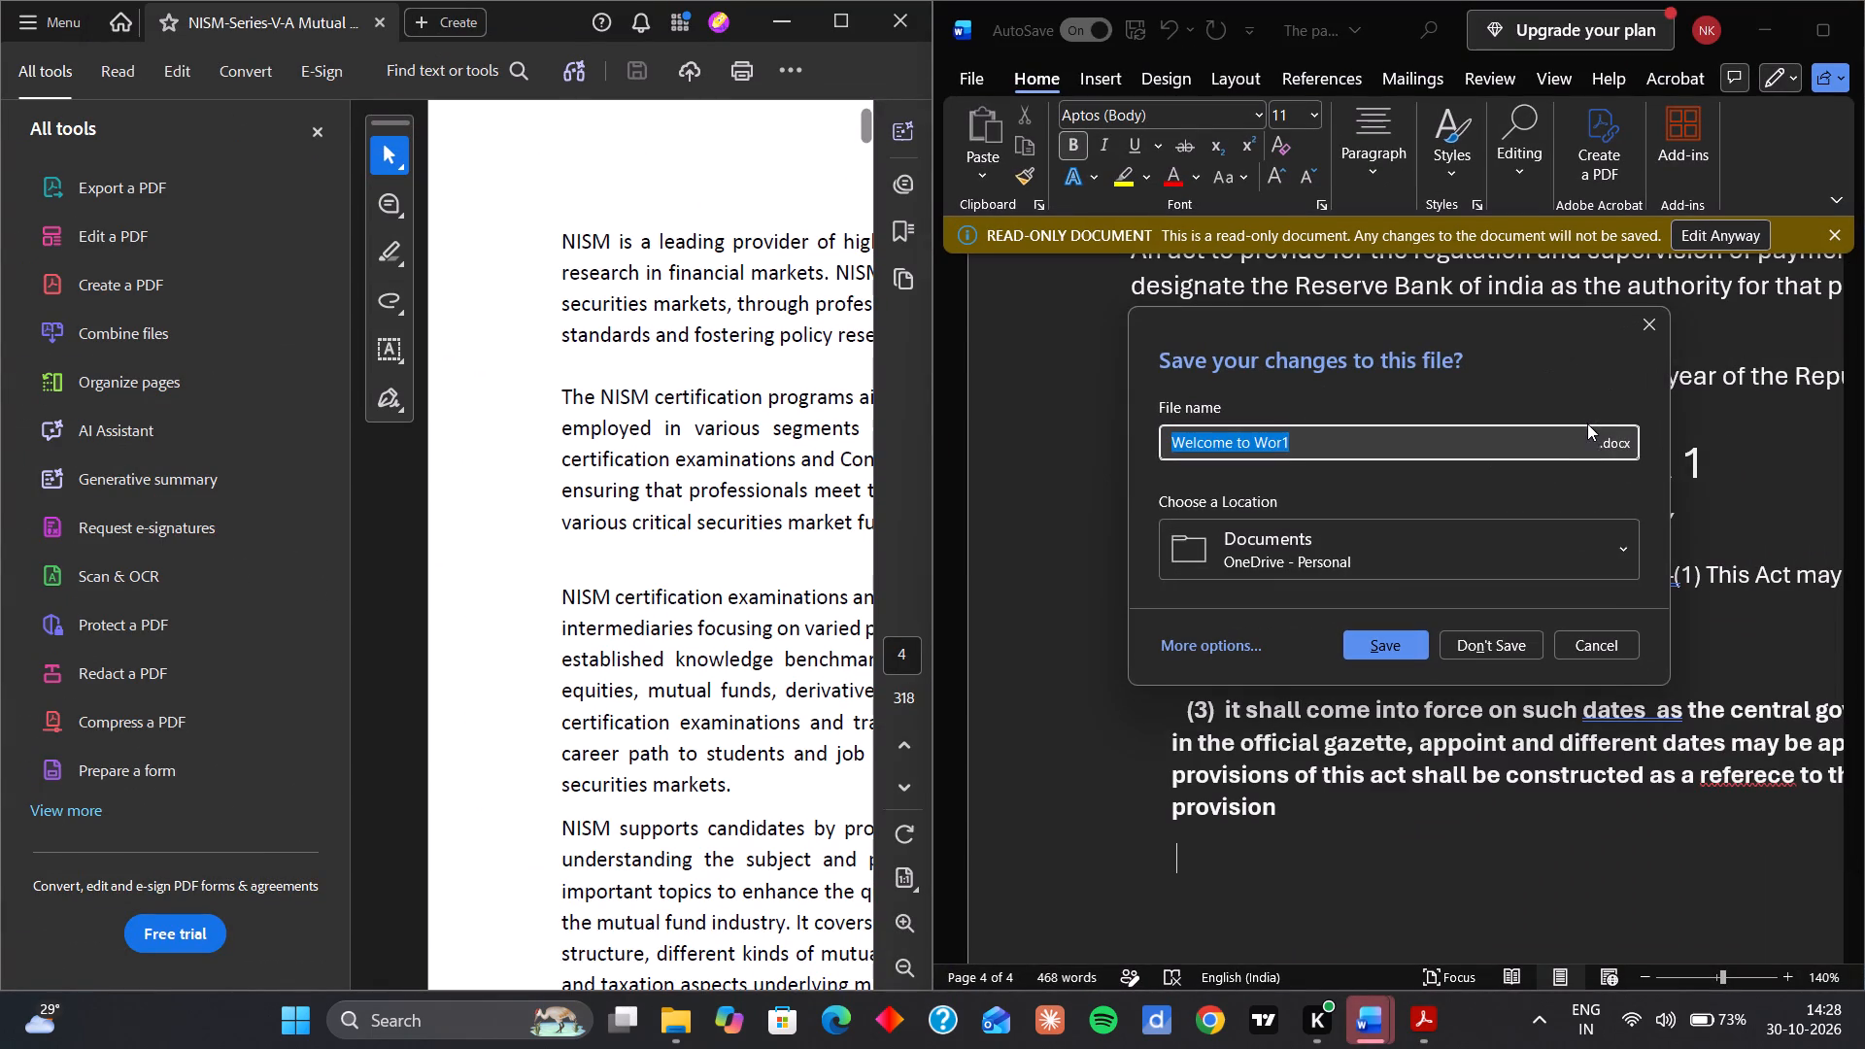
left_click(1657, 329)
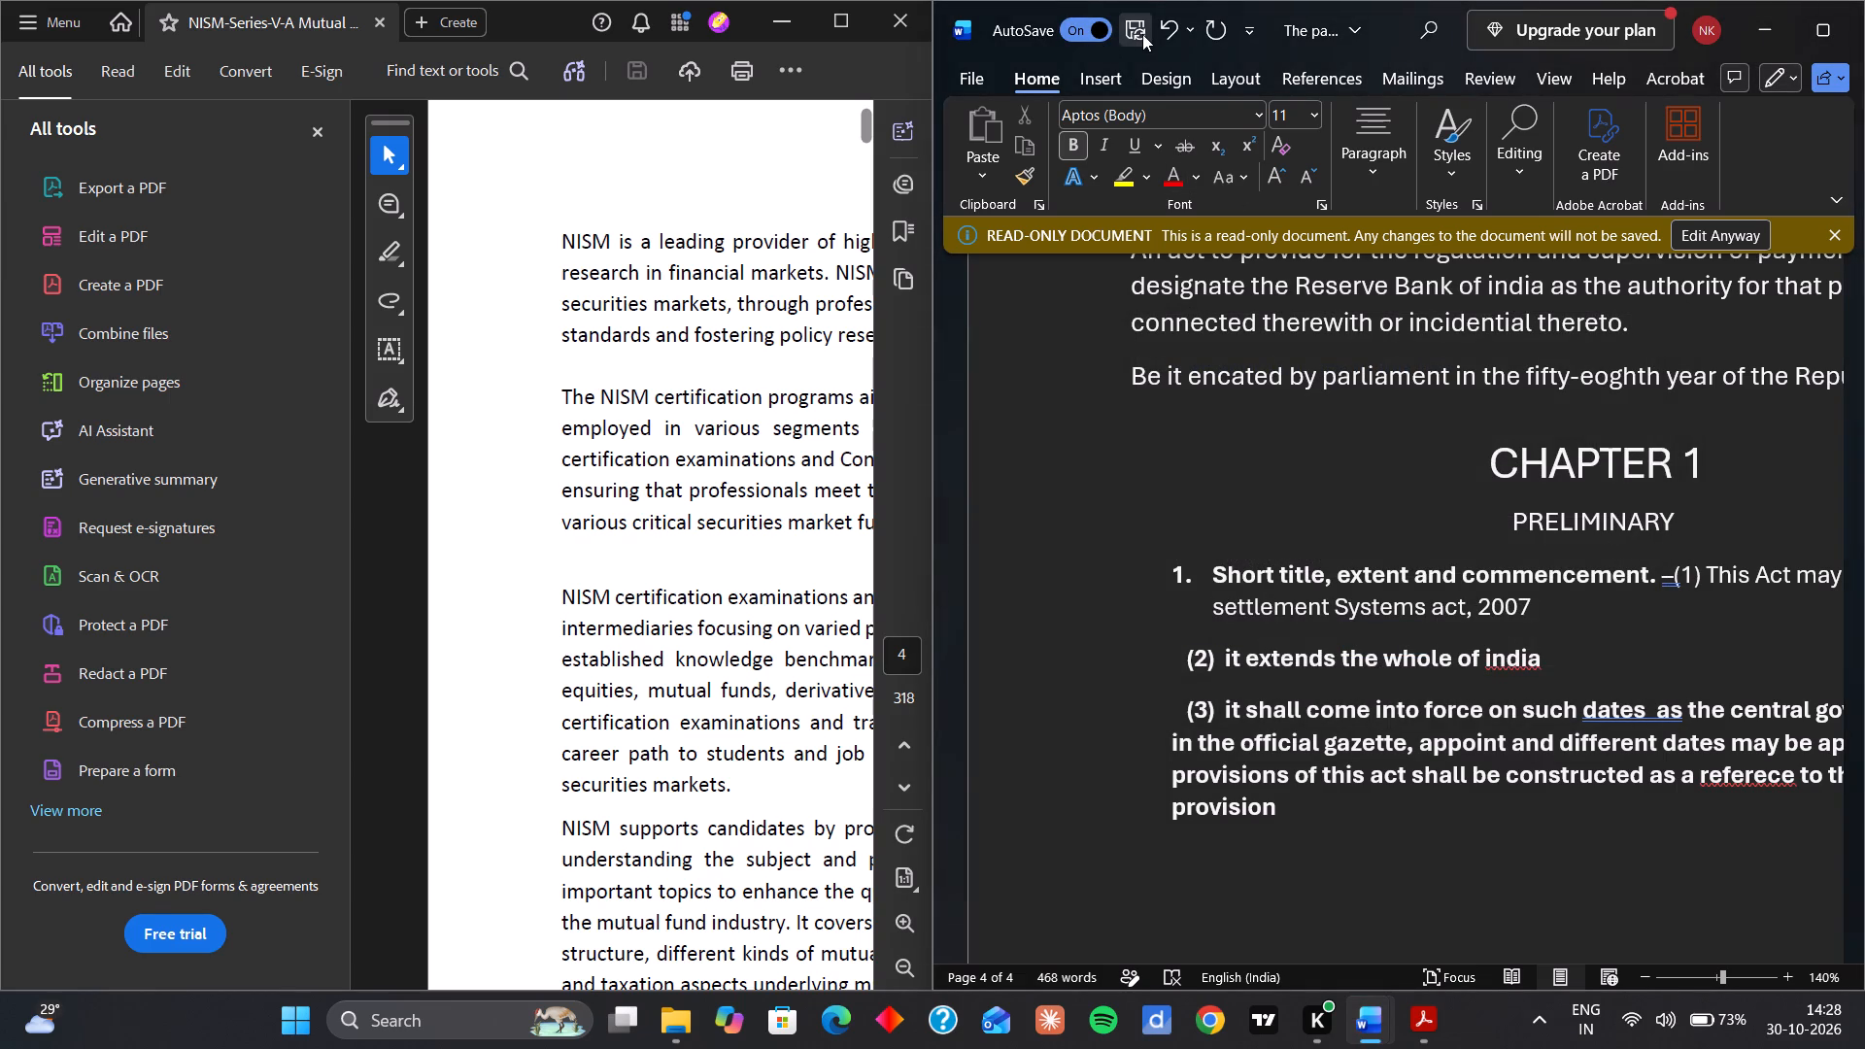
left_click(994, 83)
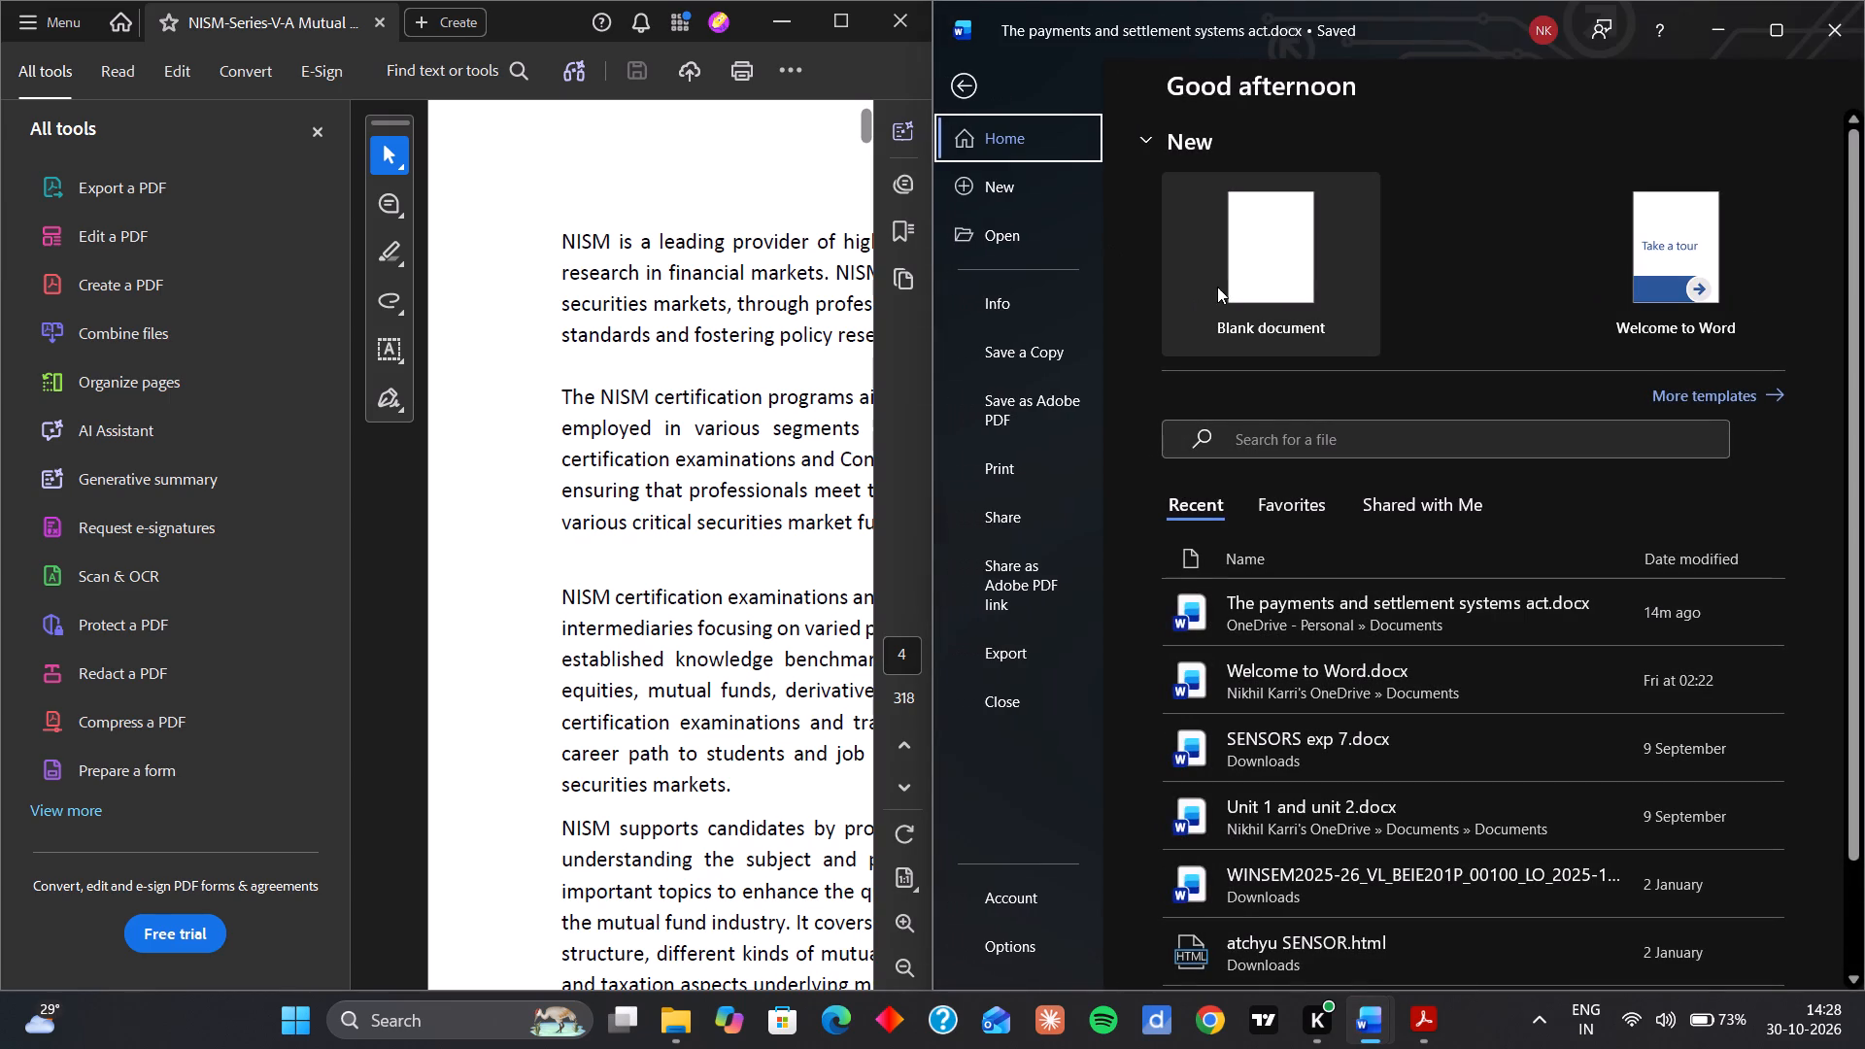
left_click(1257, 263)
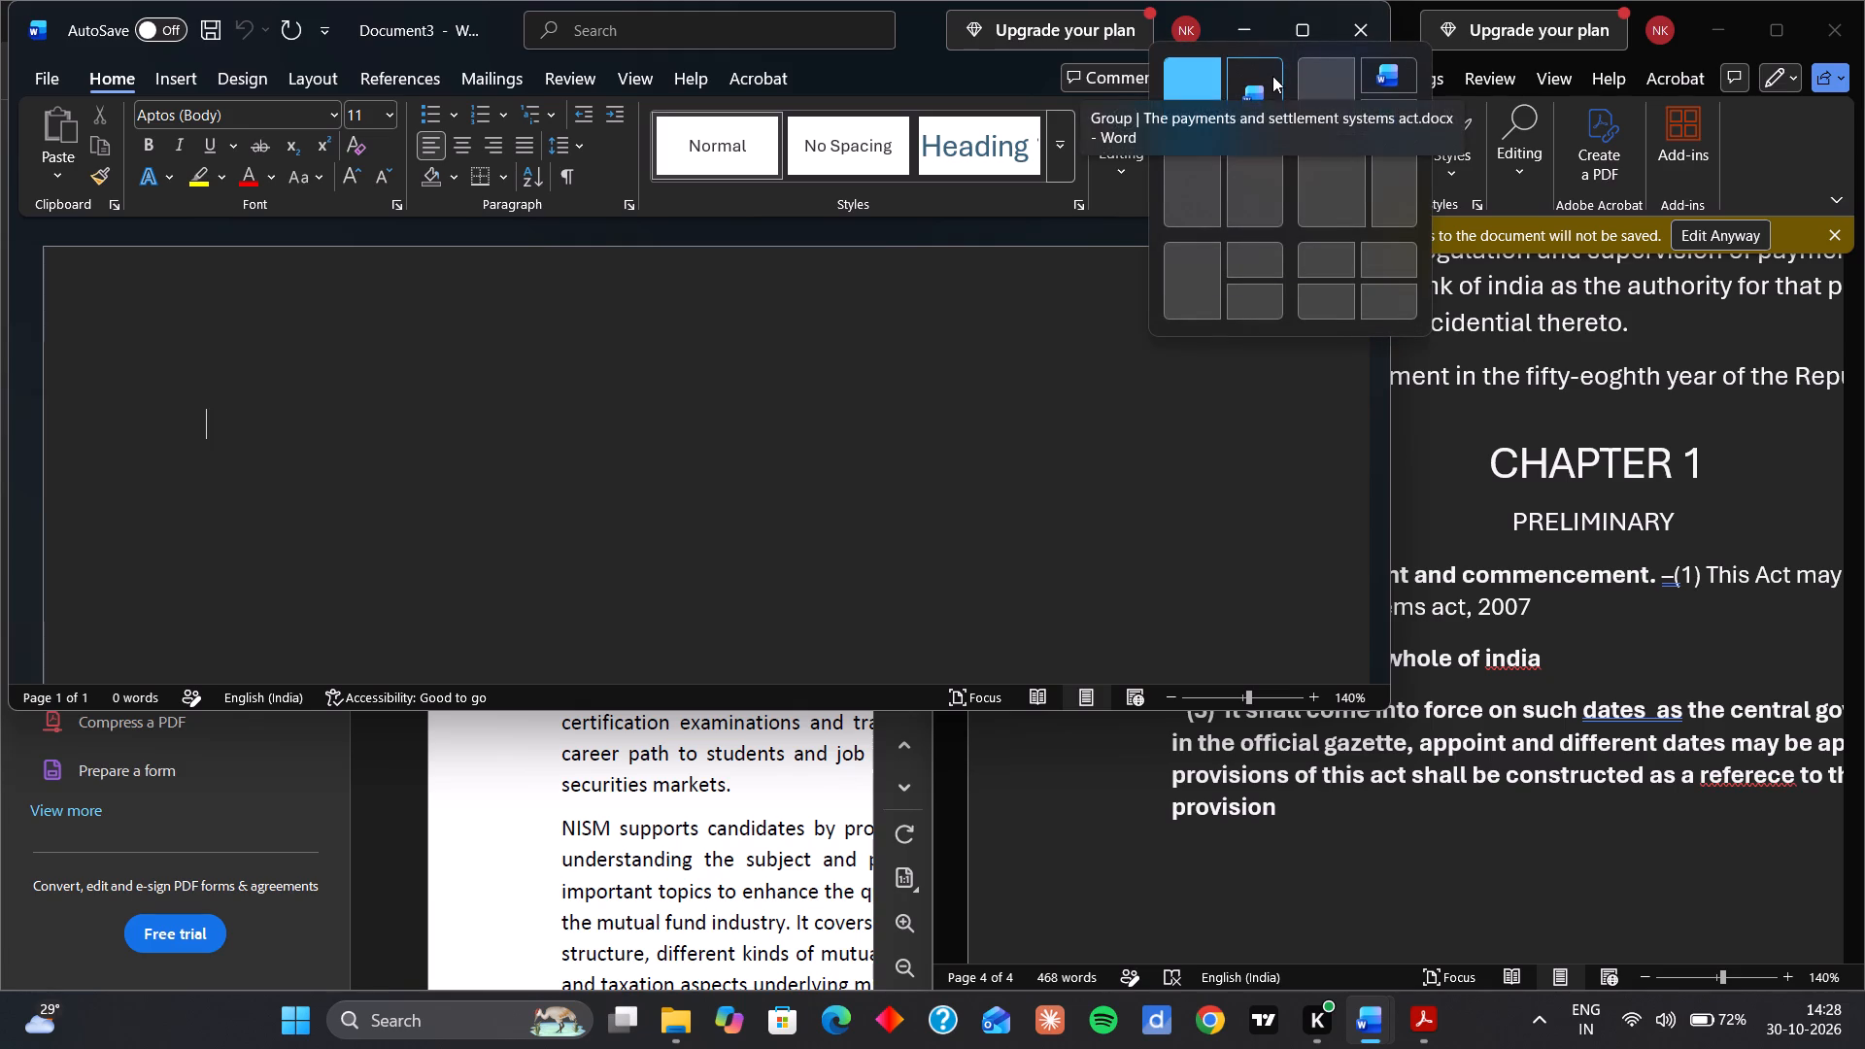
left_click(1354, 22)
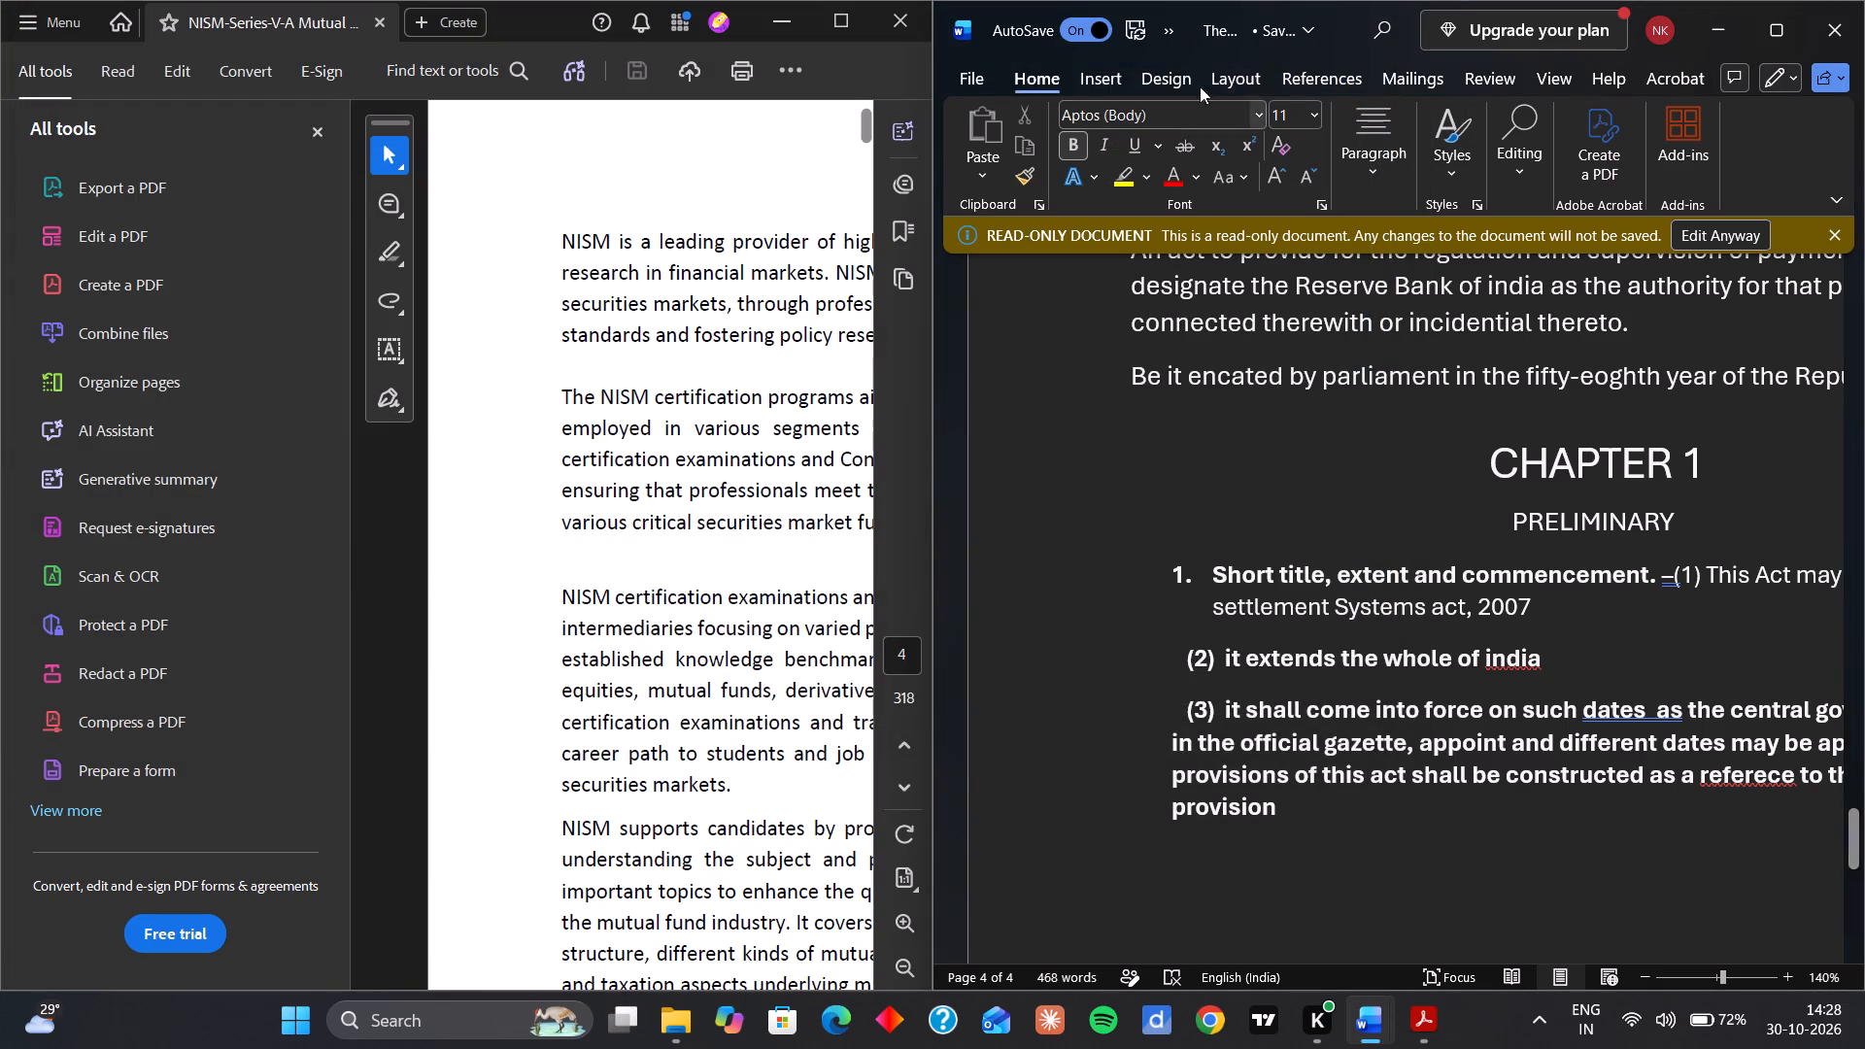
Create a new blank Word document and tile it side by side with the NISM workbook PDF.
left_click(980, 82)
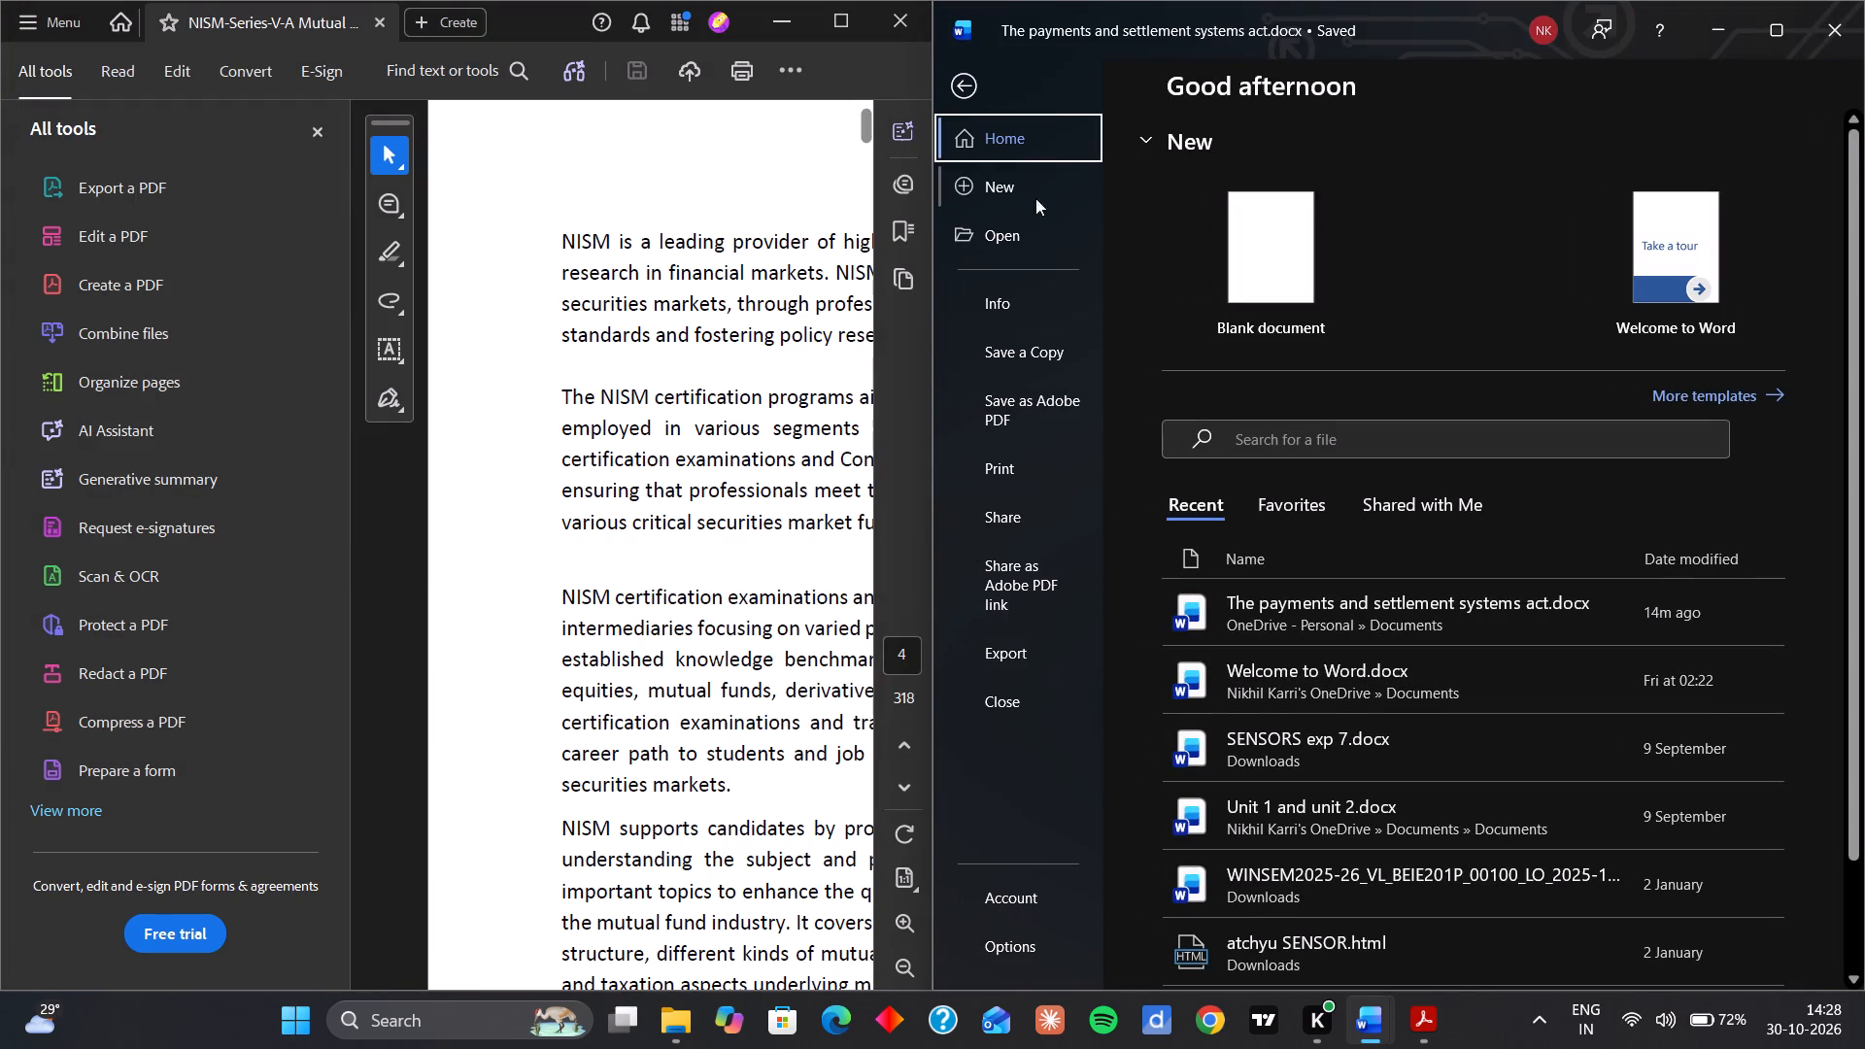
left_click(1036, 200)
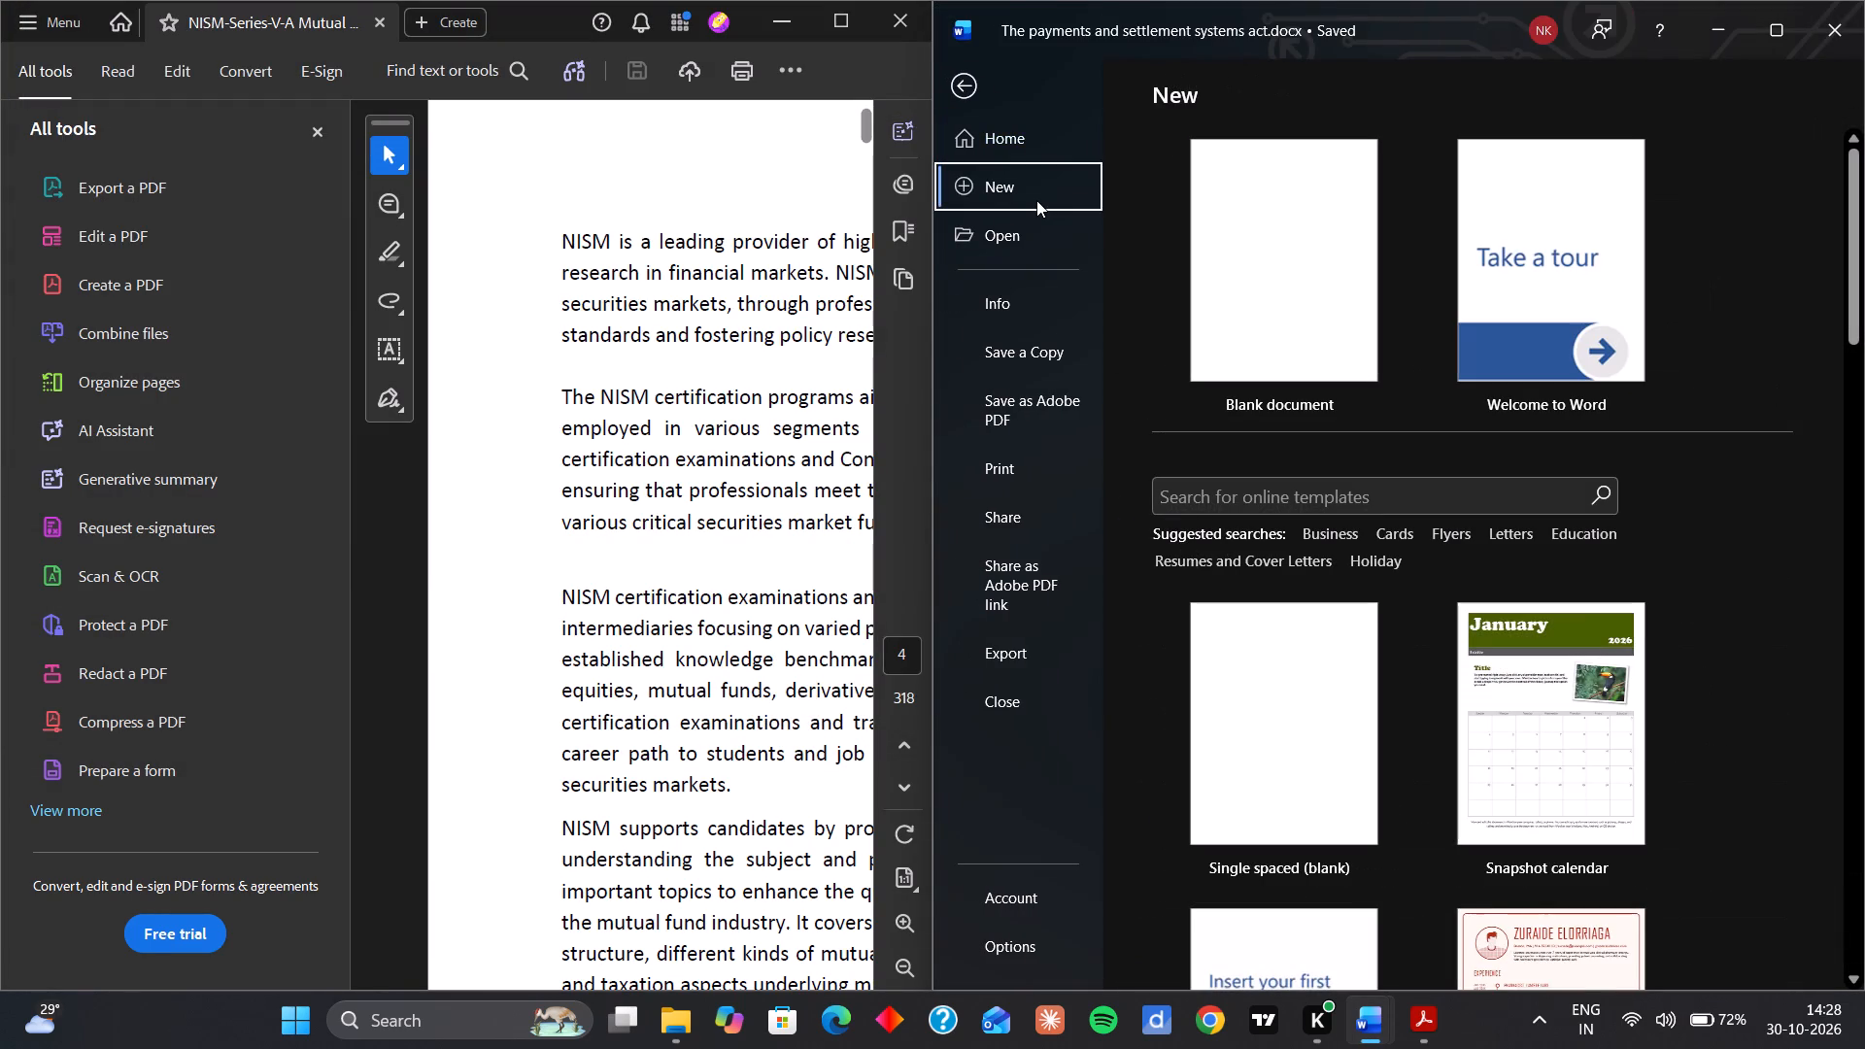
left_click(1288, 320)
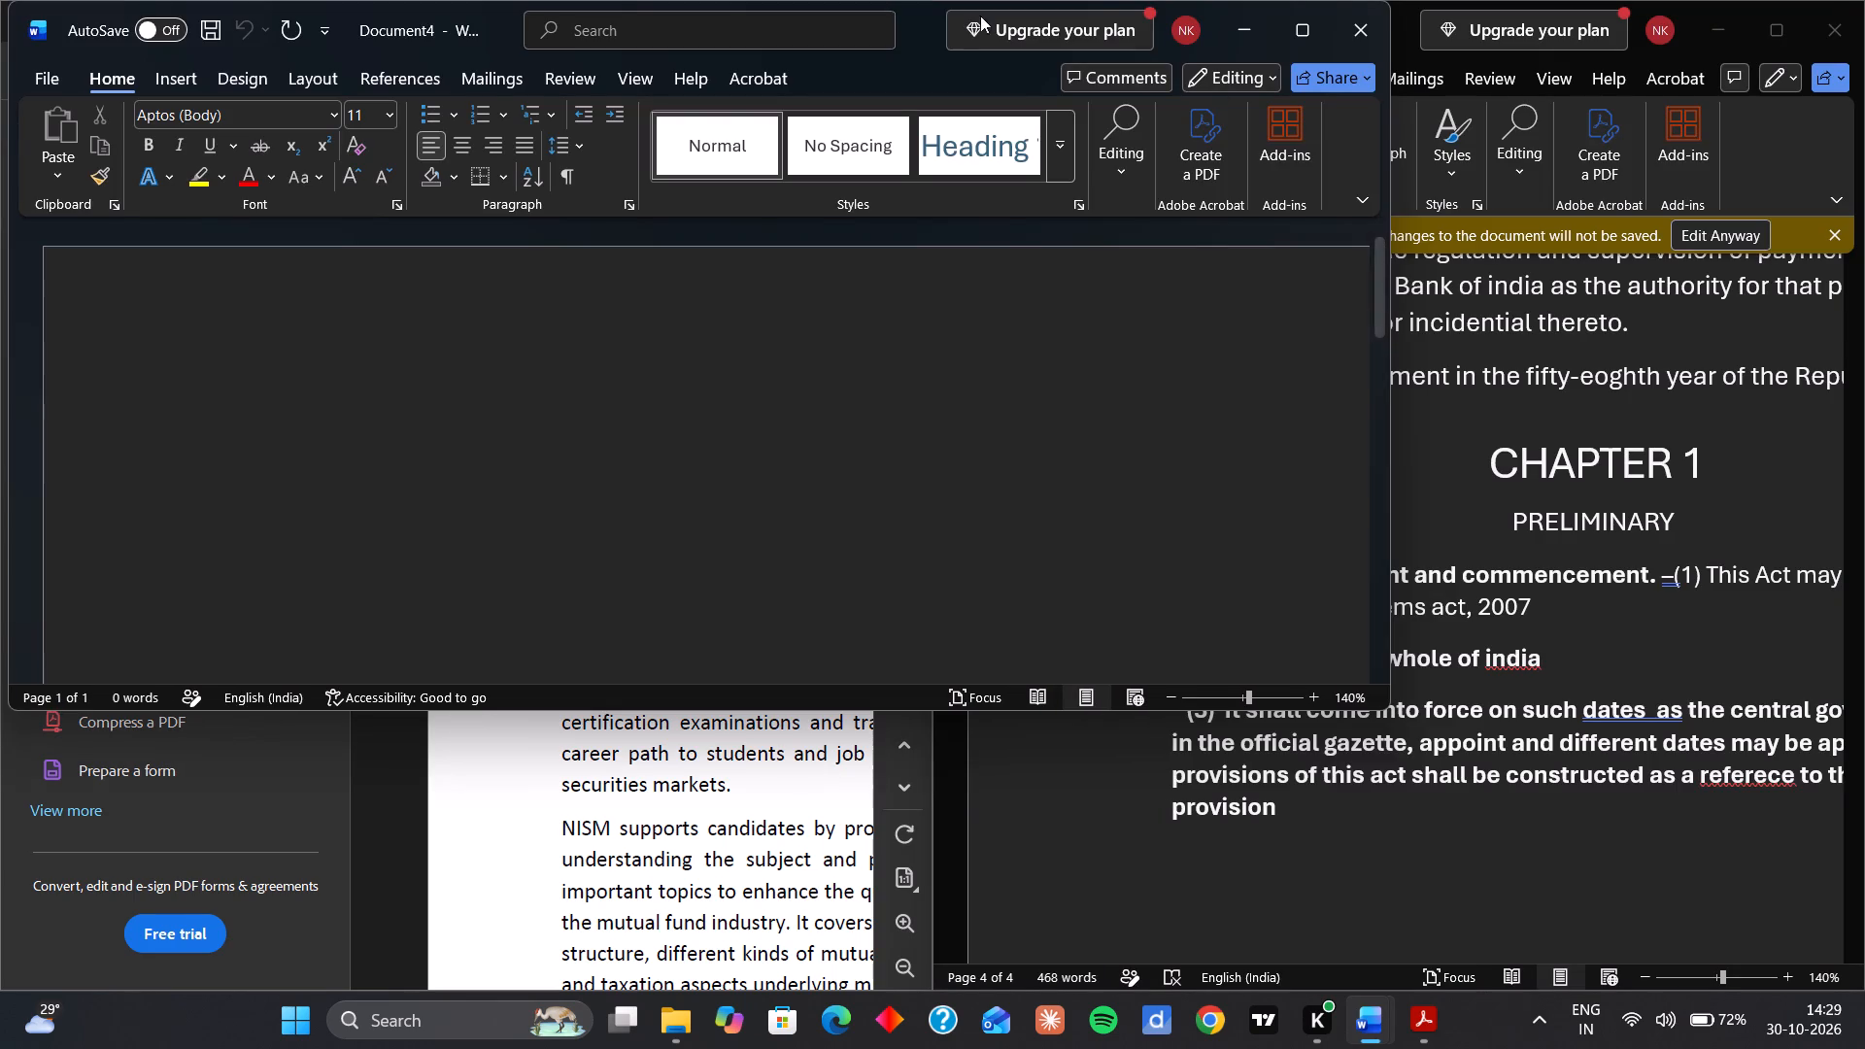
left_click(1307, 14)
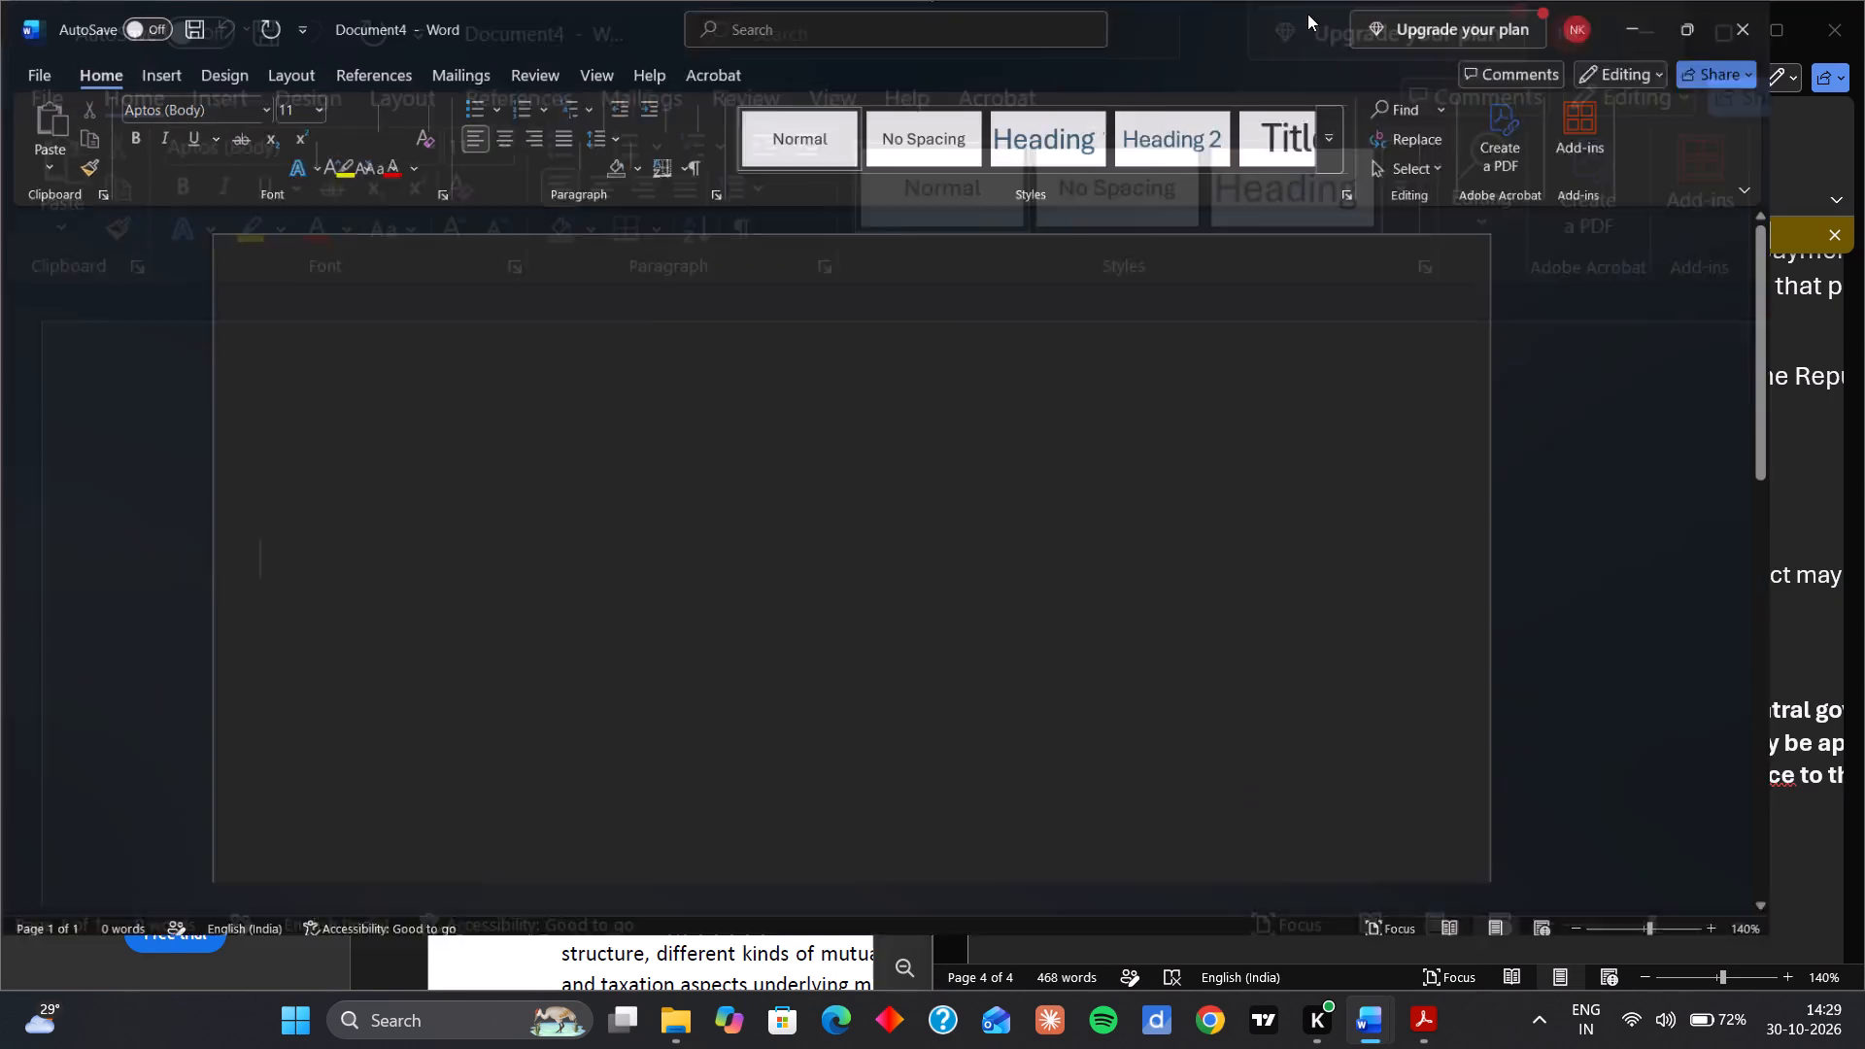
left_click(1755, 22)
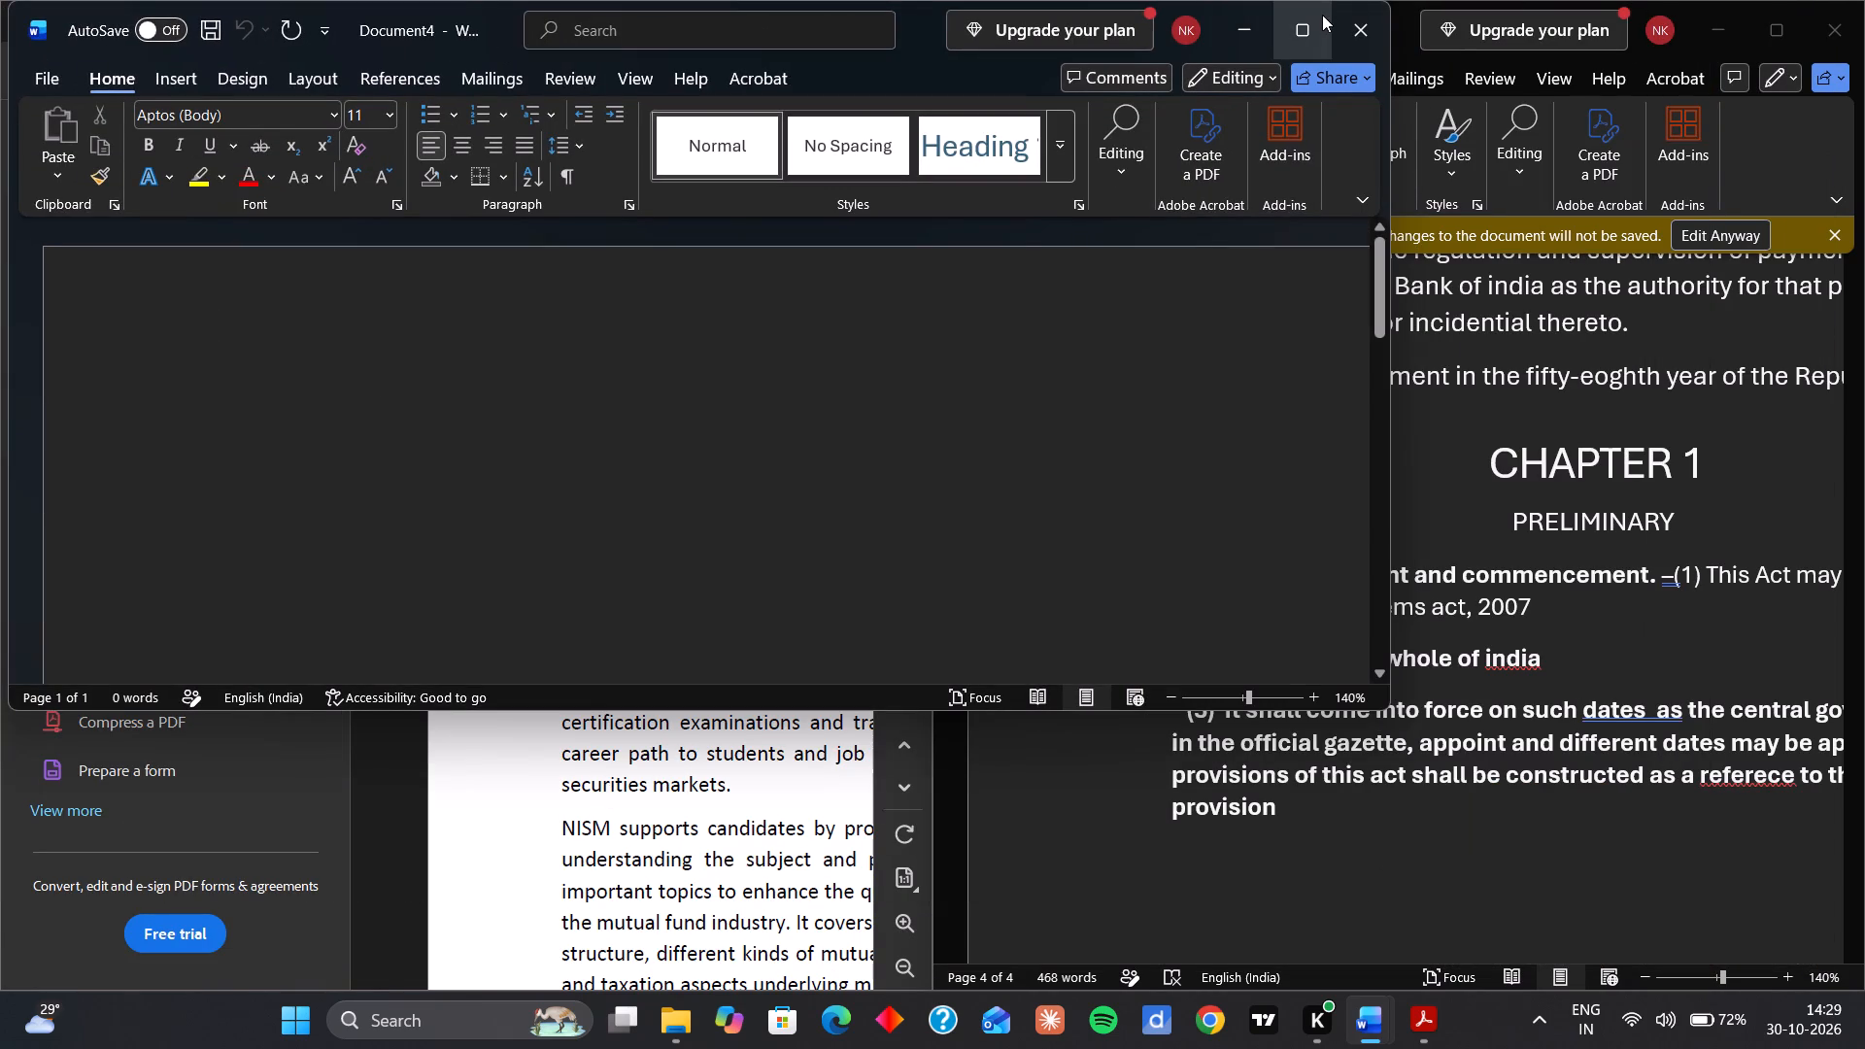
left_click(1272, 157)
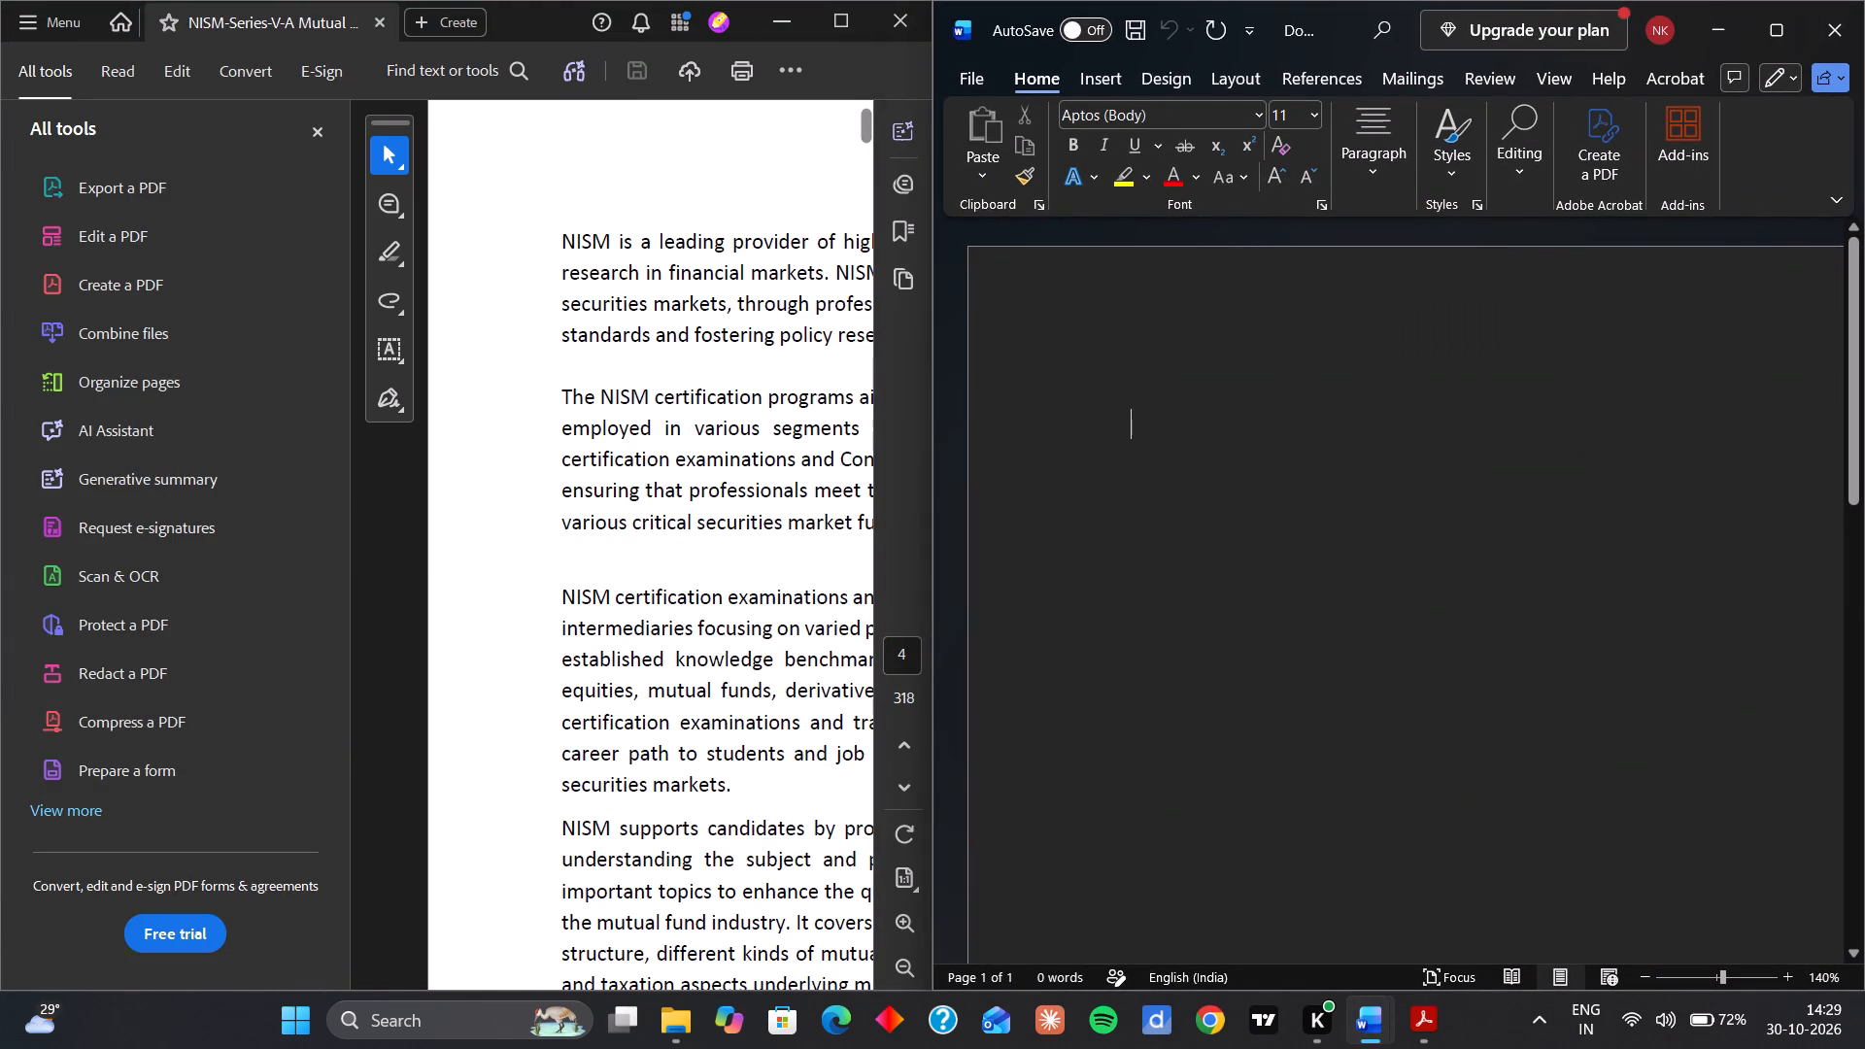
left_click(1442, 385)
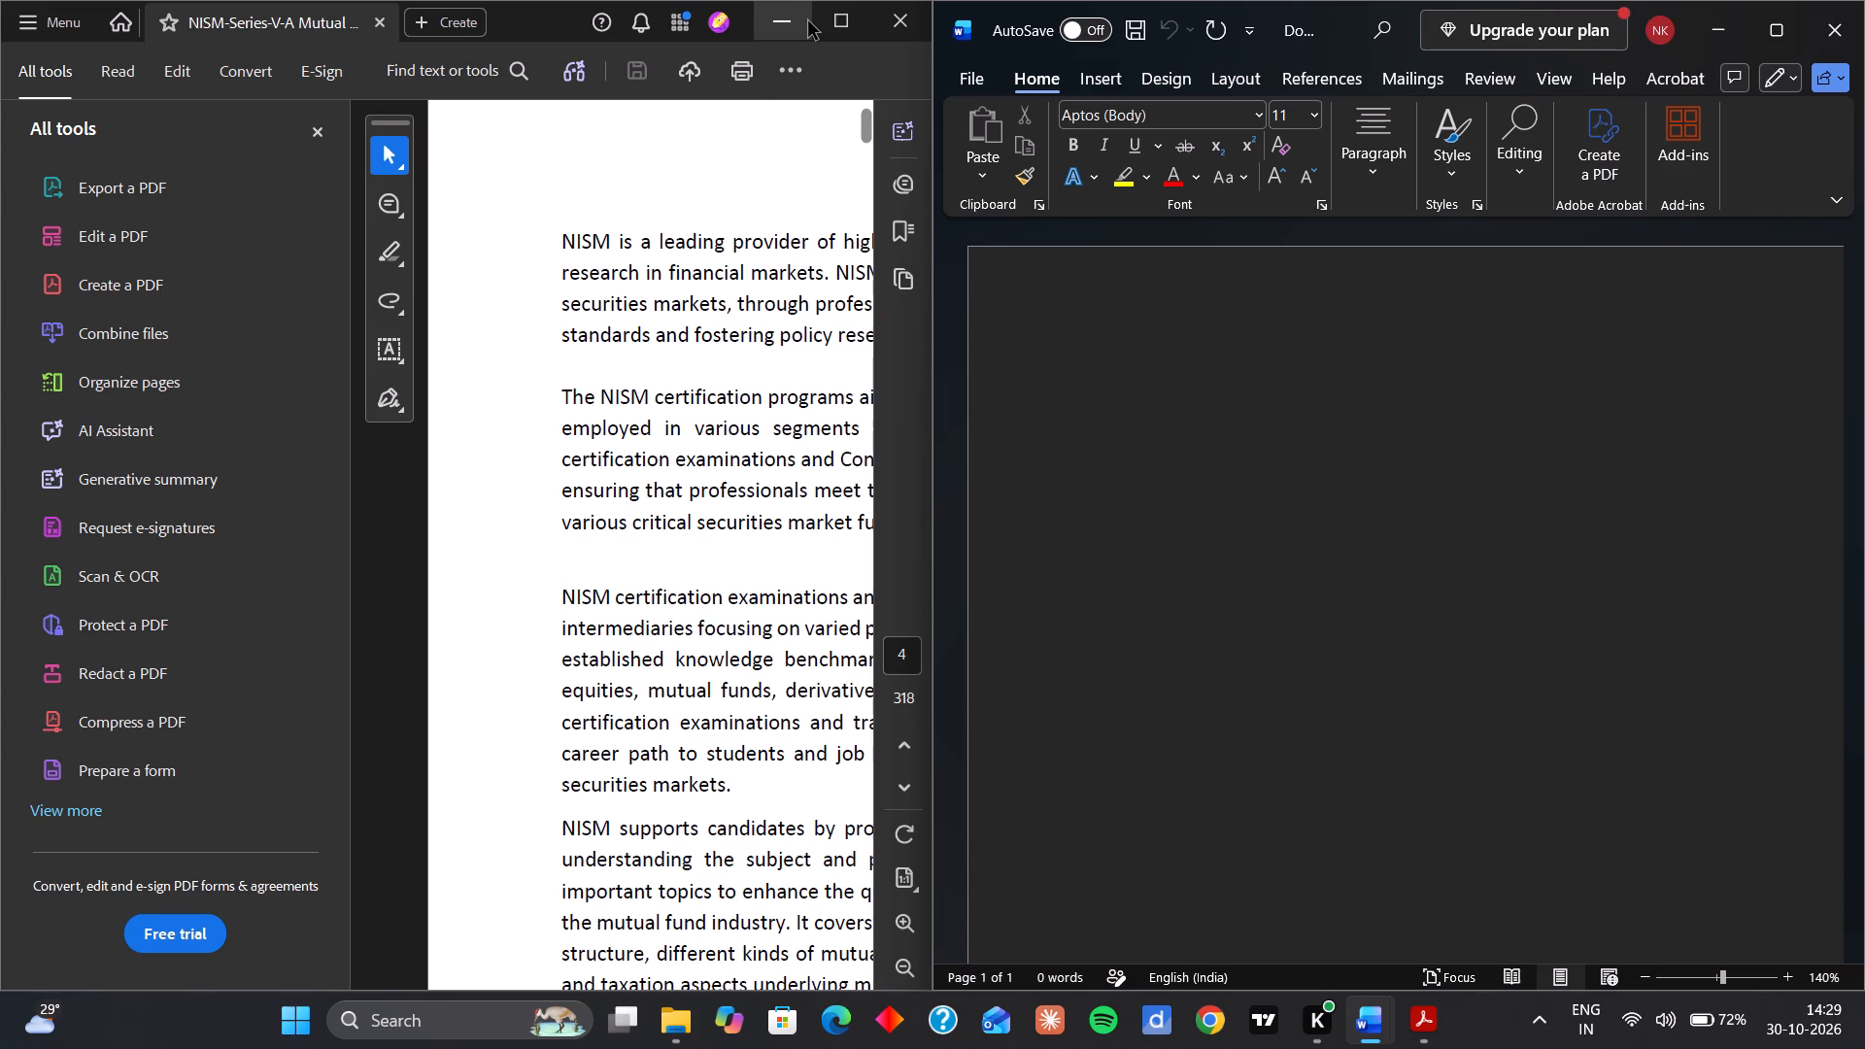
scroll(598, 379, "down", 3)
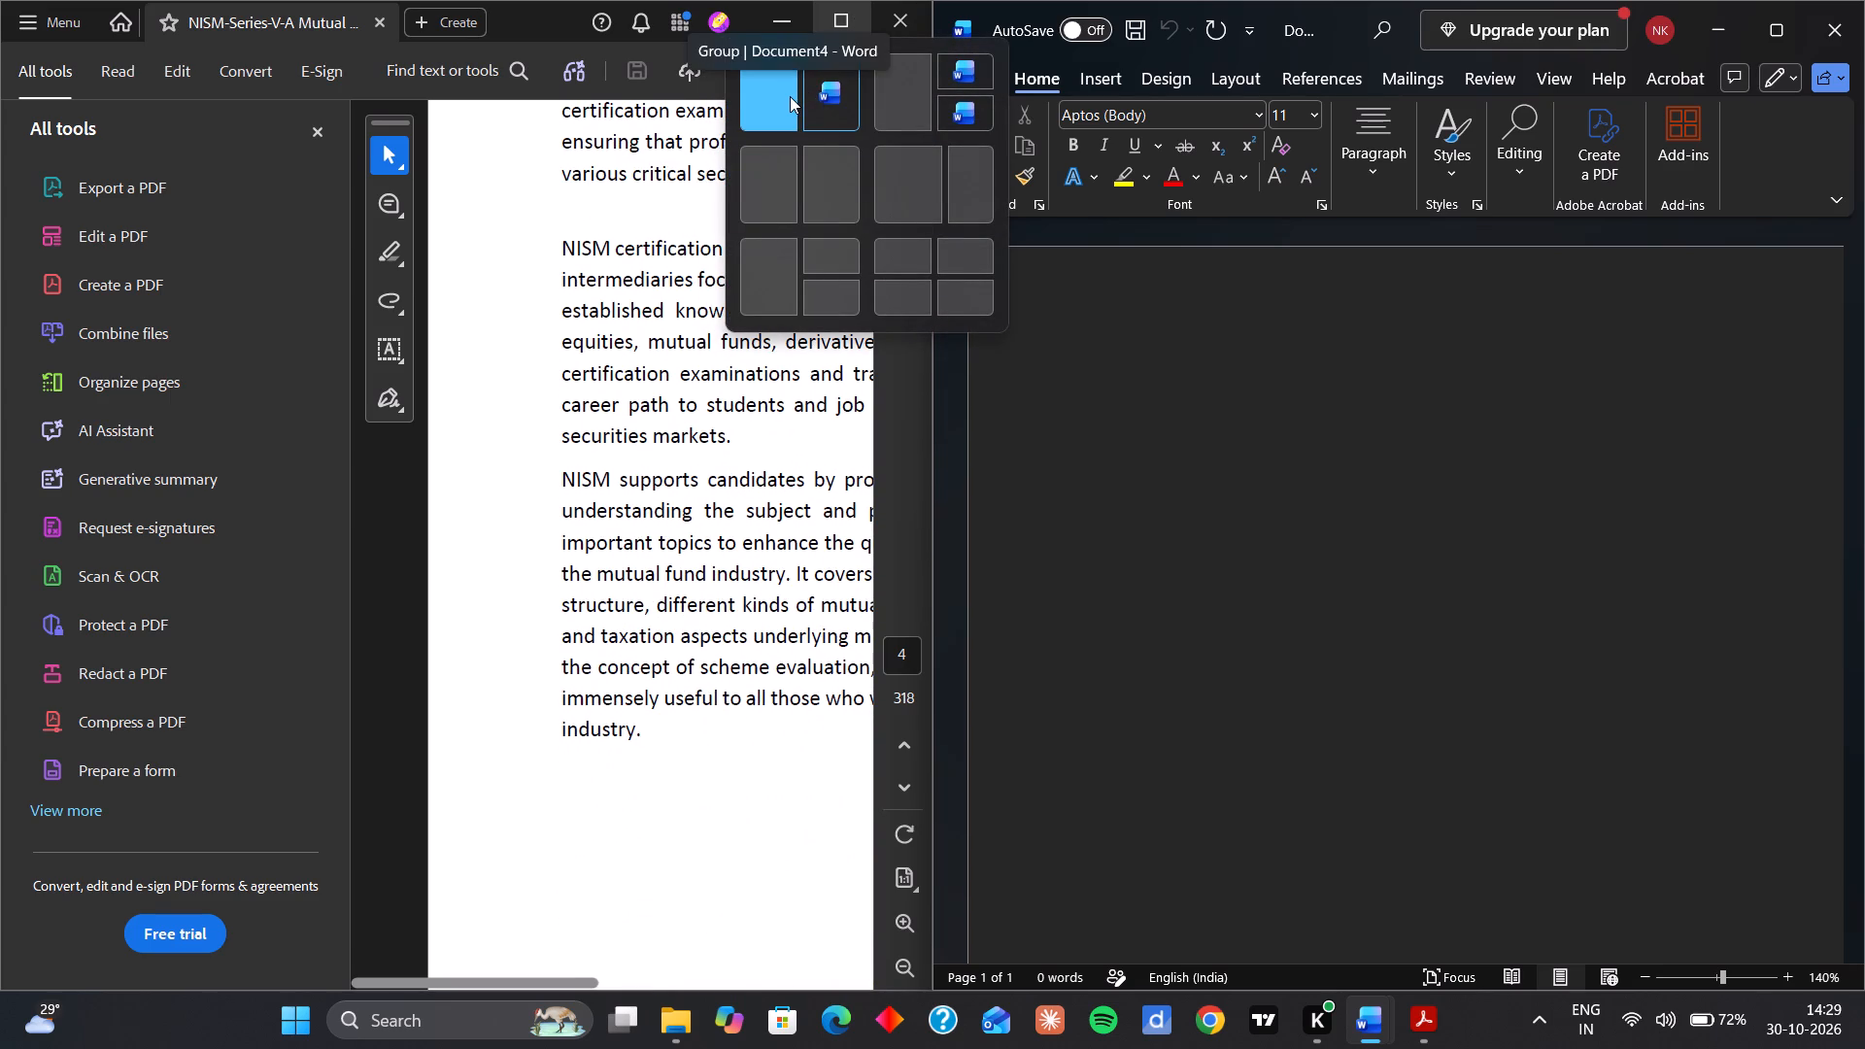
left_click(790, 96)
scroll(1280, 409, "down", 3)
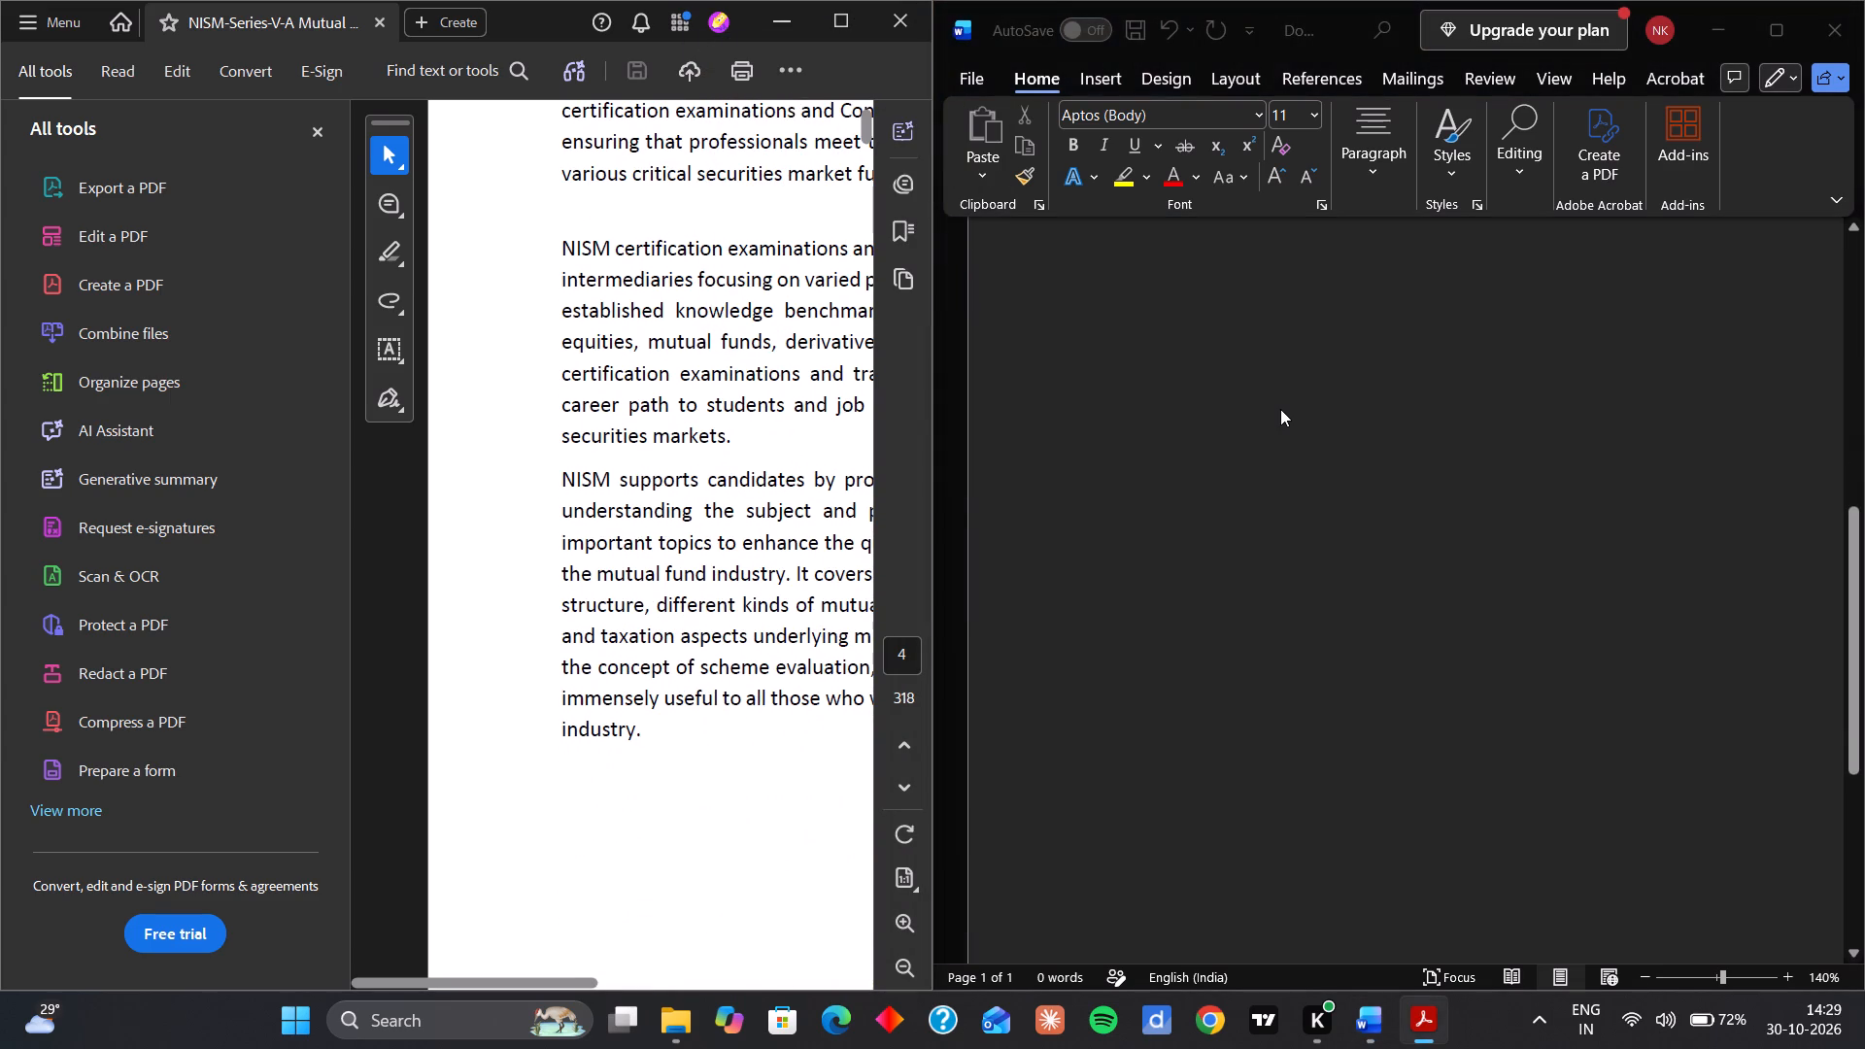
Zoom the blank Word document out to 60% so the full page width fits beside the PDF.
scroll(1280, 409, "up", 3)
scroll(1280, 409, "down", 1)
scroll(1280, 409, "up", 20)
scroll(1280, 409, "up", 3)
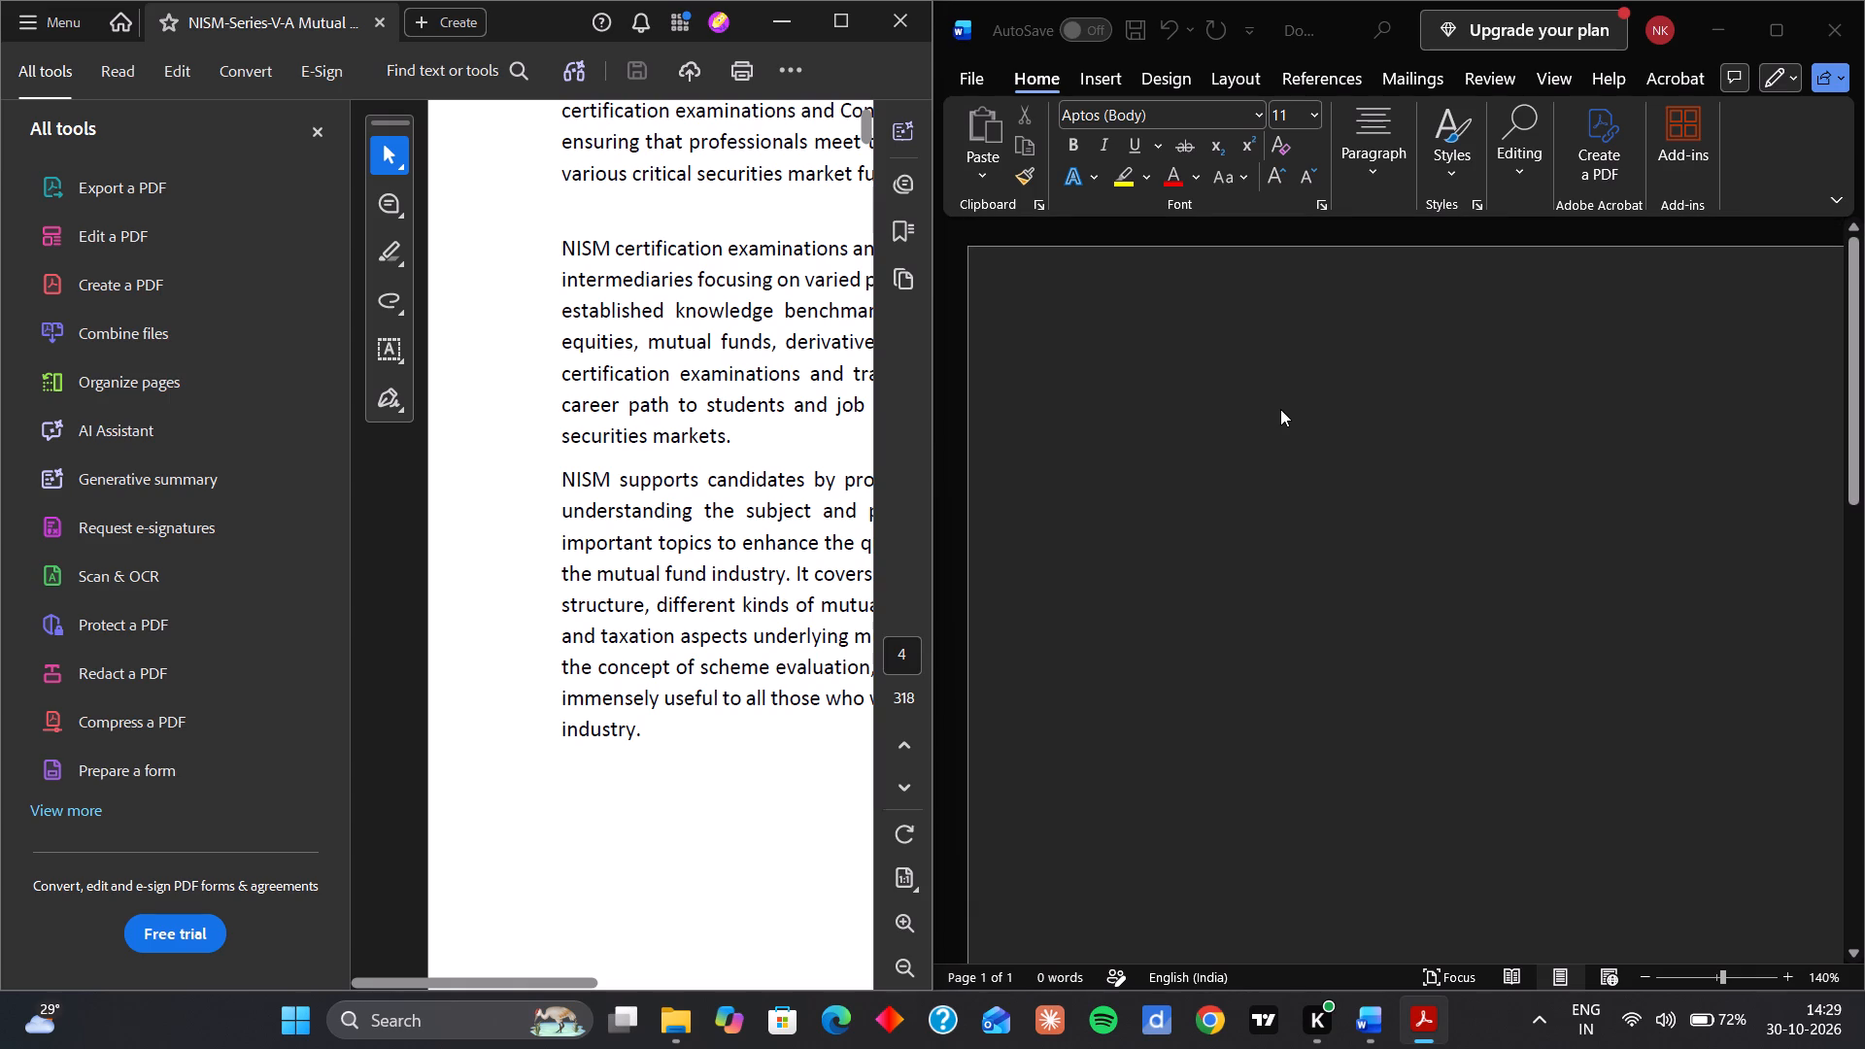
scroll(1280, 409, "down", 12, "ctrl")
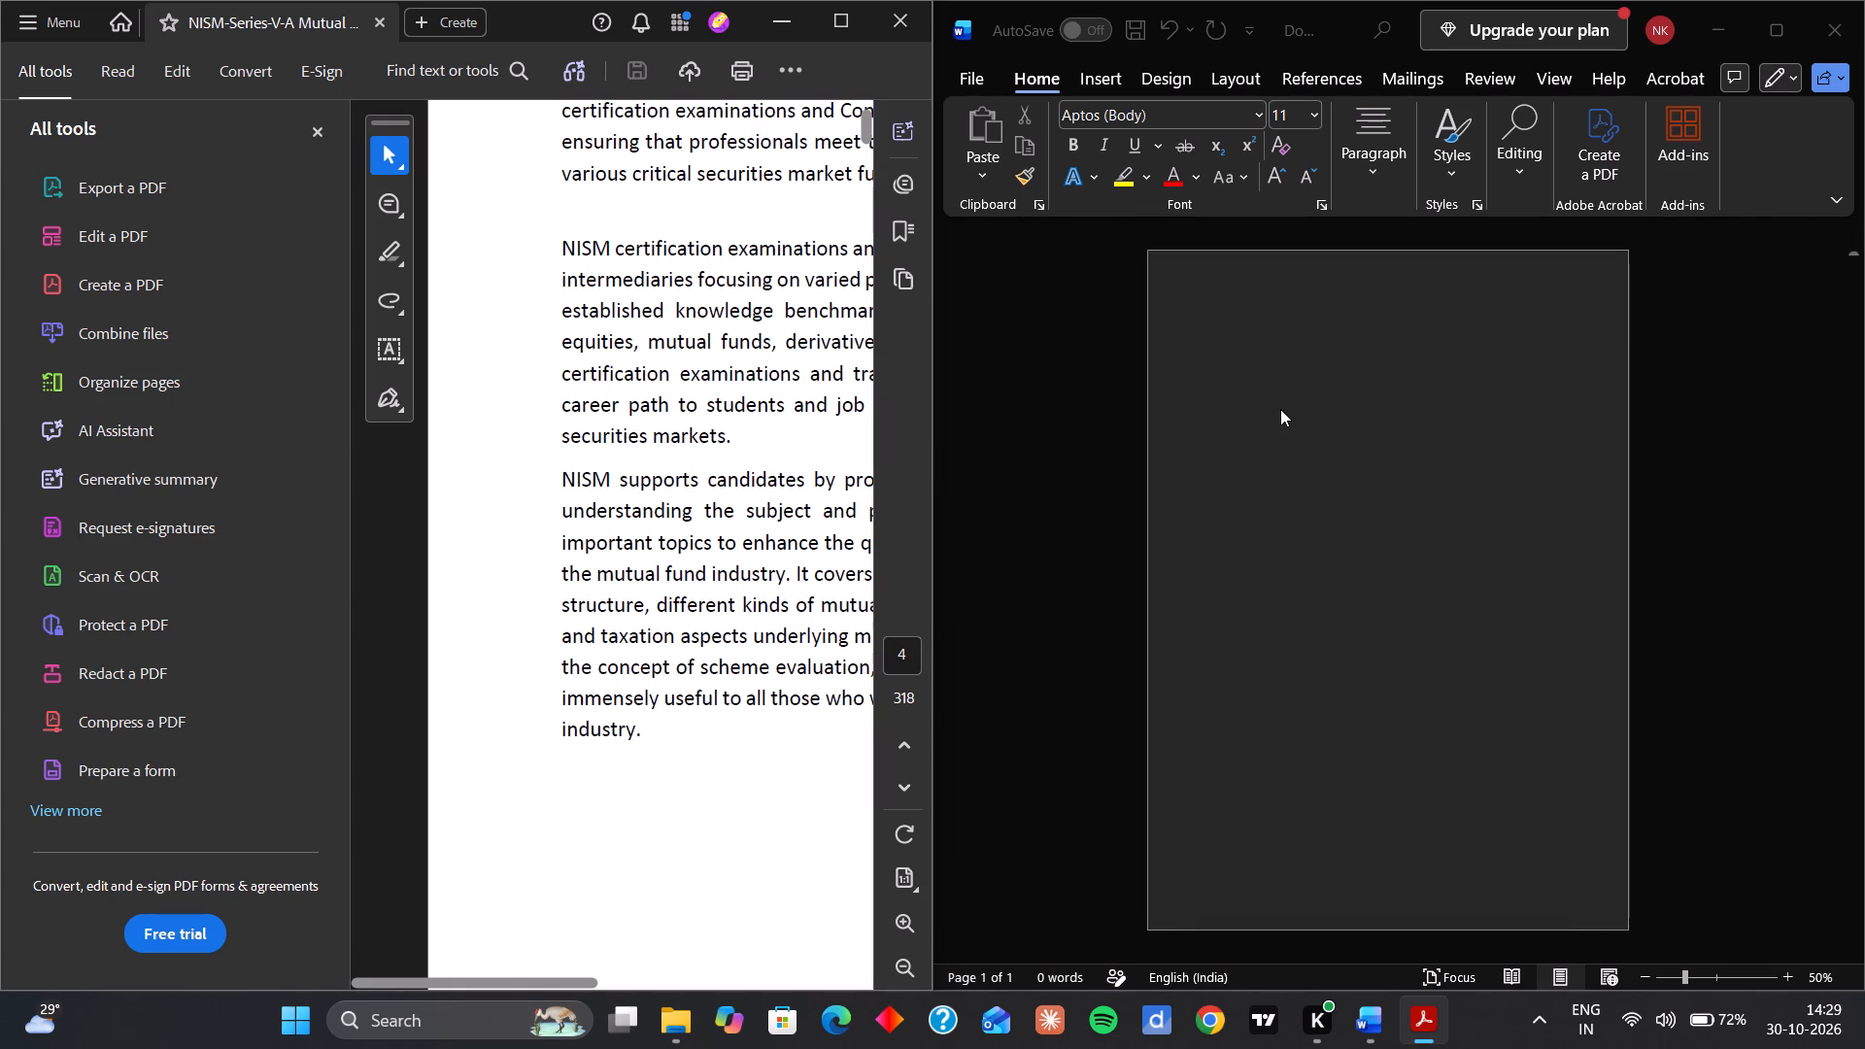
scroll(1280, 409, "up", 3, "ctrl")
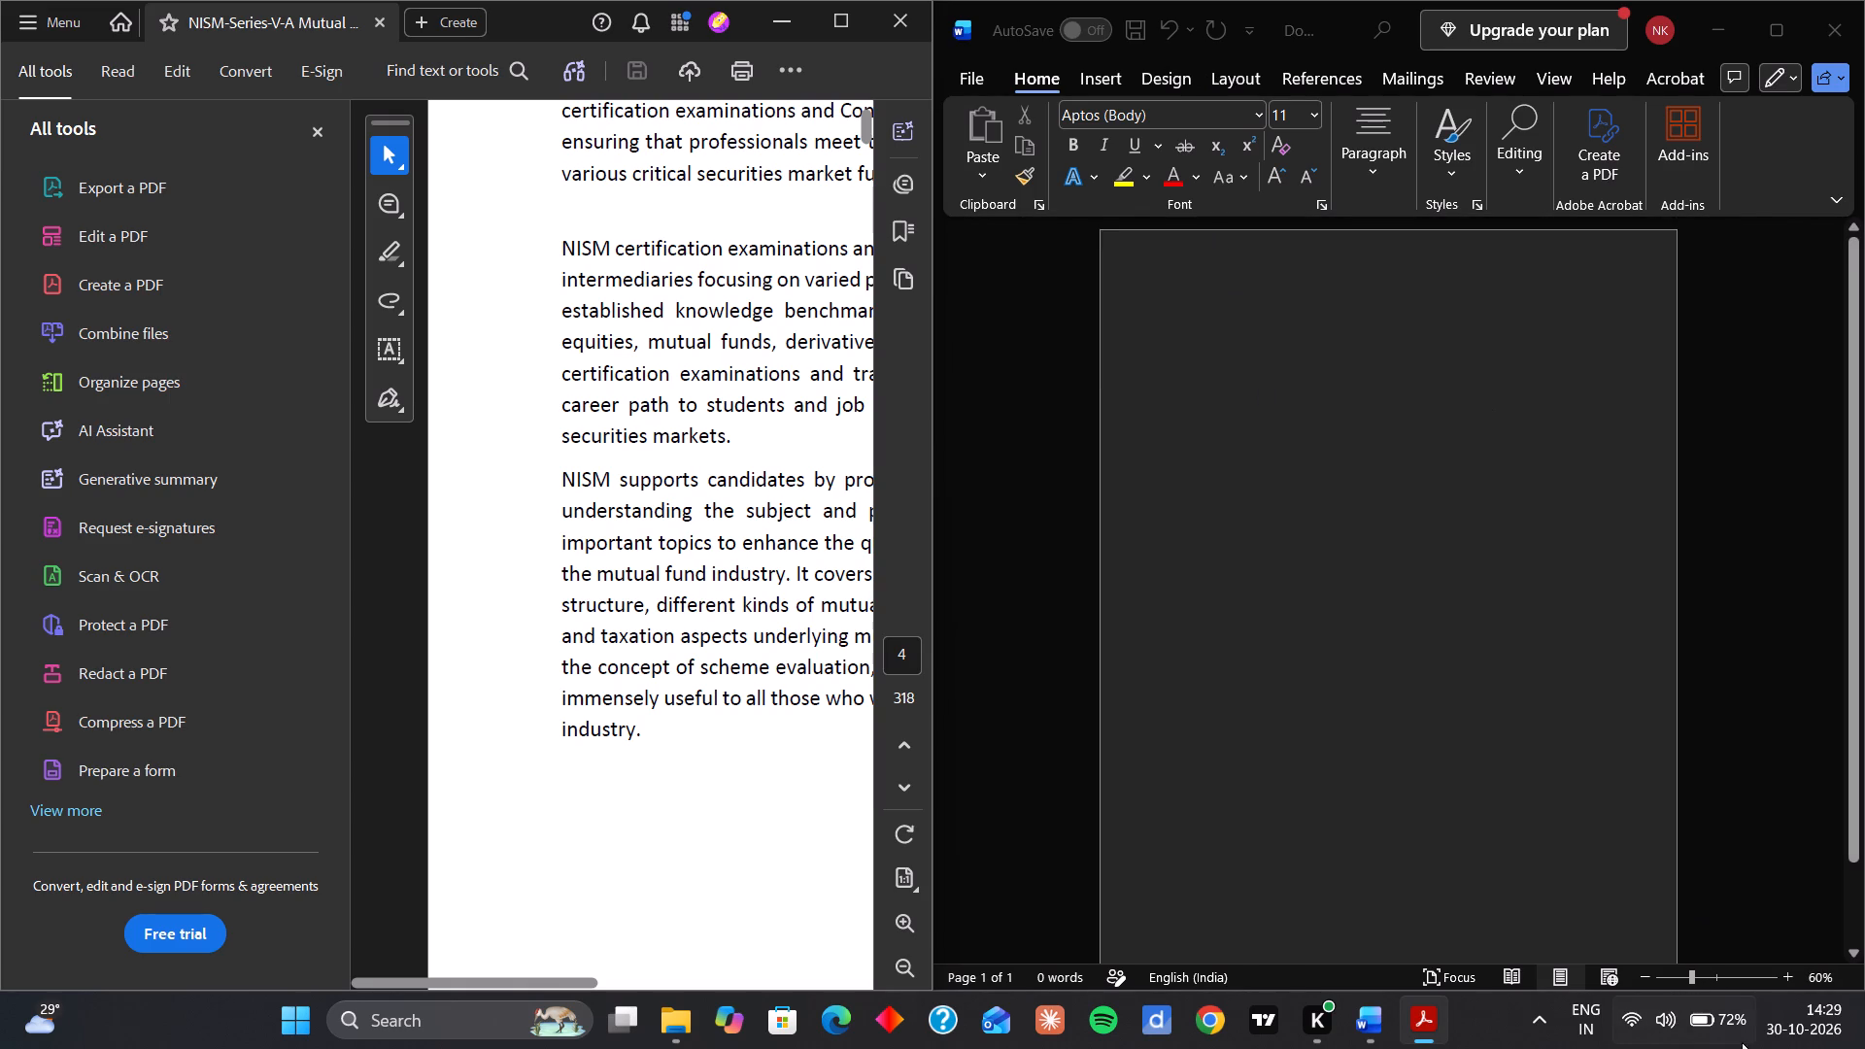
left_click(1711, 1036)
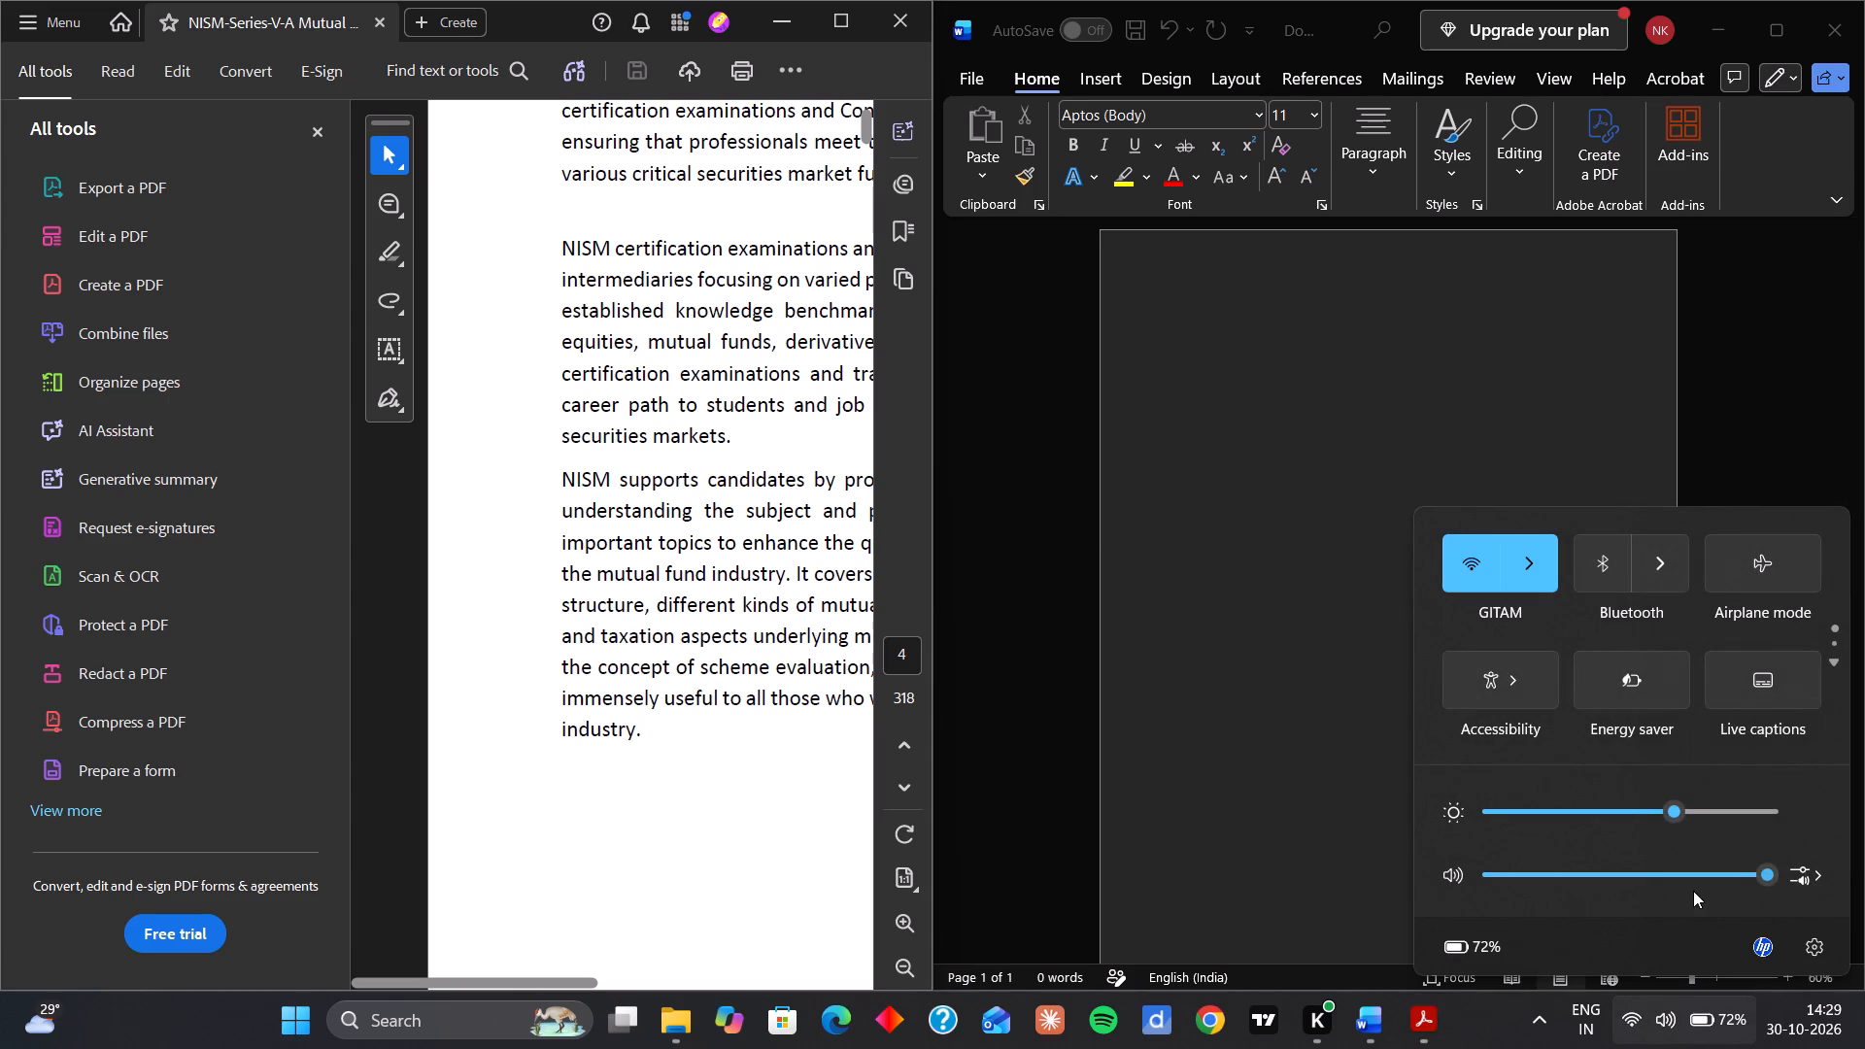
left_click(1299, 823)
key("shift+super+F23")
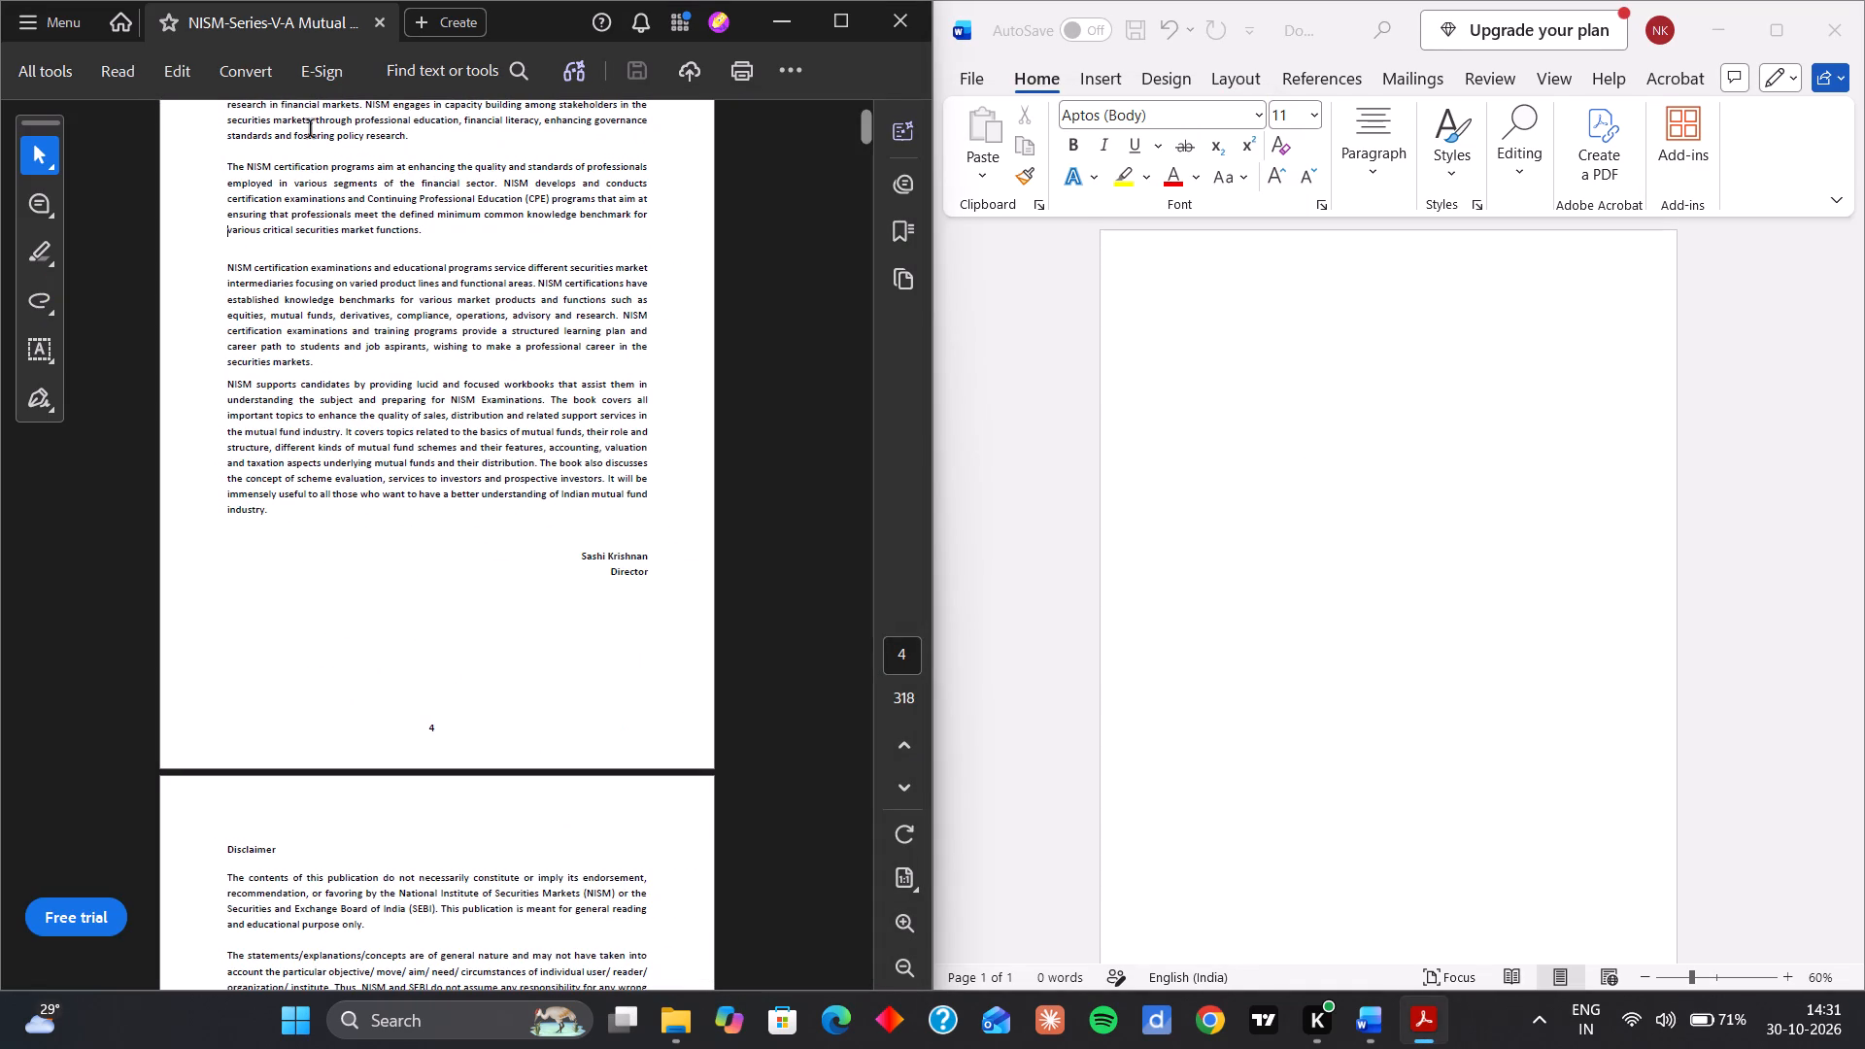
scroll(500, 423, "up", 1)
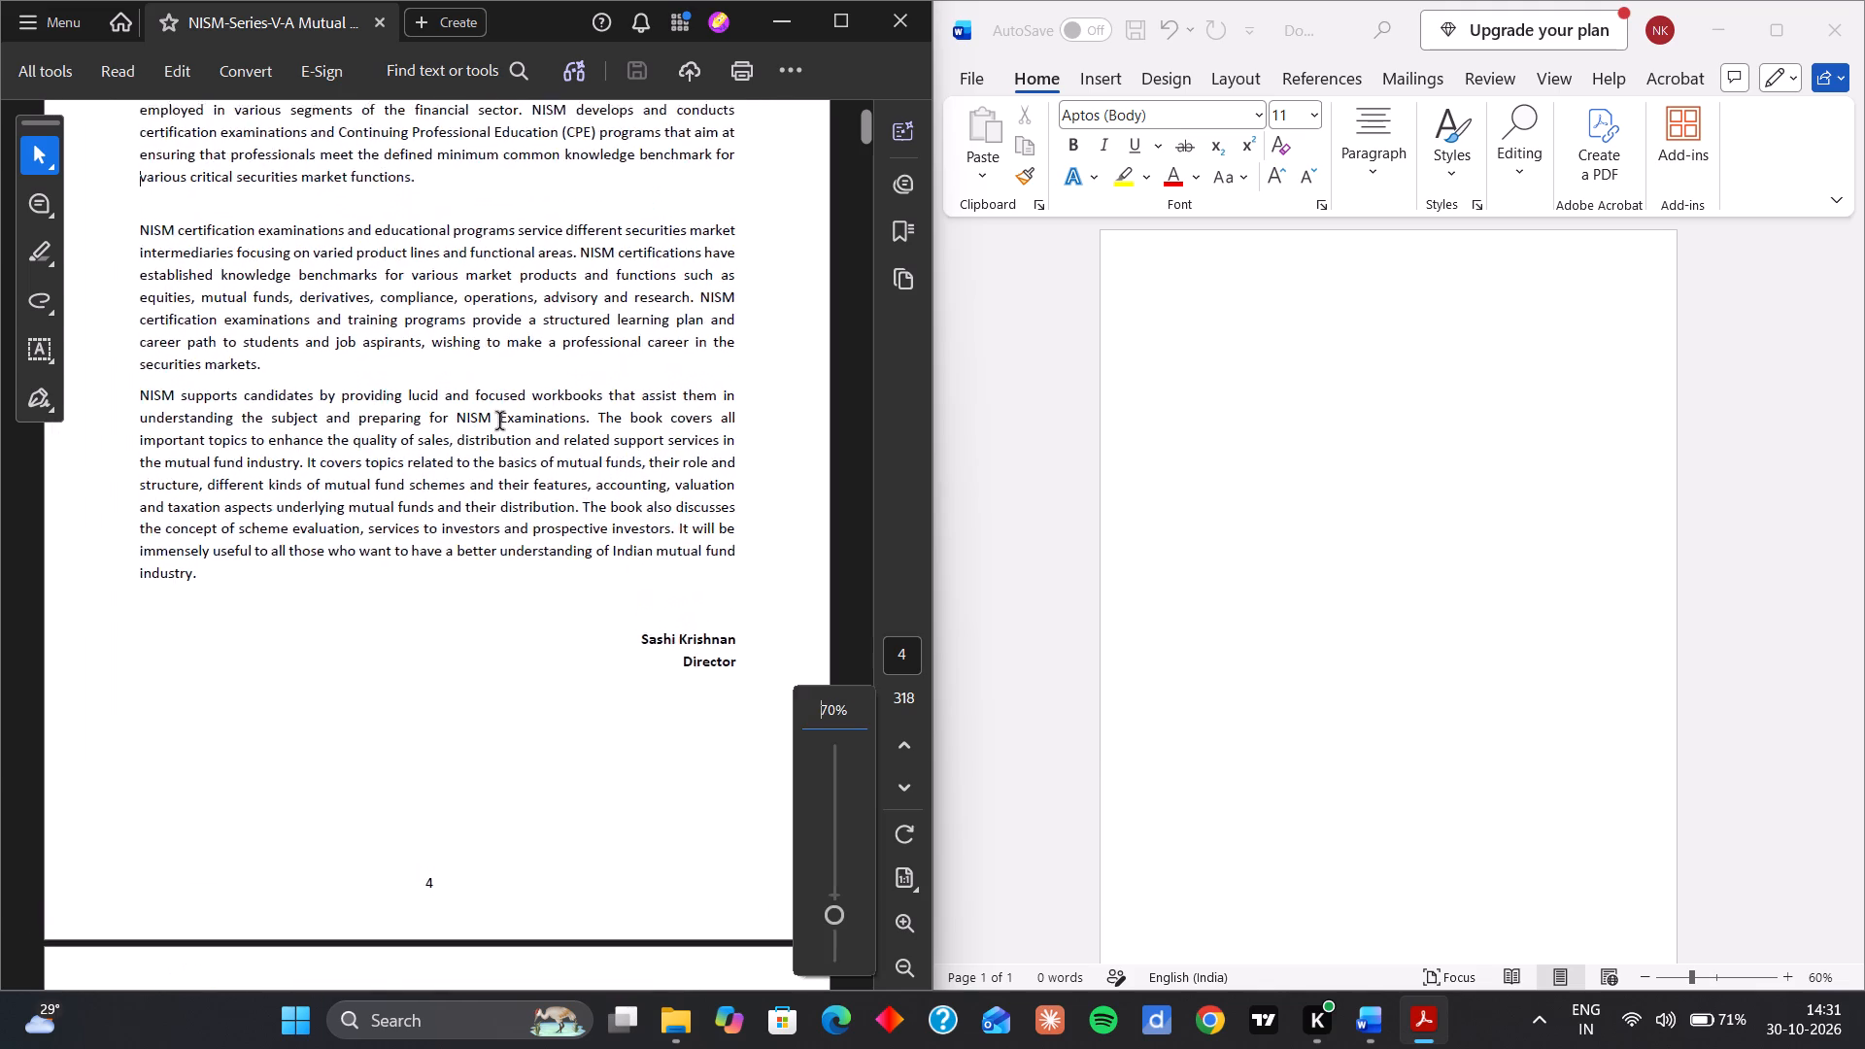
scroll(500, 423, "up", 9)
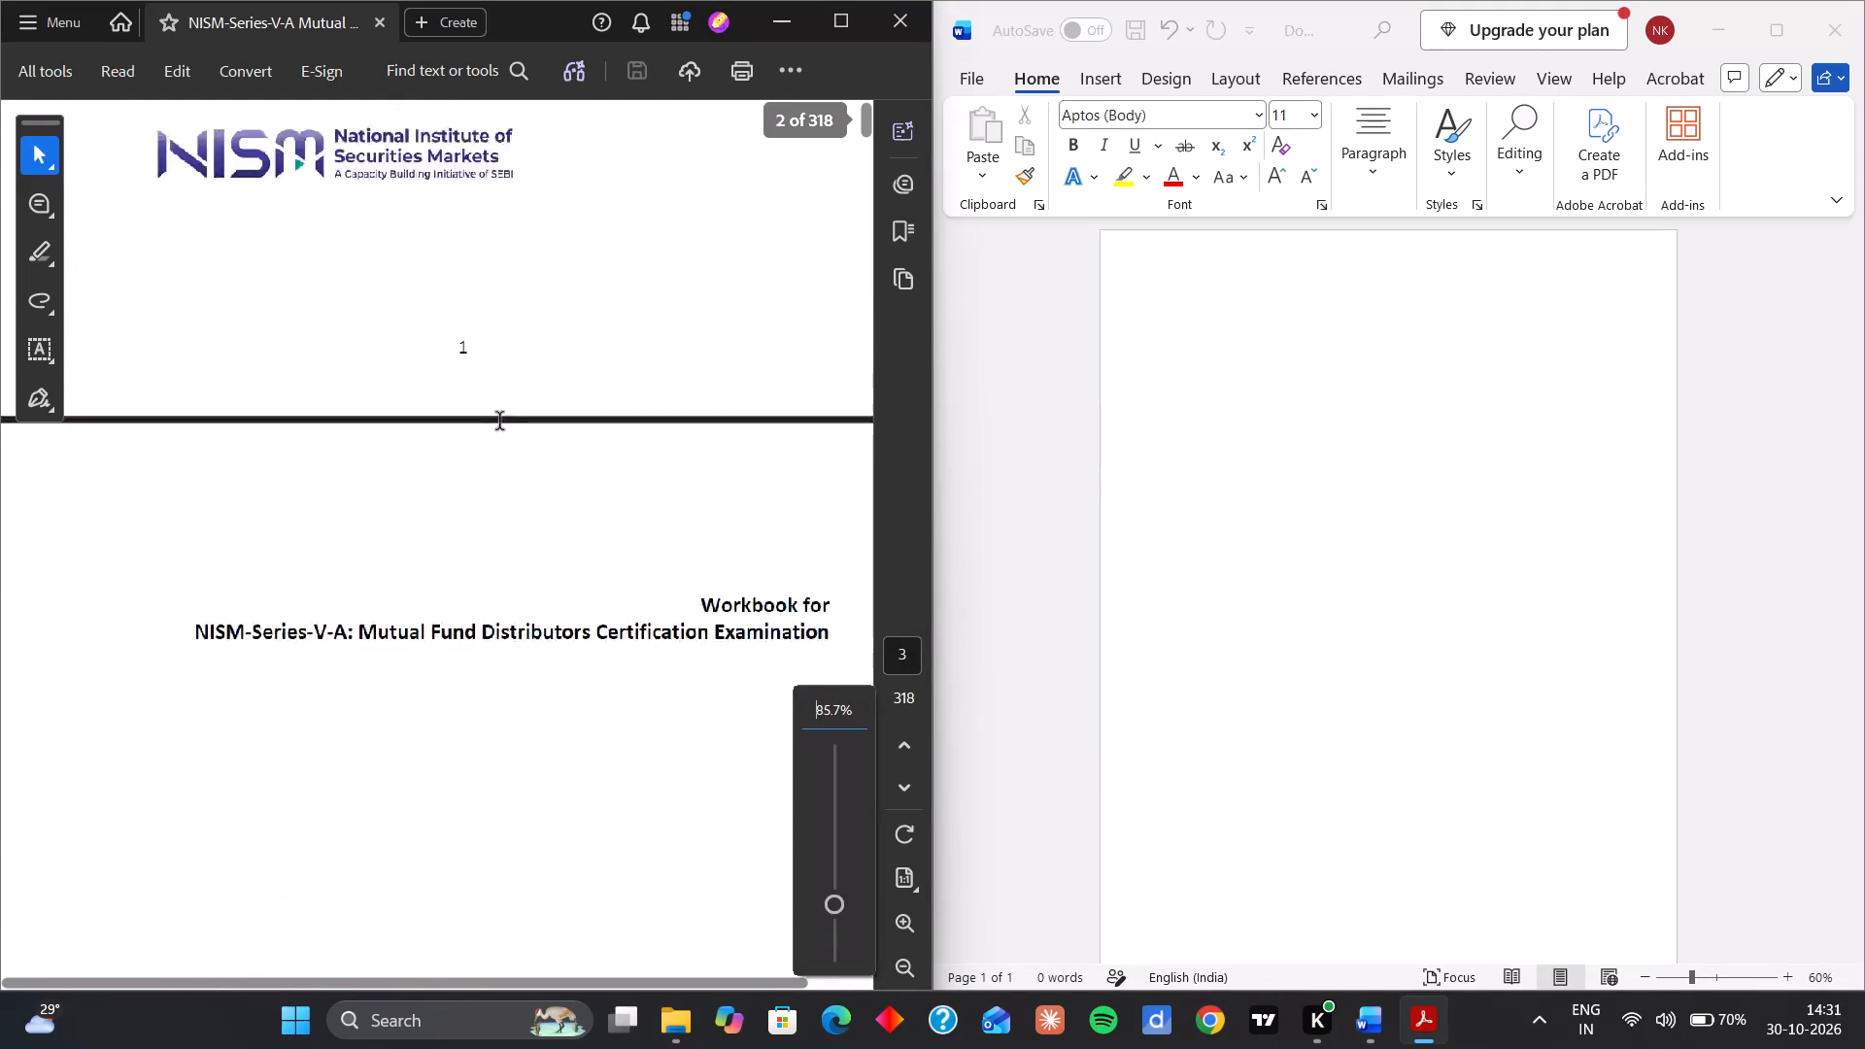
scroll(500, 423, "up", 4)
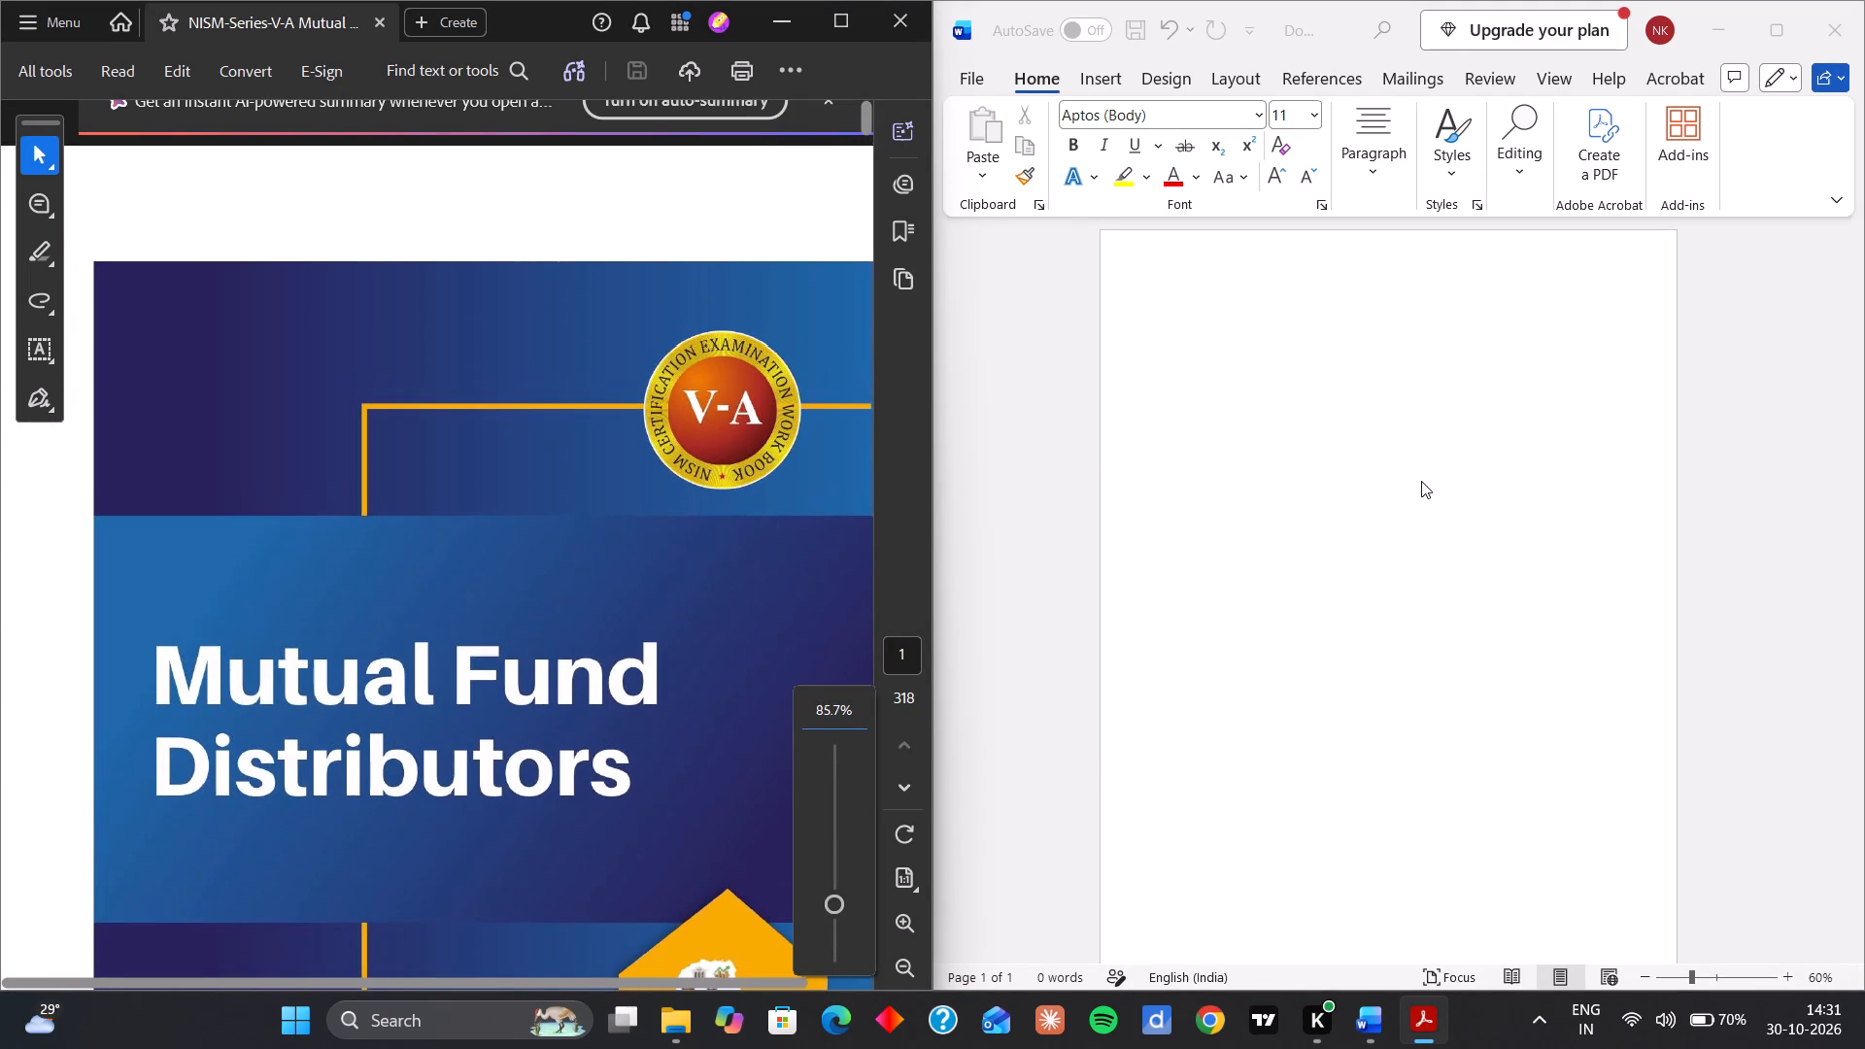
Apply Heading 1 in the blank Word document and modify that style's font colour to black.
left_click(1356, 341)
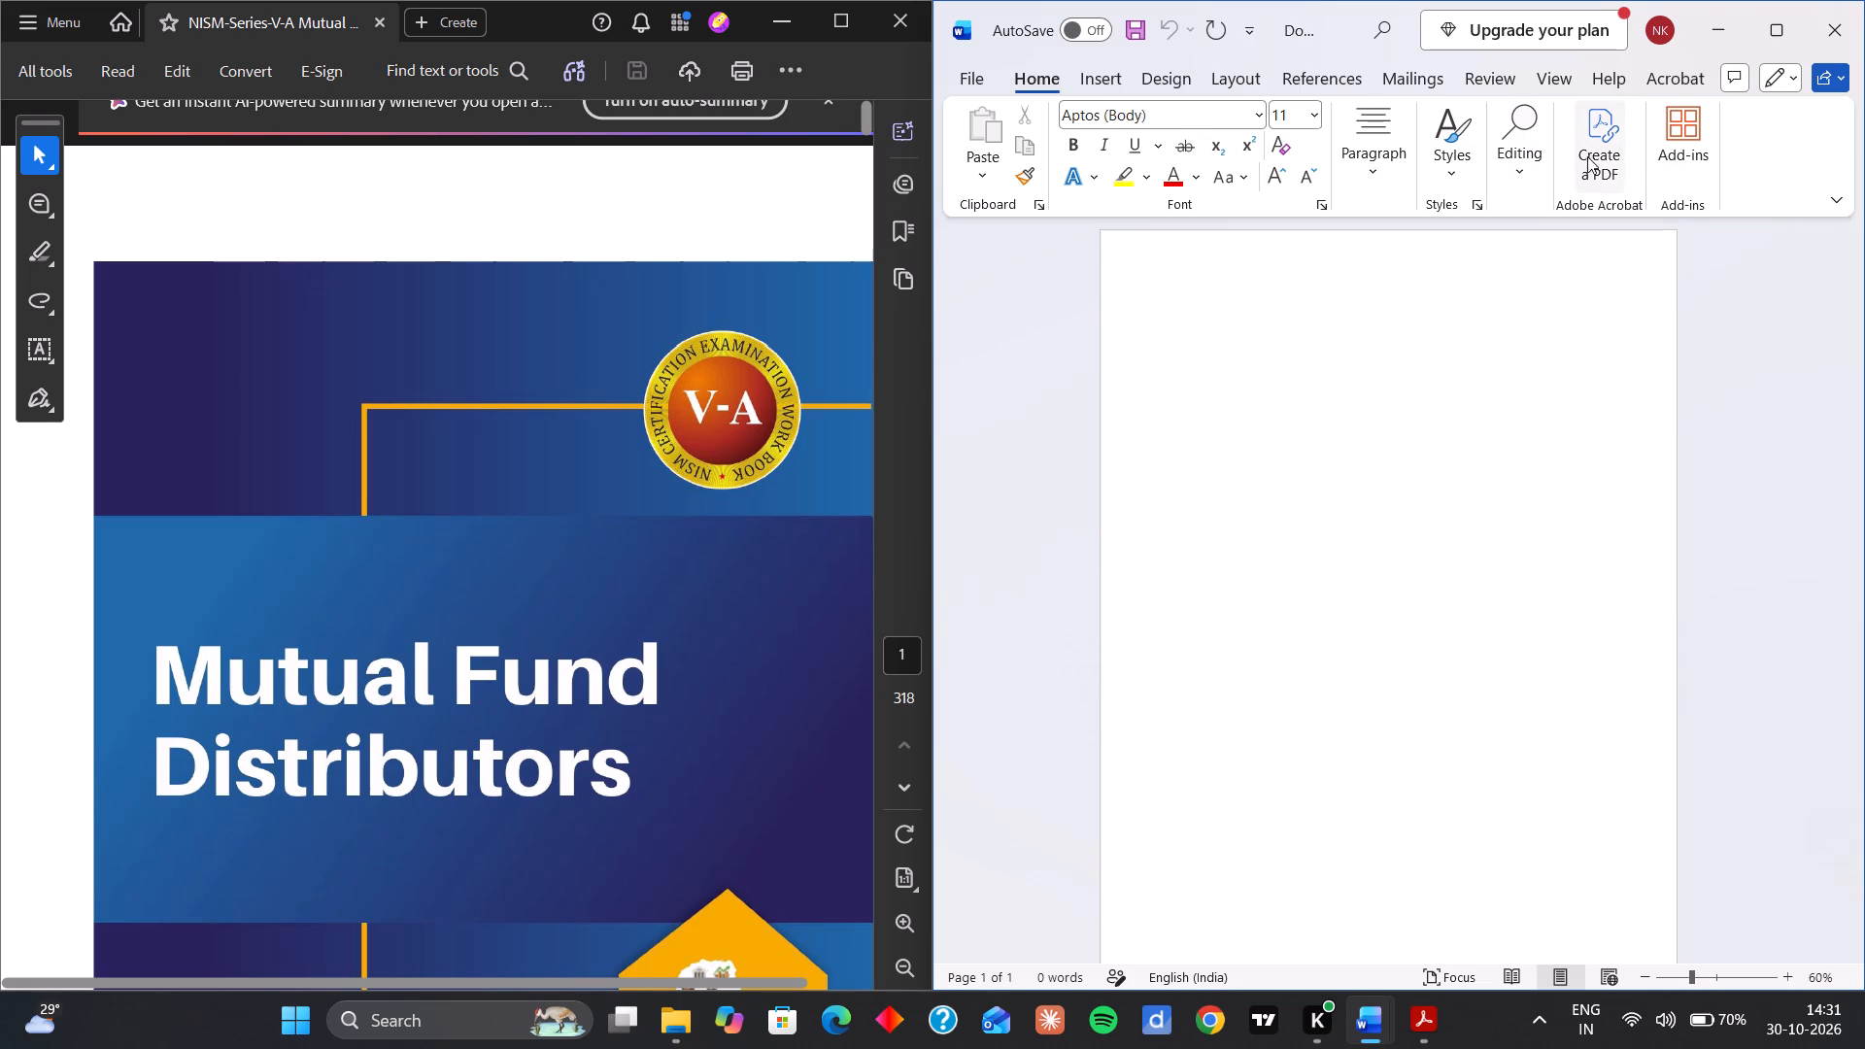
left_click(1447, 186)
left_click(1455, 174)
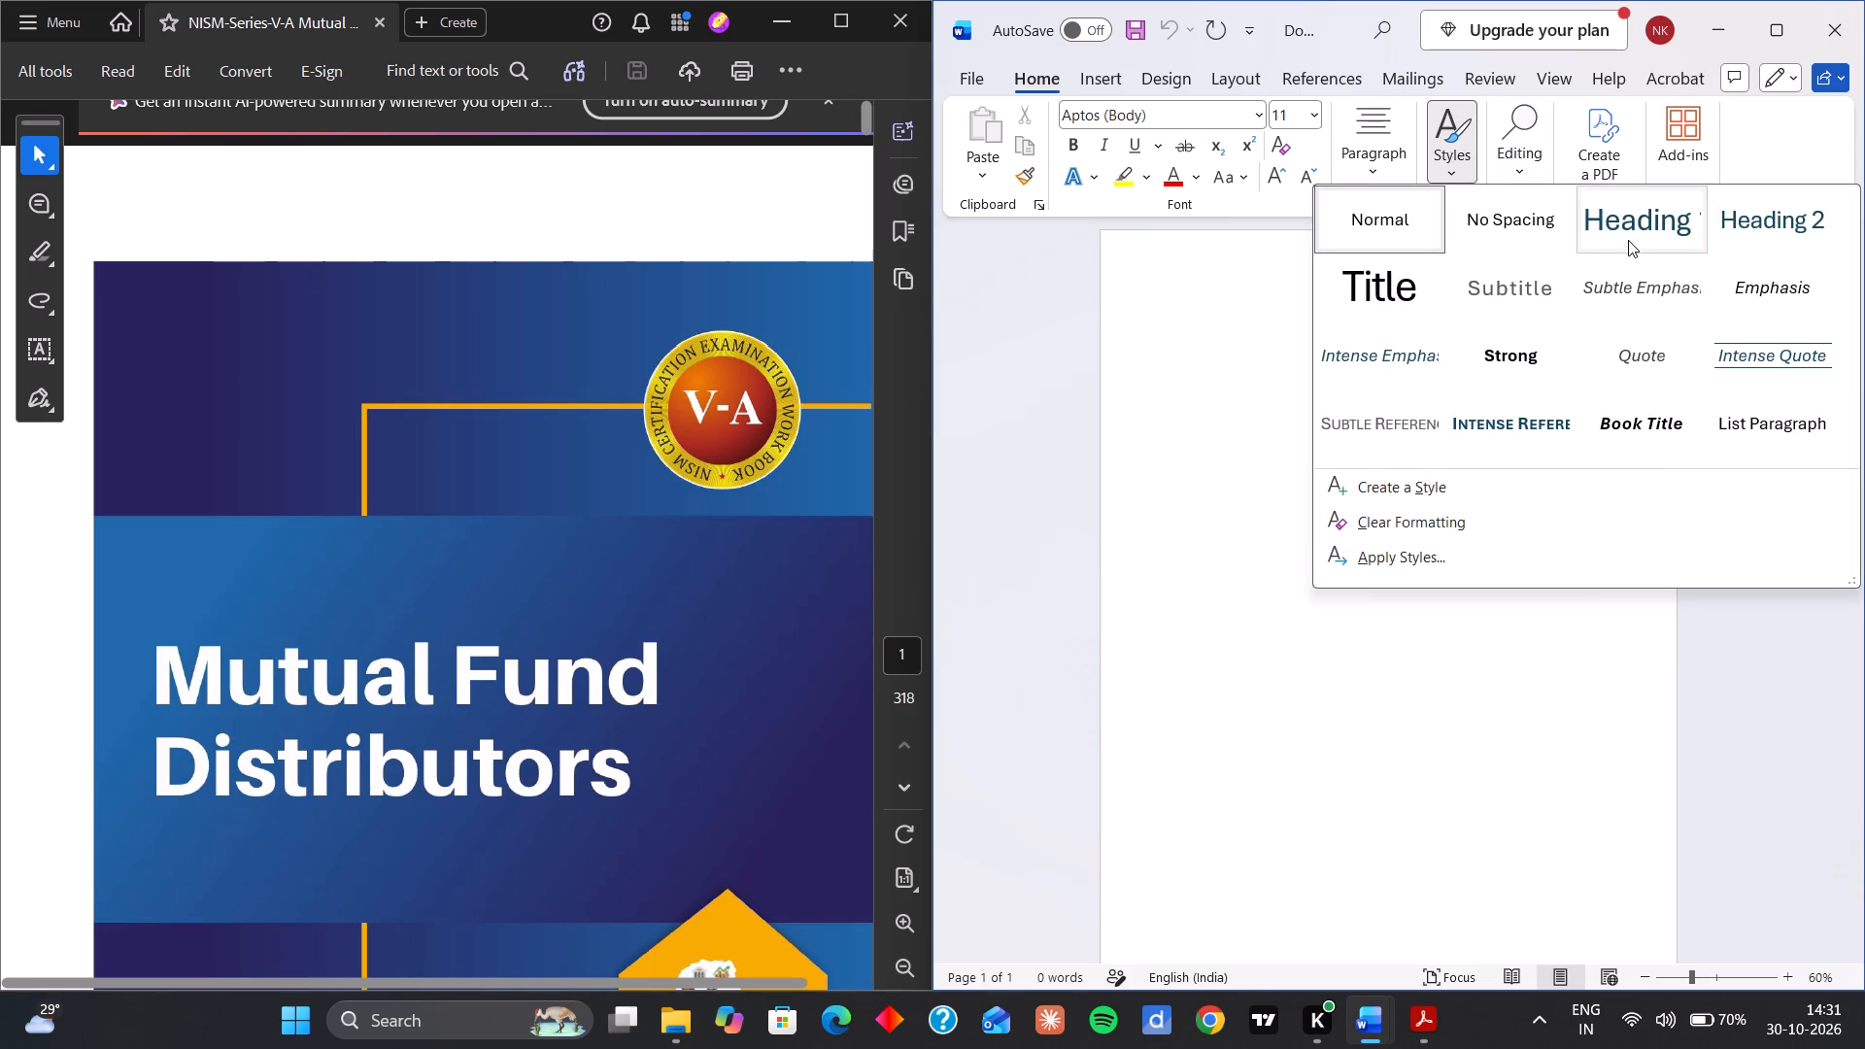
left_click(1628, 240)
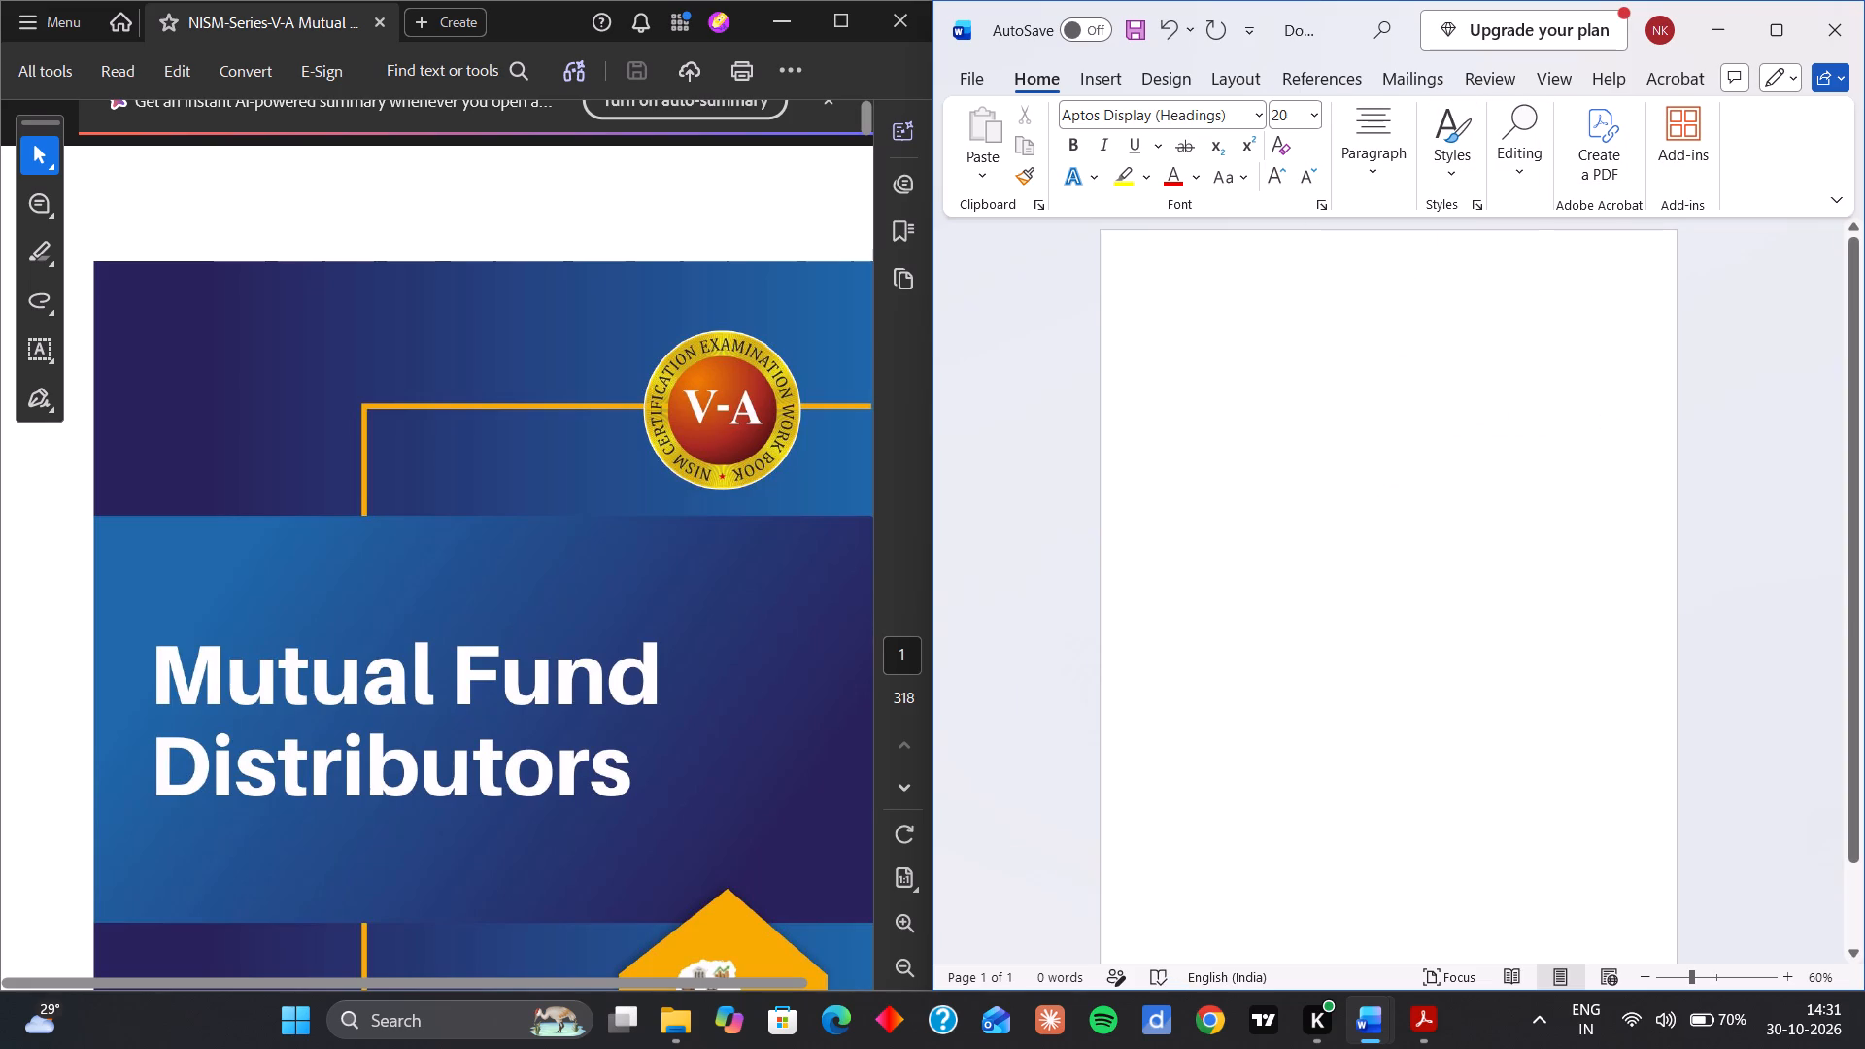
left_click(1461, 180)
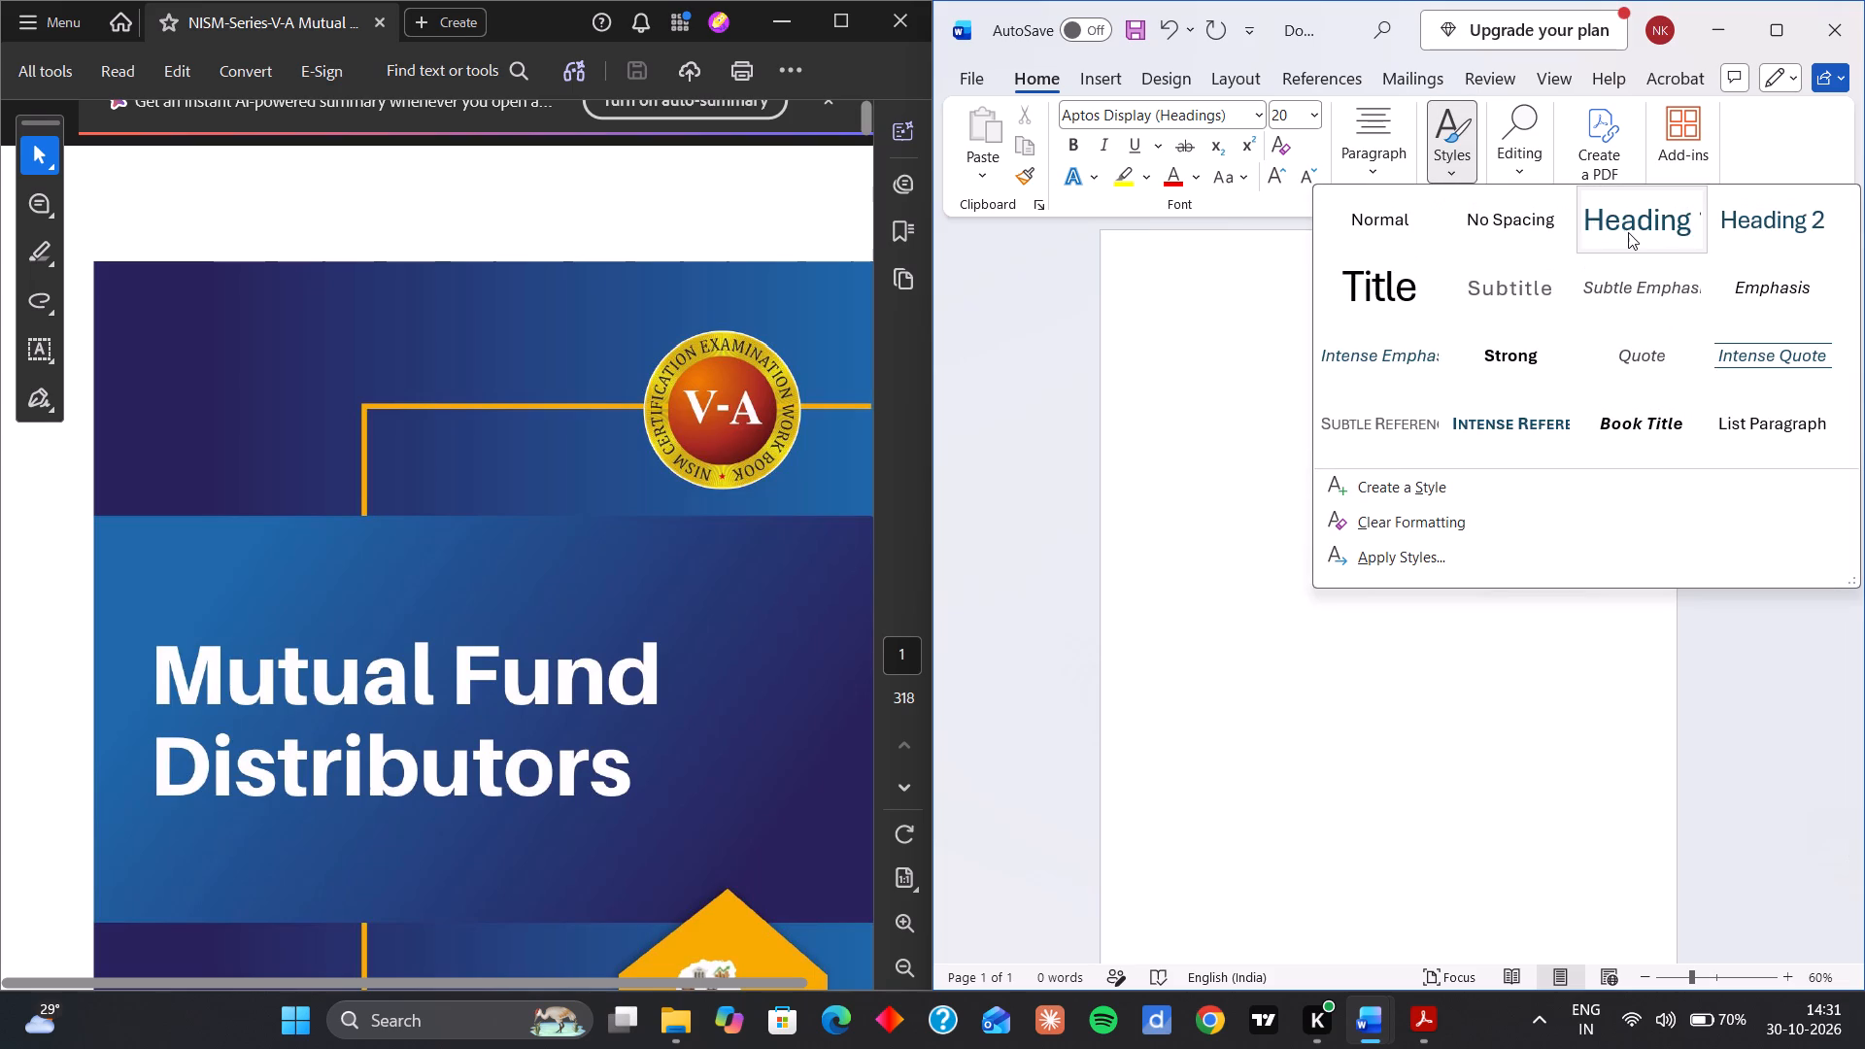
right_click(1628, 232)
left_click(1520, 283)
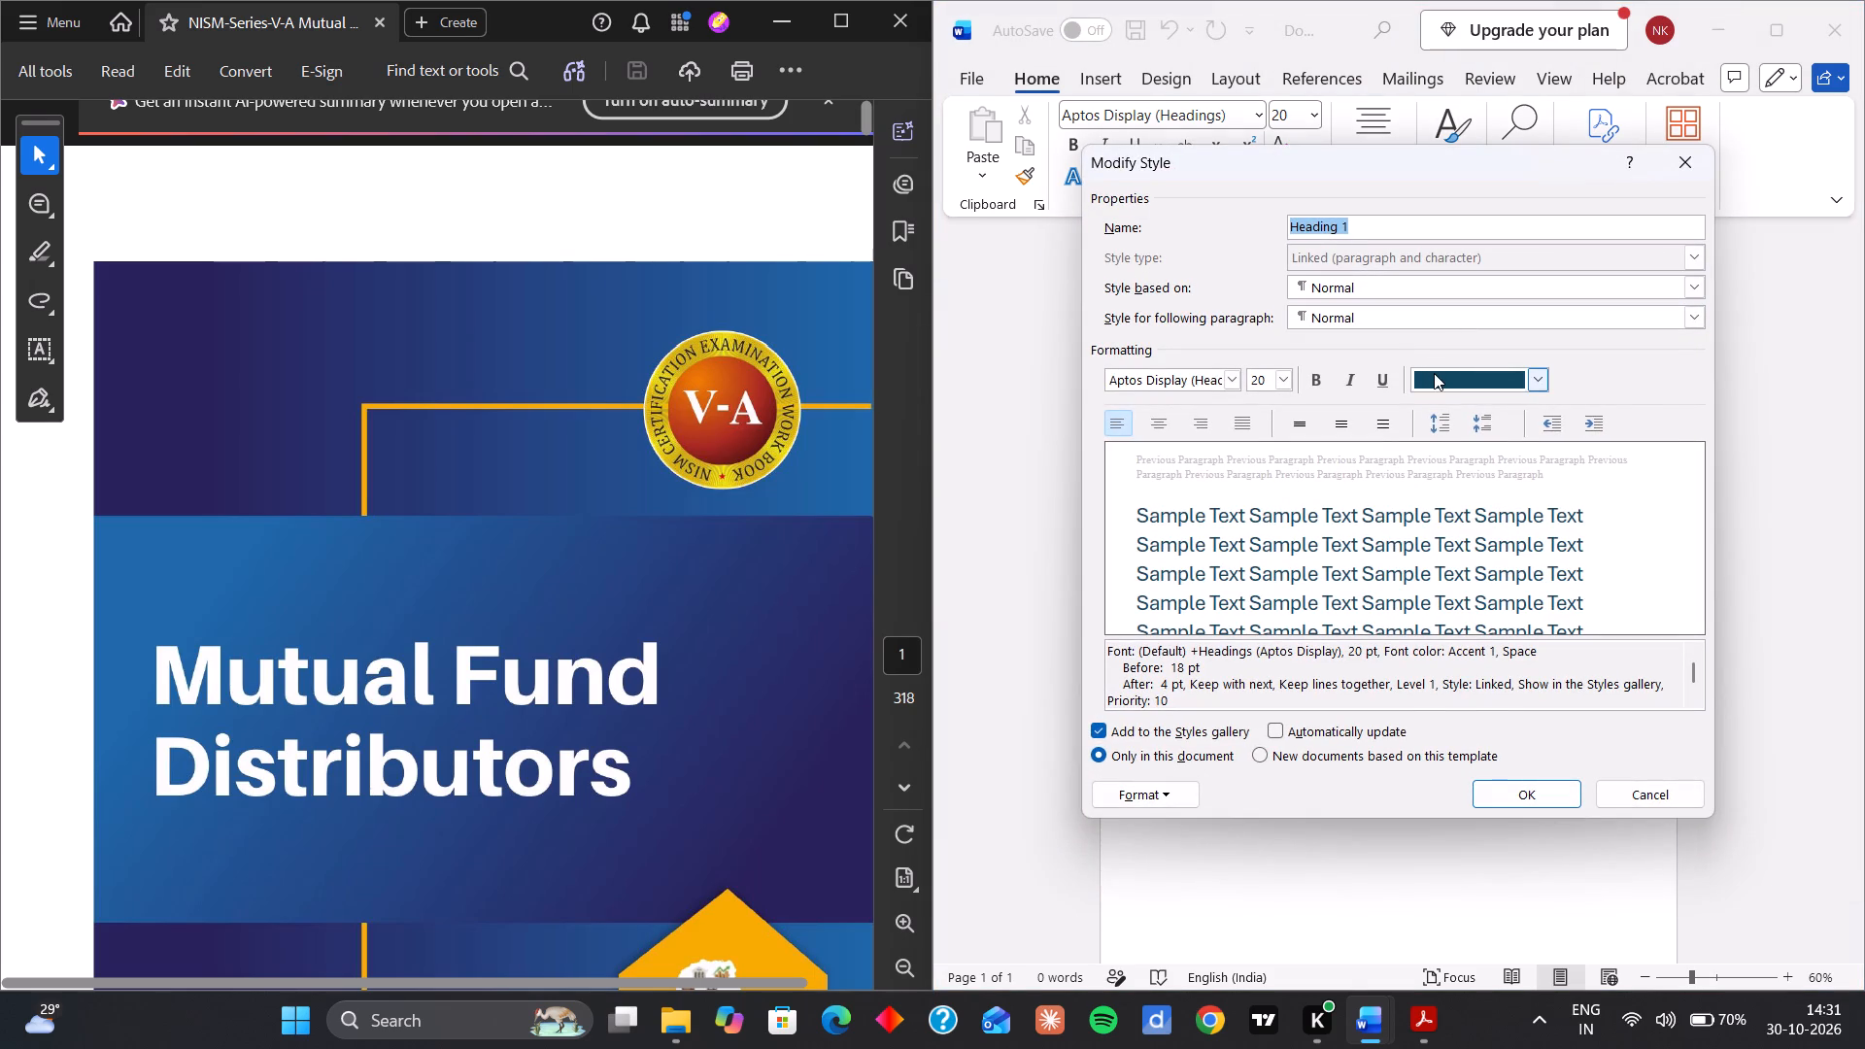
left_click(1434, 373)
left_click(1461, 479)
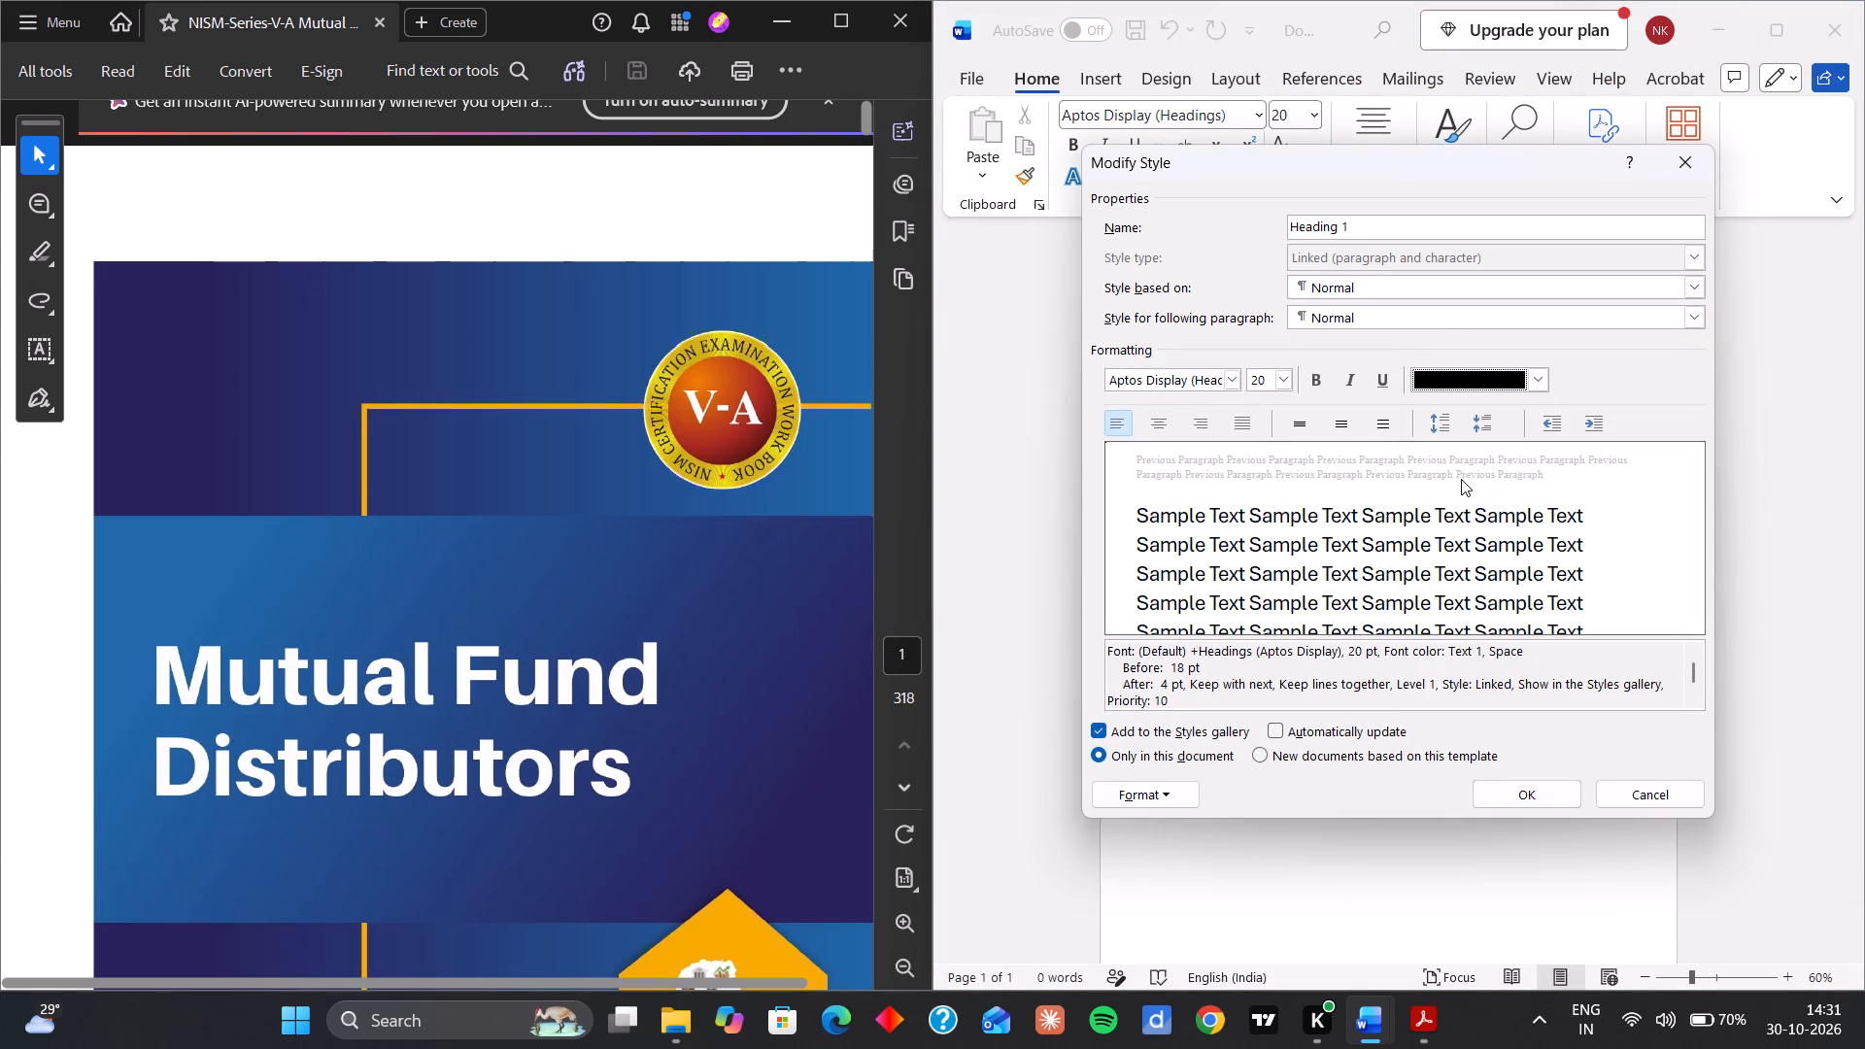
left_click(1513, 806)
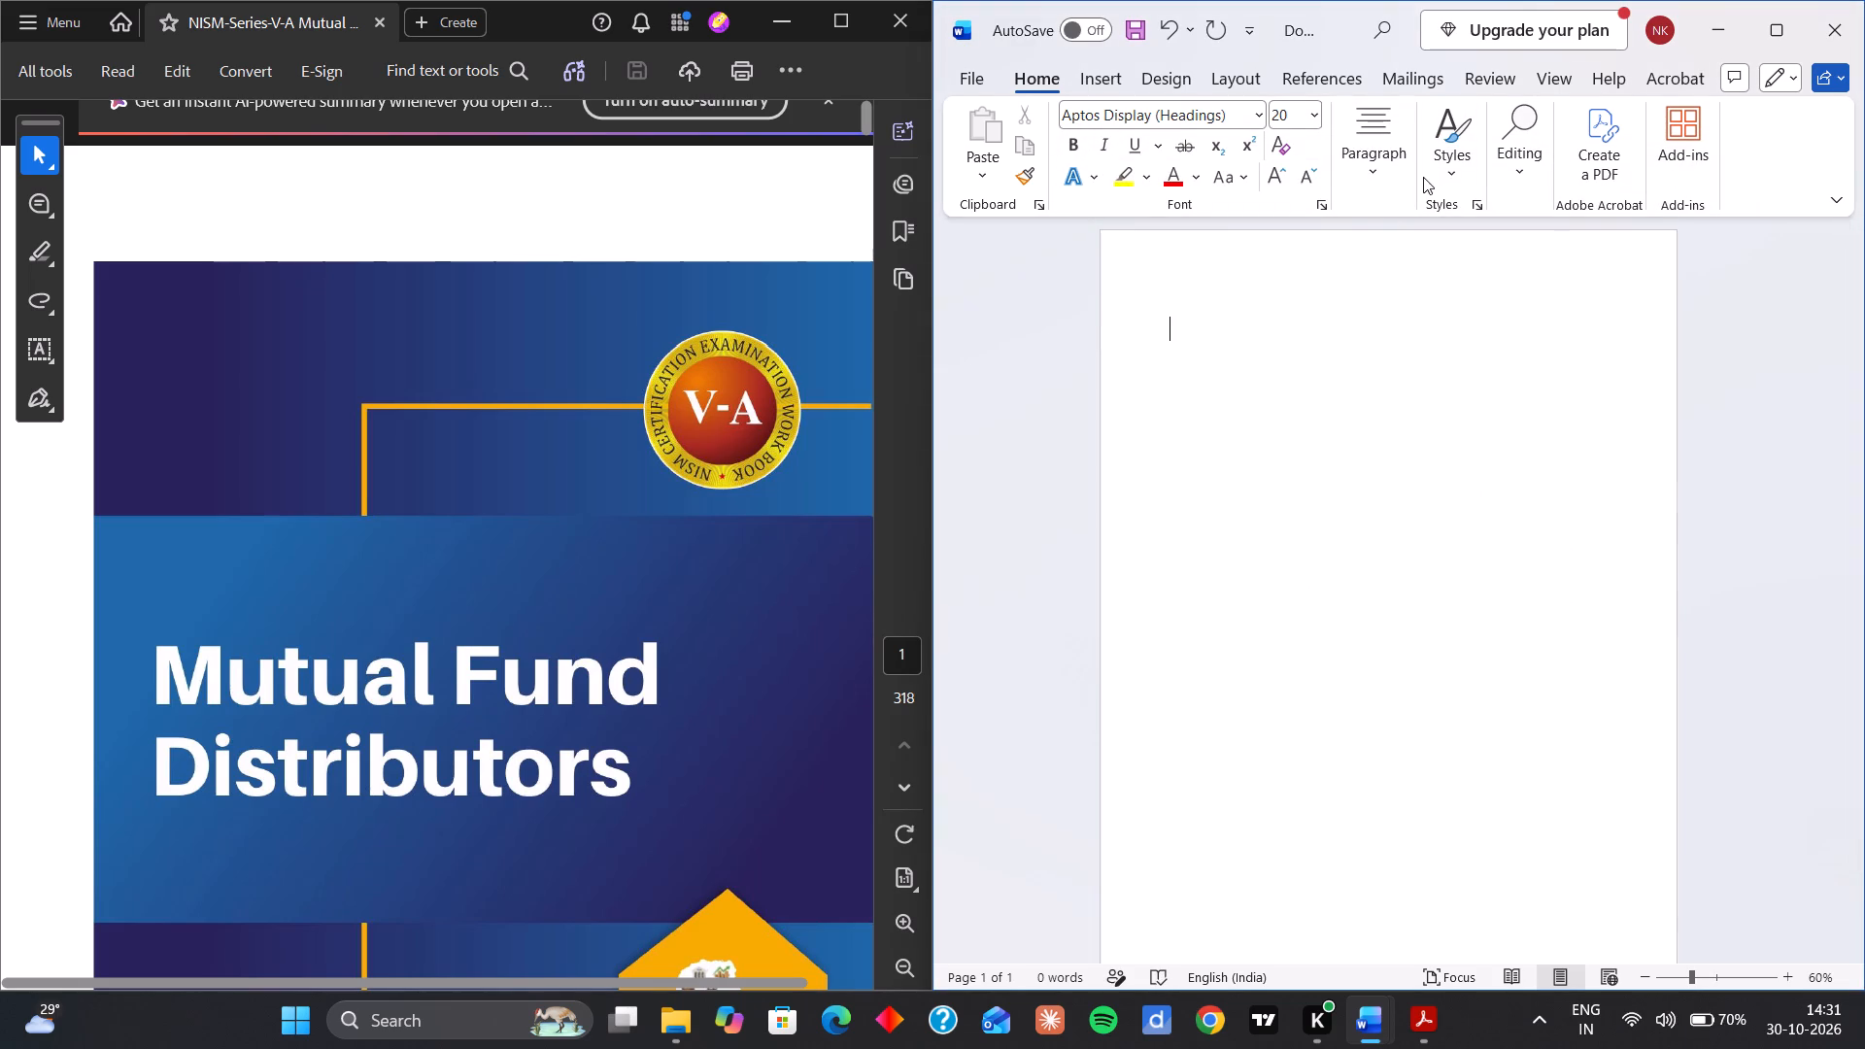
Apply the Title style to the first line and enter "MUTUAL FUND DISTRIBUTERS" as the title.
left_click(1427, 176)
double_click(1603, 227)
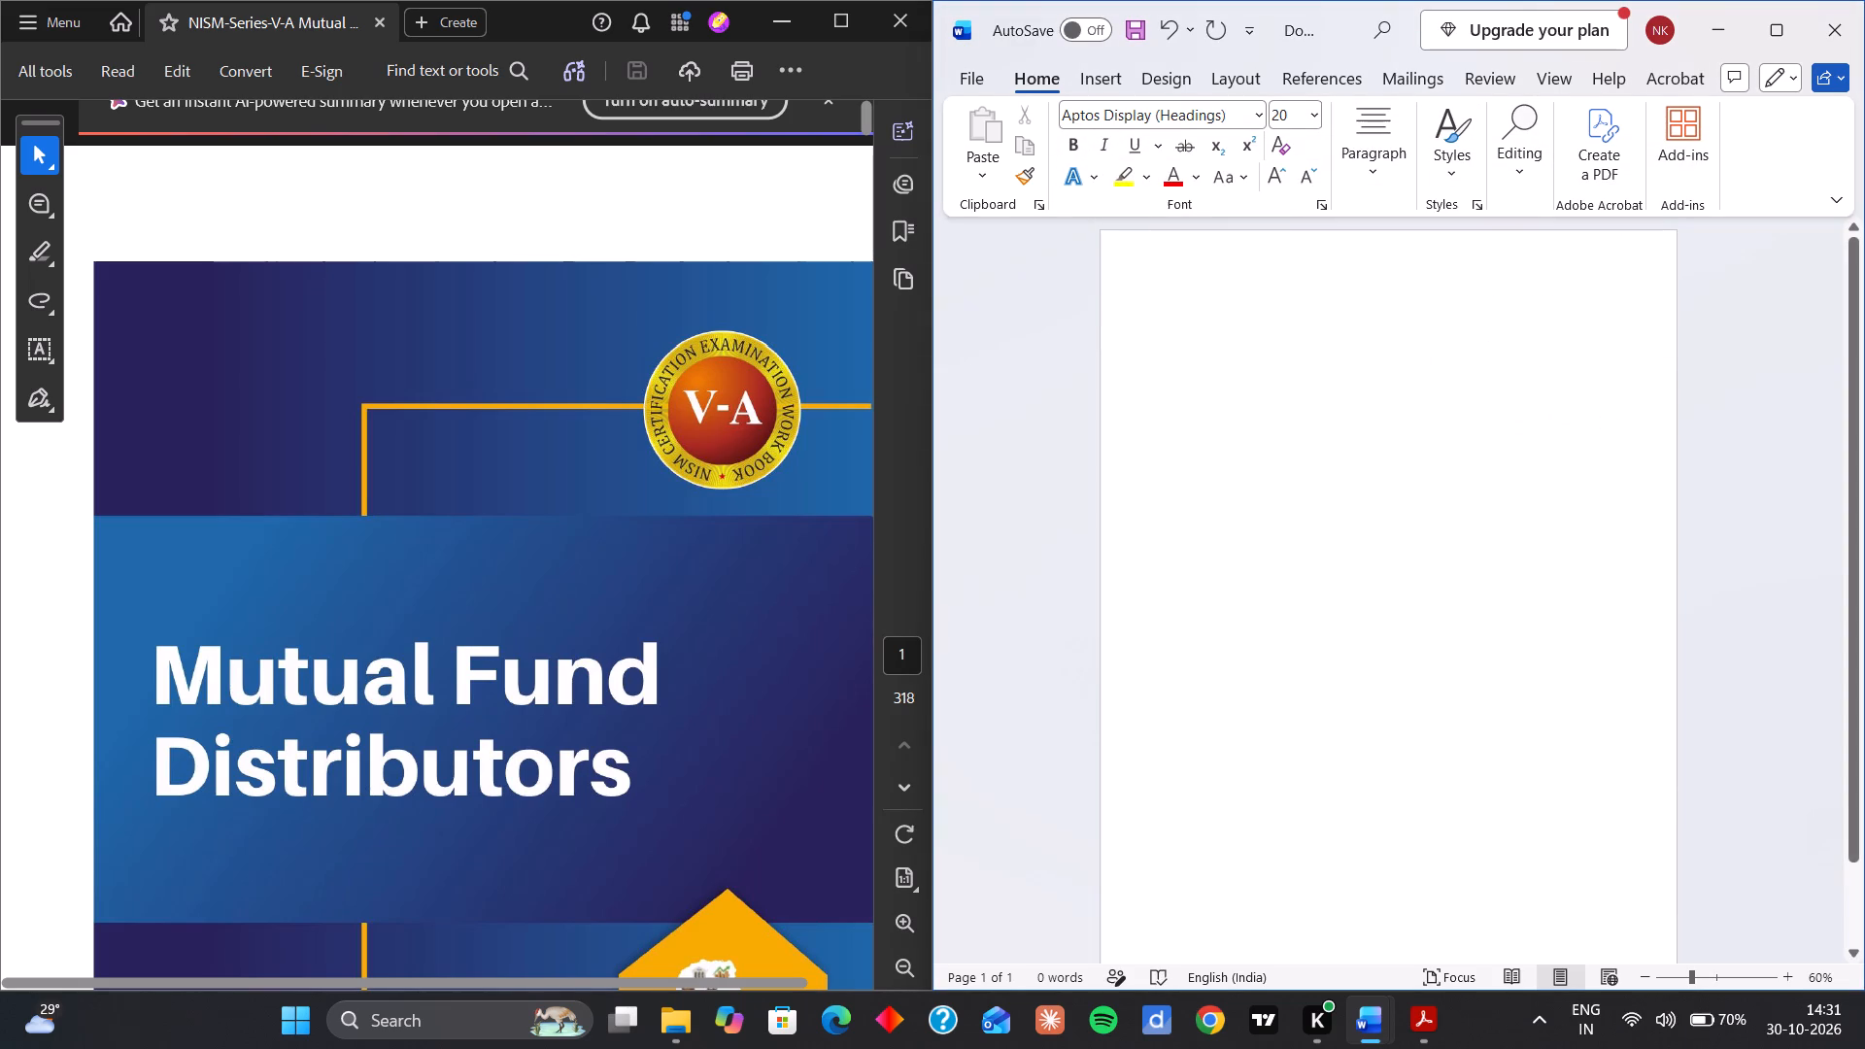
left_click(1454, 171)
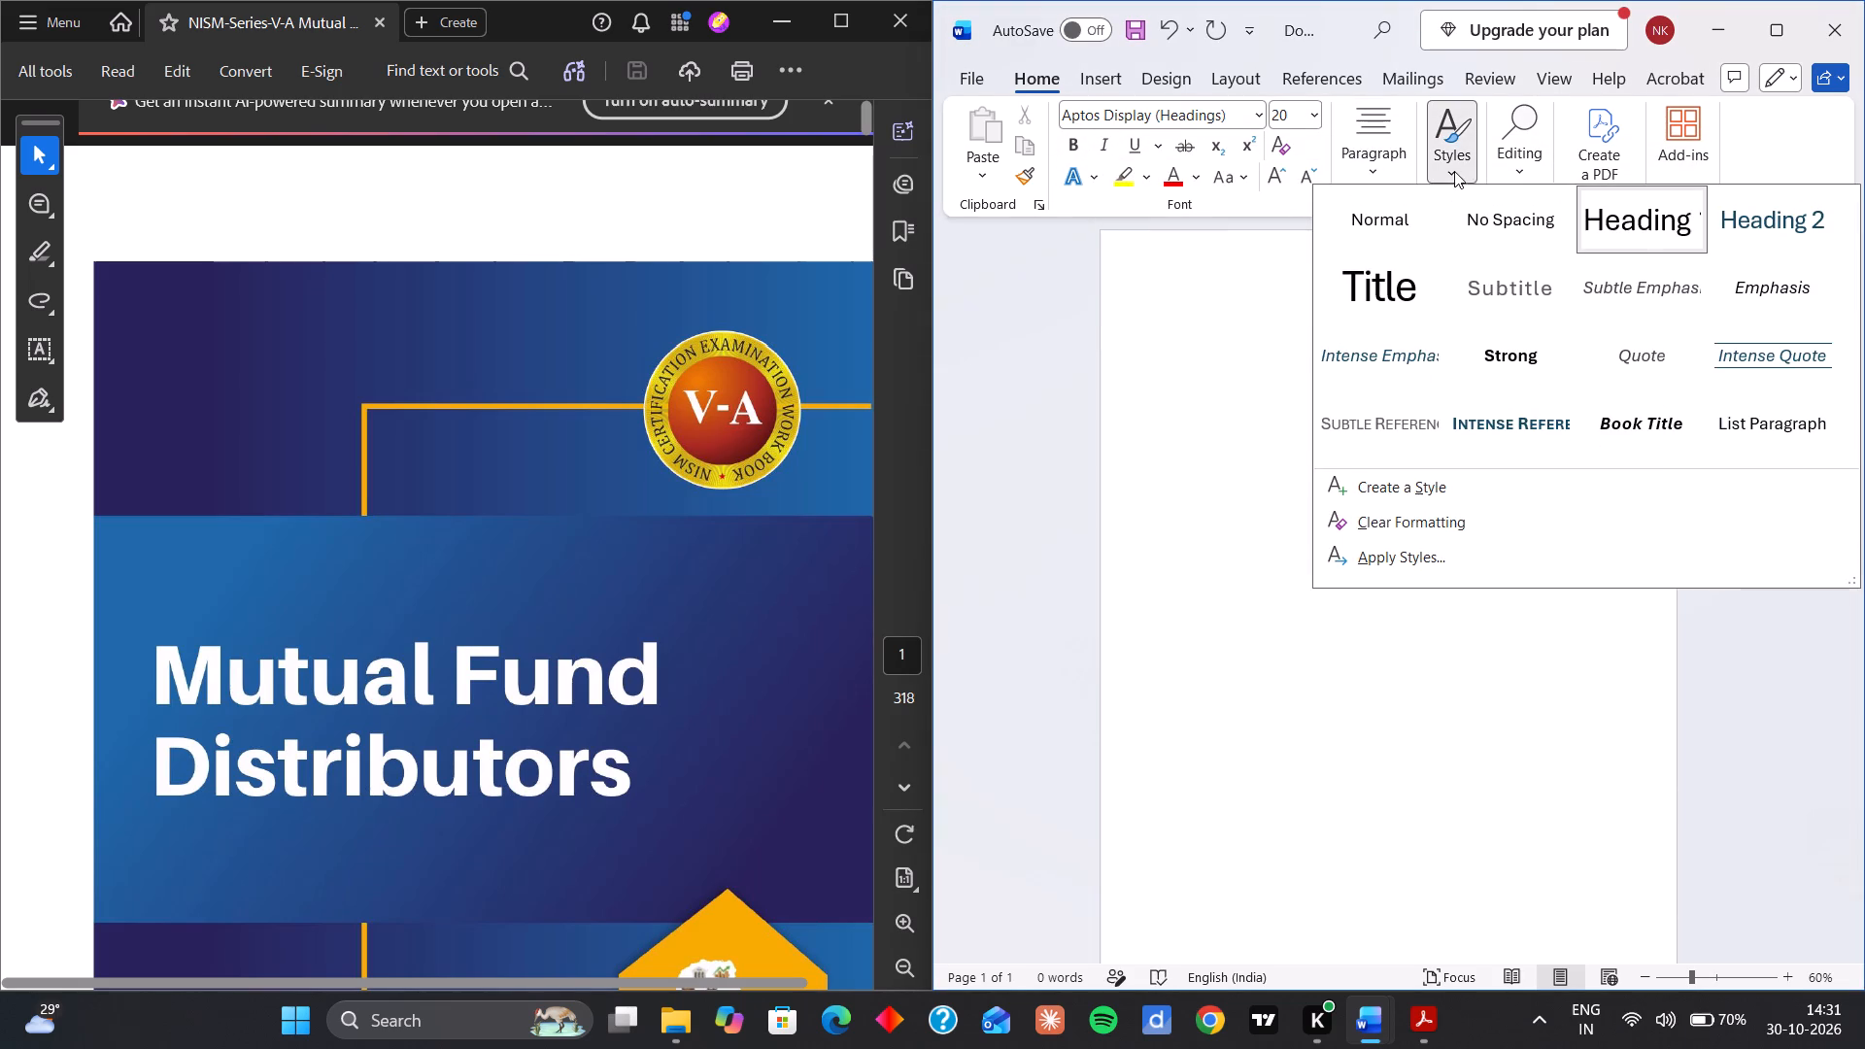
left_click(1434, 289)
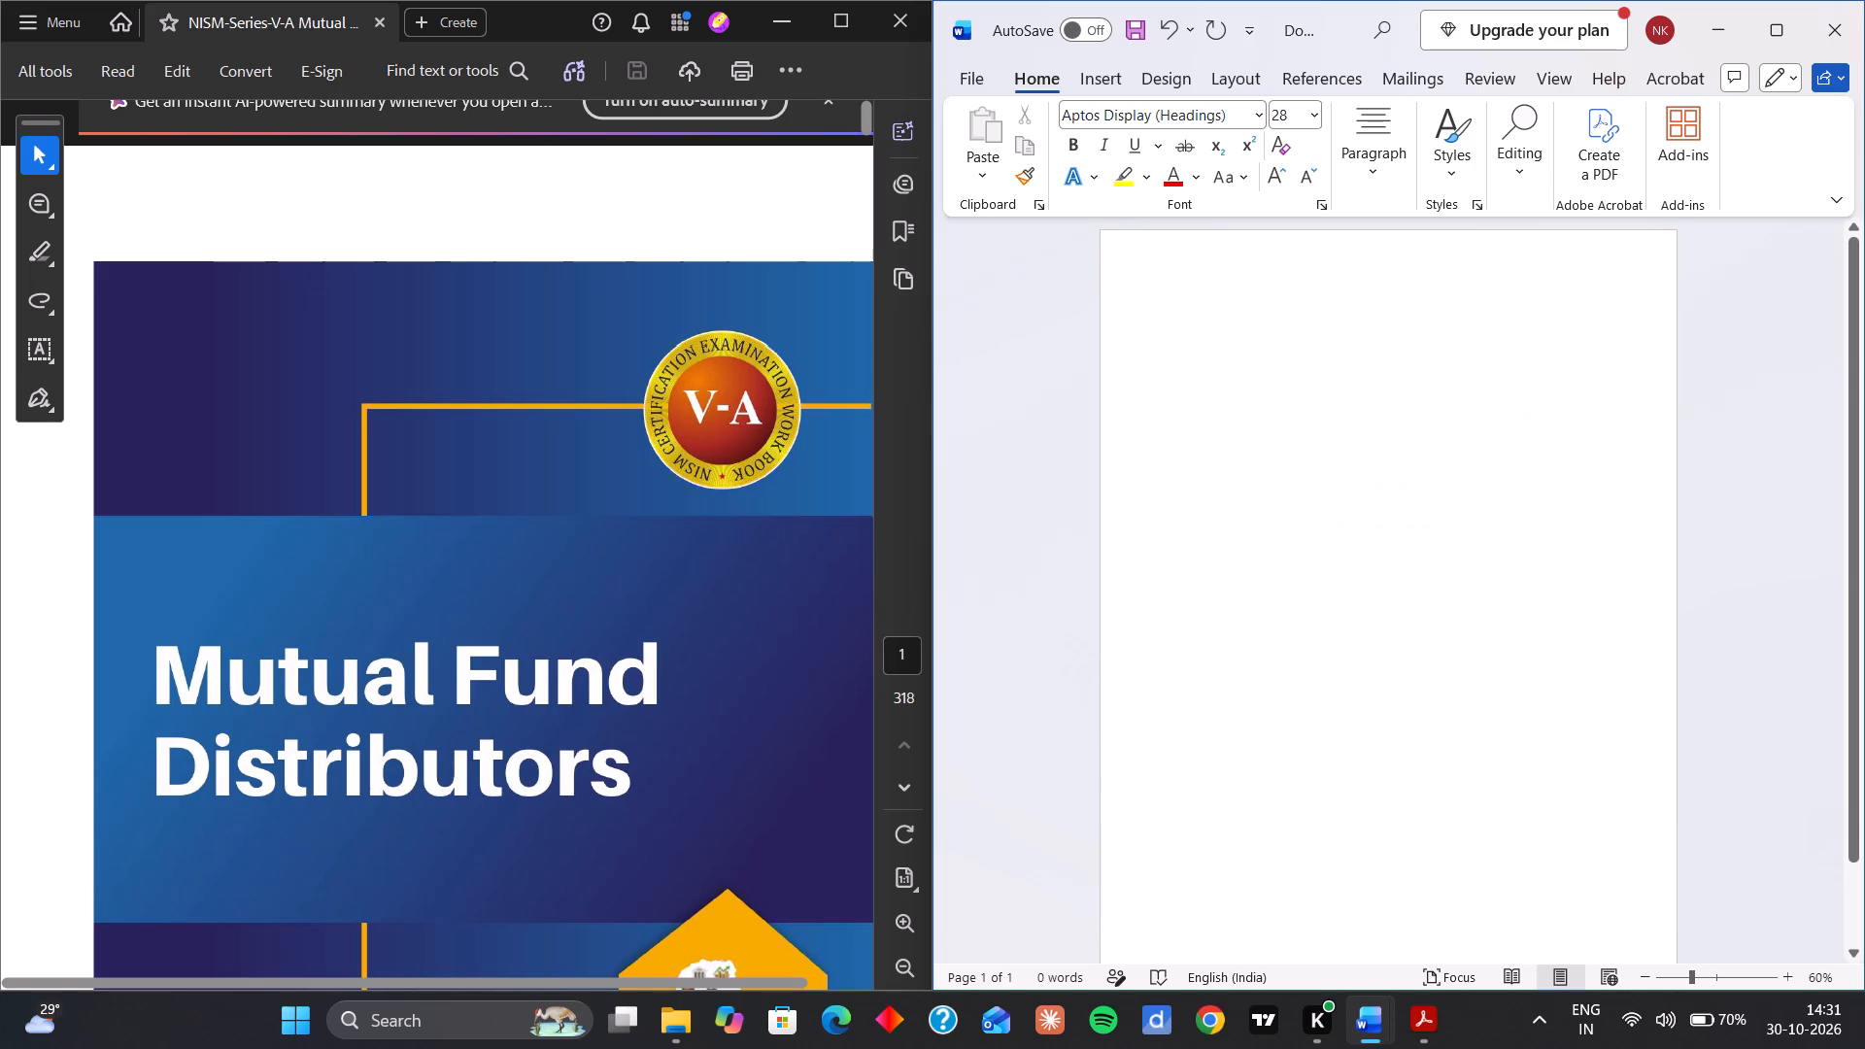
key("Up")
type("mu")
key("BackSpace")
key("BackSpace")
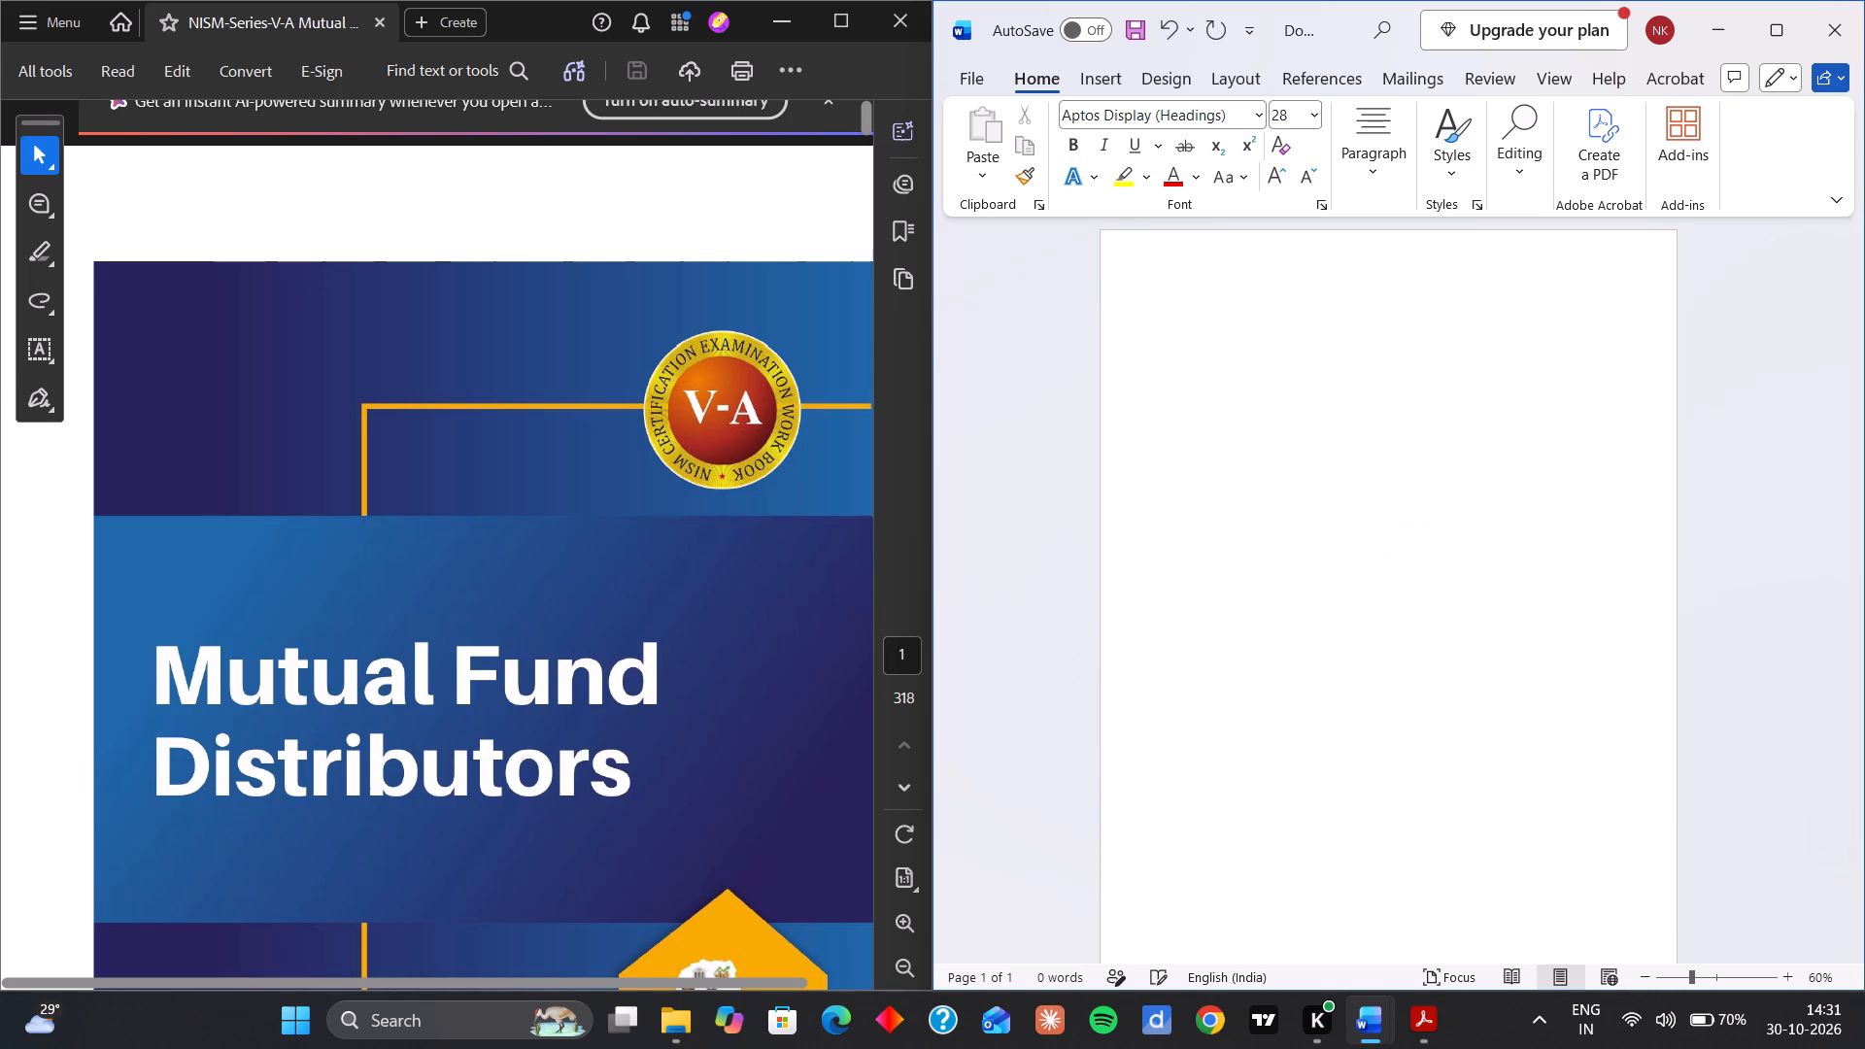
type("MU")
type("TUAL FUND")
key("space")
type("DIS")
key("t")
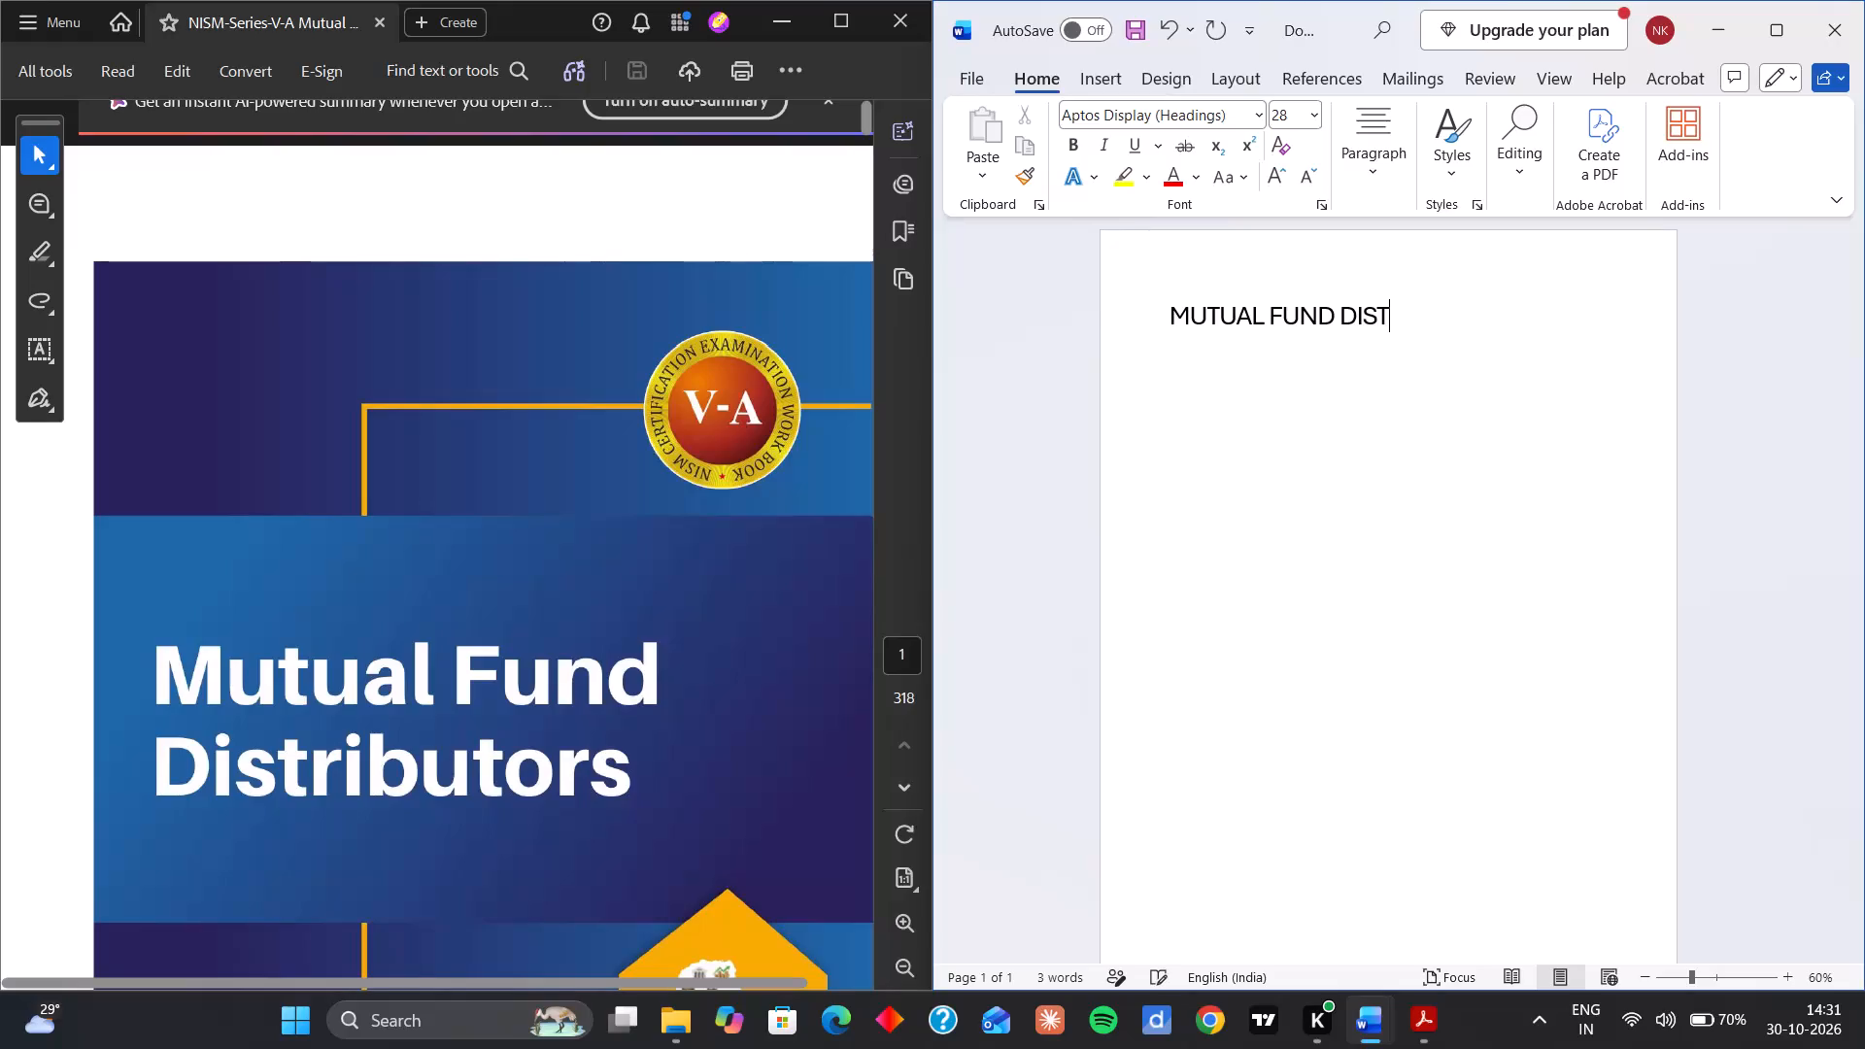
type("RIBUTERS")
Shift the title towards the page centre by inserting seven spaces before "MUTUAL".
key("Left")
key("Left")
key("Left")
key("Left")
key("Left")
key("Left")
key("Left")
key("Left")
key("Left")
key("Left")
key("Left")
key("Left")
key("Left")
key("Left")
key("Left")
key("Left")
key("Left")
key("Left")
key("Left")
key("Left")
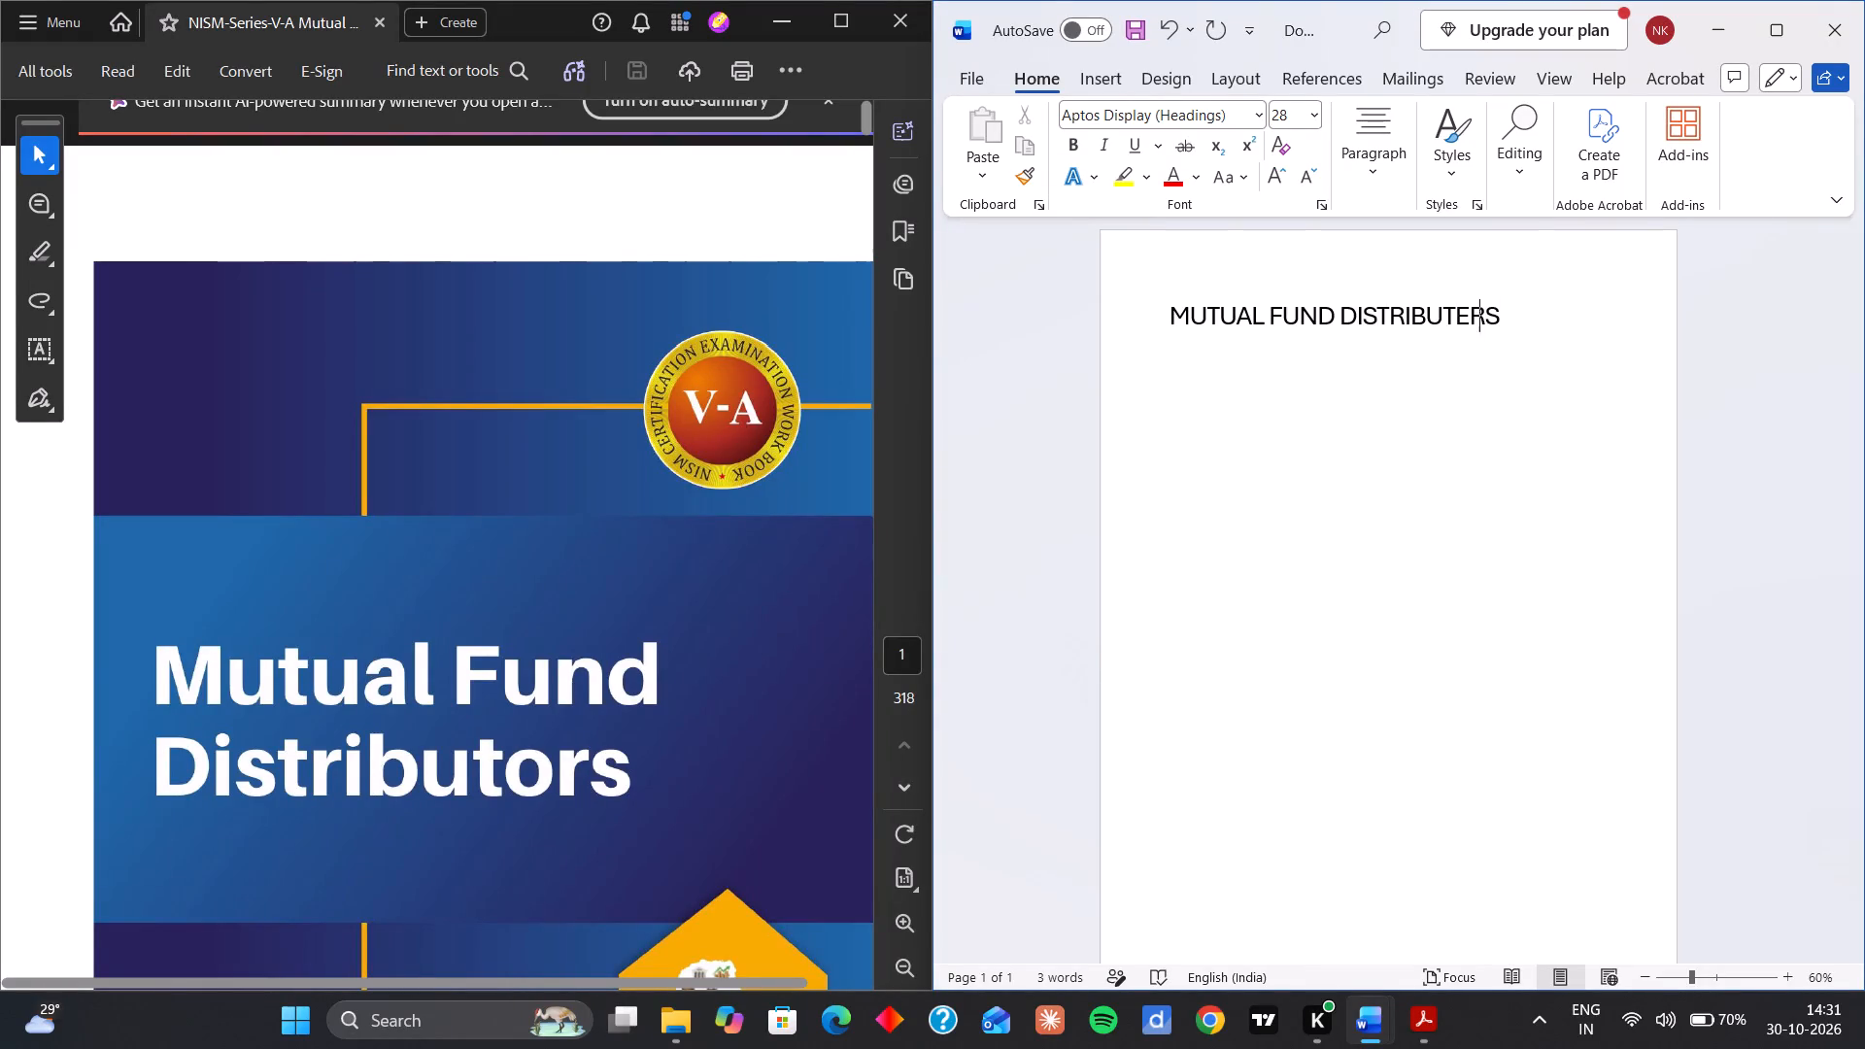
key("Left")
key("Left")
key("space")
key("space")
key("space")
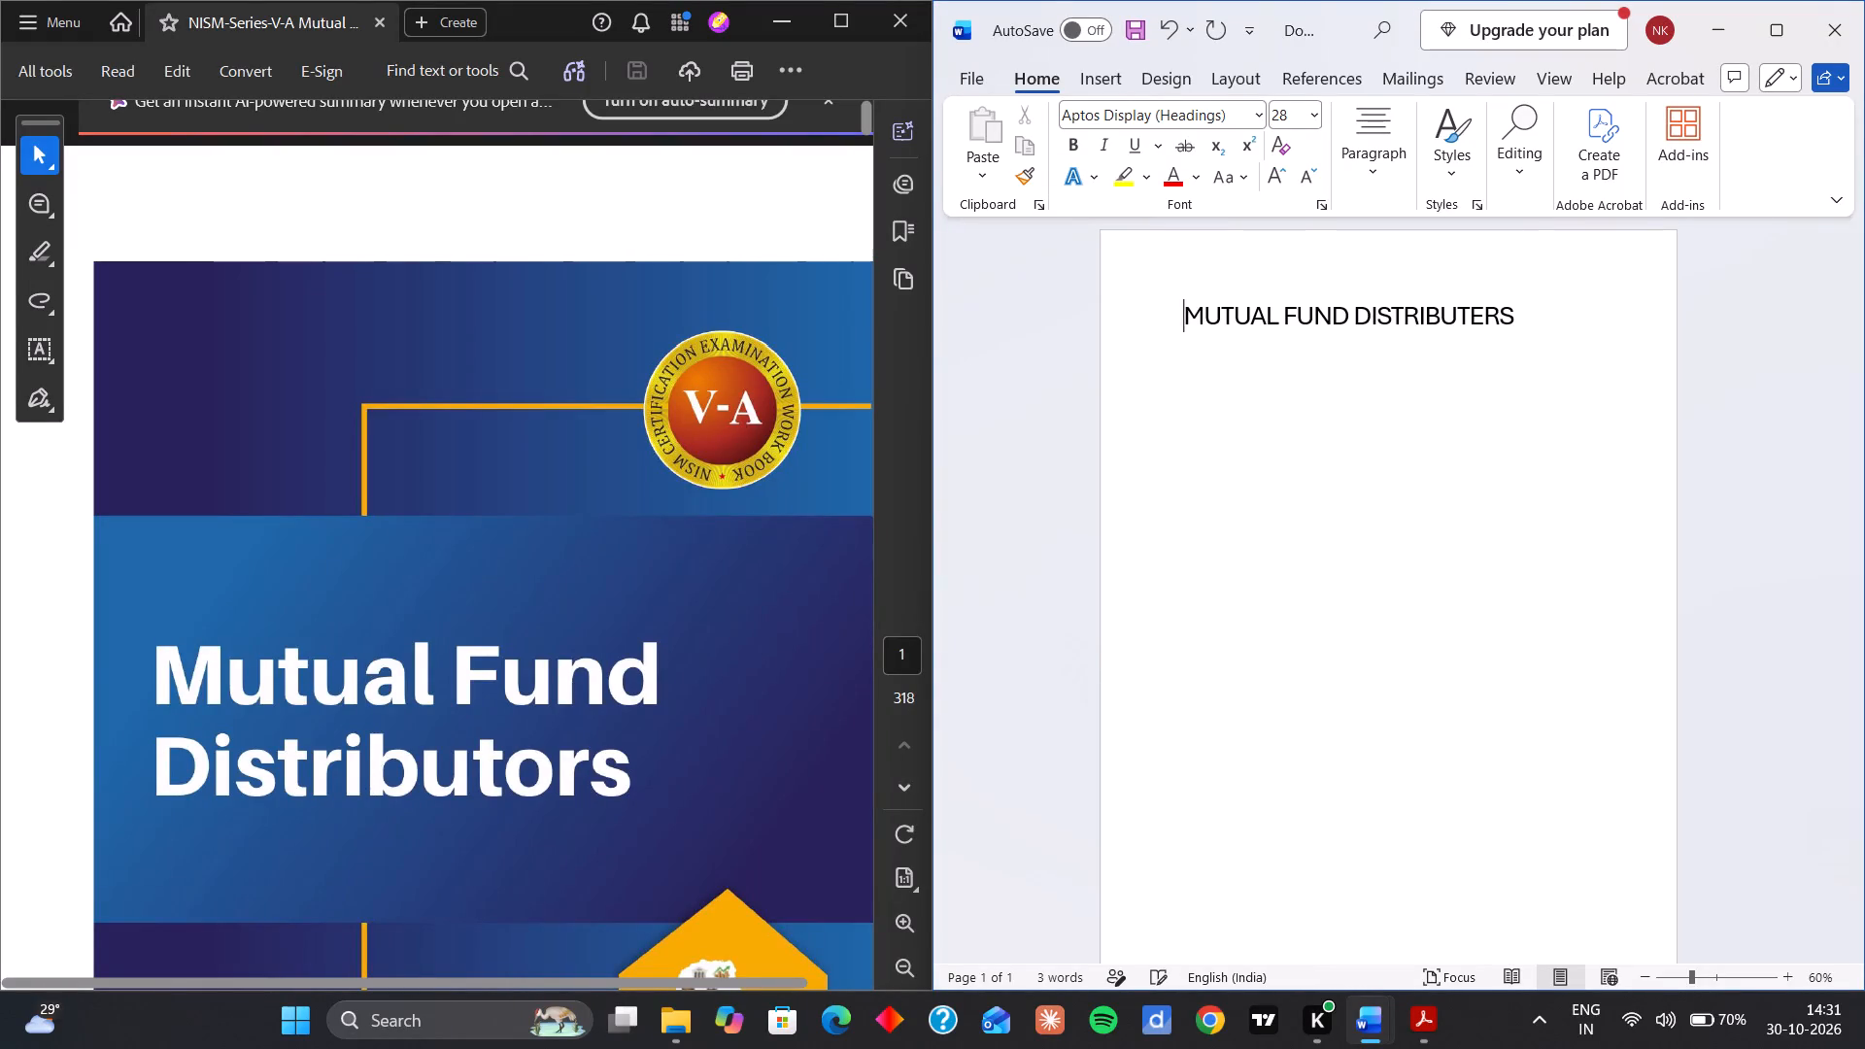
key("space")
key("space")
key("space")
key("space")
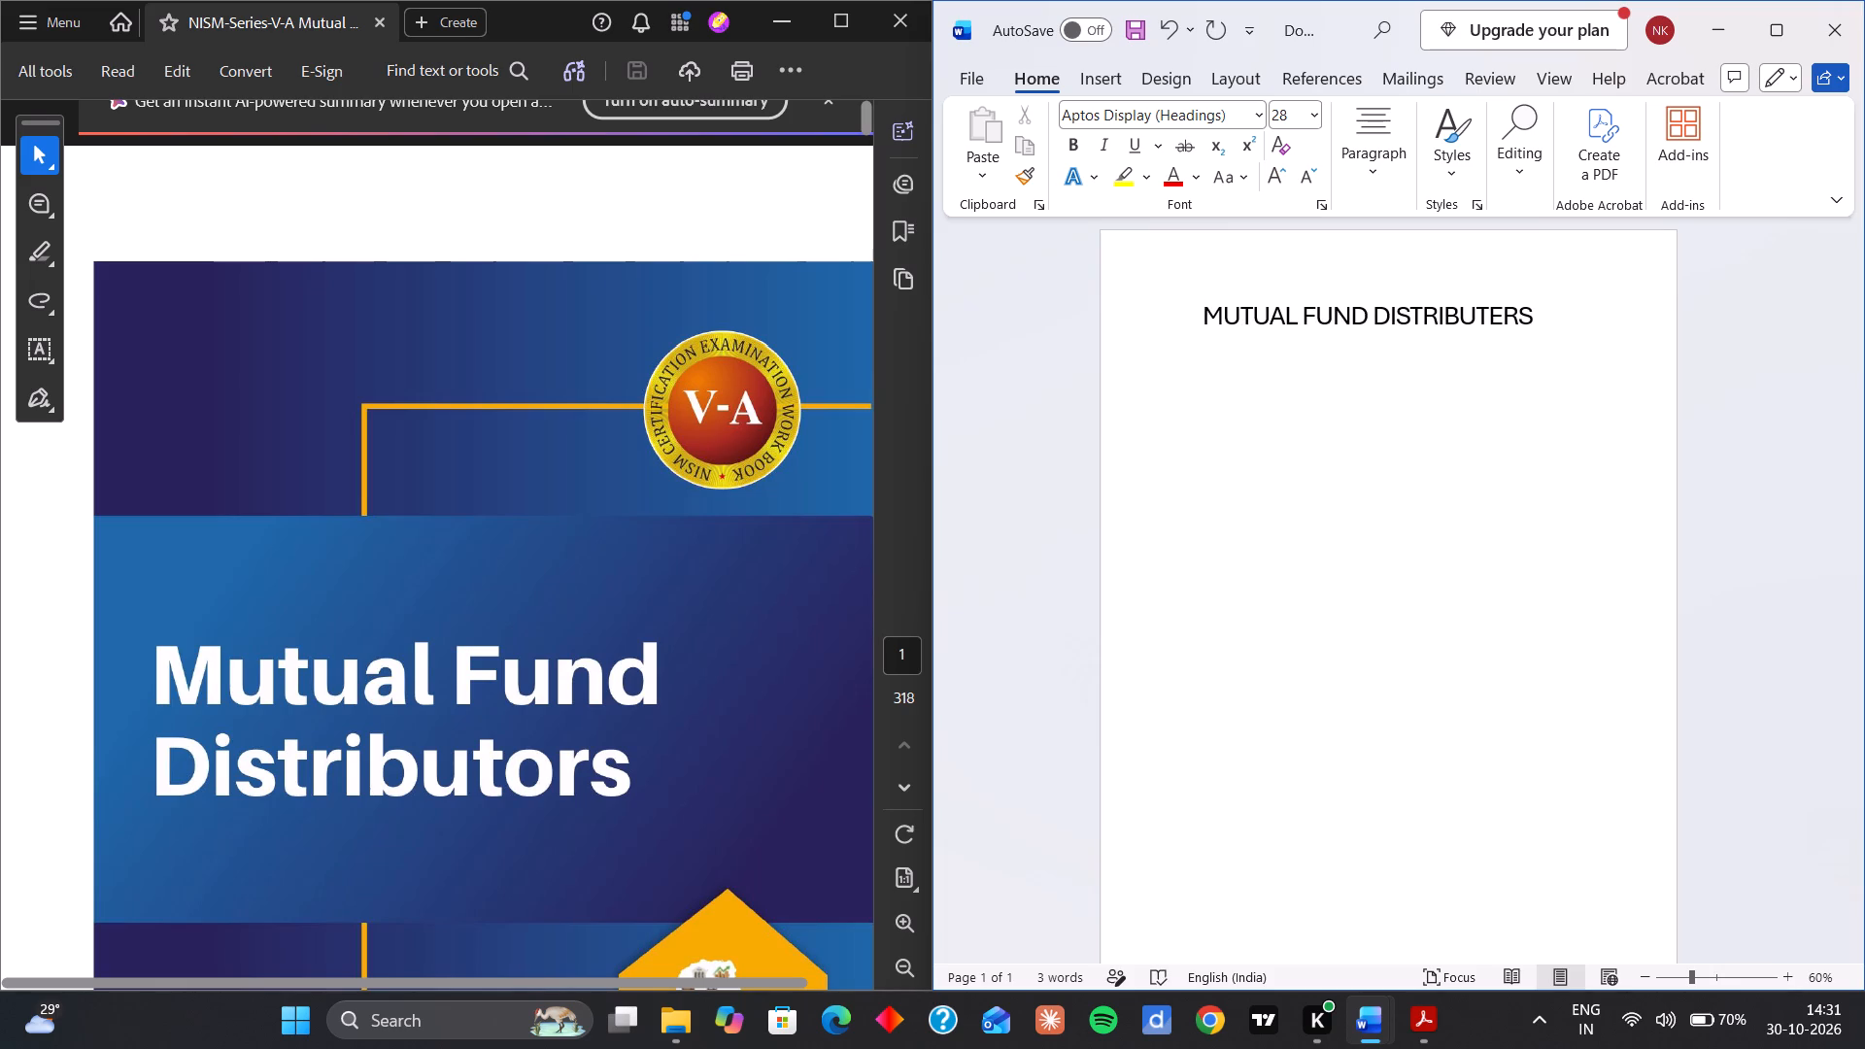
Append "(V-A)" directly after "DISTRIBUTERS" in the title.
key("Right")
key("Right")
key("Right")
key("Right")
key("Right")
key("Right")
key("Right")
key("Right")
key("Right")
key("Right")
key("Right")
key("Right")
key("Right")
key("Right")
key("Right")
key("Right")
key("Right")
key("Right")
key("Right")
key("Right")
type("()")
key("Left")
key("v")
type("-A")
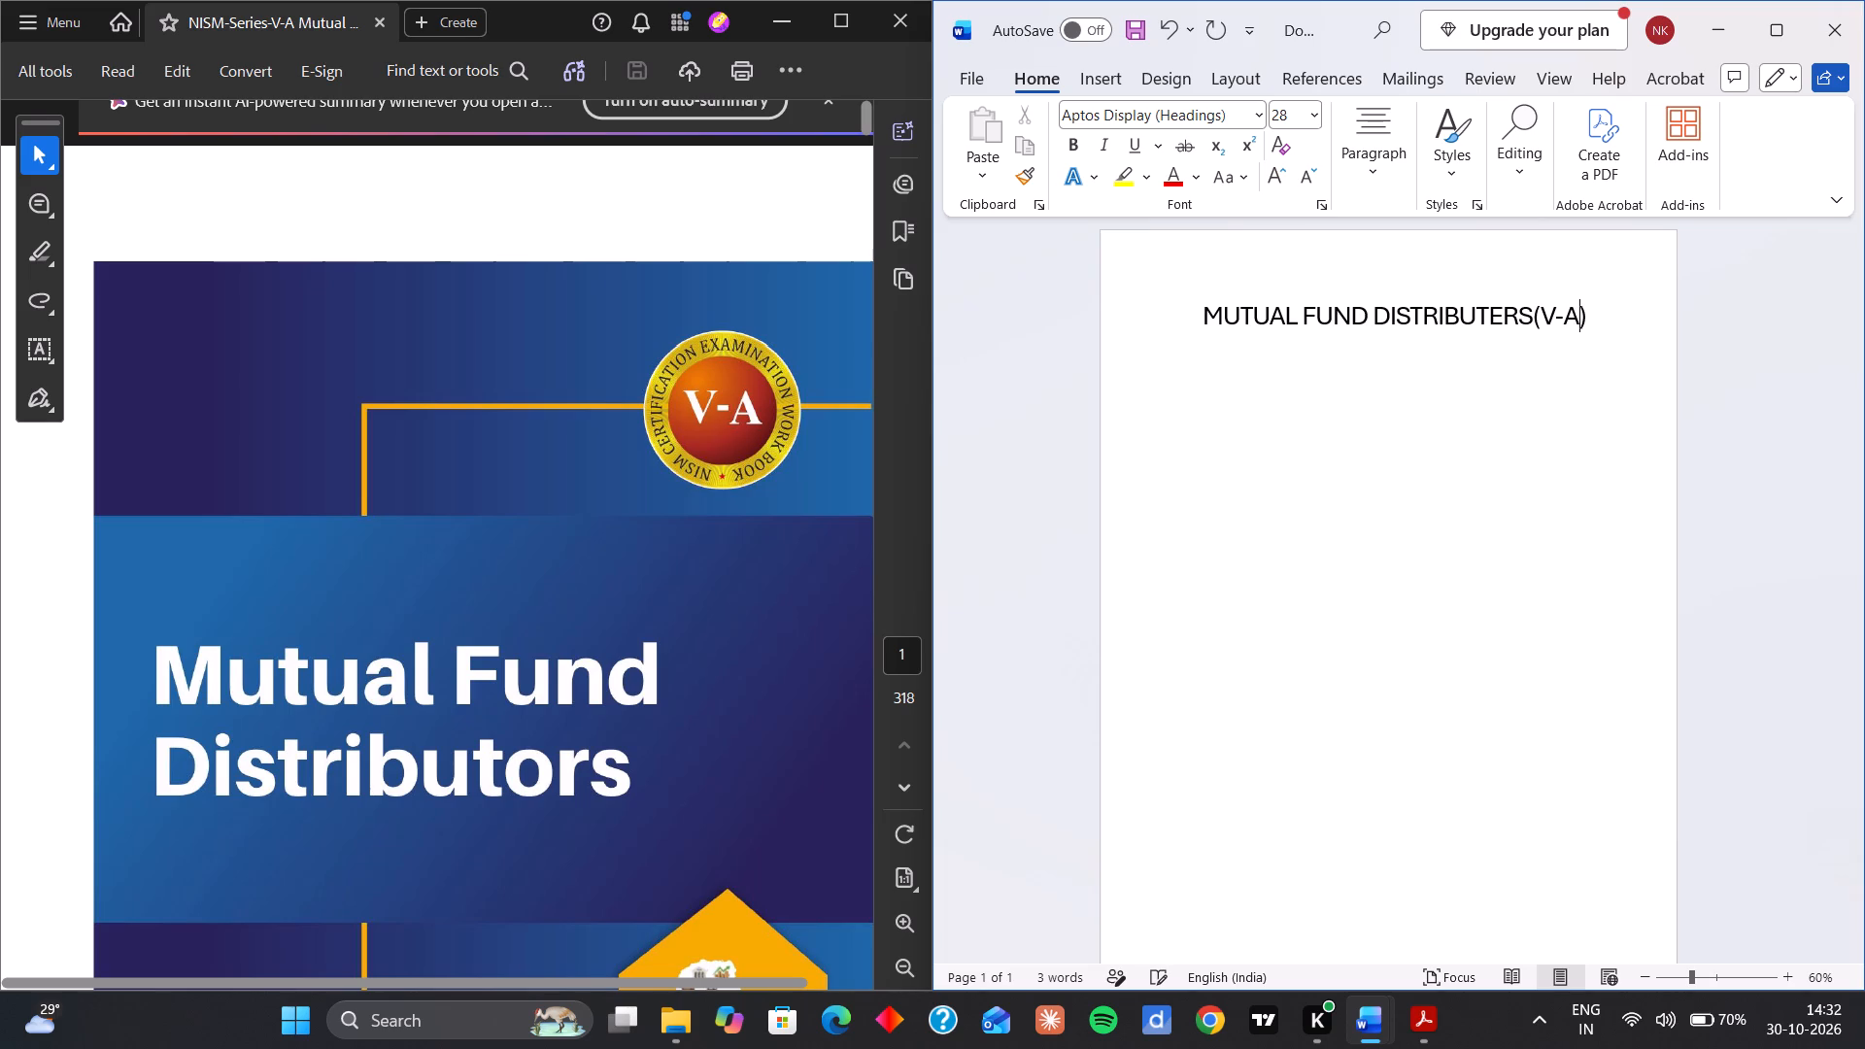
Remove one of the leading spaces before "MUTUAL" in the title.
key("Left")
key("Left")
key("Left")
key("Left")
key("Left")
key("Left")
key("Left")
key("Left")
key("Left")
key("Left")
key("Left")
key("Left")
key("Left")
key("Left")
key("Left")
key("Left")
key("Left")
key("Left")
key("Left")
key("Left")
key("BackSpace")
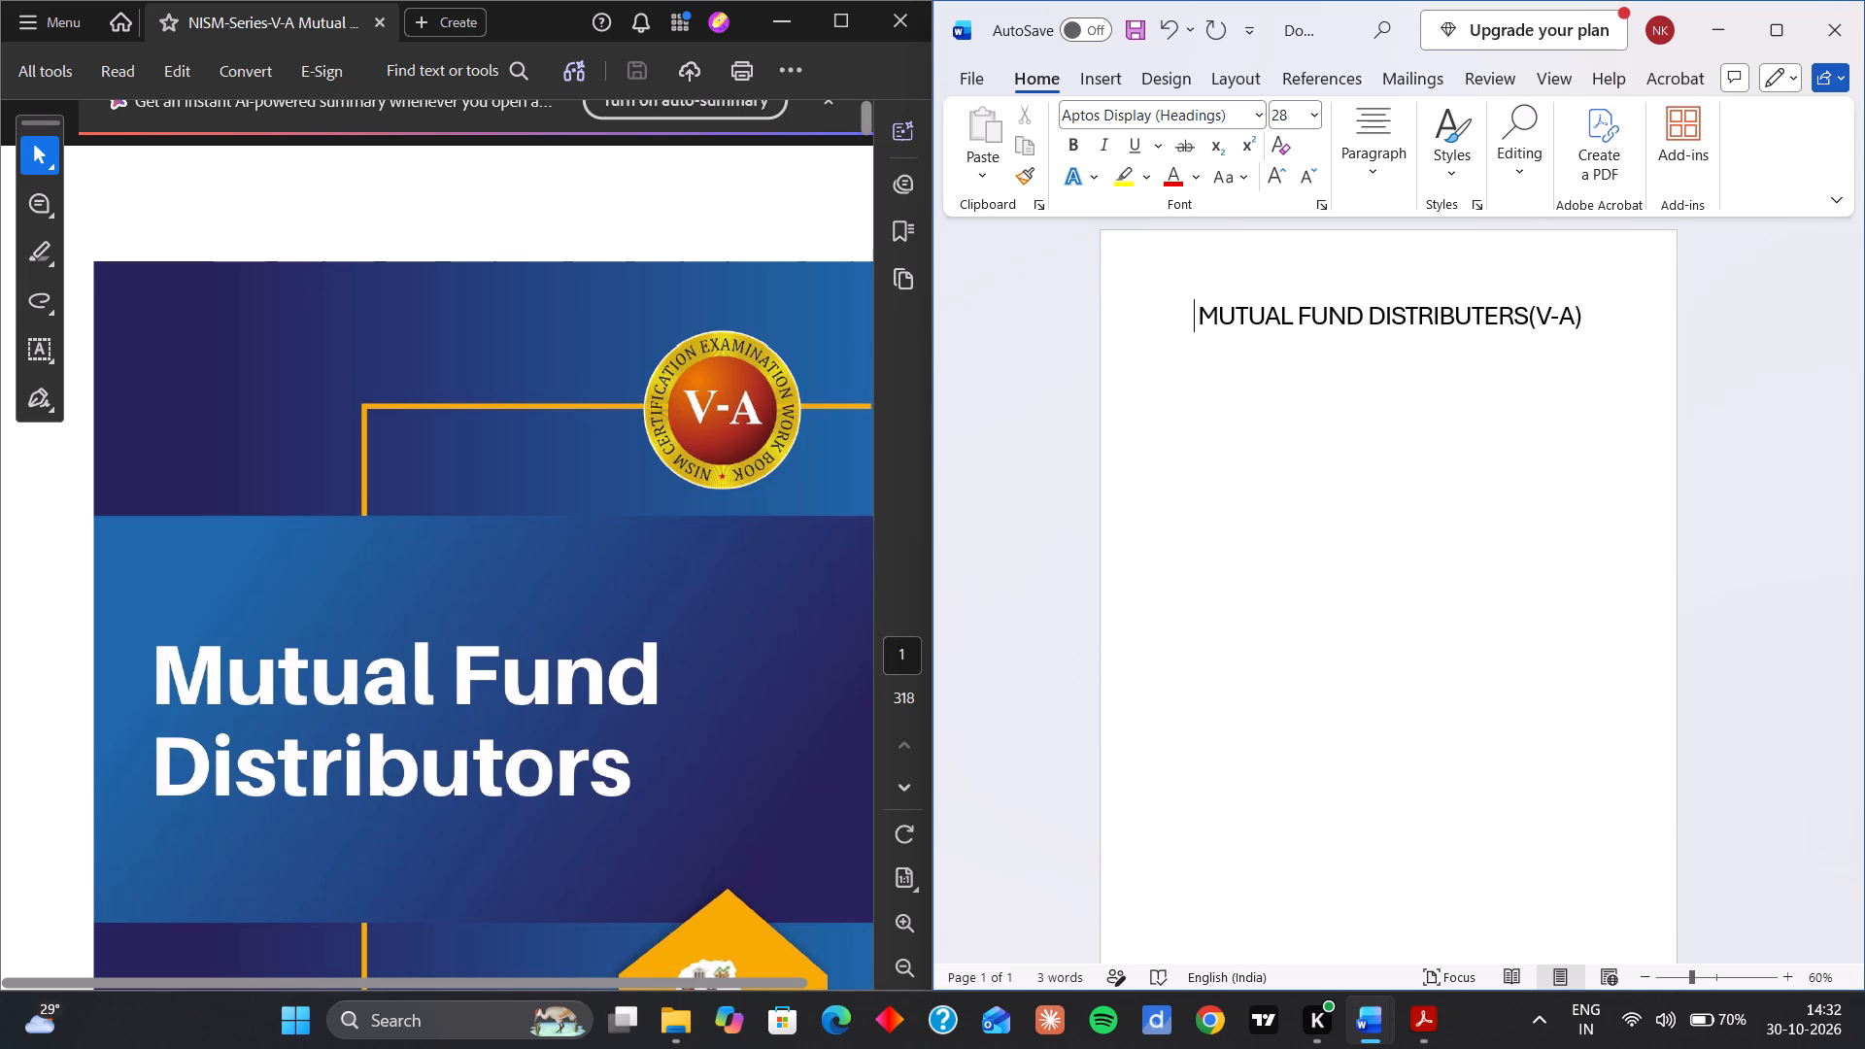
Start a new paragraph below the complete title line.
key("Down")
key("Down")
key("Right")
key("Right")
key("Right")
key("Right")
key("Right")
key("Right")
key("Right")
key("Right")
key("Right")
key("Right")
key("Right")
key("Right")
key("Right")
key("Right")
key("Right")
key("Right")
key("Right")
key("Right")
key("Right")
key("Right")
key("Return")
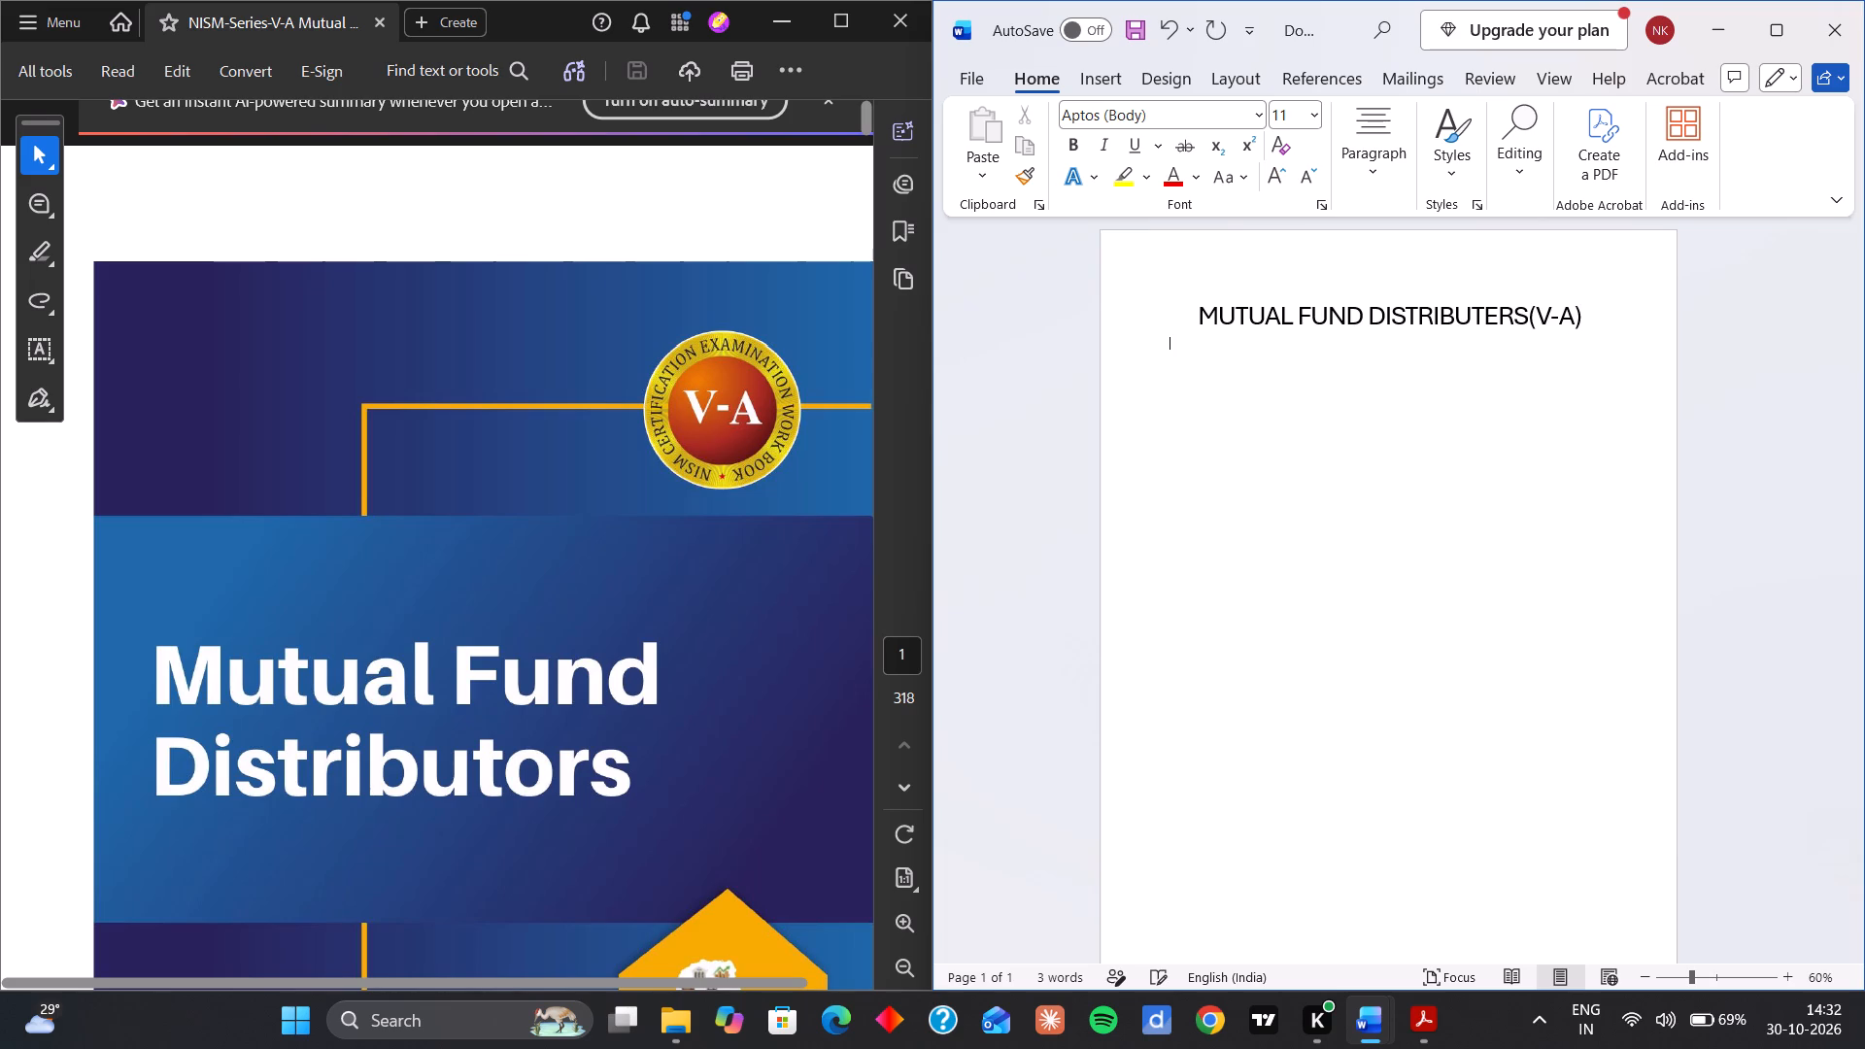
Look through the workbook's opening pages, from the cover past the page 2 title to the introductory note.
scroll(742, 449, "down", 4)
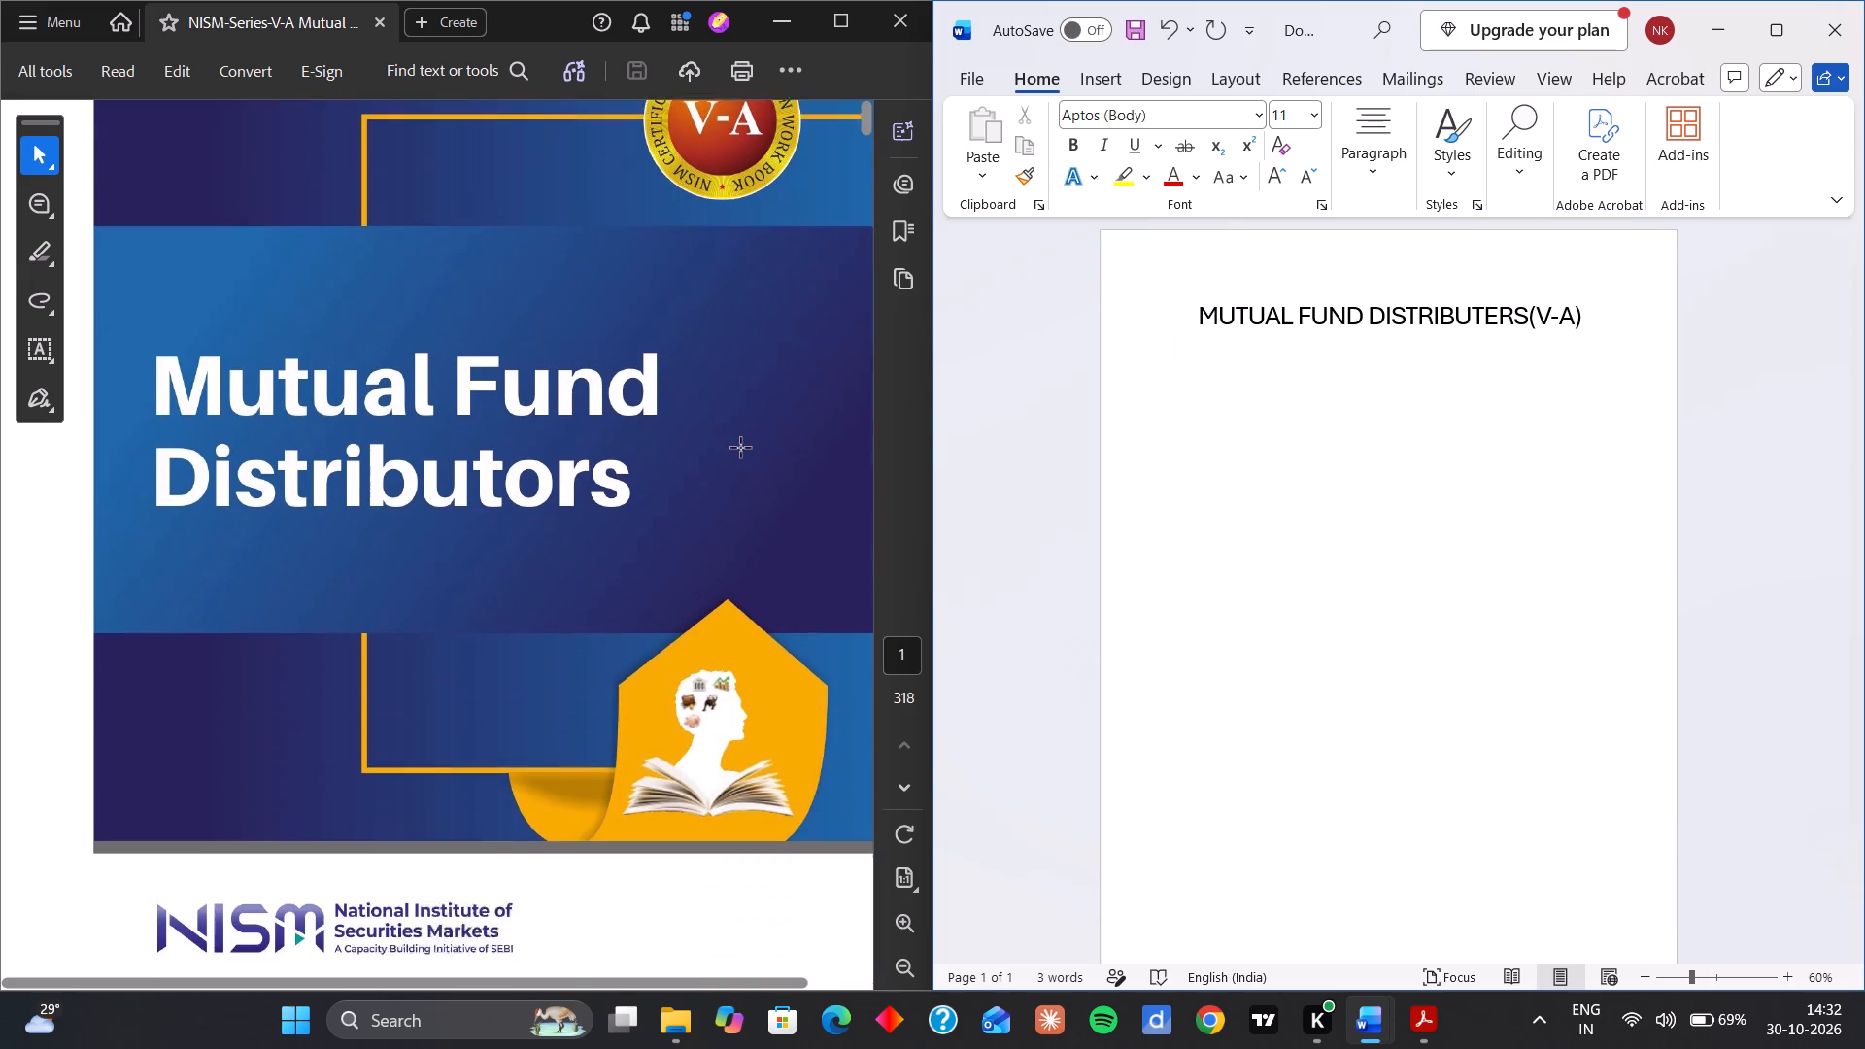
scroll(742, 449, "down", 1)
scroll(742, 449, "left", 1)
scroll(742, 449, "down", 5)
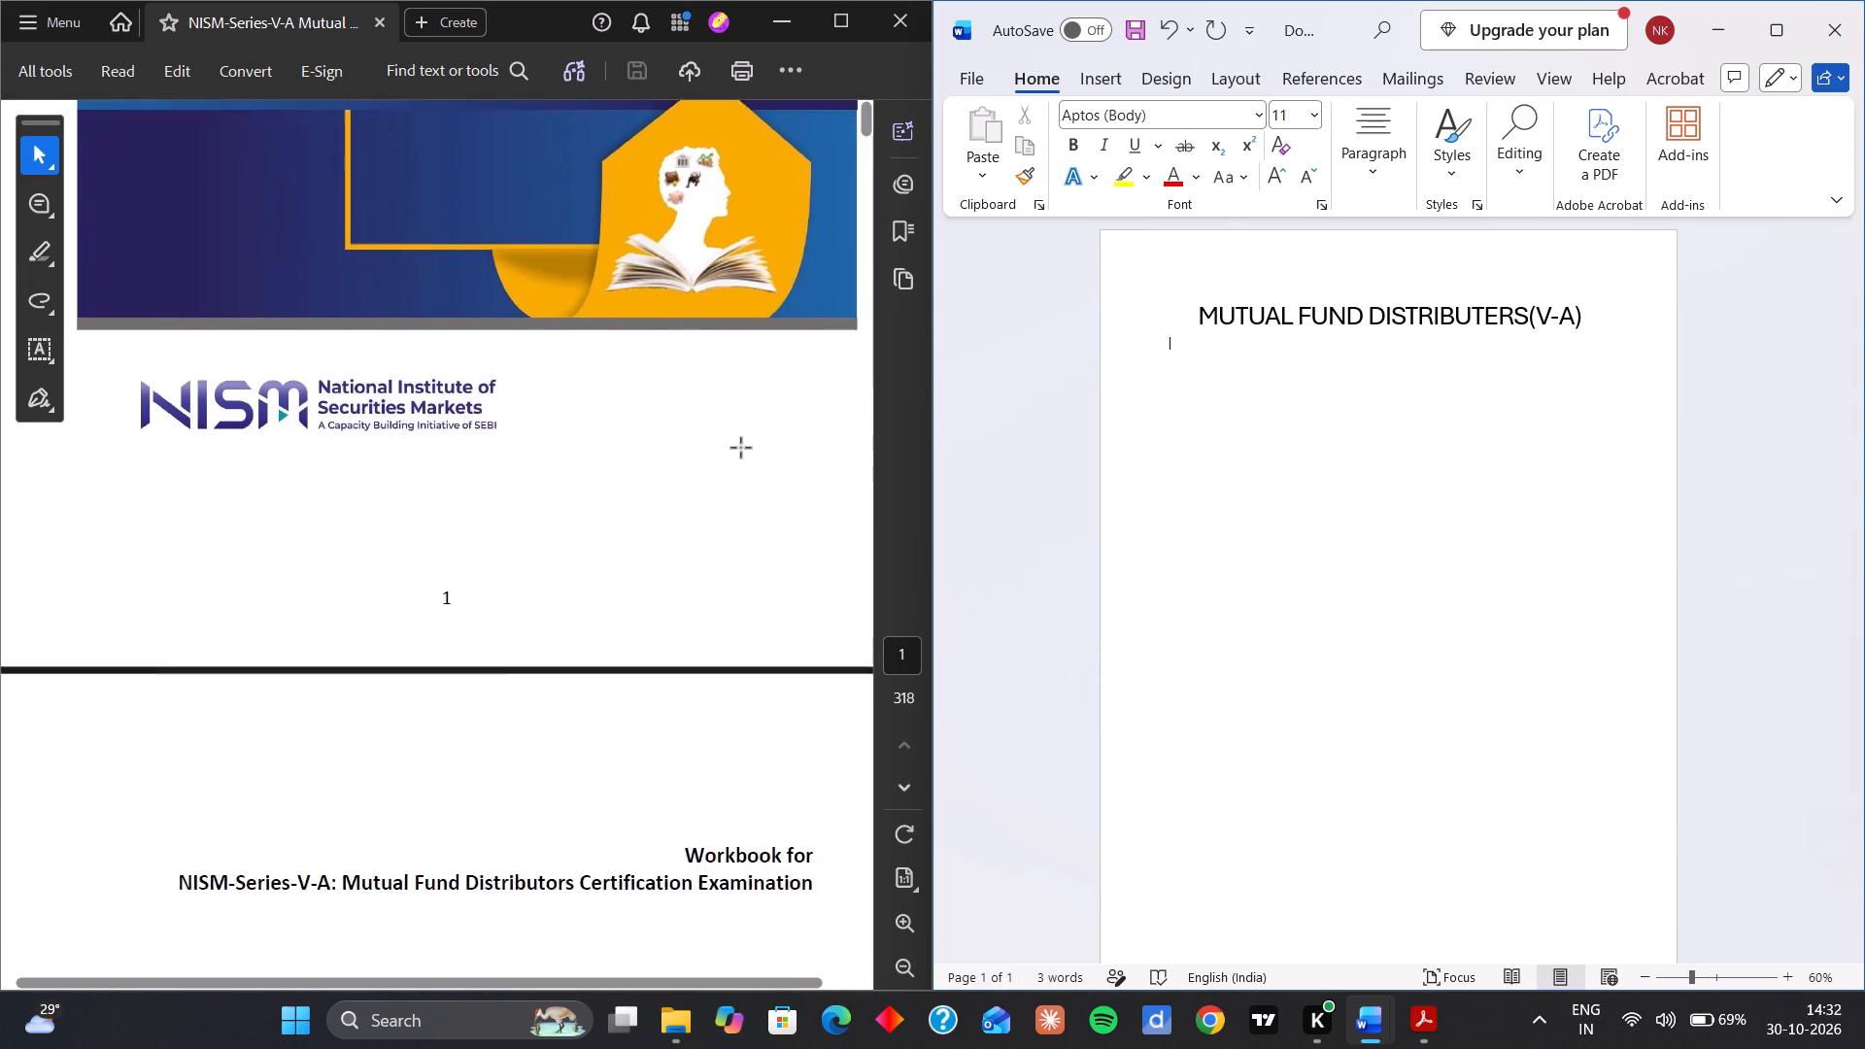
scroll(742, 449, "down", 6)
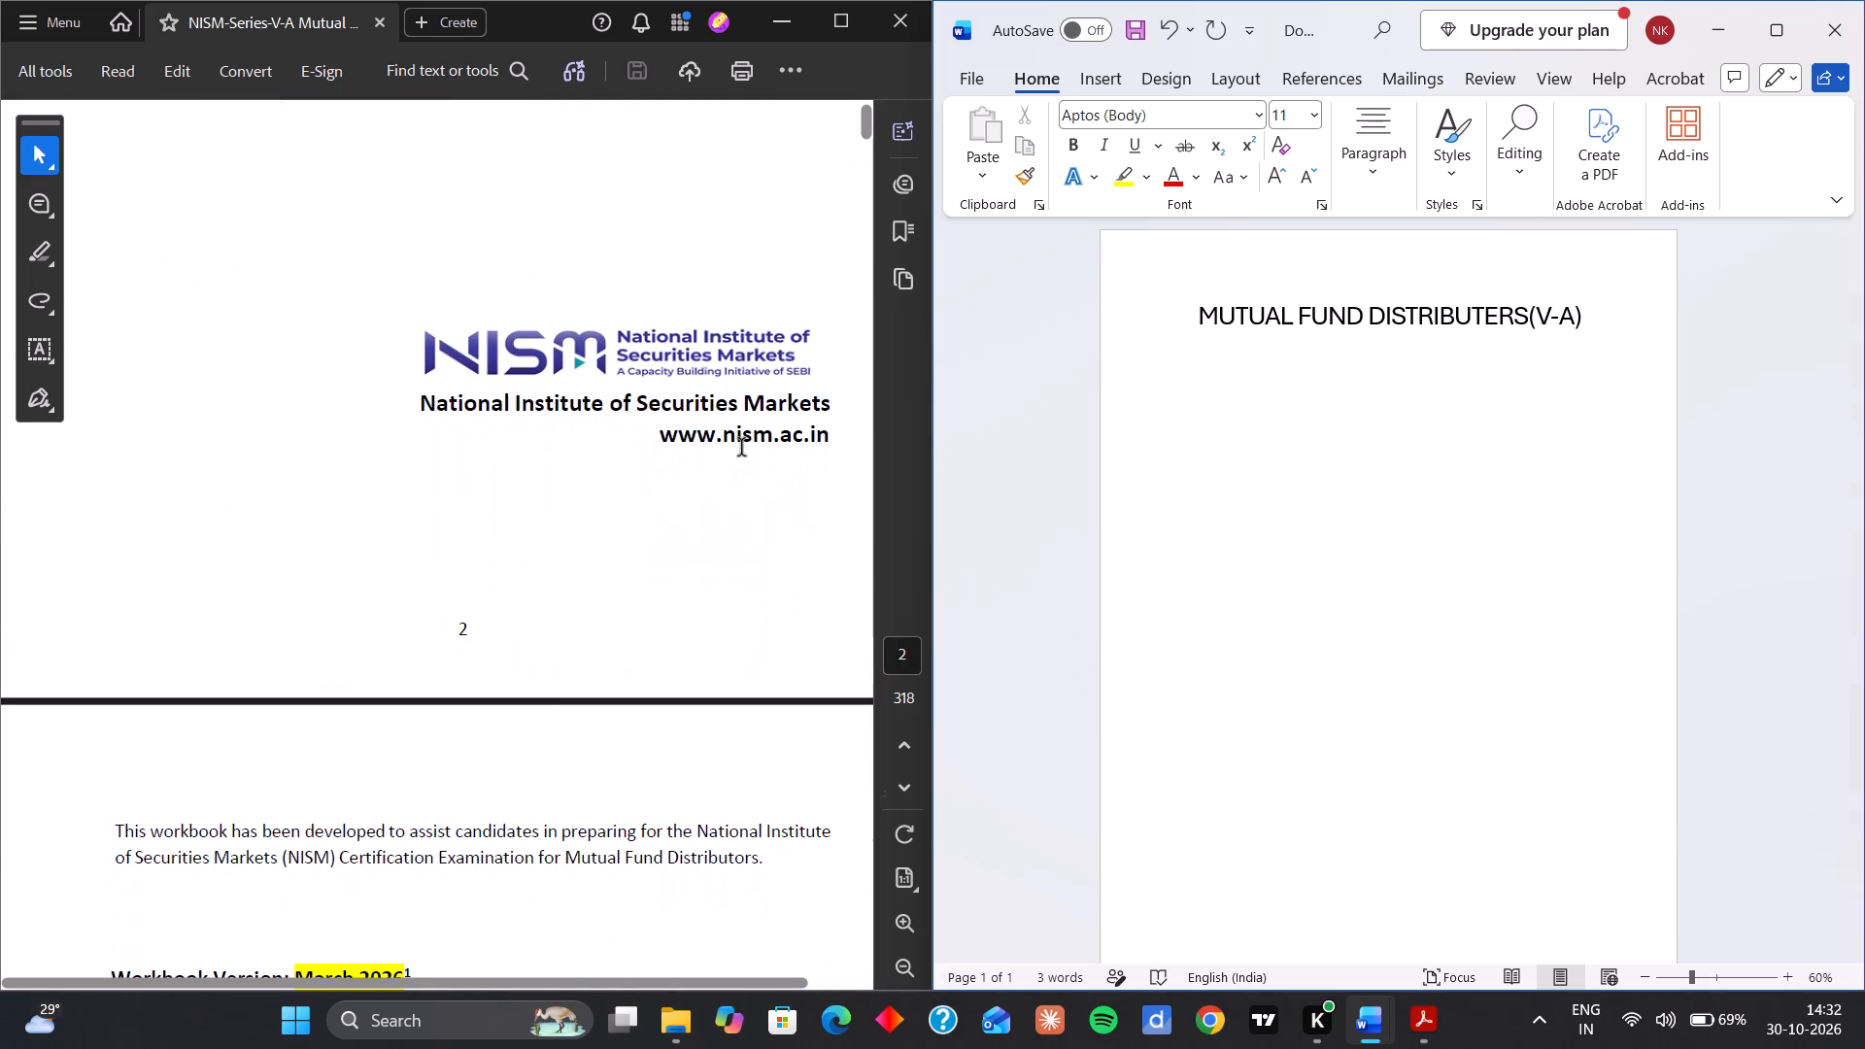
scroll(742, 449, "down", 1)
Add three more paragraph breaks below the title line to leave blank space before the body text.
key("Return")
key("Return")
key("Return")
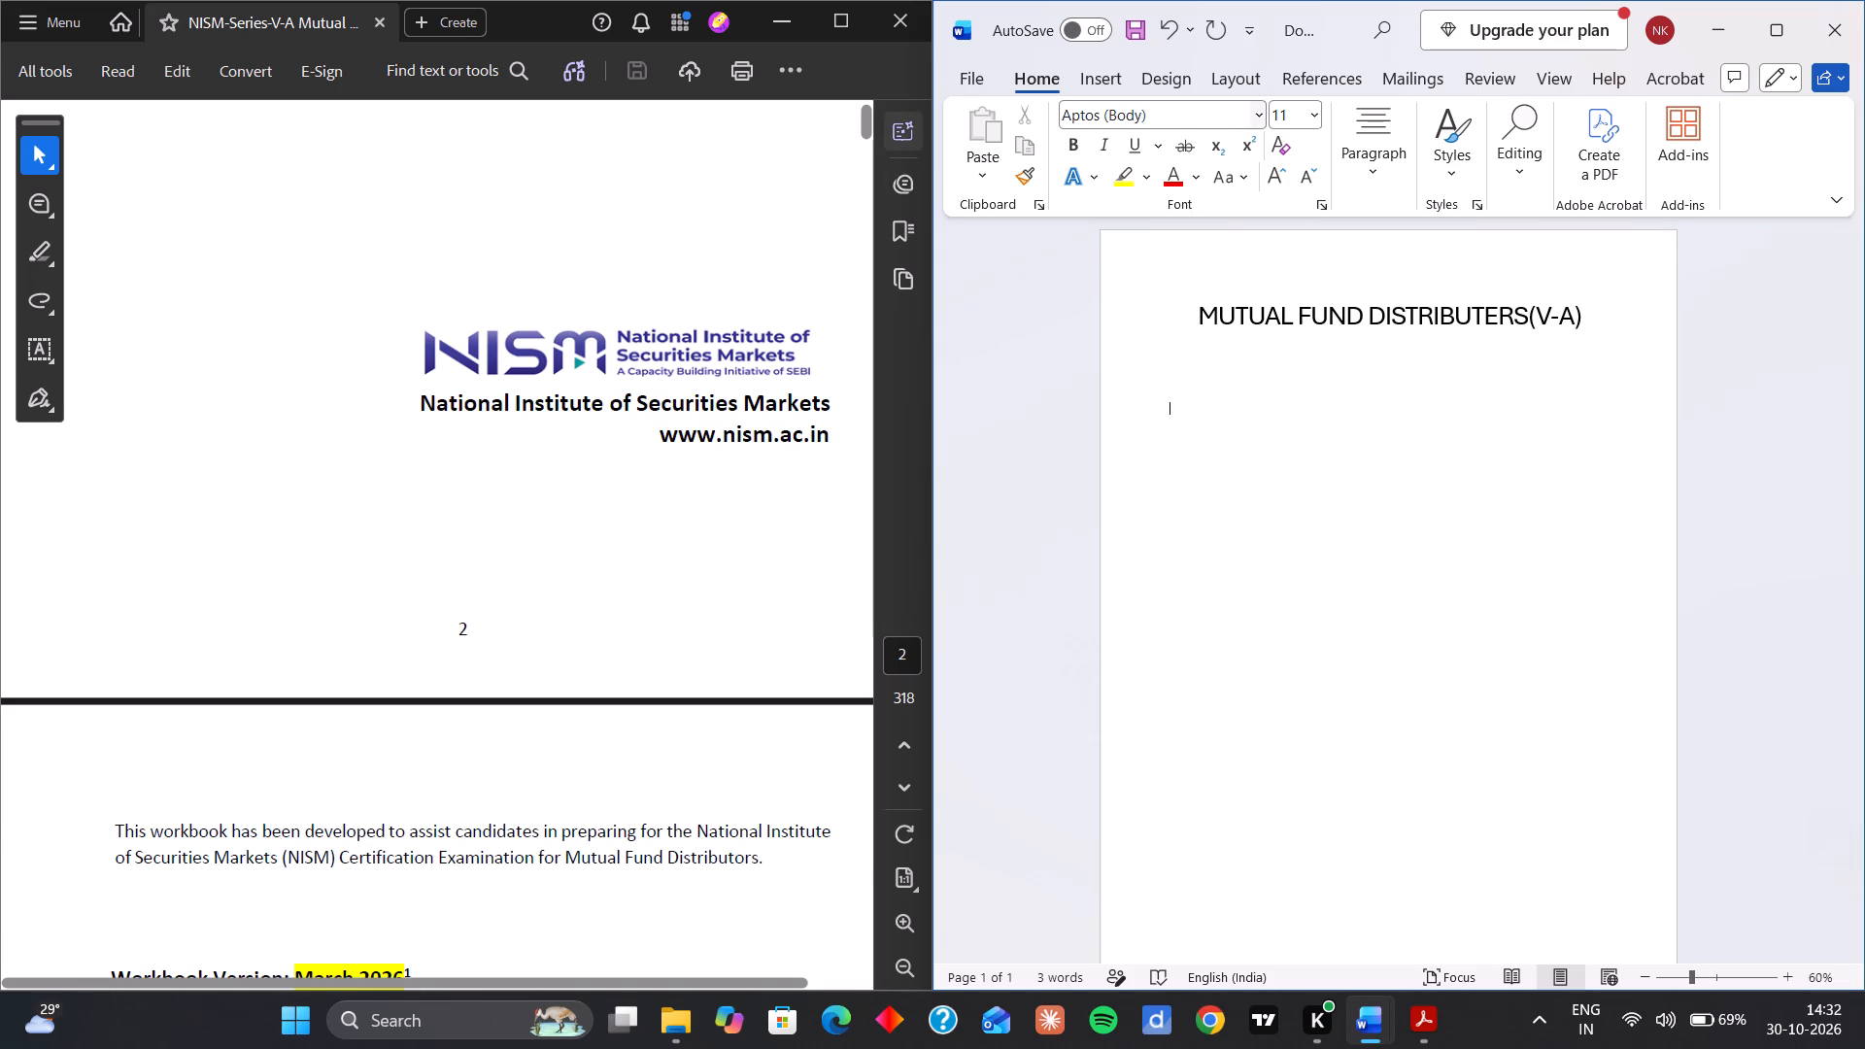
Make the current blank paragraph below the title the first item of a numbered list.
left_click(1369, 170)
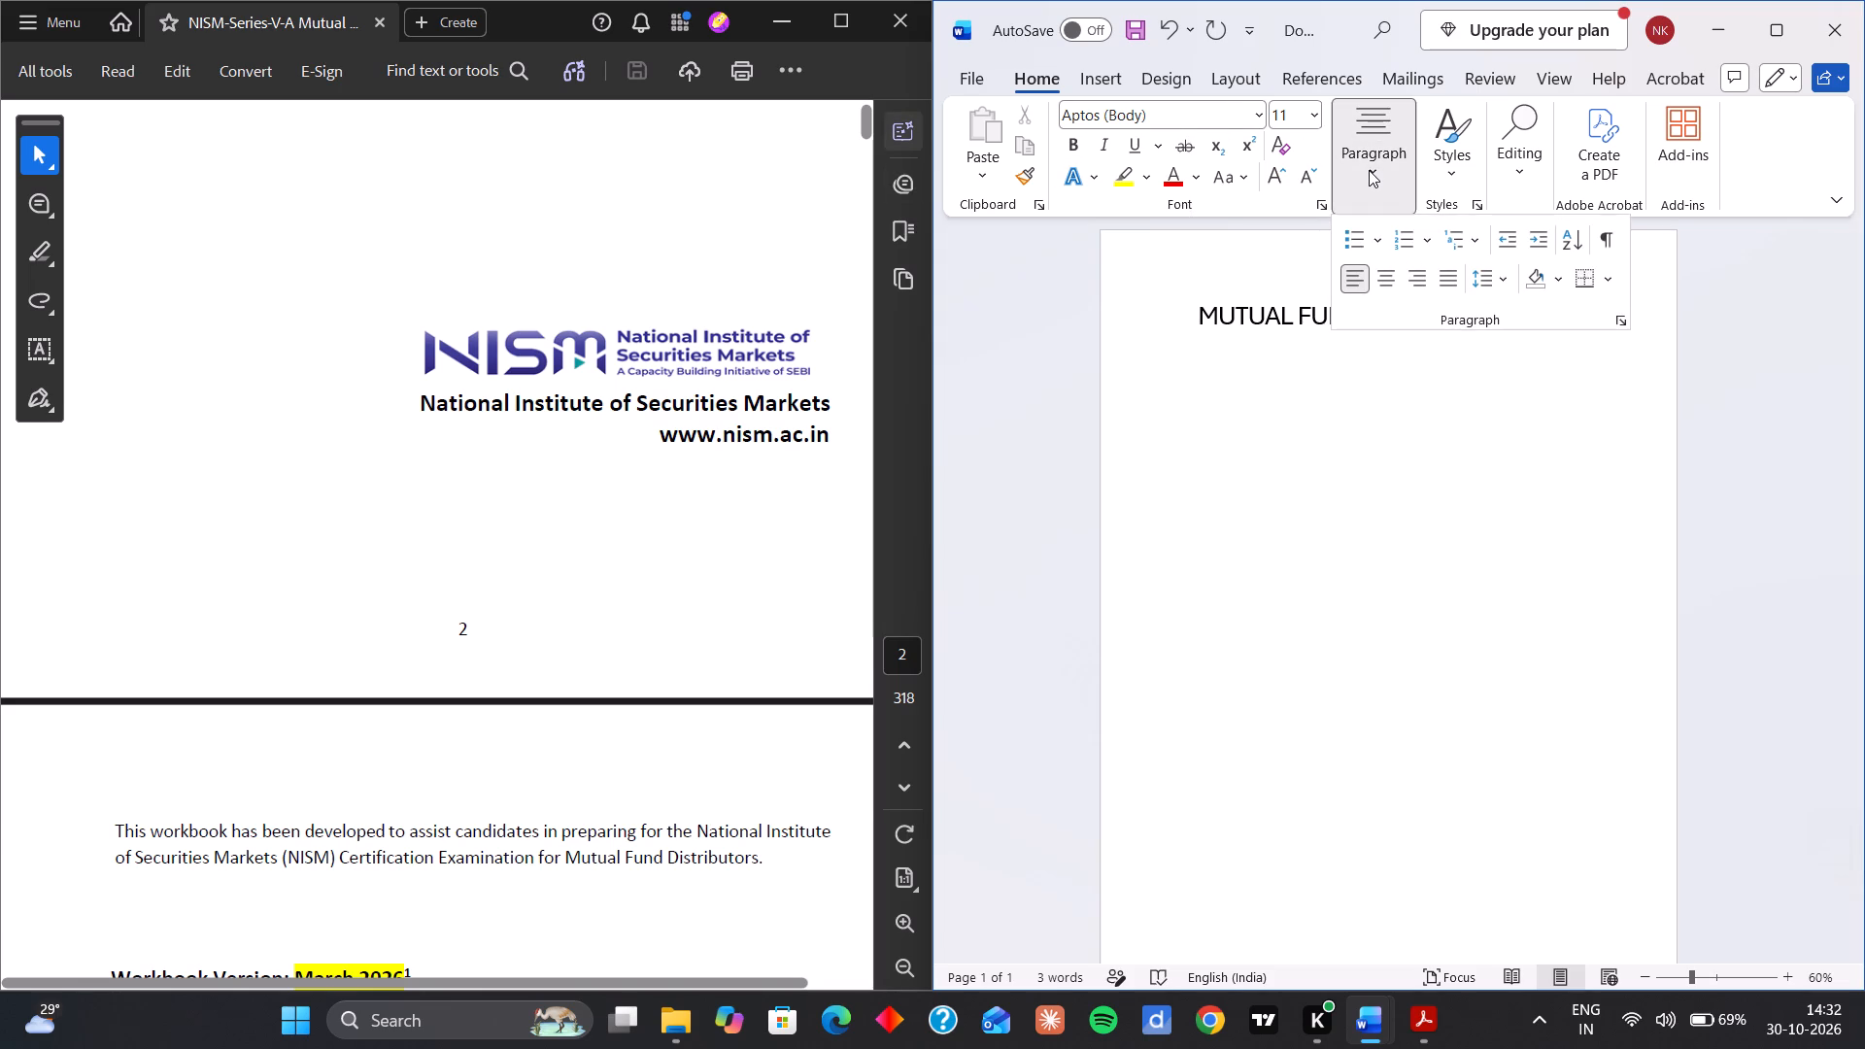
left_click(1356, 247)
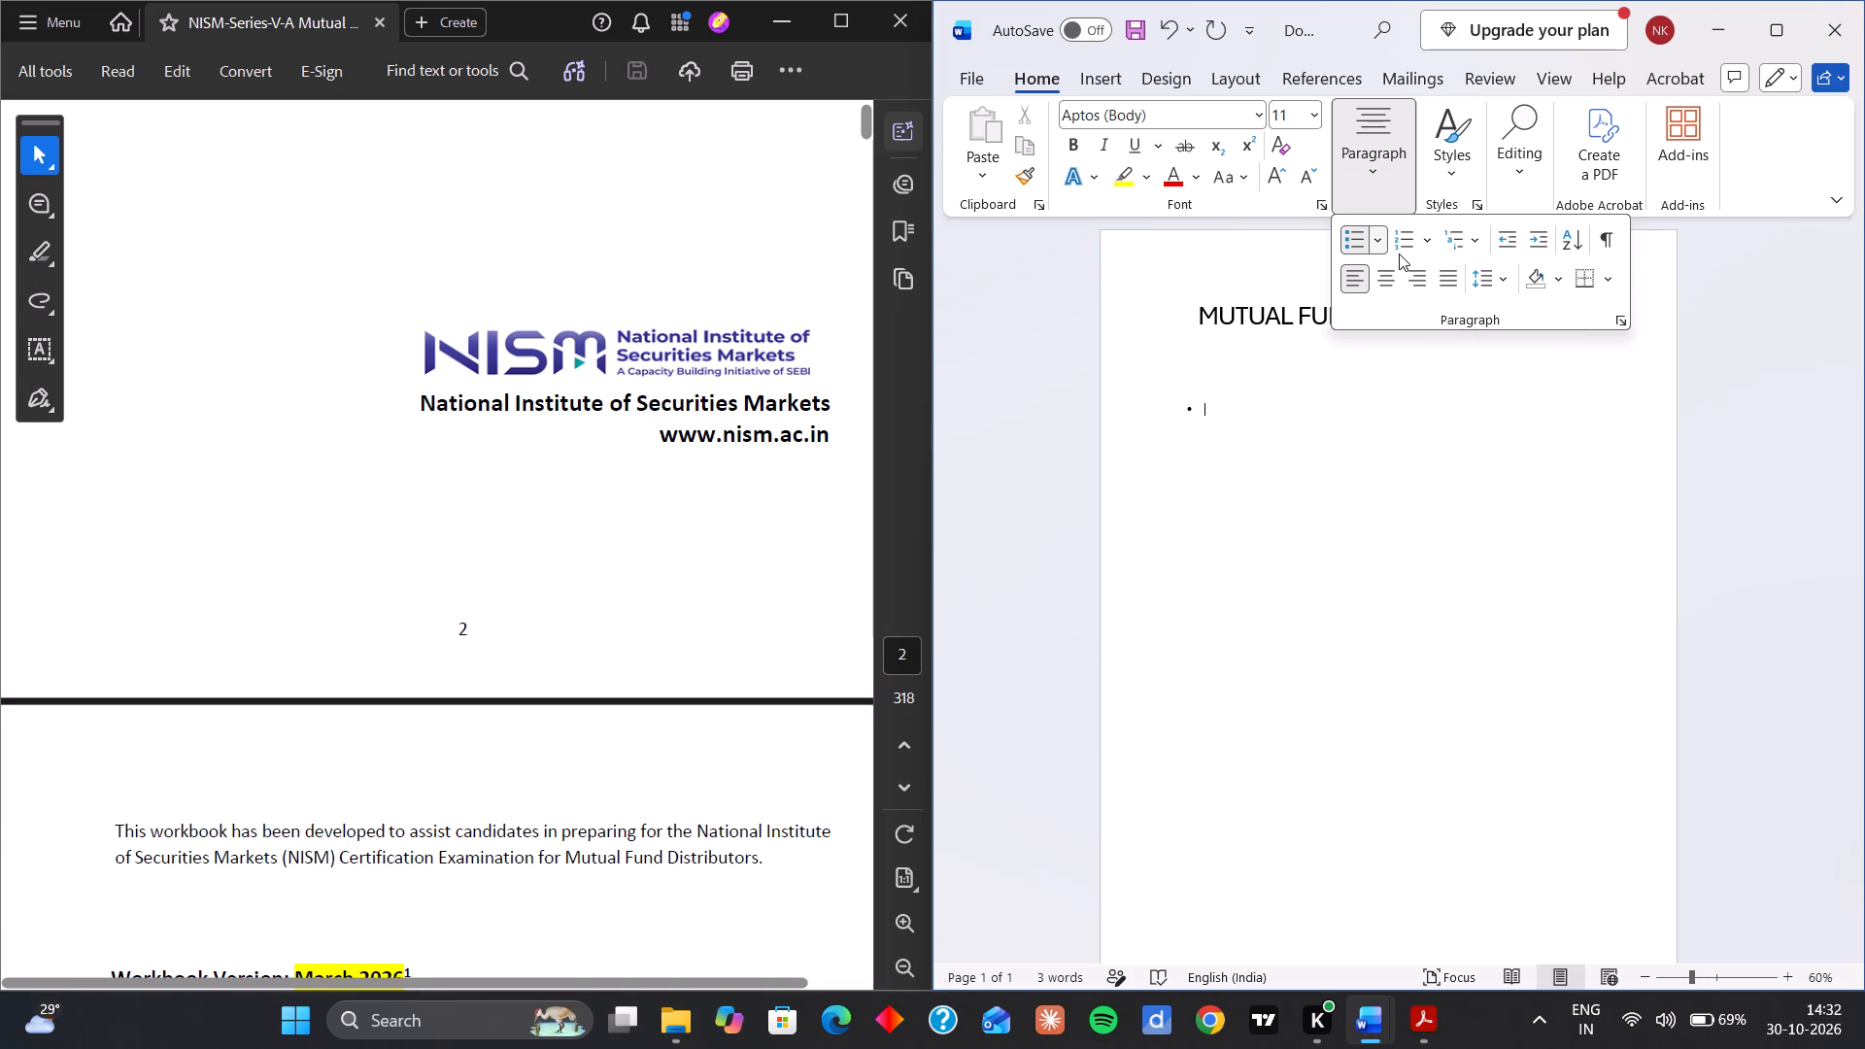
left_click(1399, 254)
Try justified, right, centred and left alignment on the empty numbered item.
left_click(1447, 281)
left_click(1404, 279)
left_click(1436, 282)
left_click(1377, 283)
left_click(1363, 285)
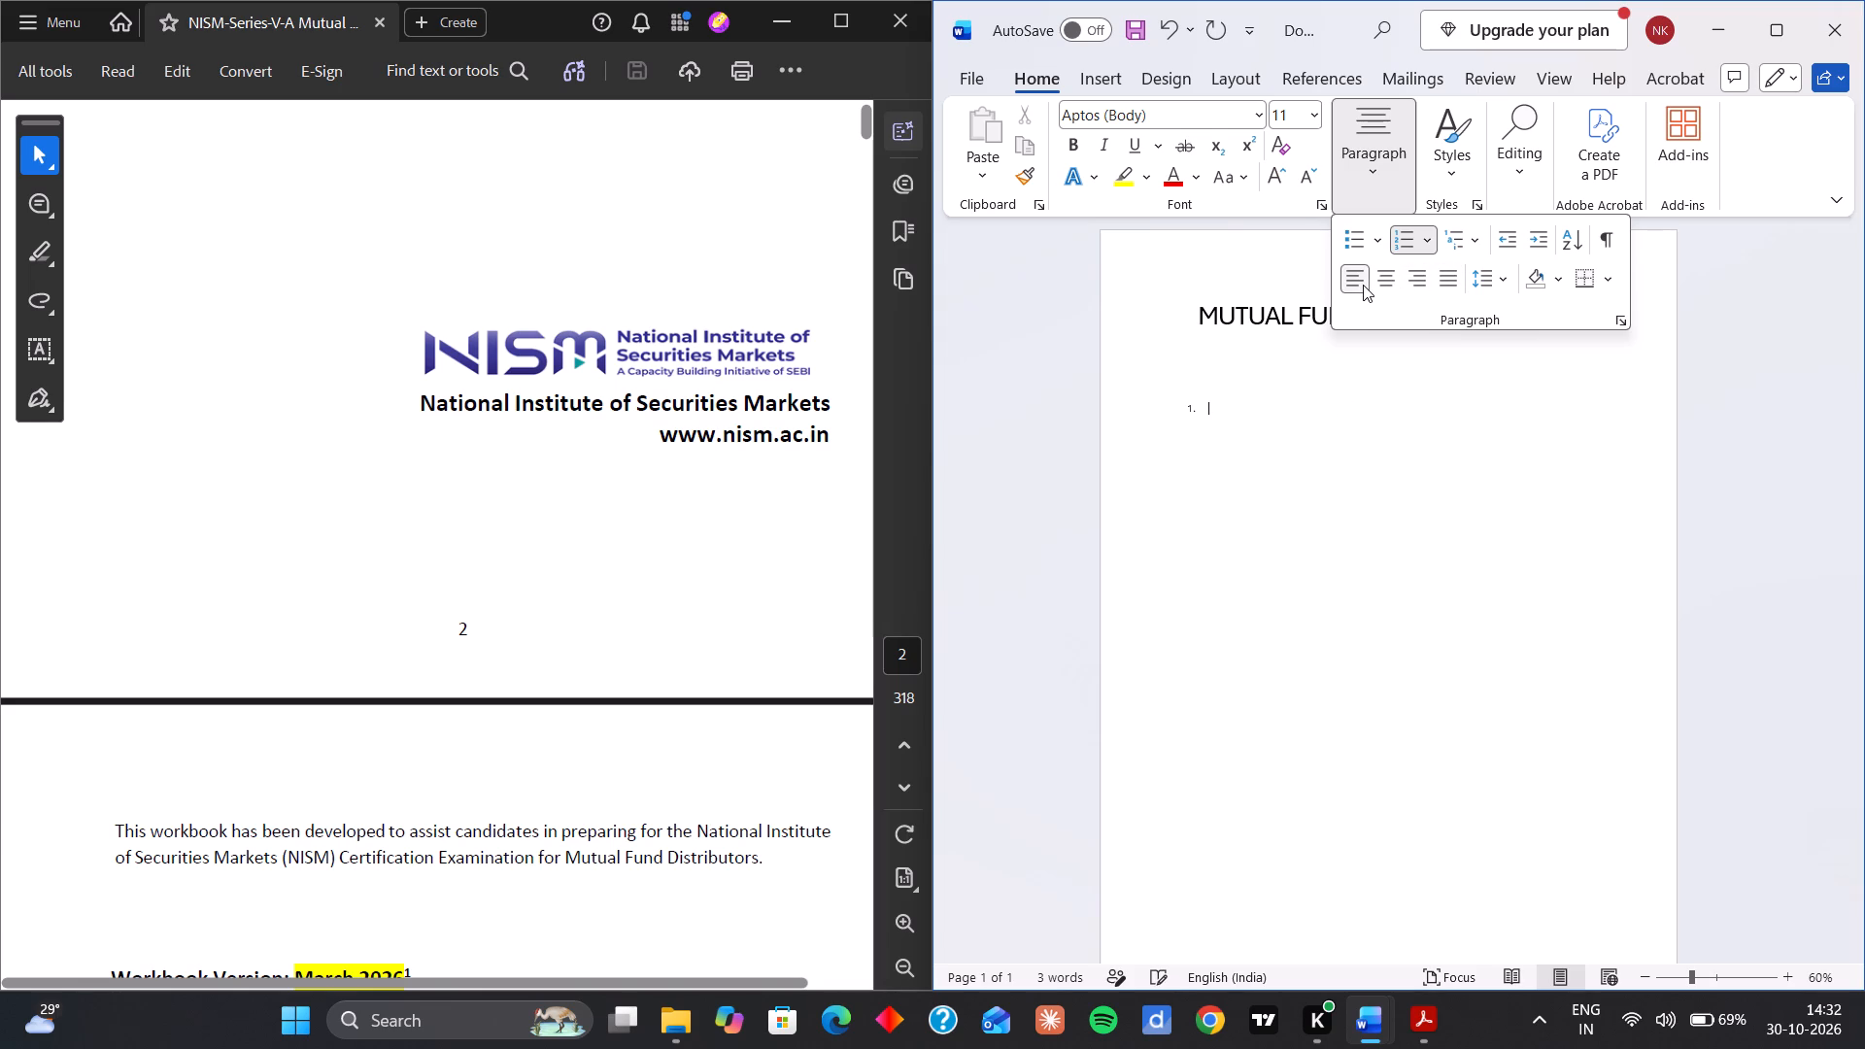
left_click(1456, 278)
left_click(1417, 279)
Justify the empty numbered item below the title.
left_click(1449, 290)
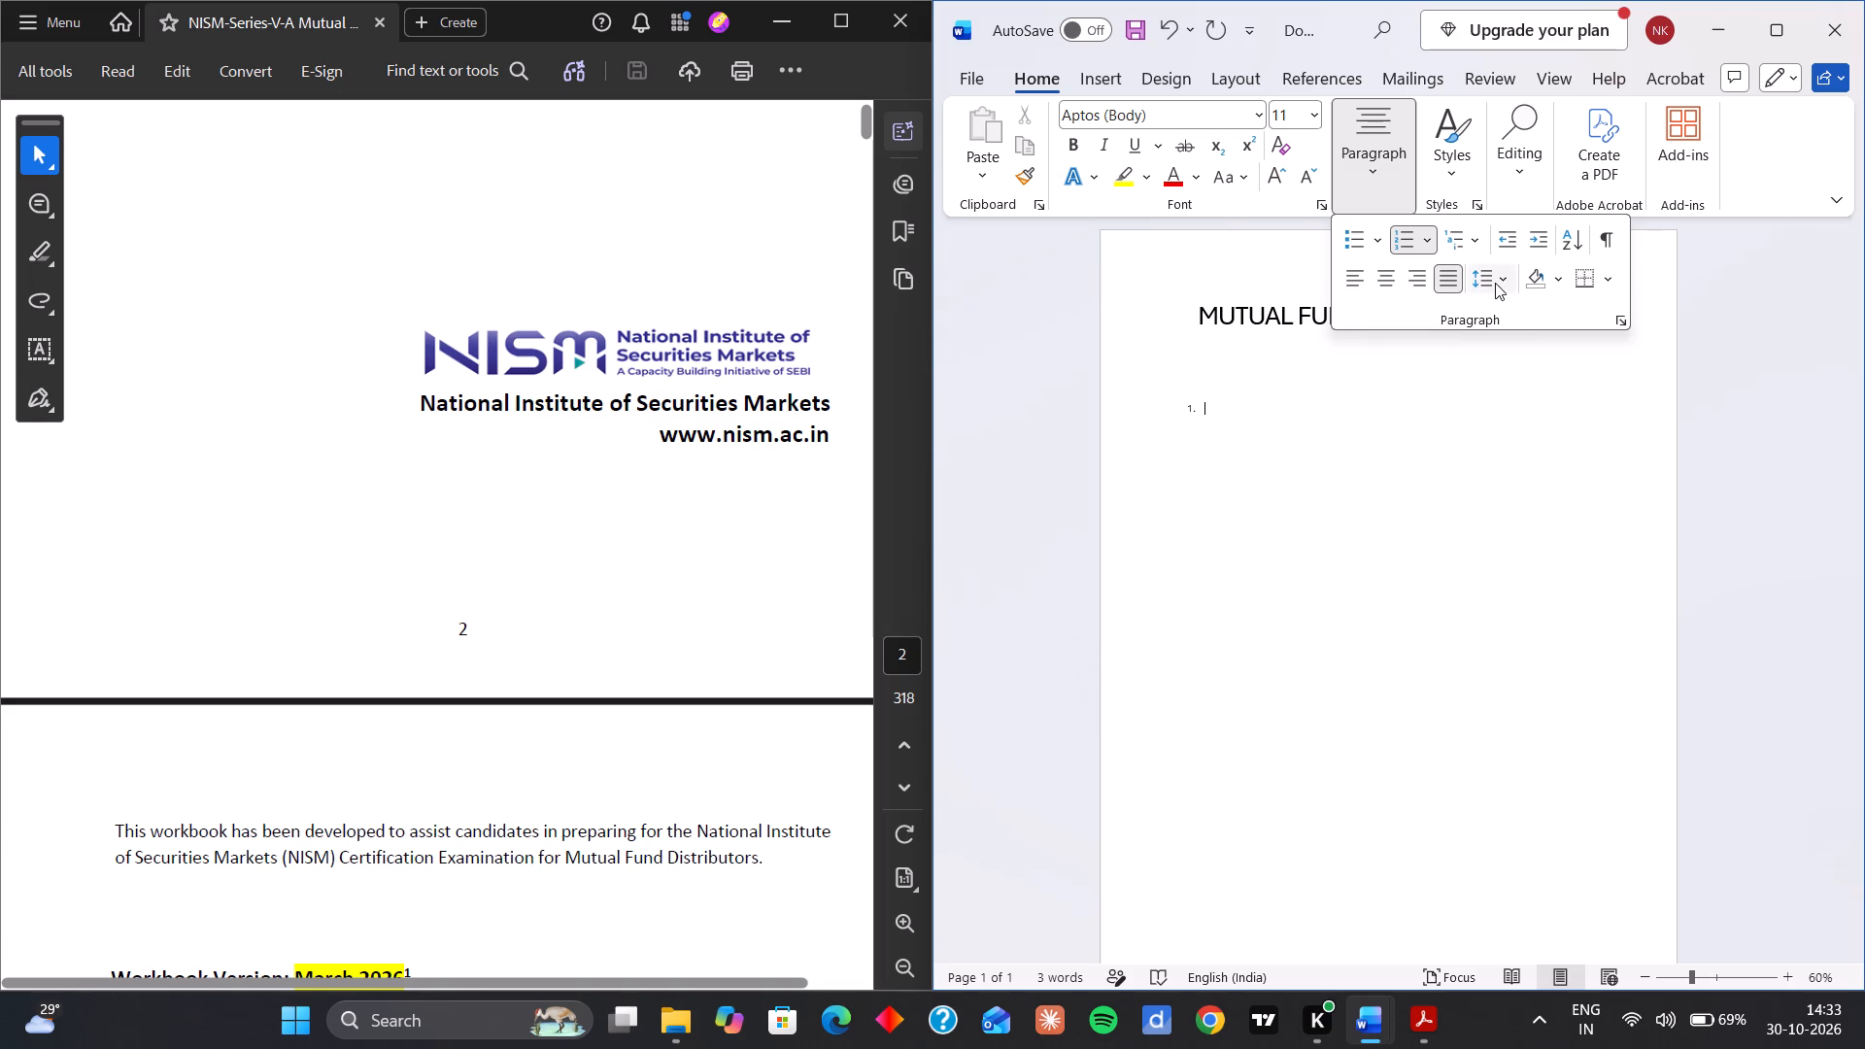
Set the line spacing of the empty numbered item to 1.0.
left_click(1495, 283)
left_click(1522, 323)
left_click(1493, 289)
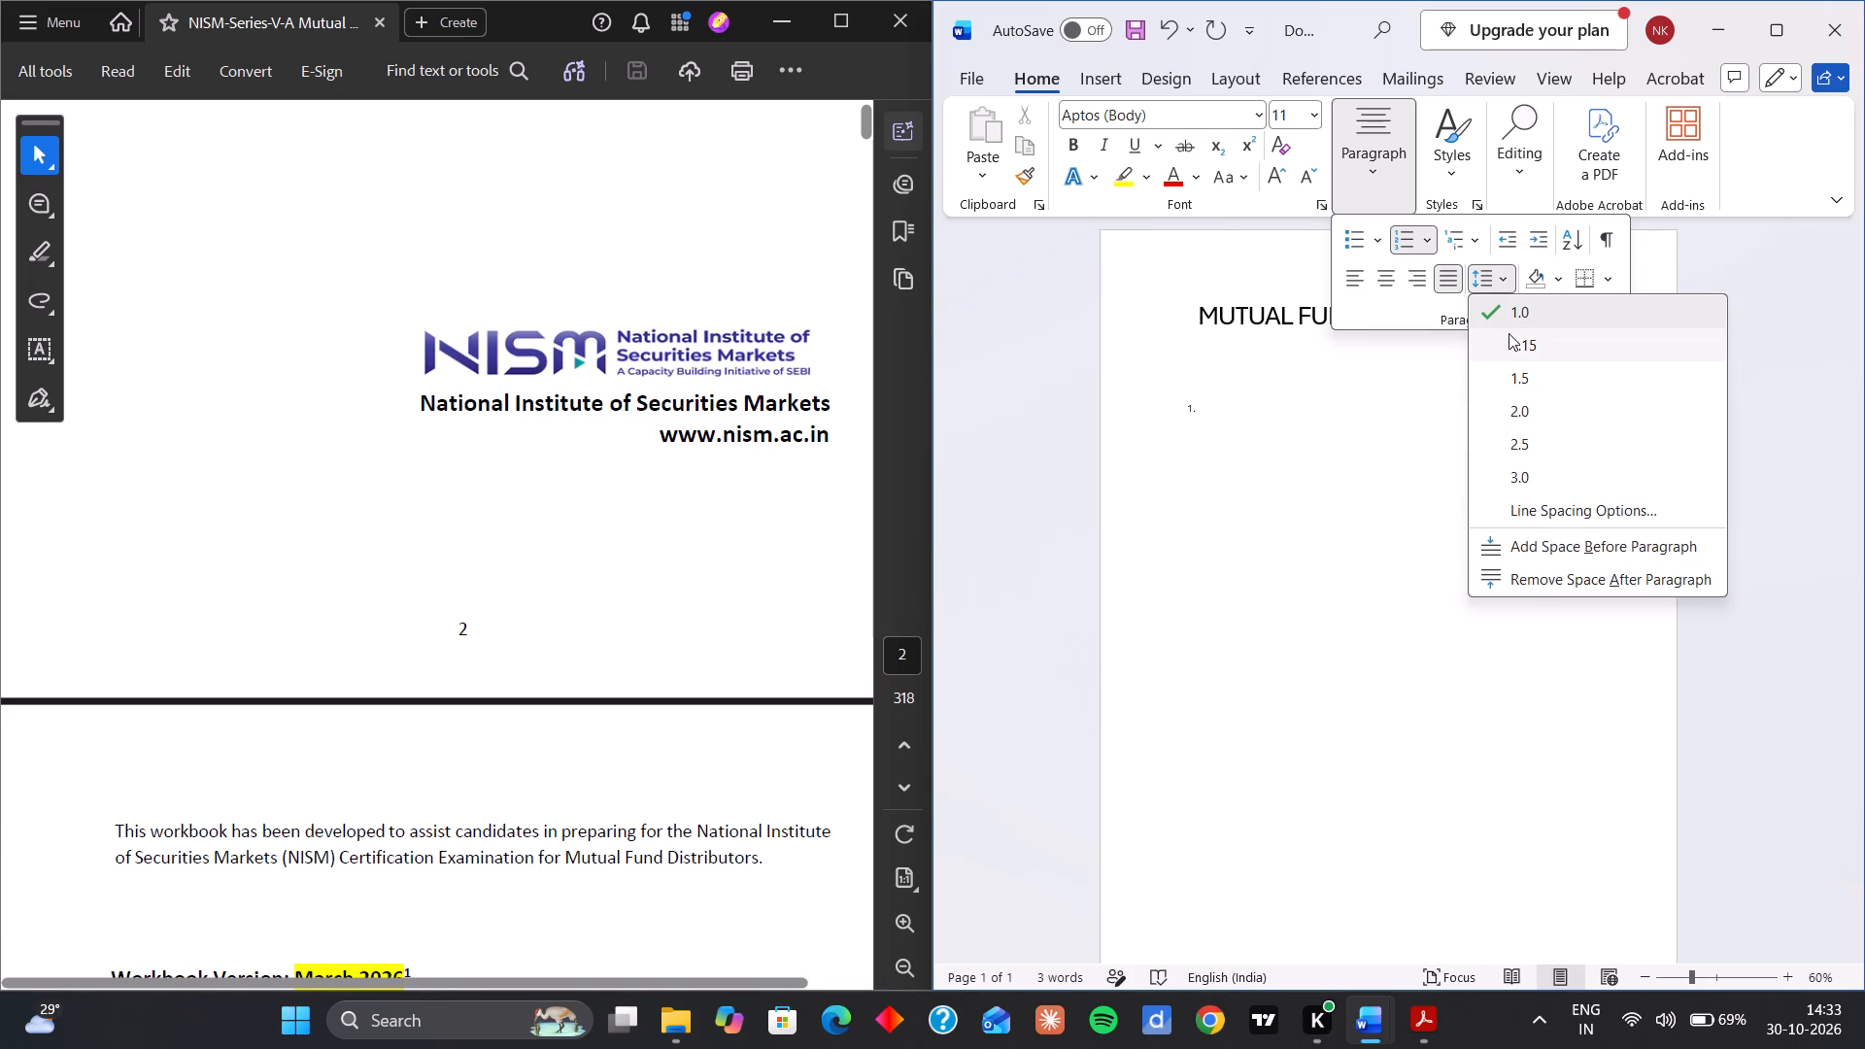
left_click(1522, 318)
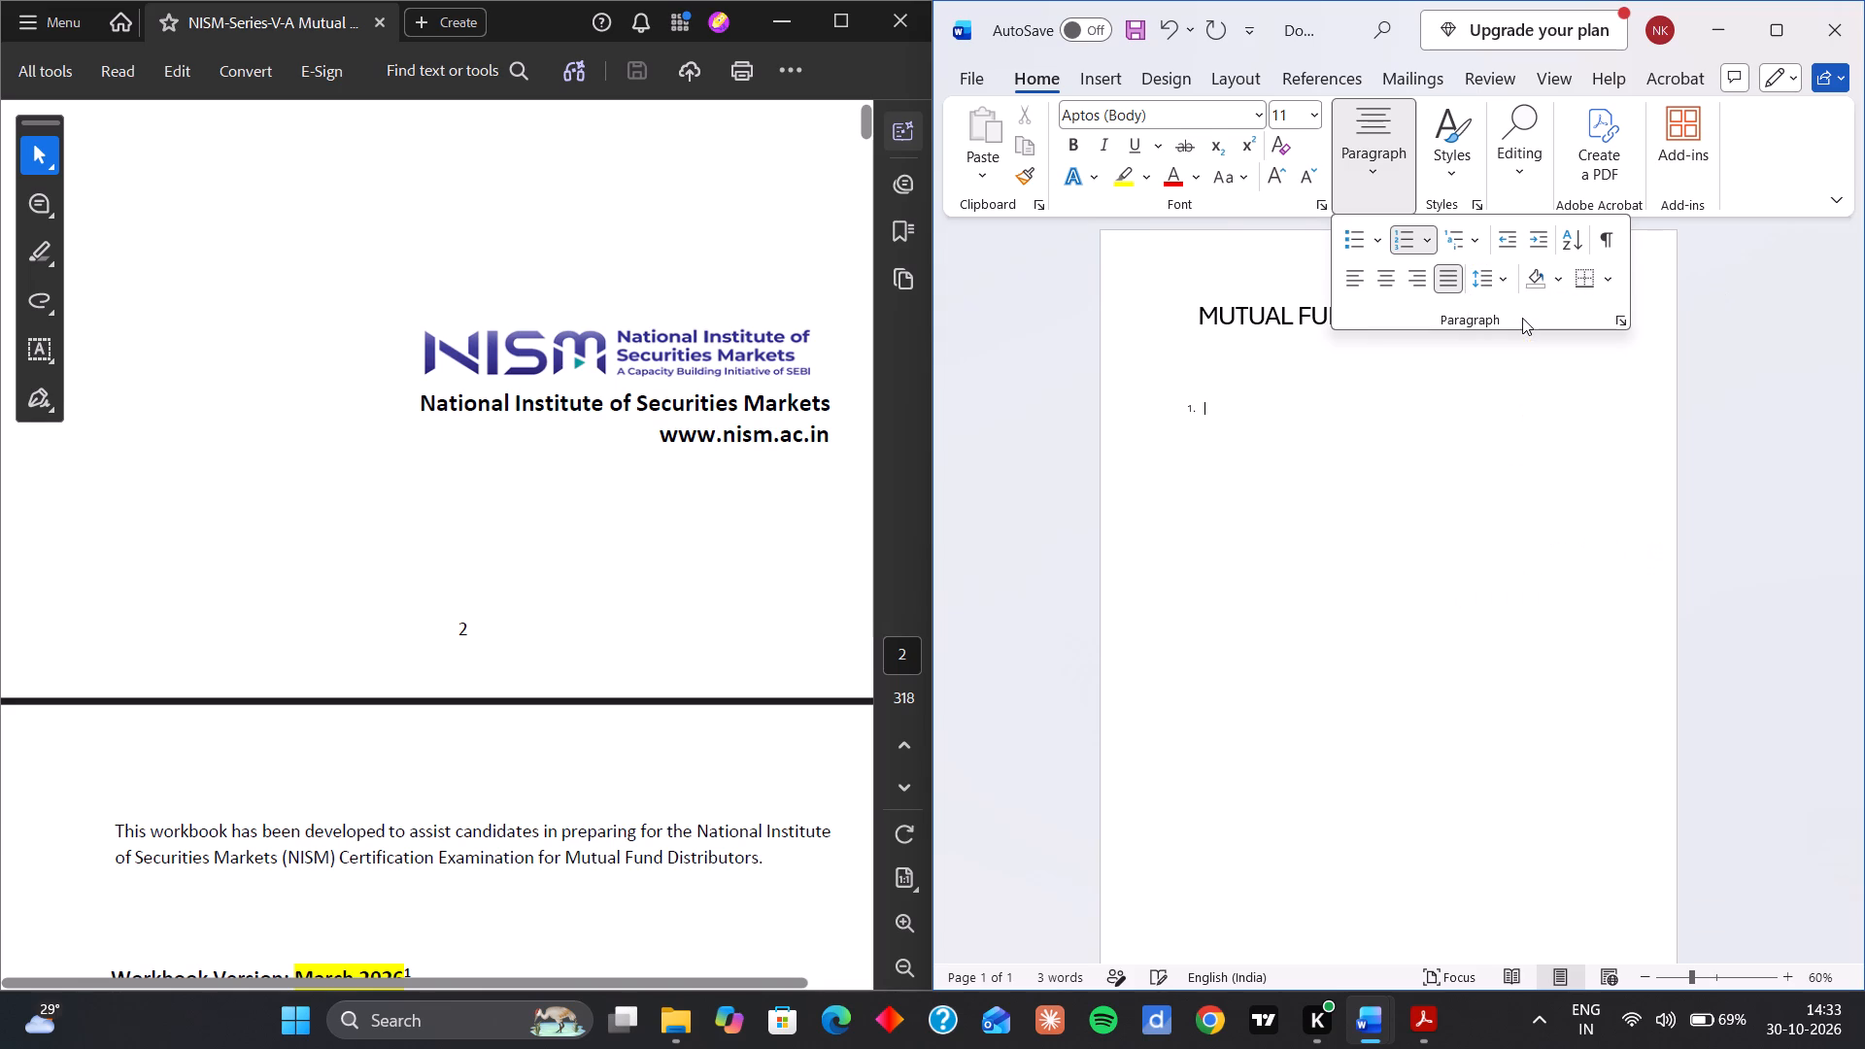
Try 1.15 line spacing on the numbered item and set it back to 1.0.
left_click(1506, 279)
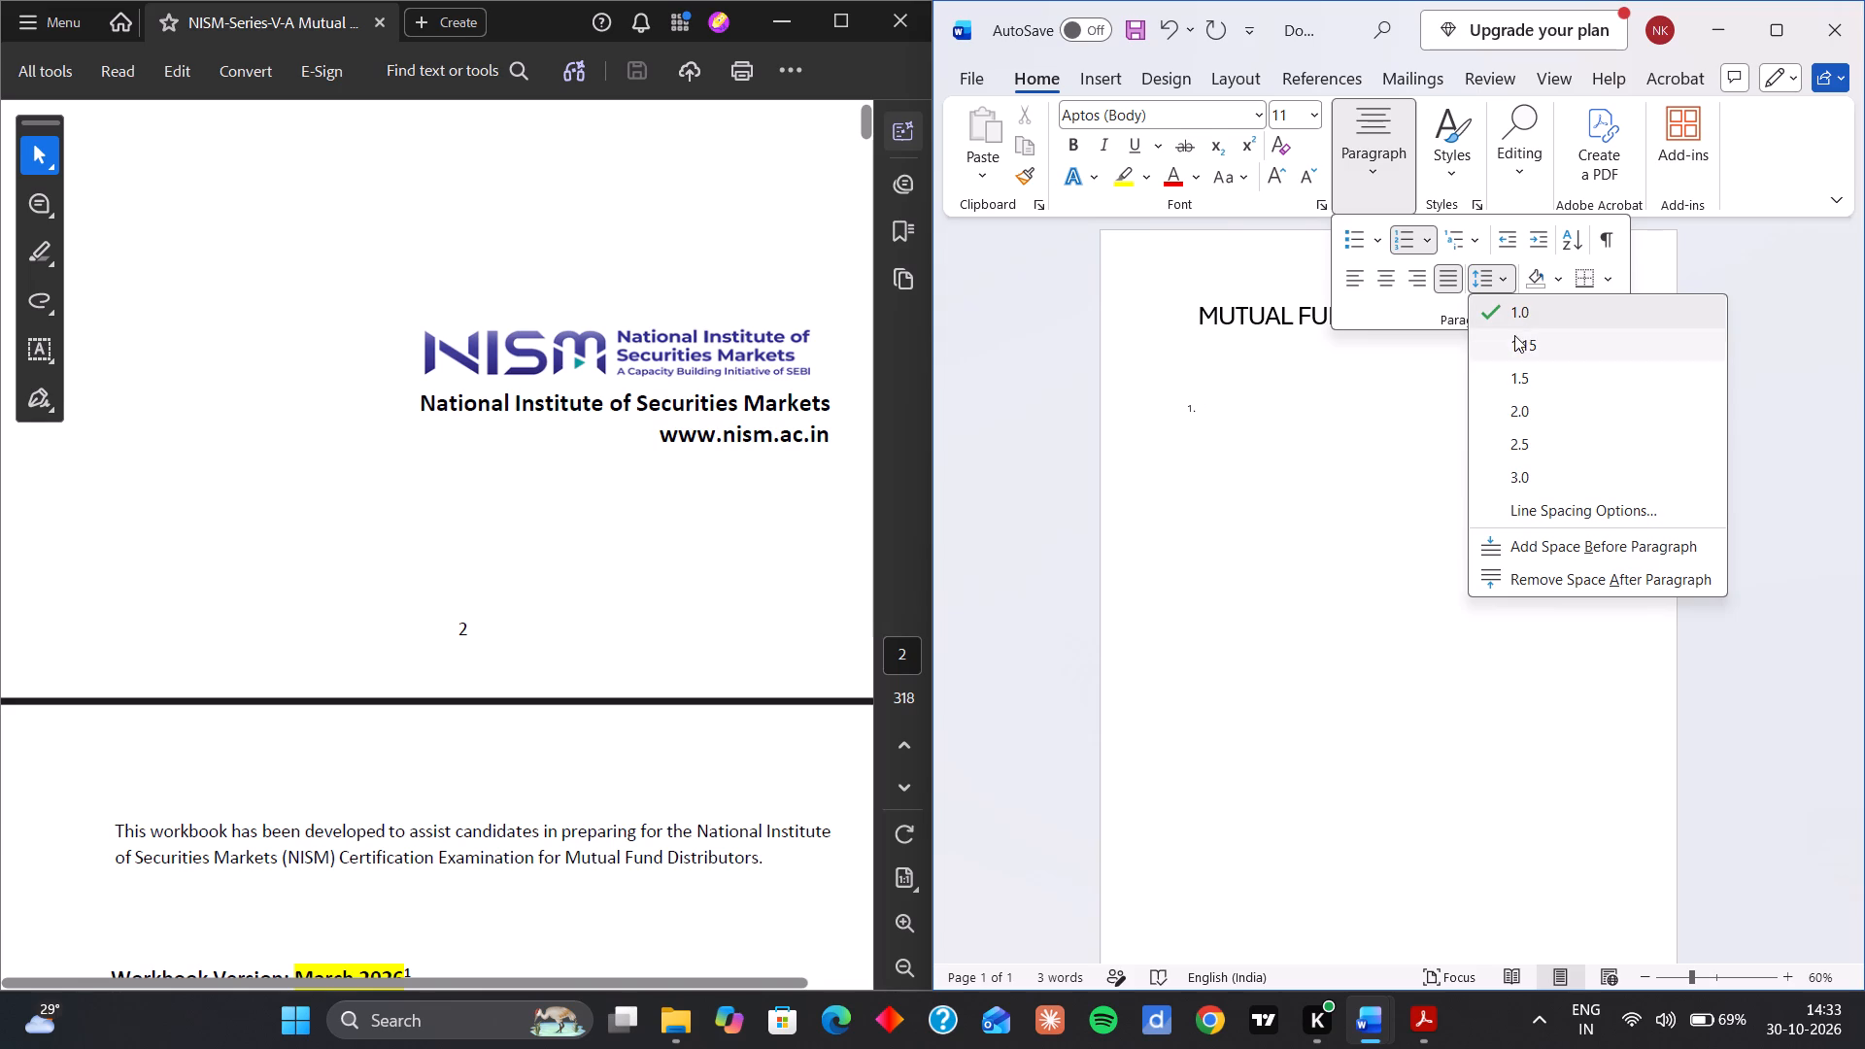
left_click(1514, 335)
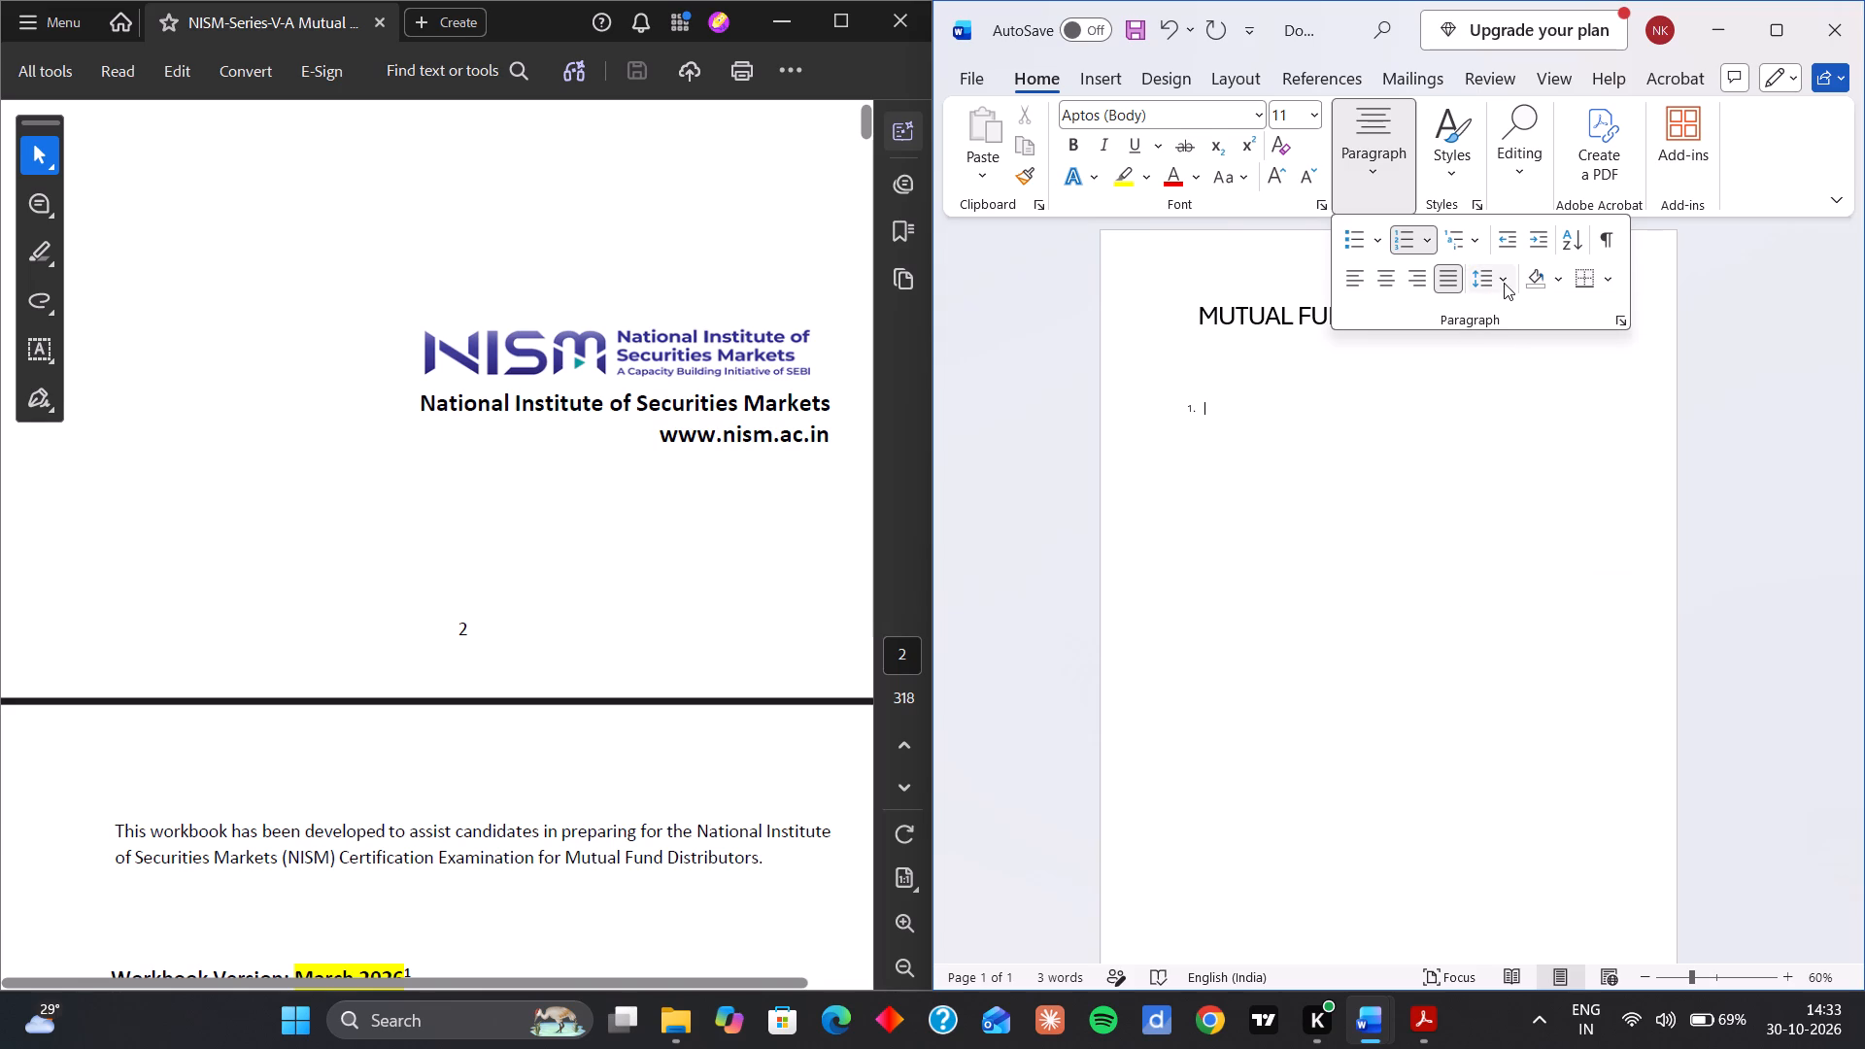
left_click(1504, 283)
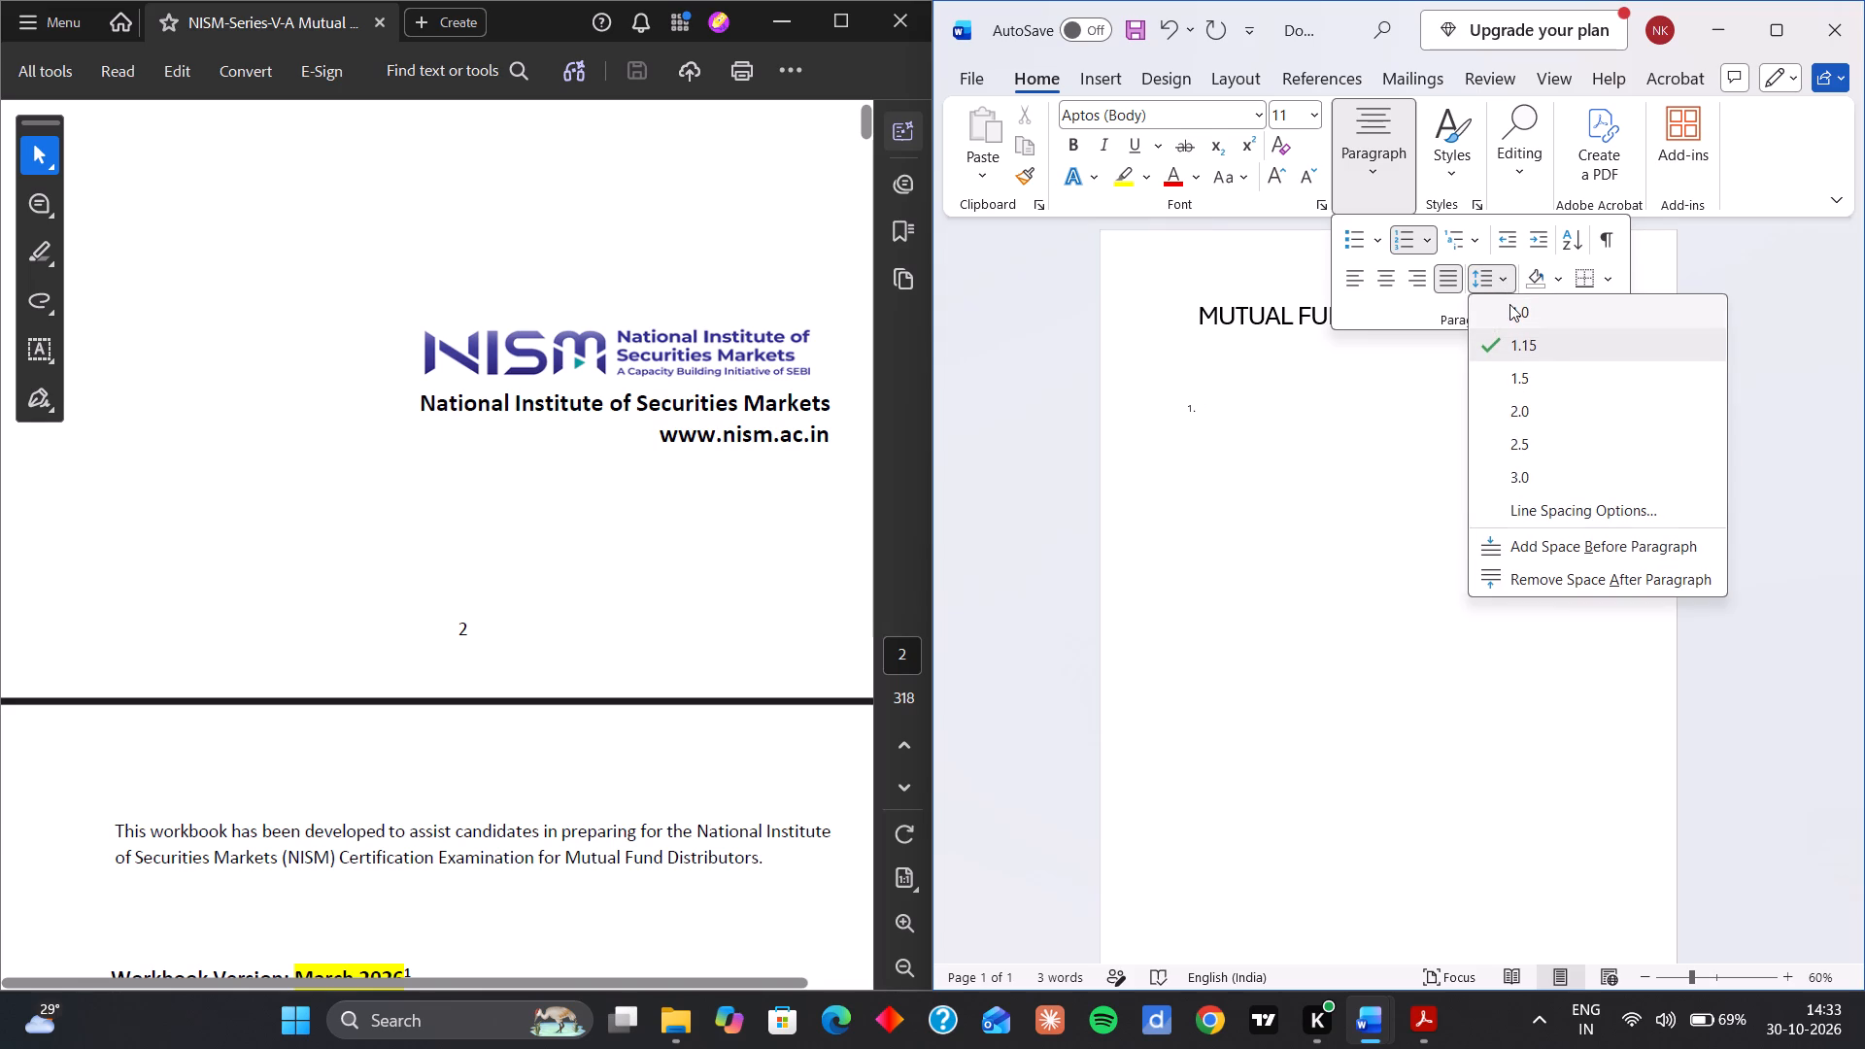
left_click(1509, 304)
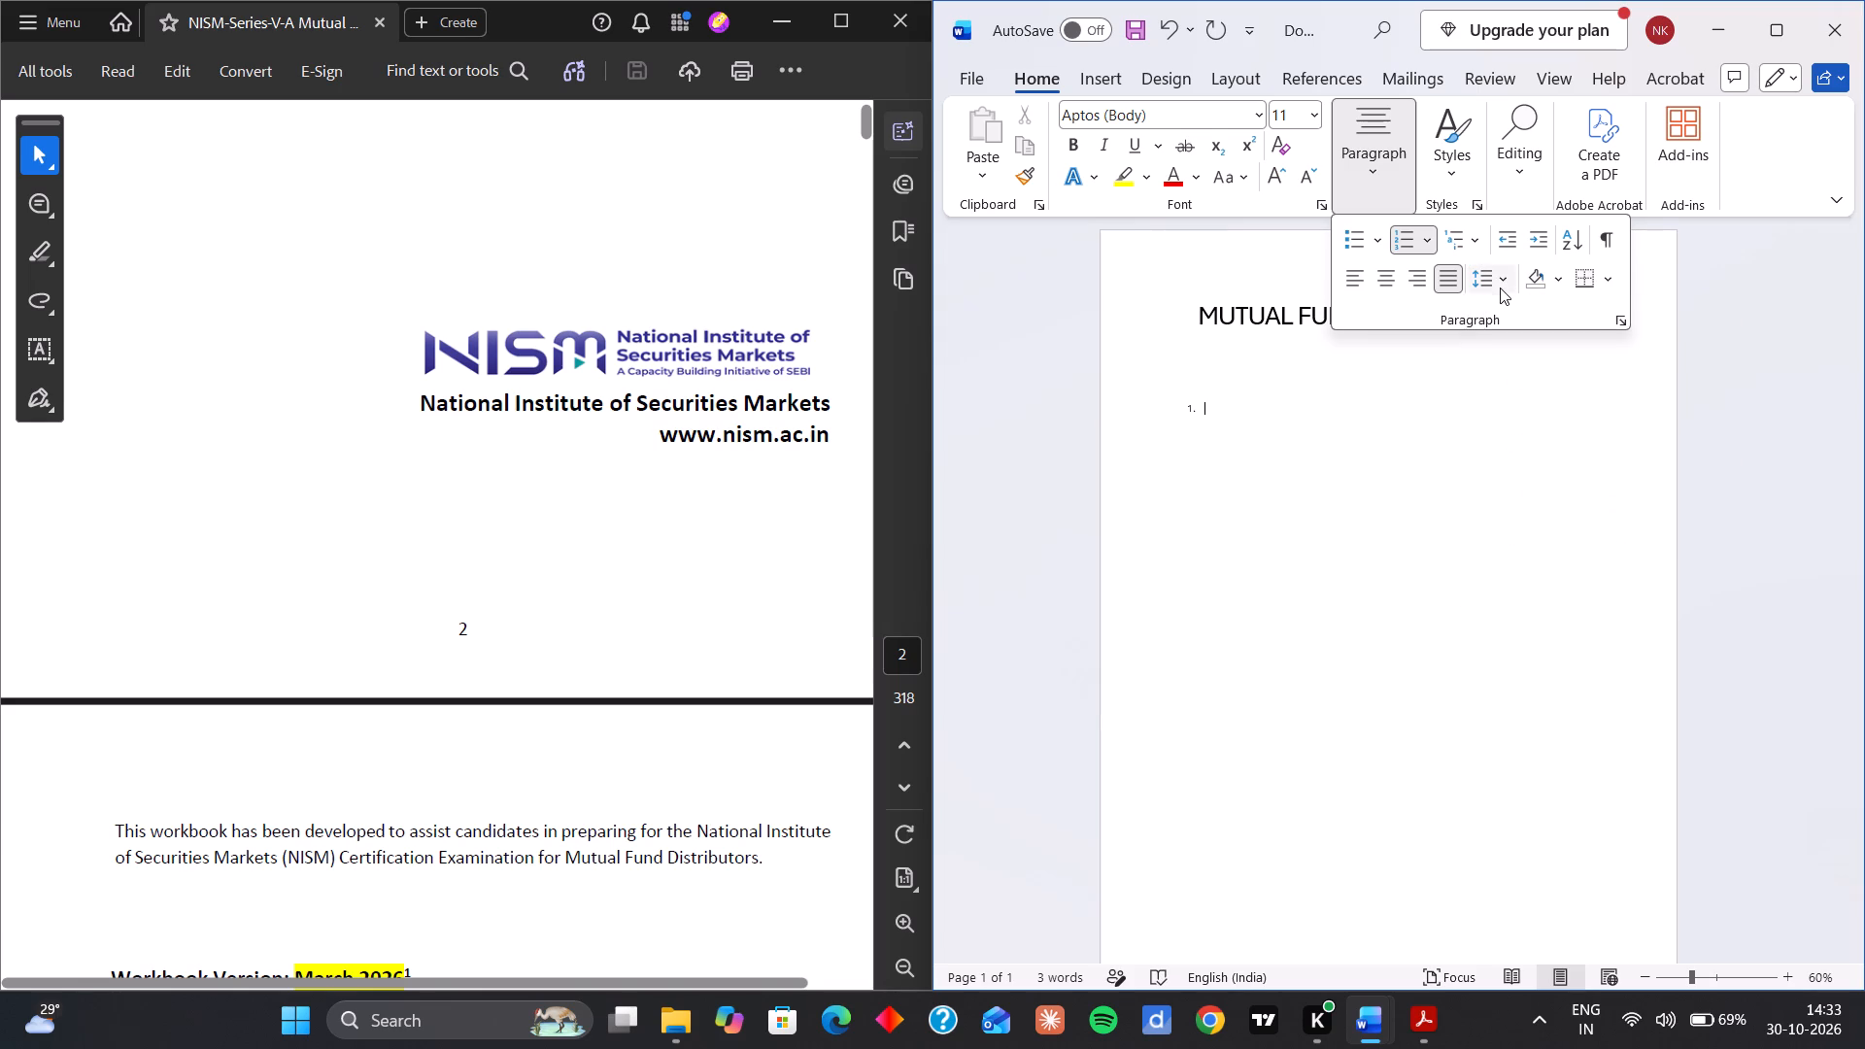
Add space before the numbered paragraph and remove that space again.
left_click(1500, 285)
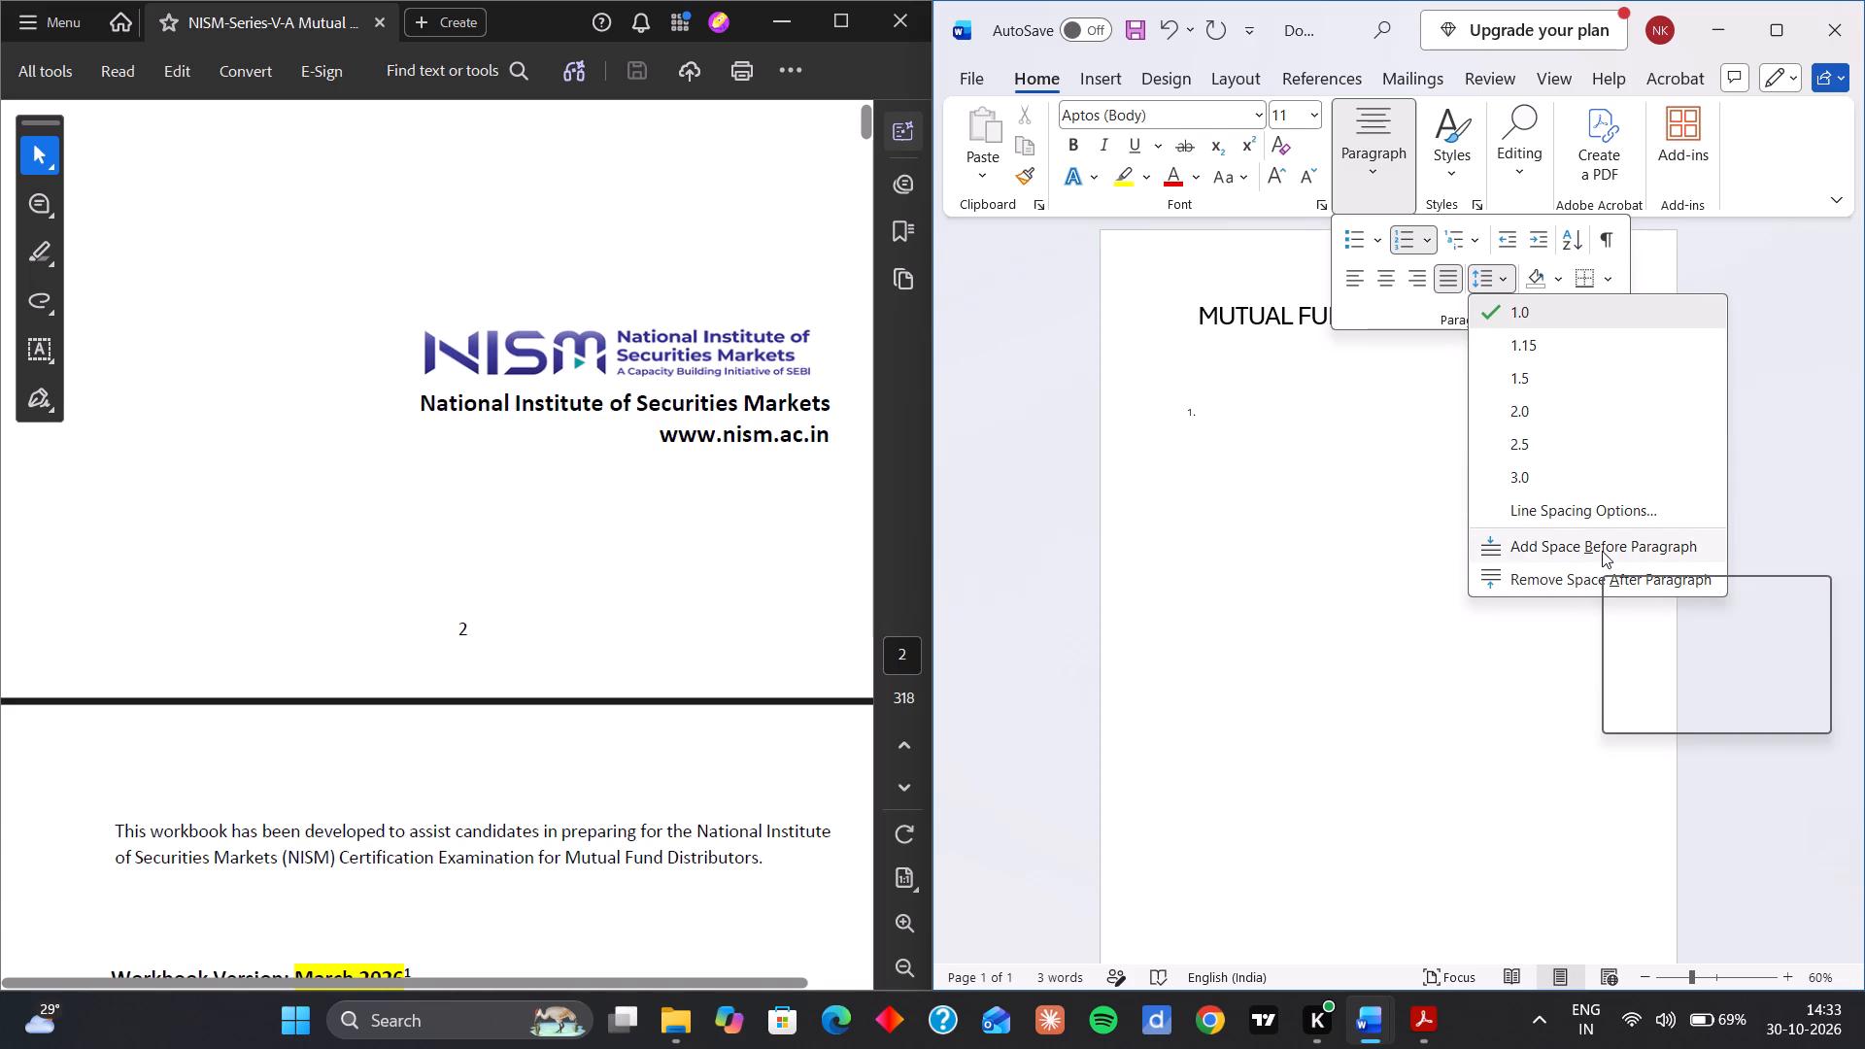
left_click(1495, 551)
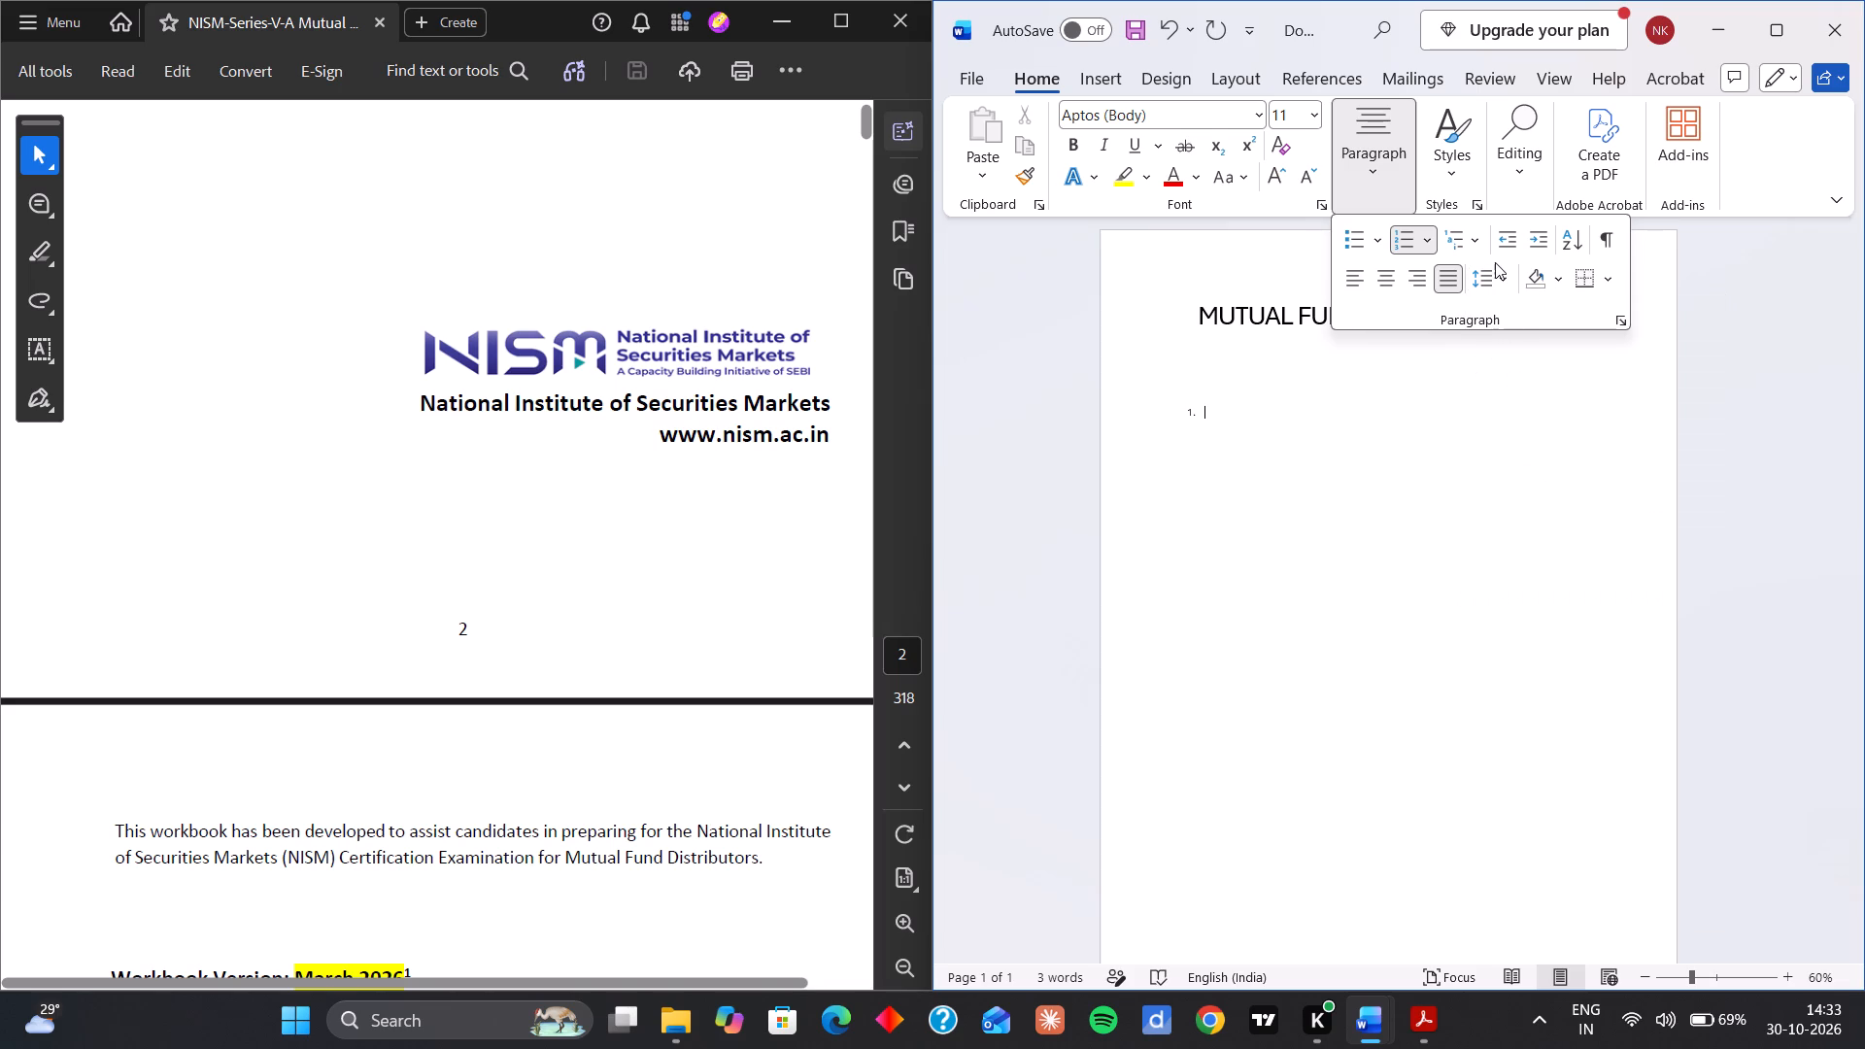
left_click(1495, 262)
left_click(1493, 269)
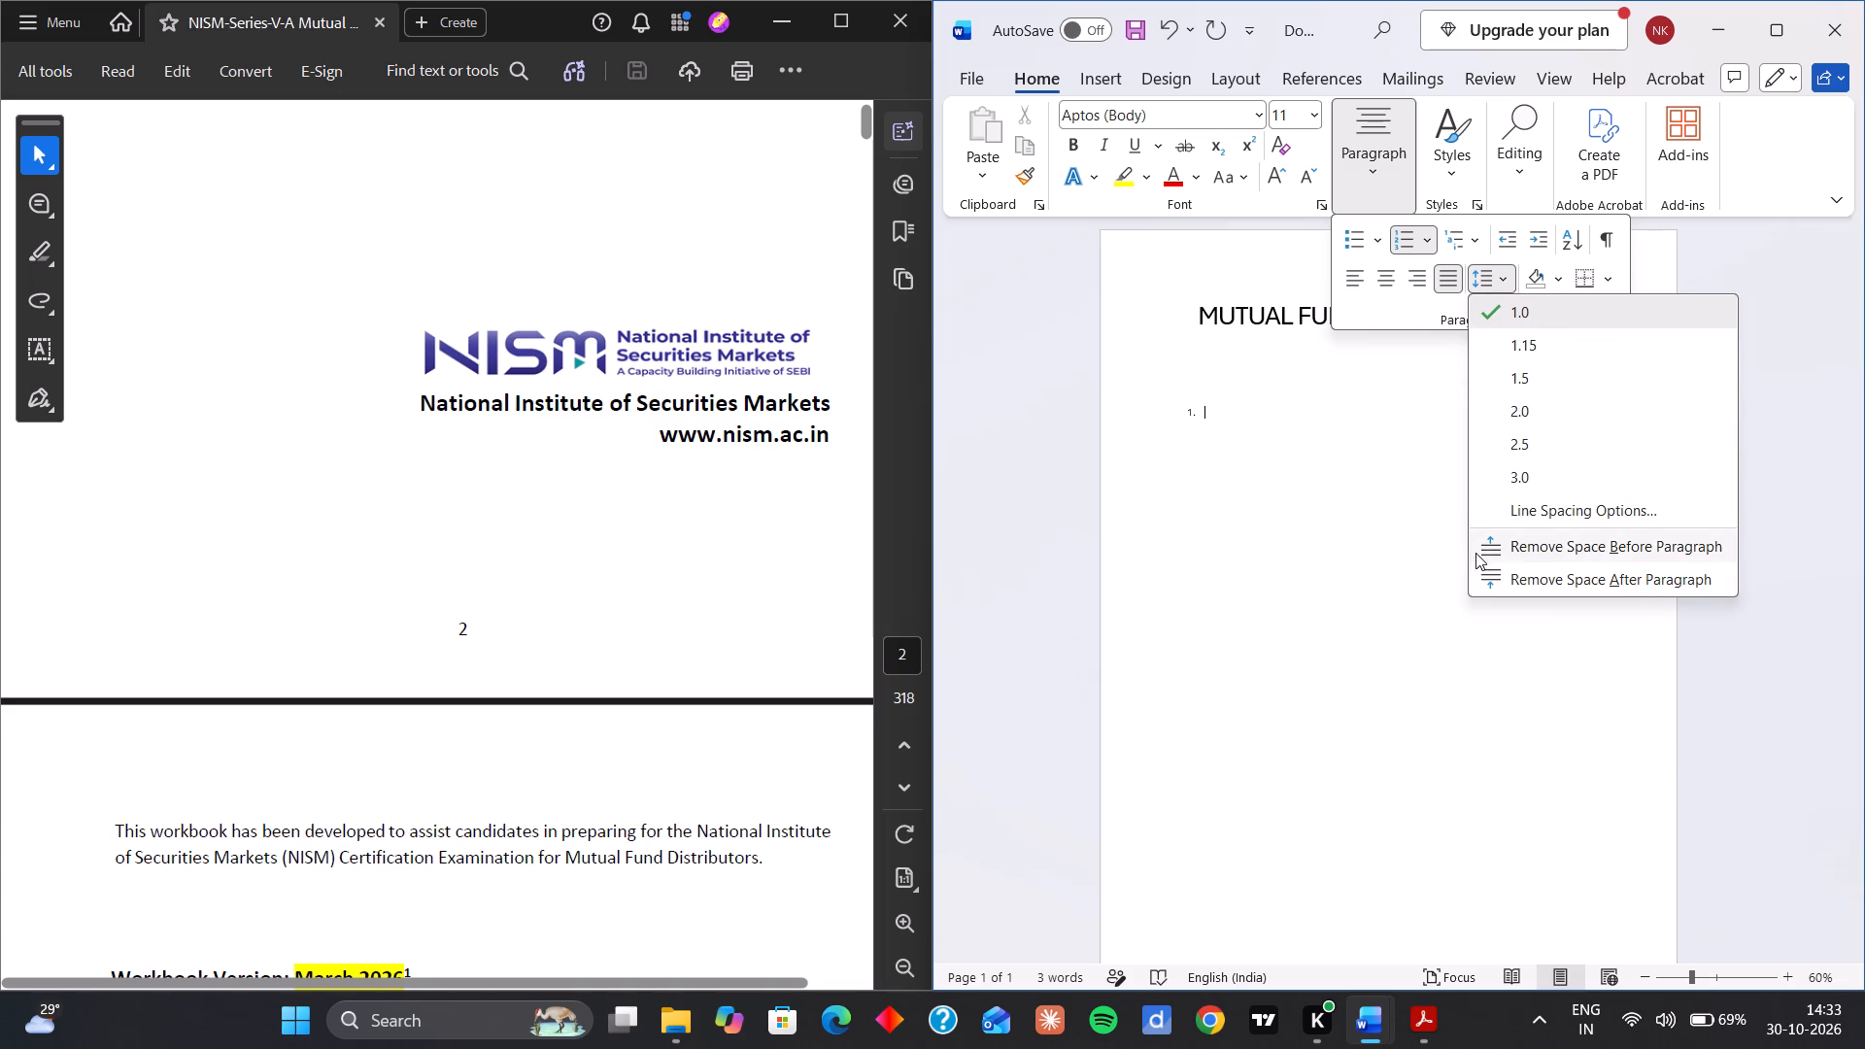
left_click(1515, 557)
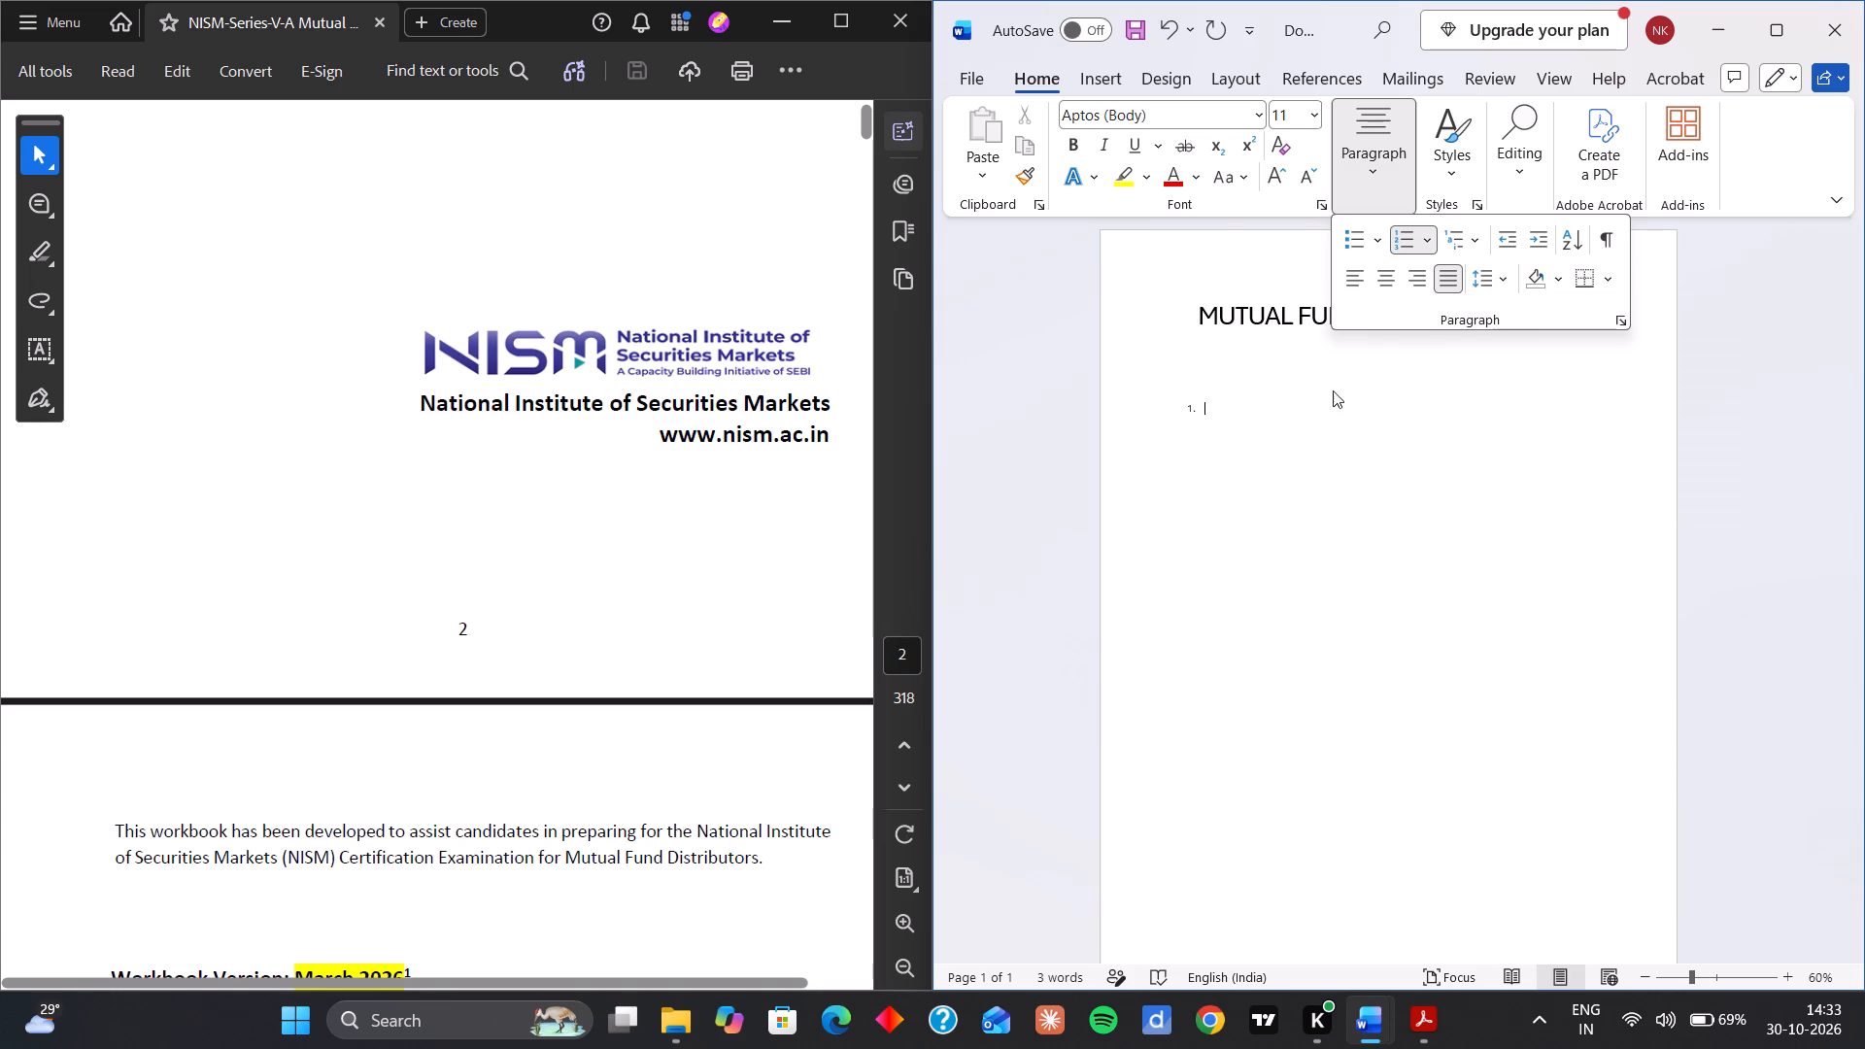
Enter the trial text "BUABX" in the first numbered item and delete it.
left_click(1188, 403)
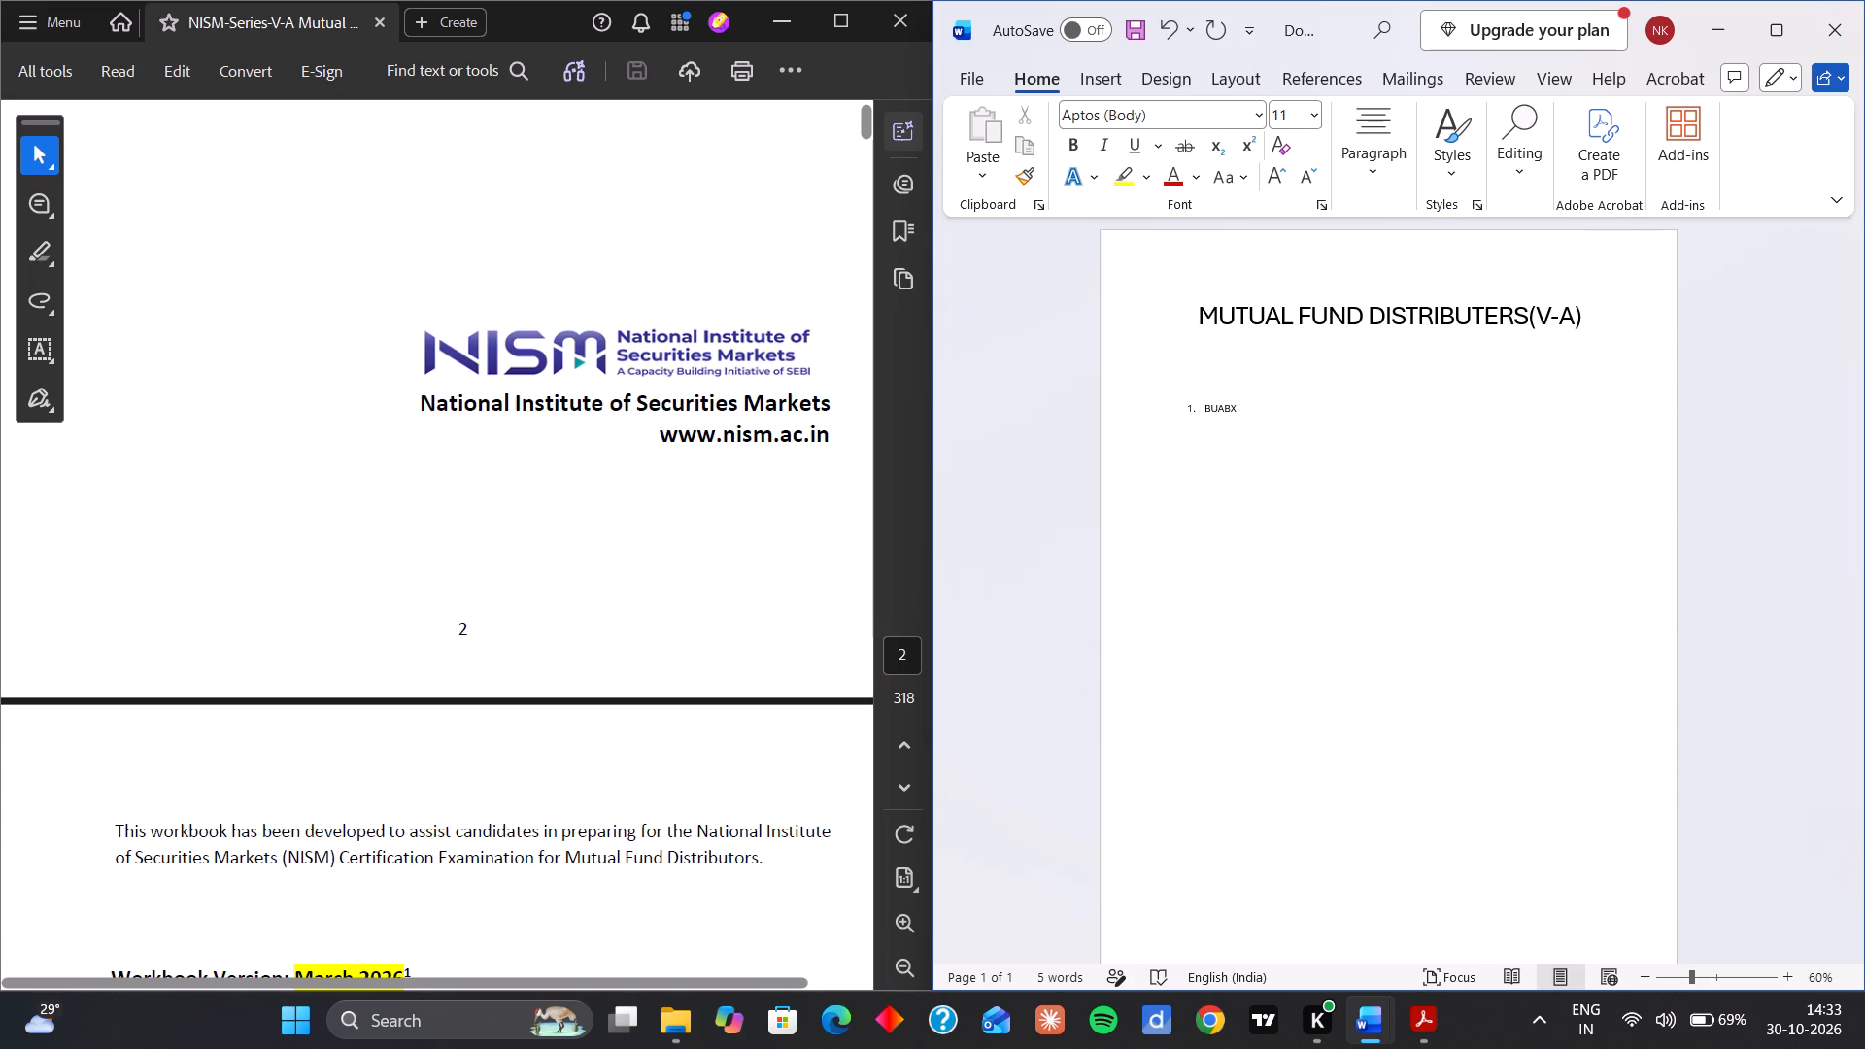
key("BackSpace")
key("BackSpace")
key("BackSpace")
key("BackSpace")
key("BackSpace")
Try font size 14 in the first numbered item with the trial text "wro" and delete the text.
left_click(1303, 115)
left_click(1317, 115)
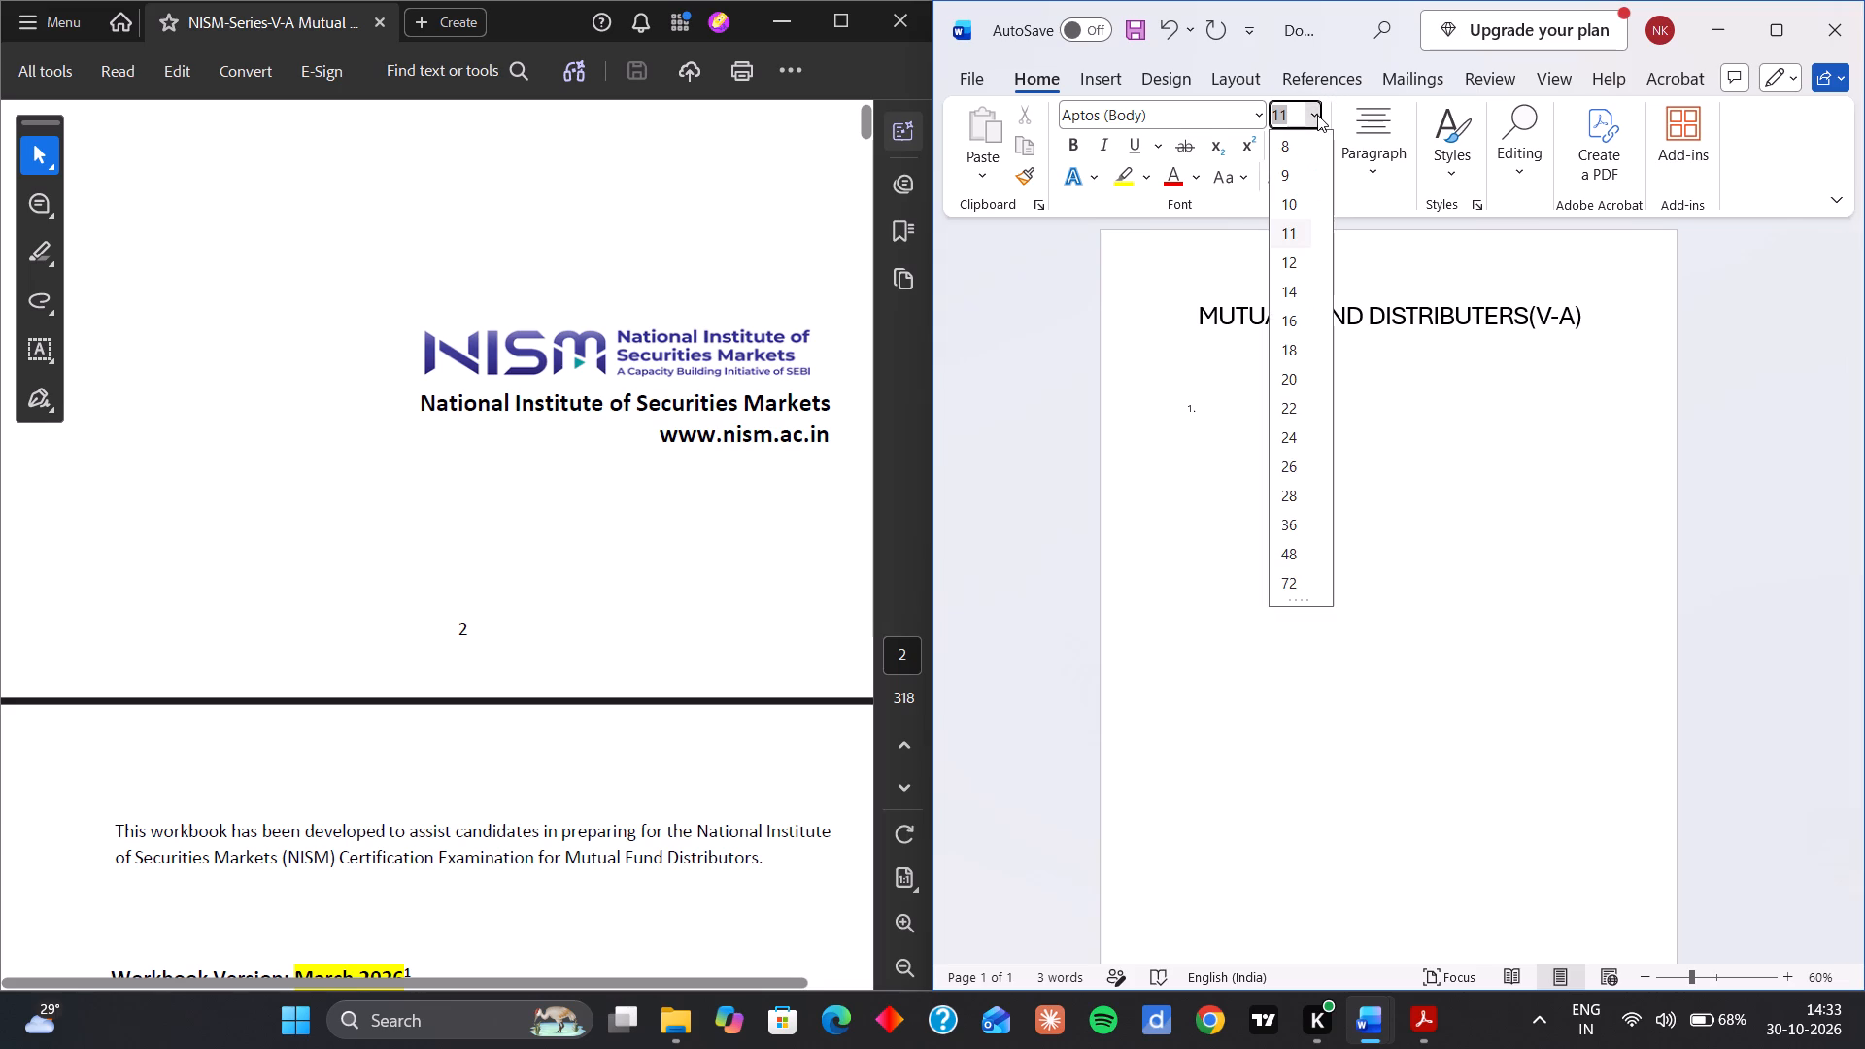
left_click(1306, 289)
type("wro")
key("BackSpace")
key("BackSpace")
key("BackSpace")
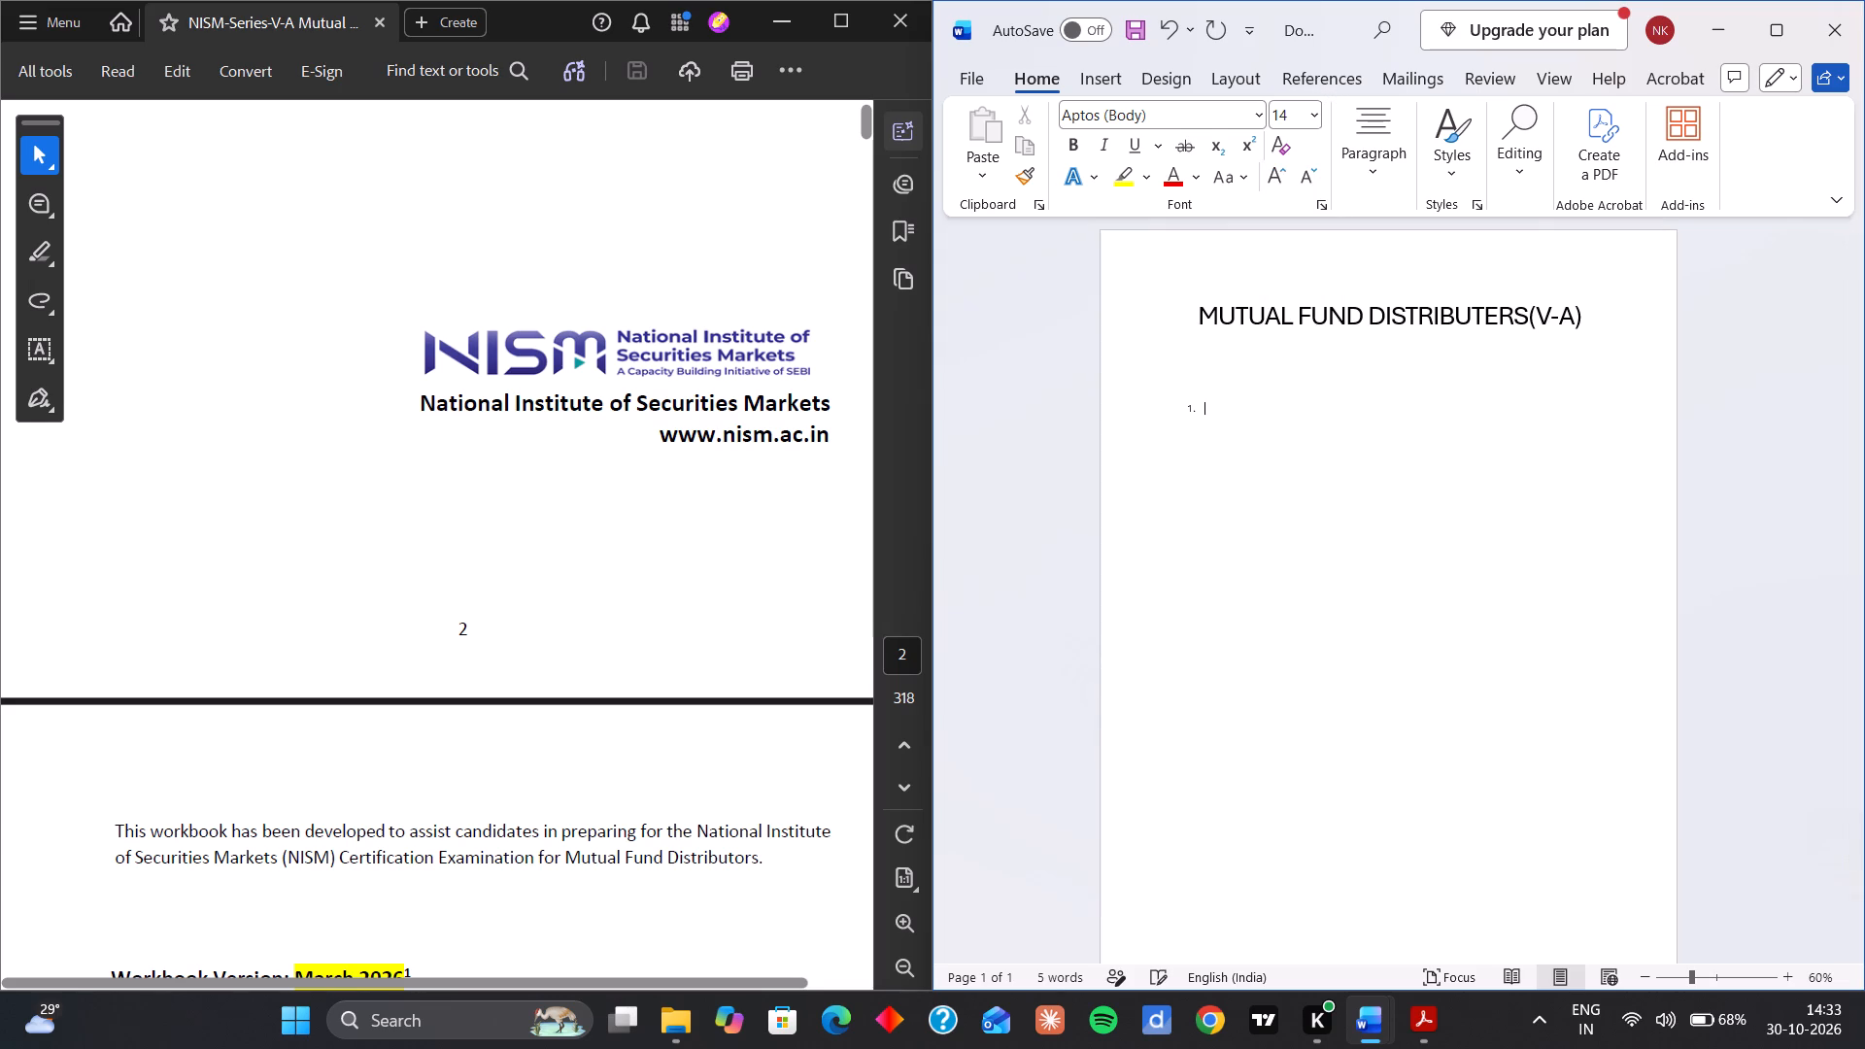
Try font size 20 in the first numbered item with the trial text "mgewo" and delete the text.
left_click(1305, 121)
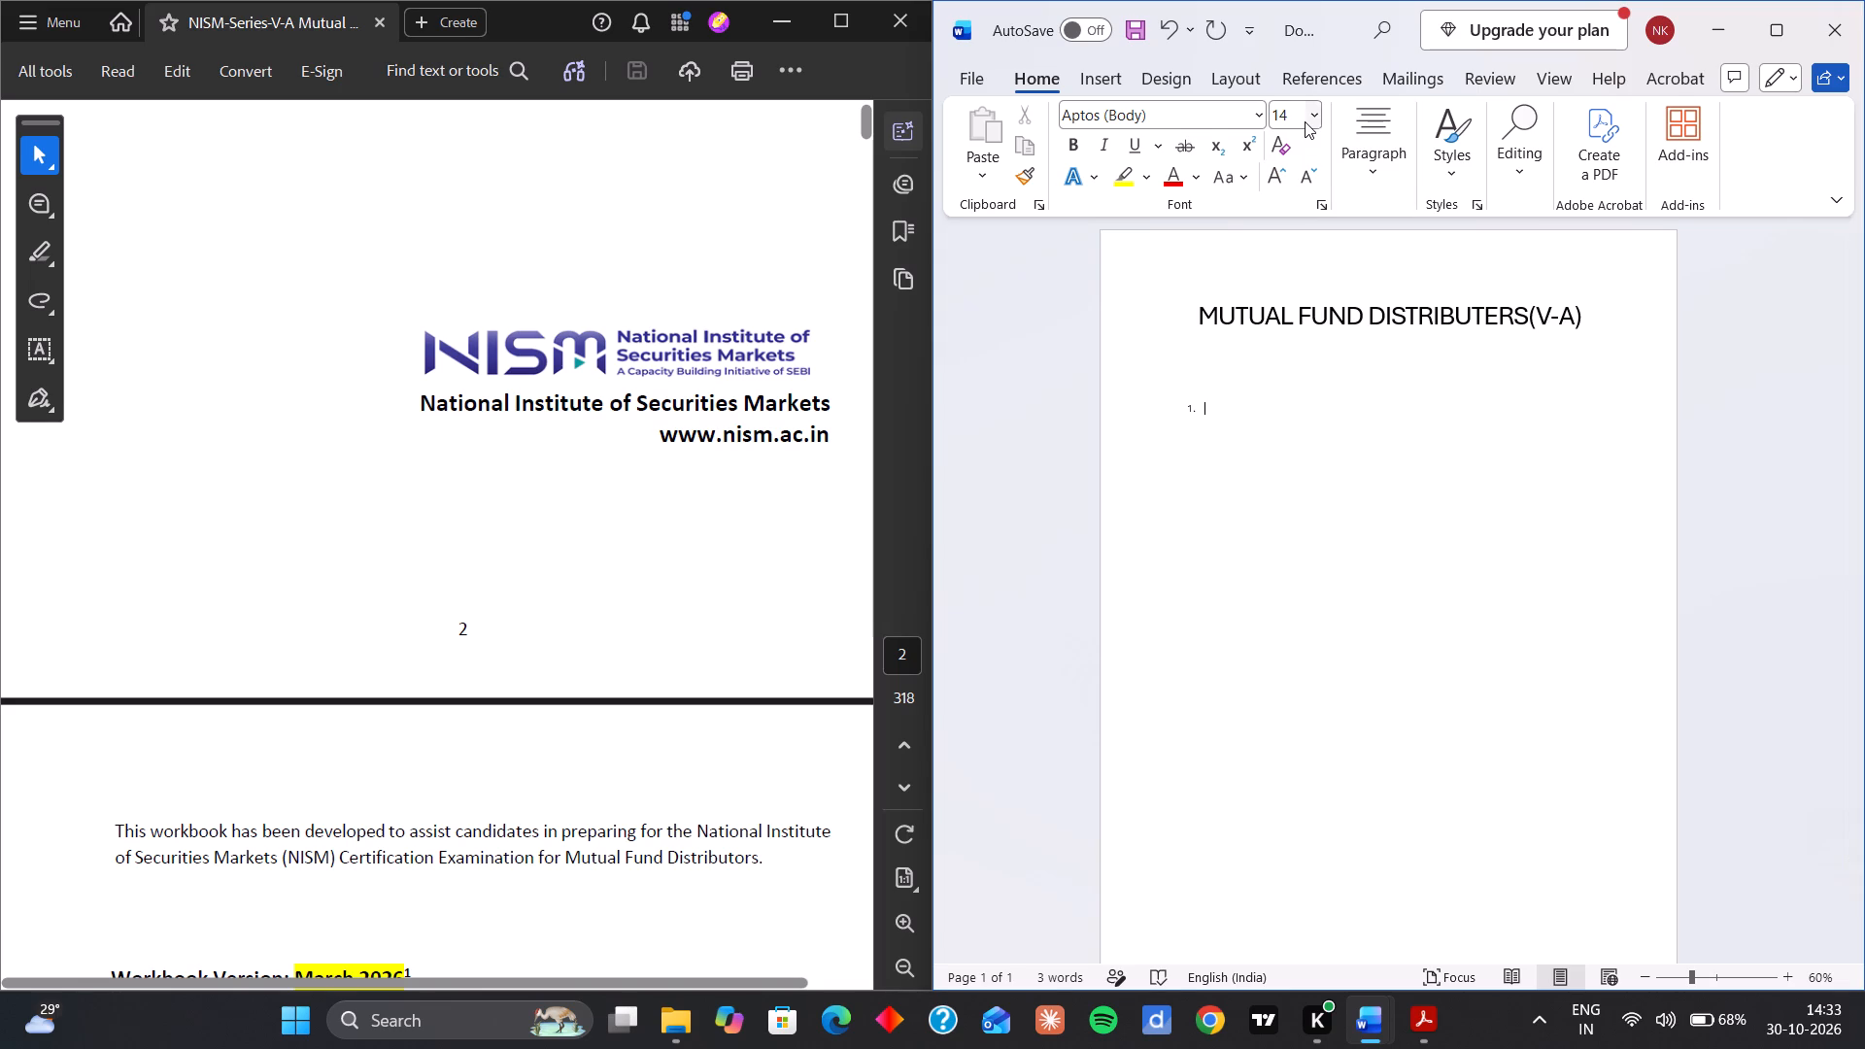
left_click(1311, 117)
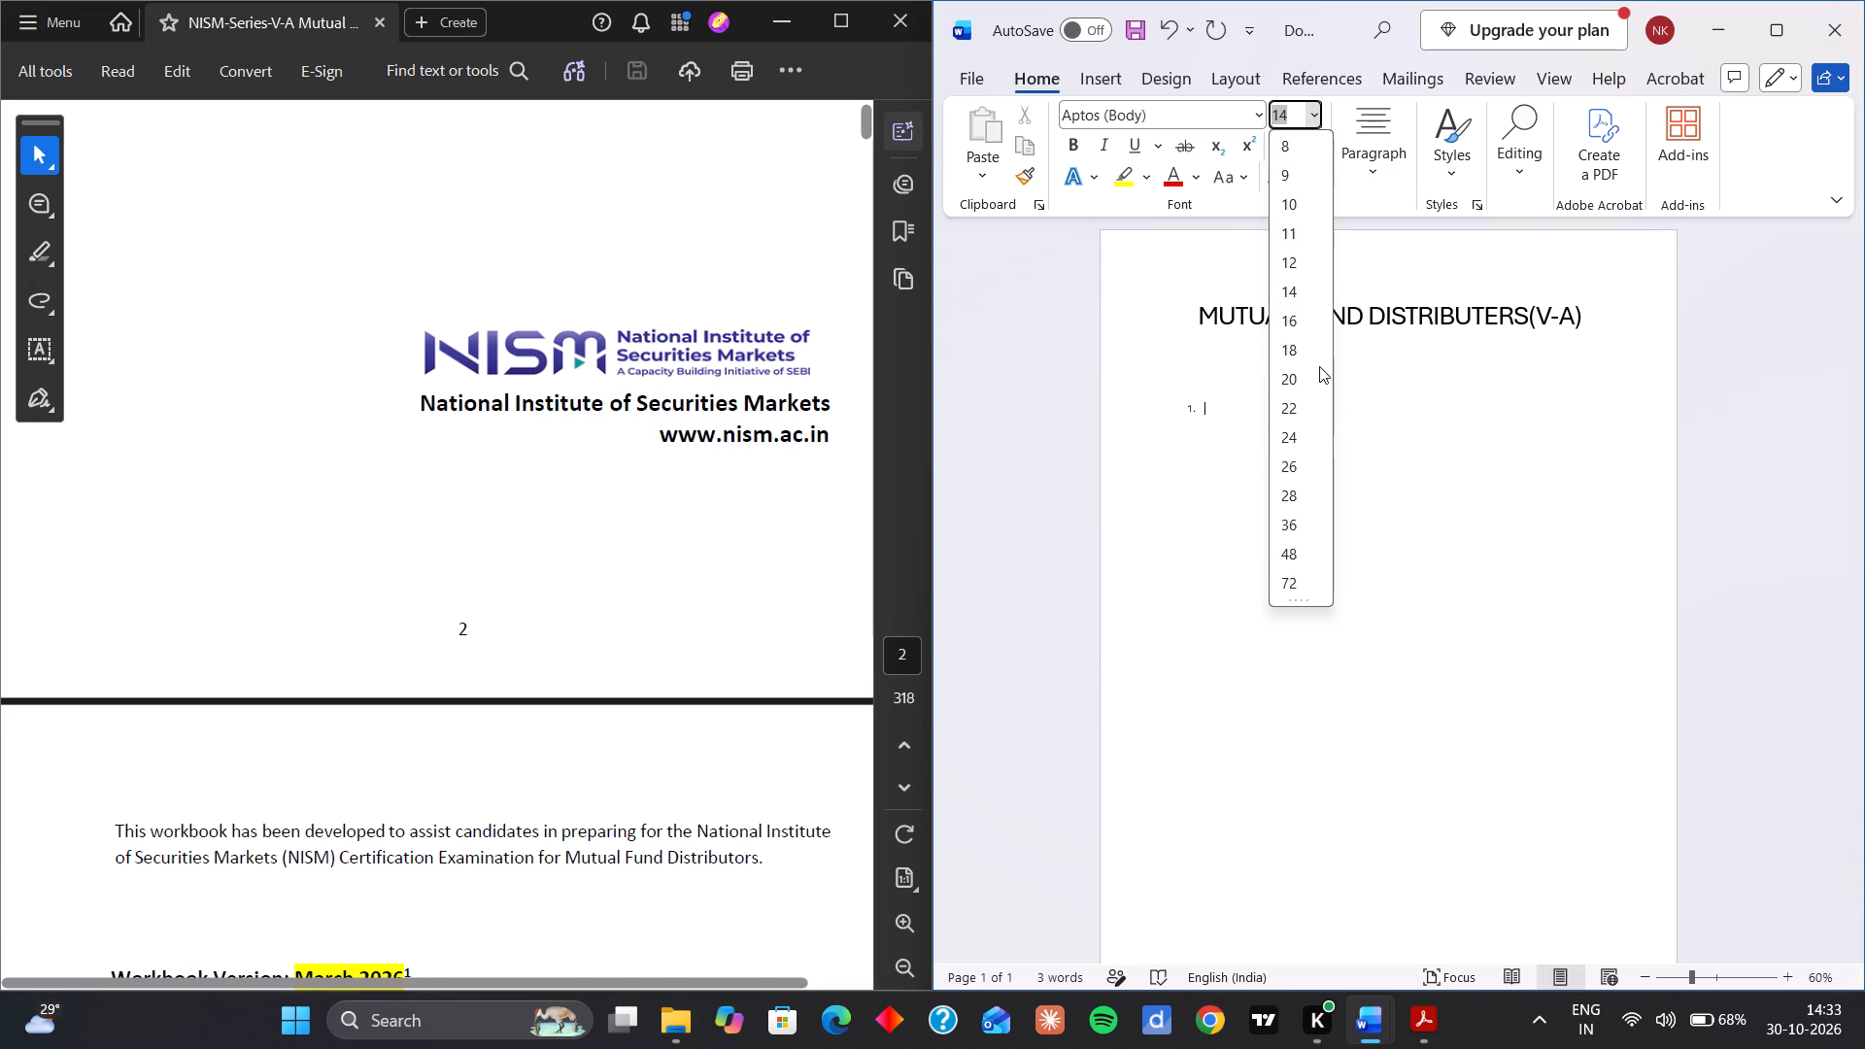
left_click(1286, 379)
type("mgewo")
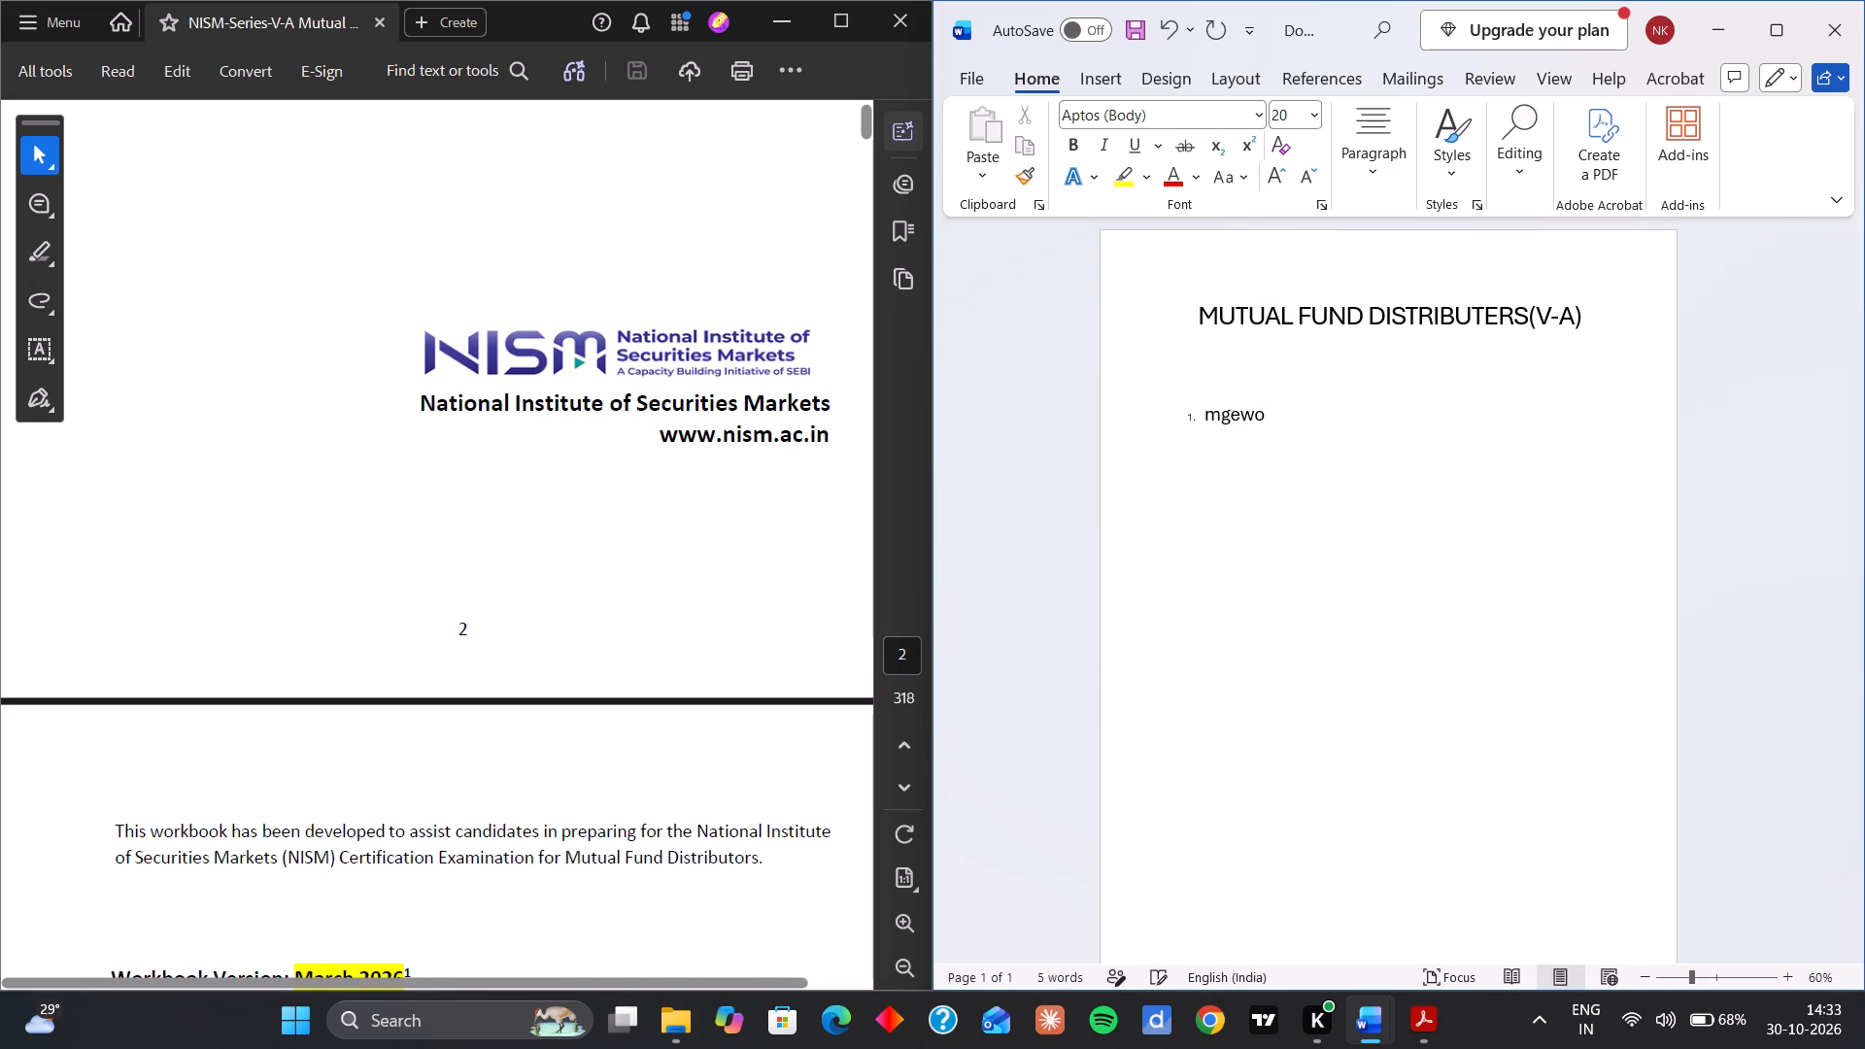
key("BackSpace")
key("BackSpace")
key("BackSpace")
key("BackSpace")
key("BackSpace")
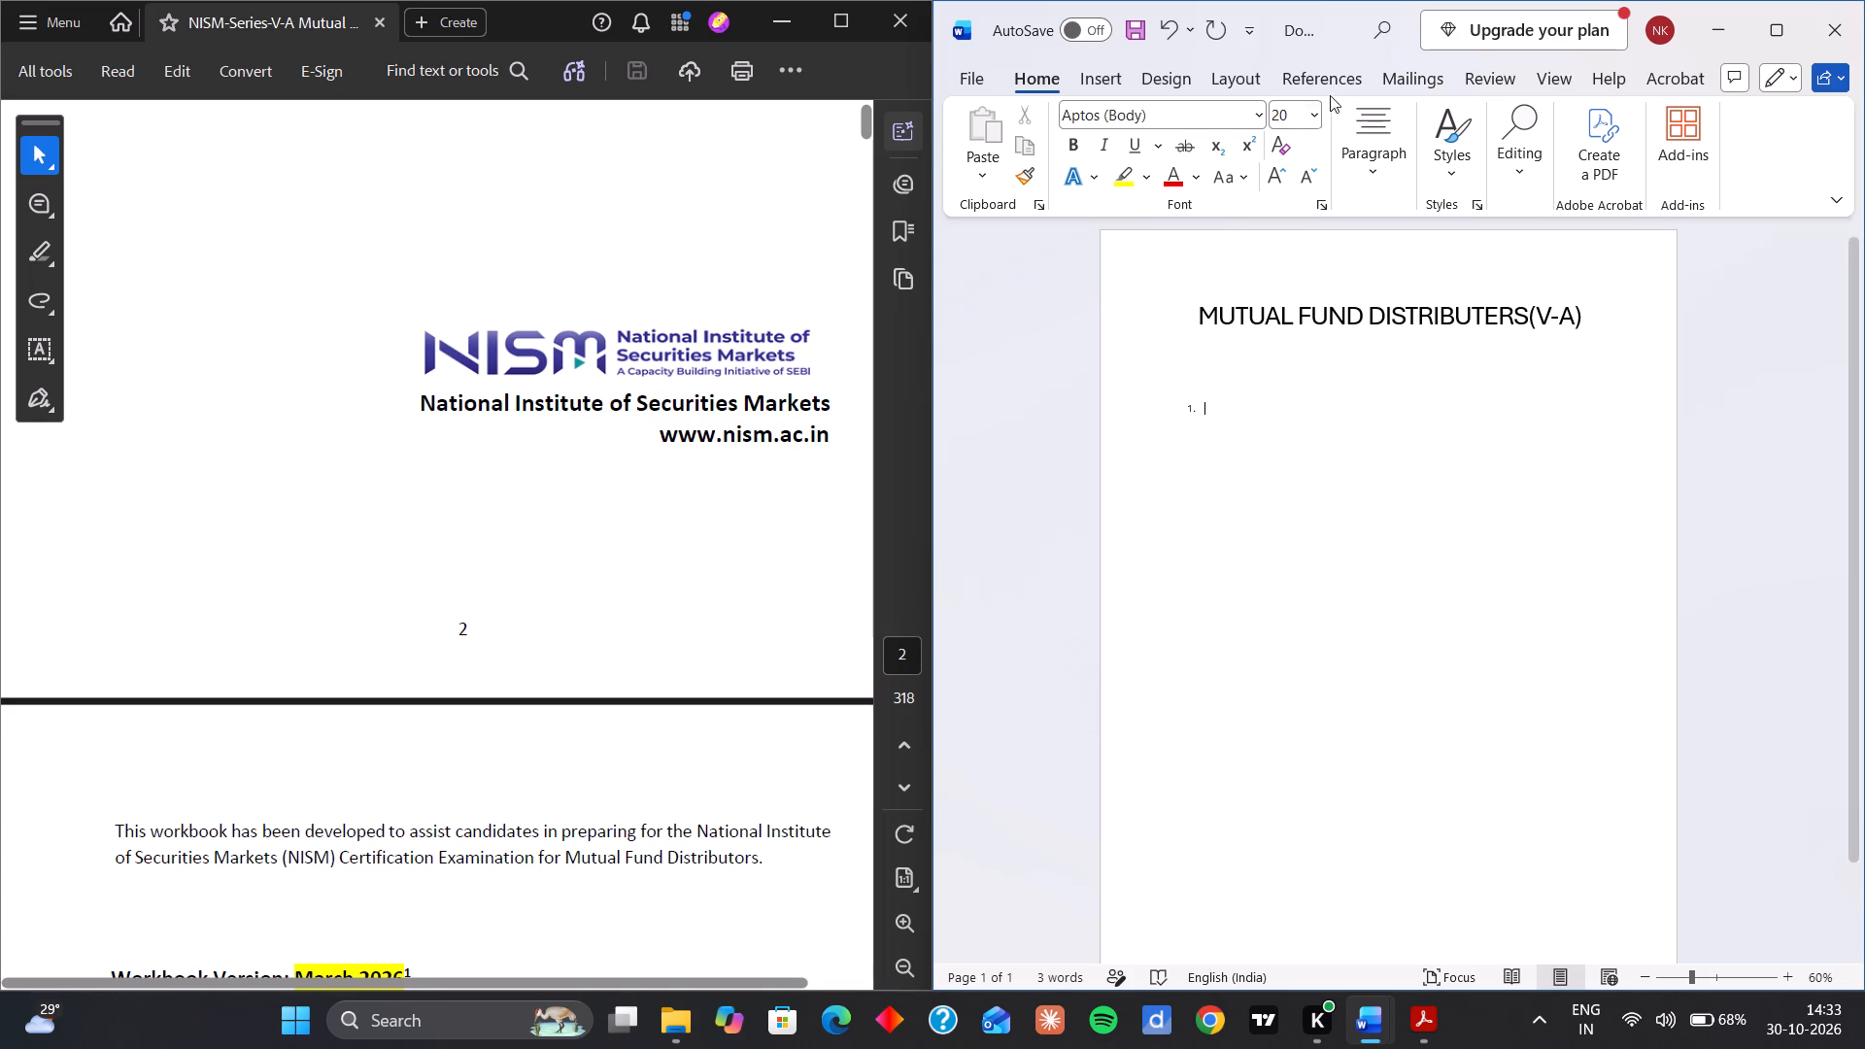
Set the font size of the first numbered item to 18, check it with the trial text "cad", and delete that text.
left_click(1313, 128)
left_click(1318, 117)
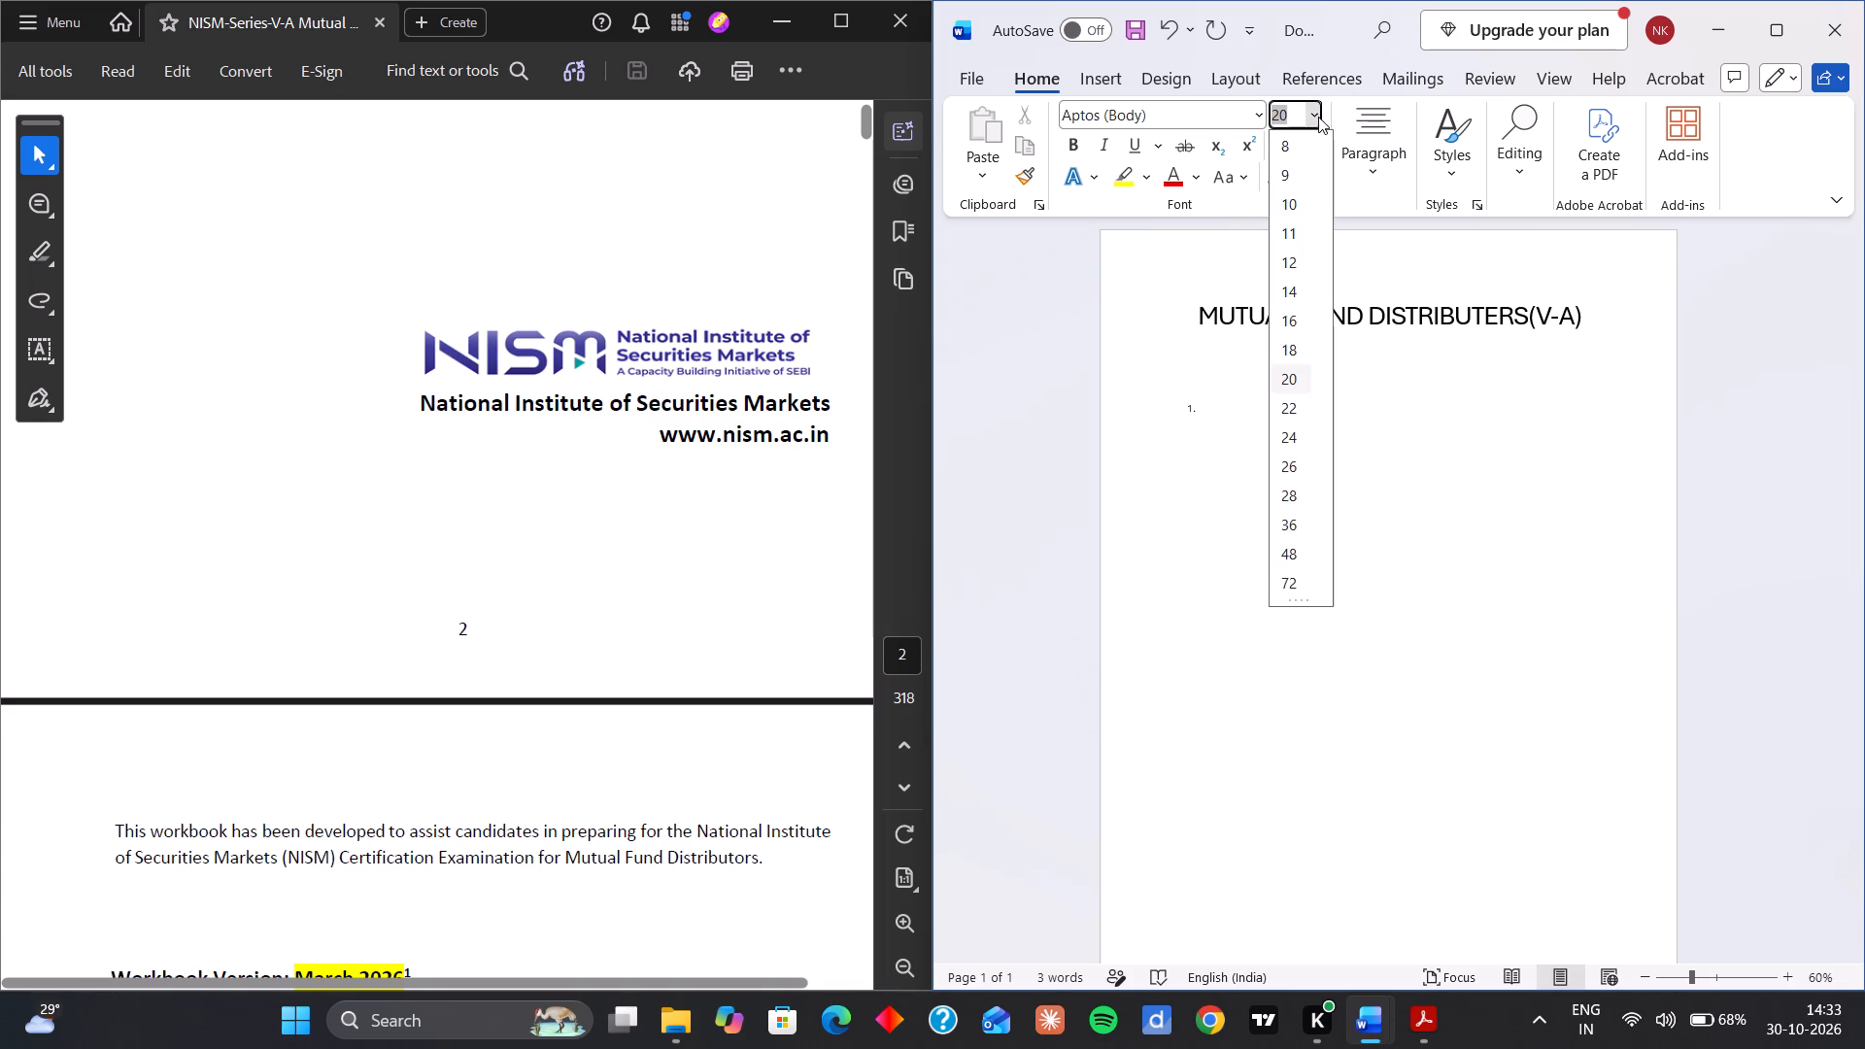
left_click(1283, 358)
type("cad")
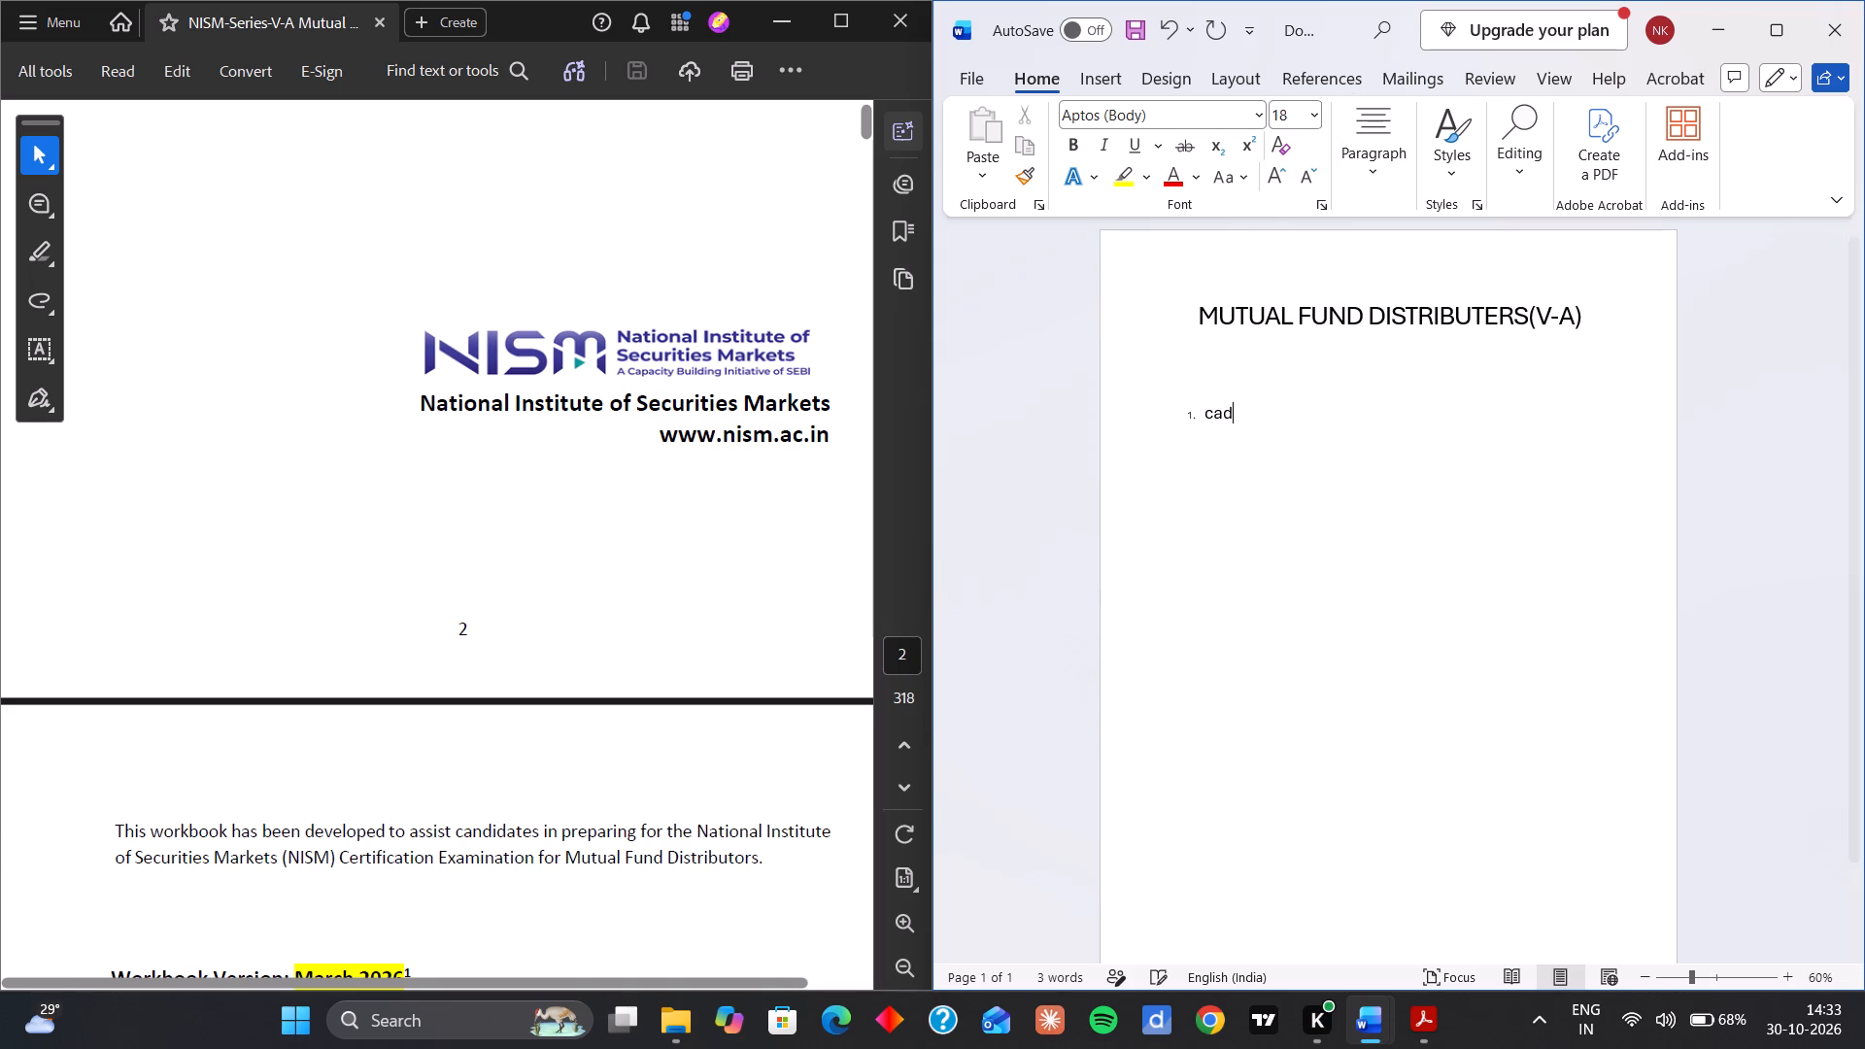
key("BackSpace")
key("BackSpace")
key("BackSpace")
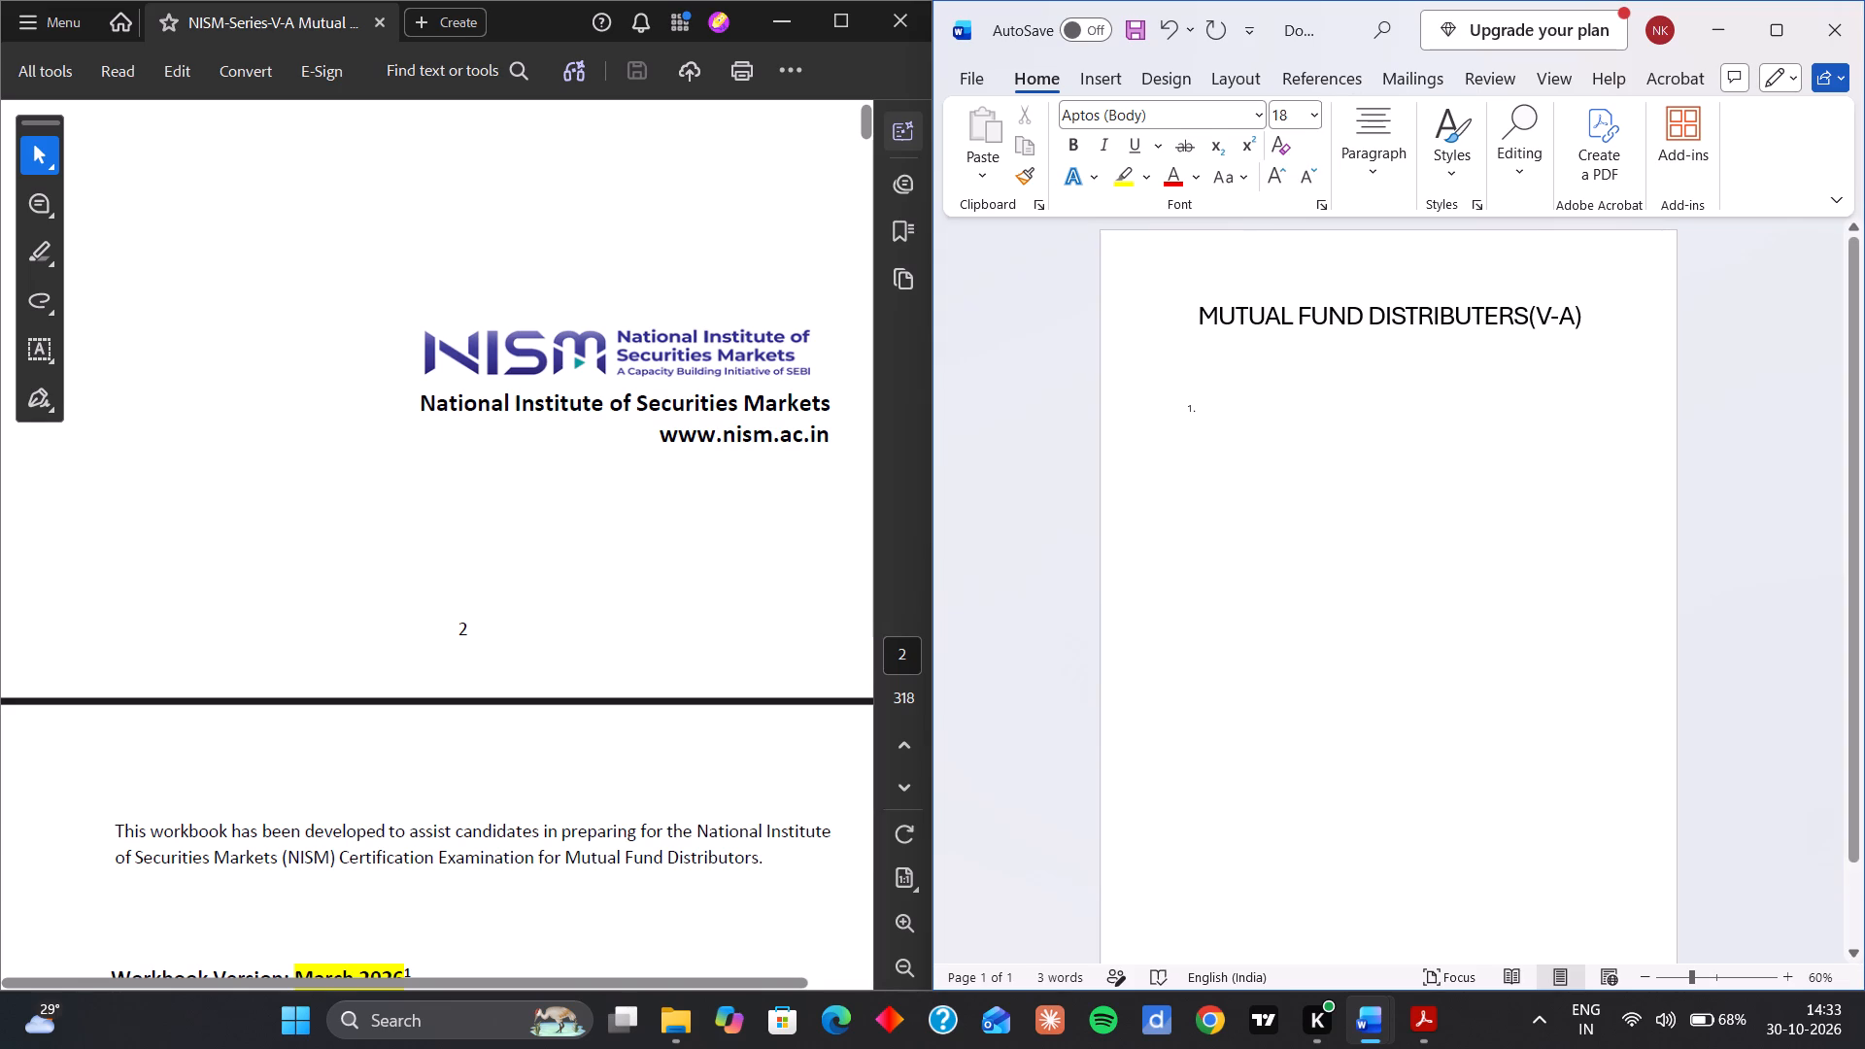
Remove the empty numbered item and the extra blank line below the title.
key("BackSpace")
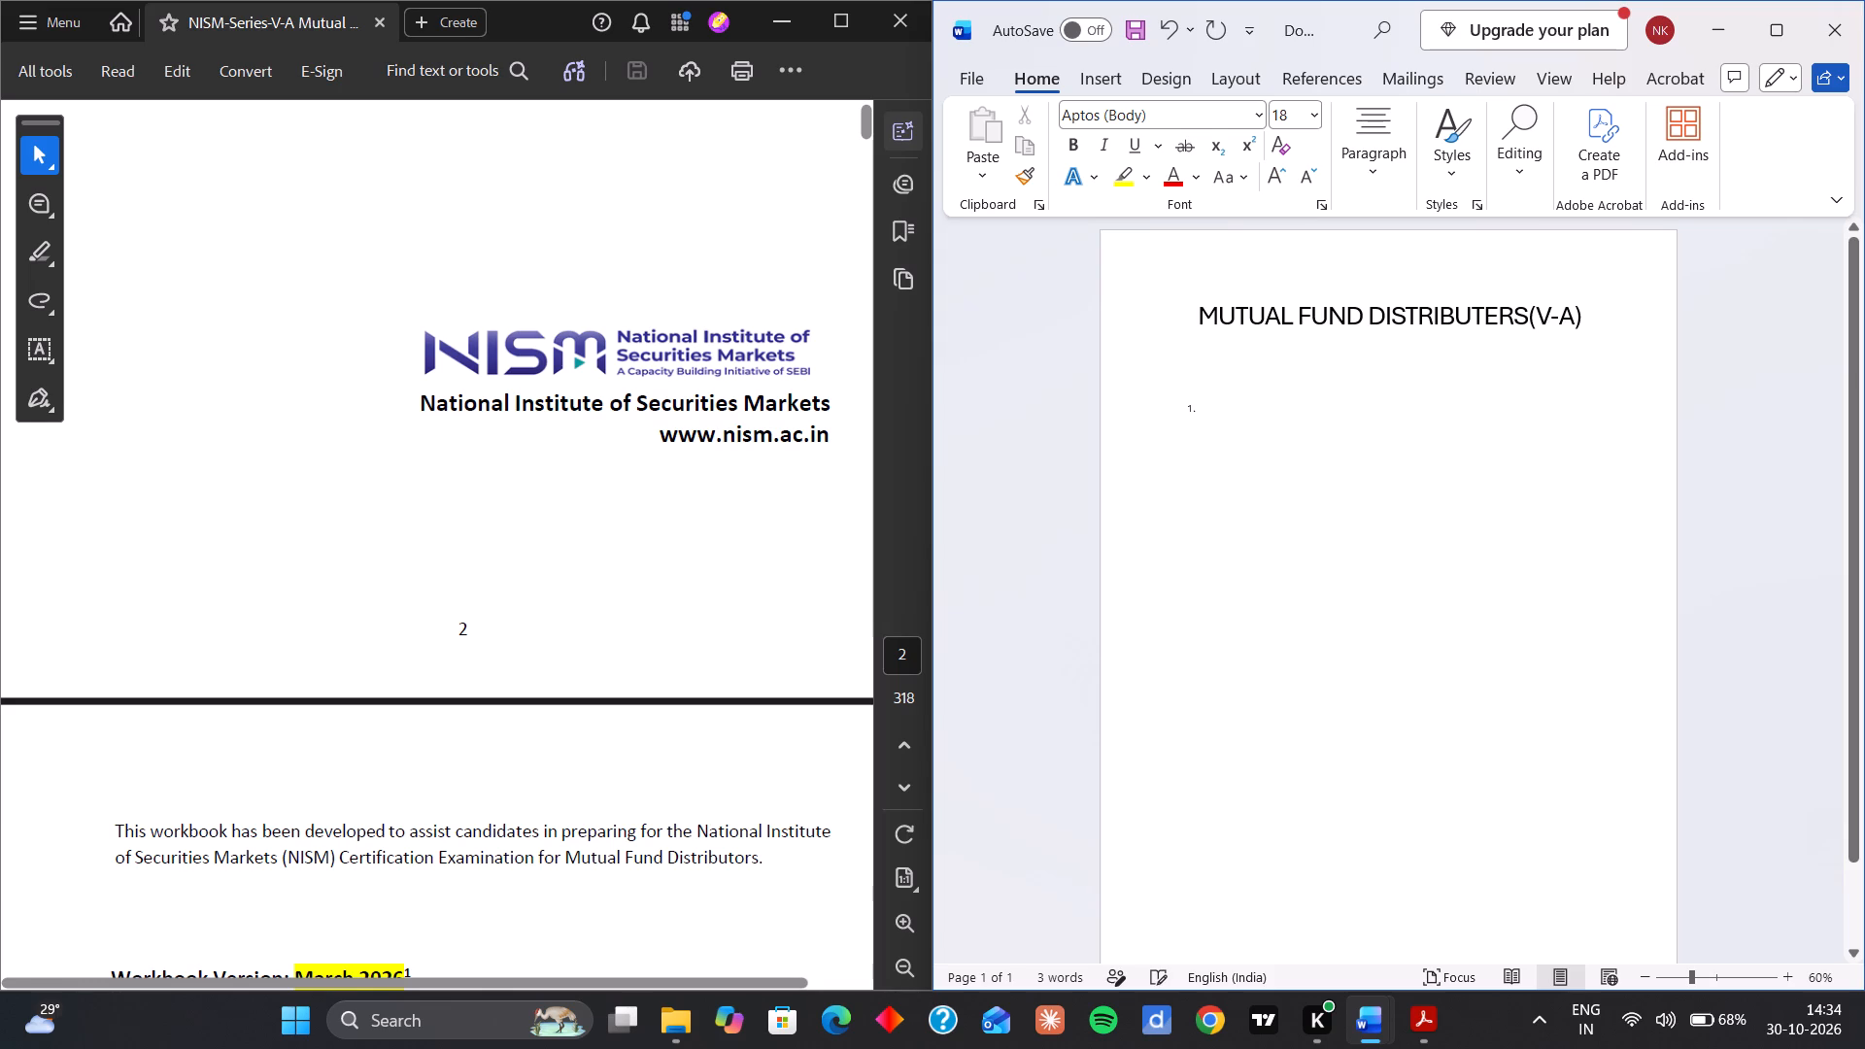
key("BackSpace")
key("BackSpace")
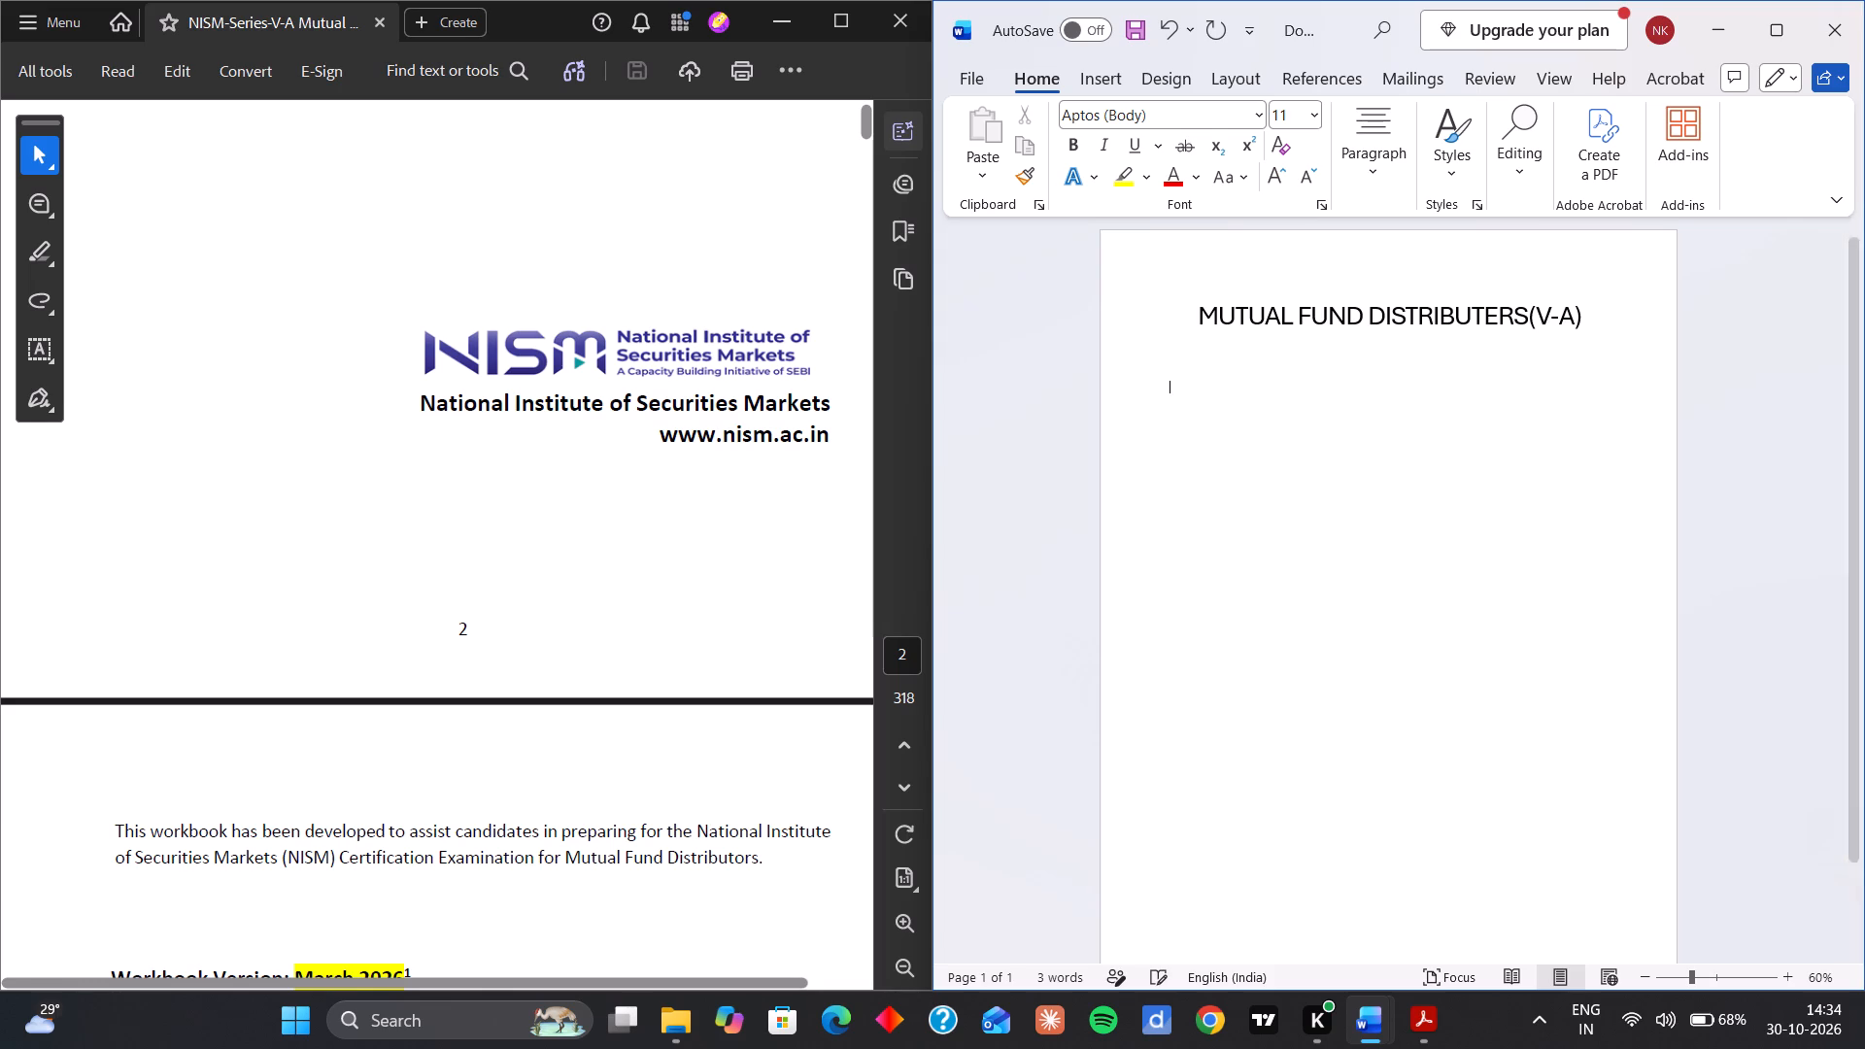
key("BackSpace")
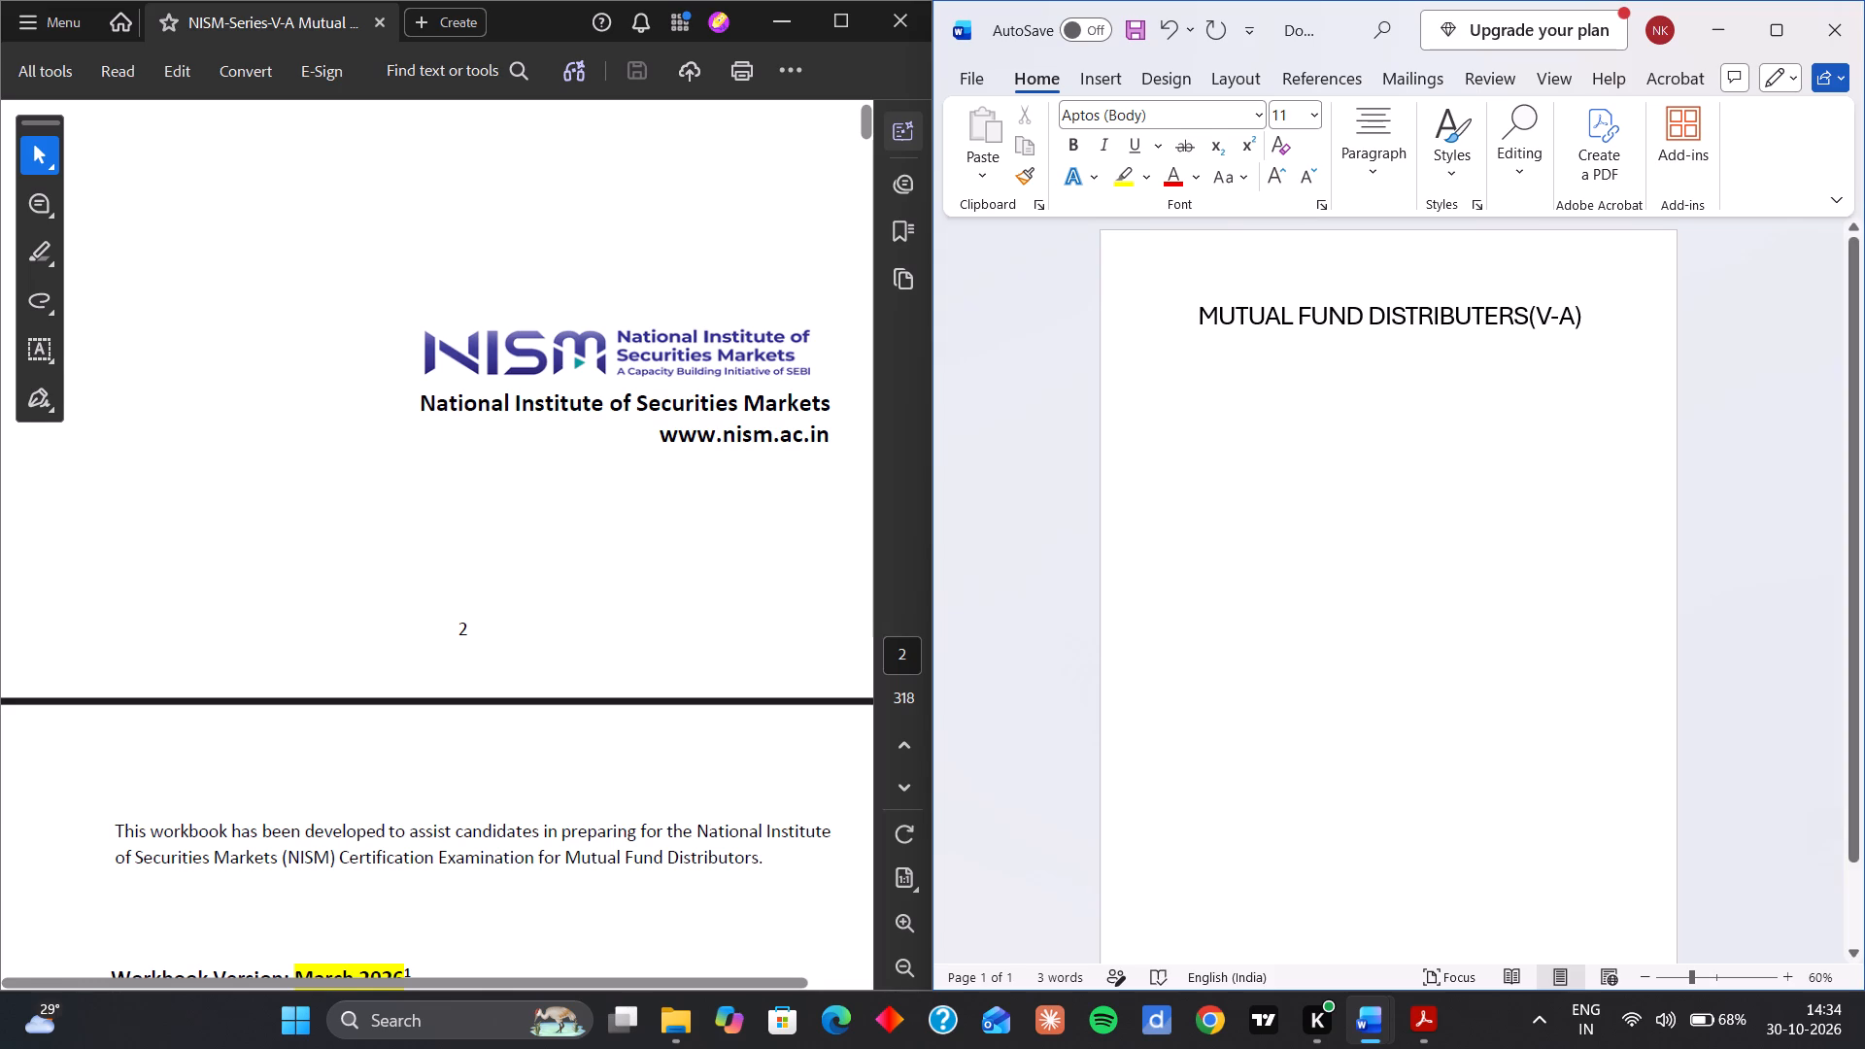
Browse the NISM workbook PDF to its Contents page and examine the chapter list.
scroll(584, 479, "down", 7)
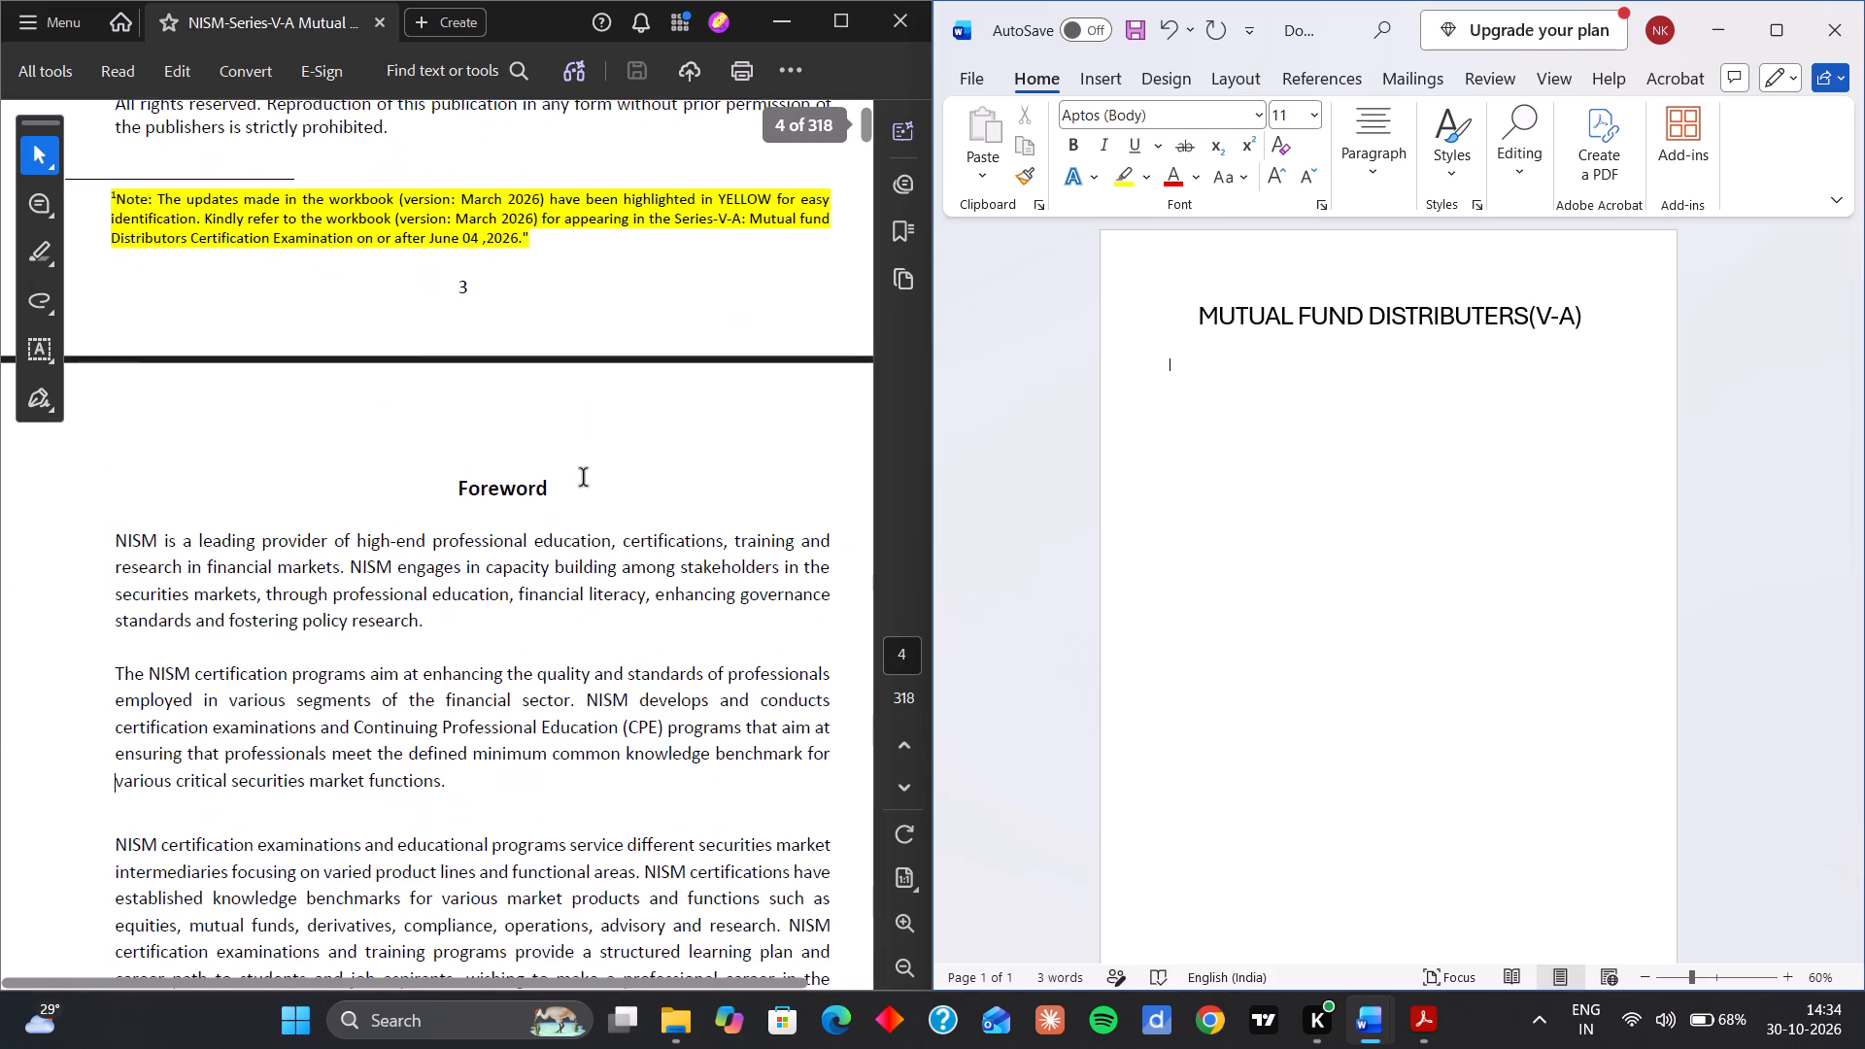
scroll(584, 479, "down", 5)
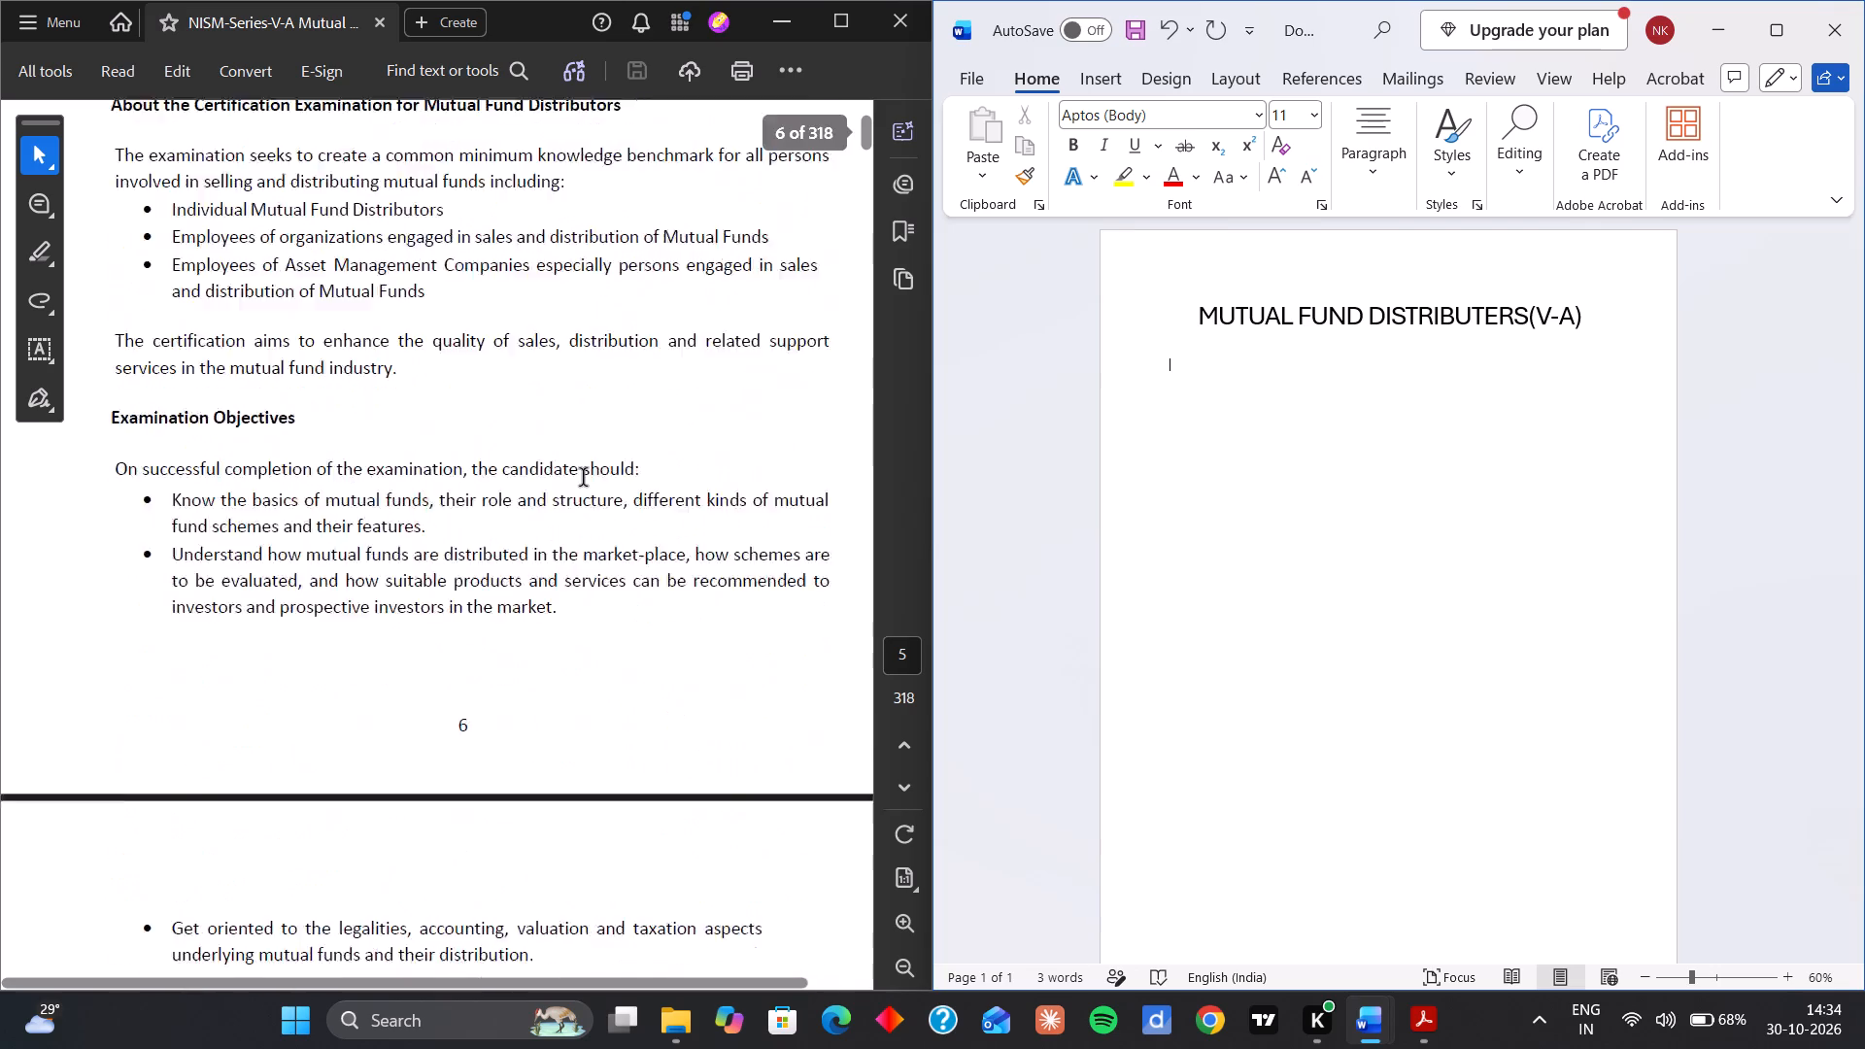
scroll(584, 479, "down", 3)
scroll(584, 479, "up", 3)
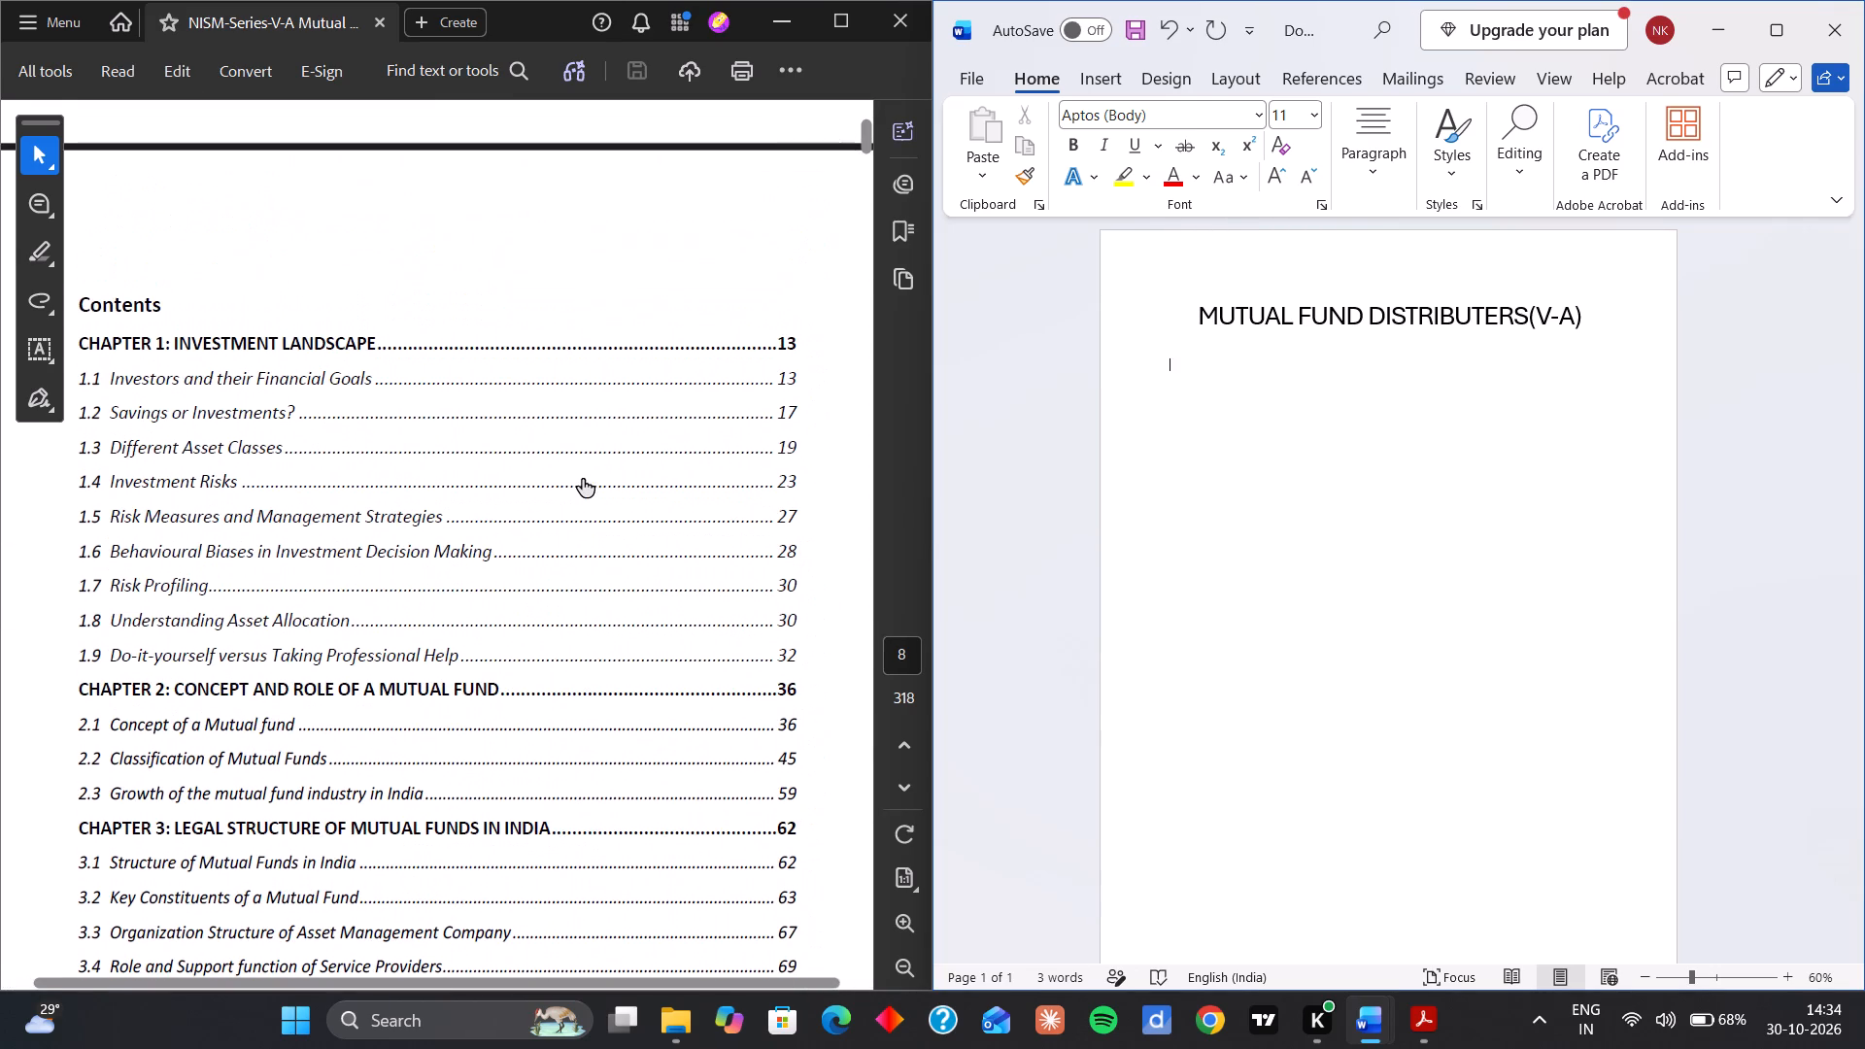
scroll(584, 479, "right", 2)
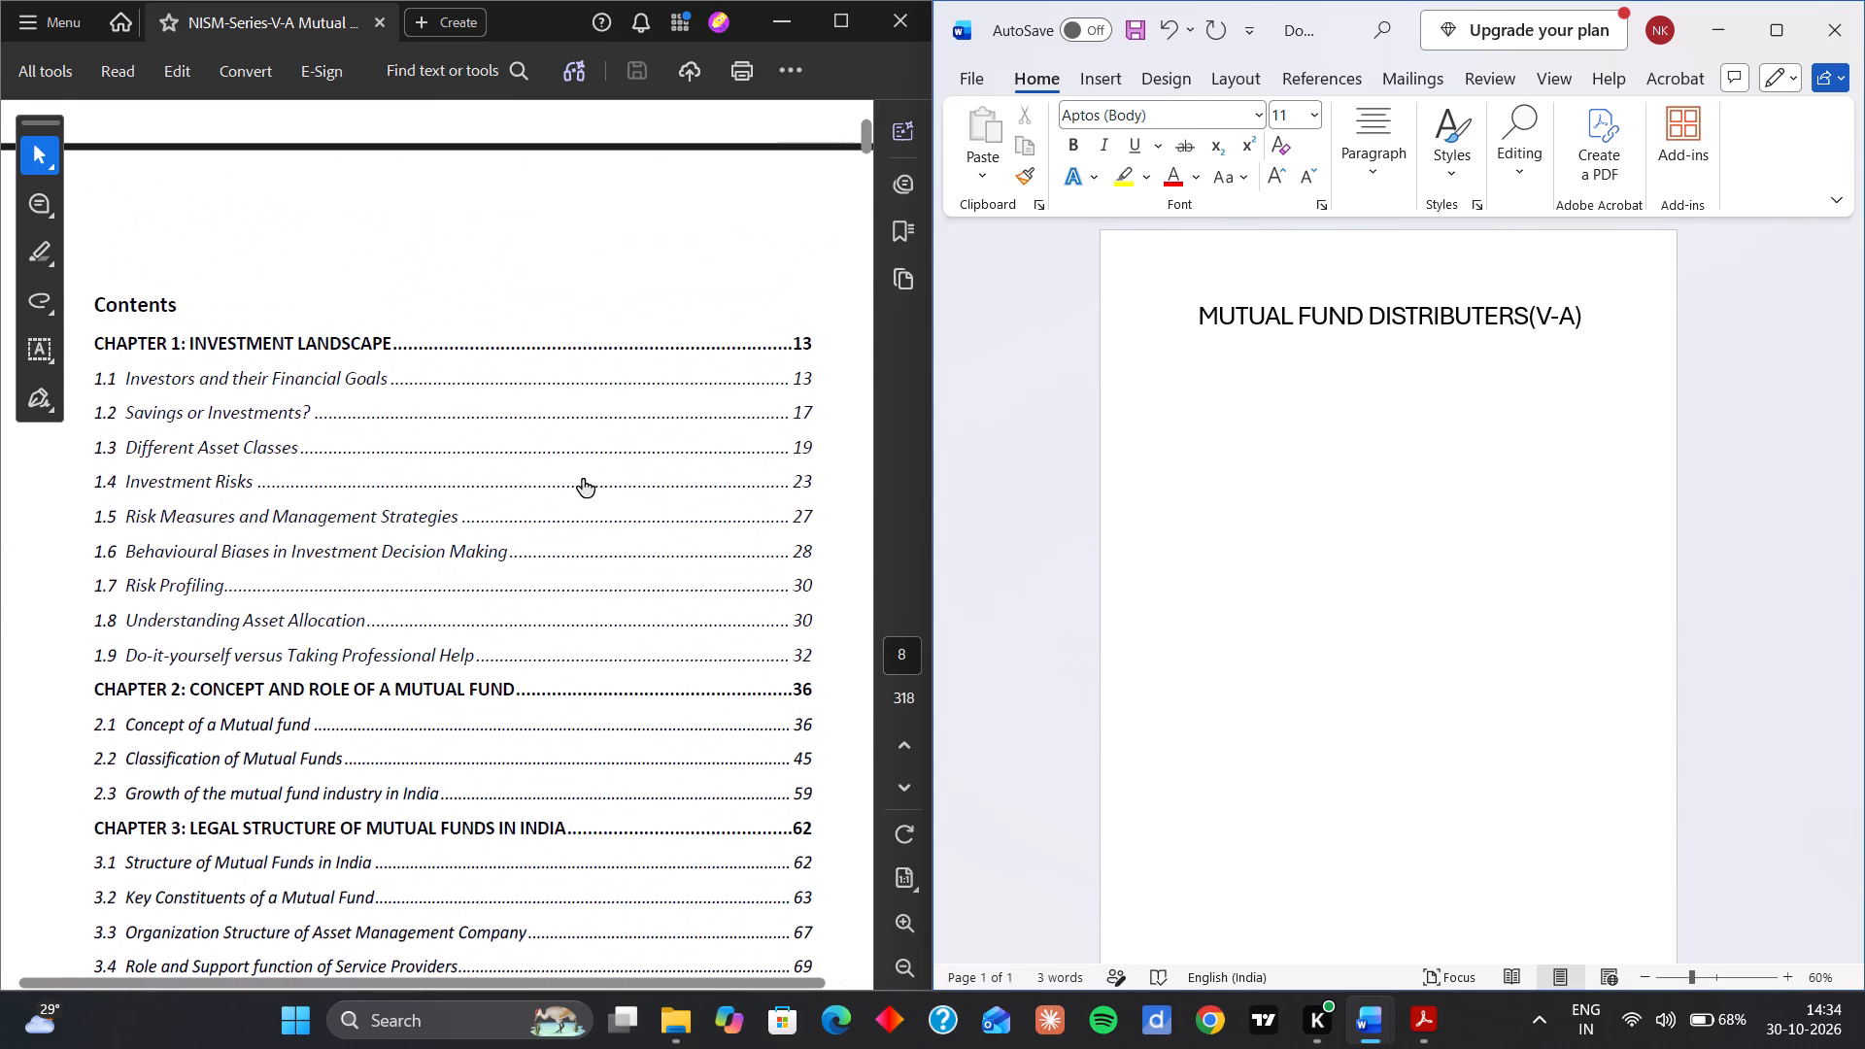
scroll(584, 479, "right", 1)
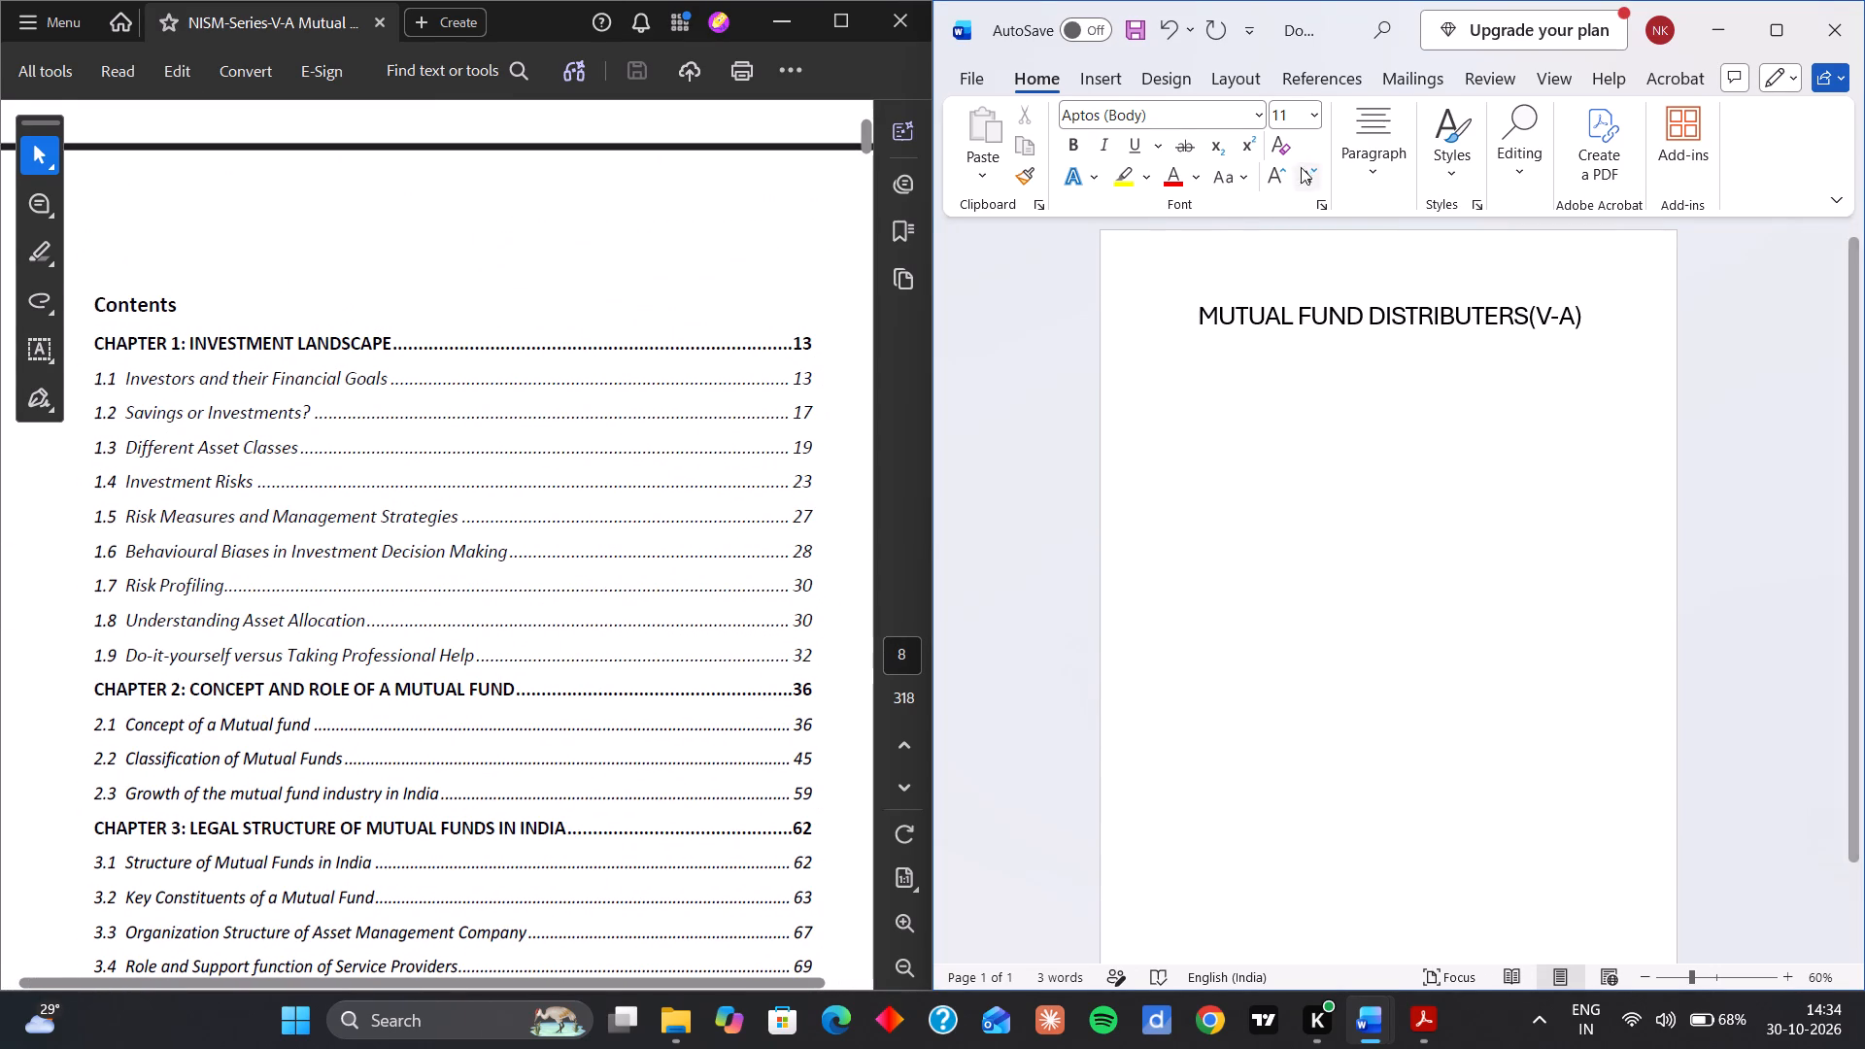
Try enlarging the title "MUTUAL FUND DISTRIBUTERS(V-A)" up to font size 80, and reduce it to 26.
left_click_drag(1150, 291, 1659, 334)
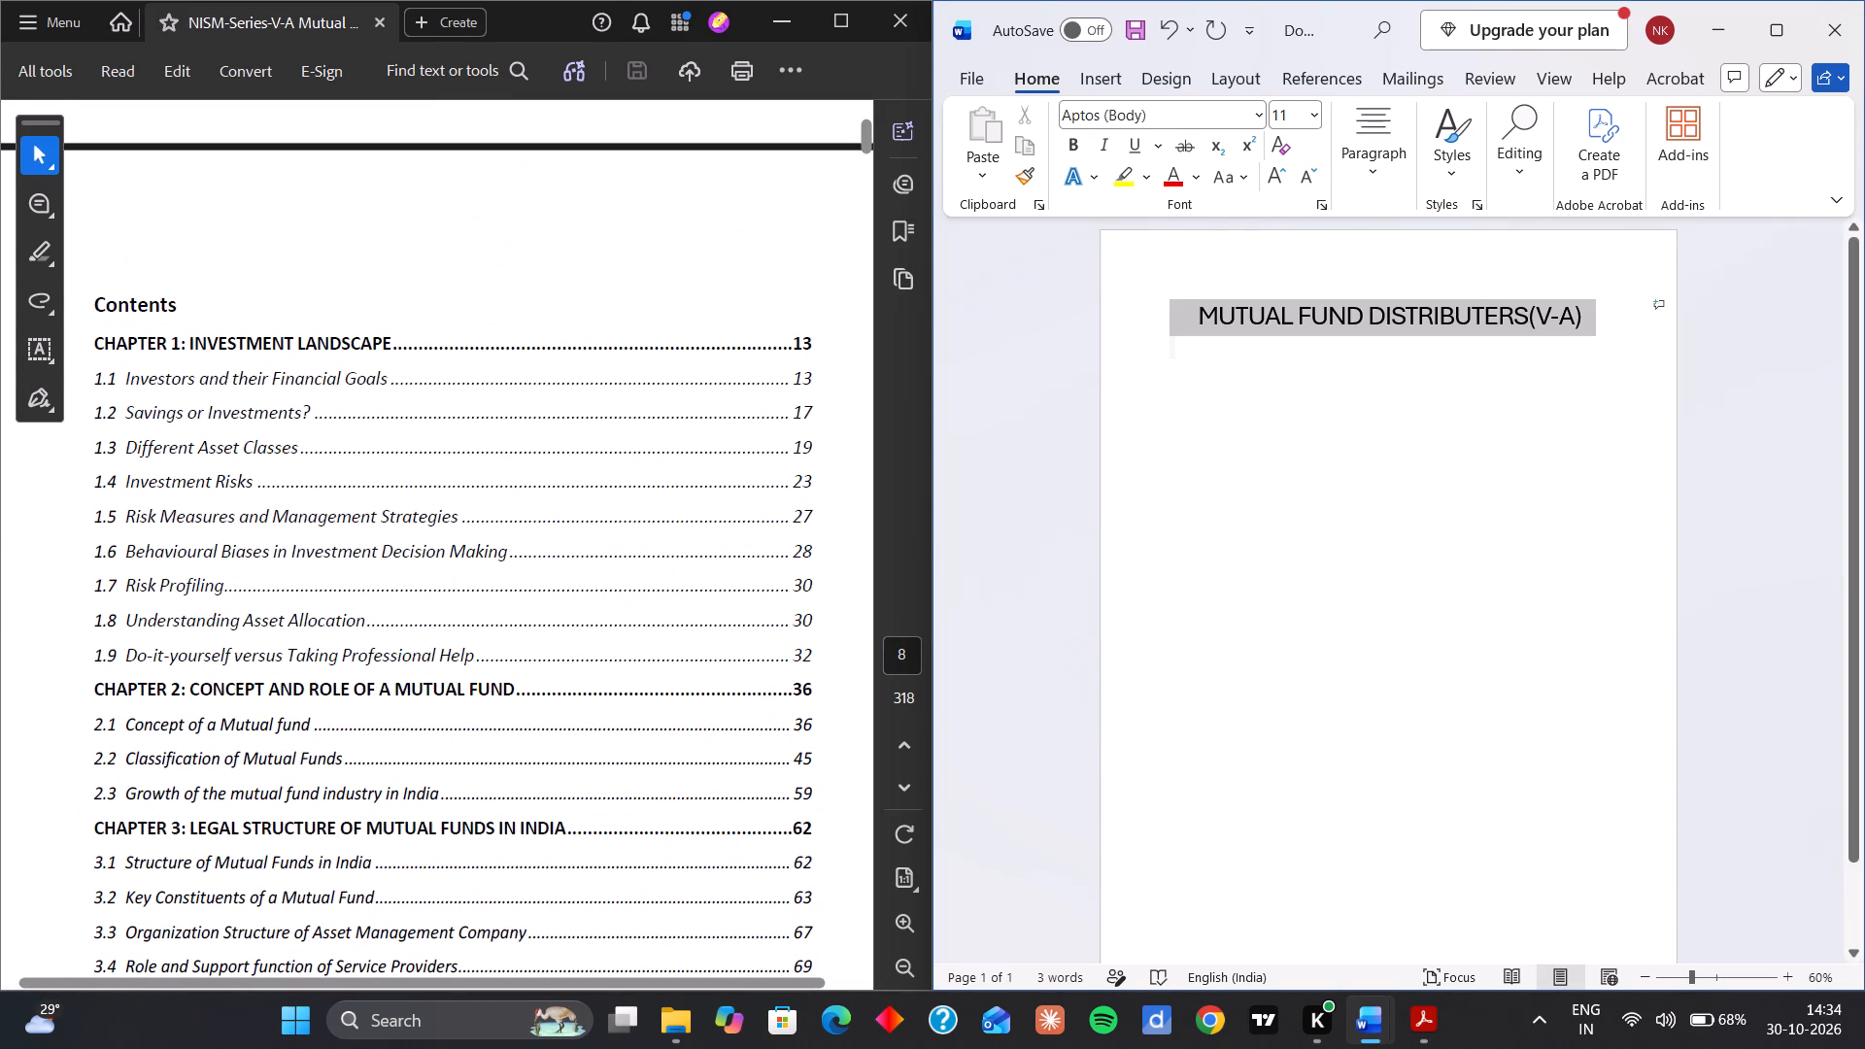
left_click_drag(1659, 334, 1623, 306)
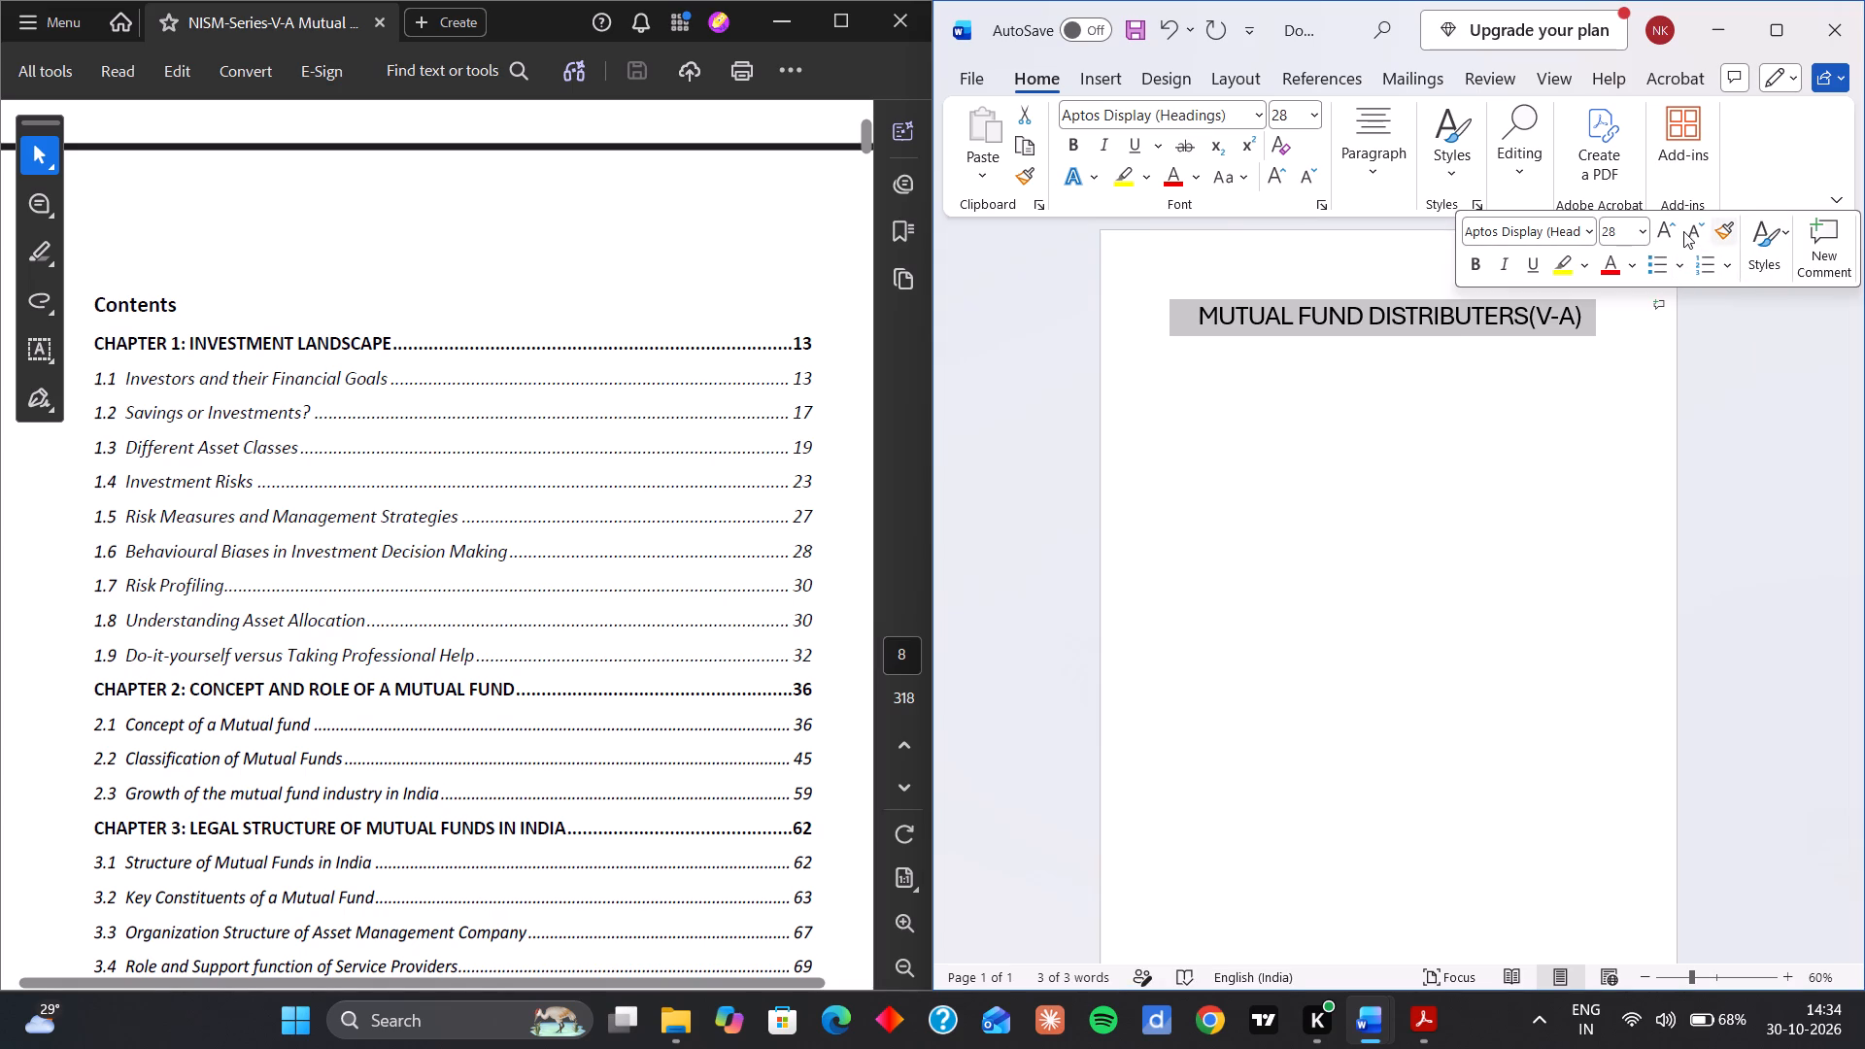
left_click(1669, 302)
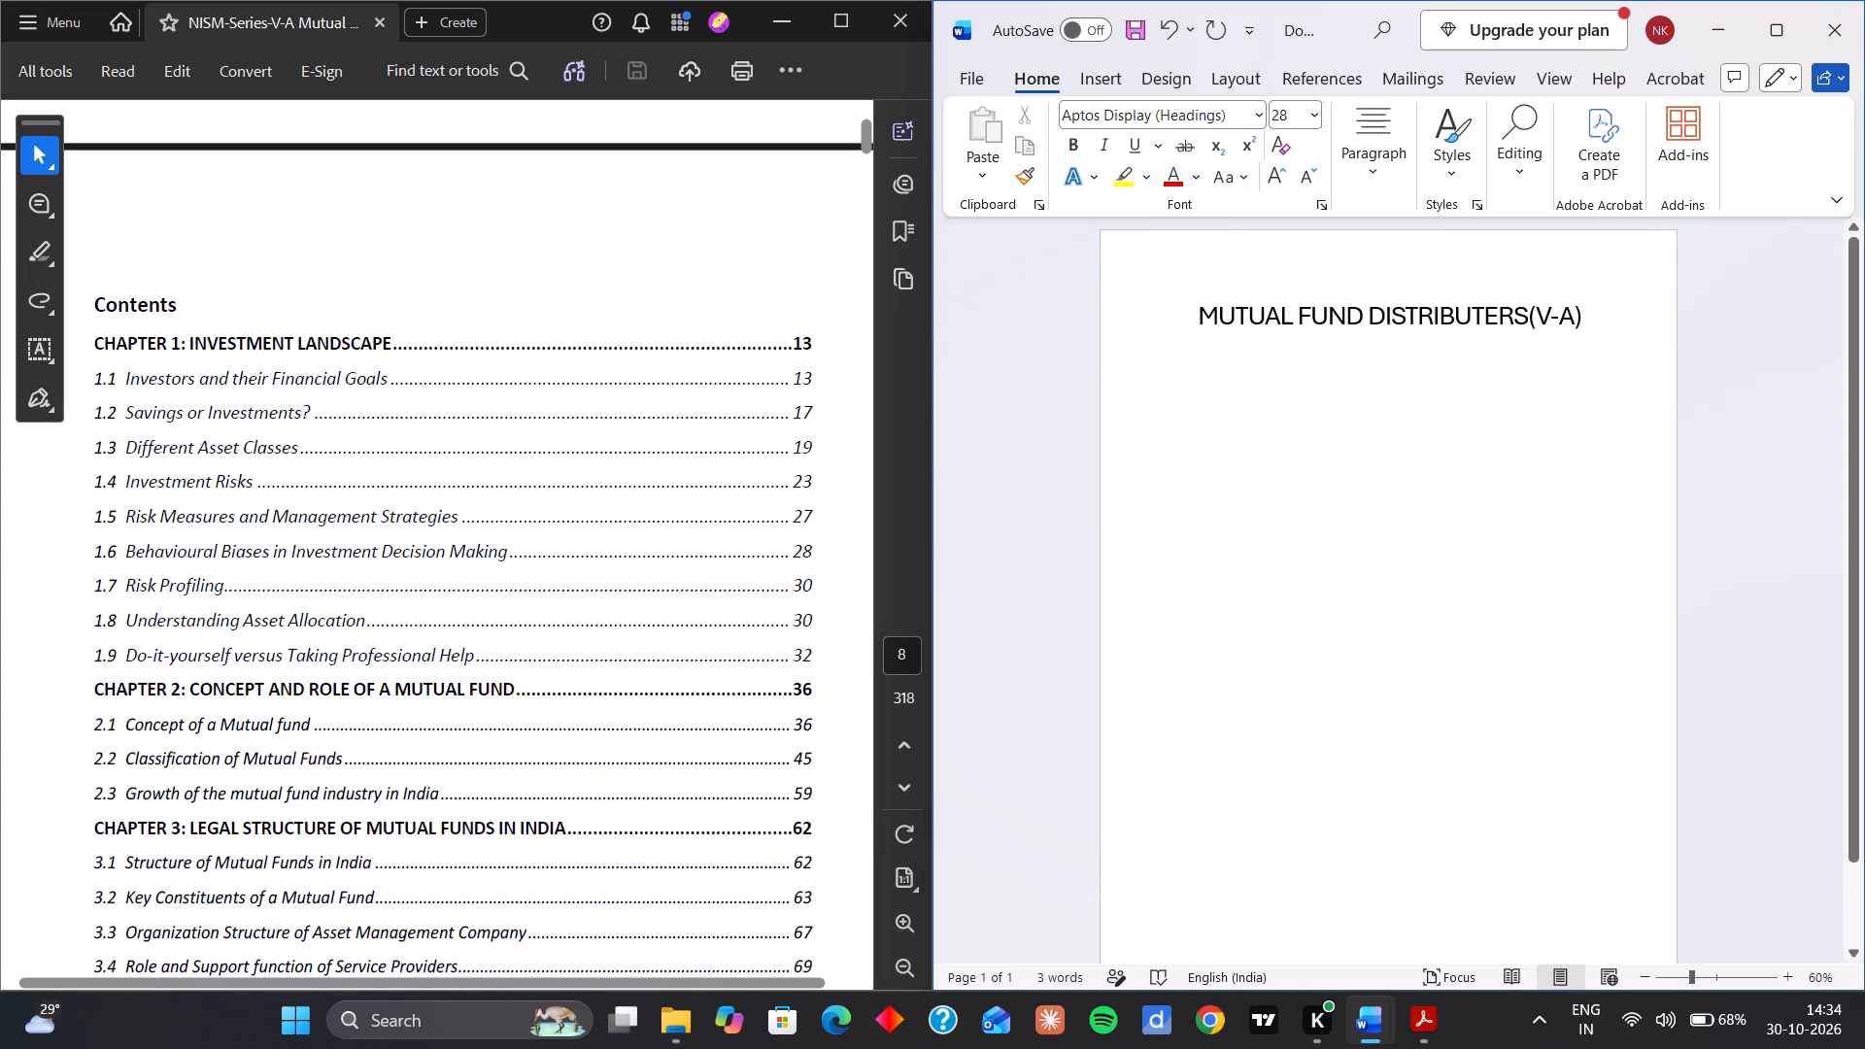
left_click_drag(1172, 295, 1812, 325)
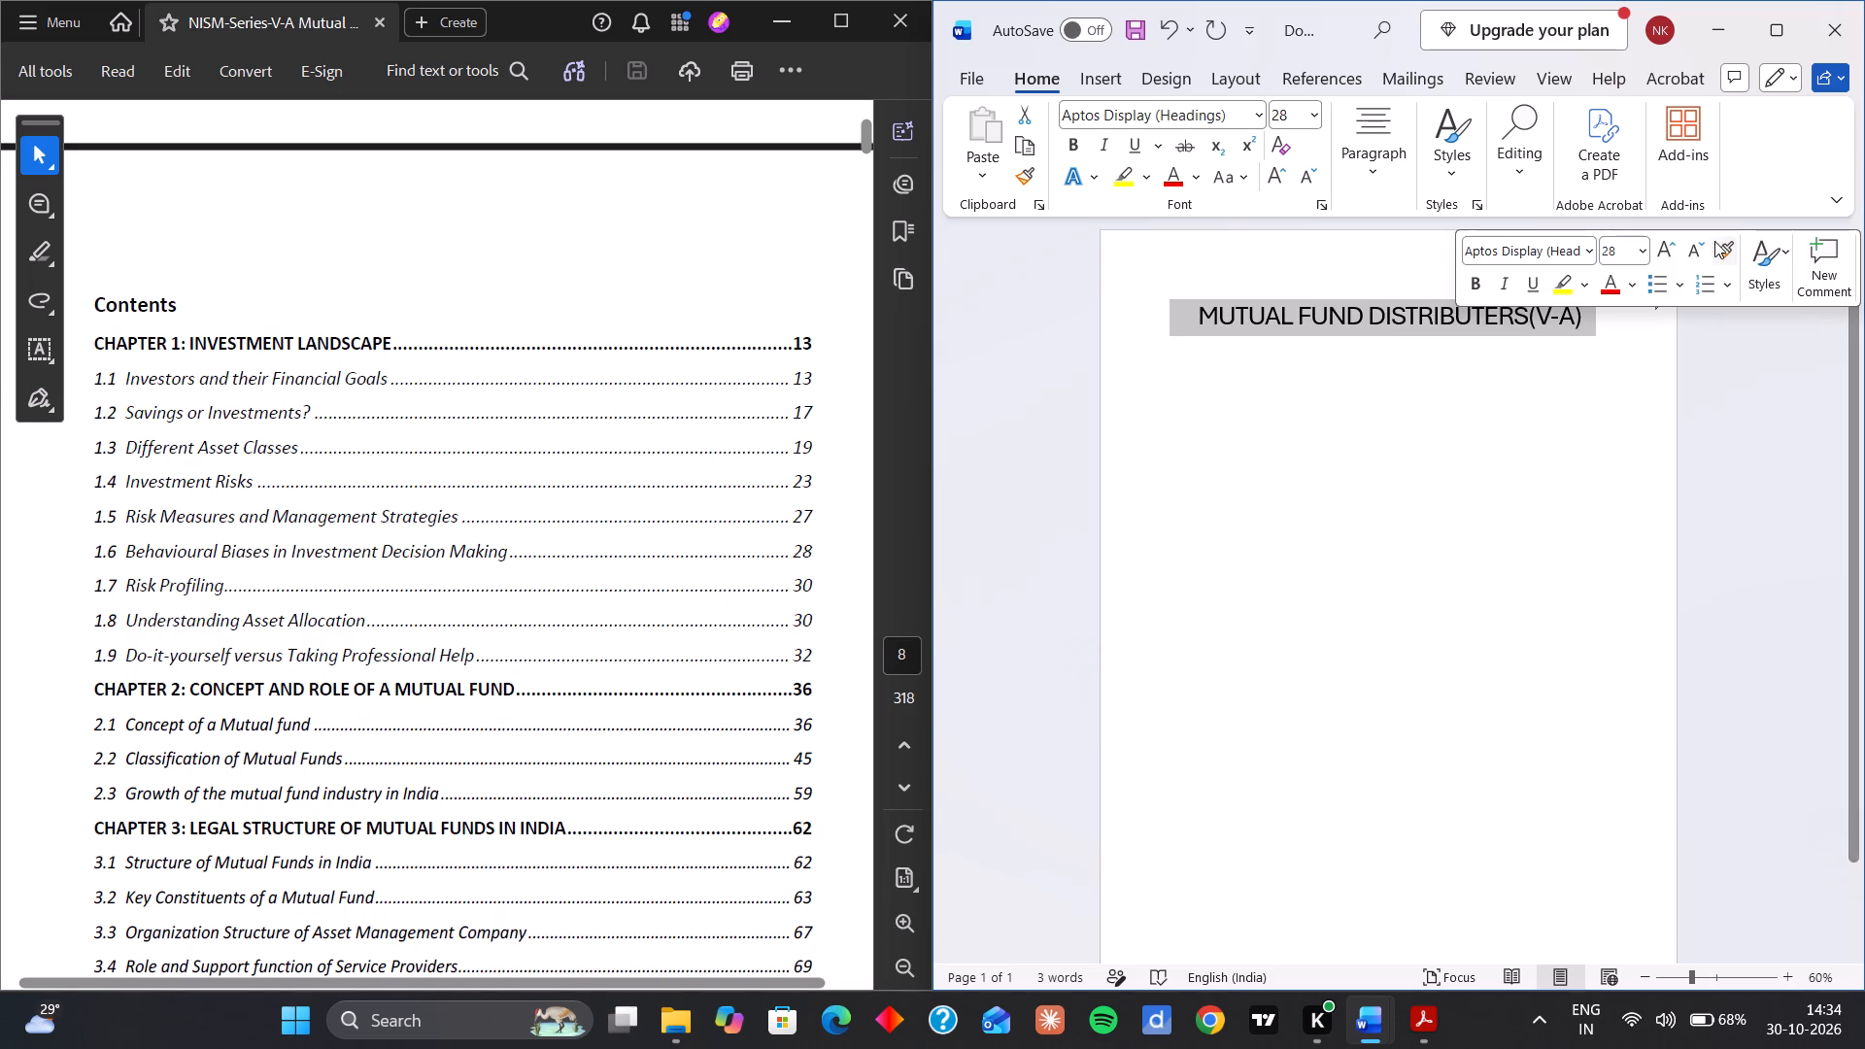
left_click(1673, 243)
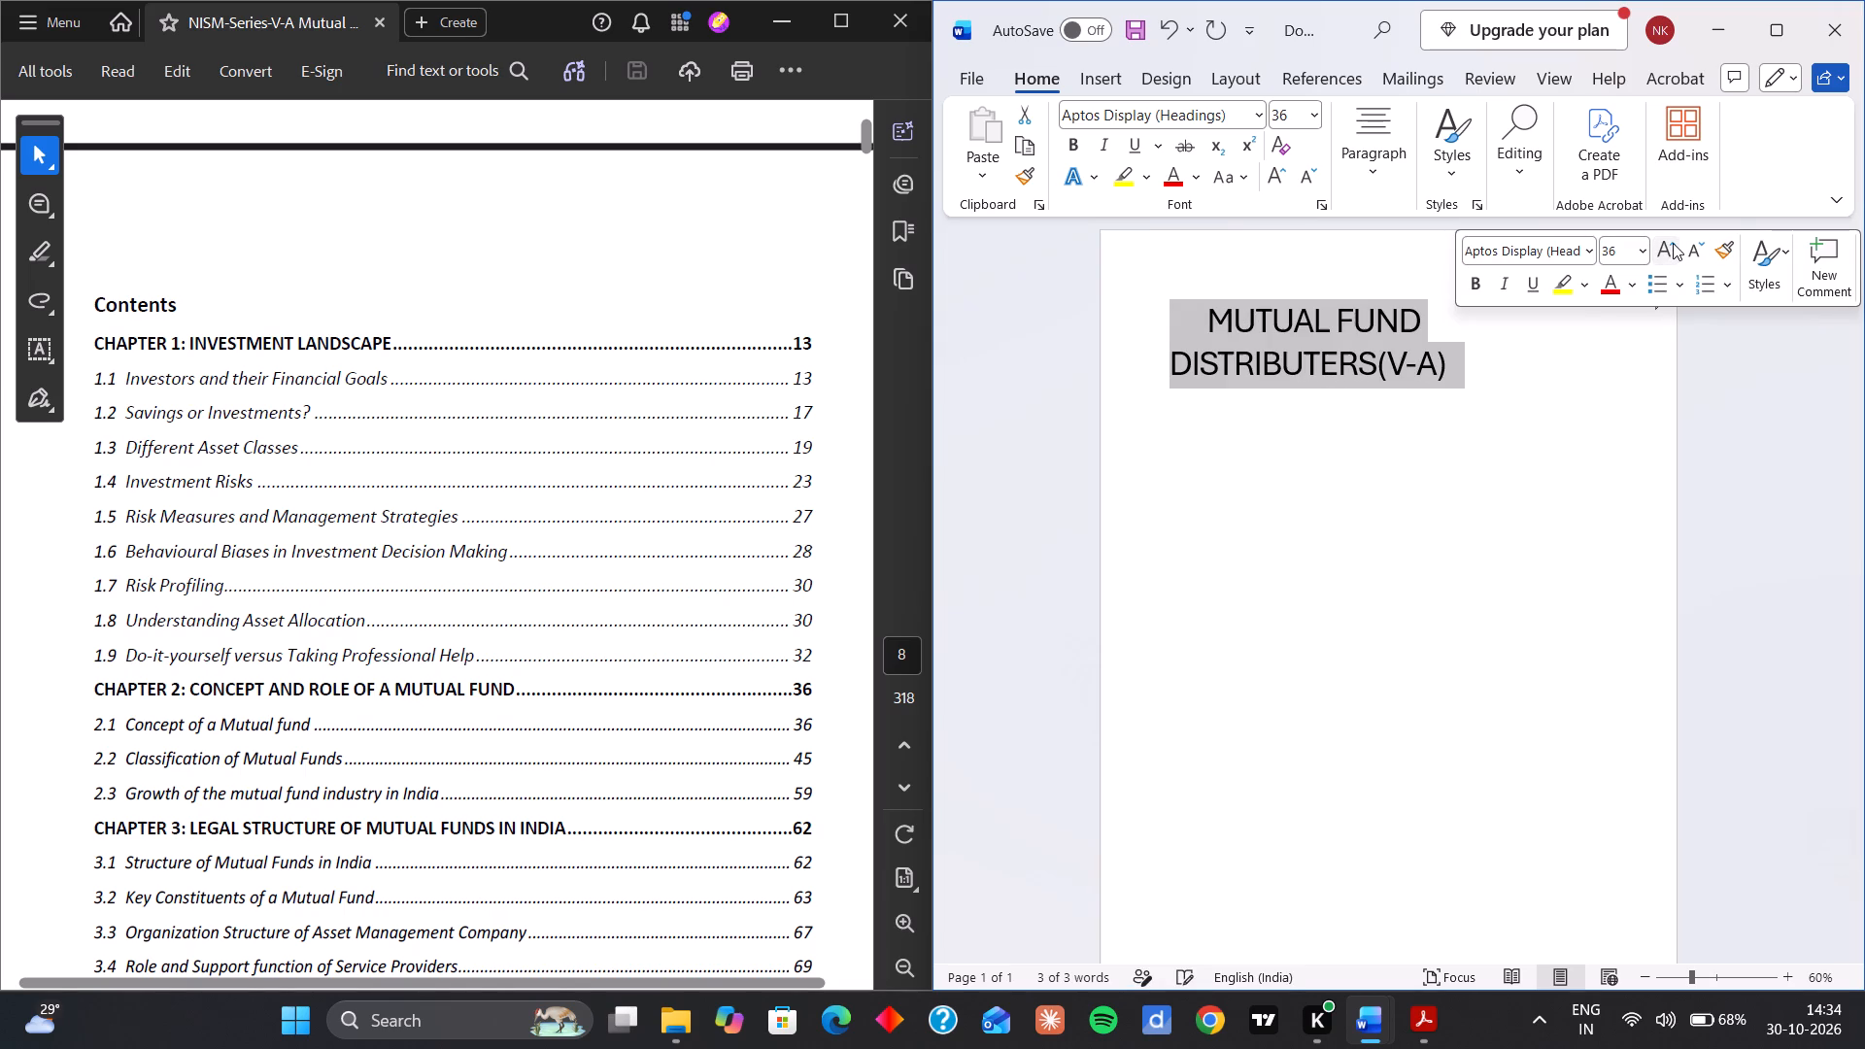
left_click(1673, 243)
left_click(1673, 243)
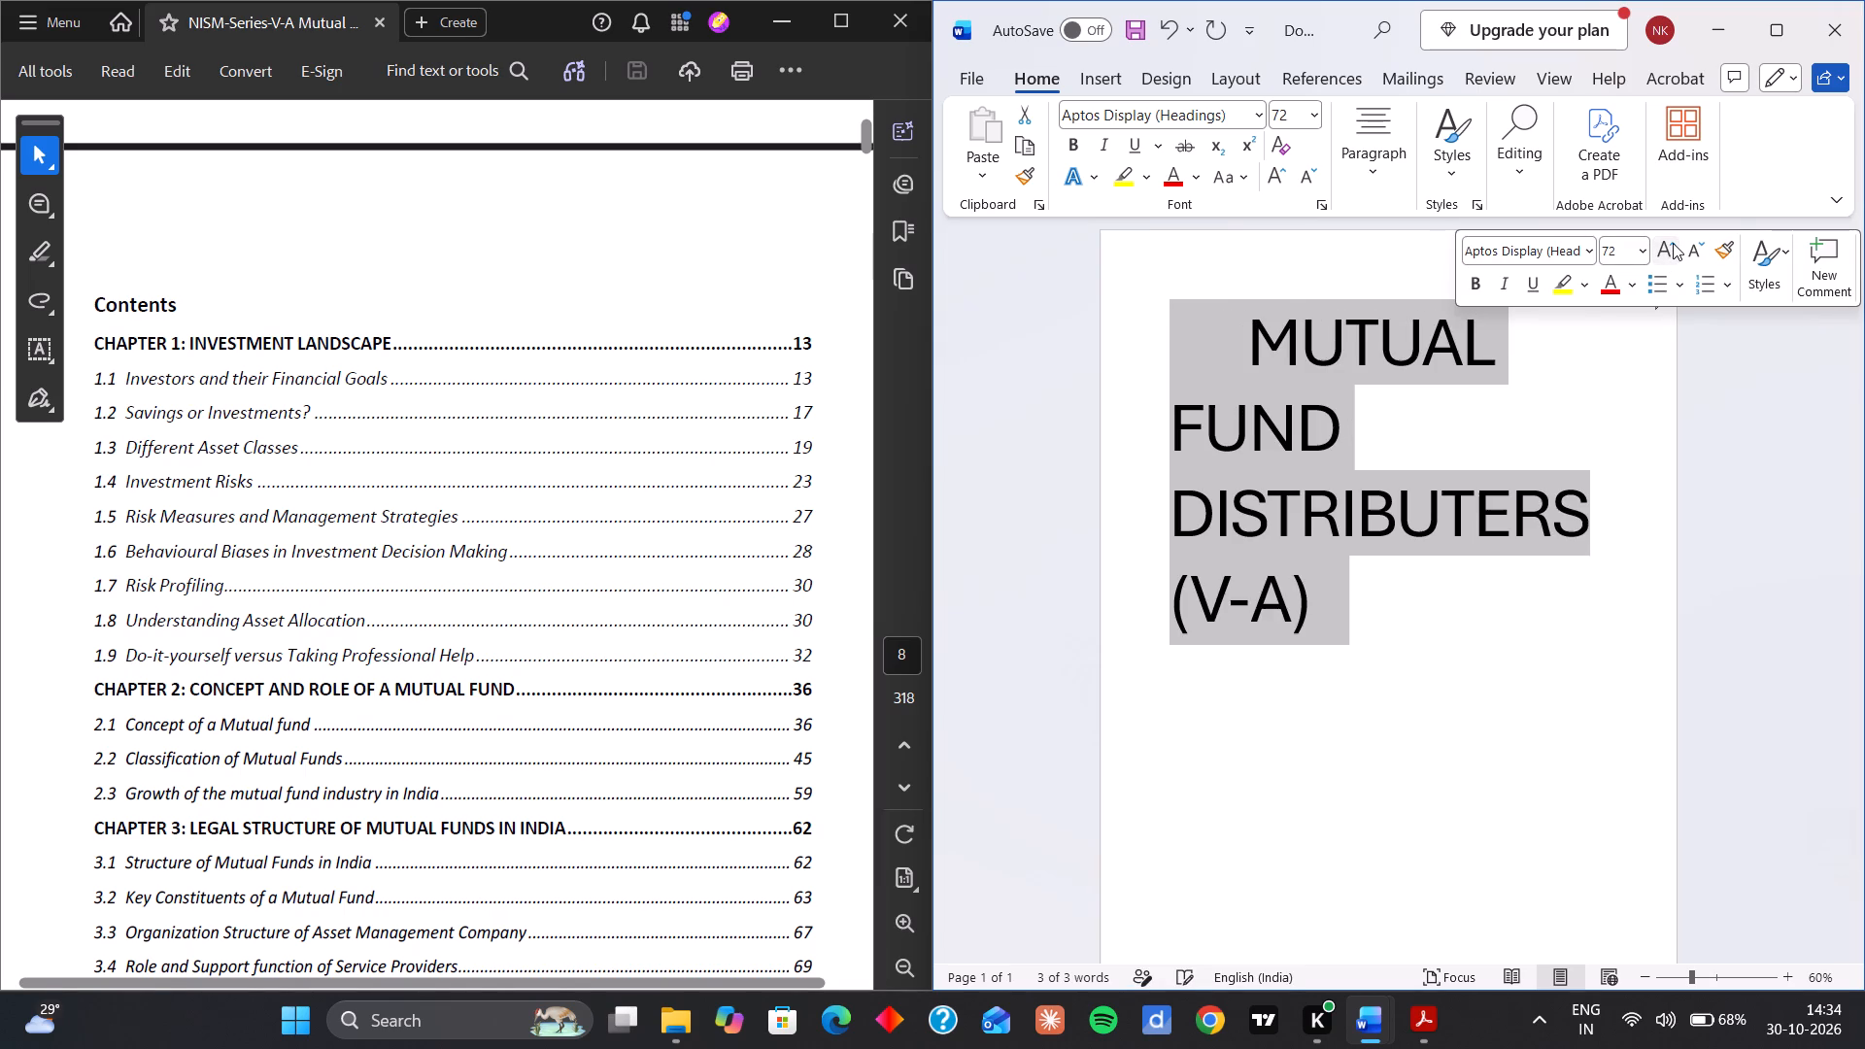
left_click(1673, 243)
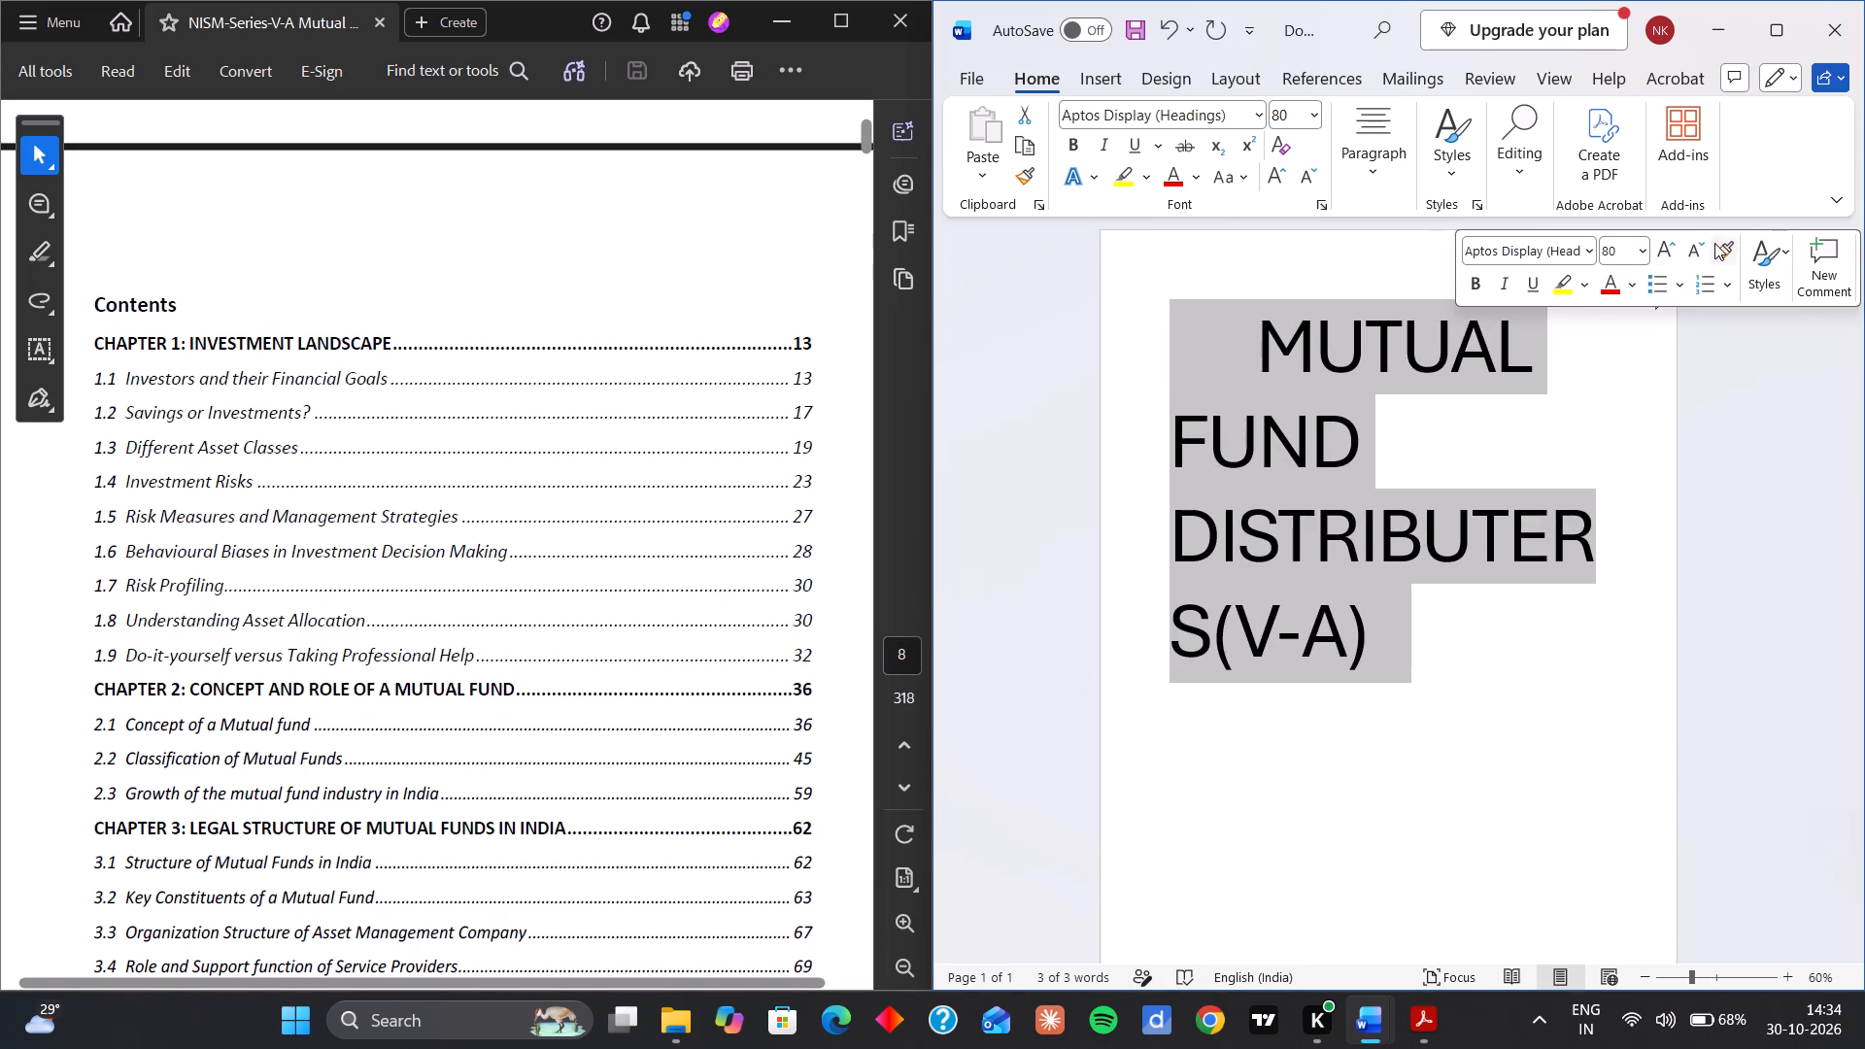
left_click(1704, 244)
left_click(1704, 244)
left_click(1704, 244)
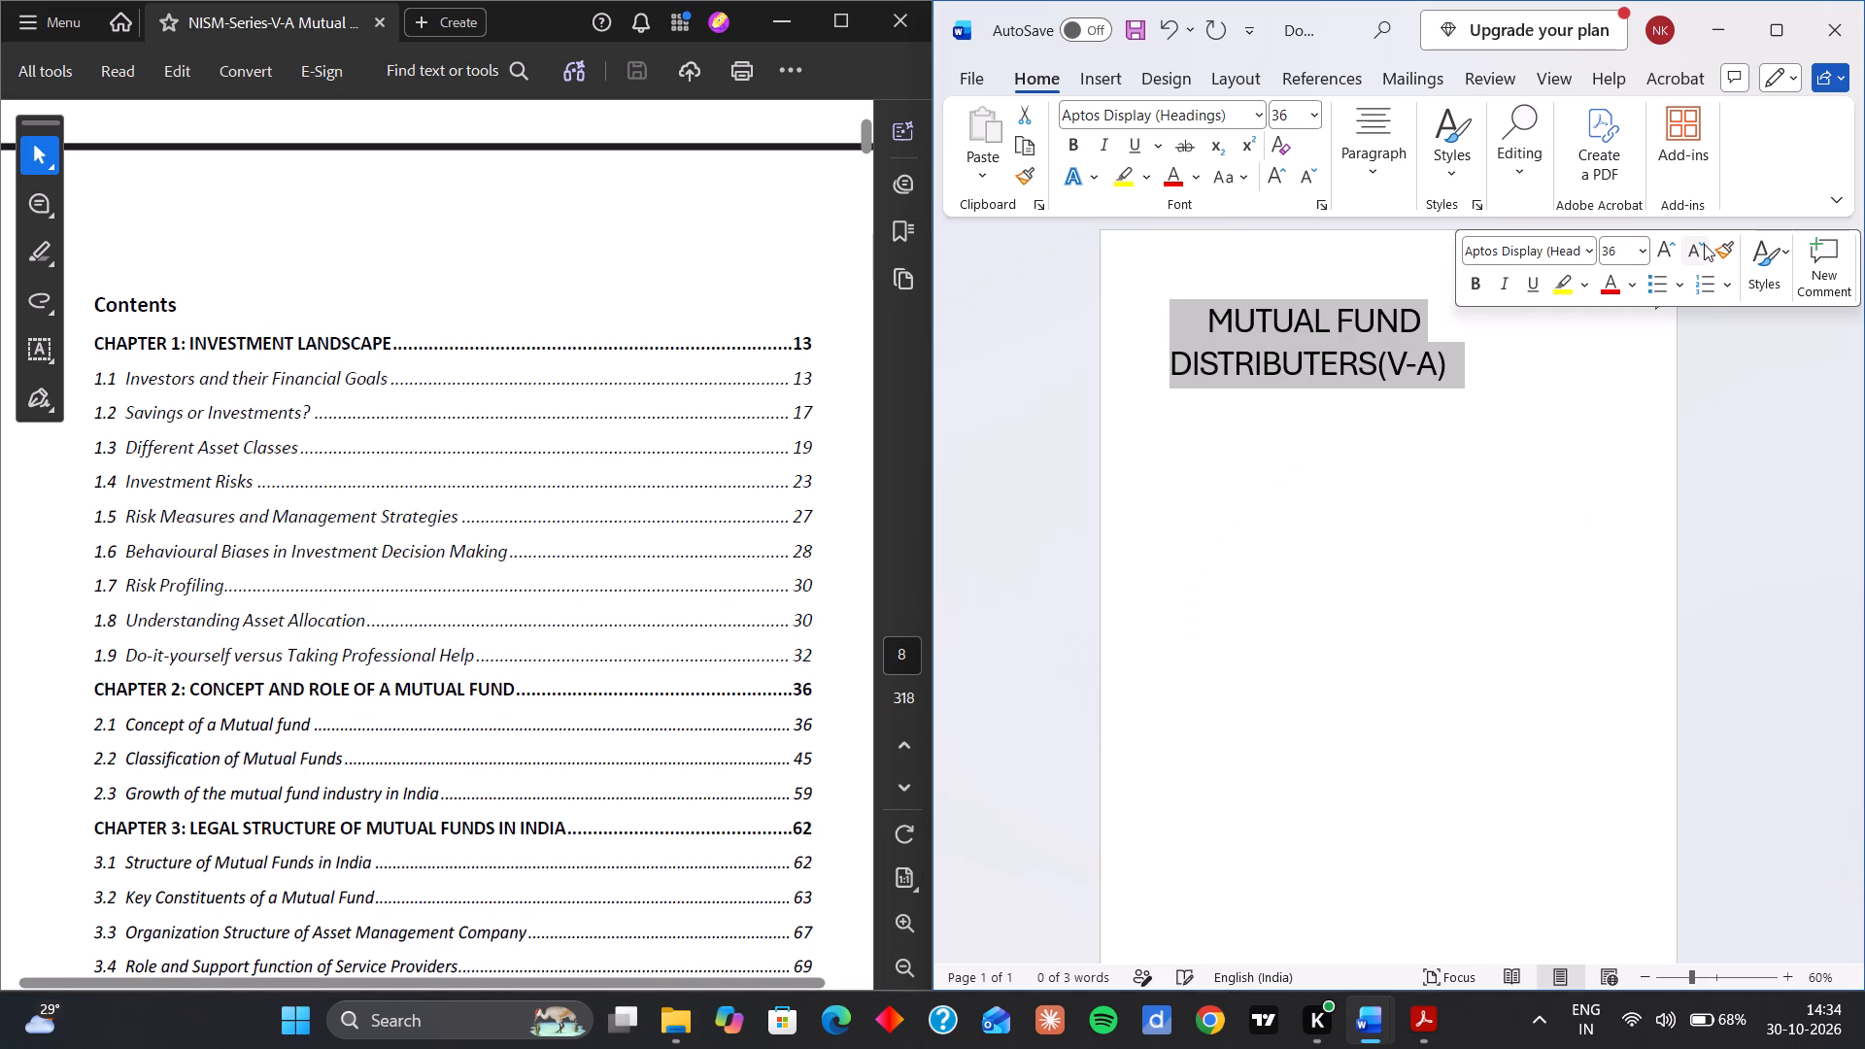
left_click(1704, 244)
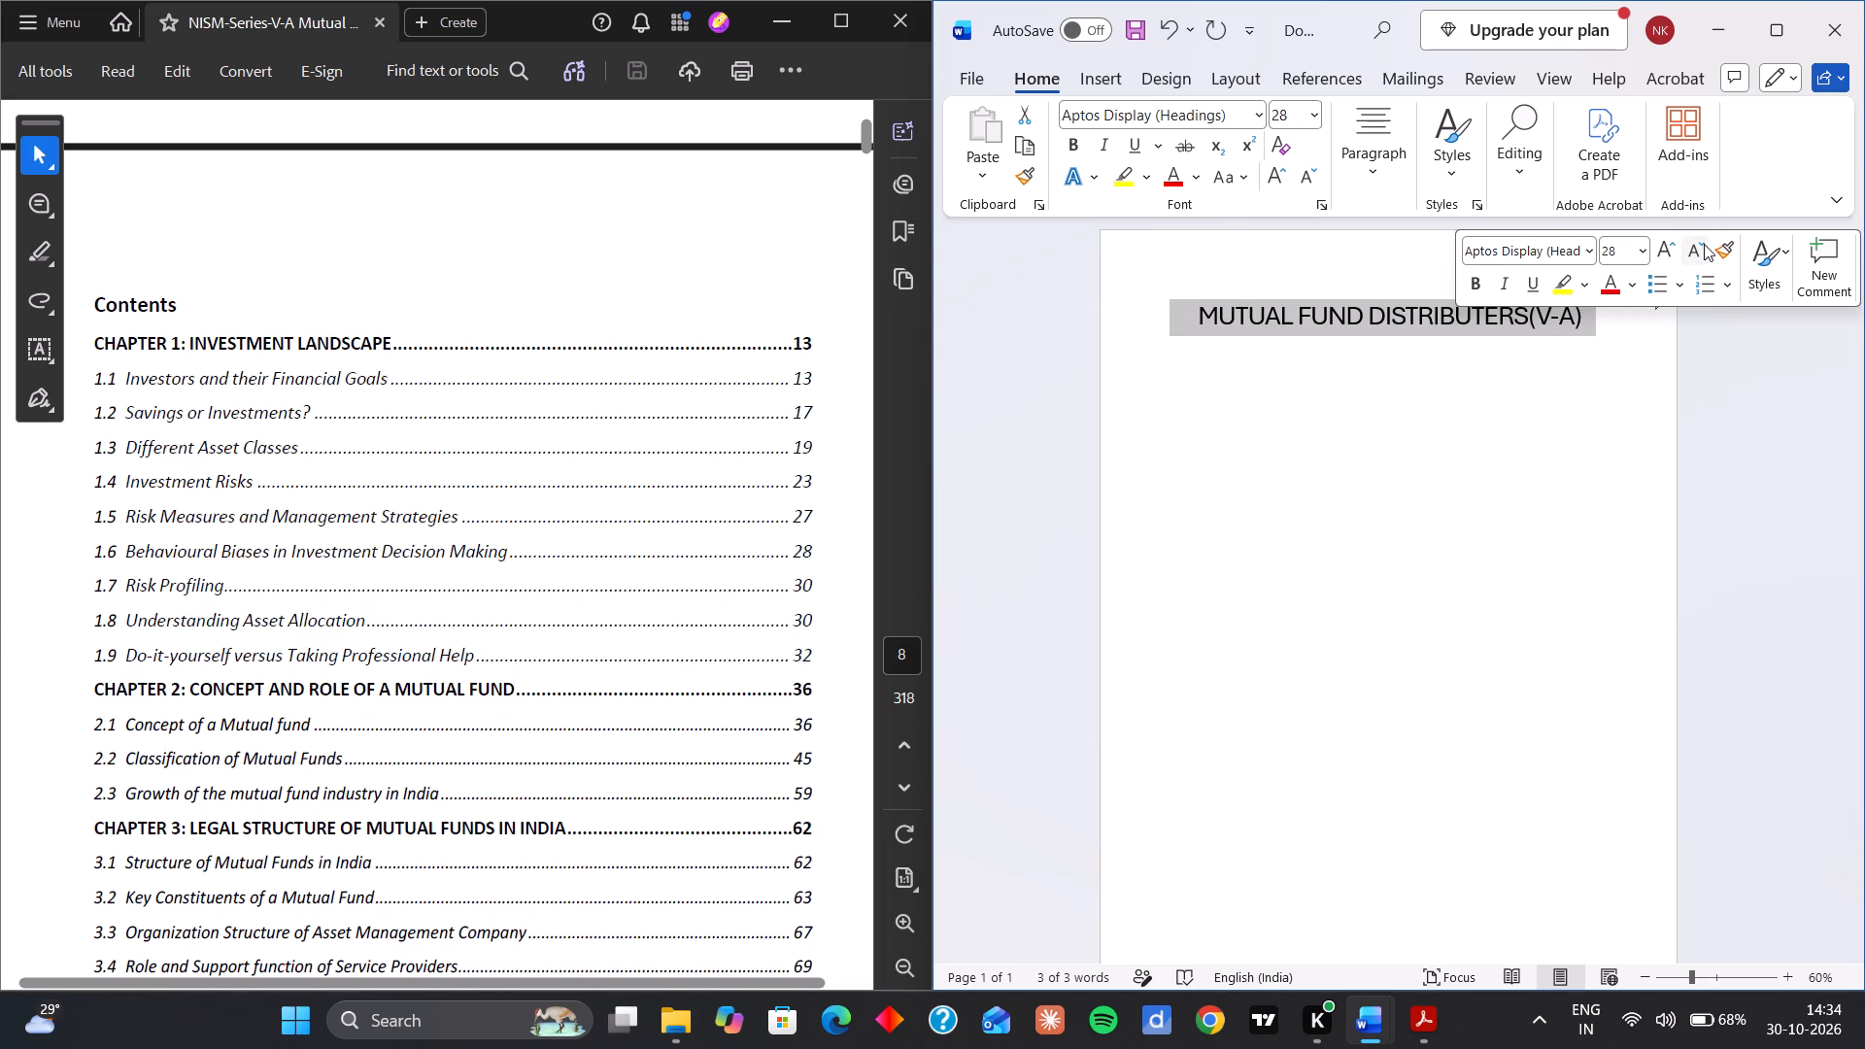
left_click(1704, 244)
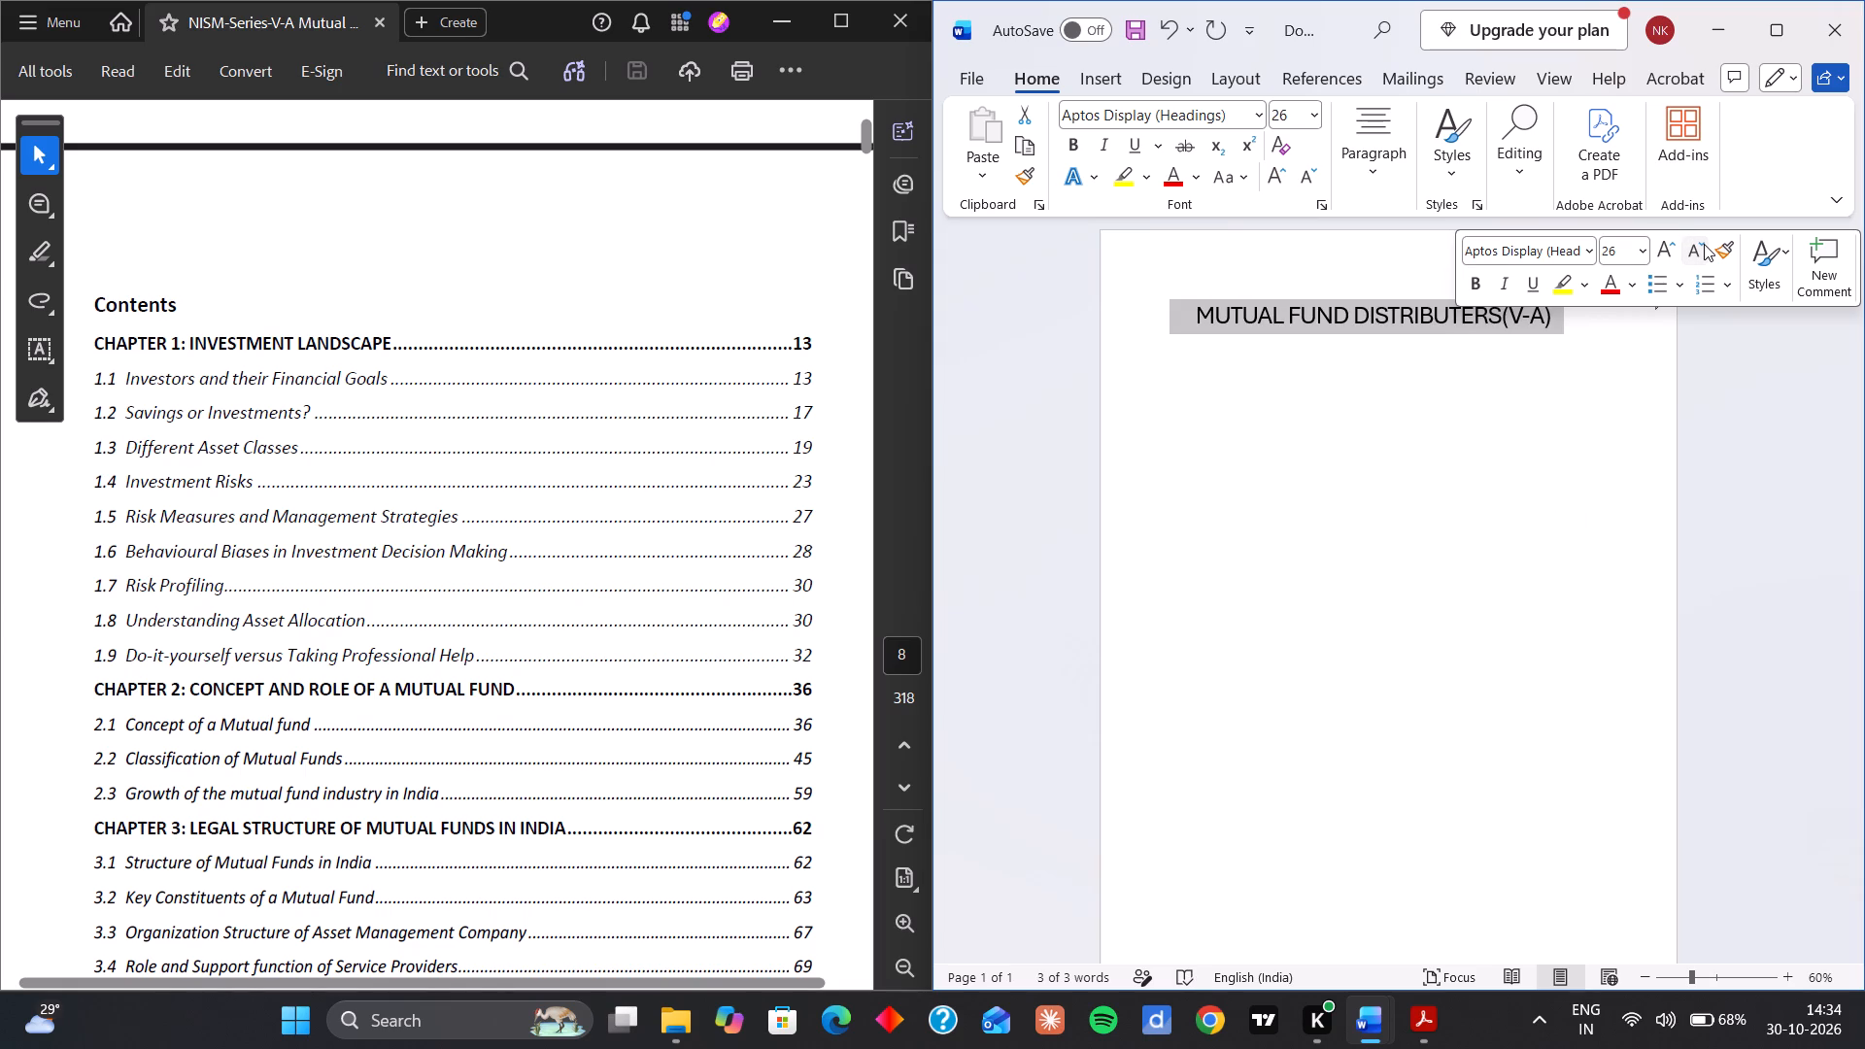
Apply the Book Title style to the title "MUTUAL FUND DISTRIBUTERS(V-A)".
left_click(1784, 279)
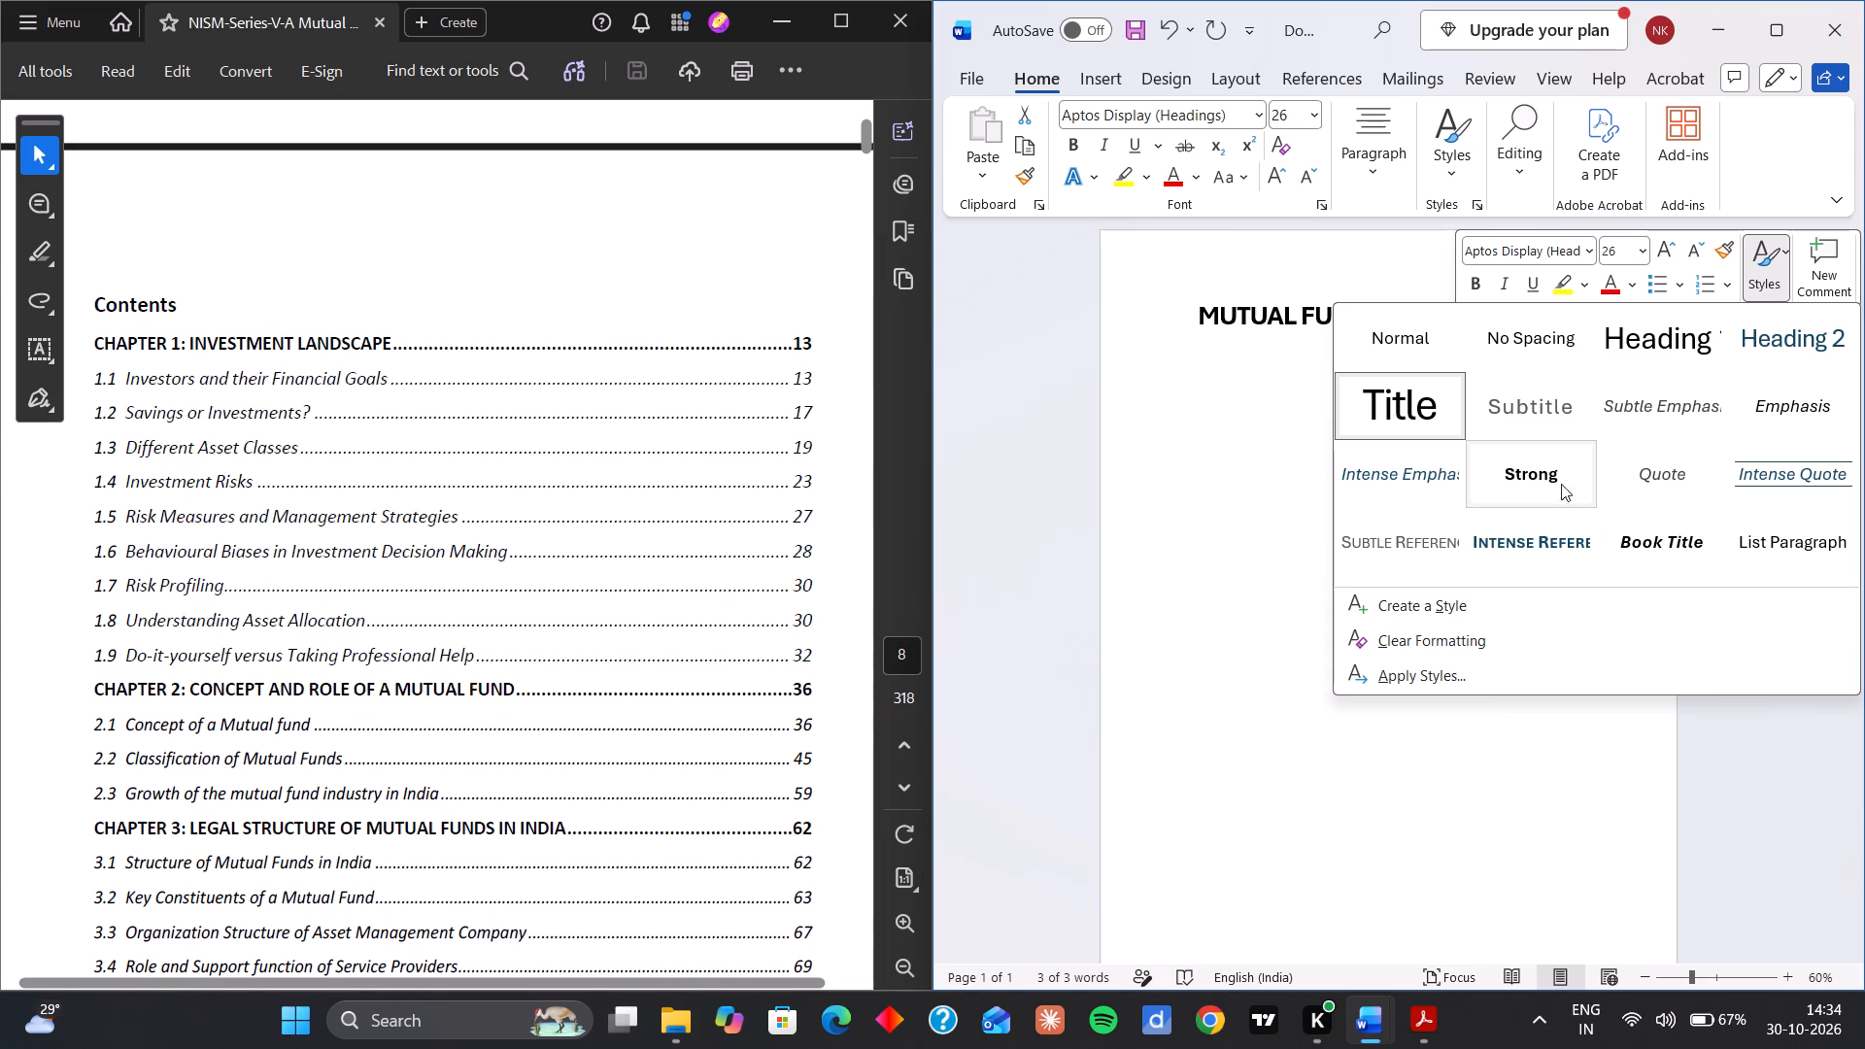
left_click(1647, 529)
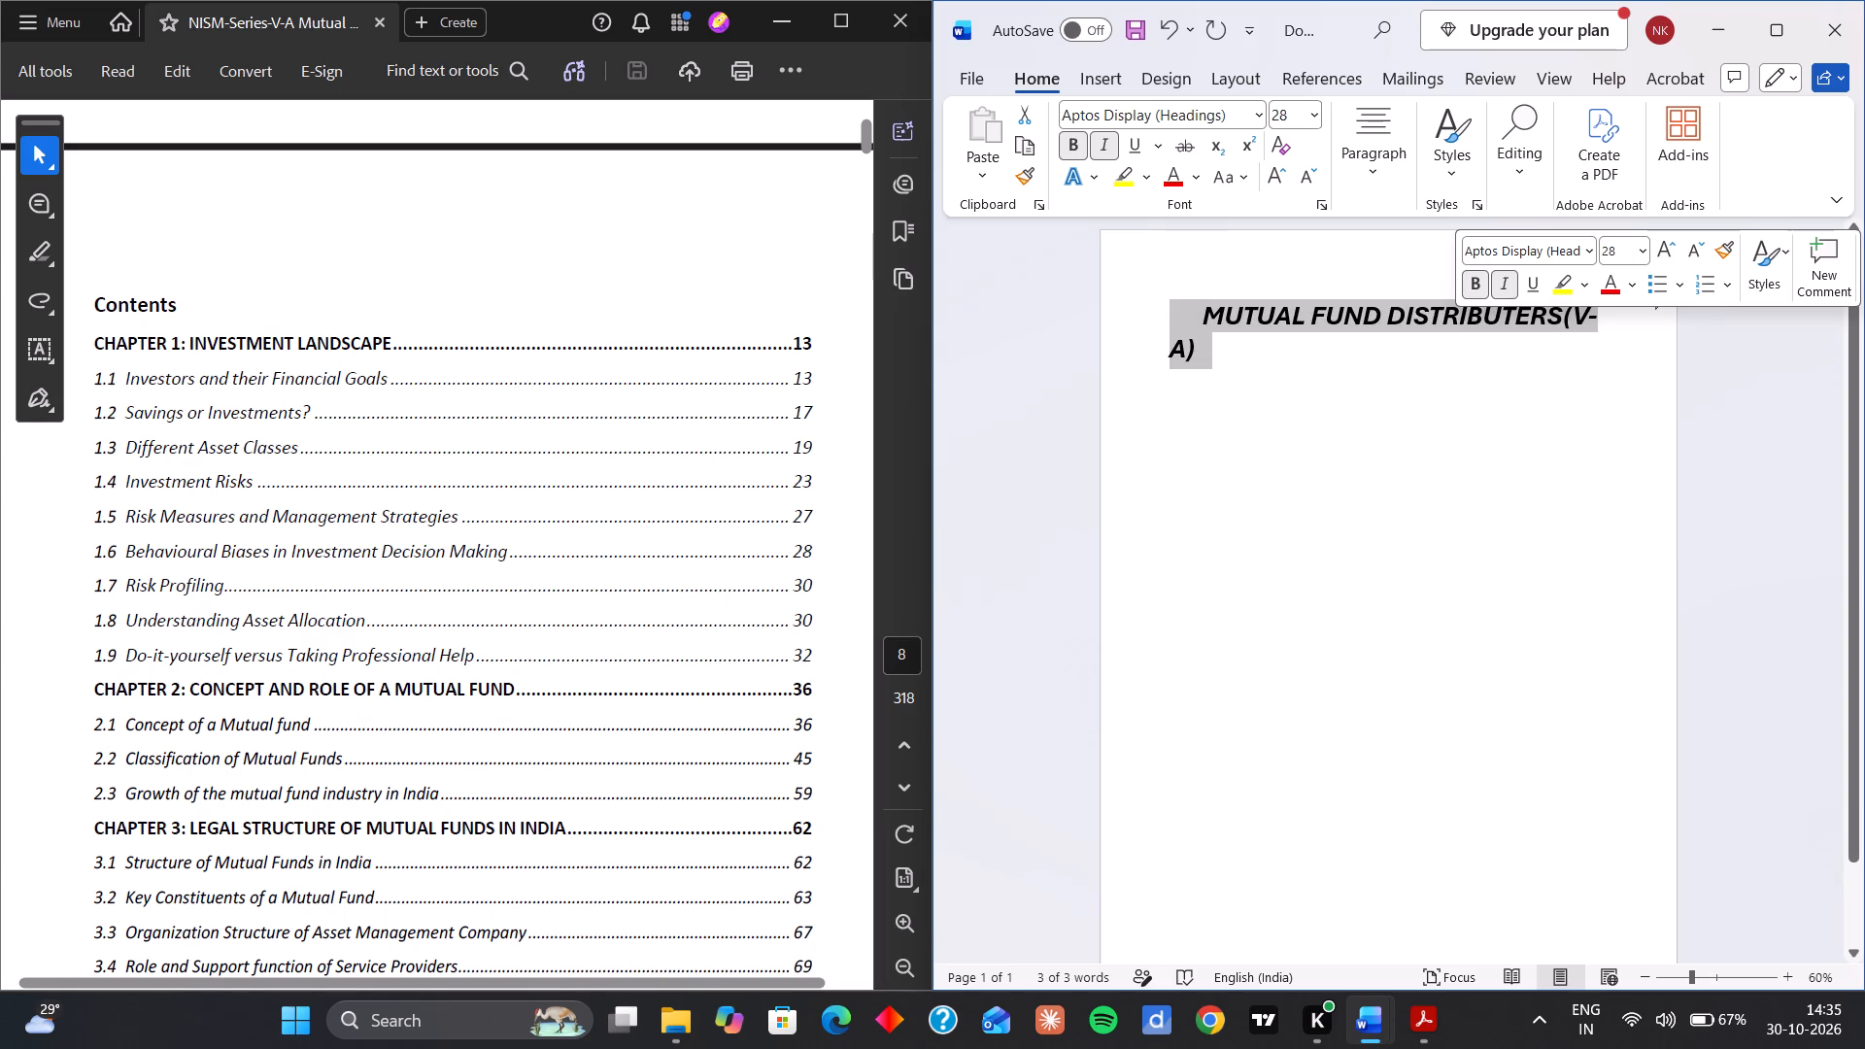
Delete the extra spaces in front of the title, leaving a single leading space so it fits on one line.
left_click(1185, 315)
key("BackSpace")
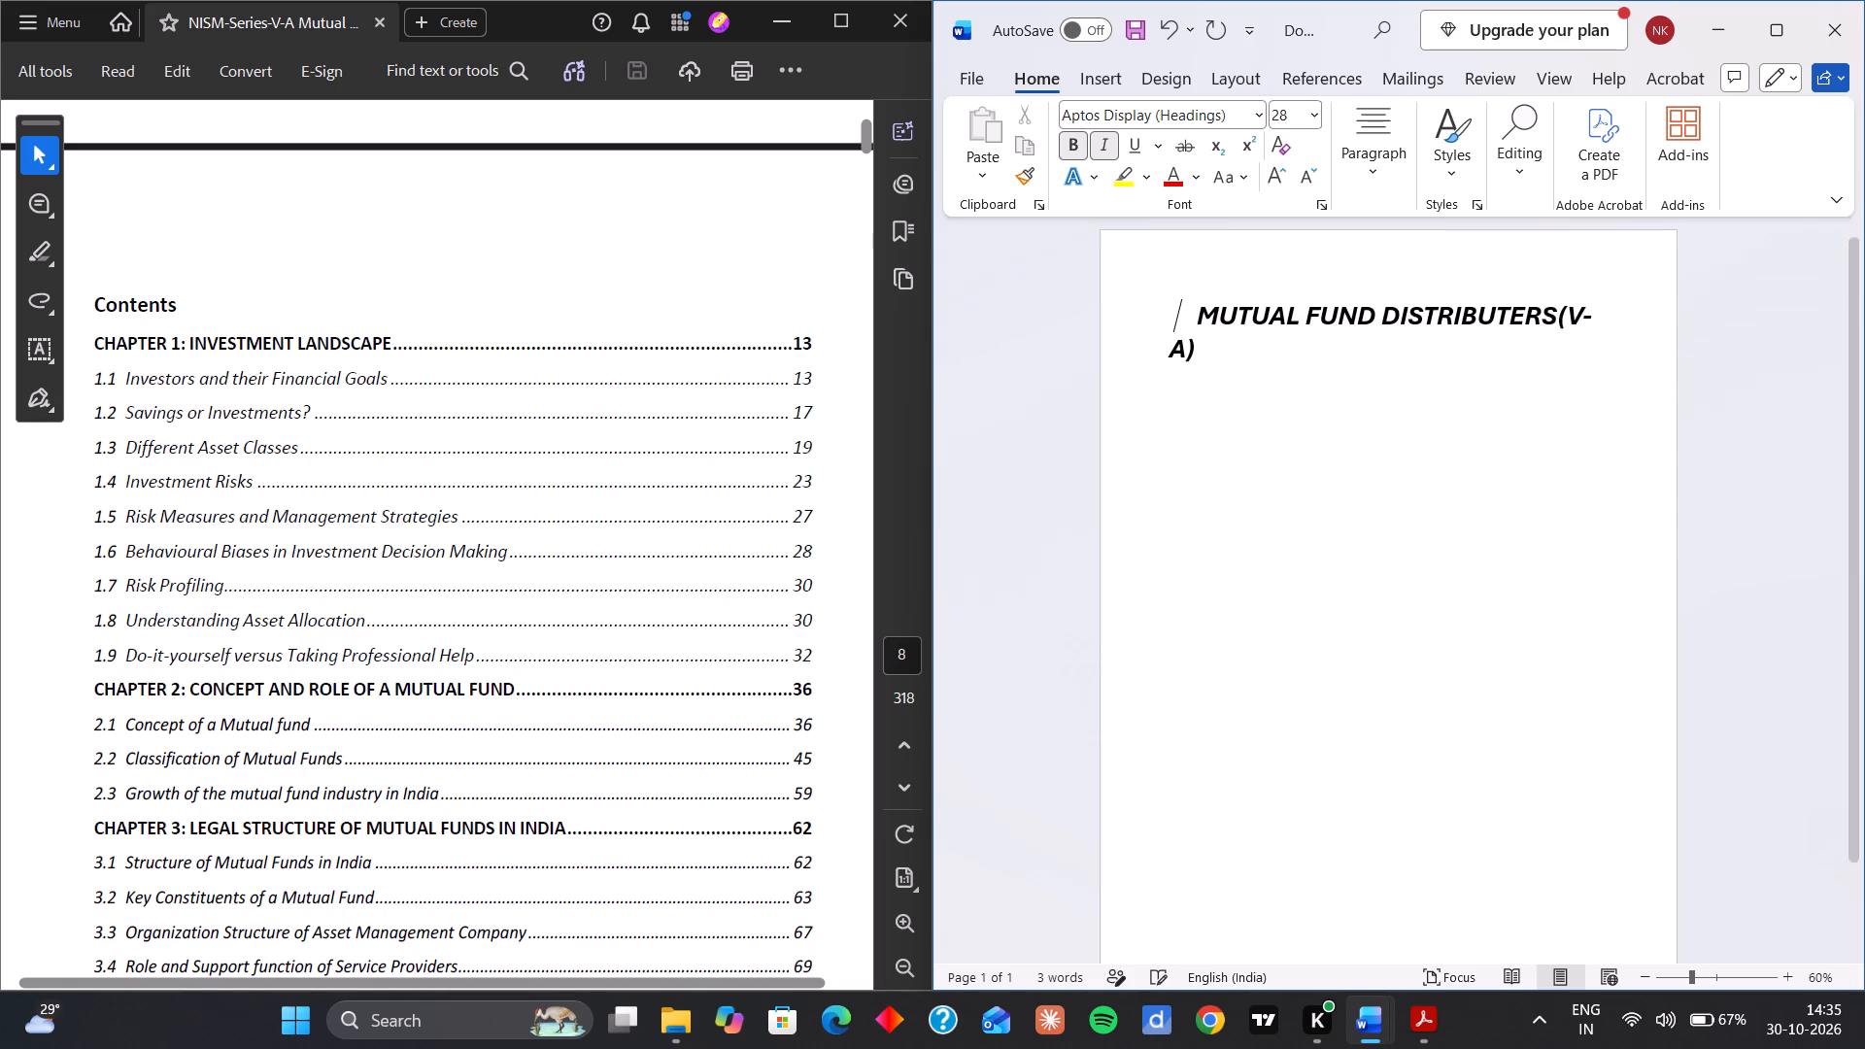
key("BackSpace")
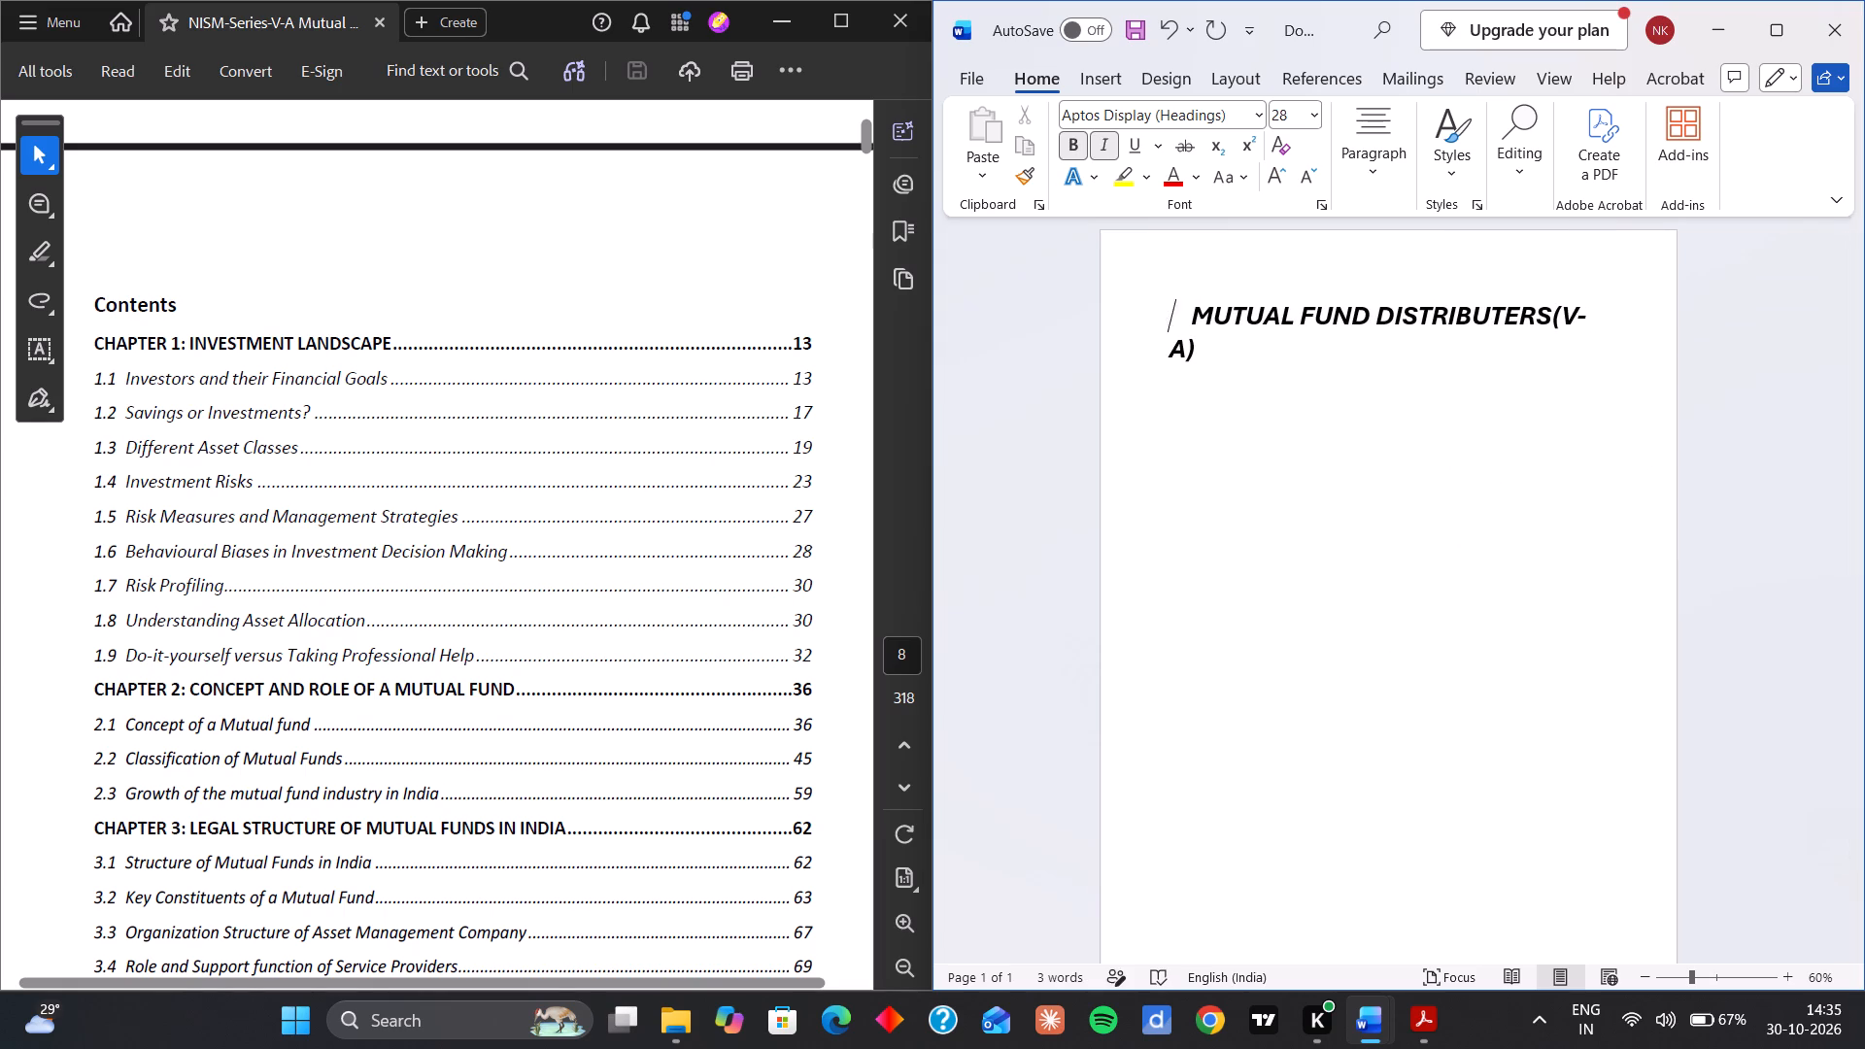
key("BackSpace")
key("BackSpace")
key("BackSpace")
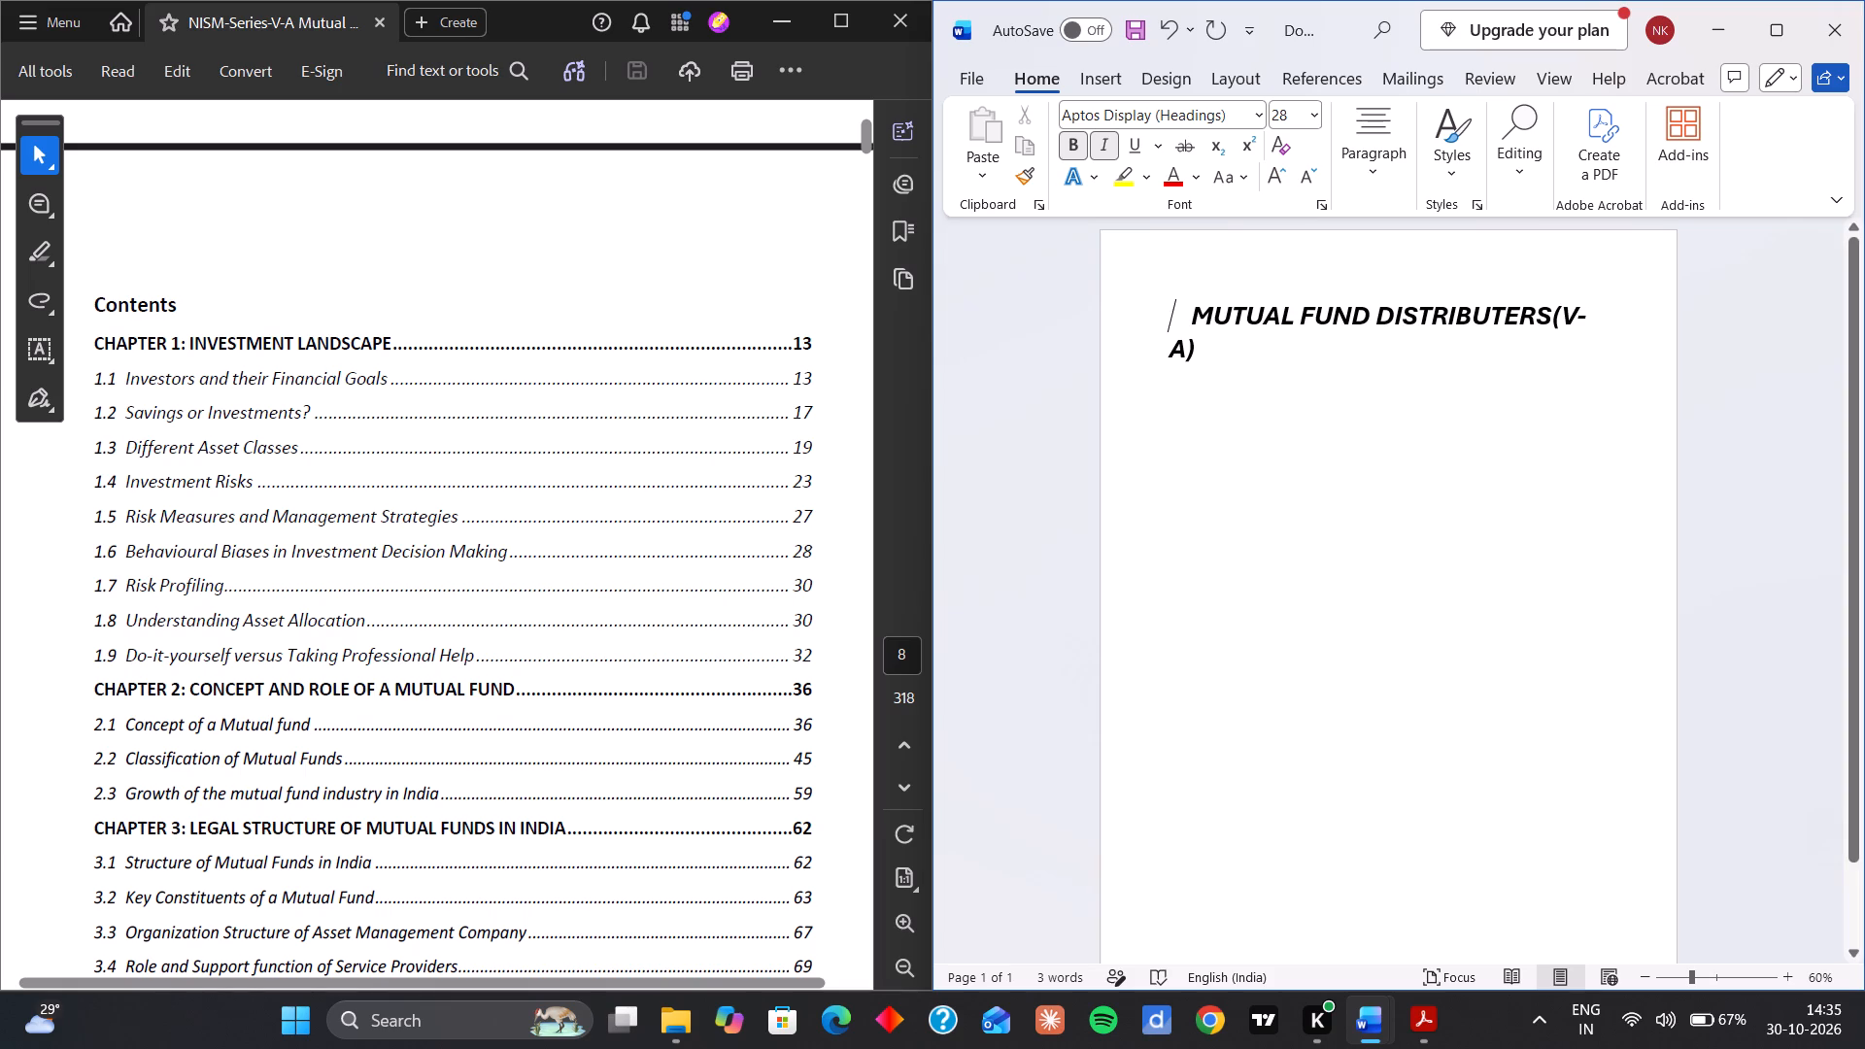
key("BackSpace")
key("BackSpace")
key("Right")
key("Right")
key("Right")
key("BackSpace")
key("BackSpace")
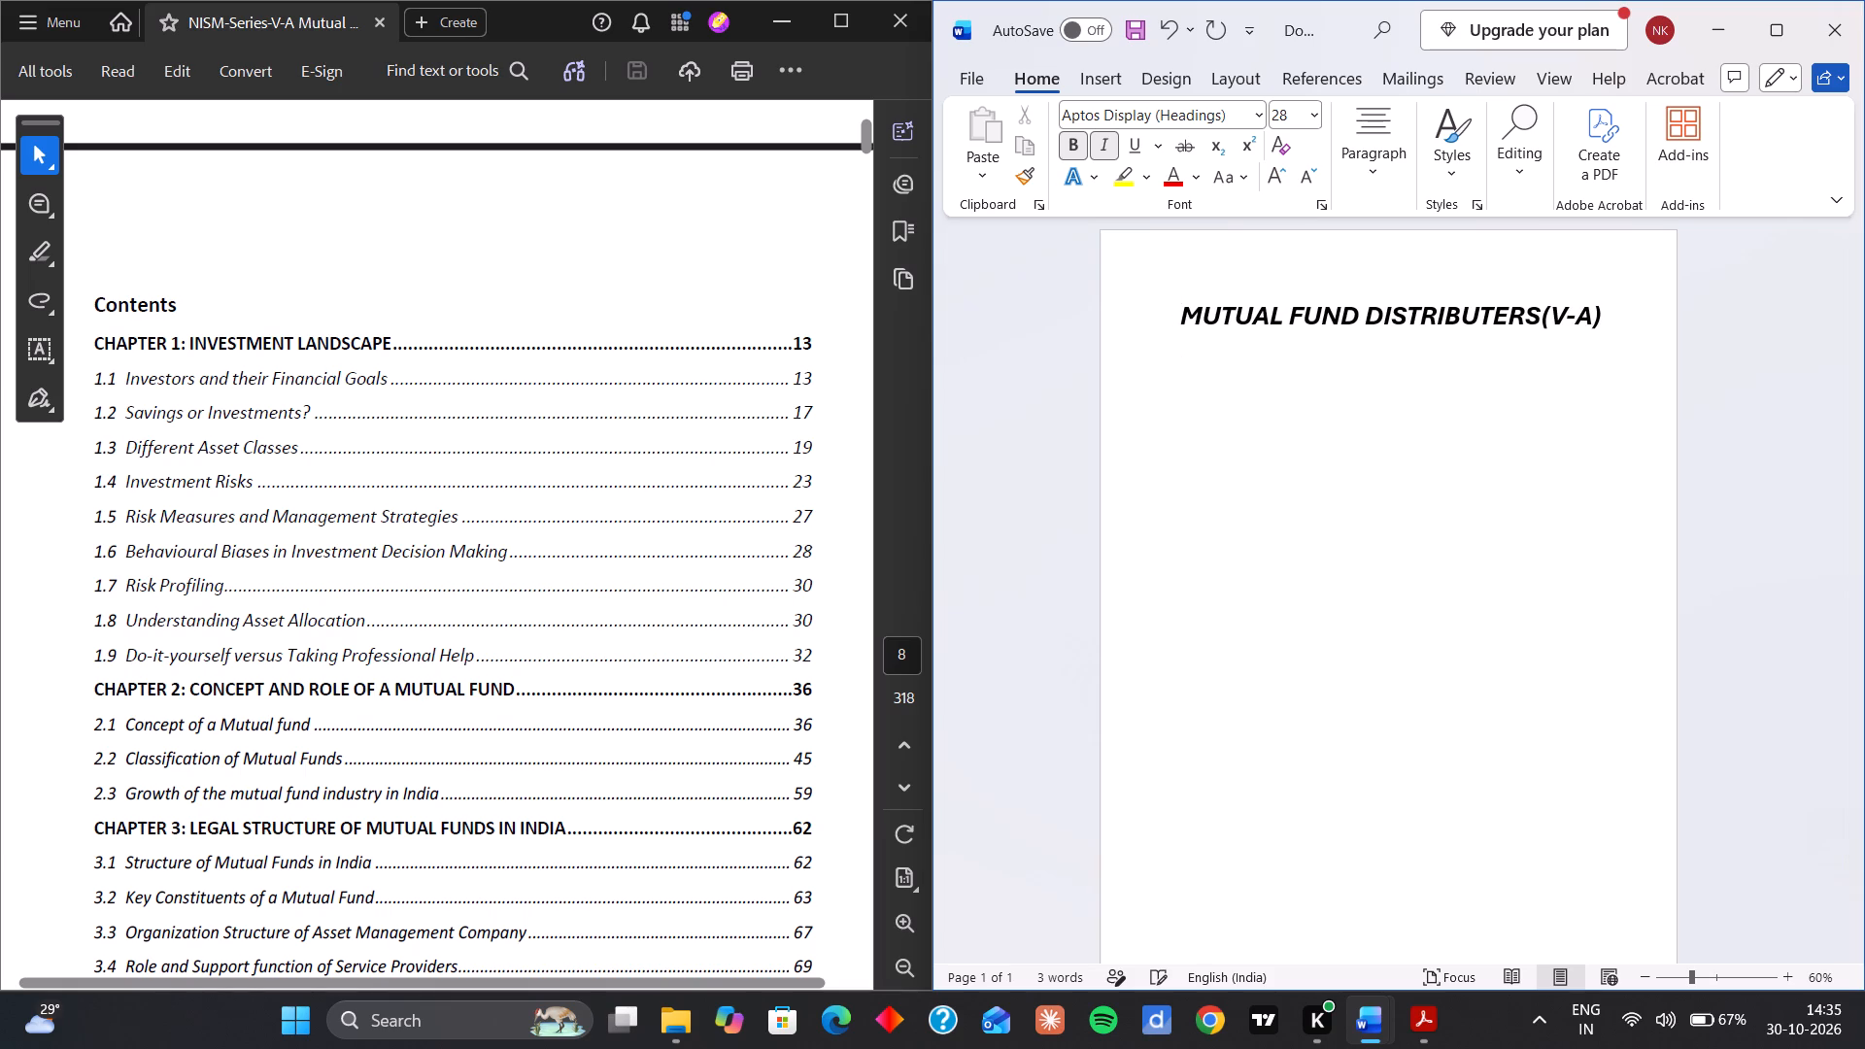
key("BackSpace")
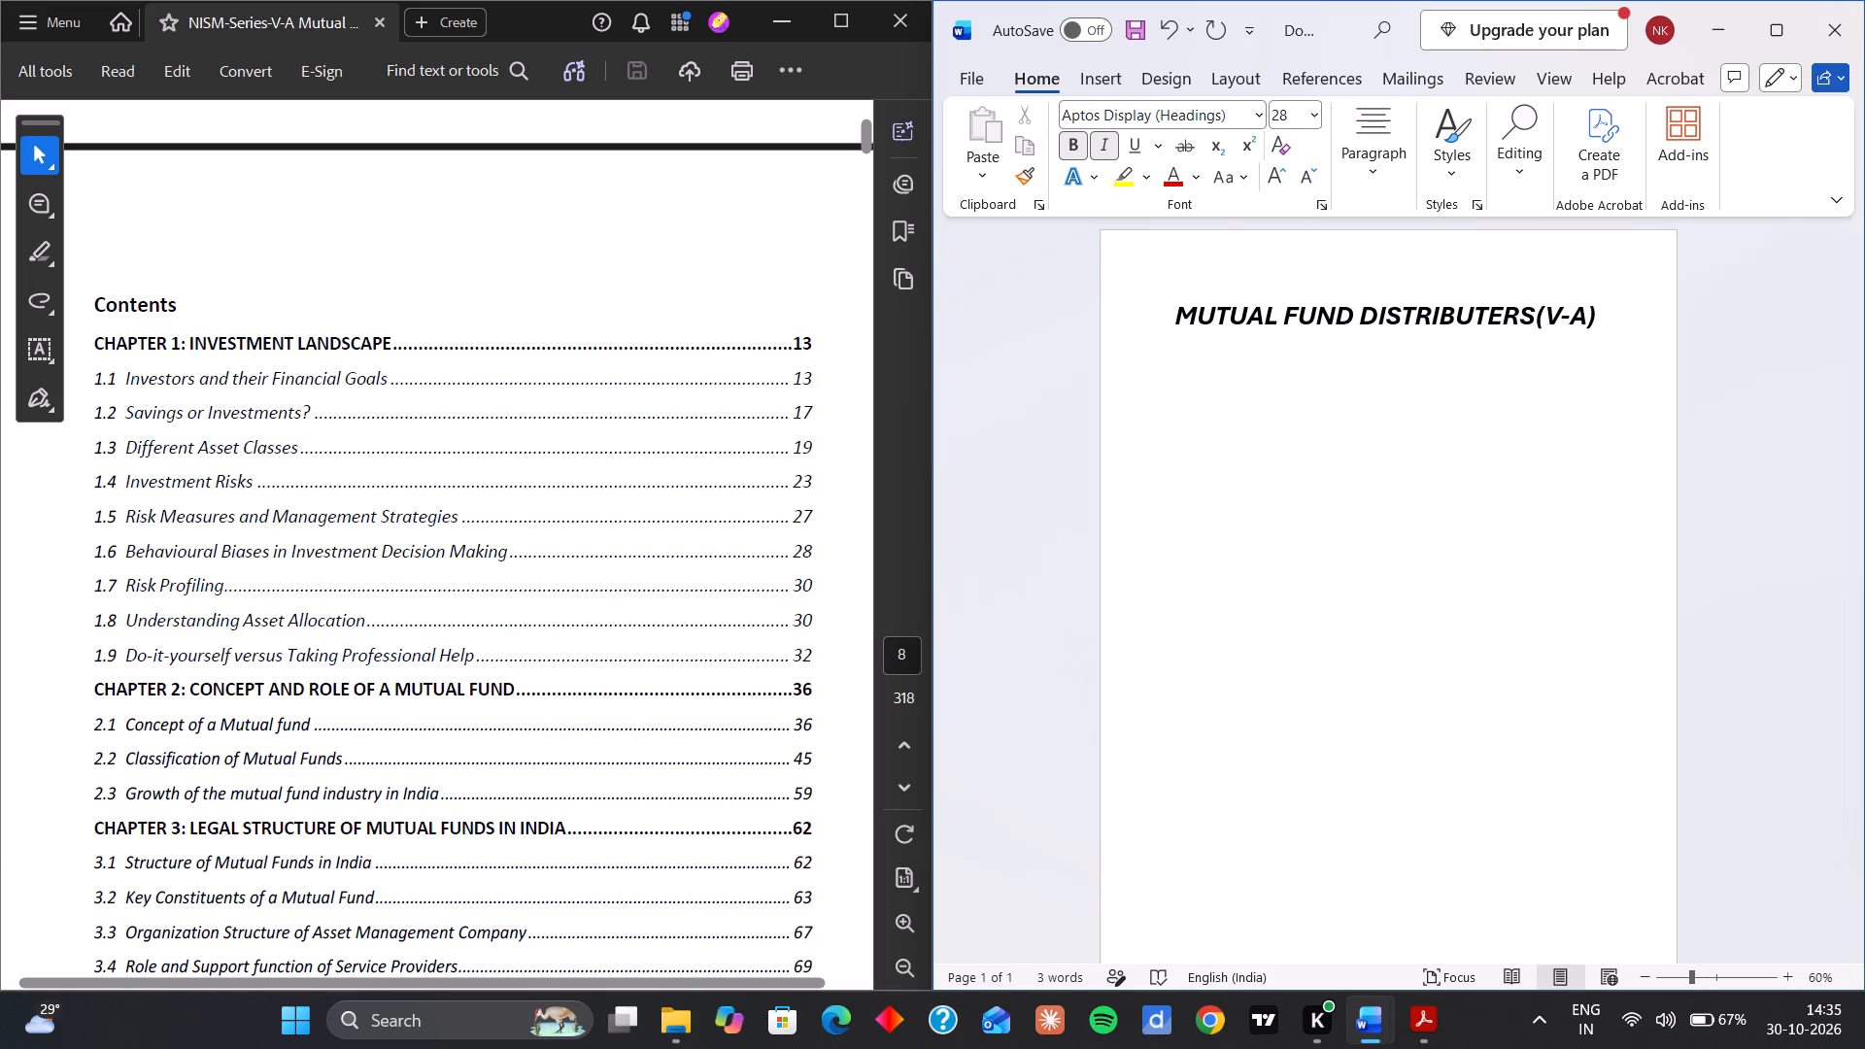
key("space")
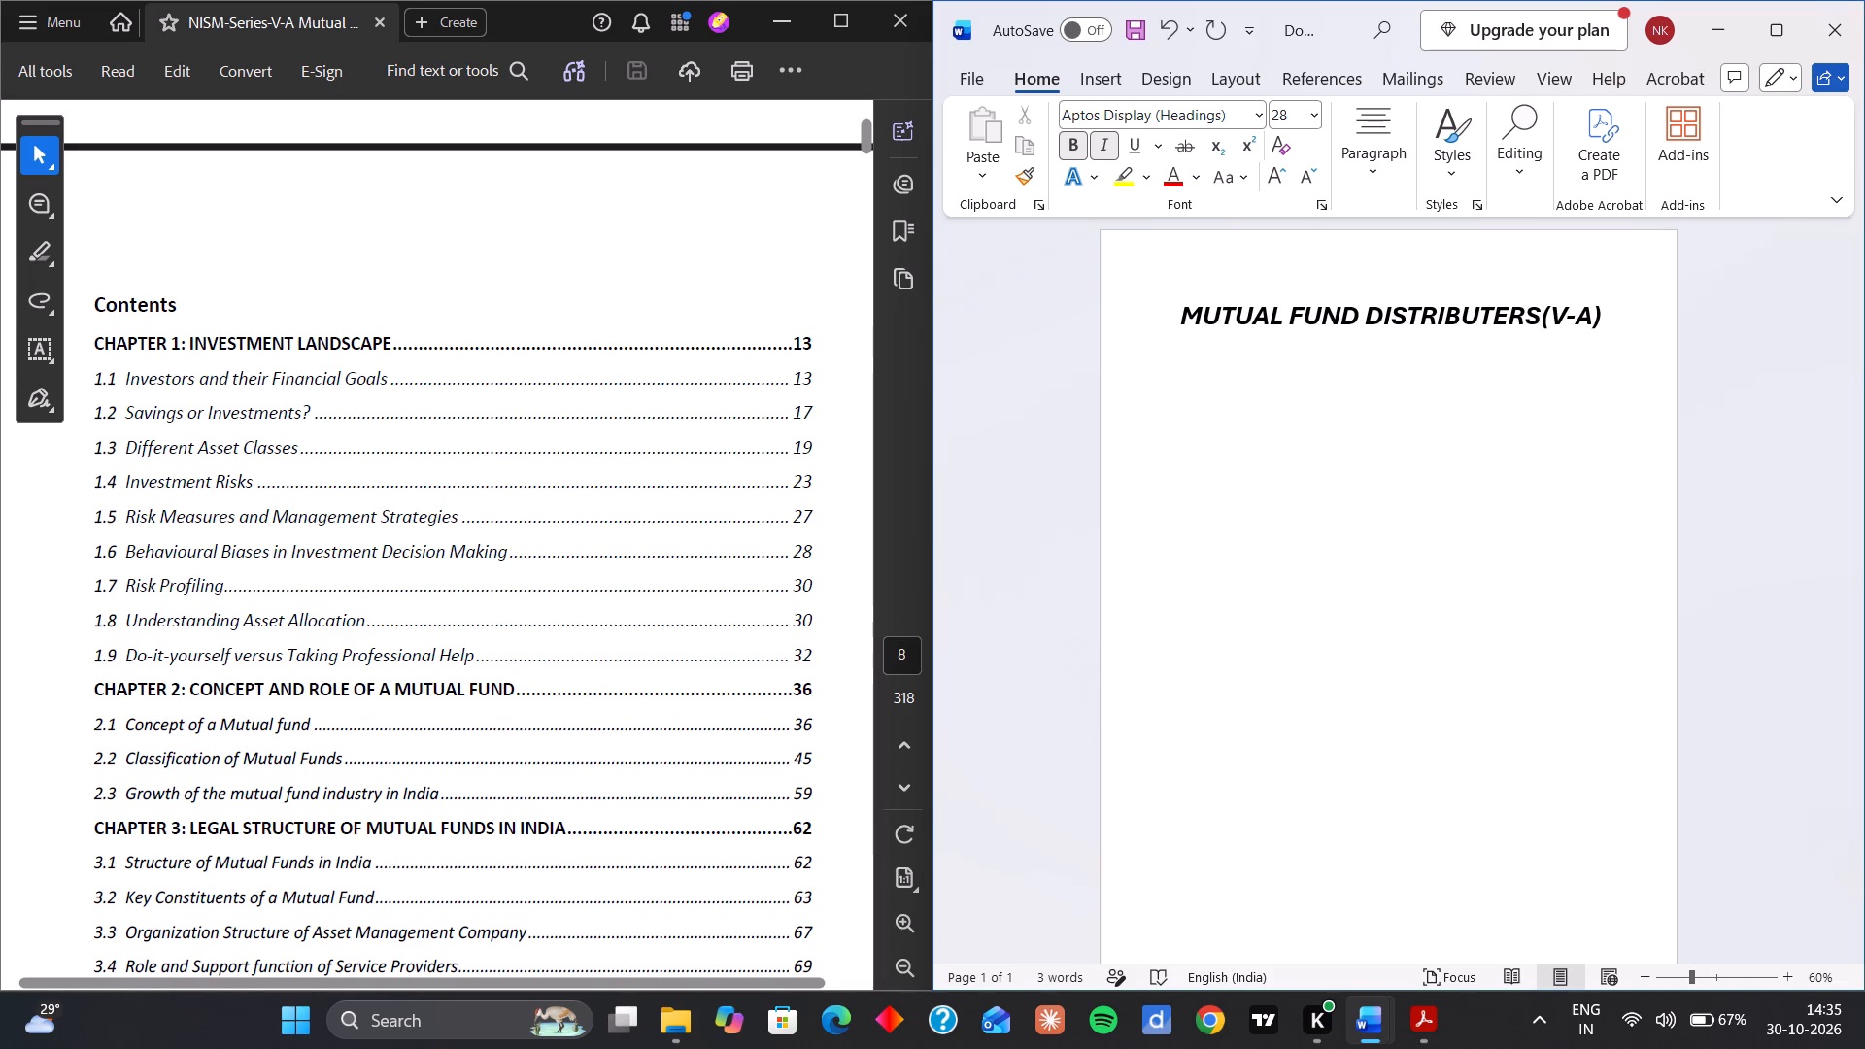
Apply the Strong style at the empty body line below the title.
key("Right")
key("Right")
key("Right")
key("Right")
key("Right")
key("Right")
key("Right")
key("Right")
key("Right")
key("Right")
key("Right")
key("Right")
key("Right")
key("Right")
key("Right")
key("Right")
key("Right")
key("Right")
key("Right")
key("Right")
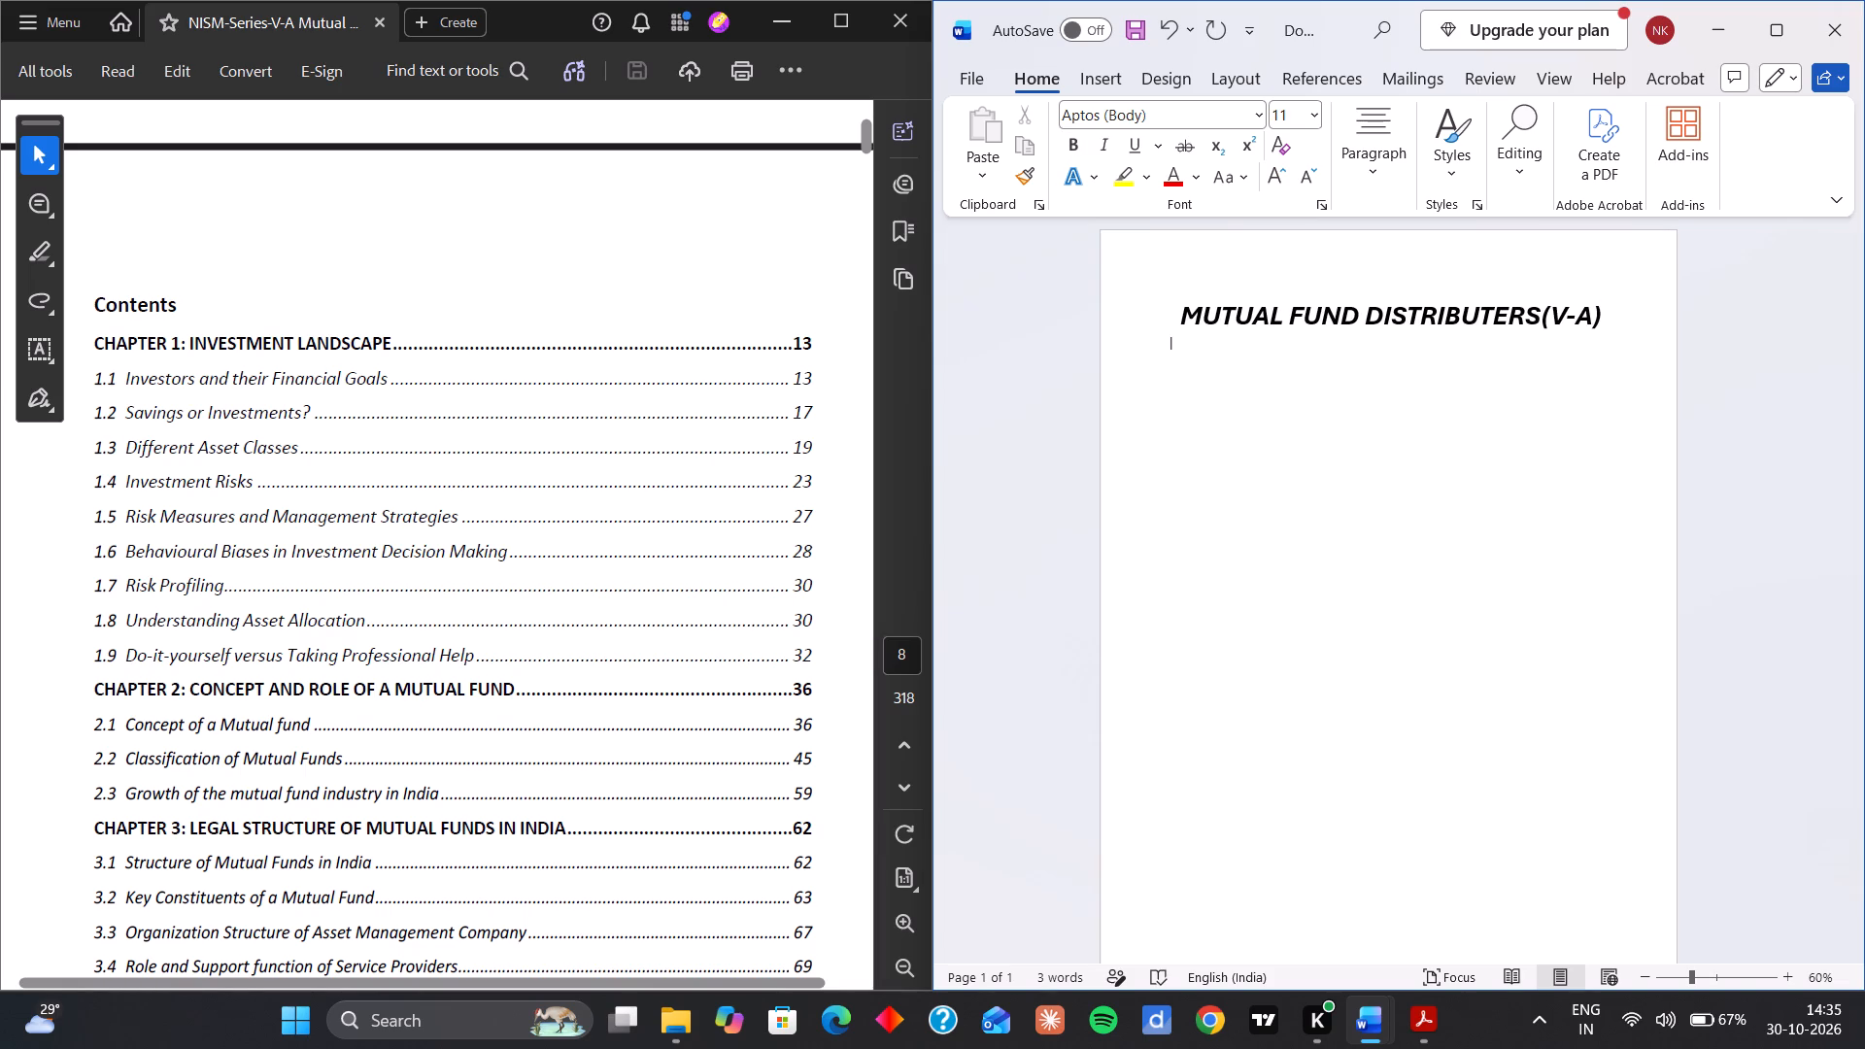
key("Down")
left_click(1463, 173)
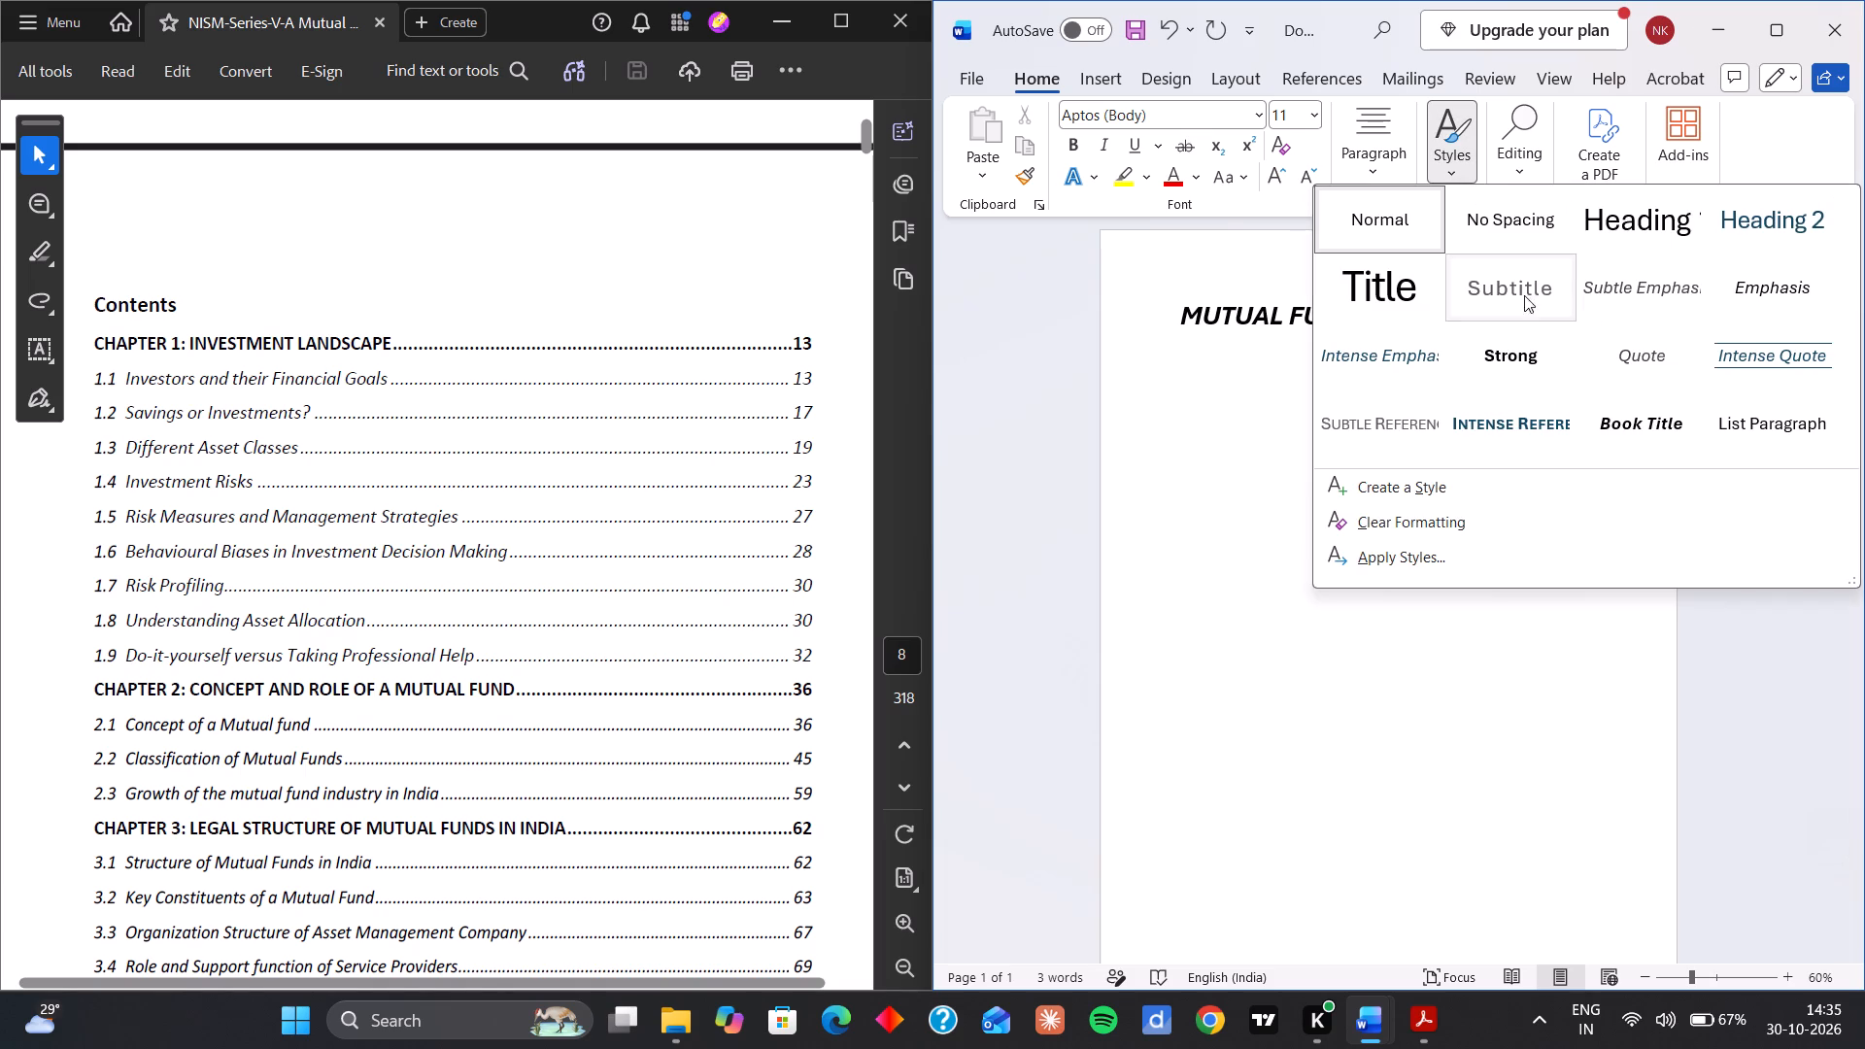
left_click(1500, 363)
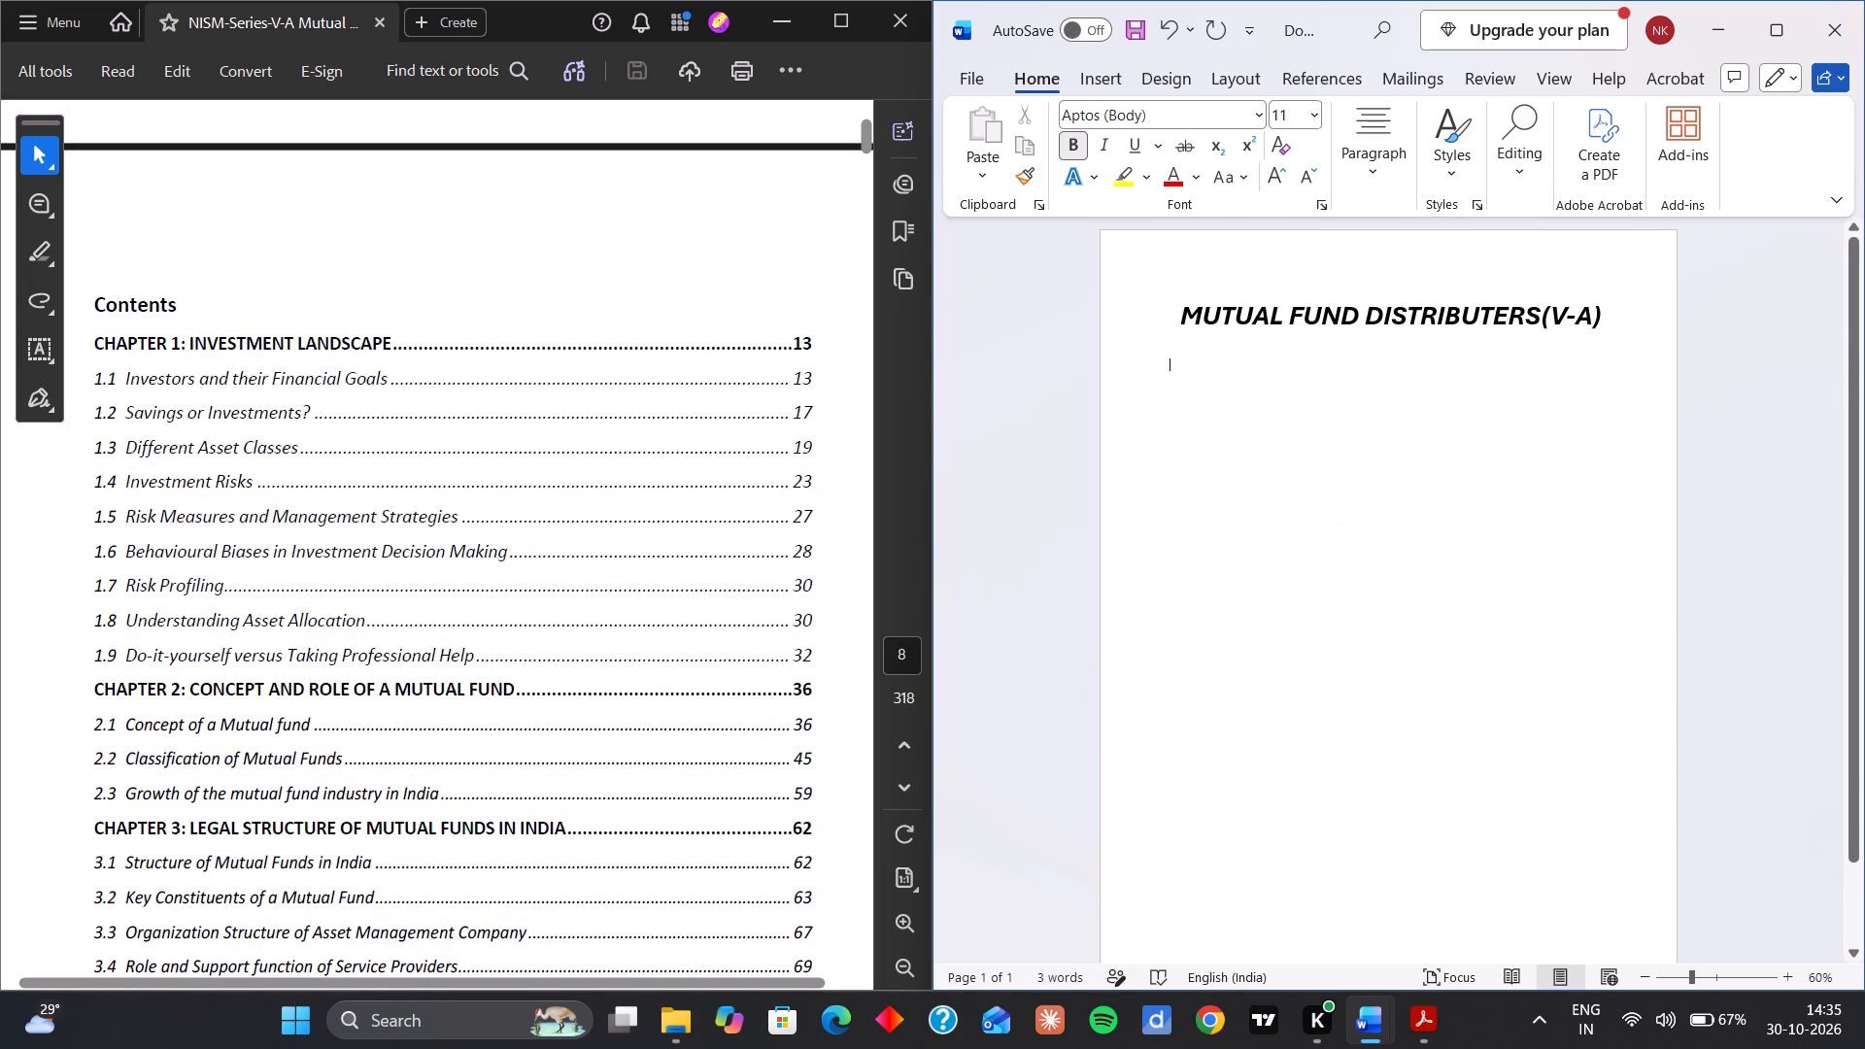
Apply the built-in document style set that has a centred uppercase title with a line beneath it.
left_click(1196, 80)
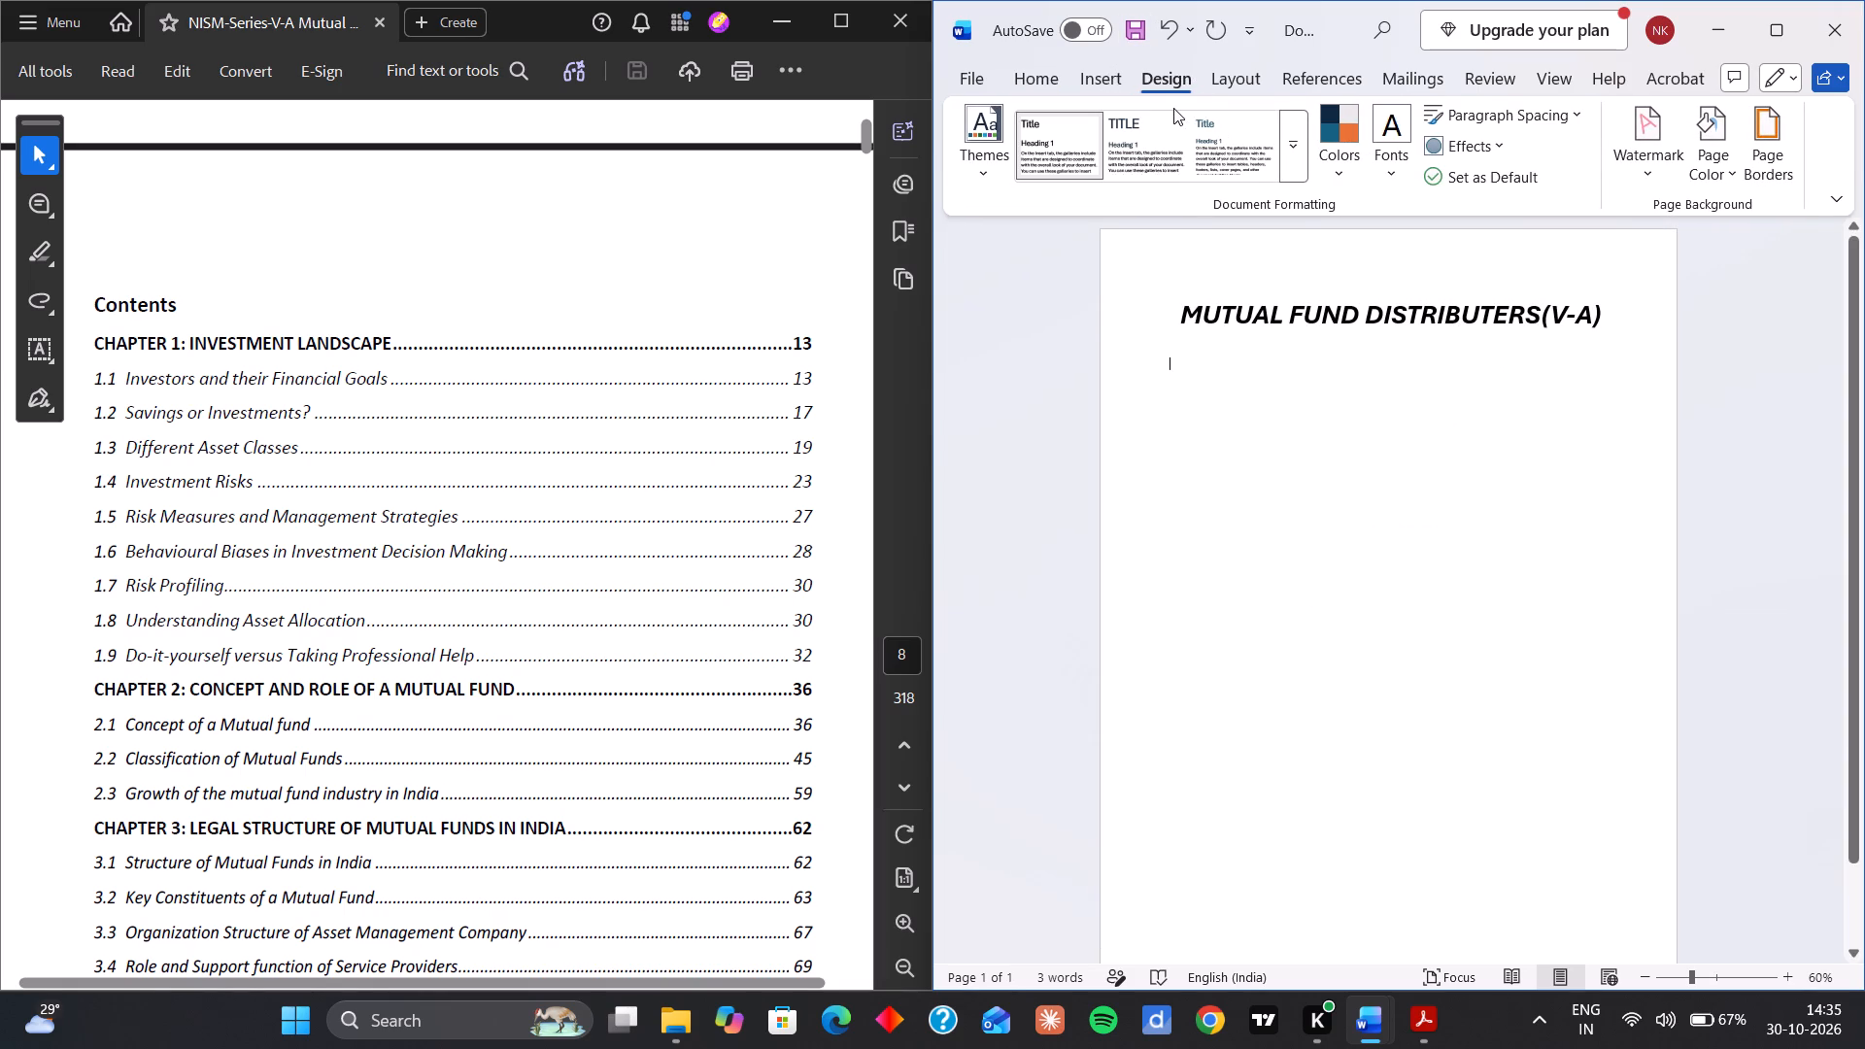
left_click(1281, 142)
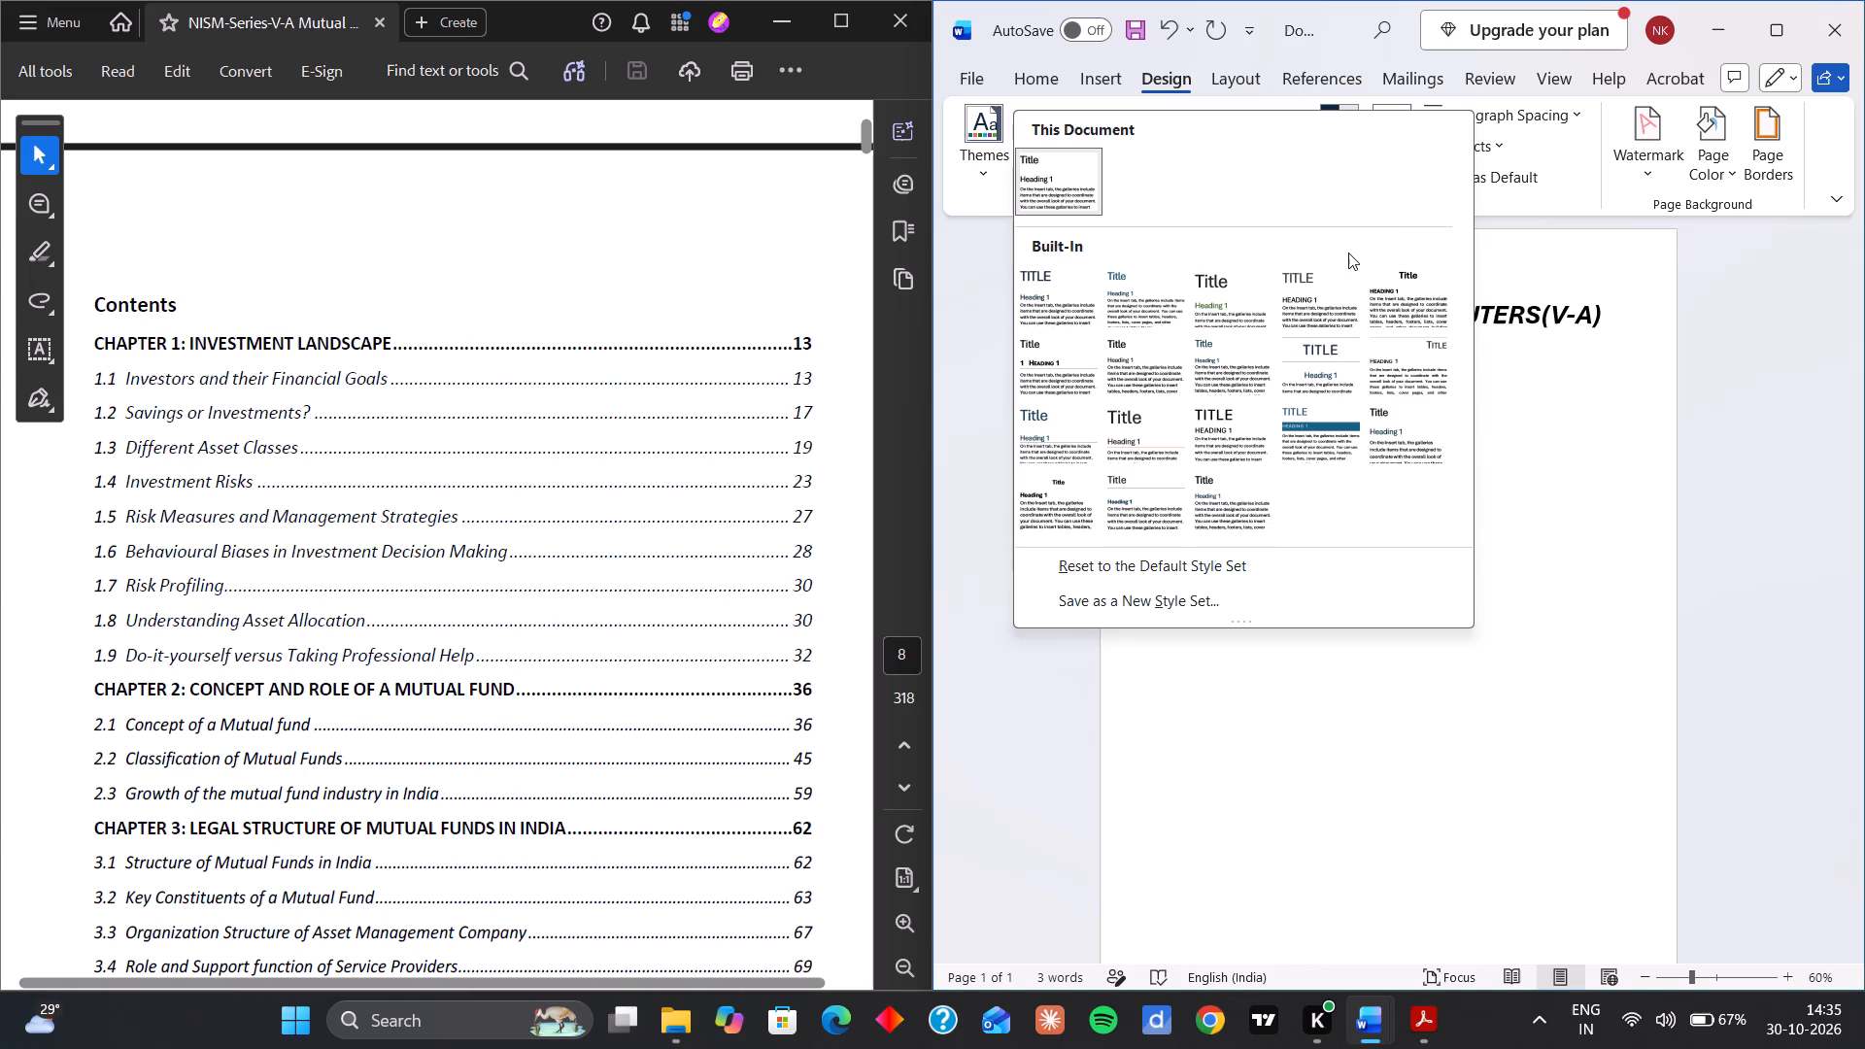
scroll(1348, 253, "down", 1)
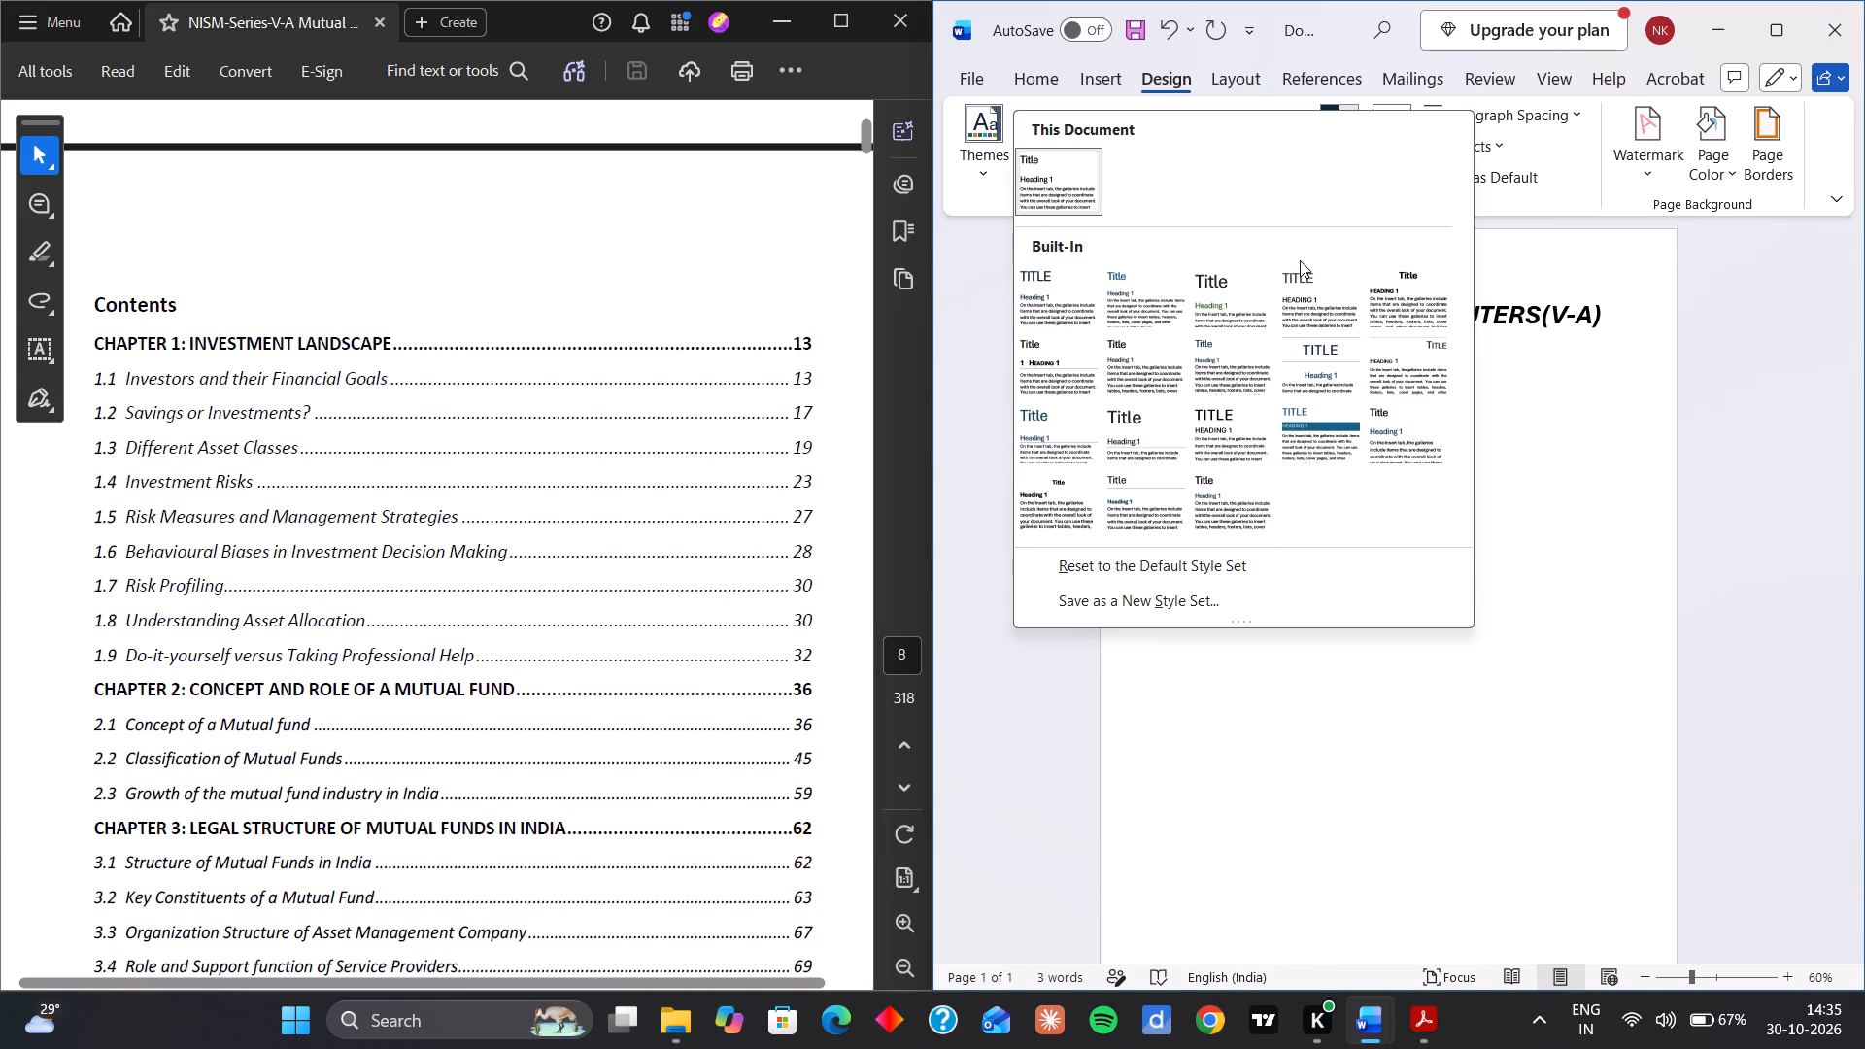
left_click(1331, 362)
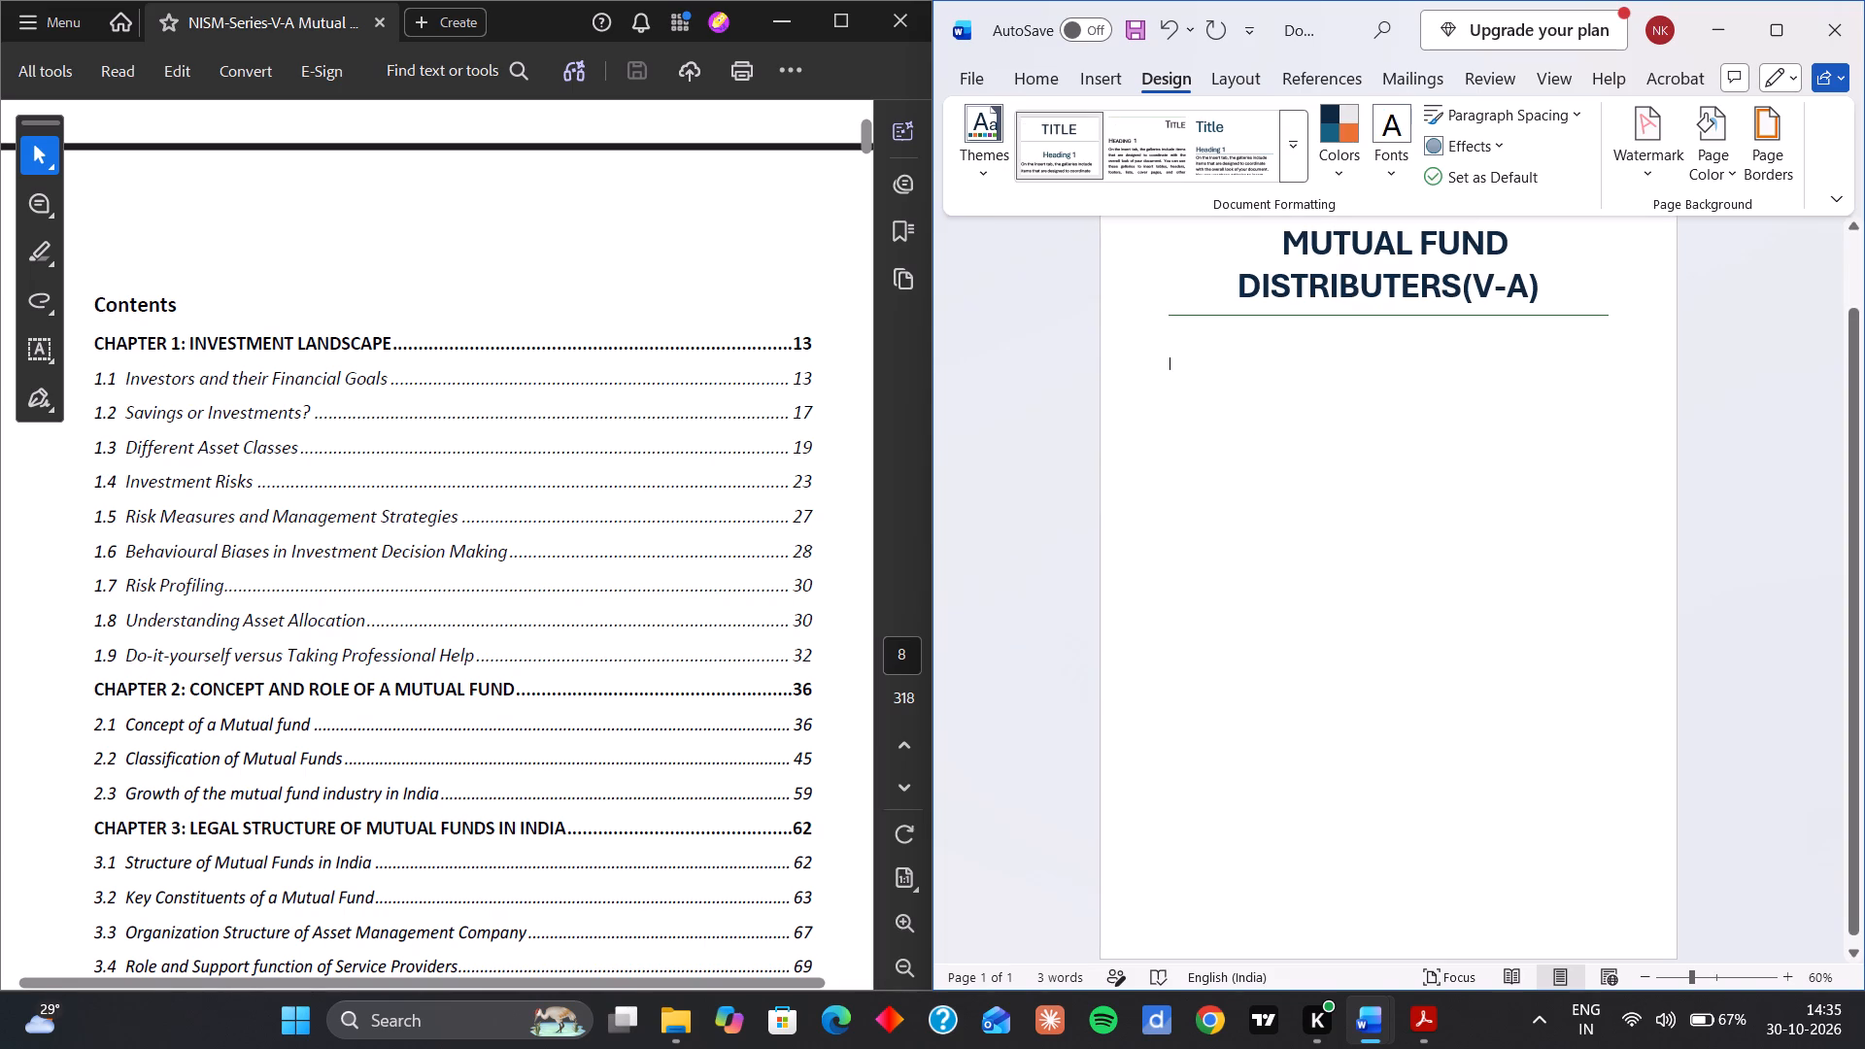
Remove the extra blank line below the title and start a single empty body line directly beneath it.
type("me")
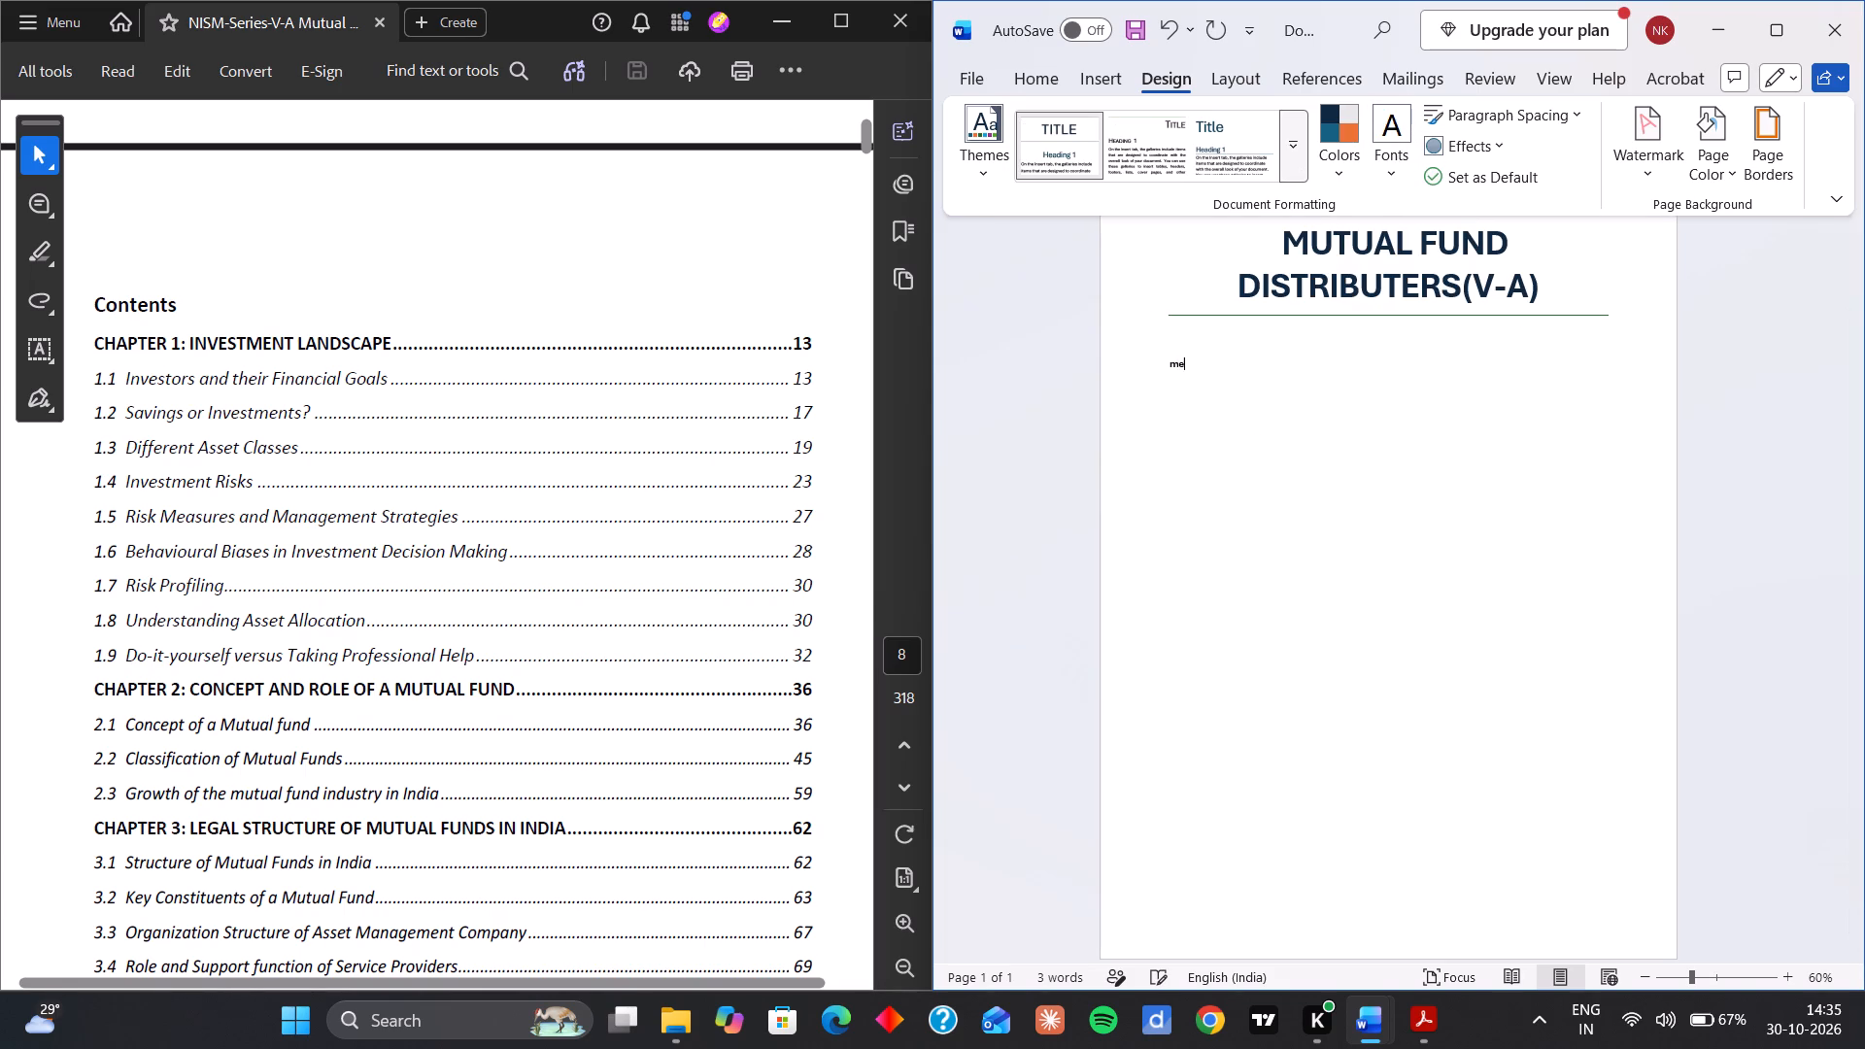
key("BackSpace")
key("BackSpace")
key("BackSpace")
key("BackSpace")
key("Down")
key("Down")
key("Return")
Modify the Heading 1 style to use the black theme font colour.
left_click(1054, 74)
left_click(1444, 177)
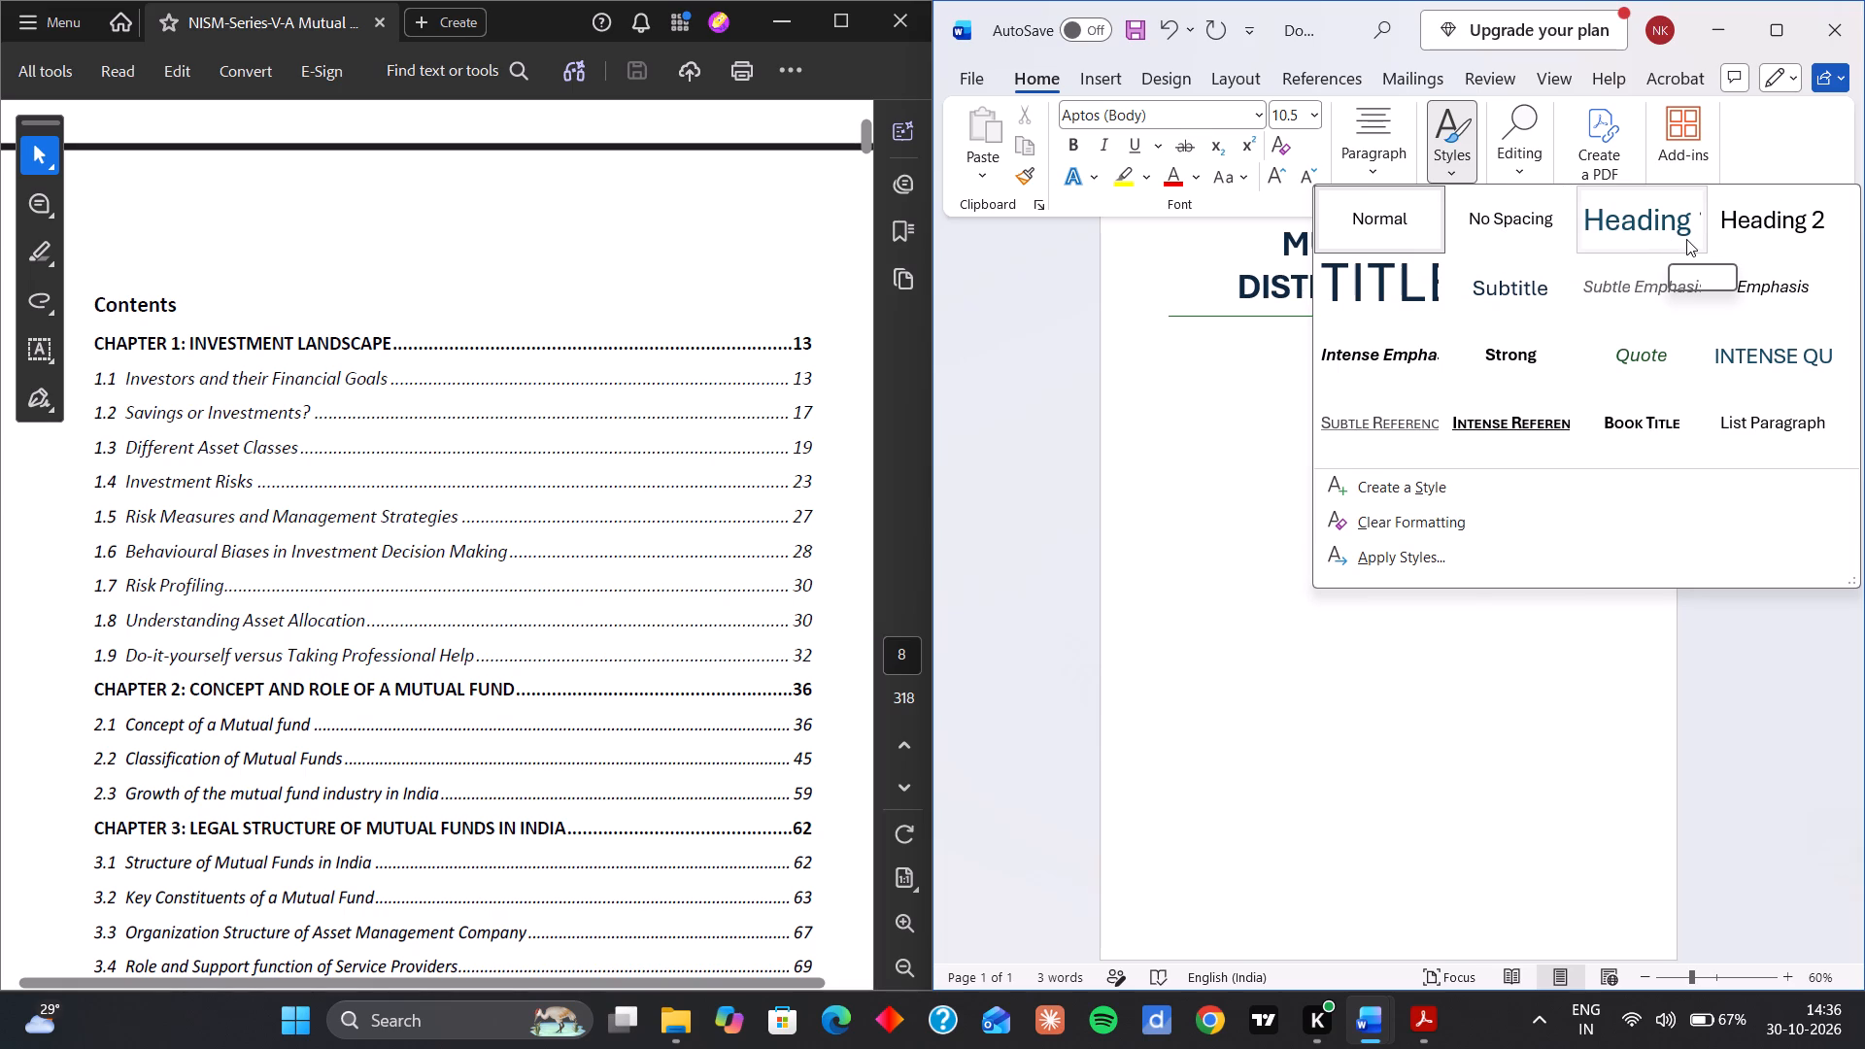
right_click(1686, 239)
left_click(1550, 298)
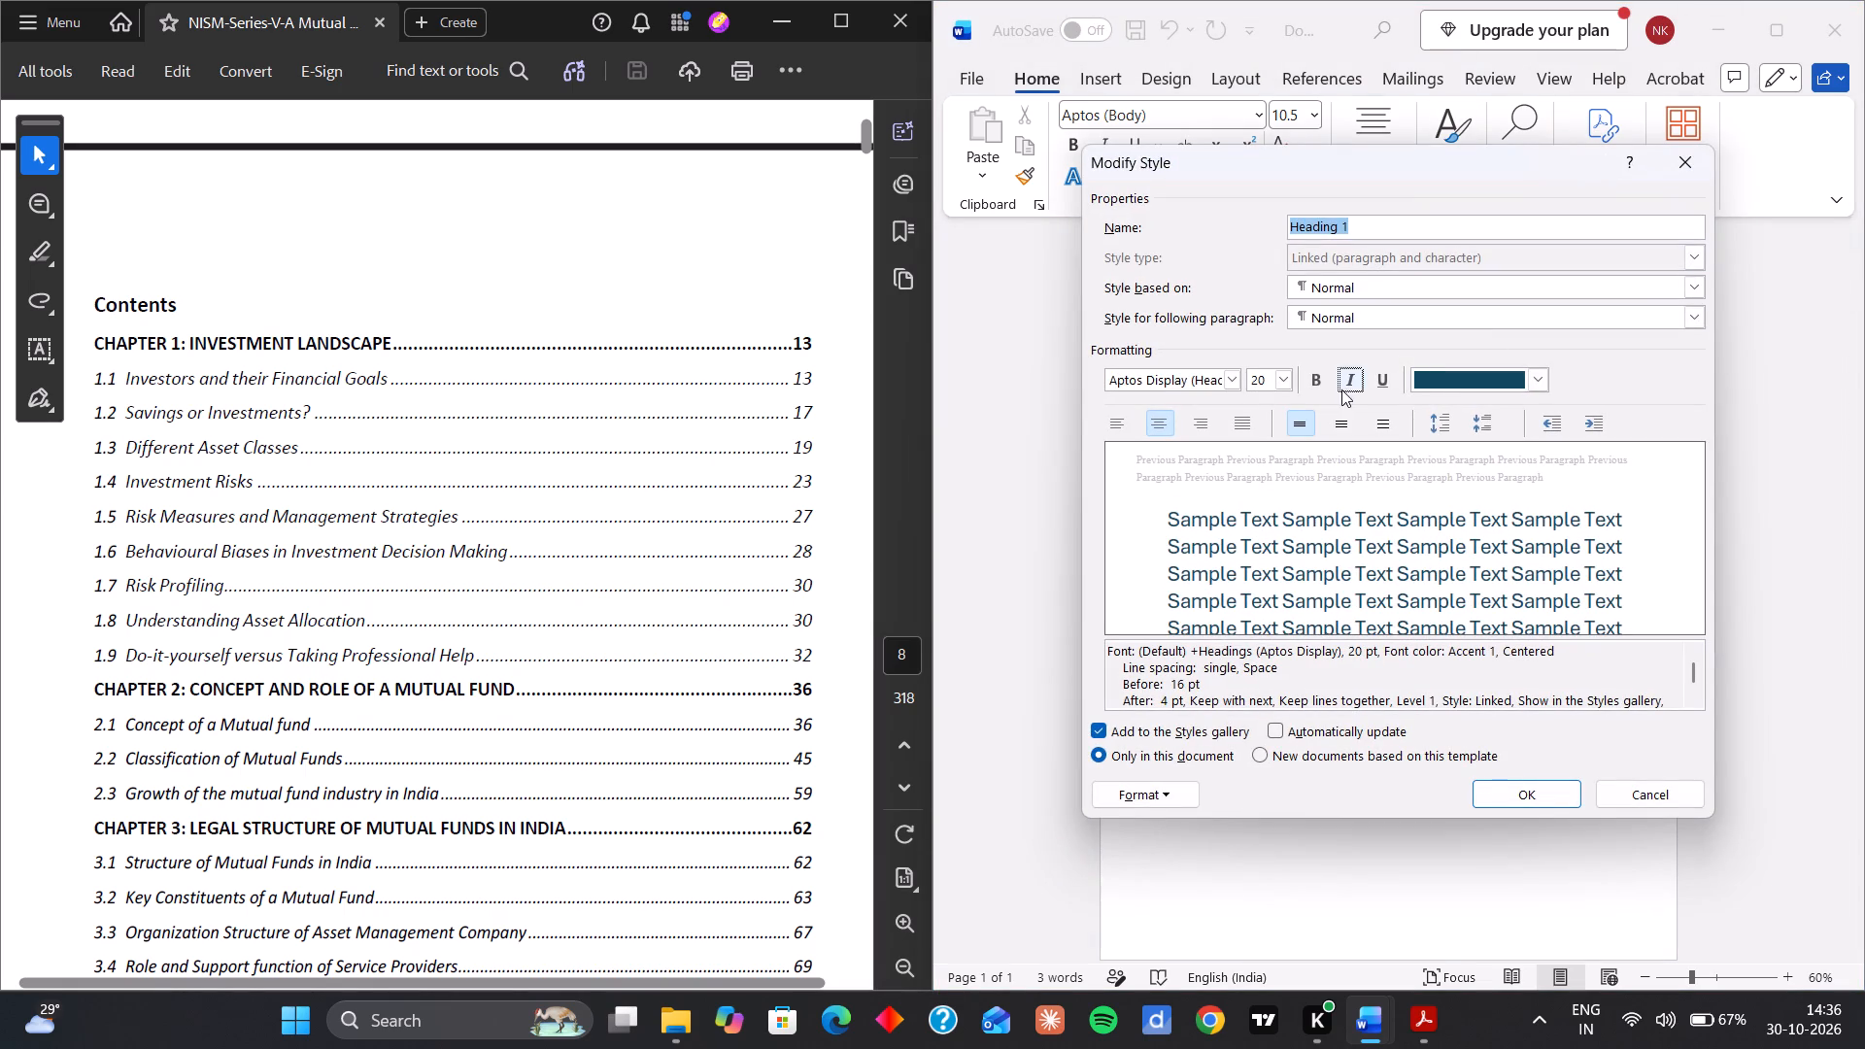
left_click(1430, 365)
left_click(1433, 367)
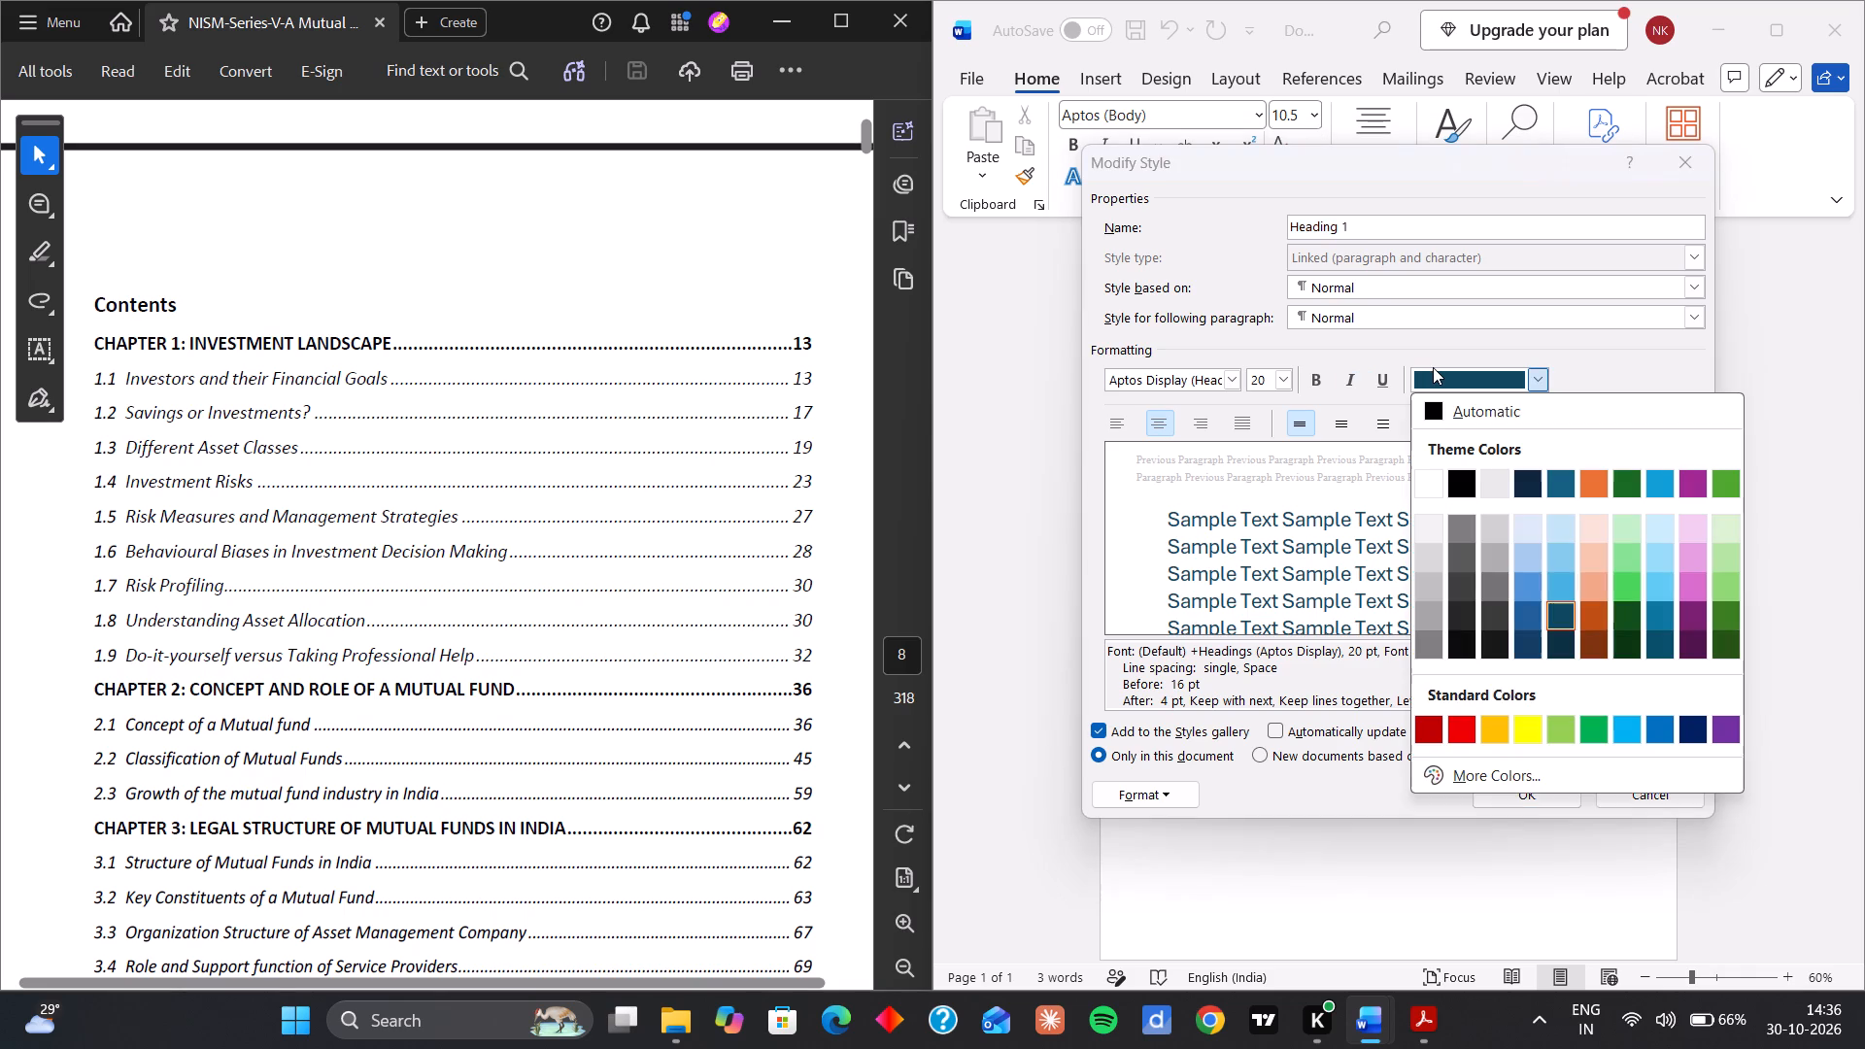
left_click(1452, 486)
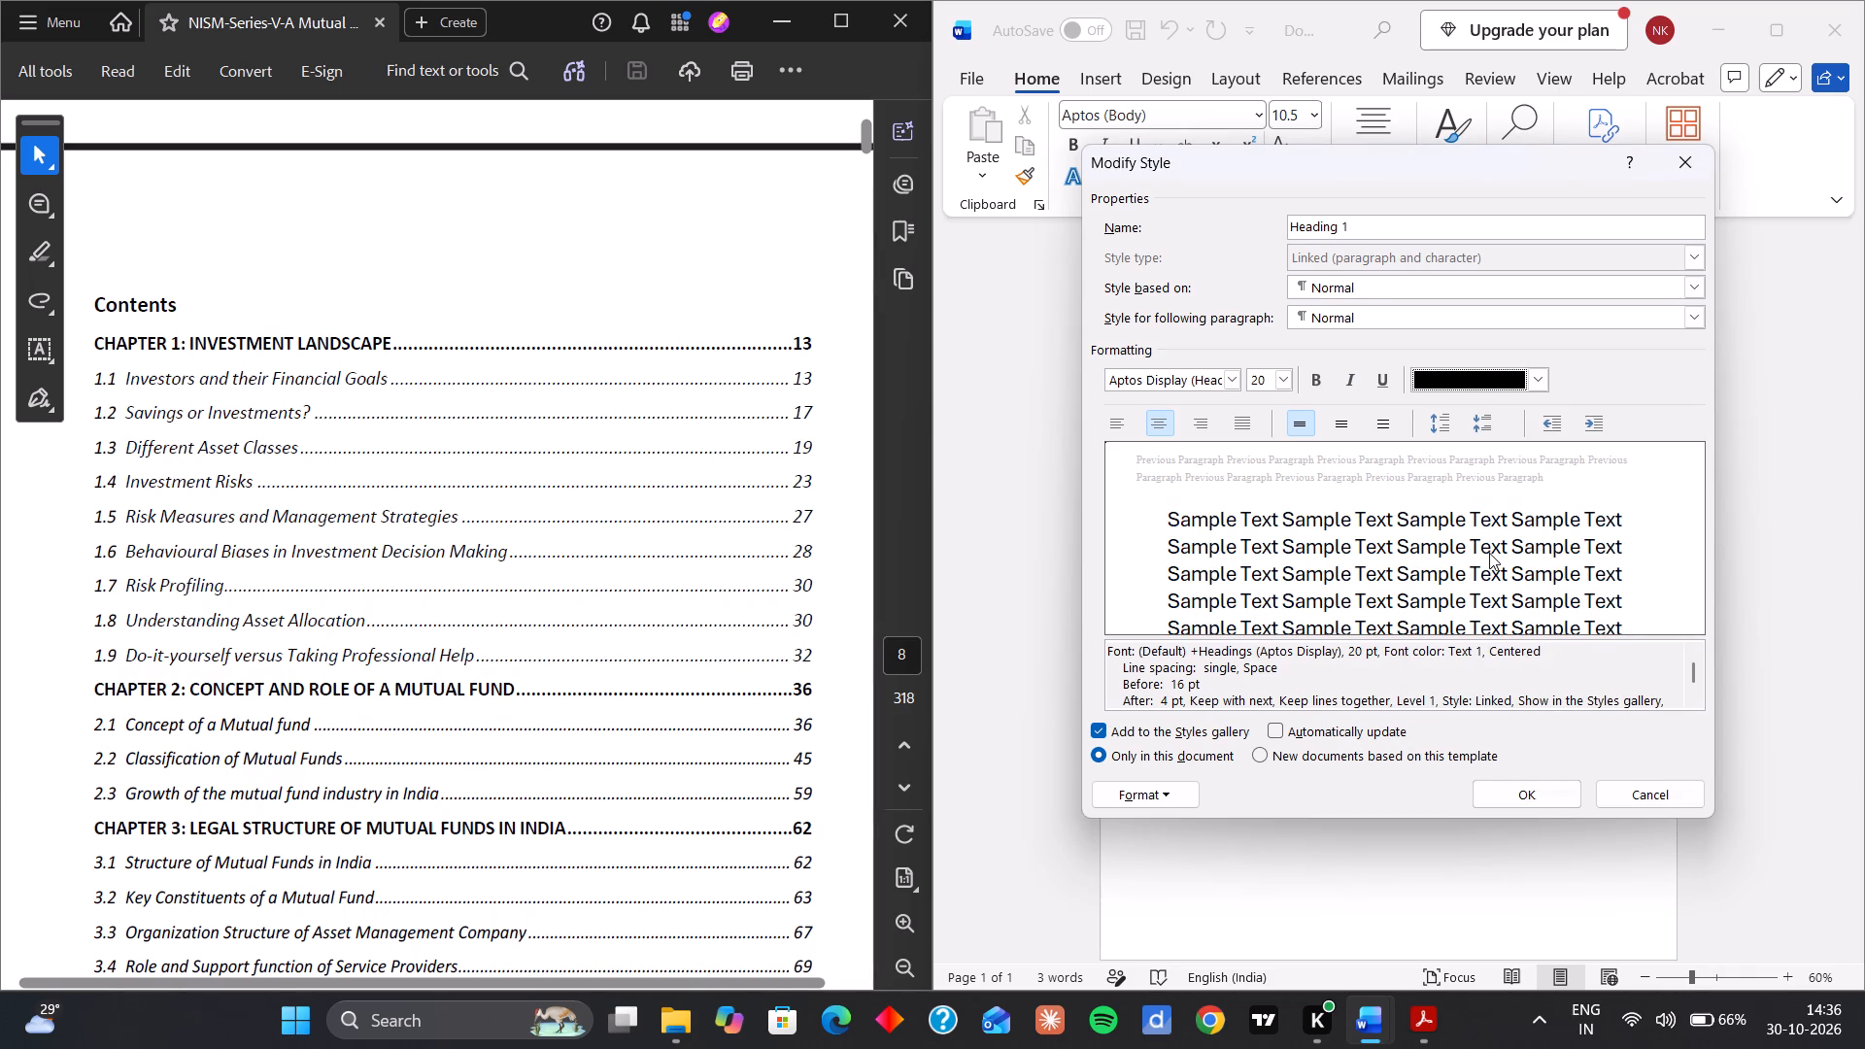
left_click(1569, 787)
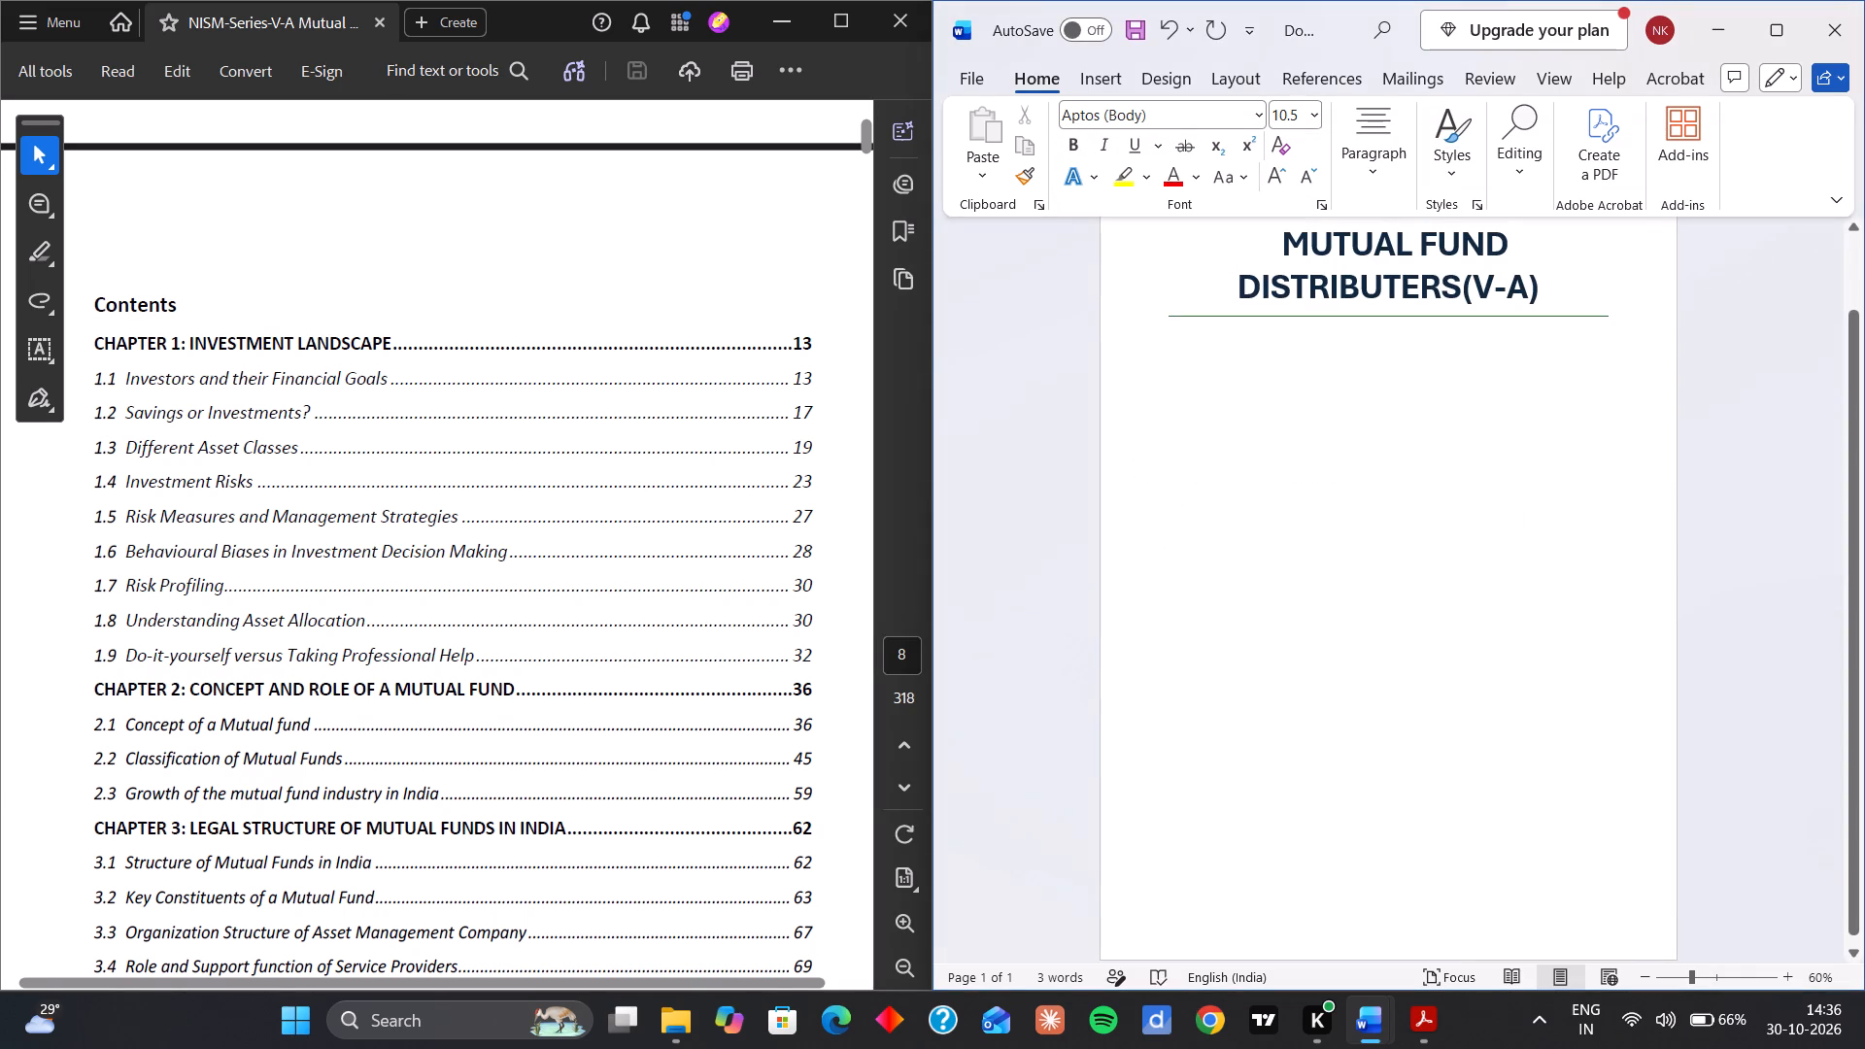
Apply the Heading 1 style to the empty line below the title and remove its centred alignment.
left_click(1440, 144)
left_click(1594, 236)
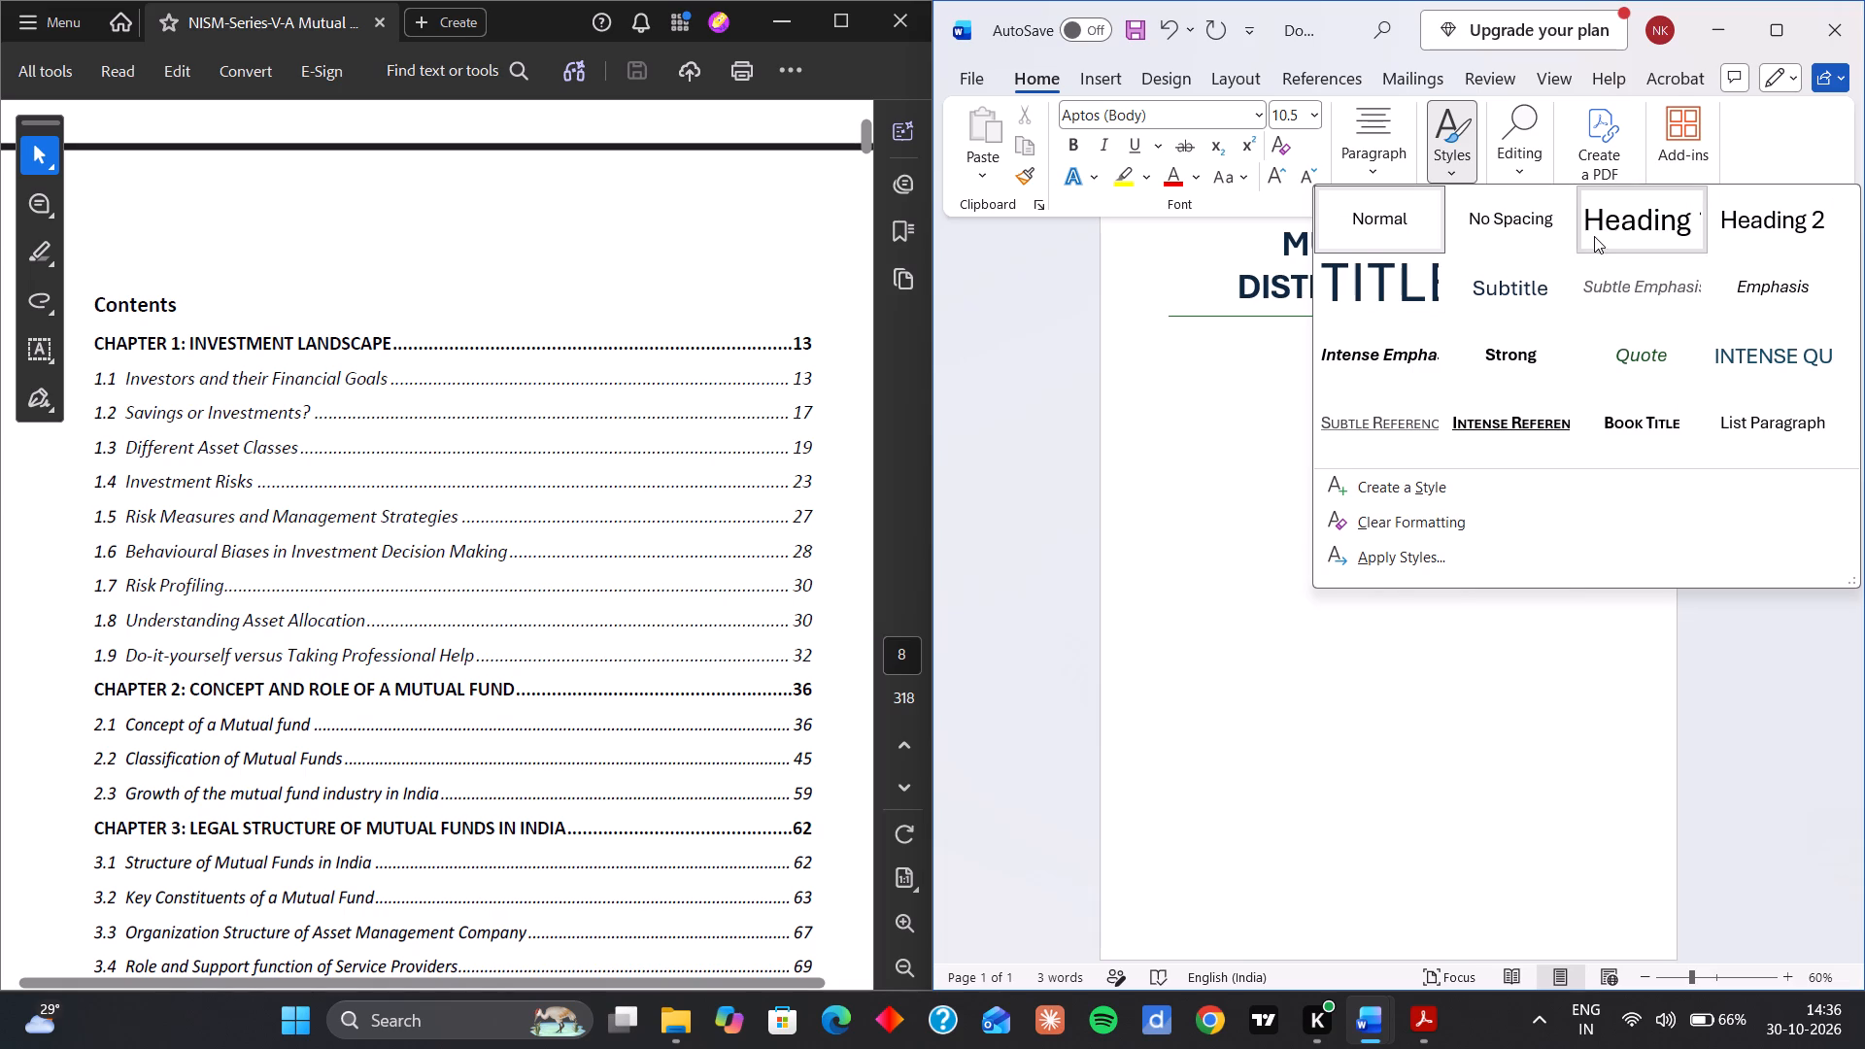
key("BackSpace")
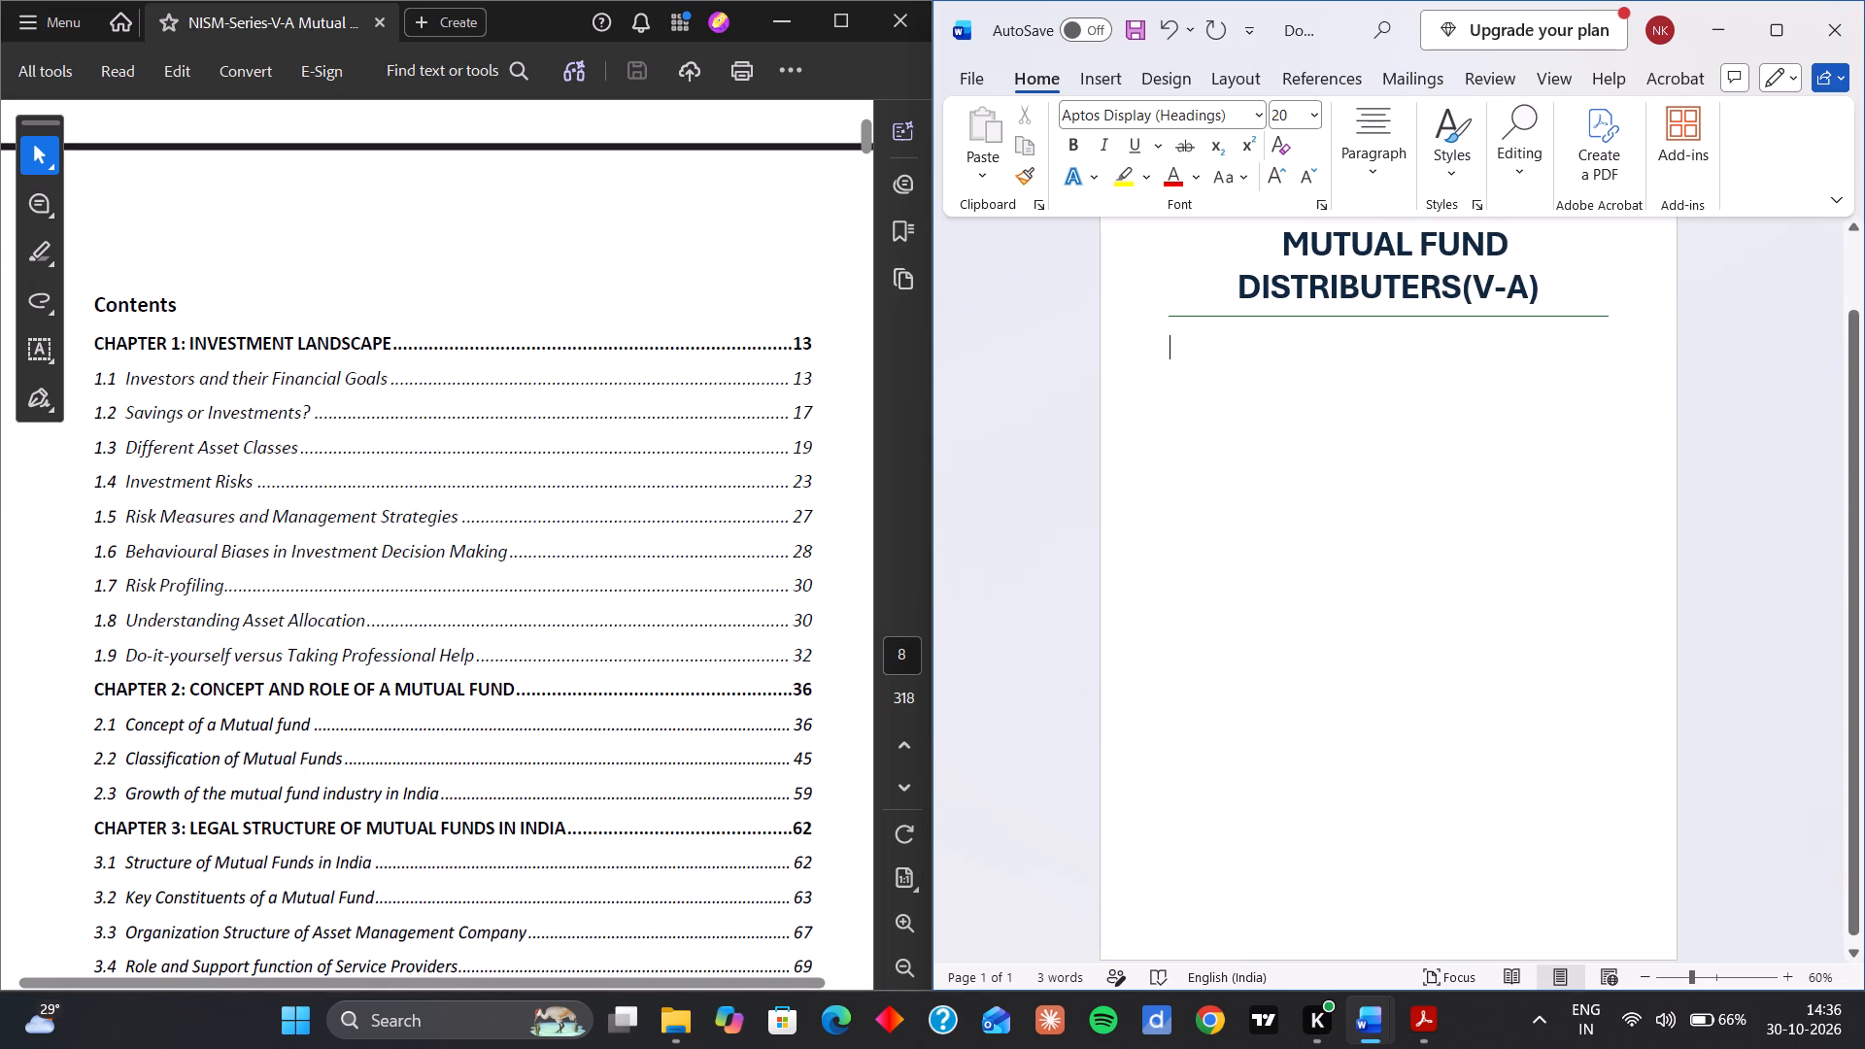
Write the chapter heading "INVESTMENT LANDSCAPE" in capitals on the Heading 1 line, indented with 12 leading spaces.
key("space")
key("space")
key("space")
key("space")
key("space")
key("space")
key("space")
key("space")
key("space")
key("space")
key("space")
key("space")
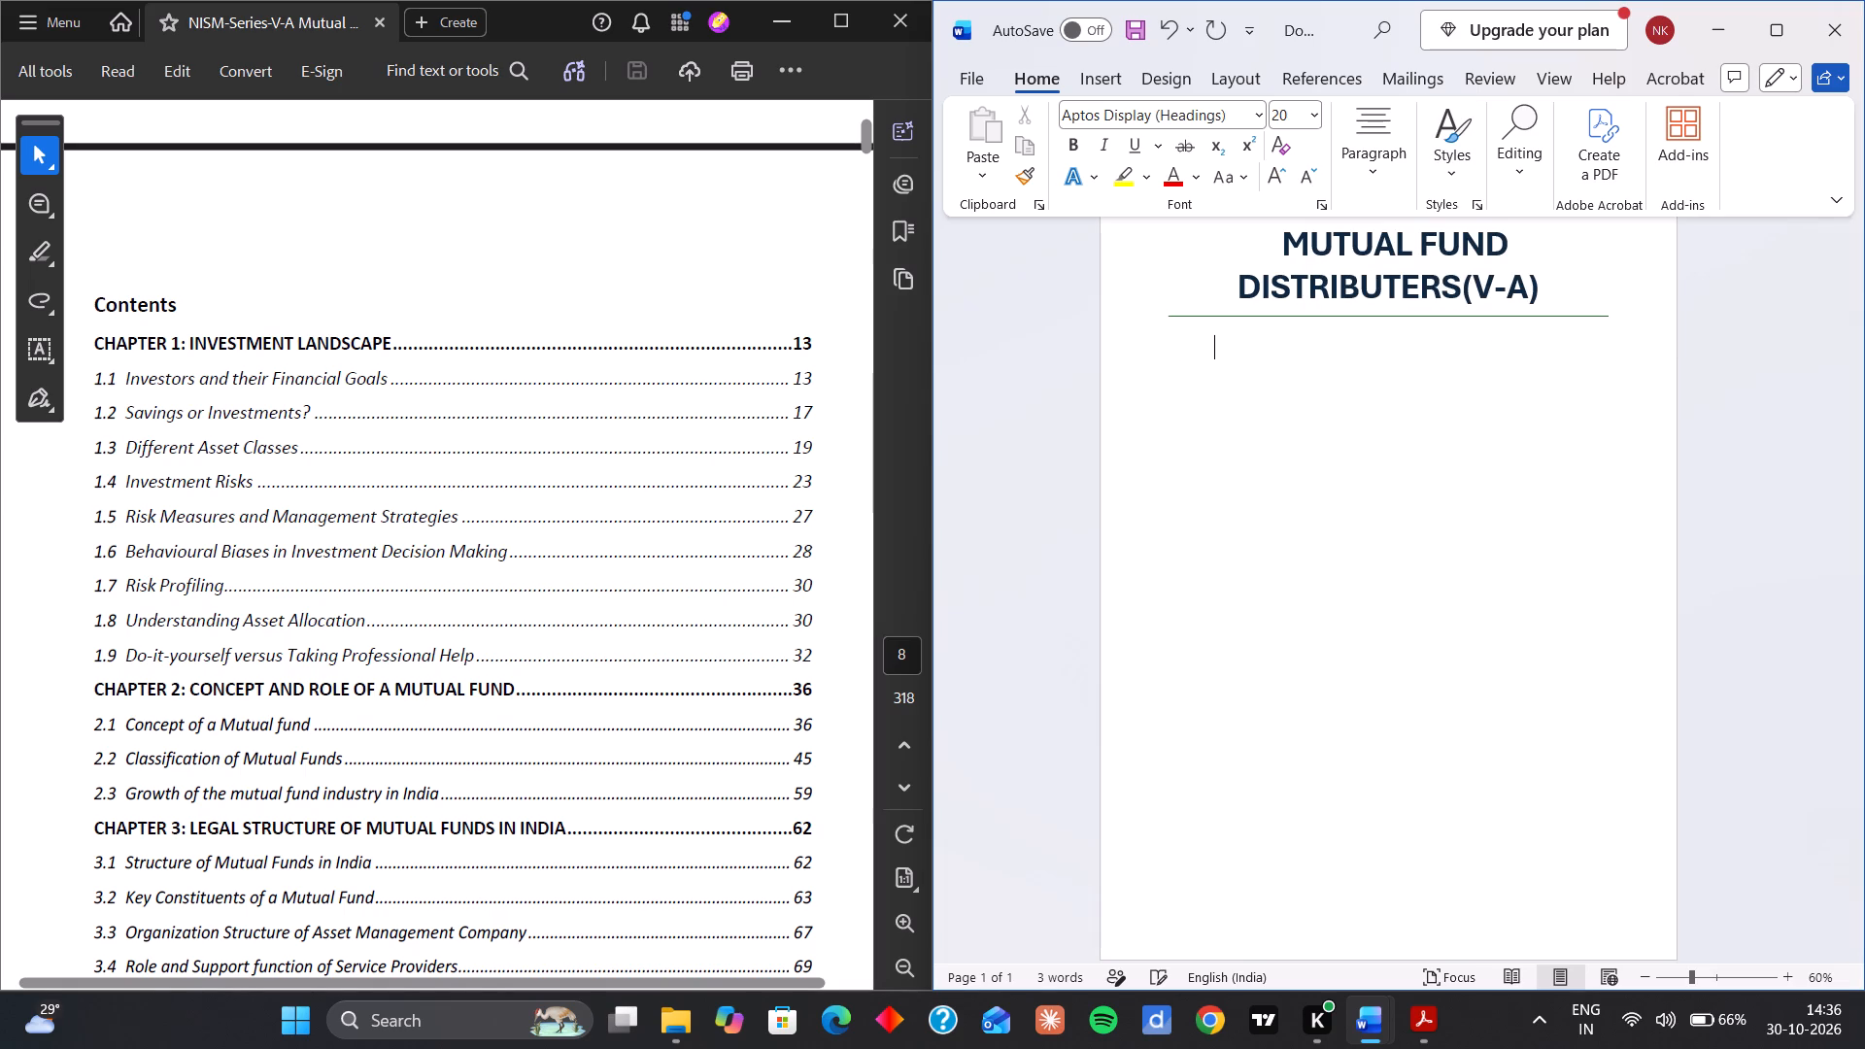
type("invest")
key("BackSpace")
key("BackSpace")
key("BackSpace")
key("BackSpace")
key("BackSpace")
key("BackSpace")
type("IN")
type("VESTMENT")
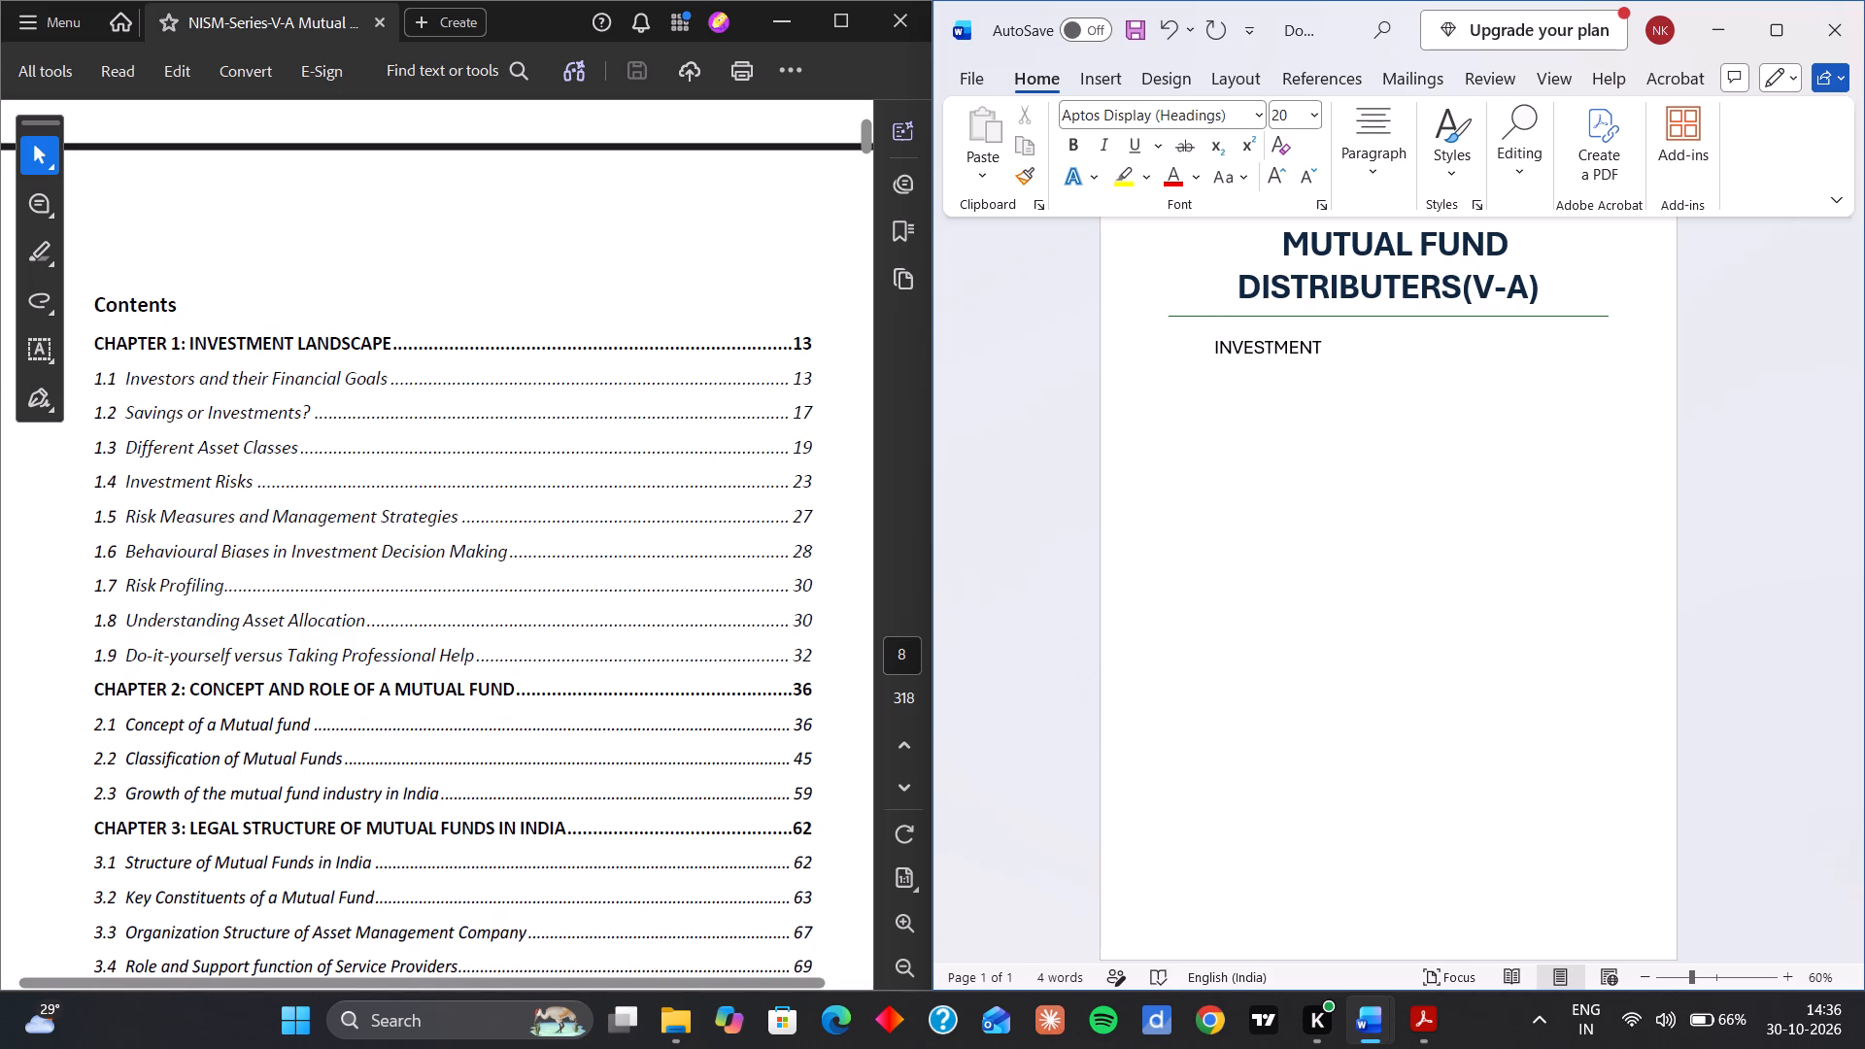
key("space")
type("LANDSCAPE")
Add 12 more spaces before INVESTMENT LANDSCAPE to shift it towards the middle, and start a new line after the heading.
key("Left")
key("Left")
key("Left")
key("Left")
key("Left")
key("Left")
key("Left")
key("Left")
key("Left")
key("Left")
key("Left")
key("Left")
key("Left")
key("Left")
key("Left")
key("Left")
key("Left")
key("Left")
key("Left")
key("Left")
key("space")
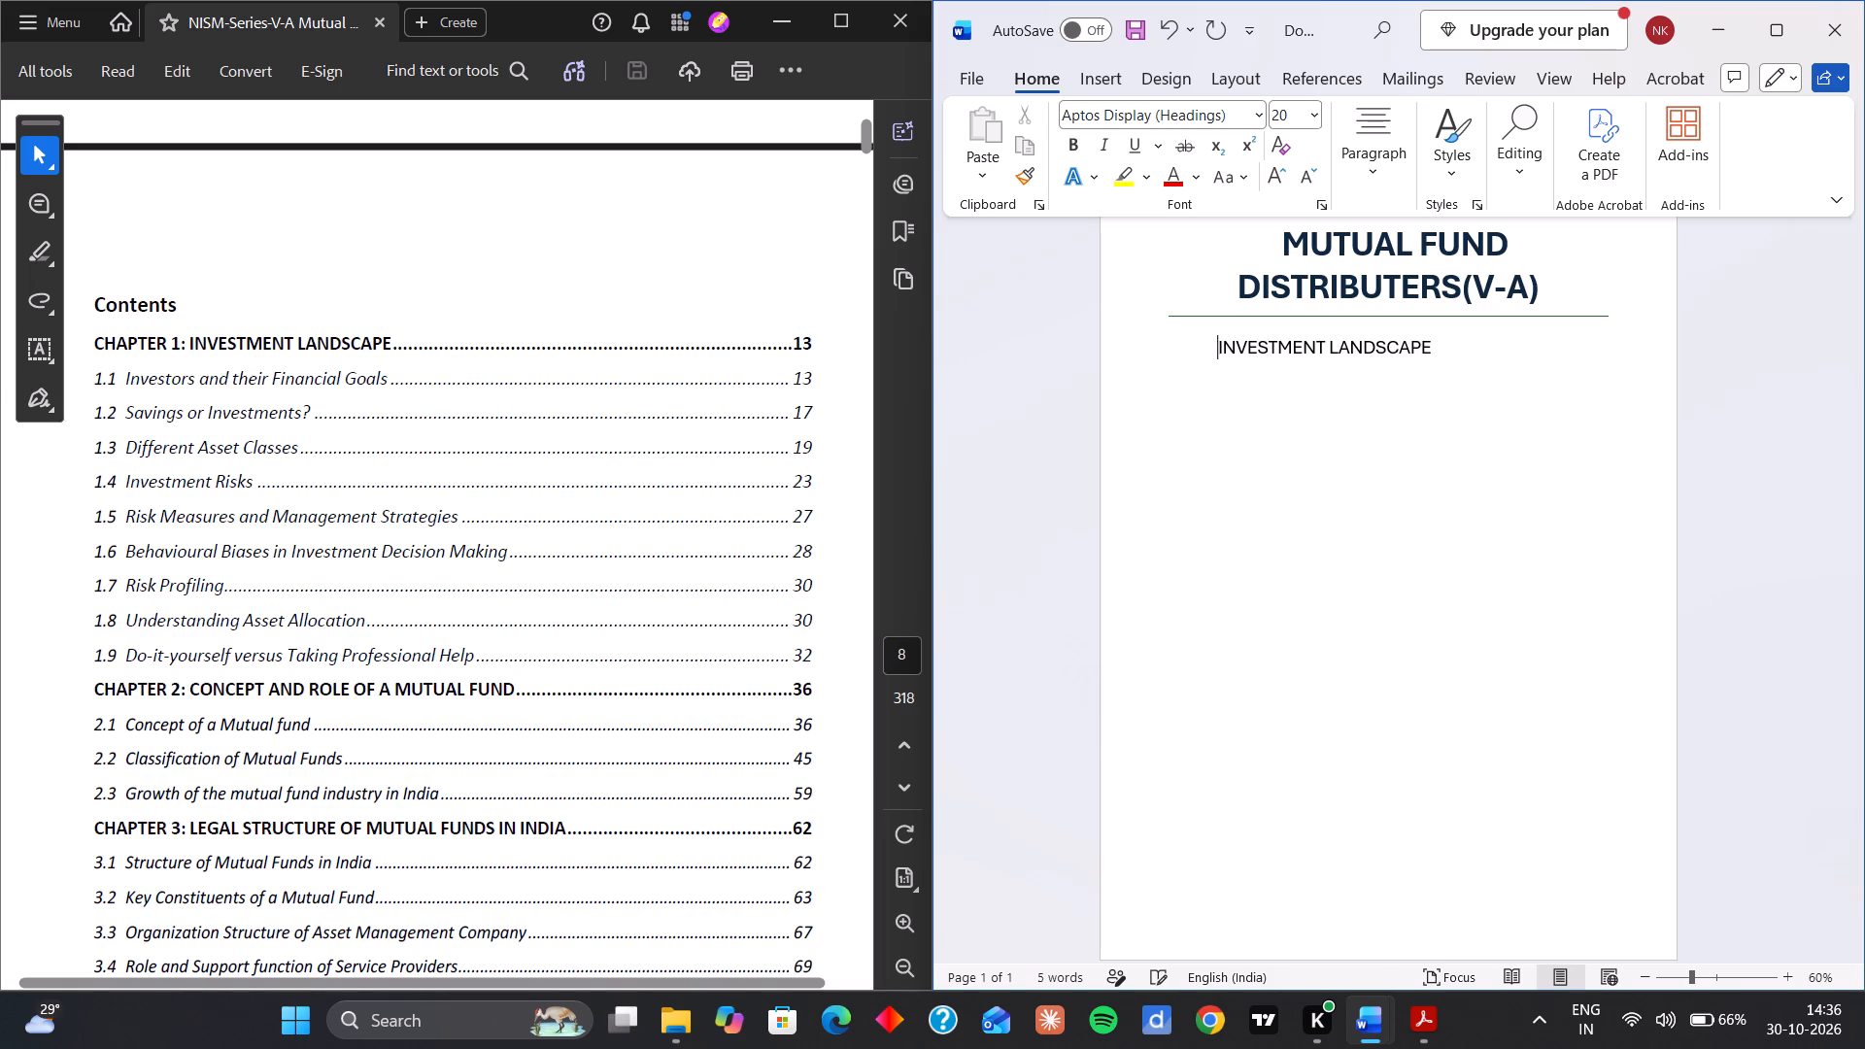
key("space")
key("space")
key("space")
key("space")
key("space")
key("space")
key("space")
key("space")
key("space")
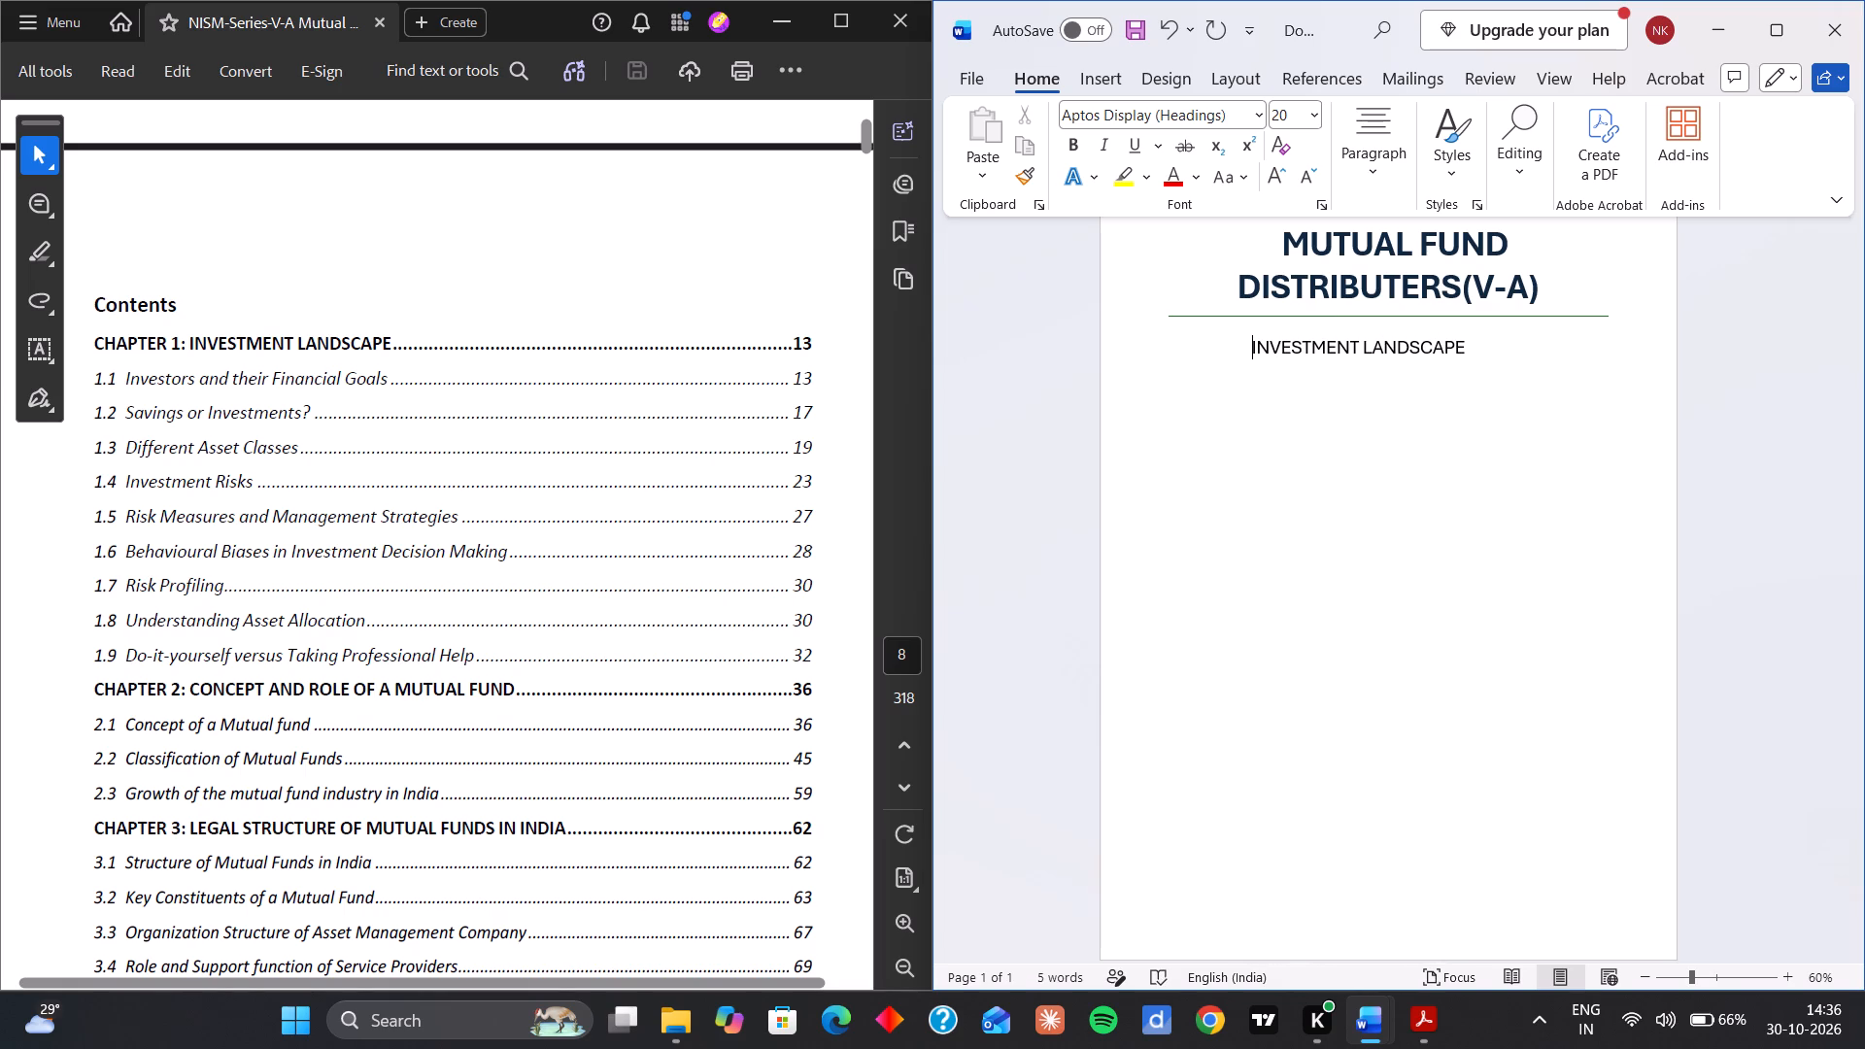
key("space")
key("space")
key("Right")
key("Right")
key("Right")
key("Right")
key("Right")
key("Right")
key("Right")
key("Right")
key("Right")
key("Right")
key("Right")
key("Right")
key("Right")
key("Right")
key("Right")
key("Right")
key("Right")
key("Right")
key("Right")
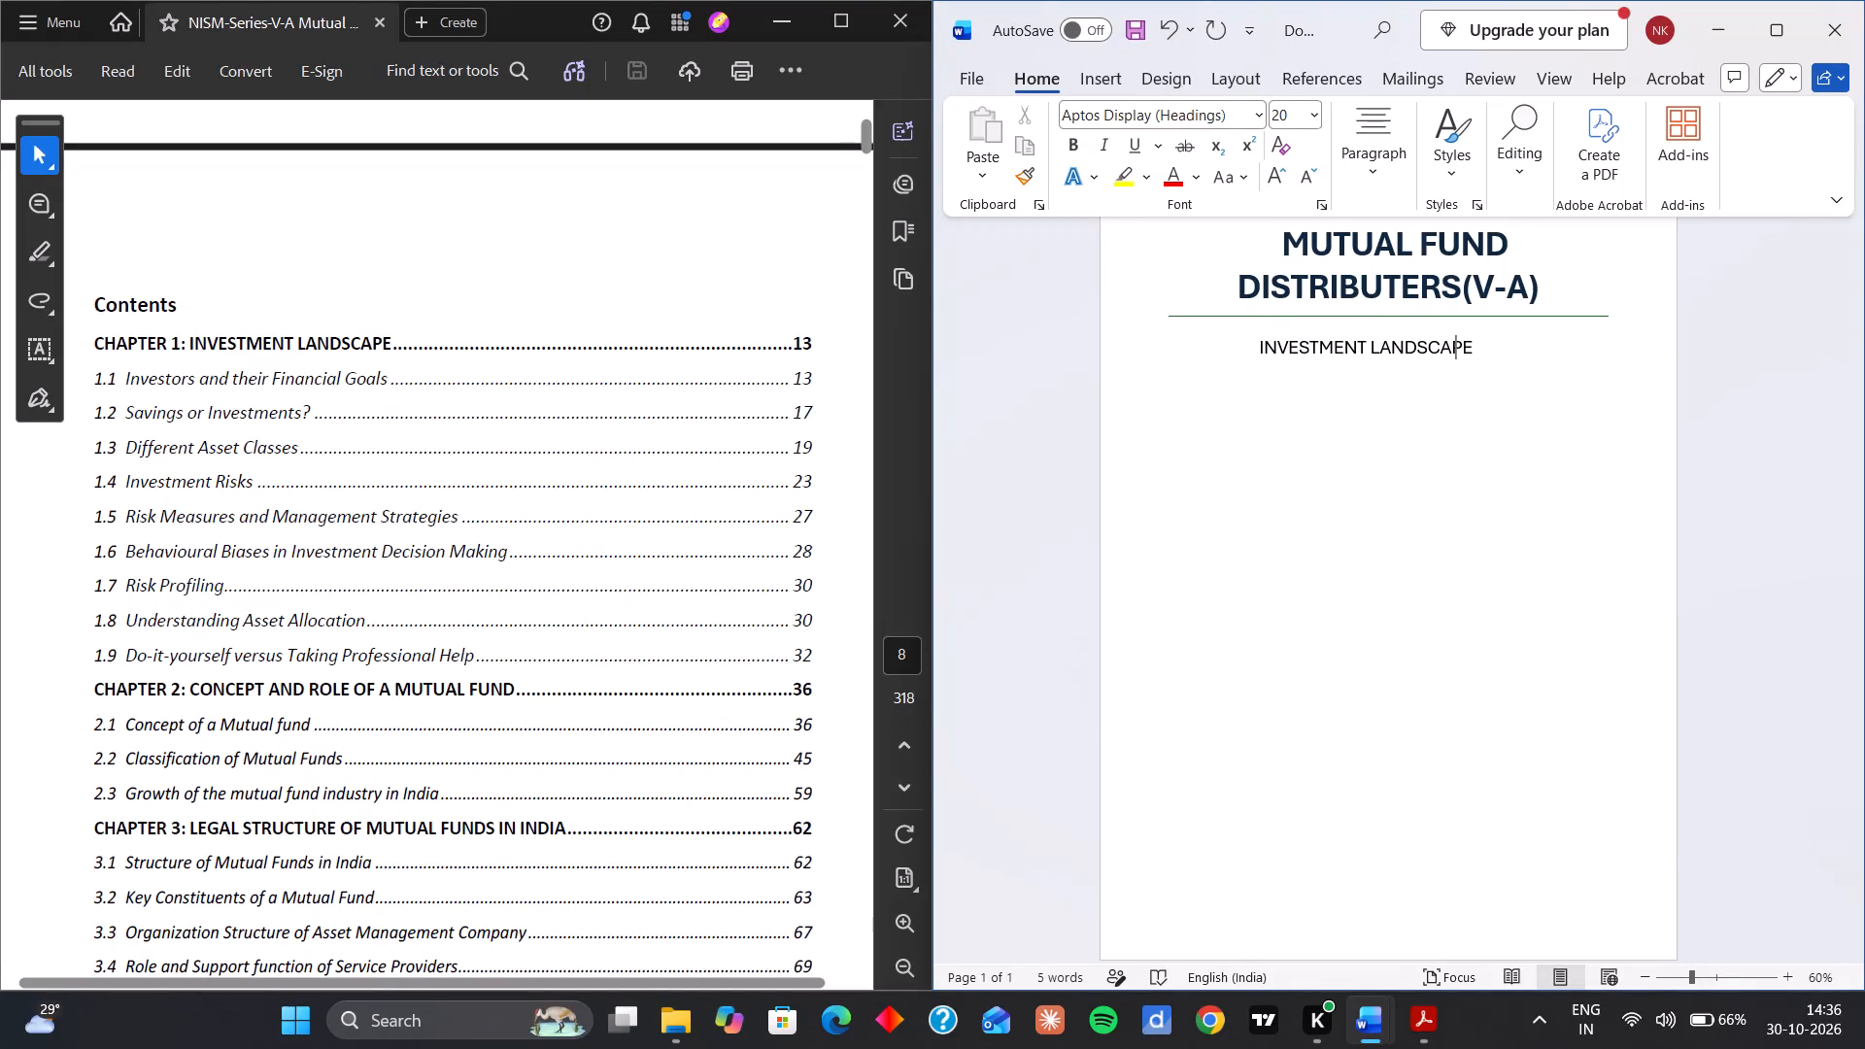
key("Right")
key("Return")
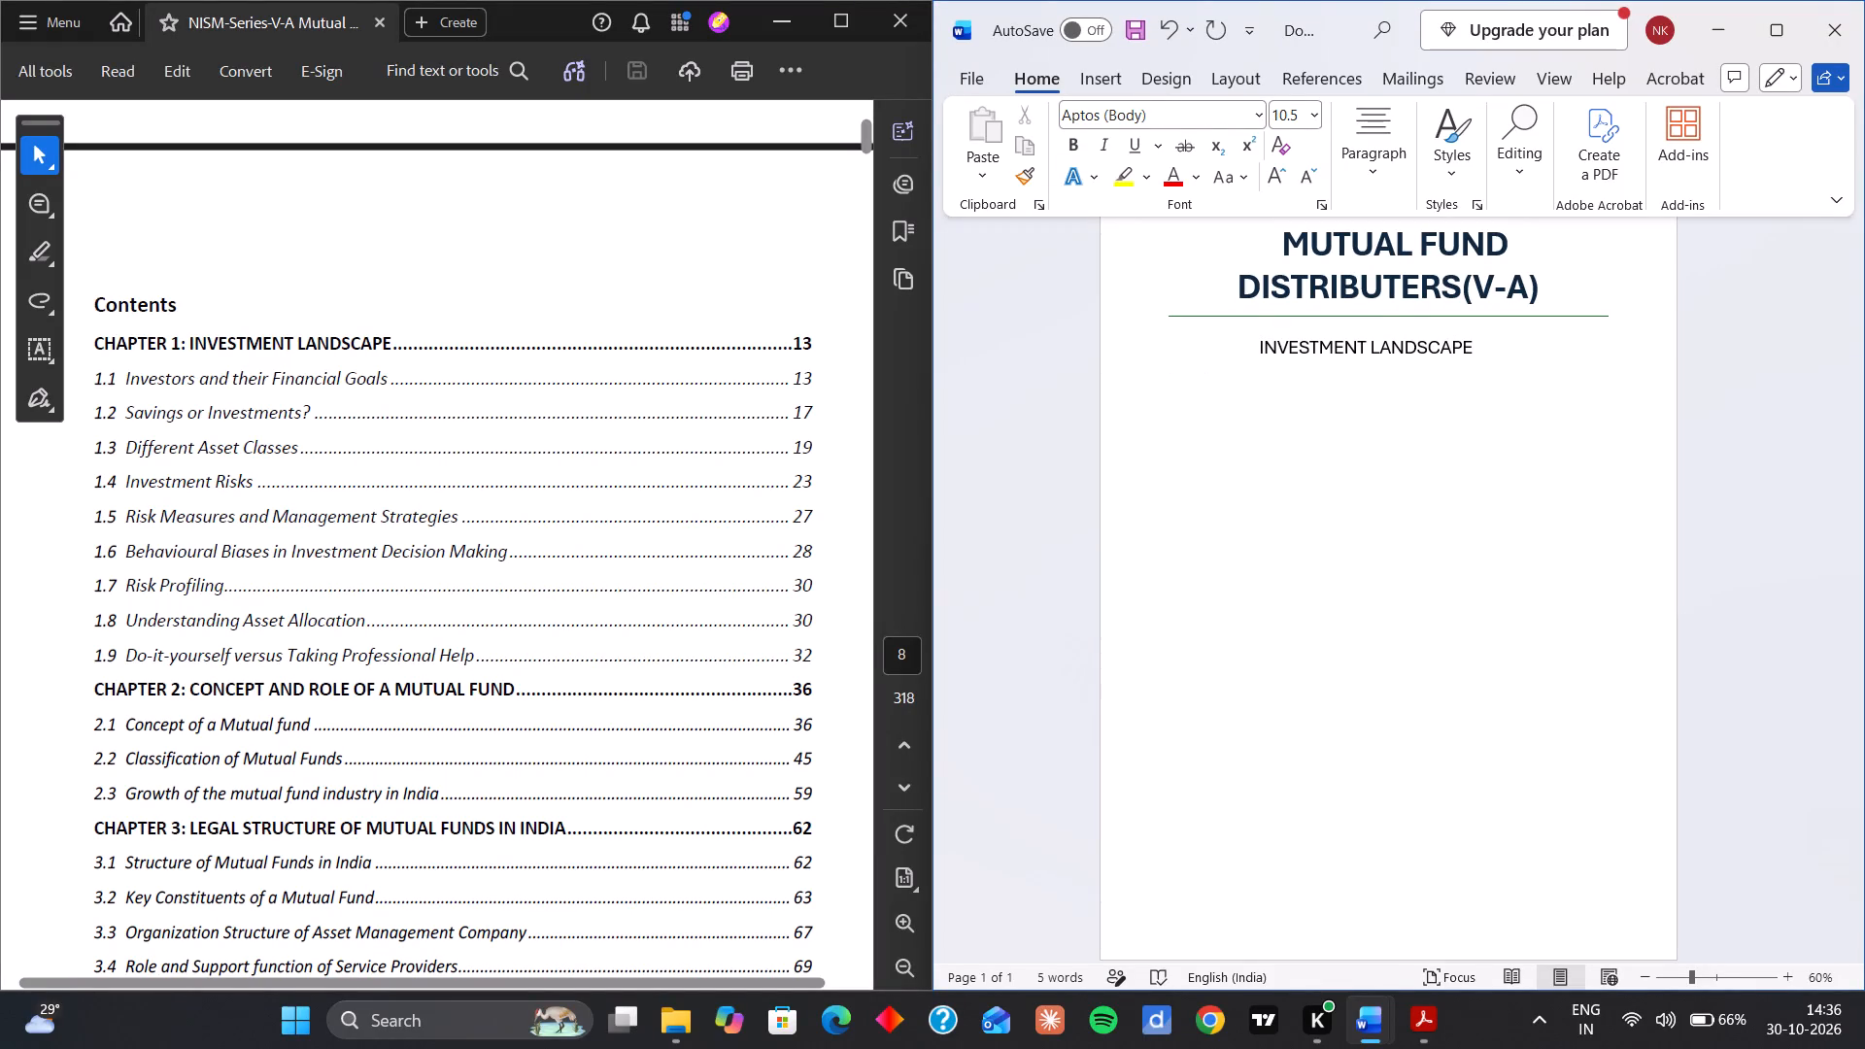
Find the Syllabus Outline with Weightages table in the workbook PDF to check the marks for each unit.
scroll(822, 592, "down", 8)
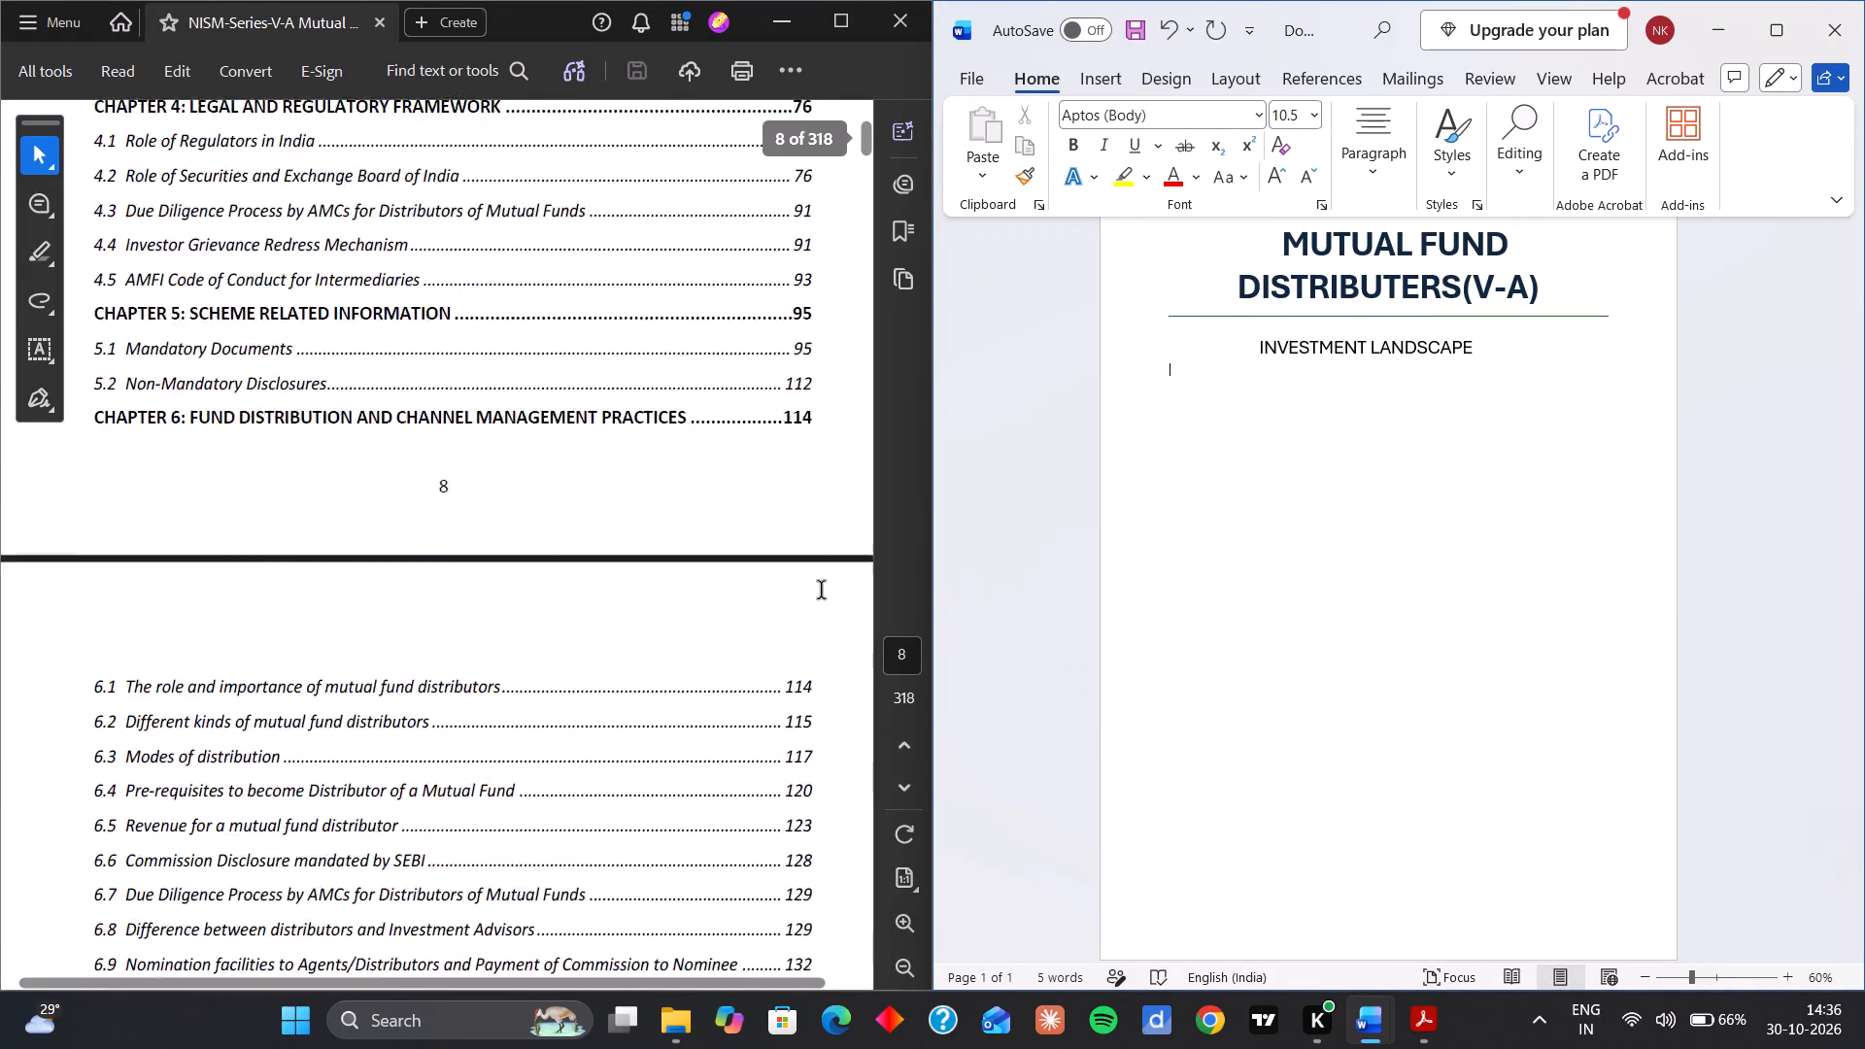
scroll(822, 592, "down", 12)
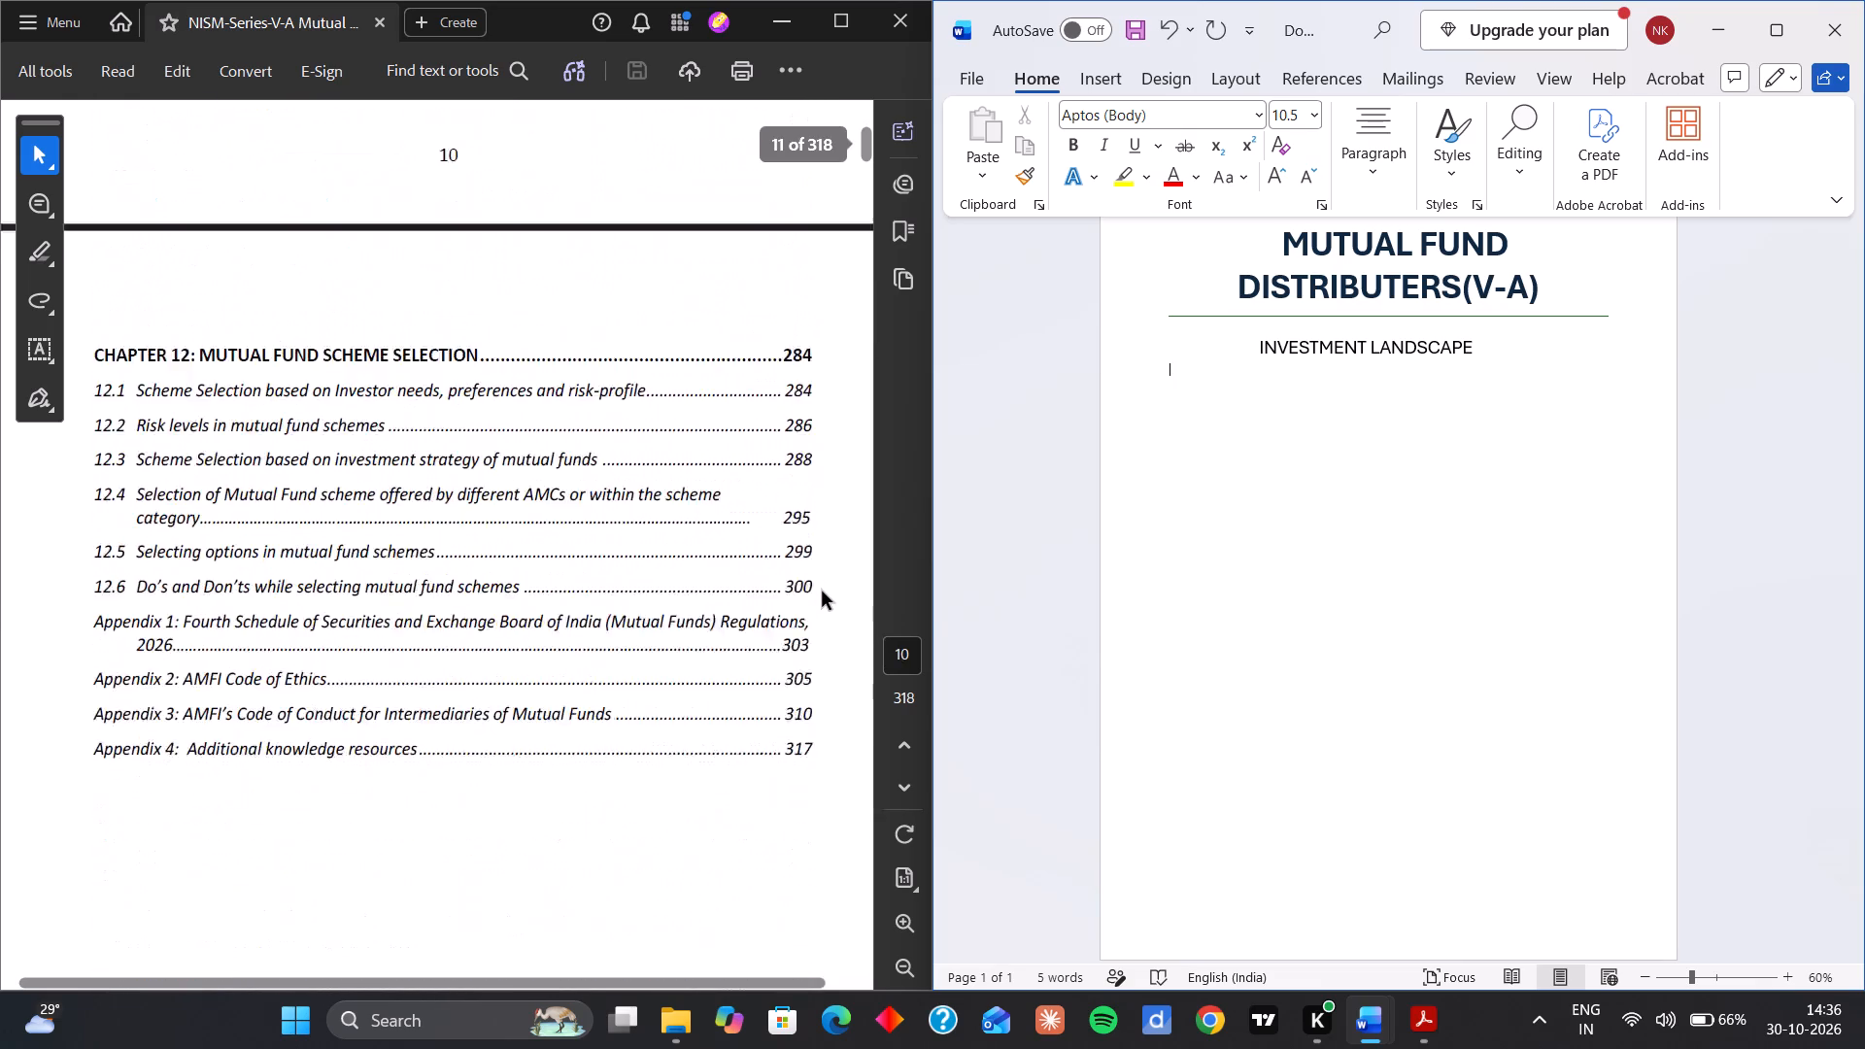
scroll(822, 592, "down", 8)
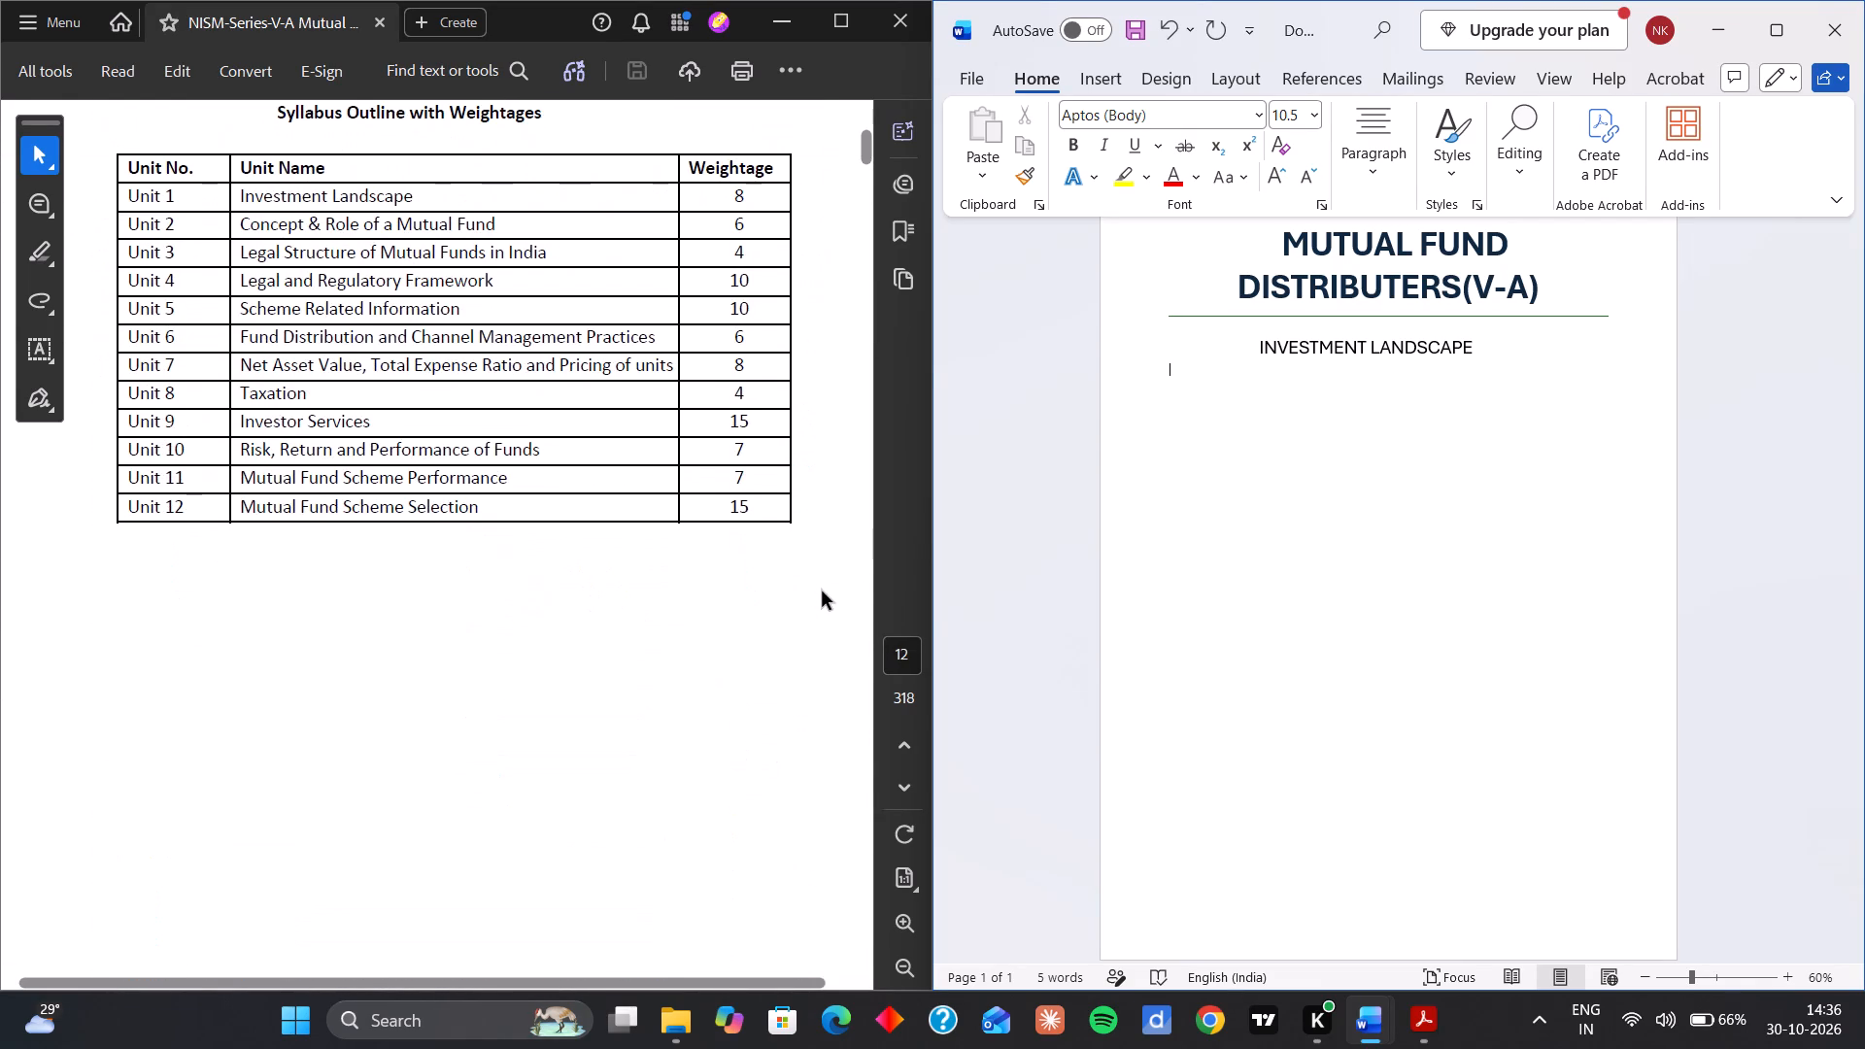
scroll(822, 592, "down", 2)
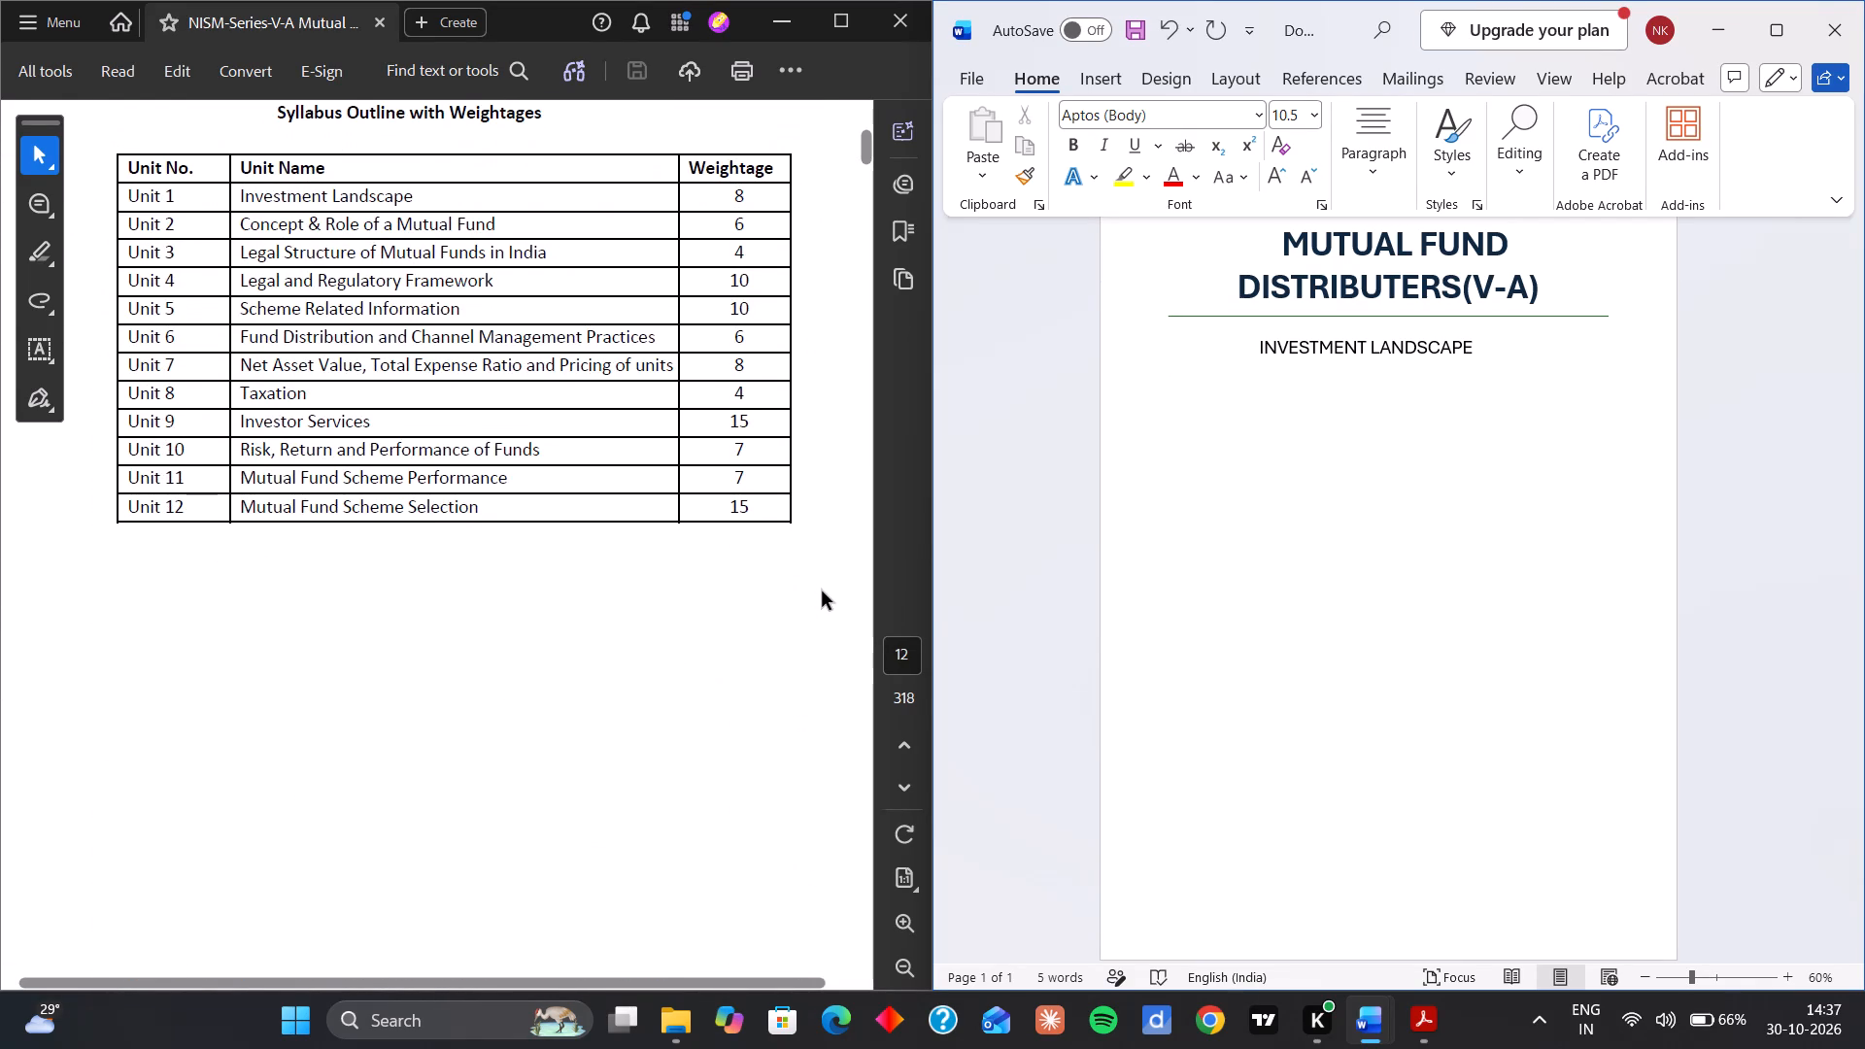
Add the marks label "[8M]" at the end of the INVESTMENT LANDSCAPE heading, spaced out towards the page's outer margin.
left_click(1549, 346)
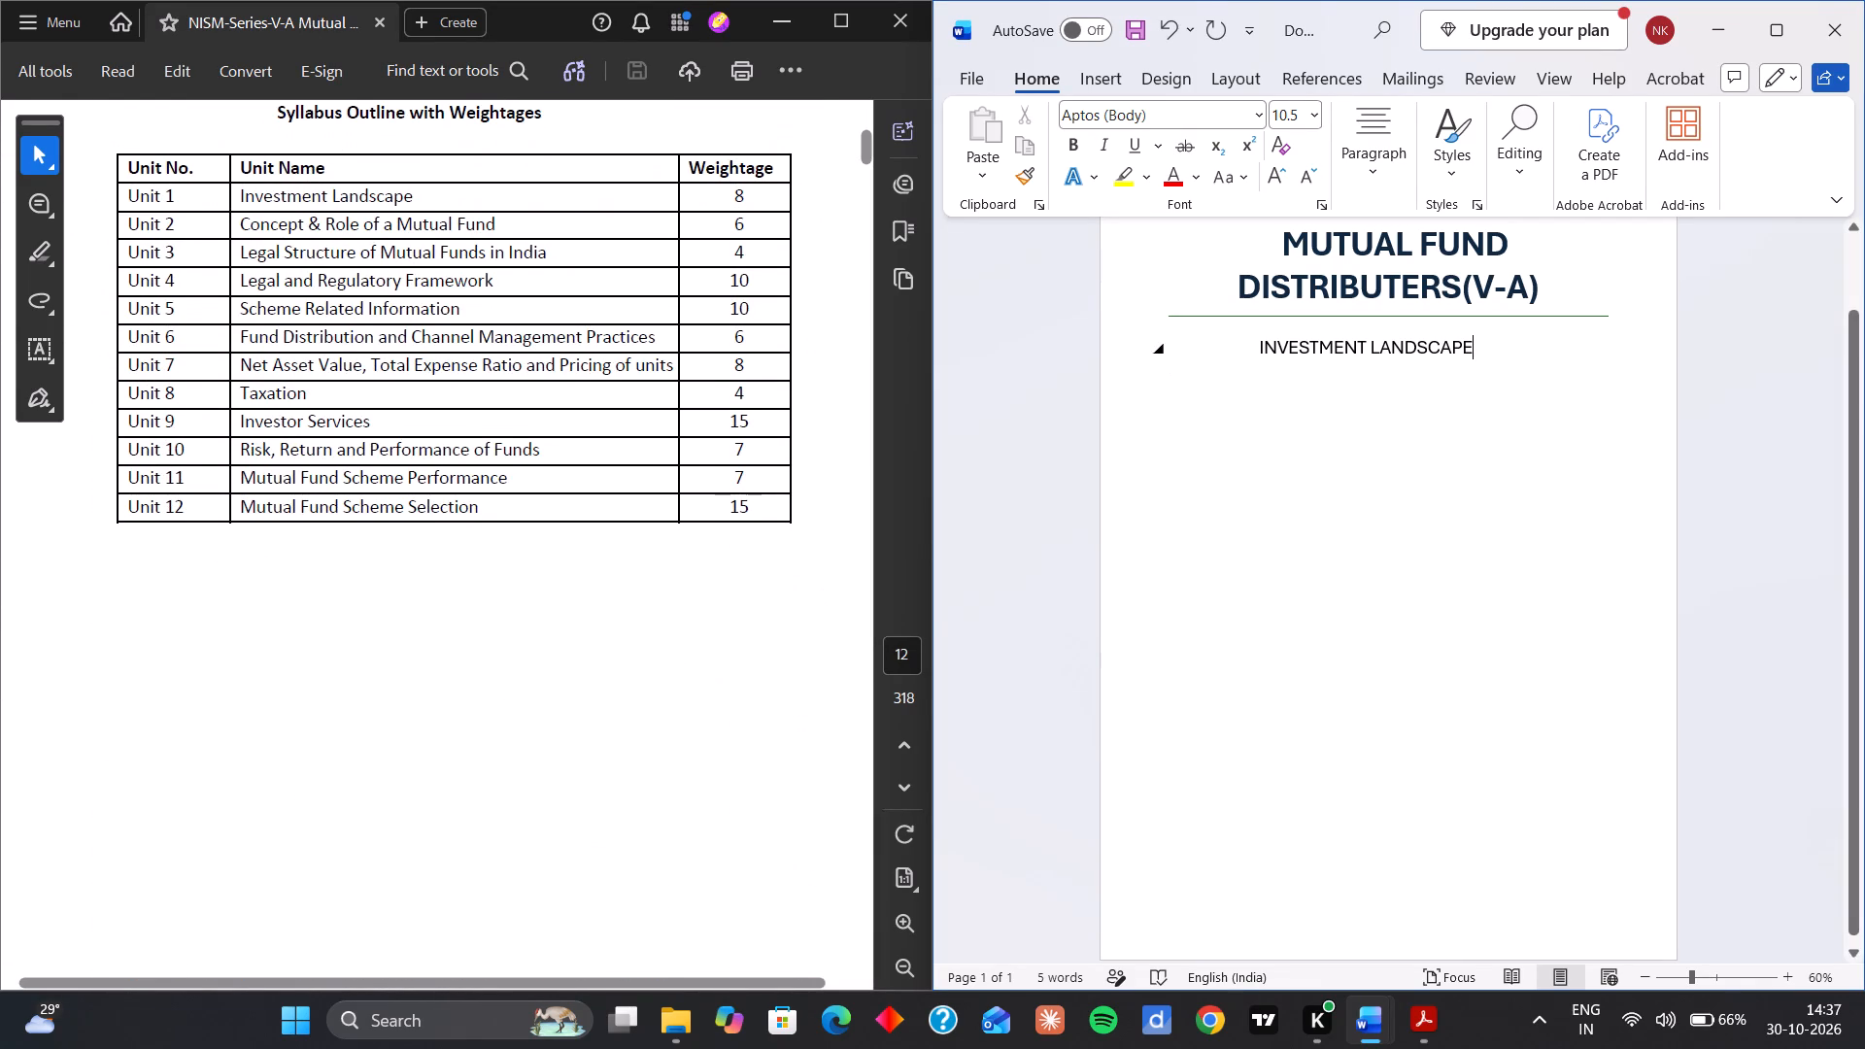
key("space")
key("space")
key("space")
key("space")
key("space")
key("space")
key("space")
key("space")
key("space")
key("space")
key("space")
key("space")
key("space")
key("space")
key("space")
key("space")
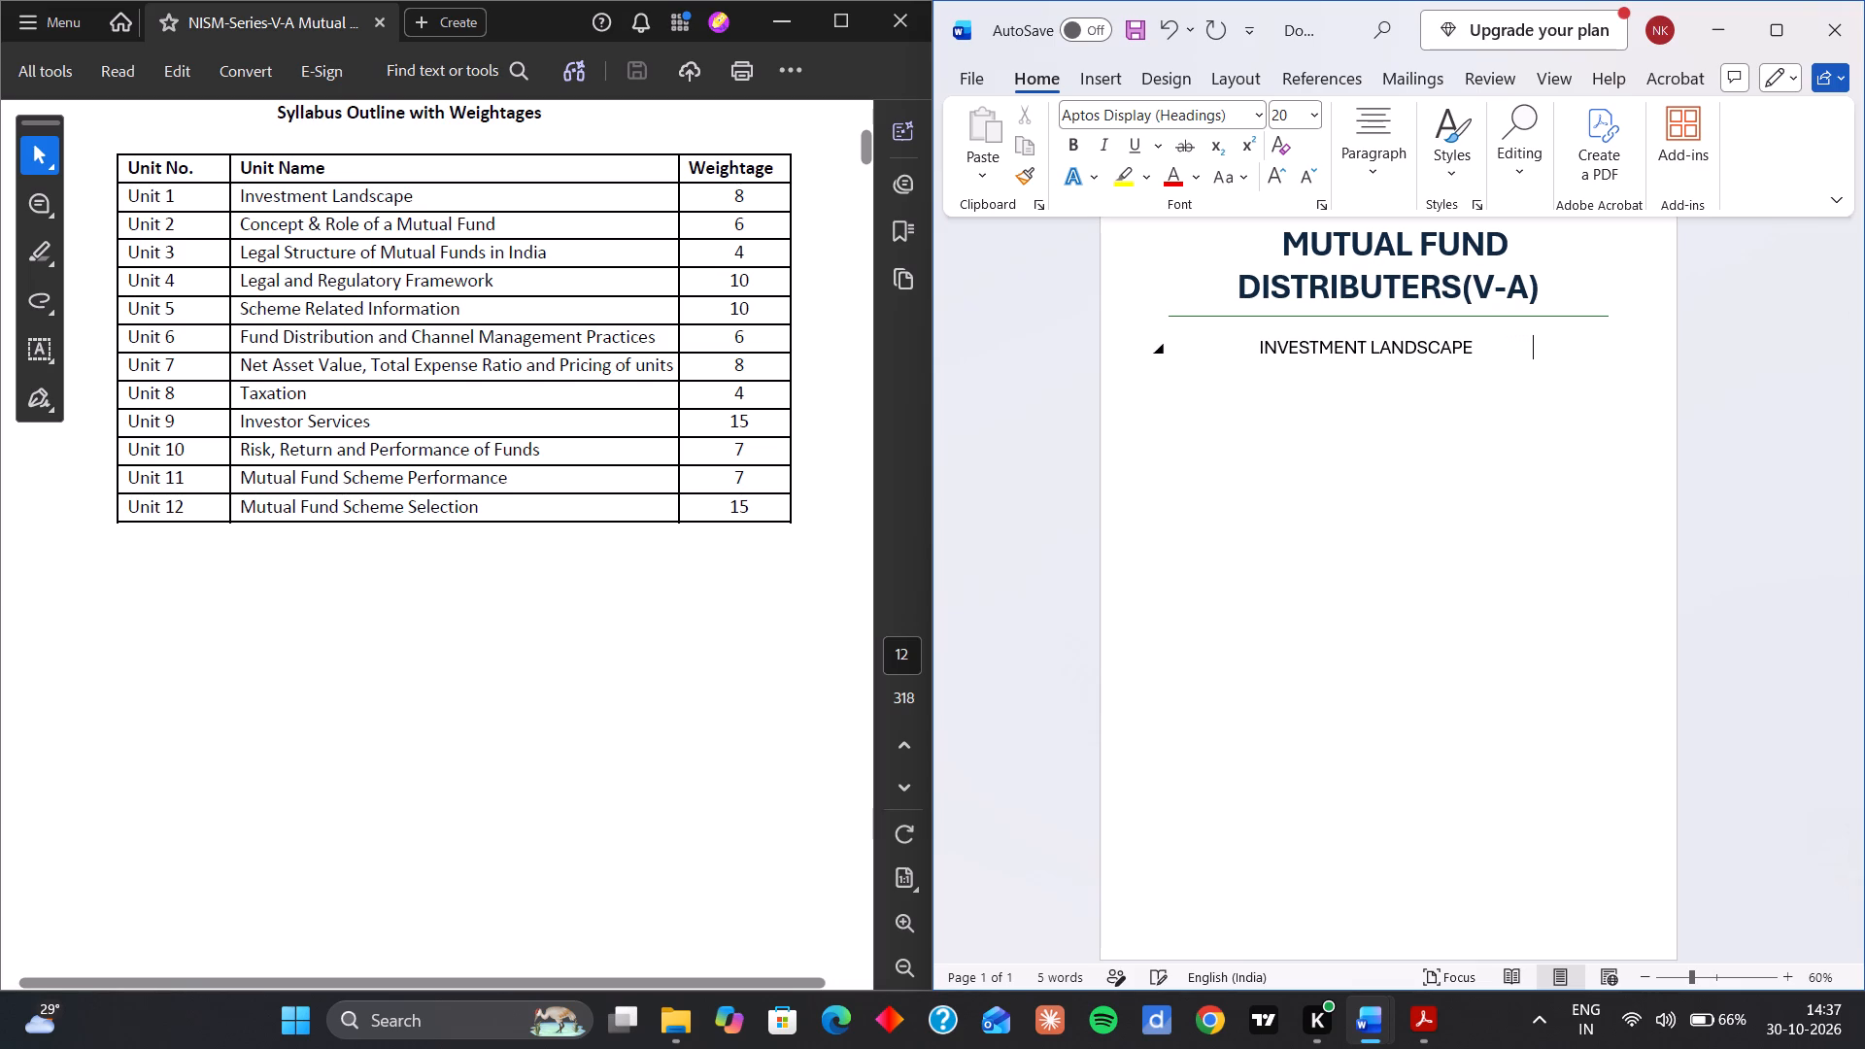
key("space")
key("space")
key("space")
key("space")
key("space")
key("space")
key("space")
key("space")
key("bracketleft")
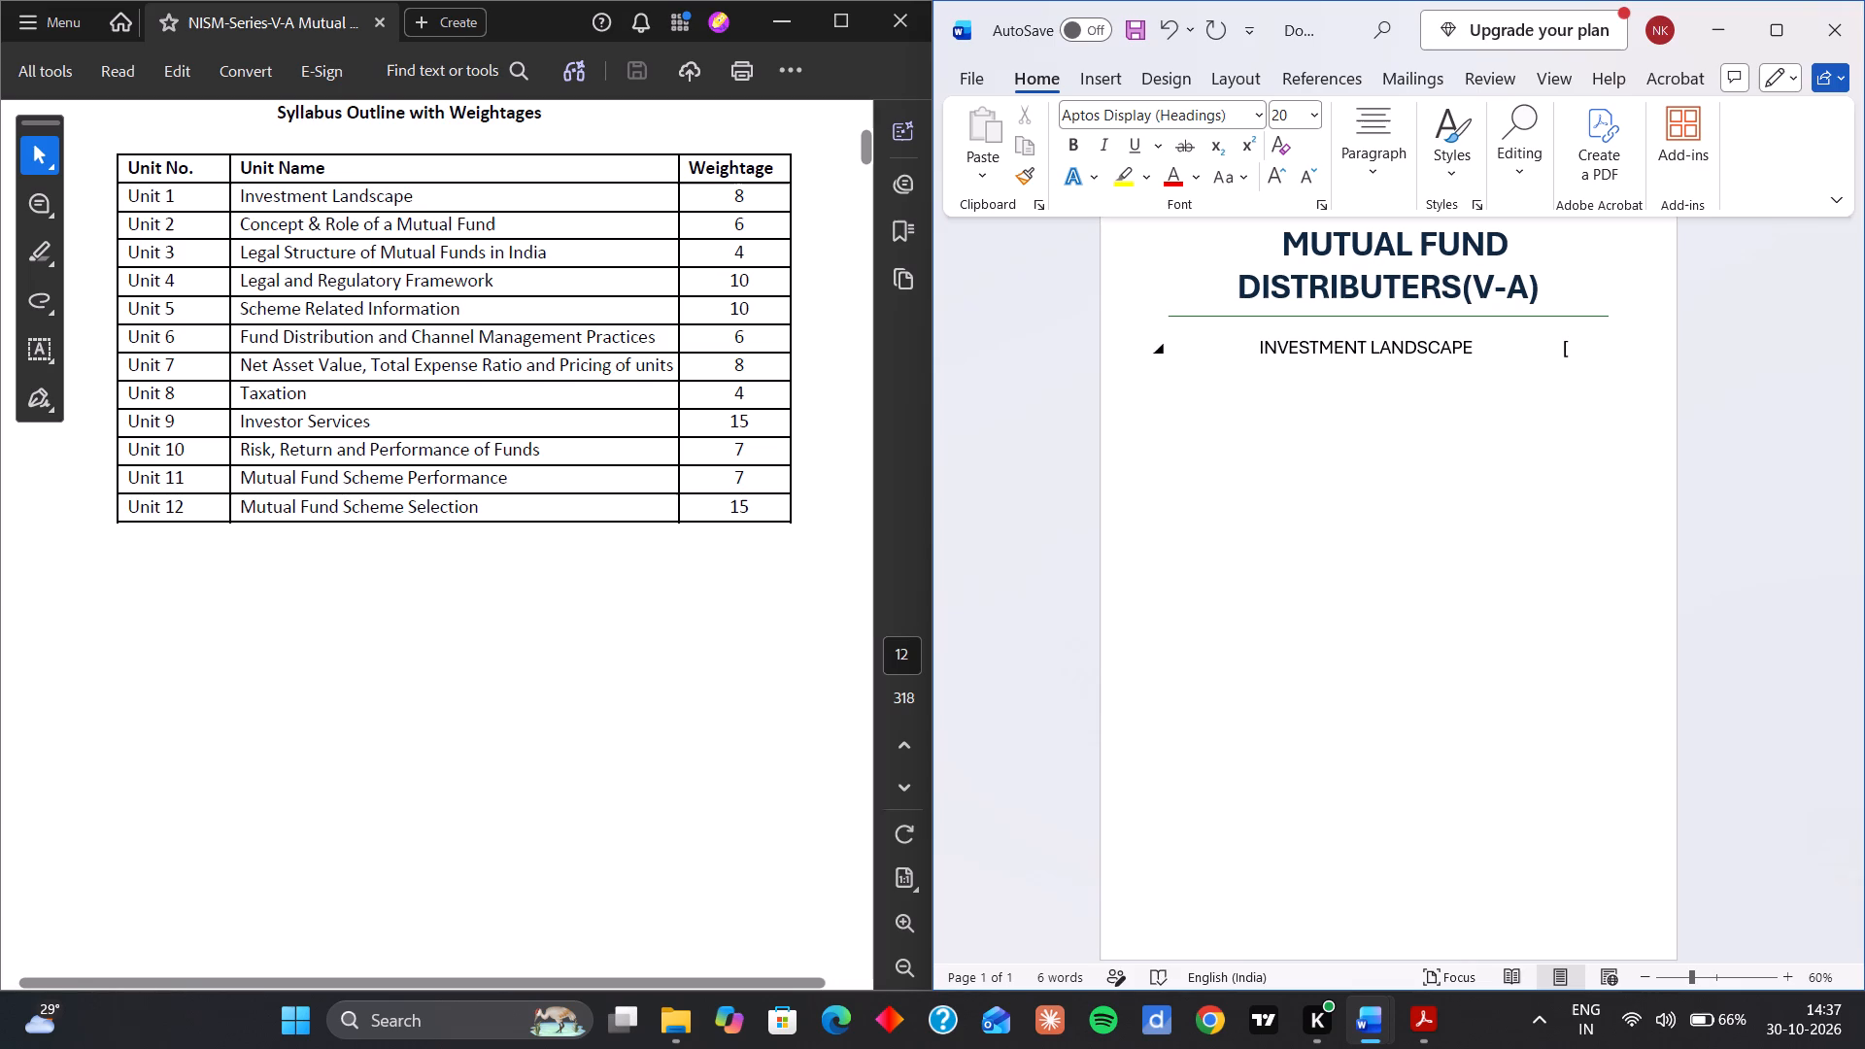
type("8M")
key("bracketright")
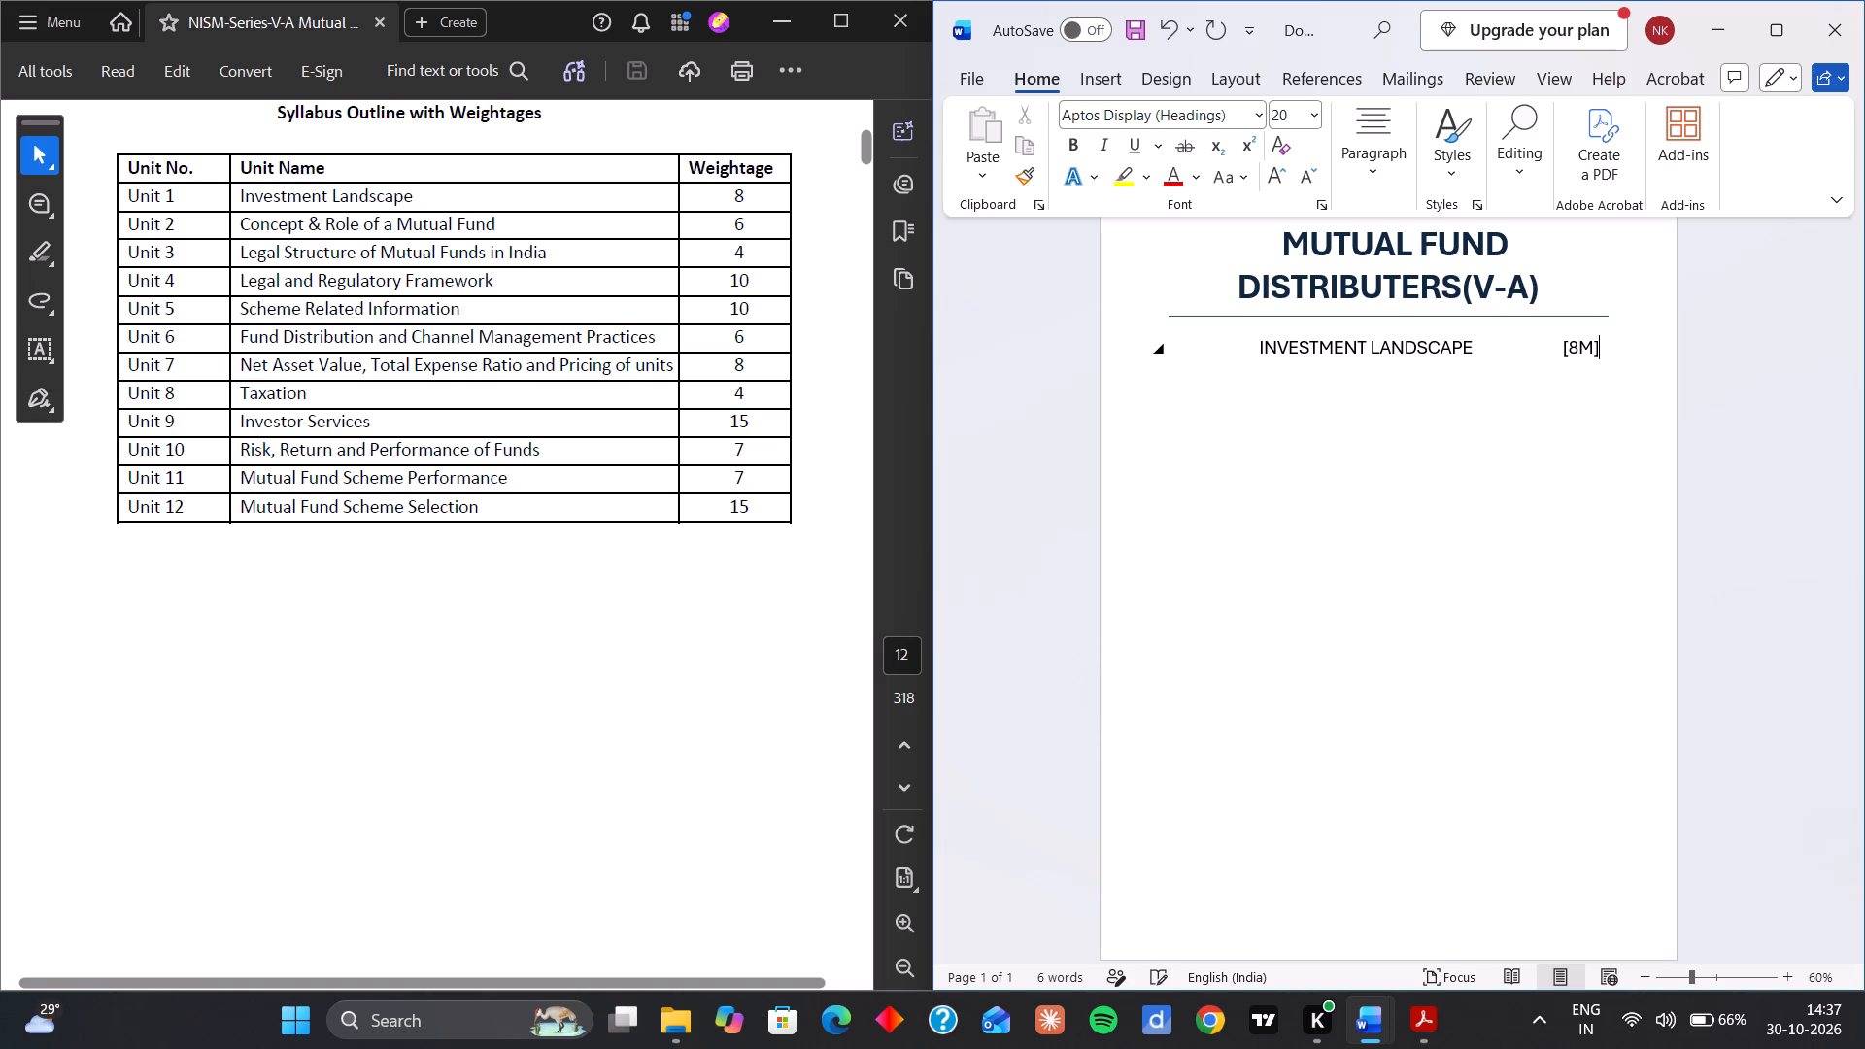
Insert the chapter number 1, without a full stop, in front of the INVESTMENT LANDSCAPE heading.
key("Left")
key("Left")
key("Left")
key("Left")
key("Left")
key("Left")
key("Left")
key("Left")
key("Left")
key("Left")
key("Left")
key("Left")
key("Left")
key("Left")
key("Left")
key("Left")
key("Left")
key("Left")
key("Left")
key("Left")
key("1")
key("BackSpace")
key("BackSpace")
key("1")
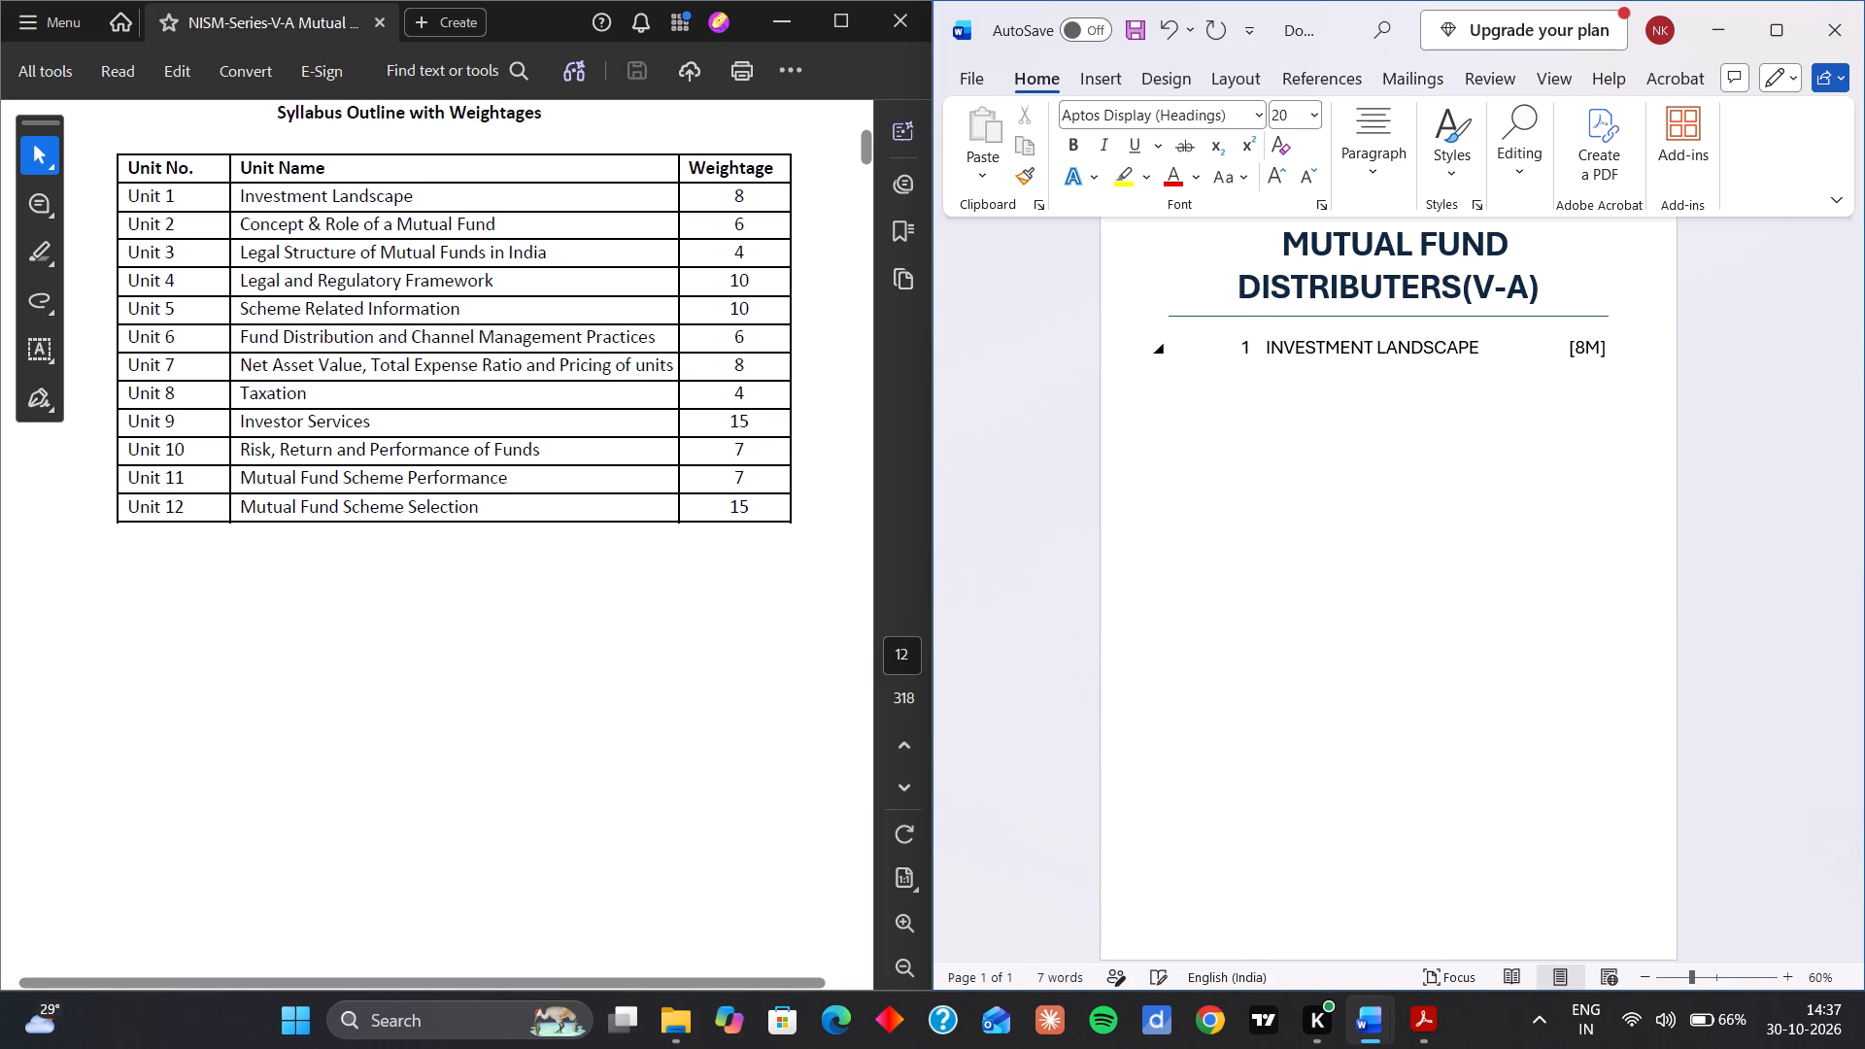
key("period")
key("BackSpace")
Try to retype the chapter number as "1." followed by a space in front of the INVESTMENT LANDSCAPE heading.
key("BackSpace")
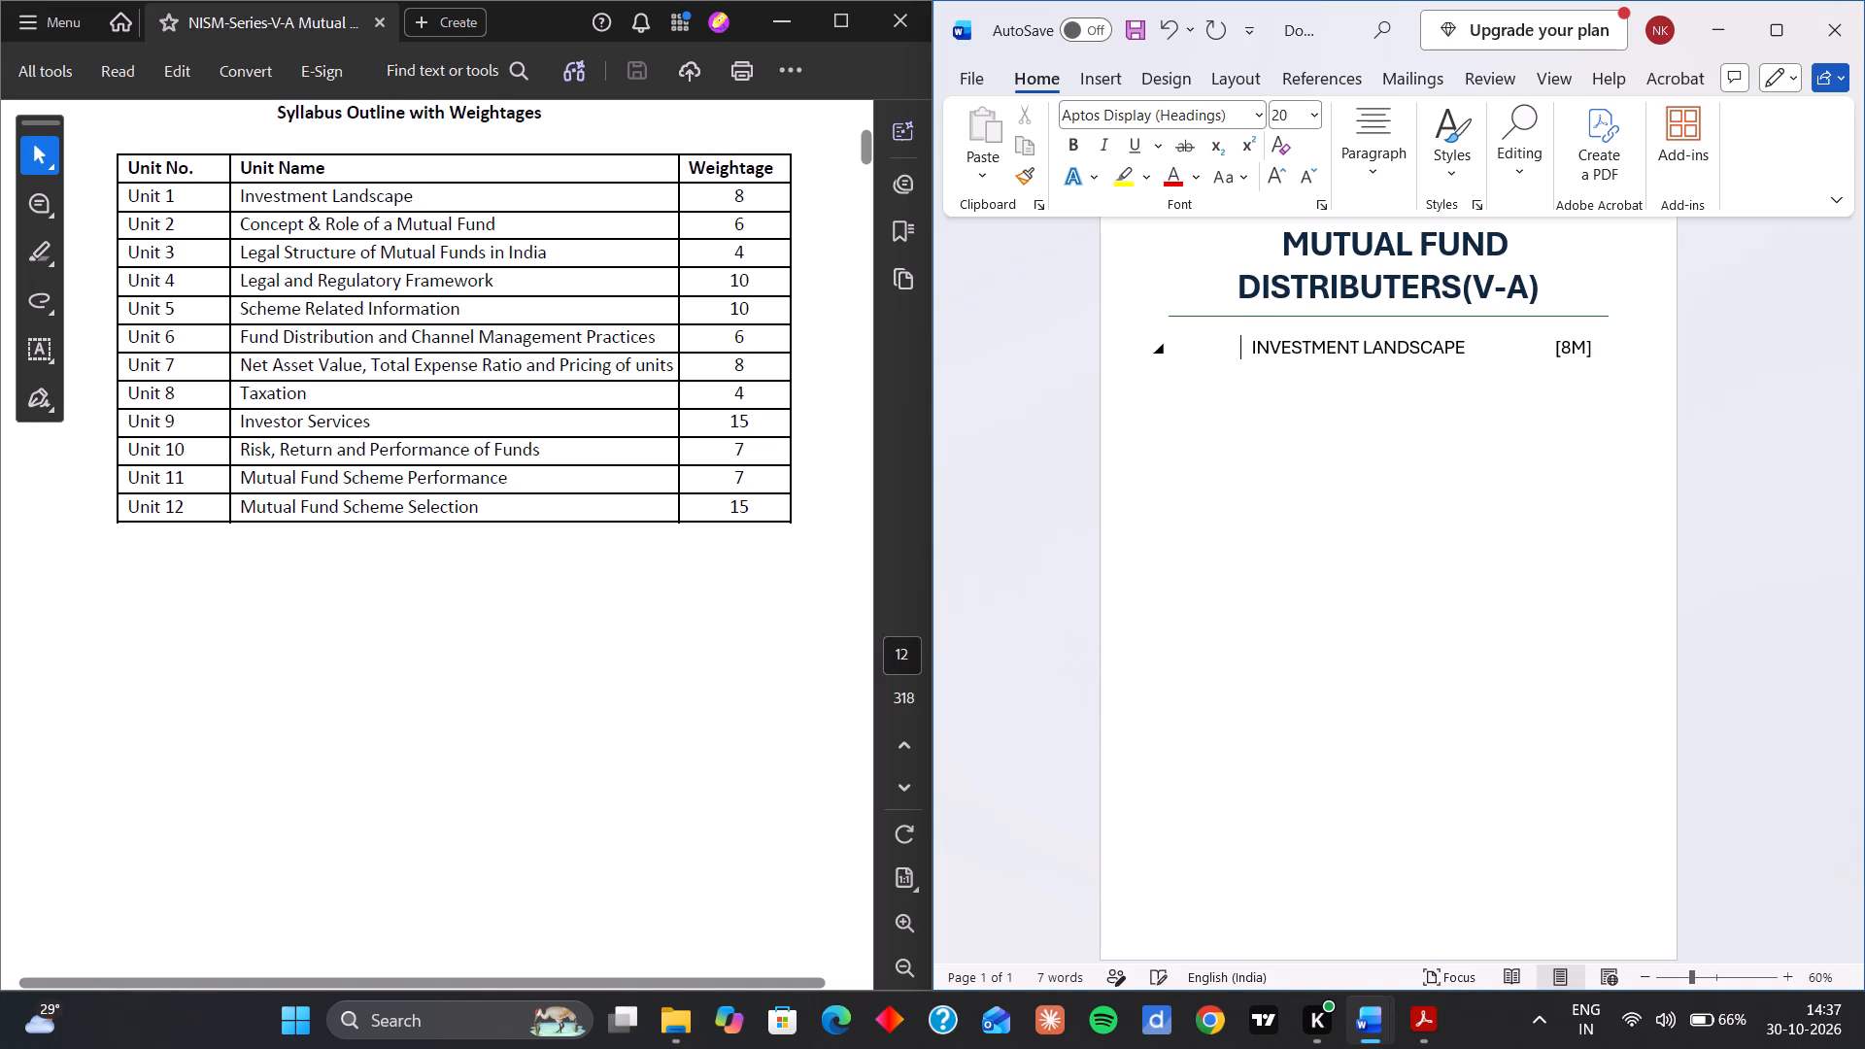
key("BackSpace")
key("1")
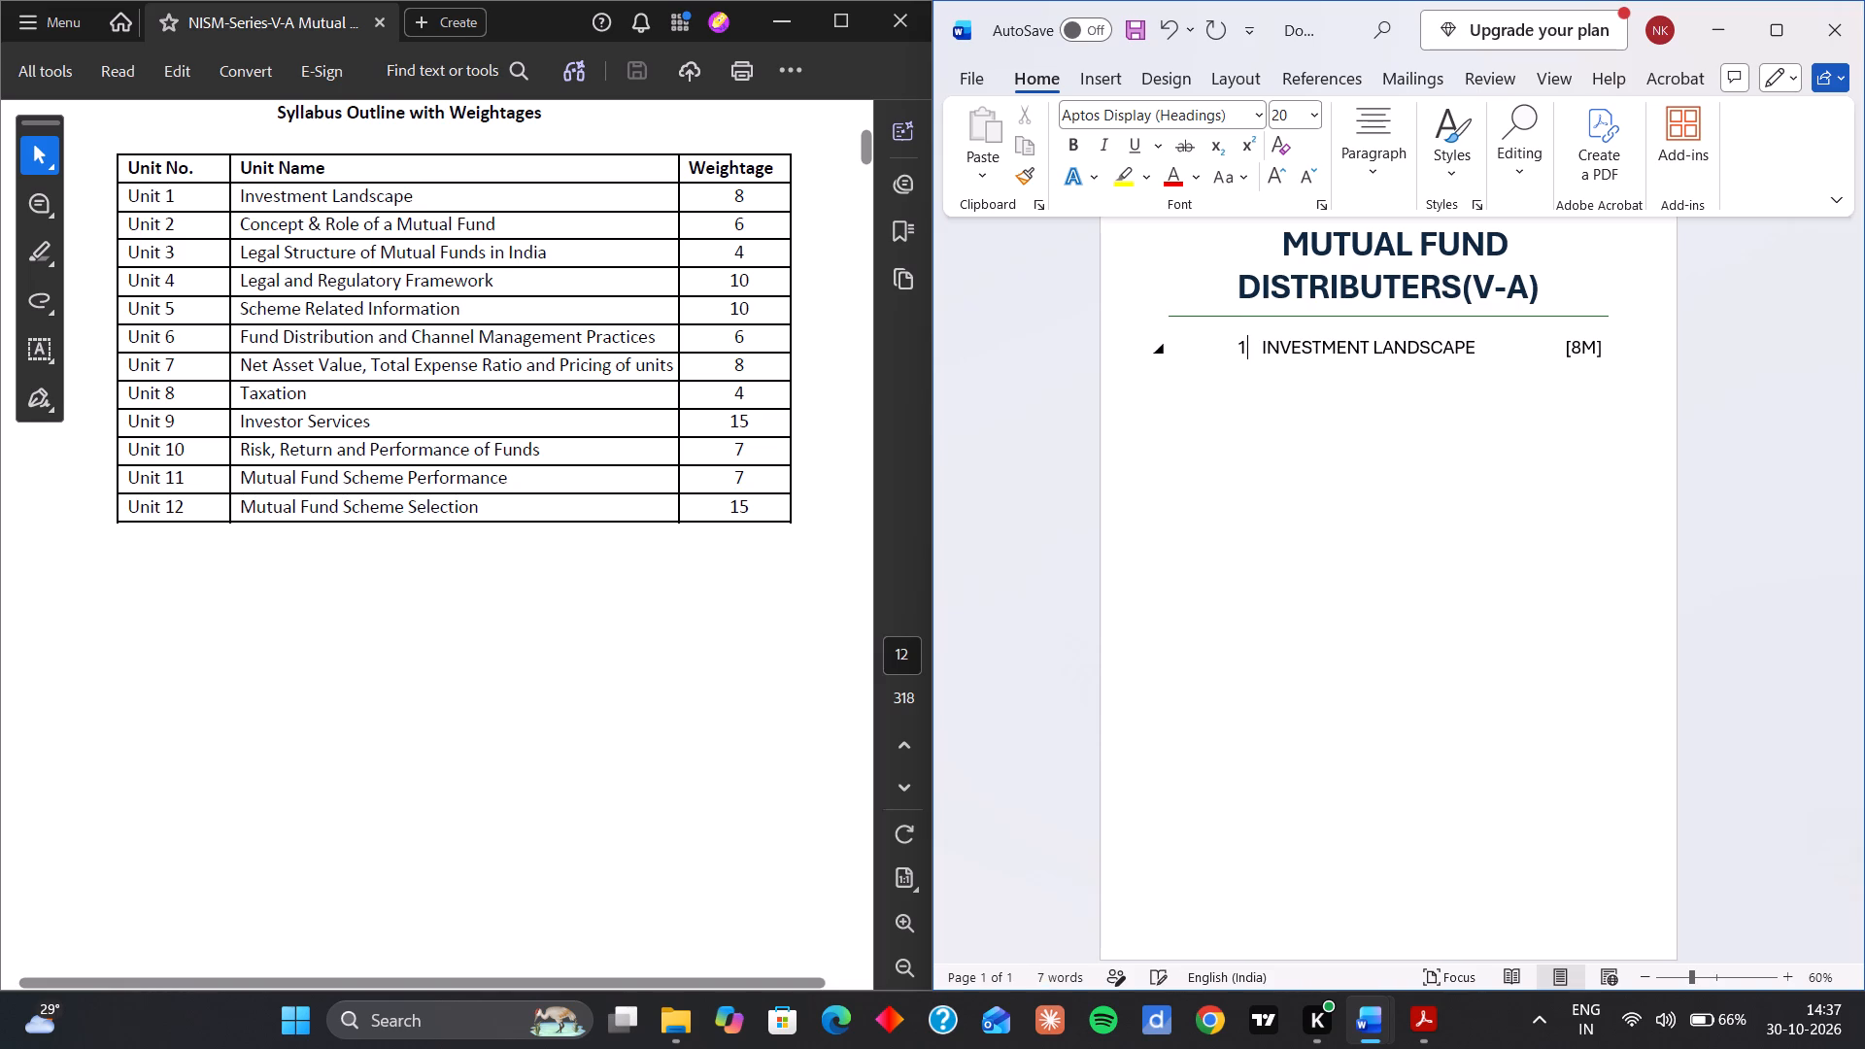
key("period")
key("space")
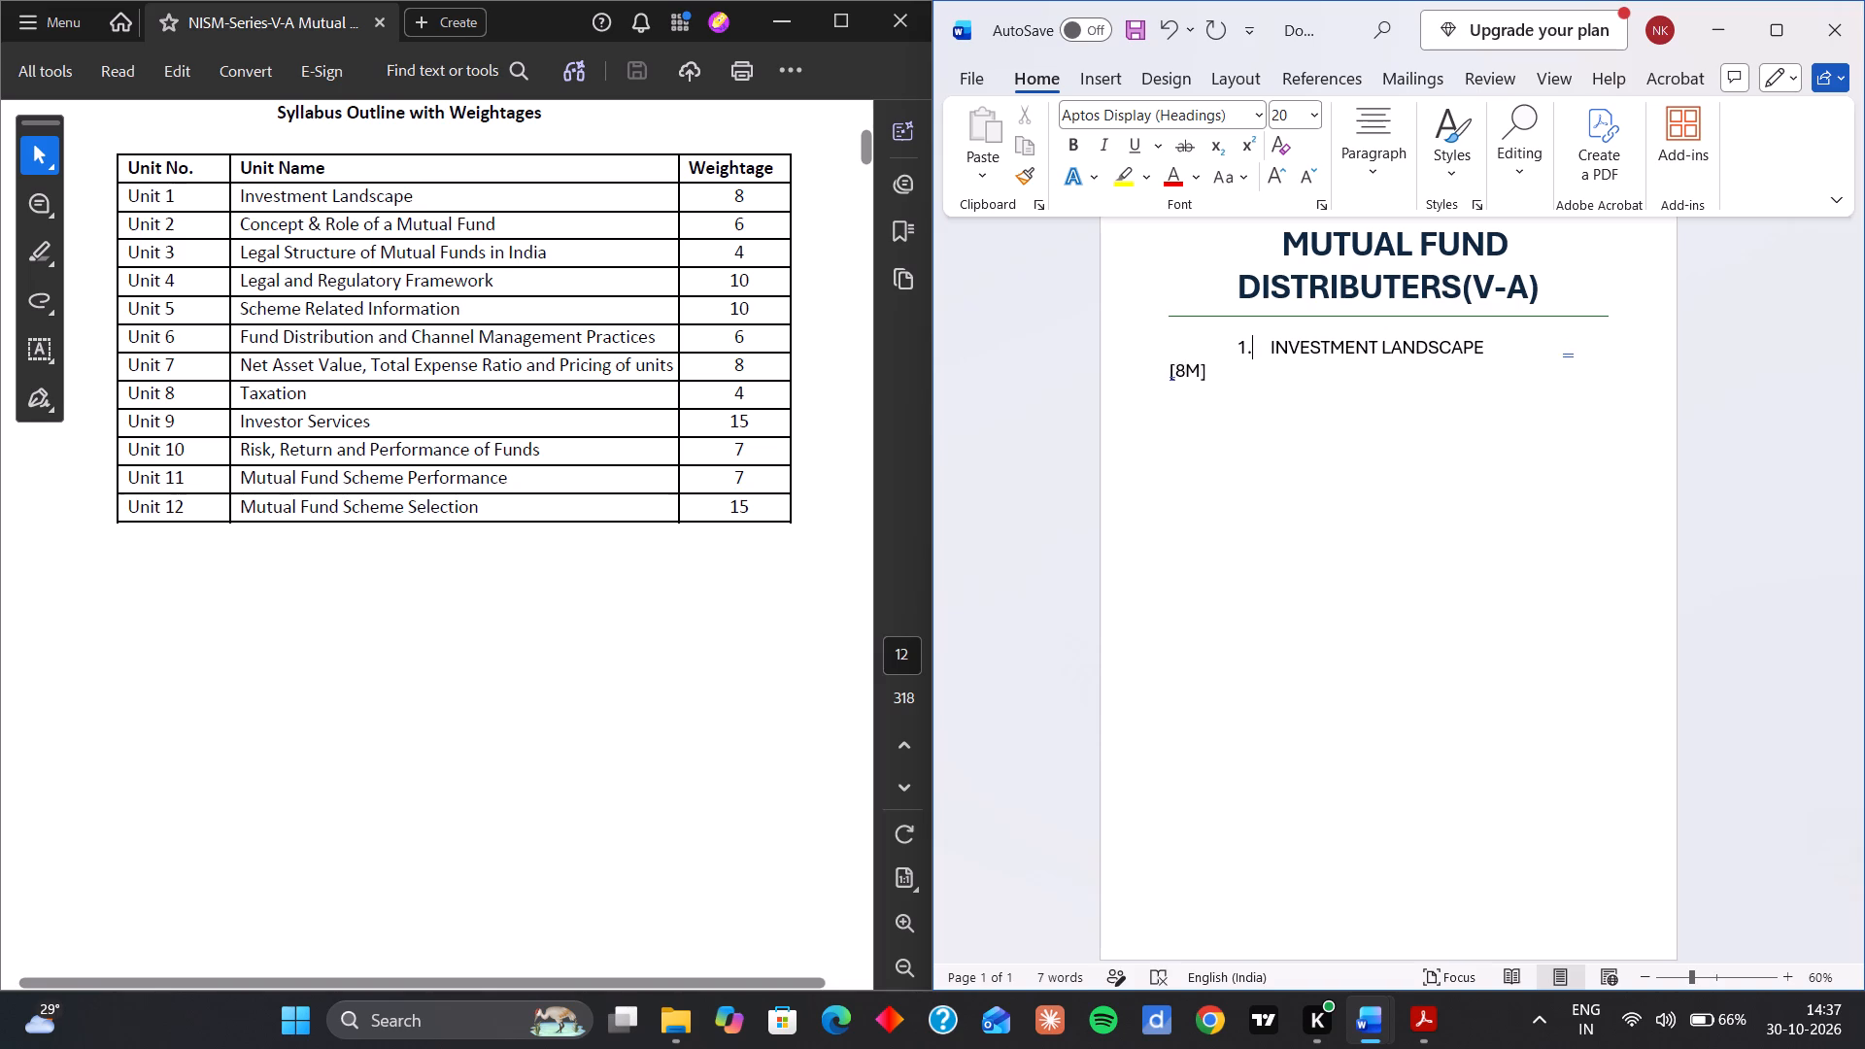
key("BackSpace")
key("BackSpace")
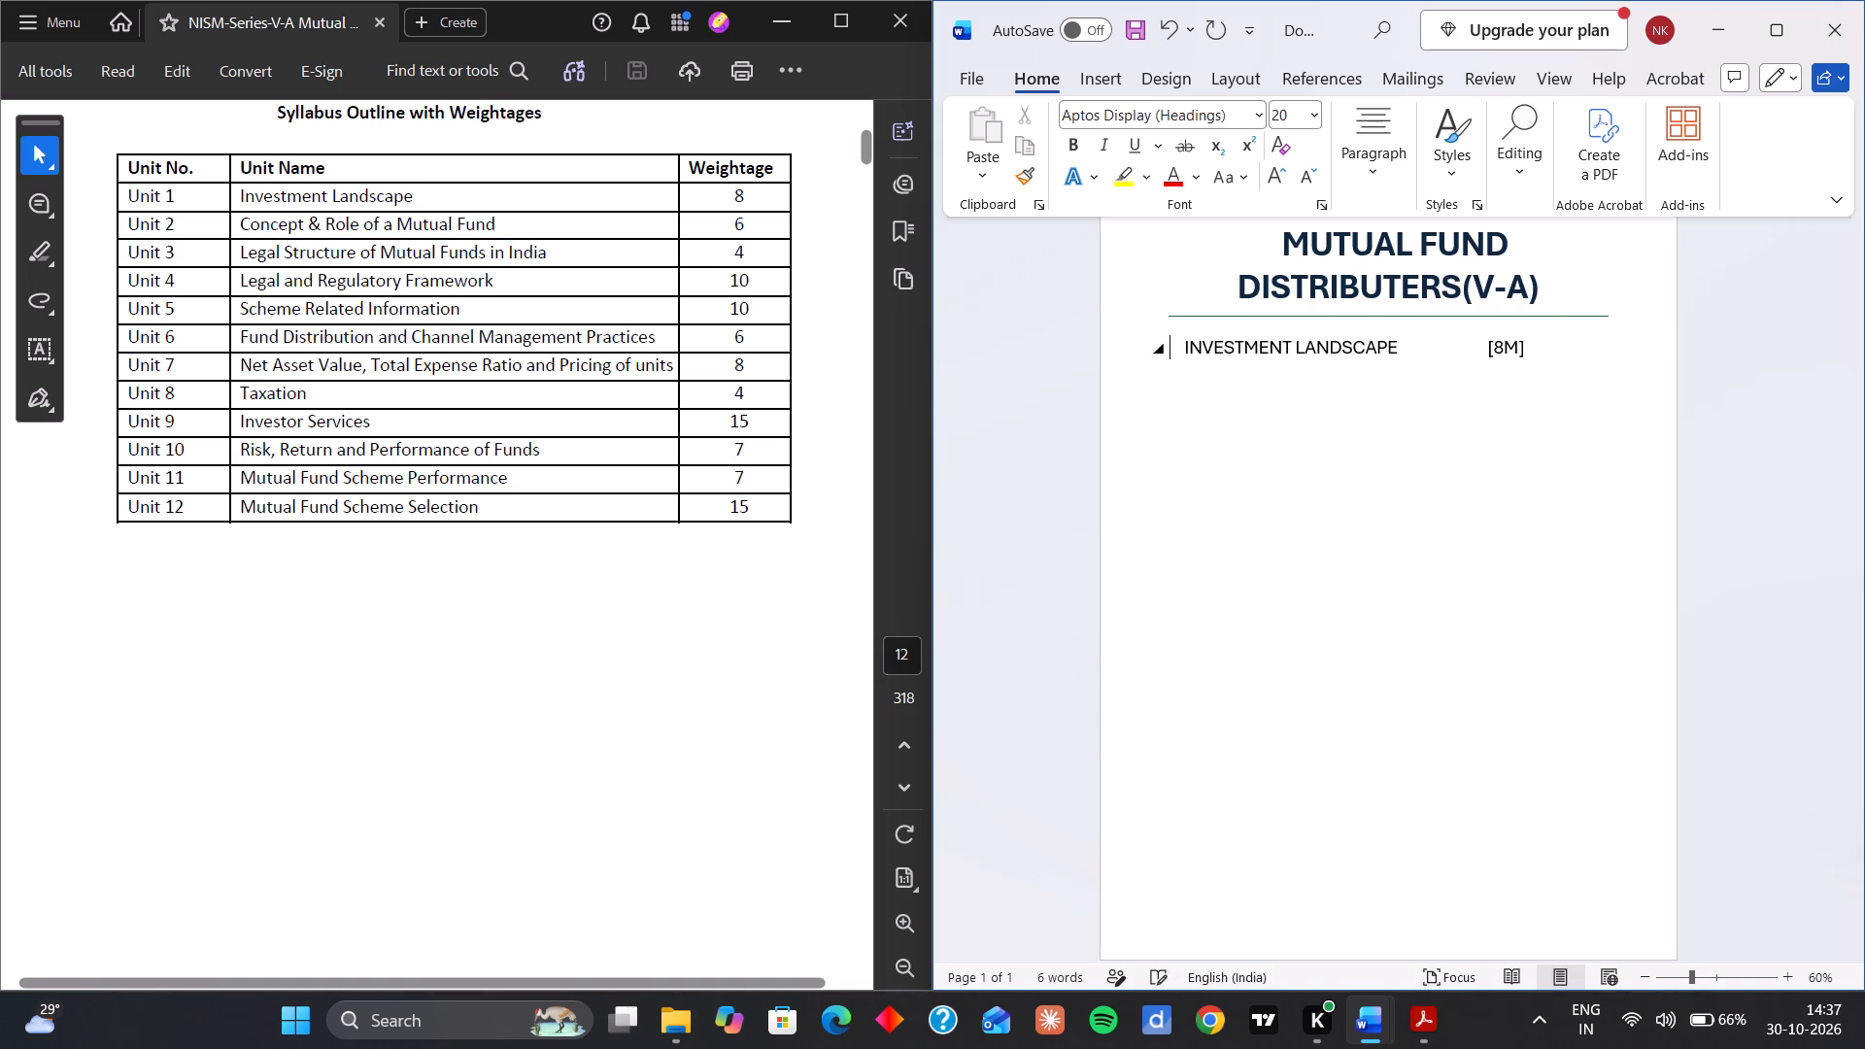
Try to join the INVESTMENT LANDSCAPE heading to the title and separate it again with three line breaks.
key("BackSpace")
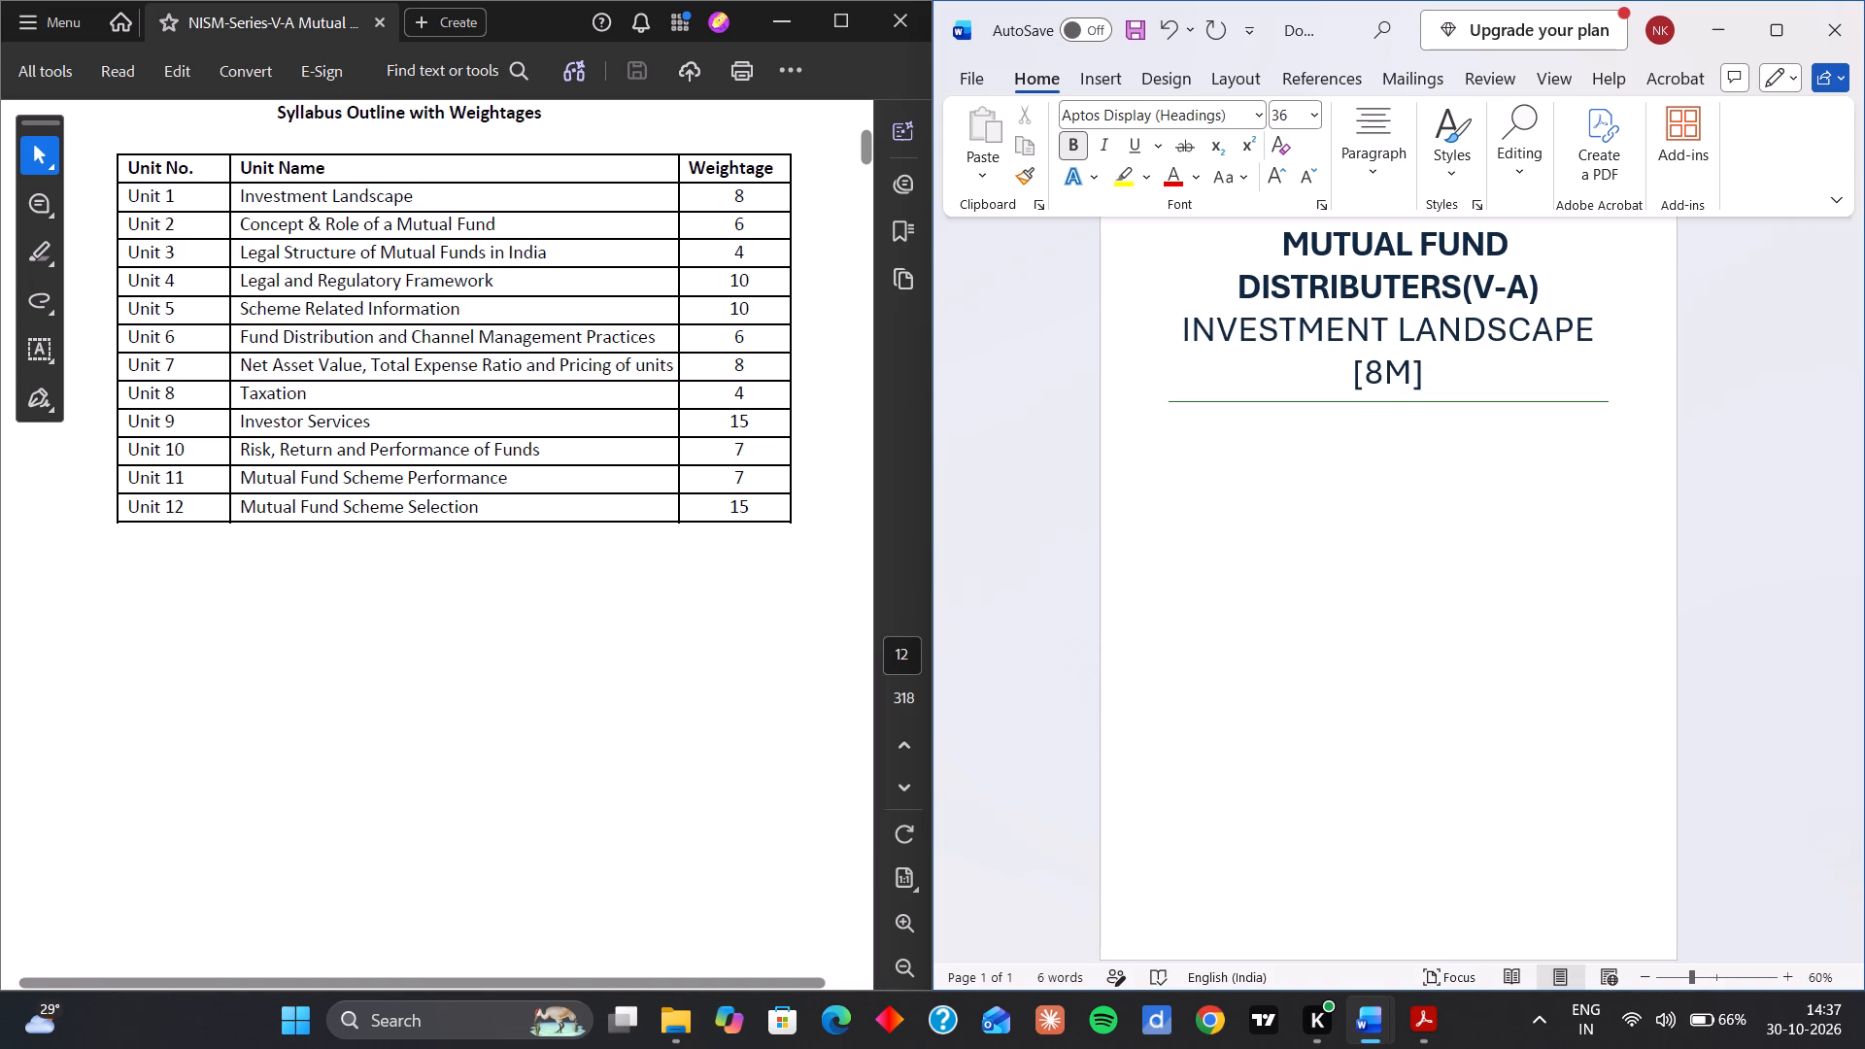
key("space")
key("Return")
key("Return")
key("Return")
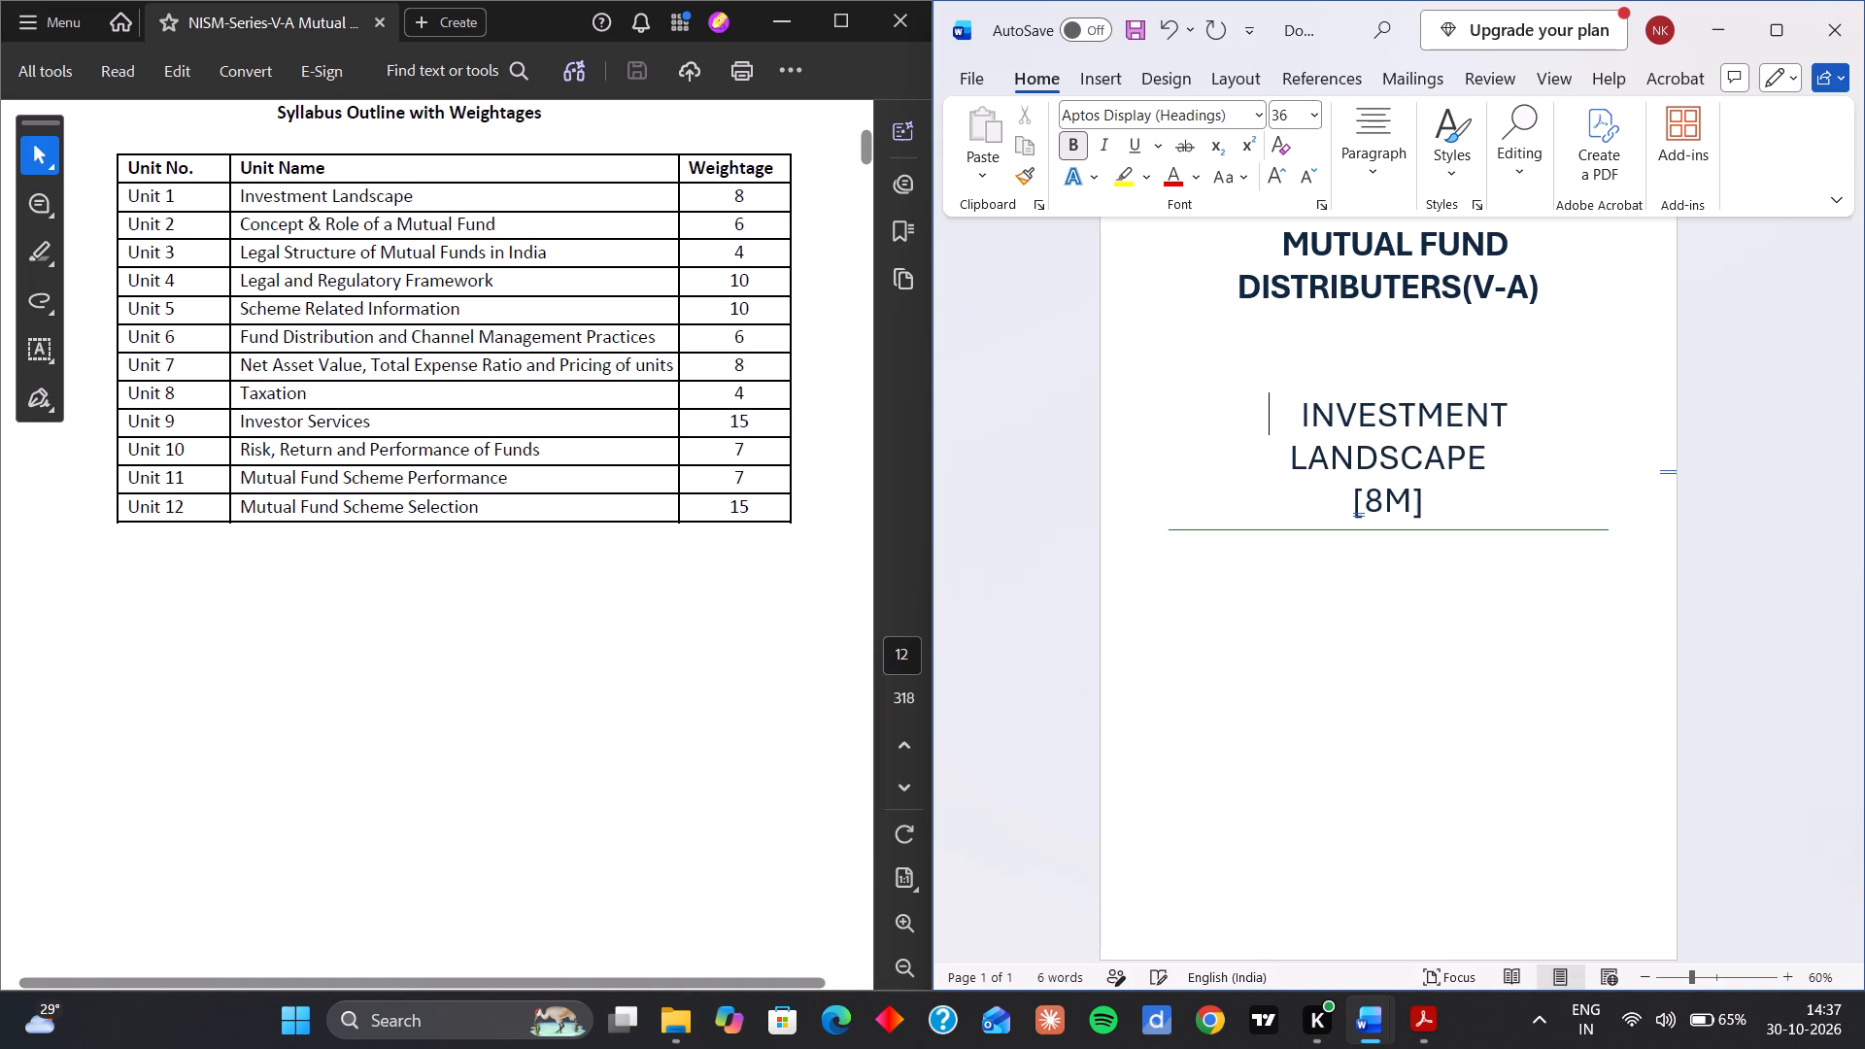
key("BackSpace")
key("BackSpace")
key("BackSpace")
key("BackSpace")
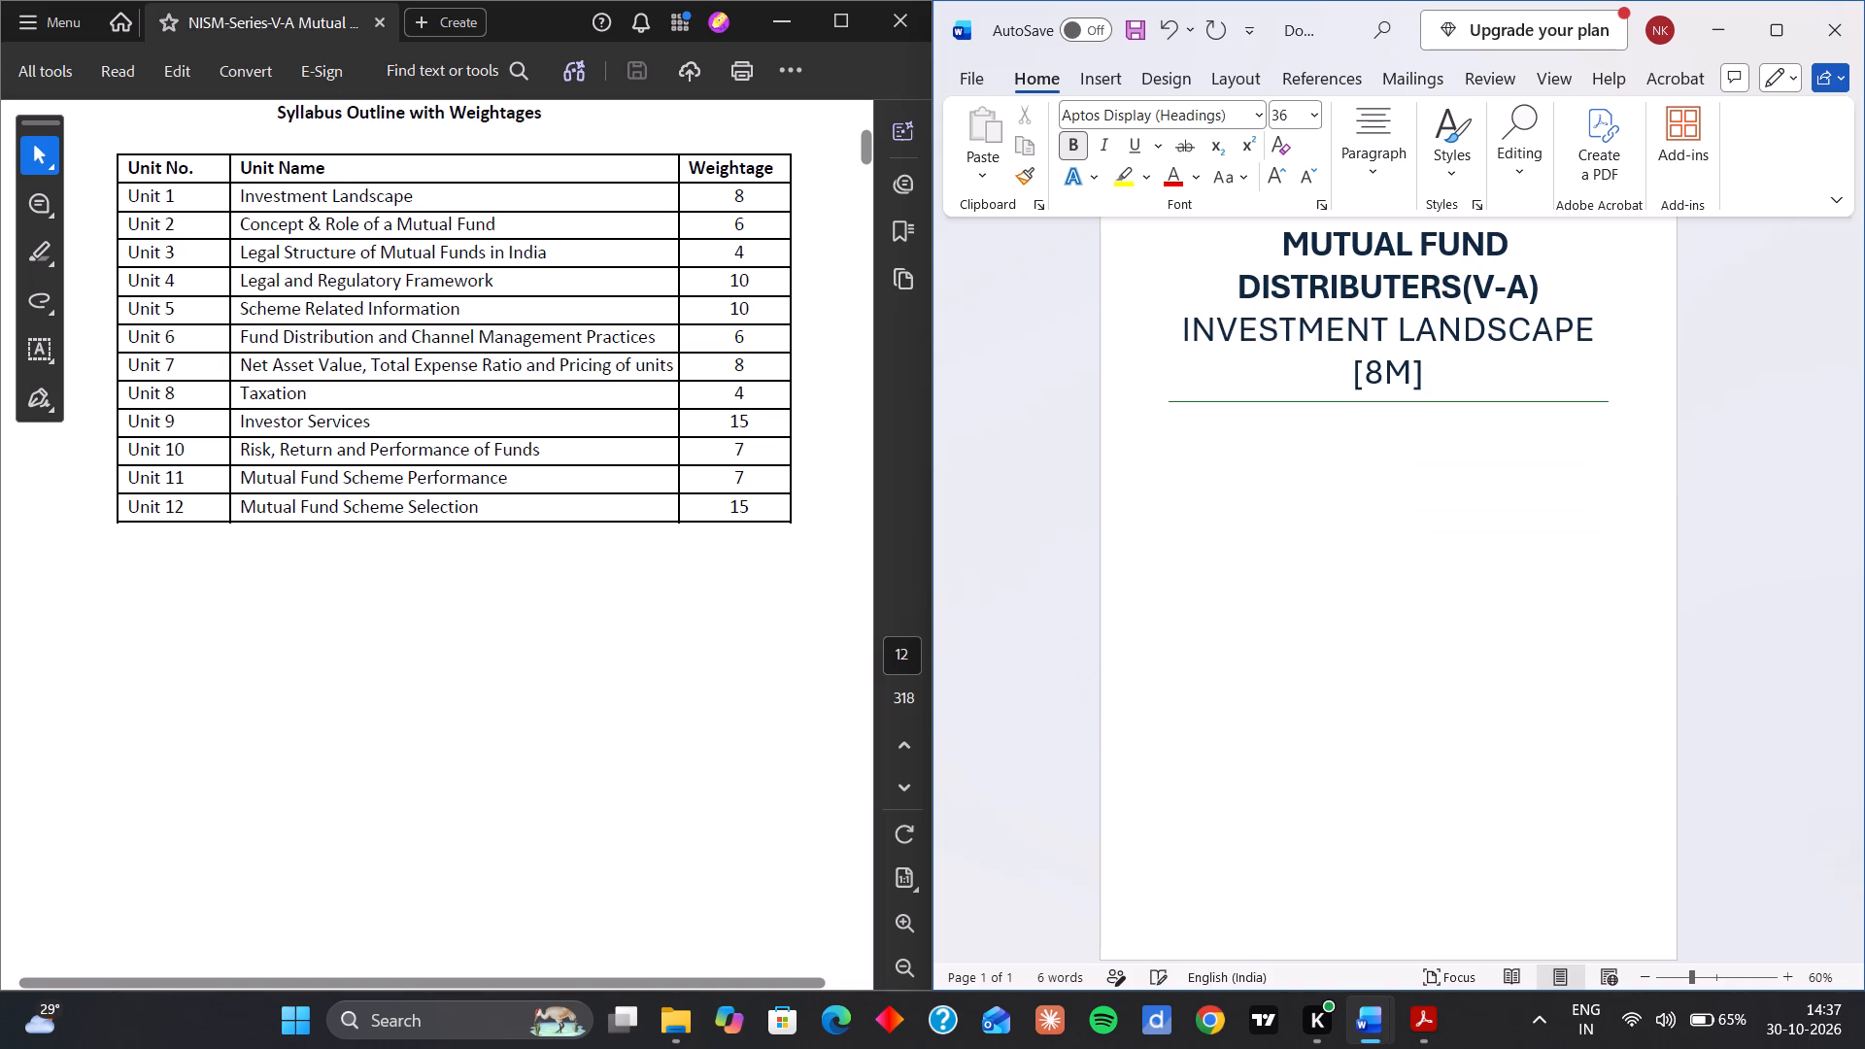
Delete the "[8M]" marks label and the spacing before it after INVESTMENT LANDSCAPE.
left_click(1499, 382)
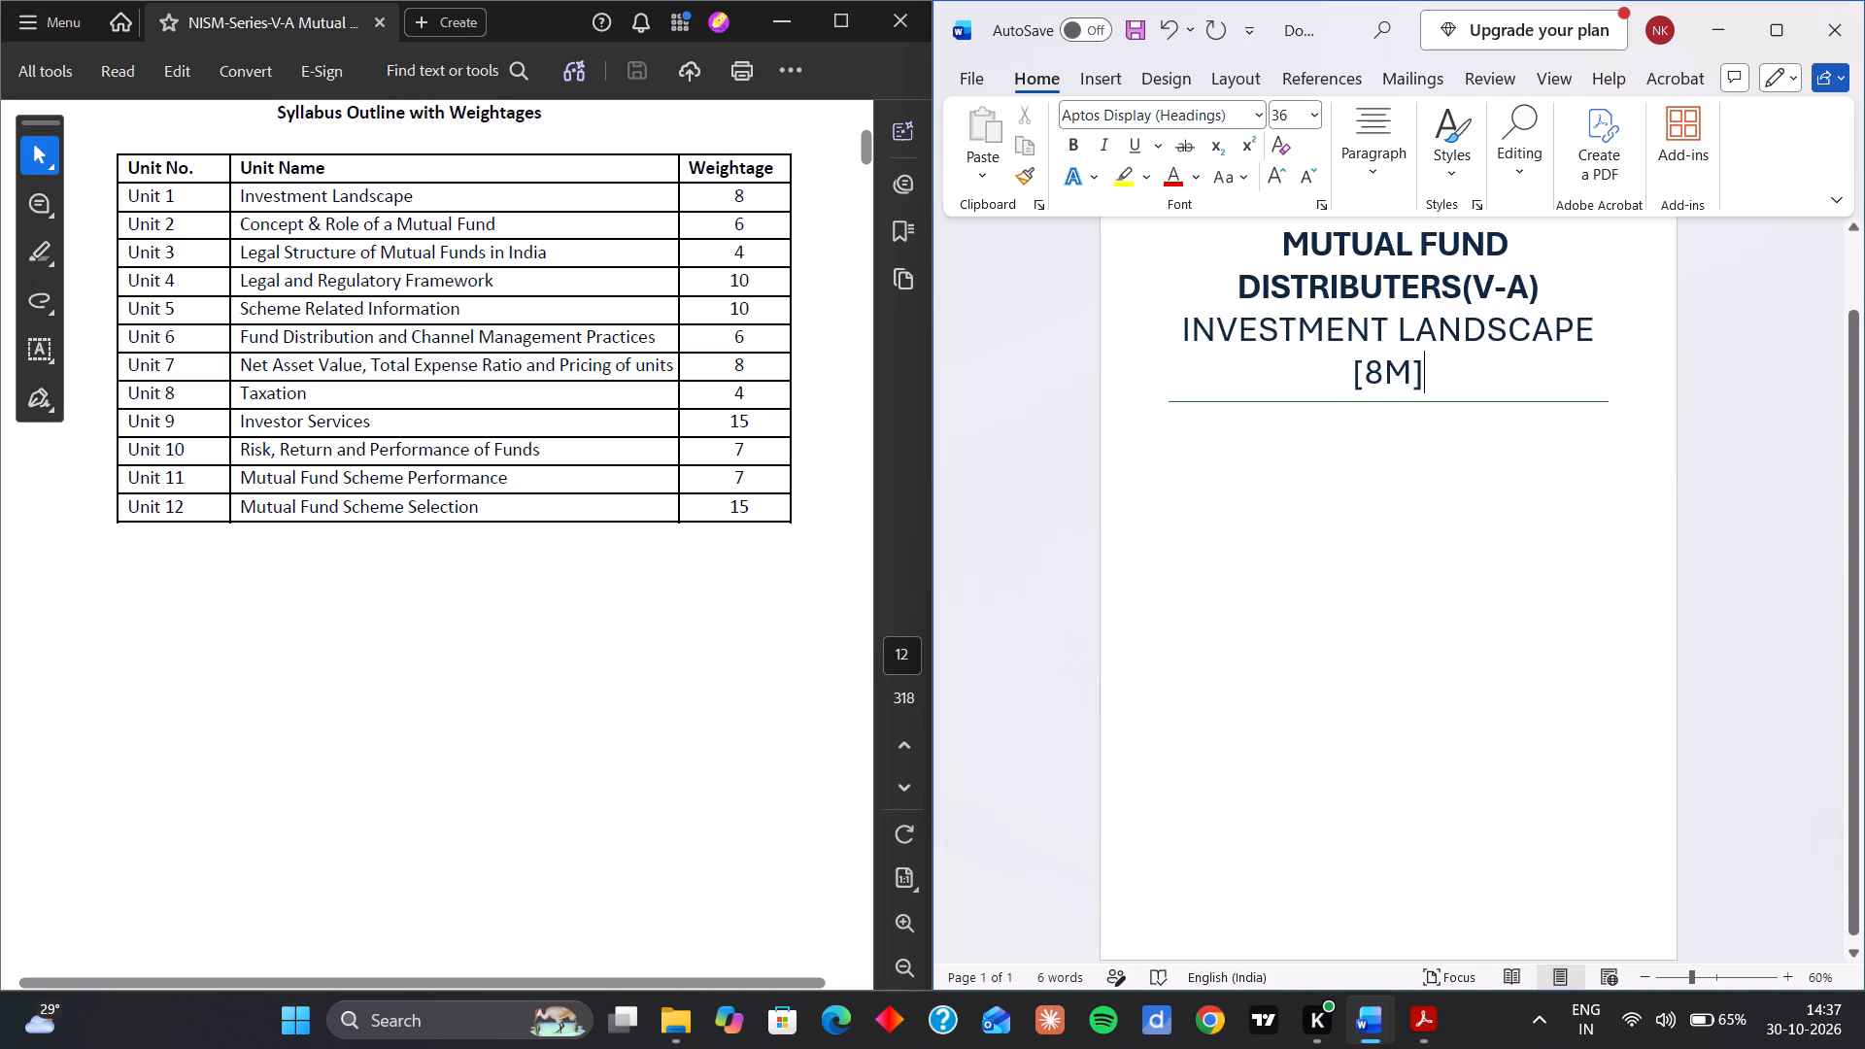
key("BackSpace")
key("BackSpace")
key("BackSpace")
key("BackSpace")
key("BackSpace")
key("BackSpace")
key("BackSpace")
key("BackSpace")
key("BackSpace")
key("BackSpace")
key("BackSpace")
key("BackSpace")
key("BackSpace")
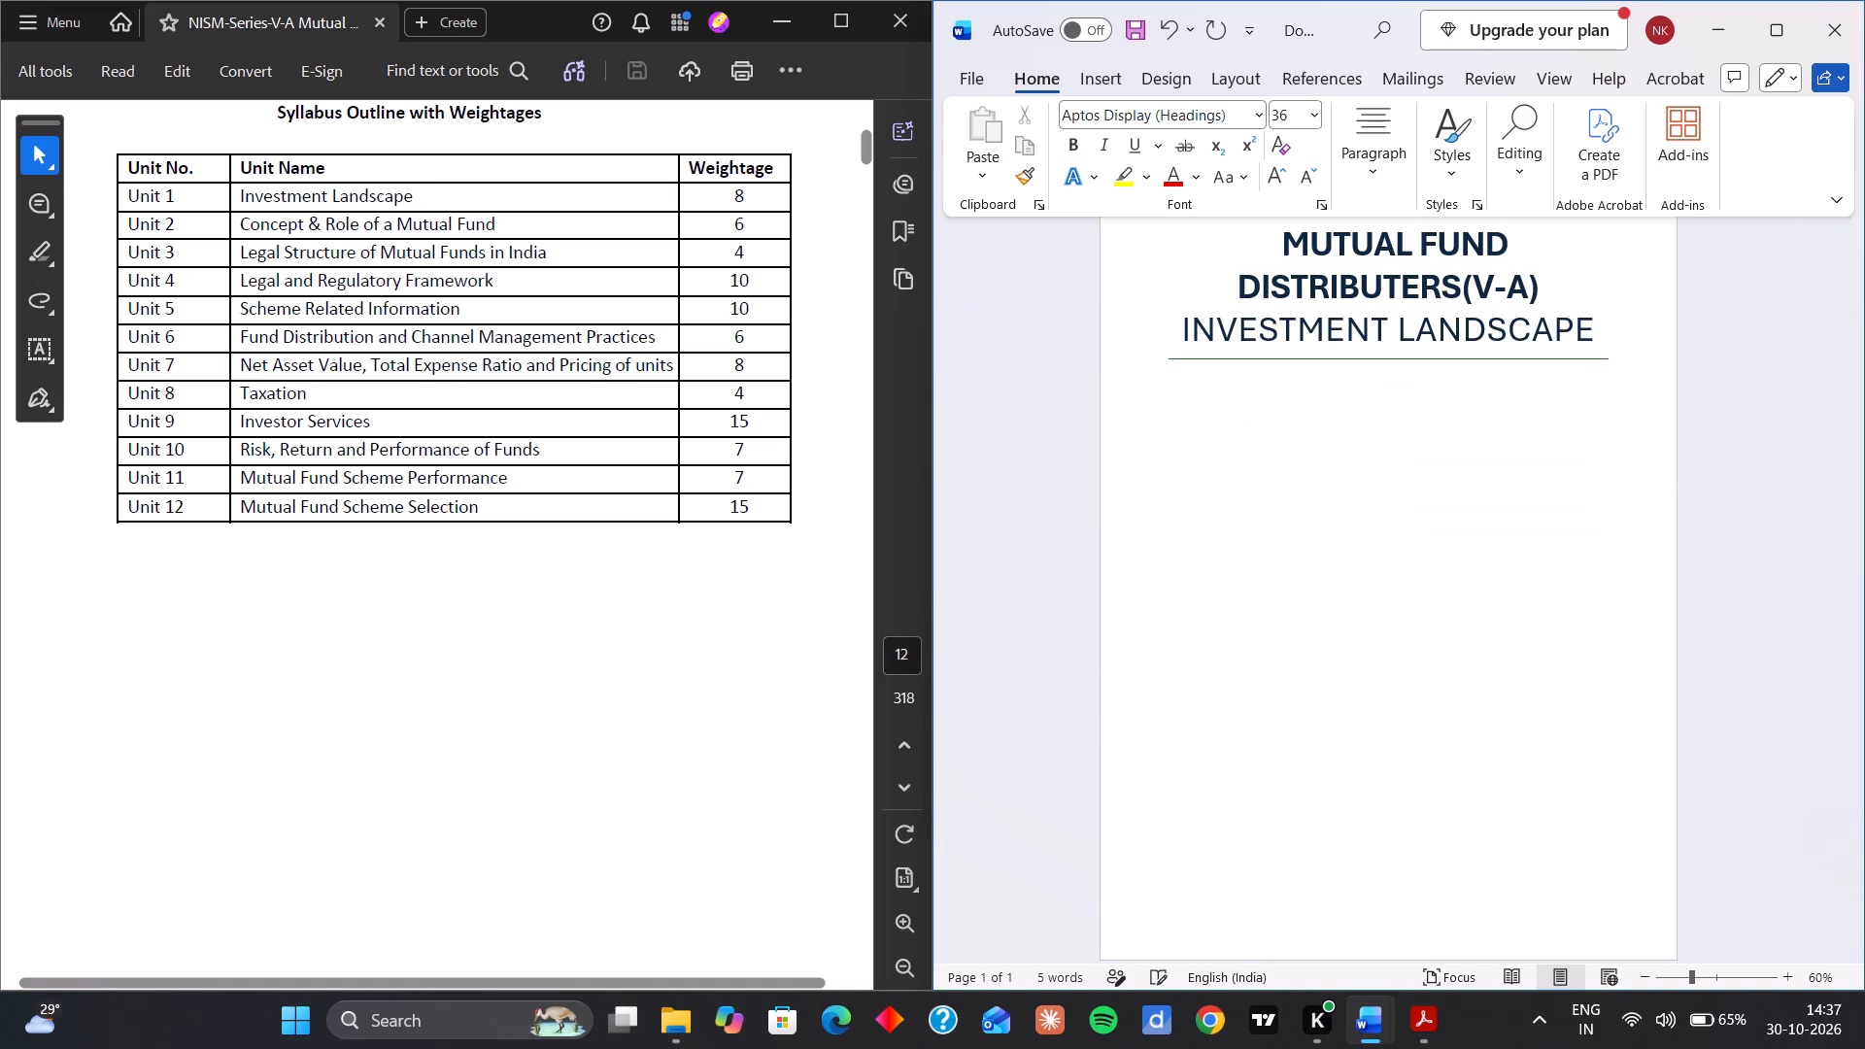
Delete the INVESTMENT LANDSCAPE text after the title, leaving no extra line in the title style.
left_click(1595, 327)
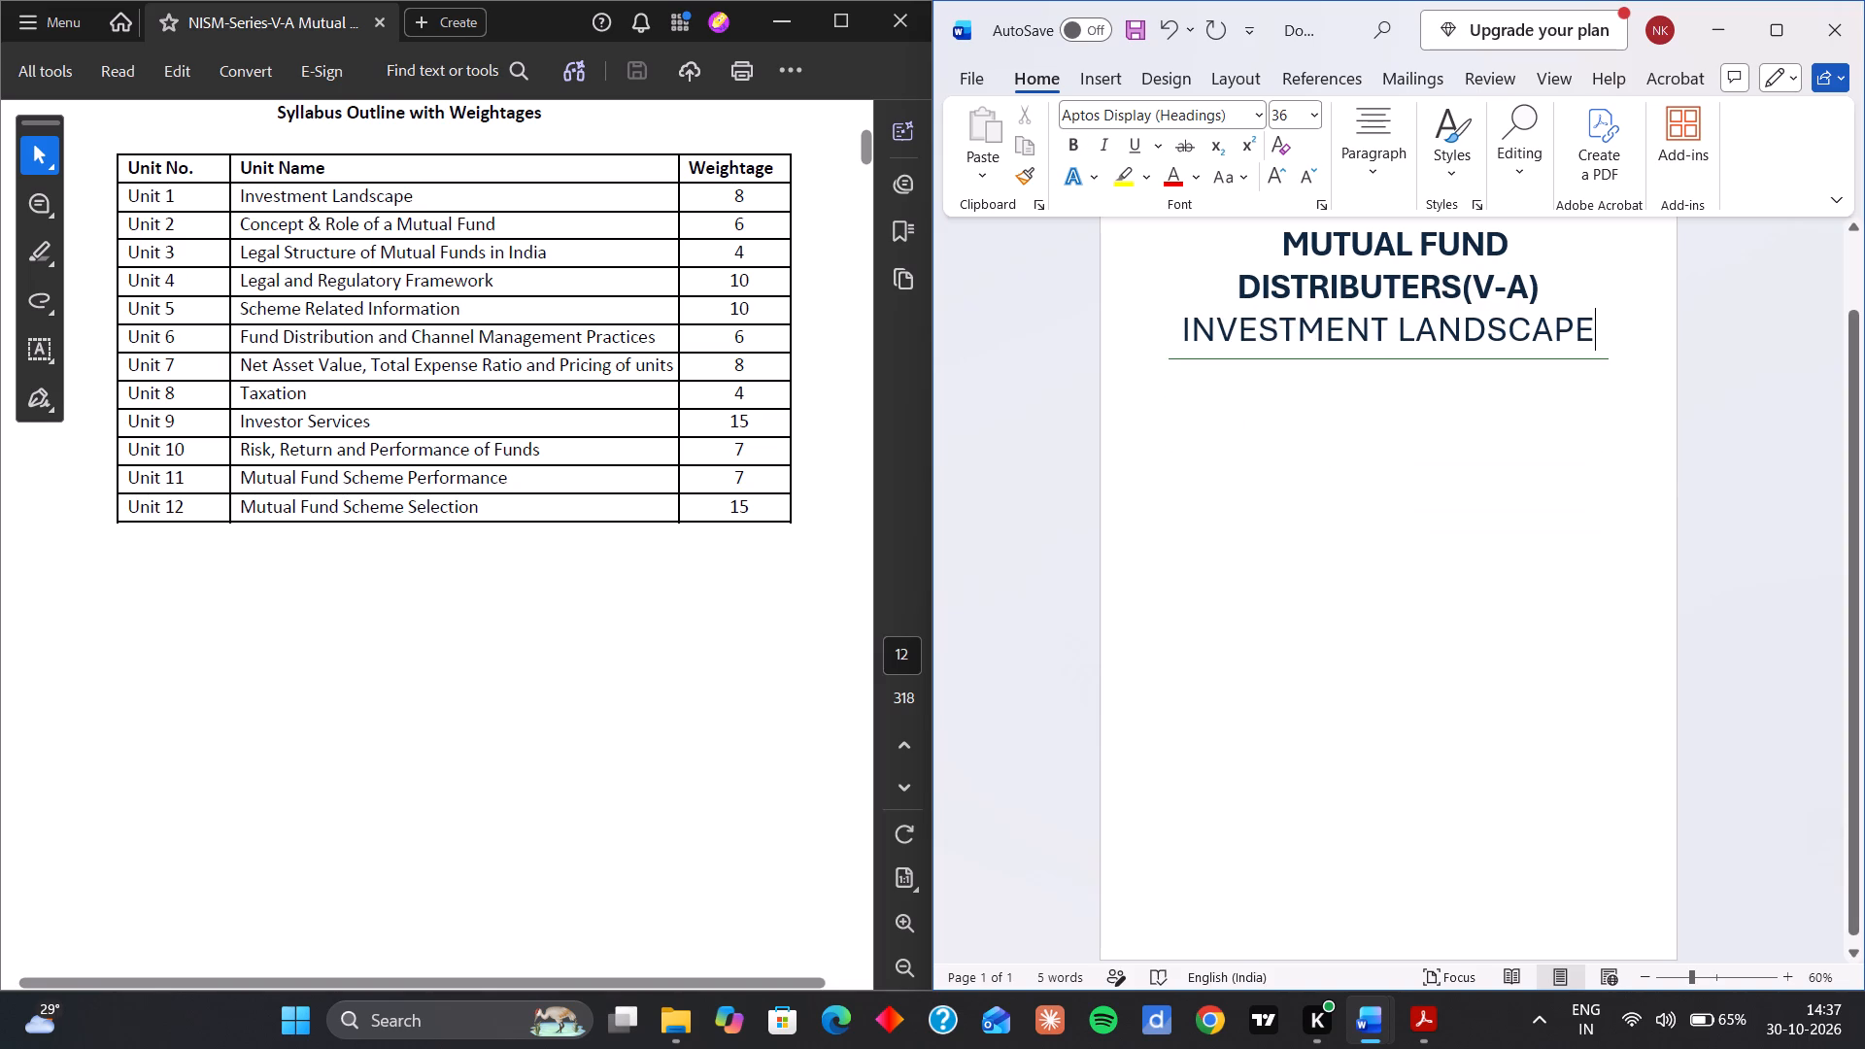
key("BackSpace")
key("BackSpace")
key("BackSpace")
key("BackSpace")
key("BackSpace")
key("BackSpace")
key("BackSpace")
key("BackSpace")
key("BackSpace")
key("BackSpace")
key("BackSpace")
key("BackSpace")
key("BackSpace")
key("BackSpace")
key("BackSpace")
key("BackSpace")
key("BackSpace")
key("BackSpace")
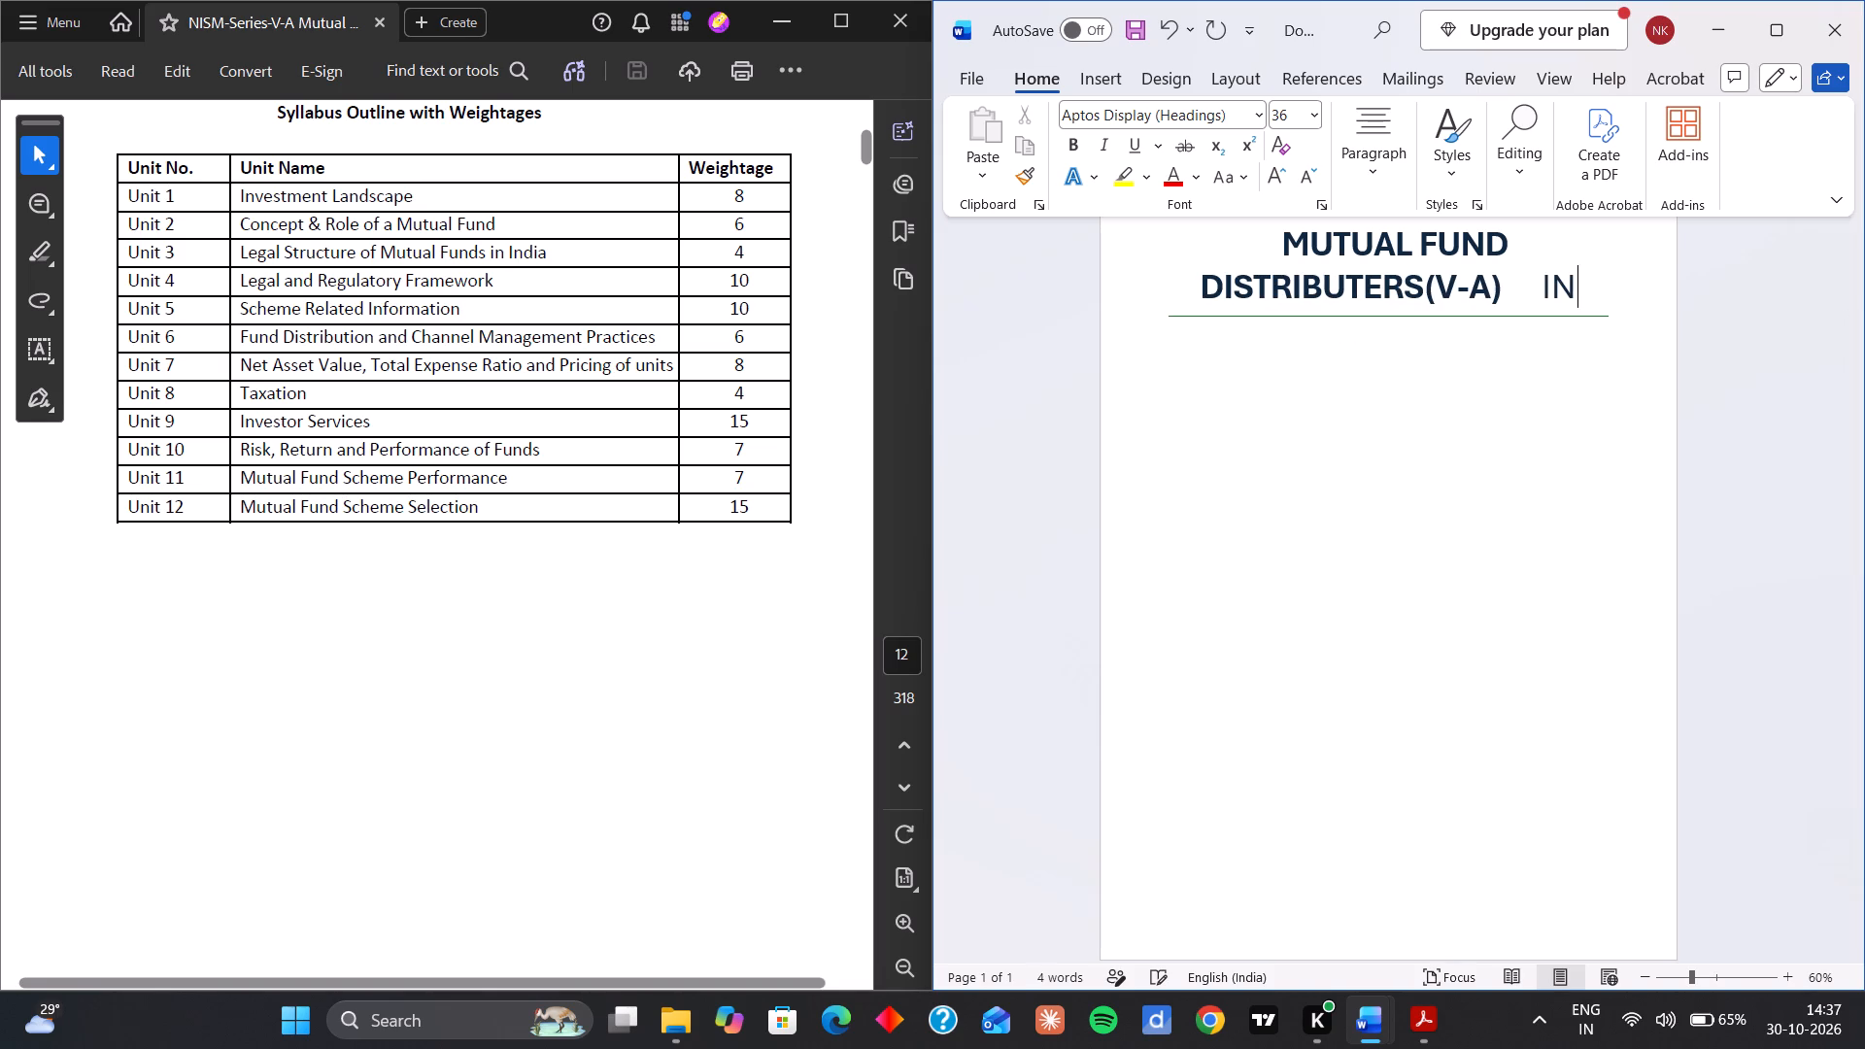
key("BackSpace")
key("BackSpace")
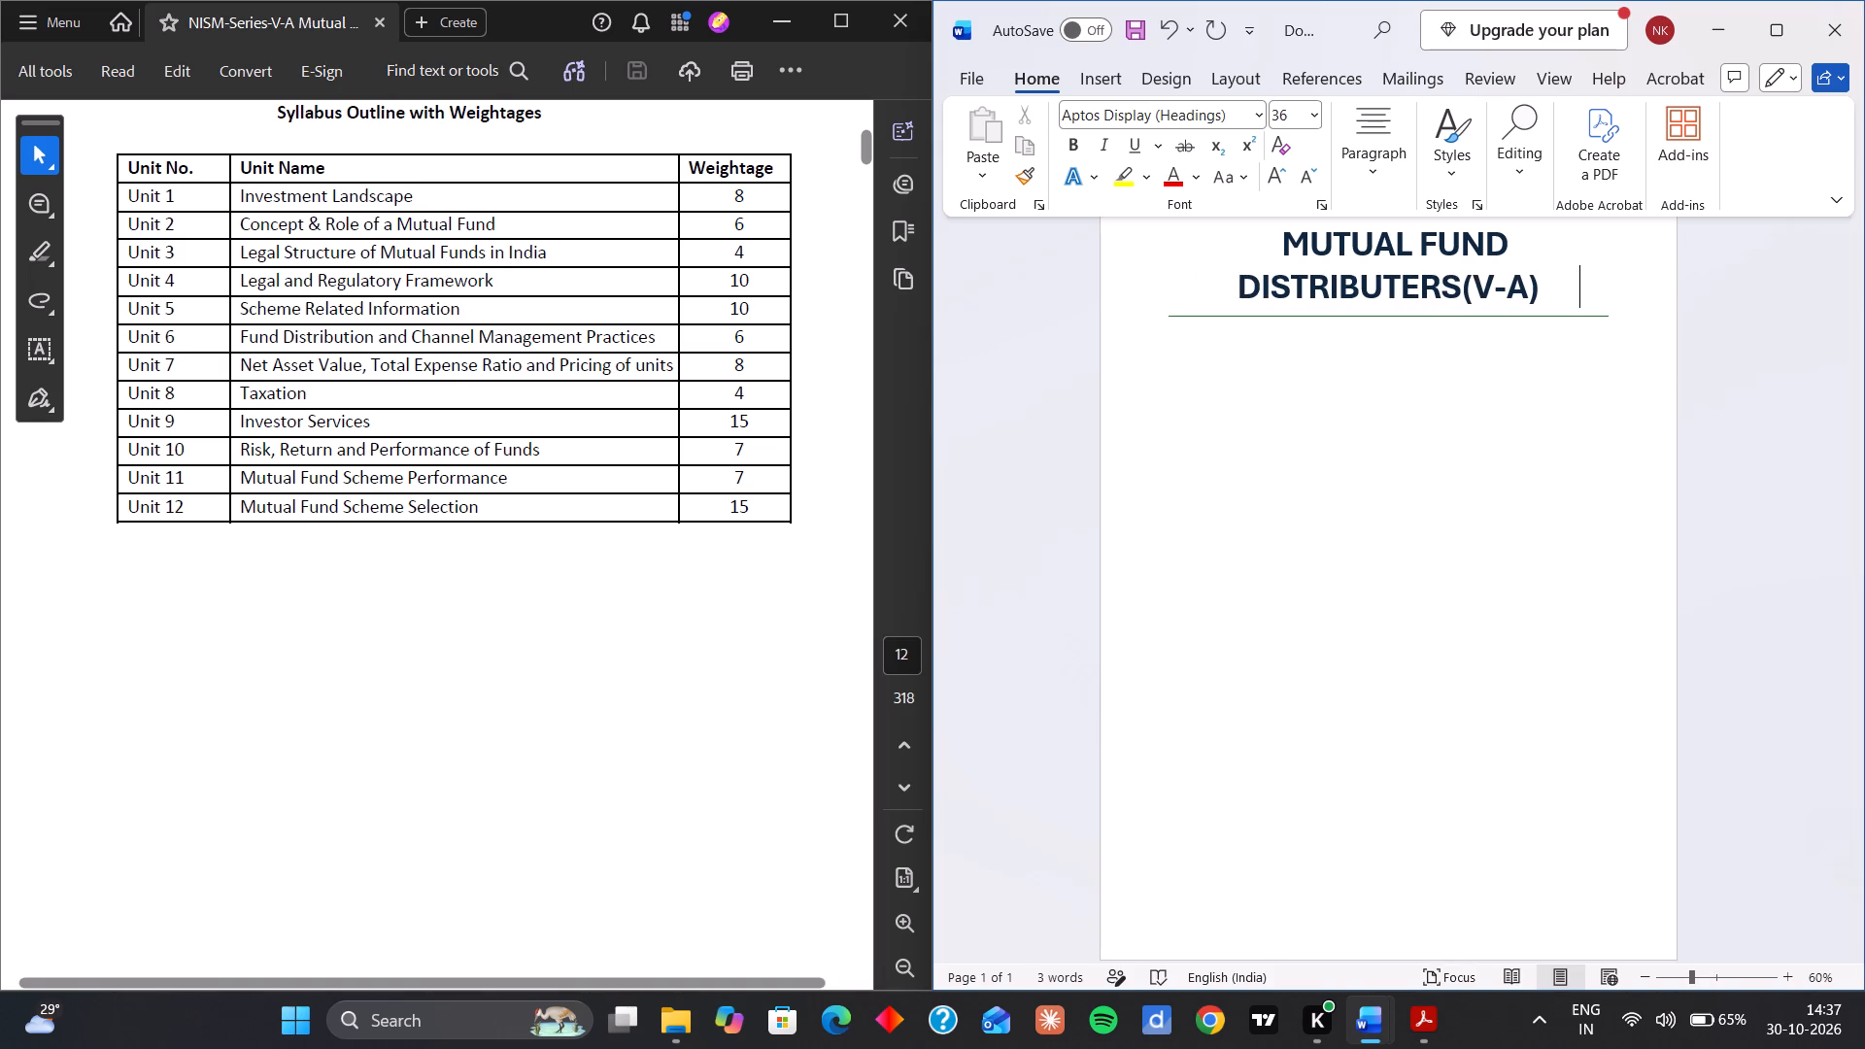
key("BackSpace")
key("BackSpace")
key("Return")
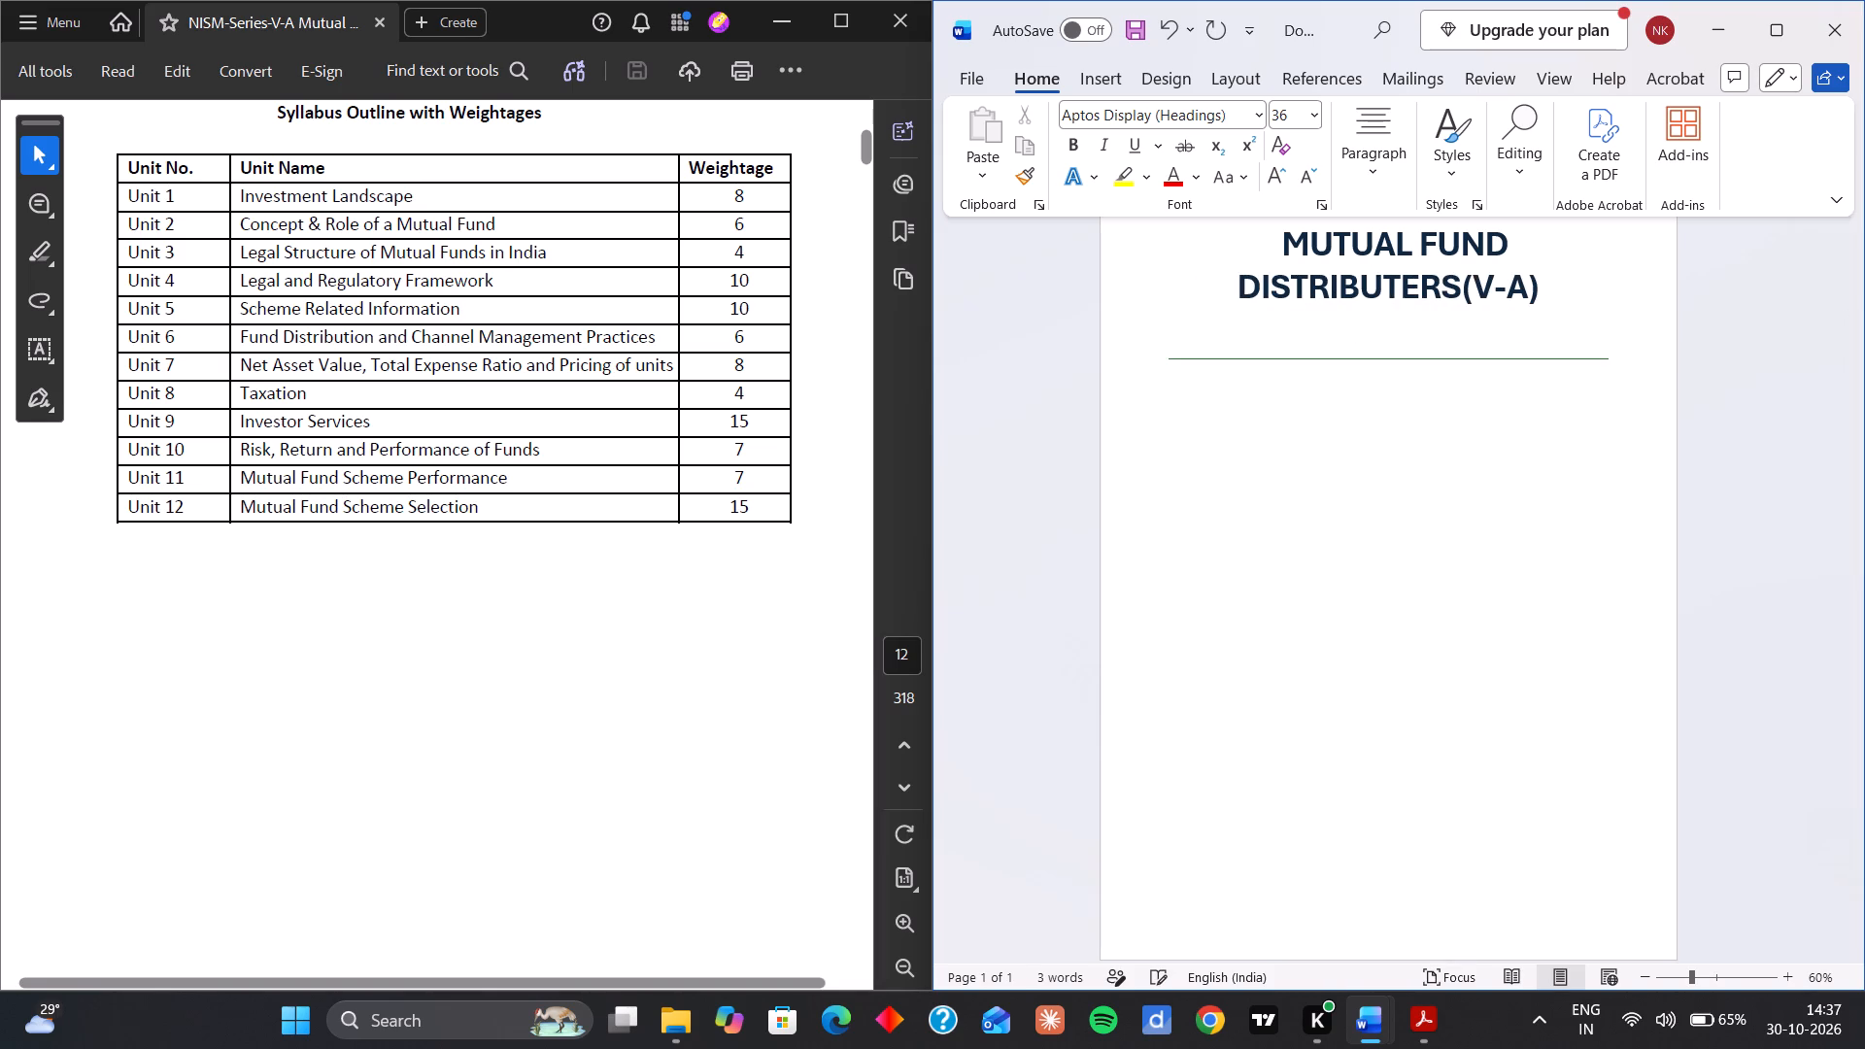
key("BackSpace")
key("BackSpace")
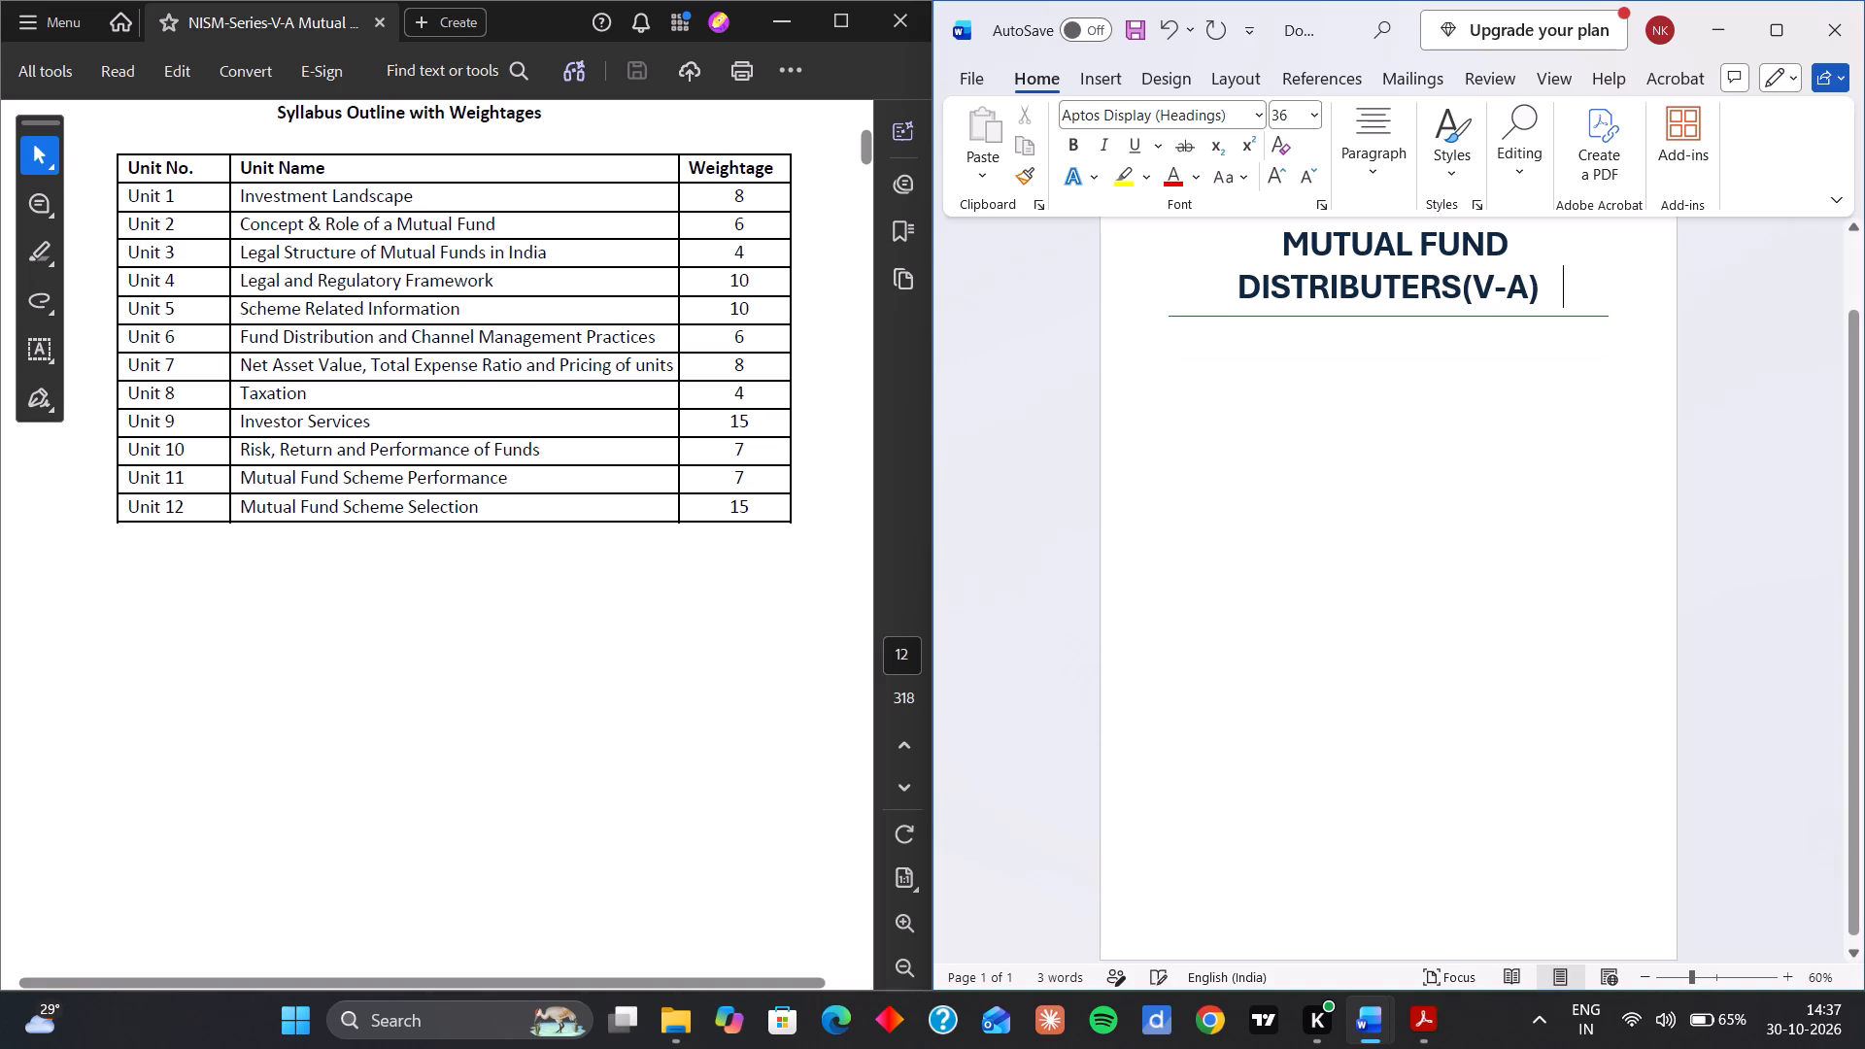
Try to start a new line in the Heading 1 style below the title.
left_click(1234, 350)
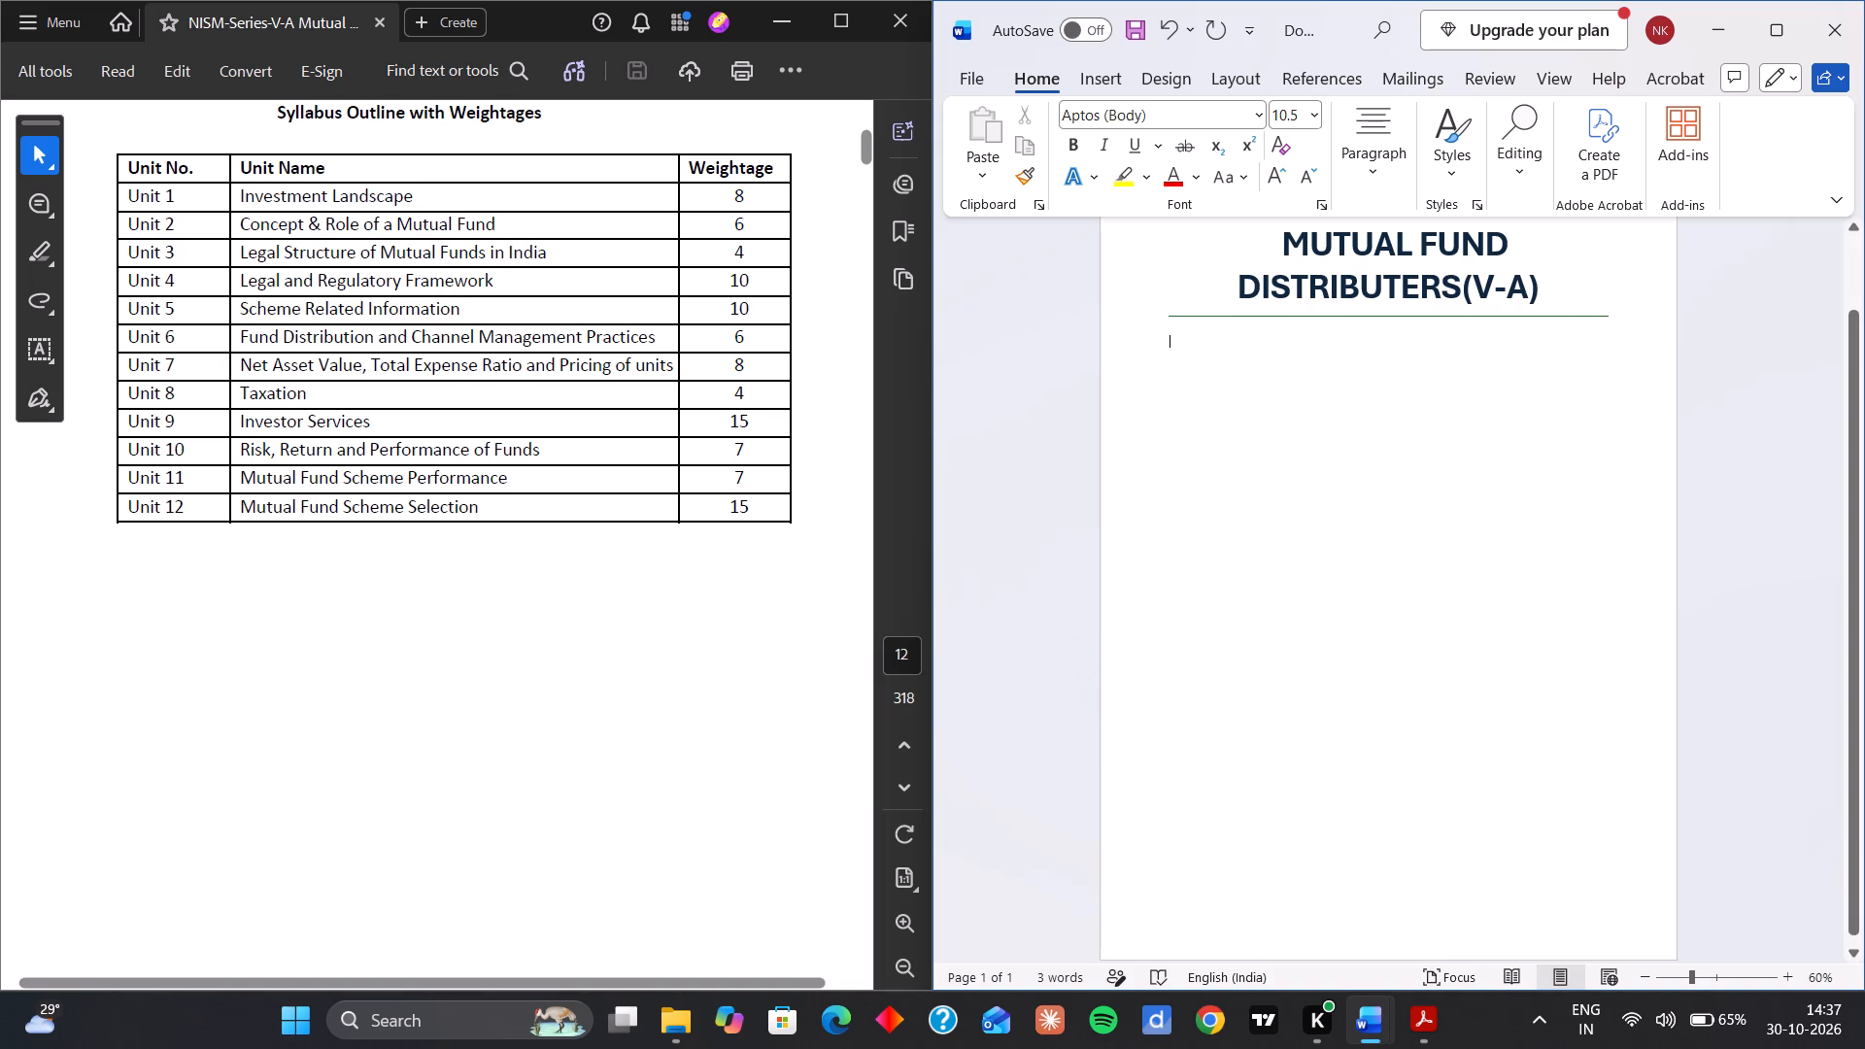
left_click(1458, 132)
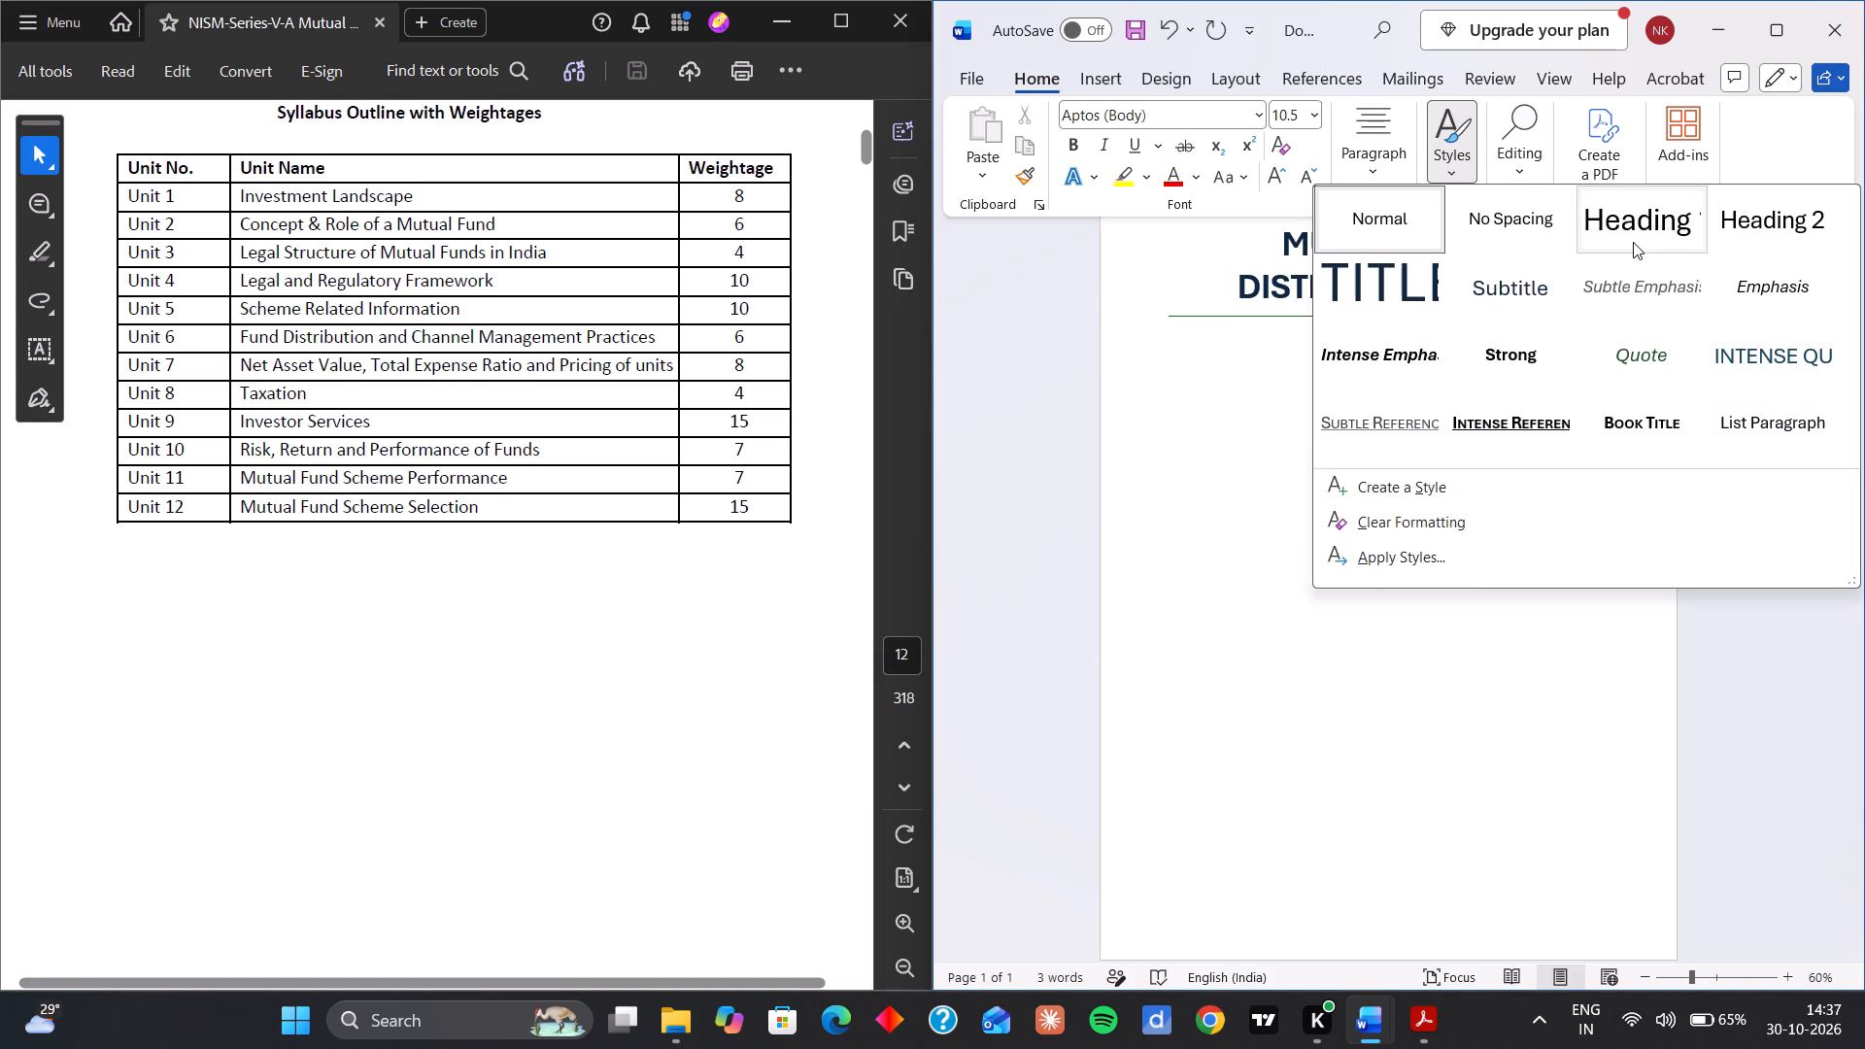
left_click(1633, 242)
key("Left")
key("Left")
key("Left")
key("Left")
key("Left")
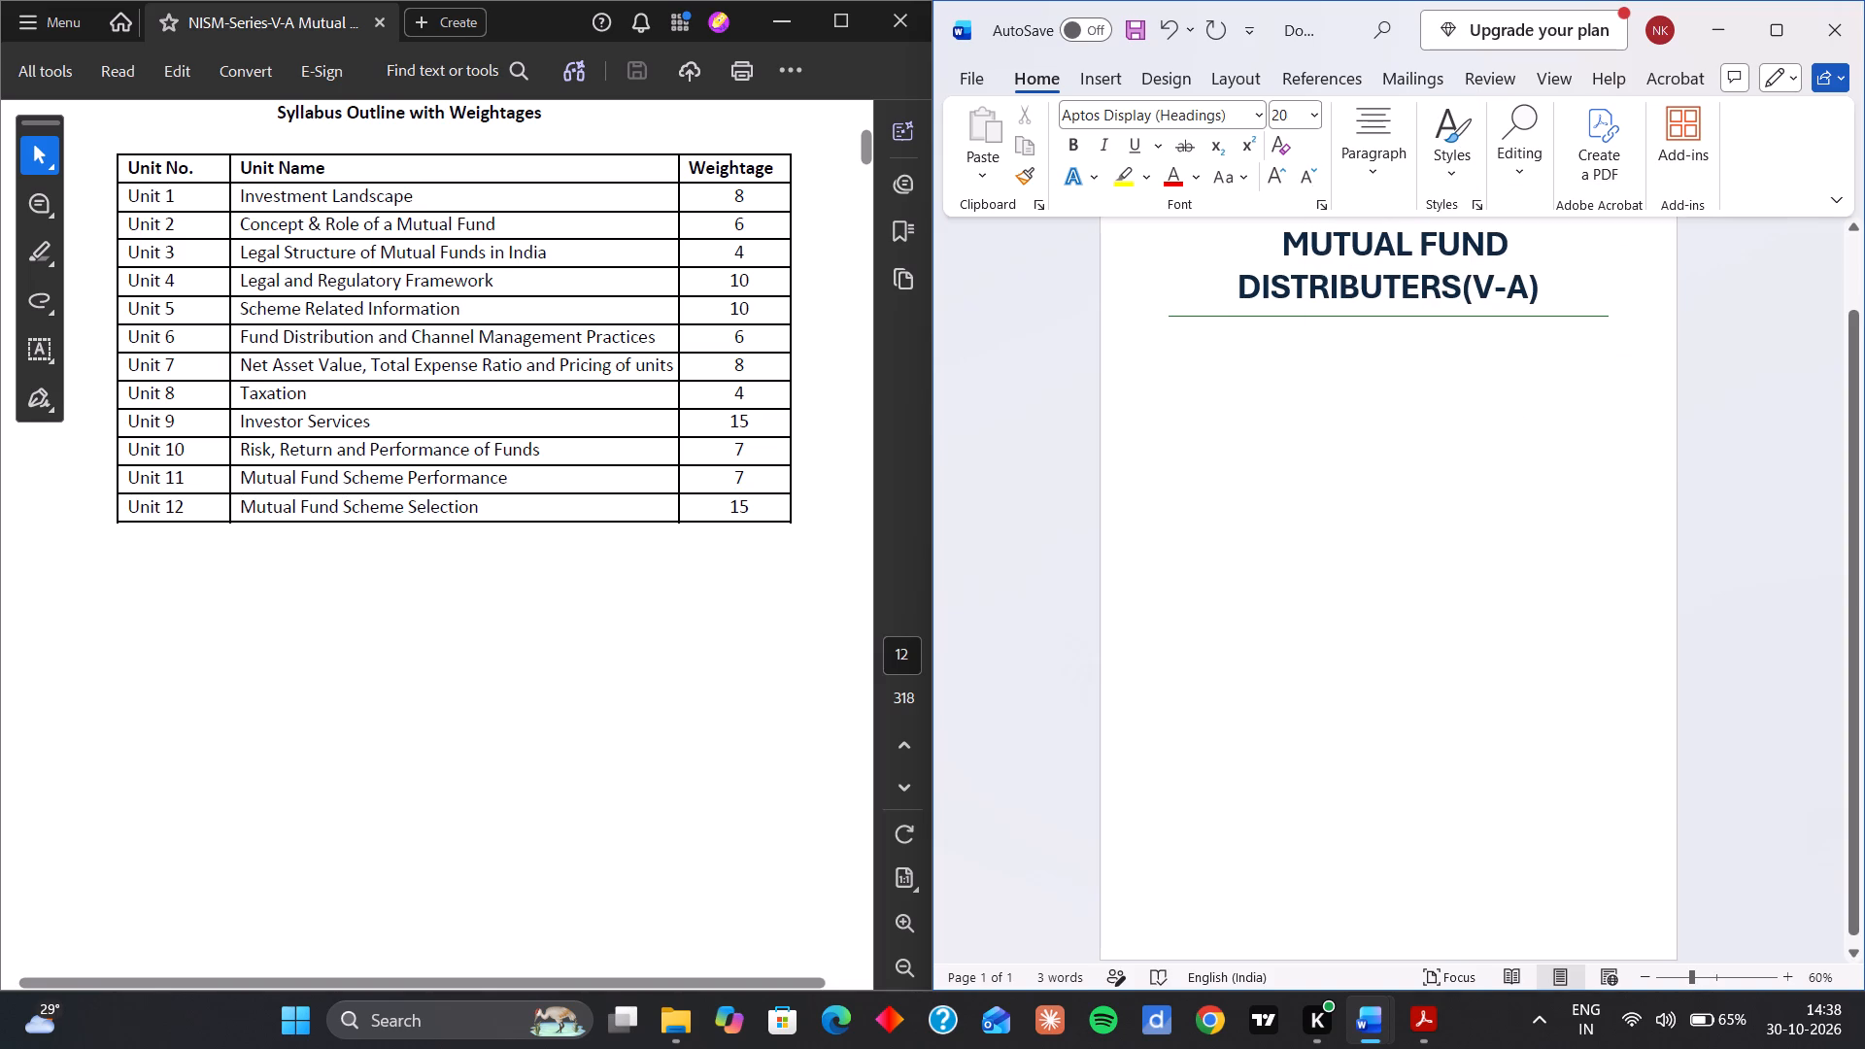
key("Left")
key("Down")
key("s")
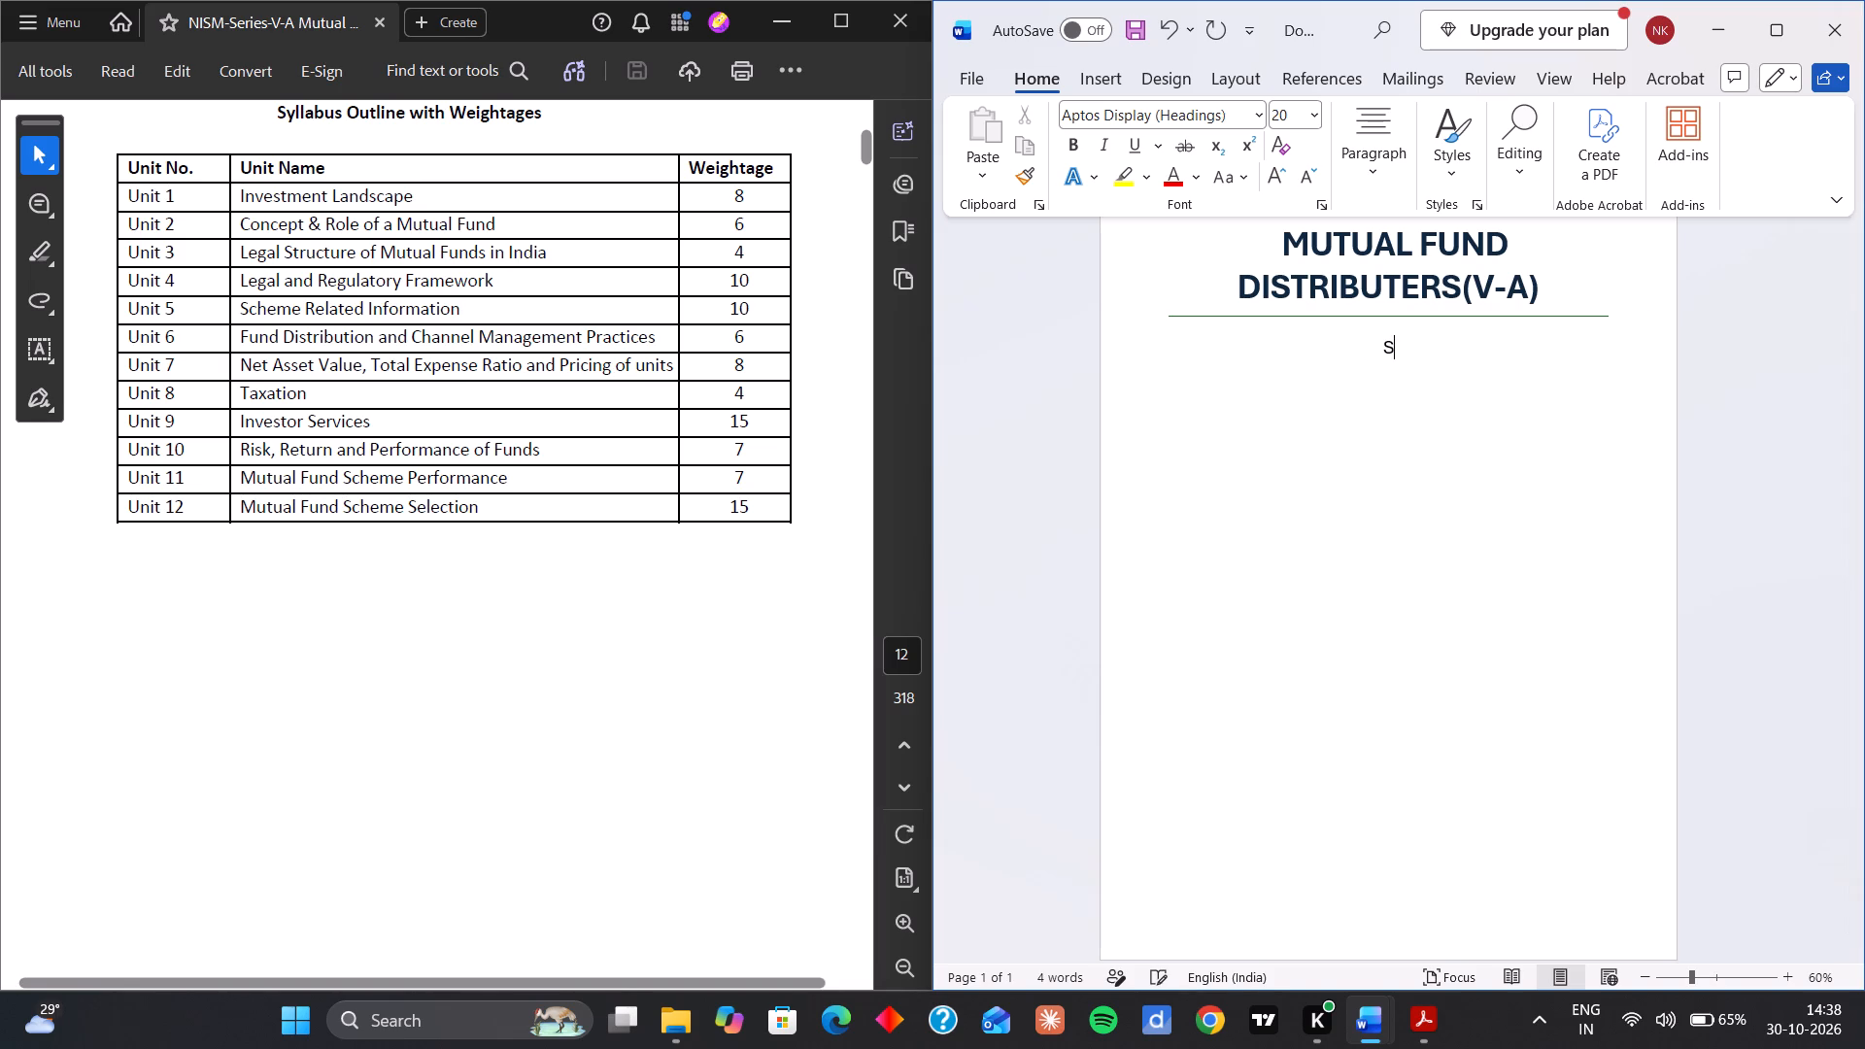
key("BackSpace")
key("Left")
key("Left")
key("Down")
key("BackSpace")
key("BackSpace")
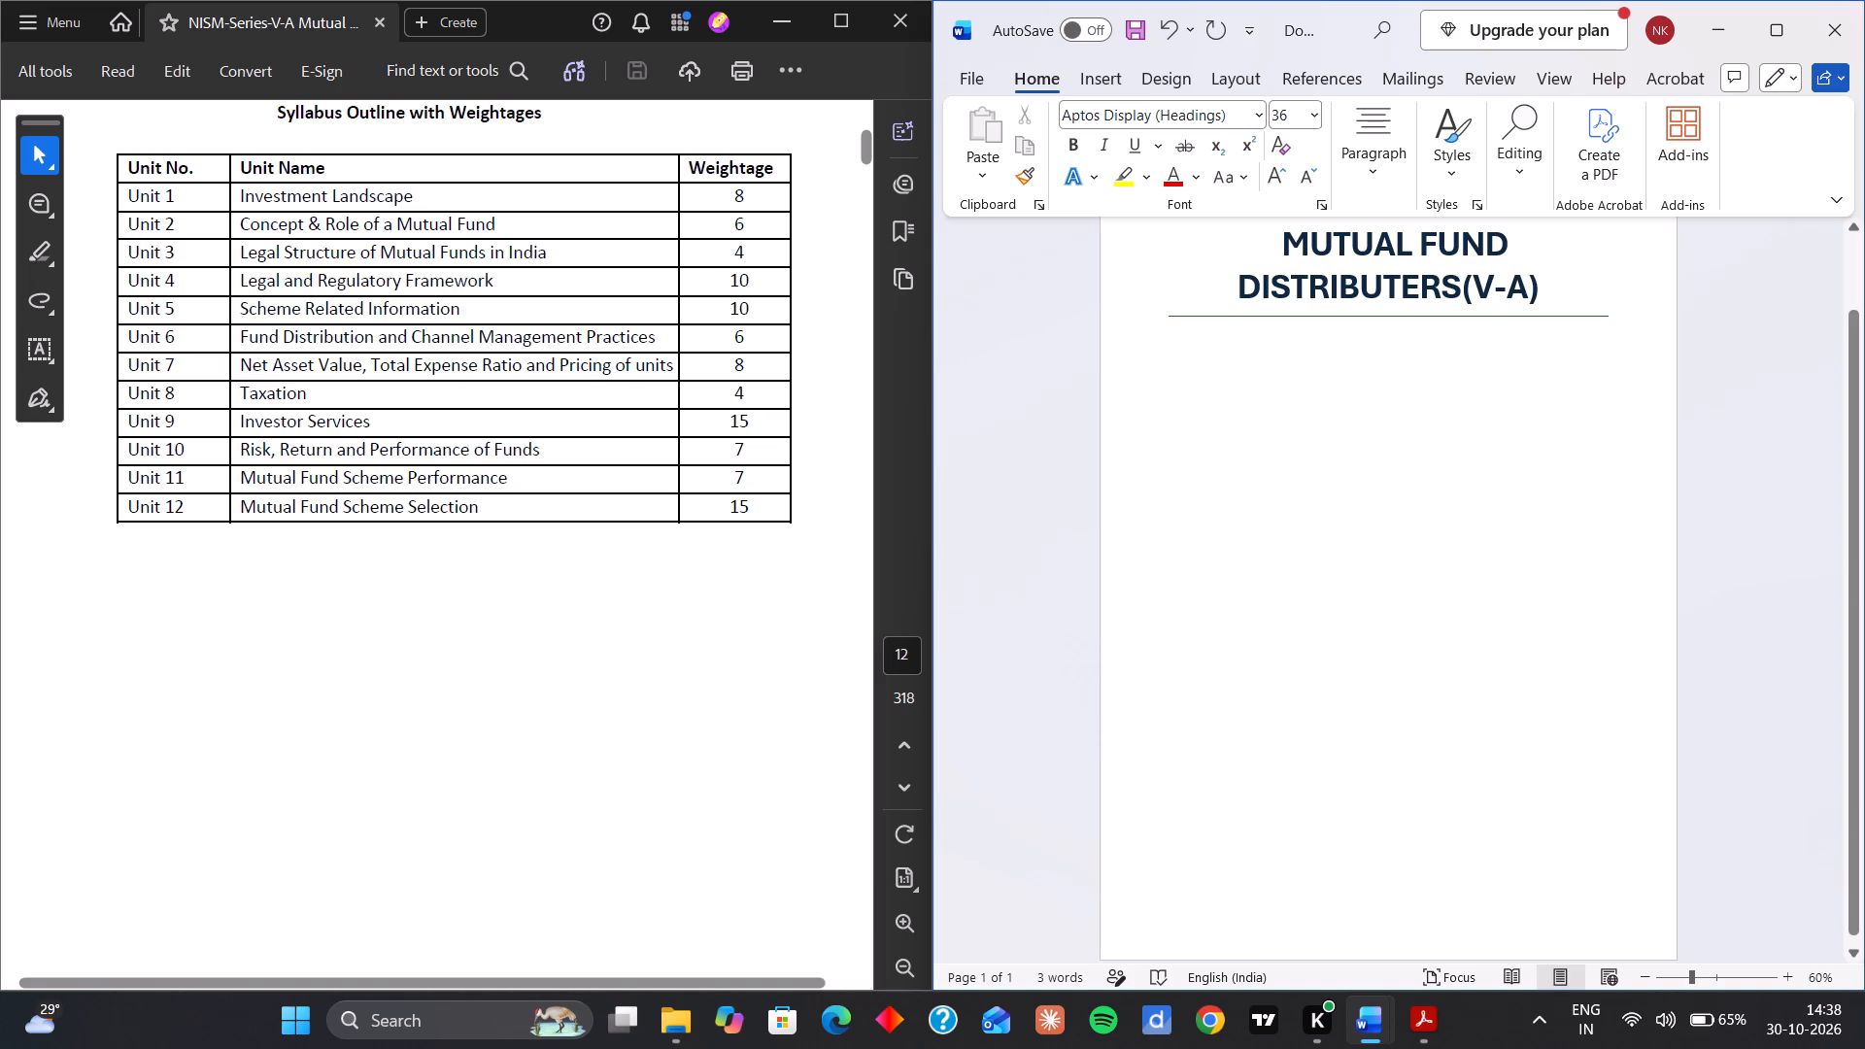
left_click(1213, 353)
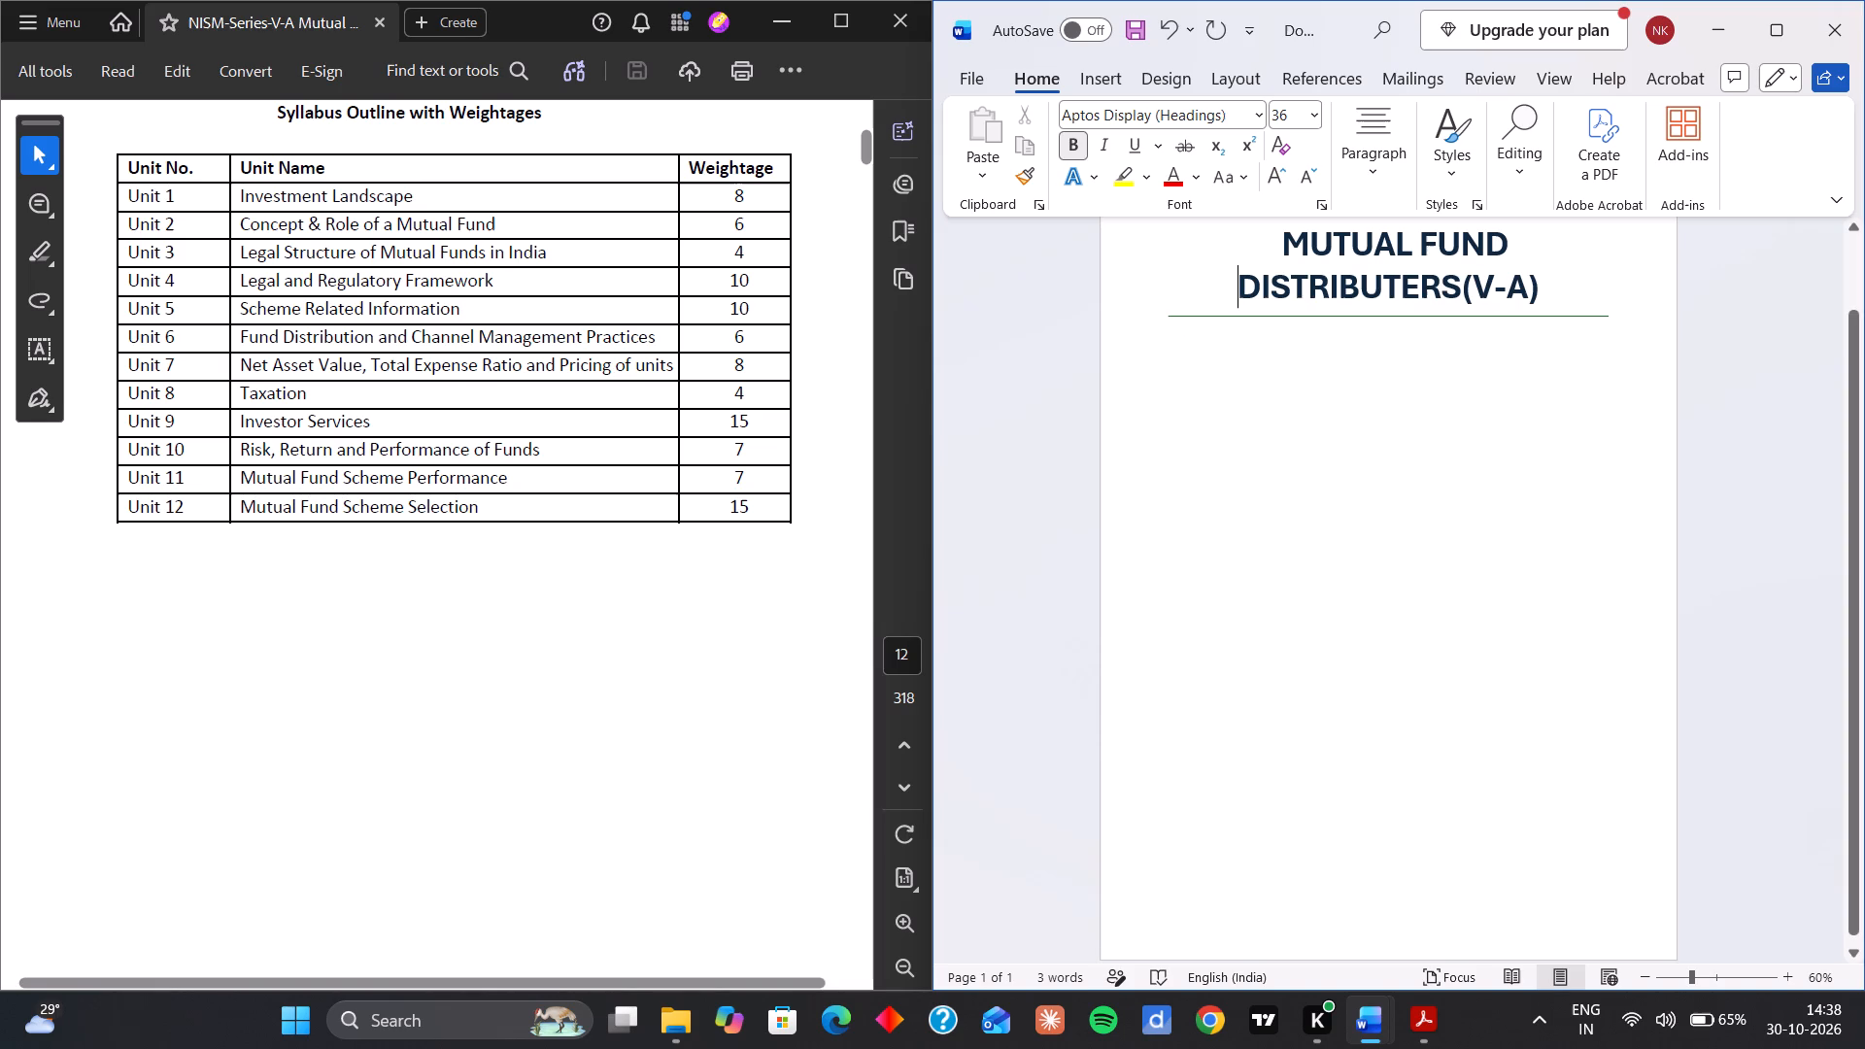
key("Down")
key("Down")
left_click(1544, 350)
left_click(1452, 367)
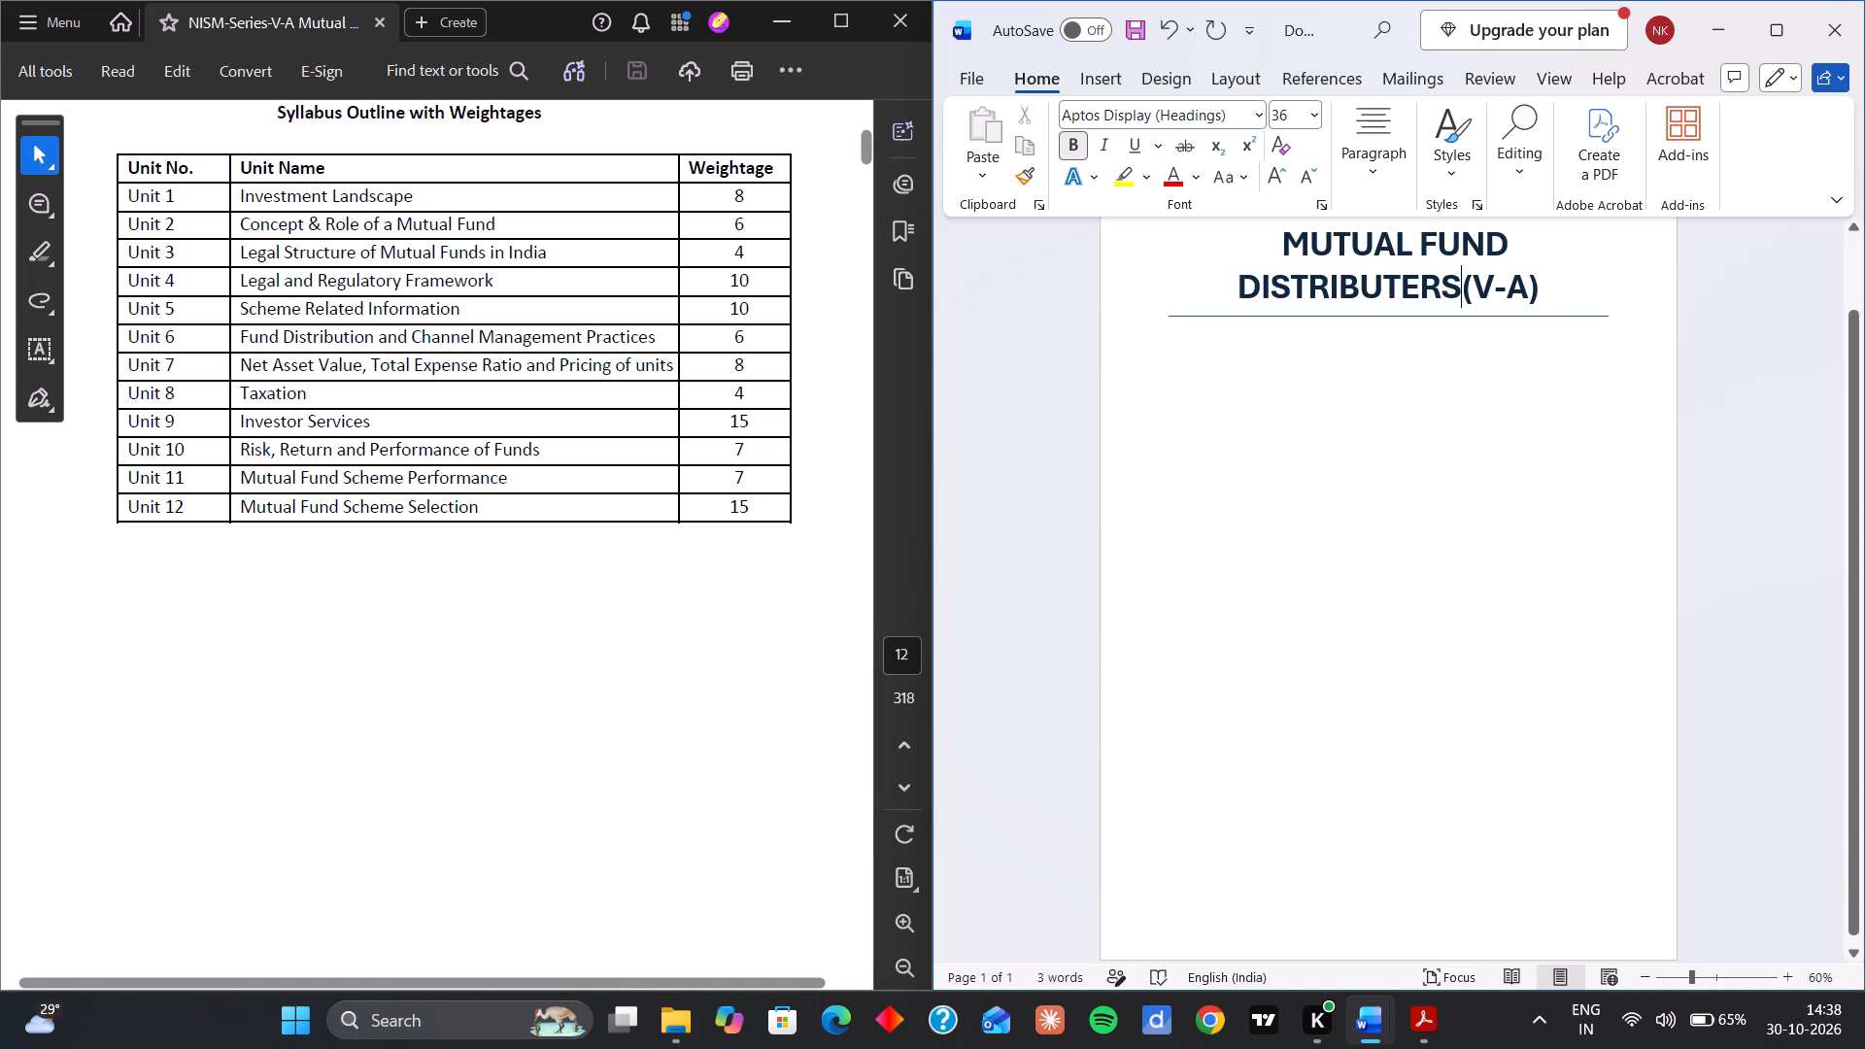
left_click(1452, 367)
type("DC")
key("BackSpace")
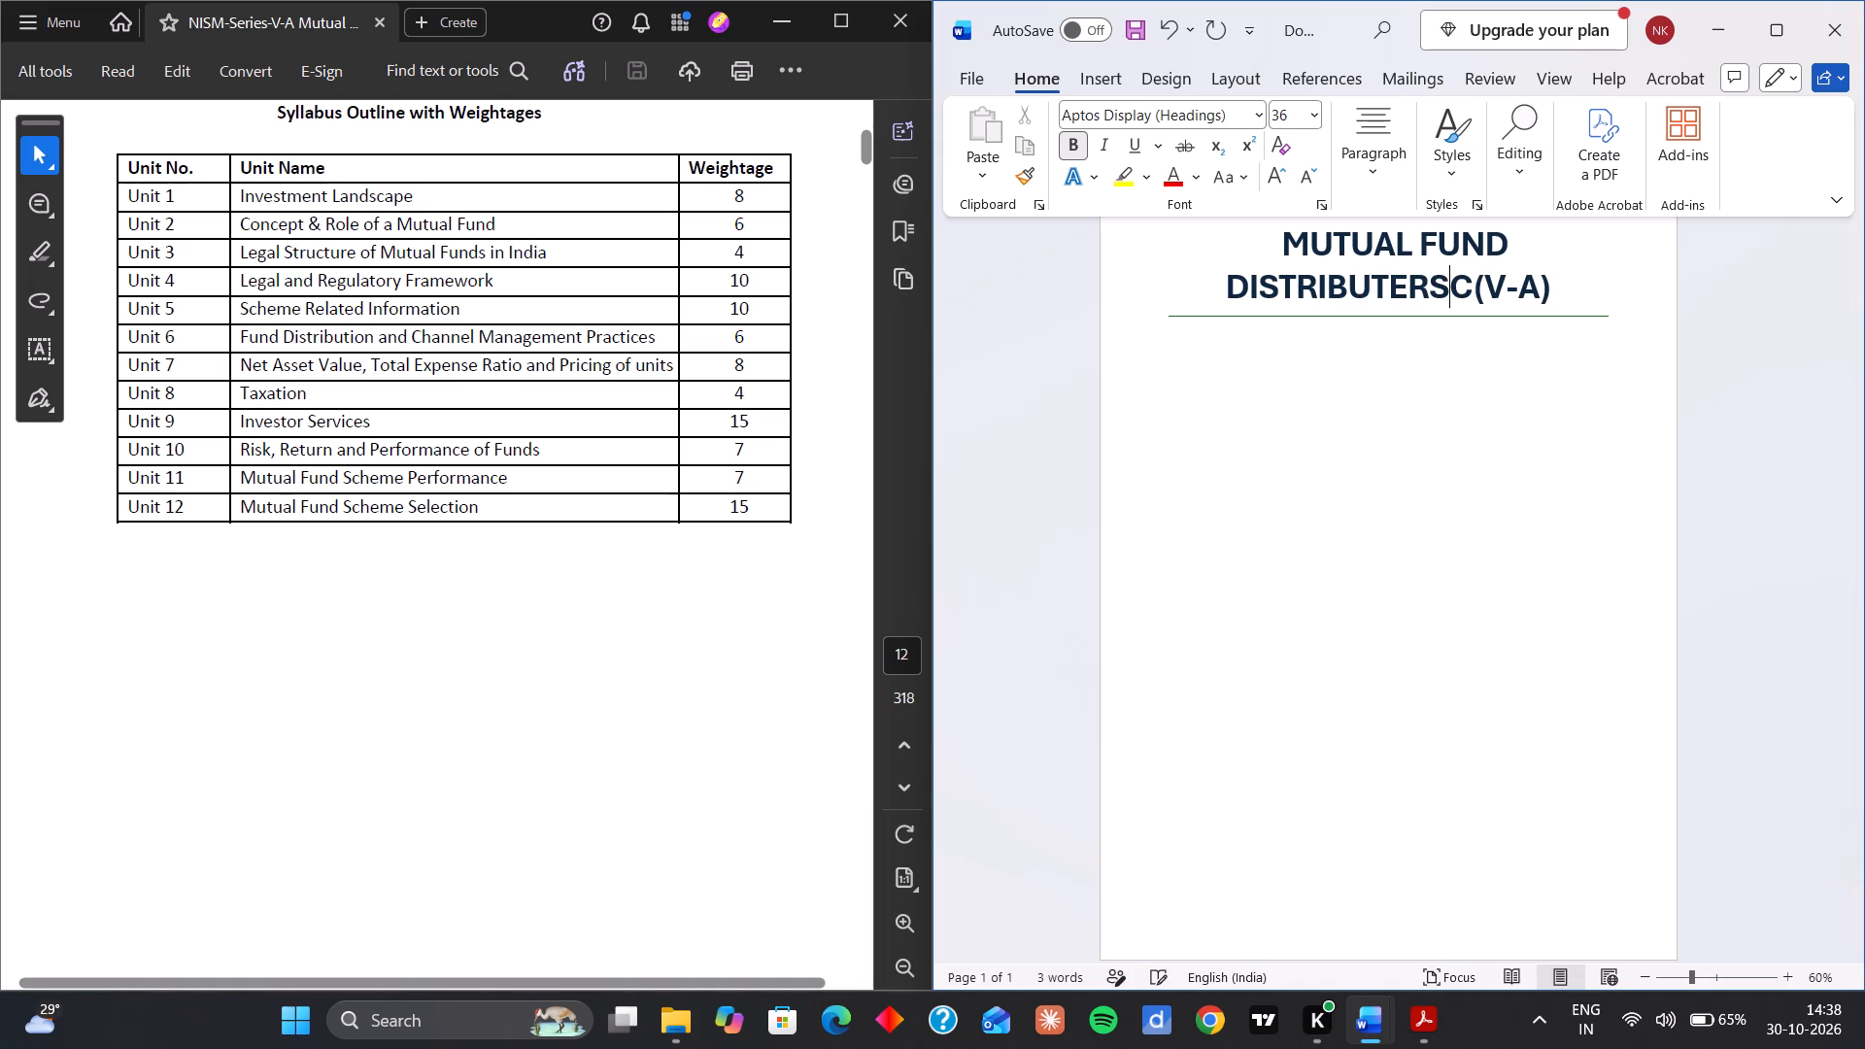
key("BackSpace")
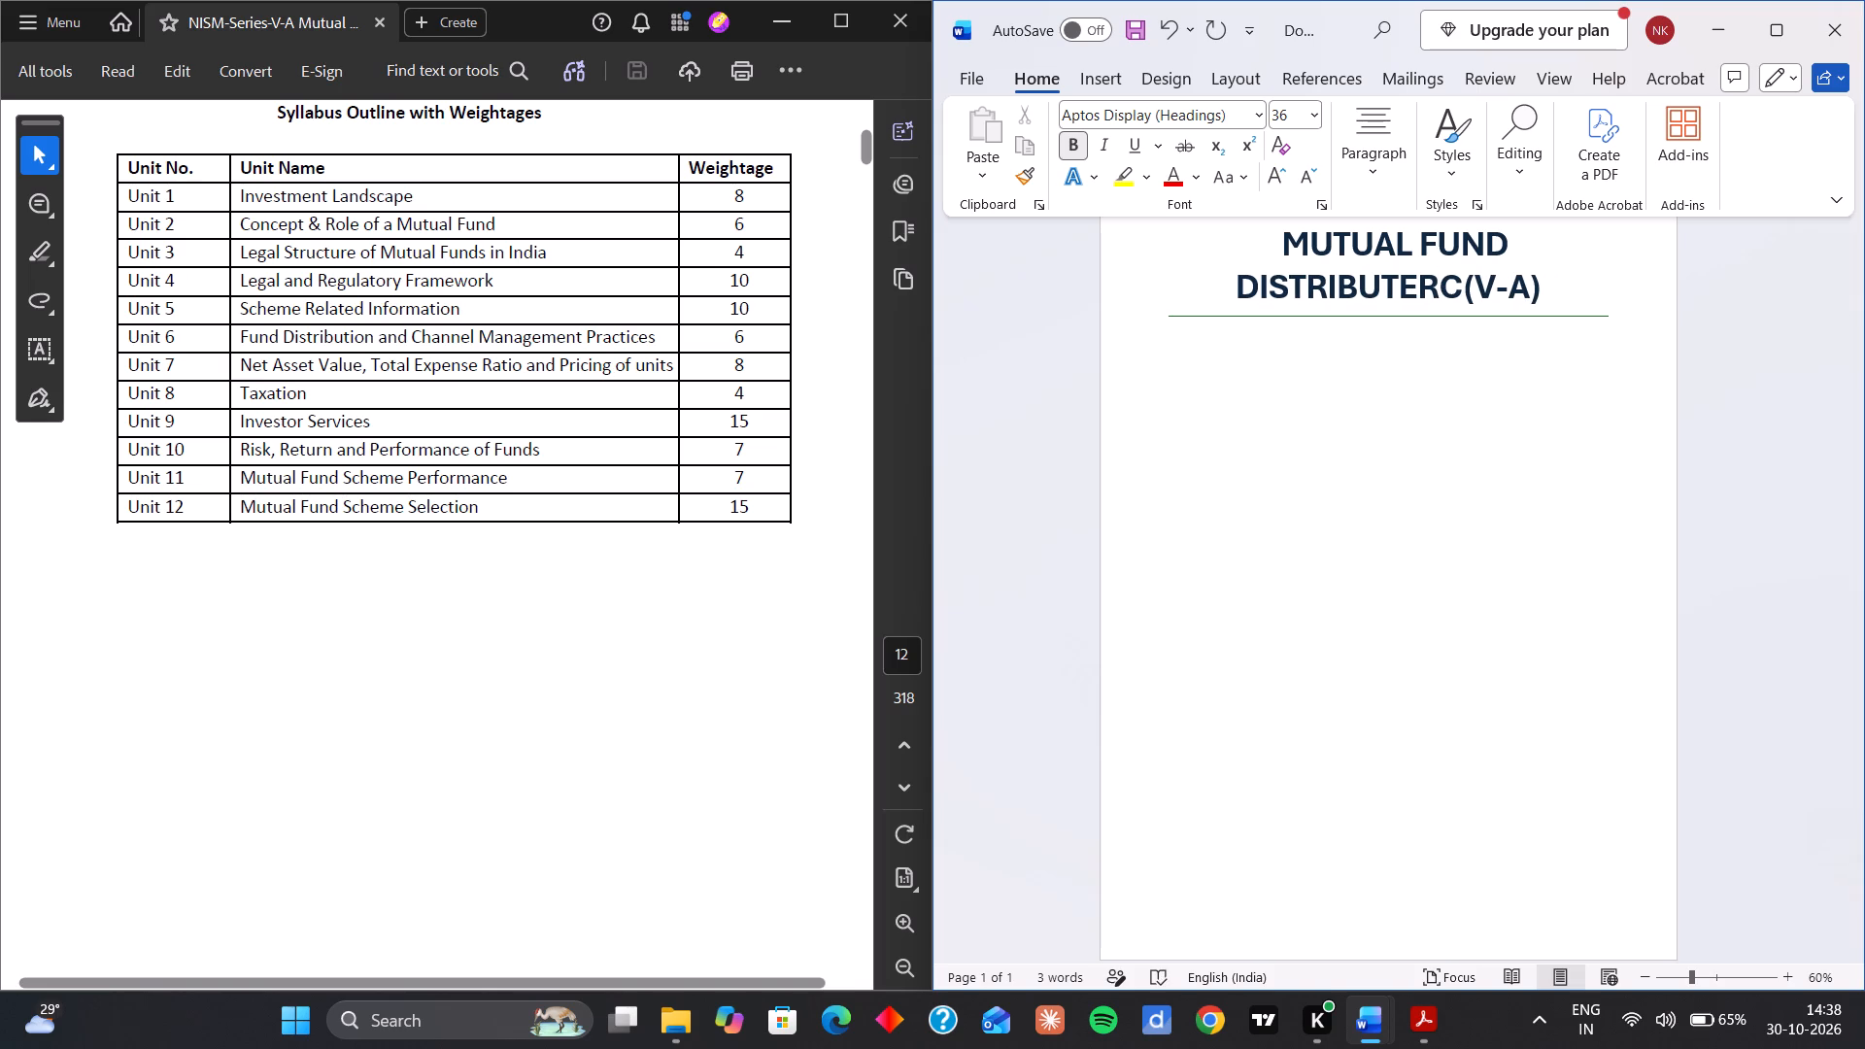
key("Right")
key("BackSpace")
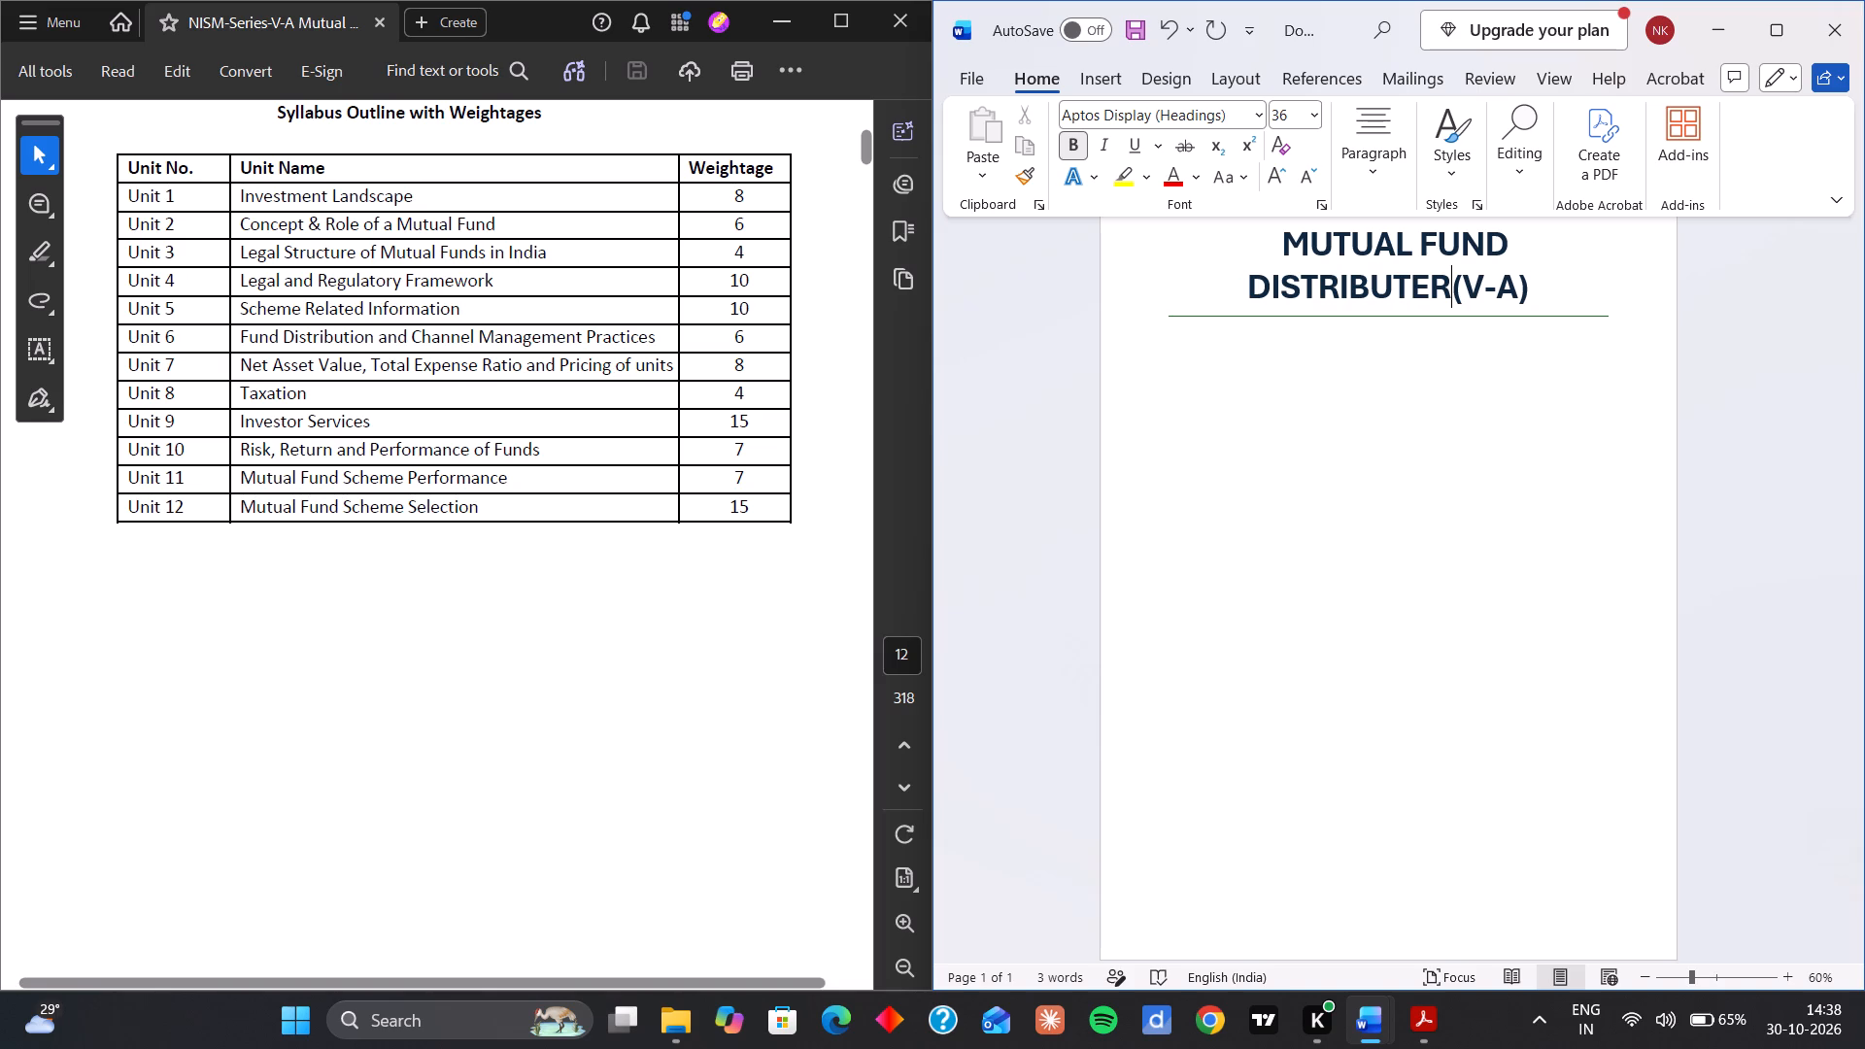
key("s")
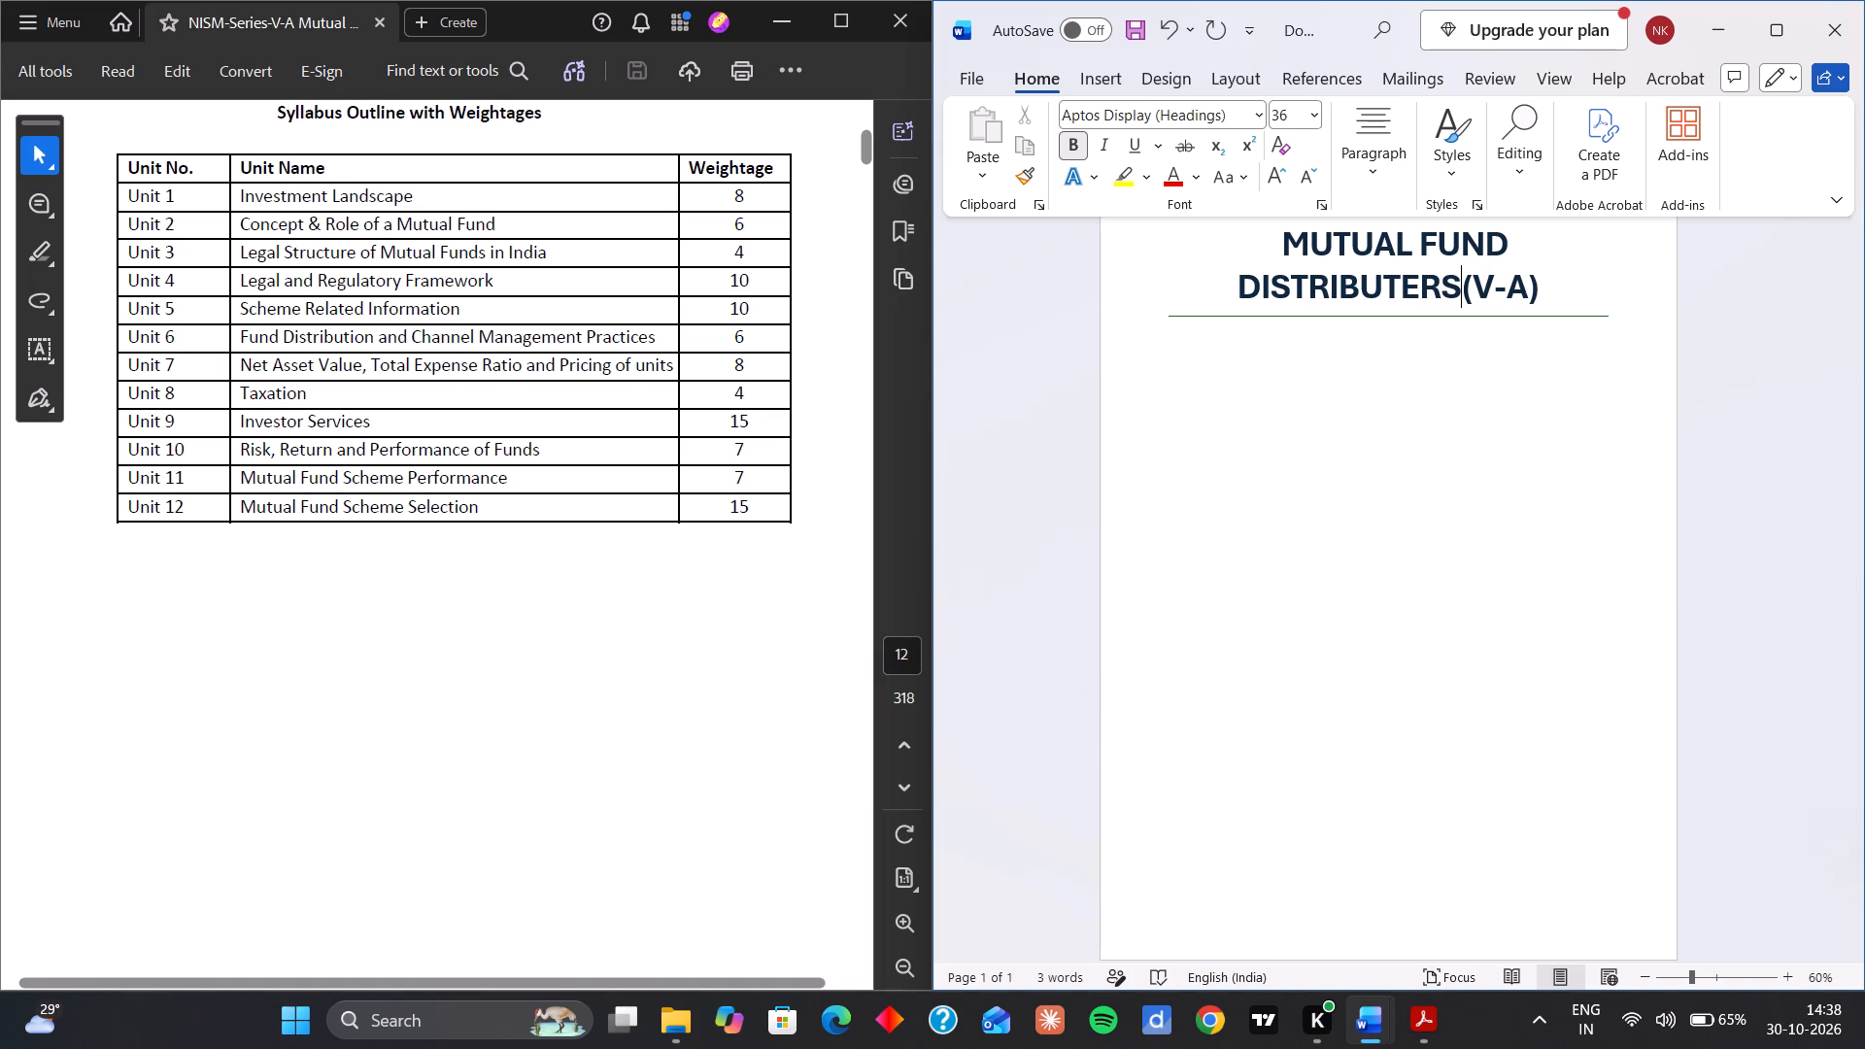
Correct the spelling of DISTRIBUTERS in the title to DISTRIBUTORS.
key("BackSpace")
key("BackSpace")
key("BackSpace")
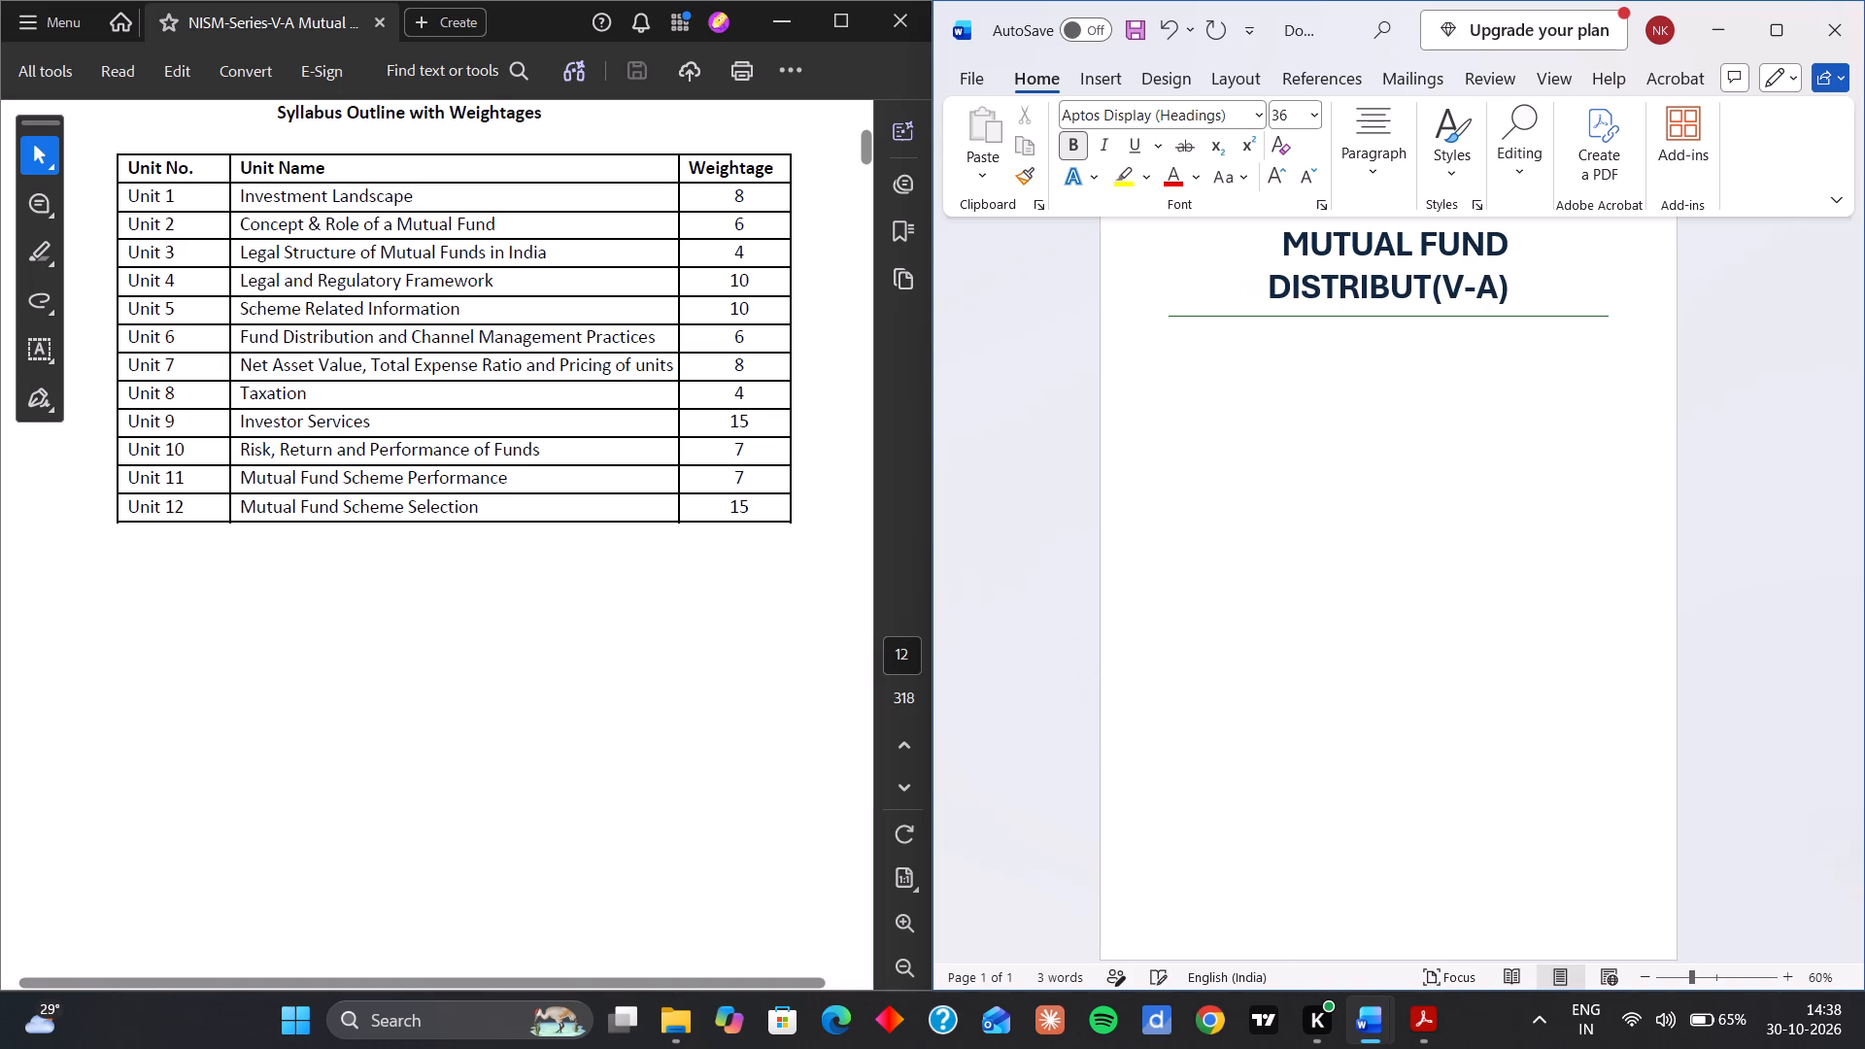
type("ORS")
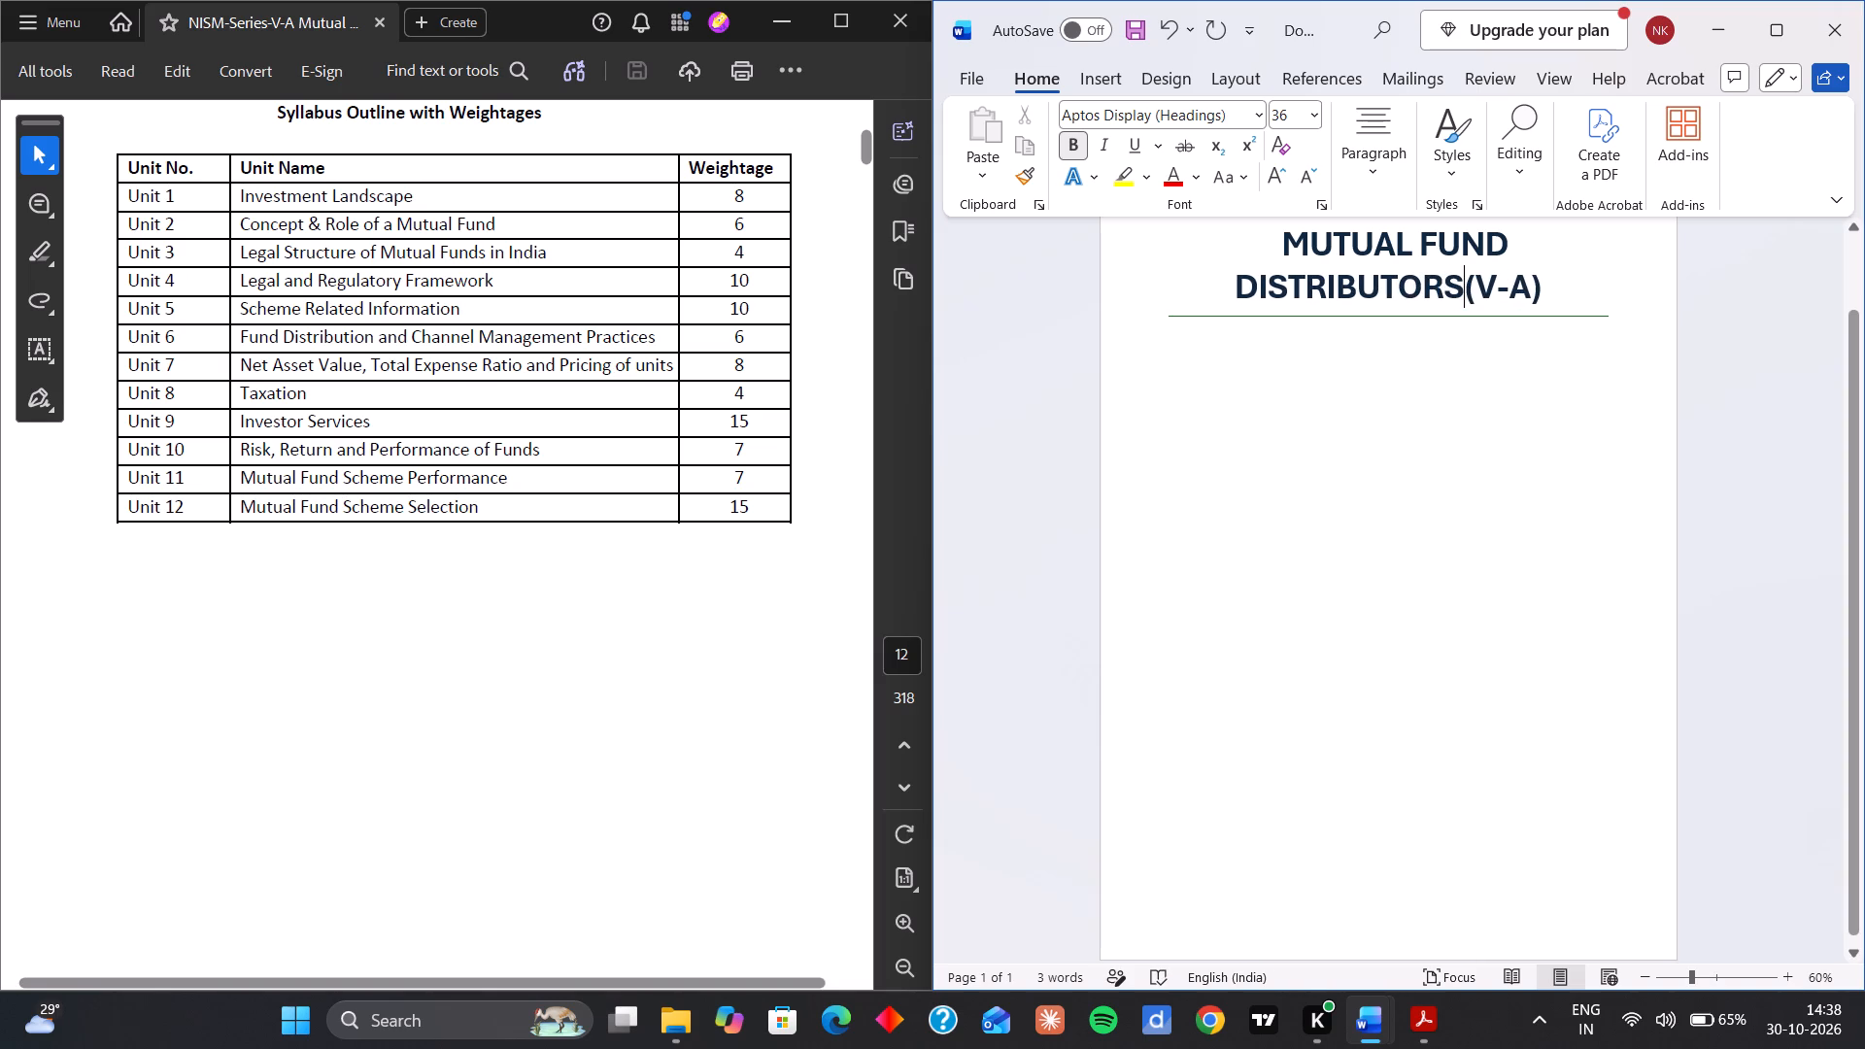
Apply the Normal style to the MUTUAL FUND DISTRIBUTORS(V-A) title paragraph.
left_click(1375, 375)
left_click(1575, 290)
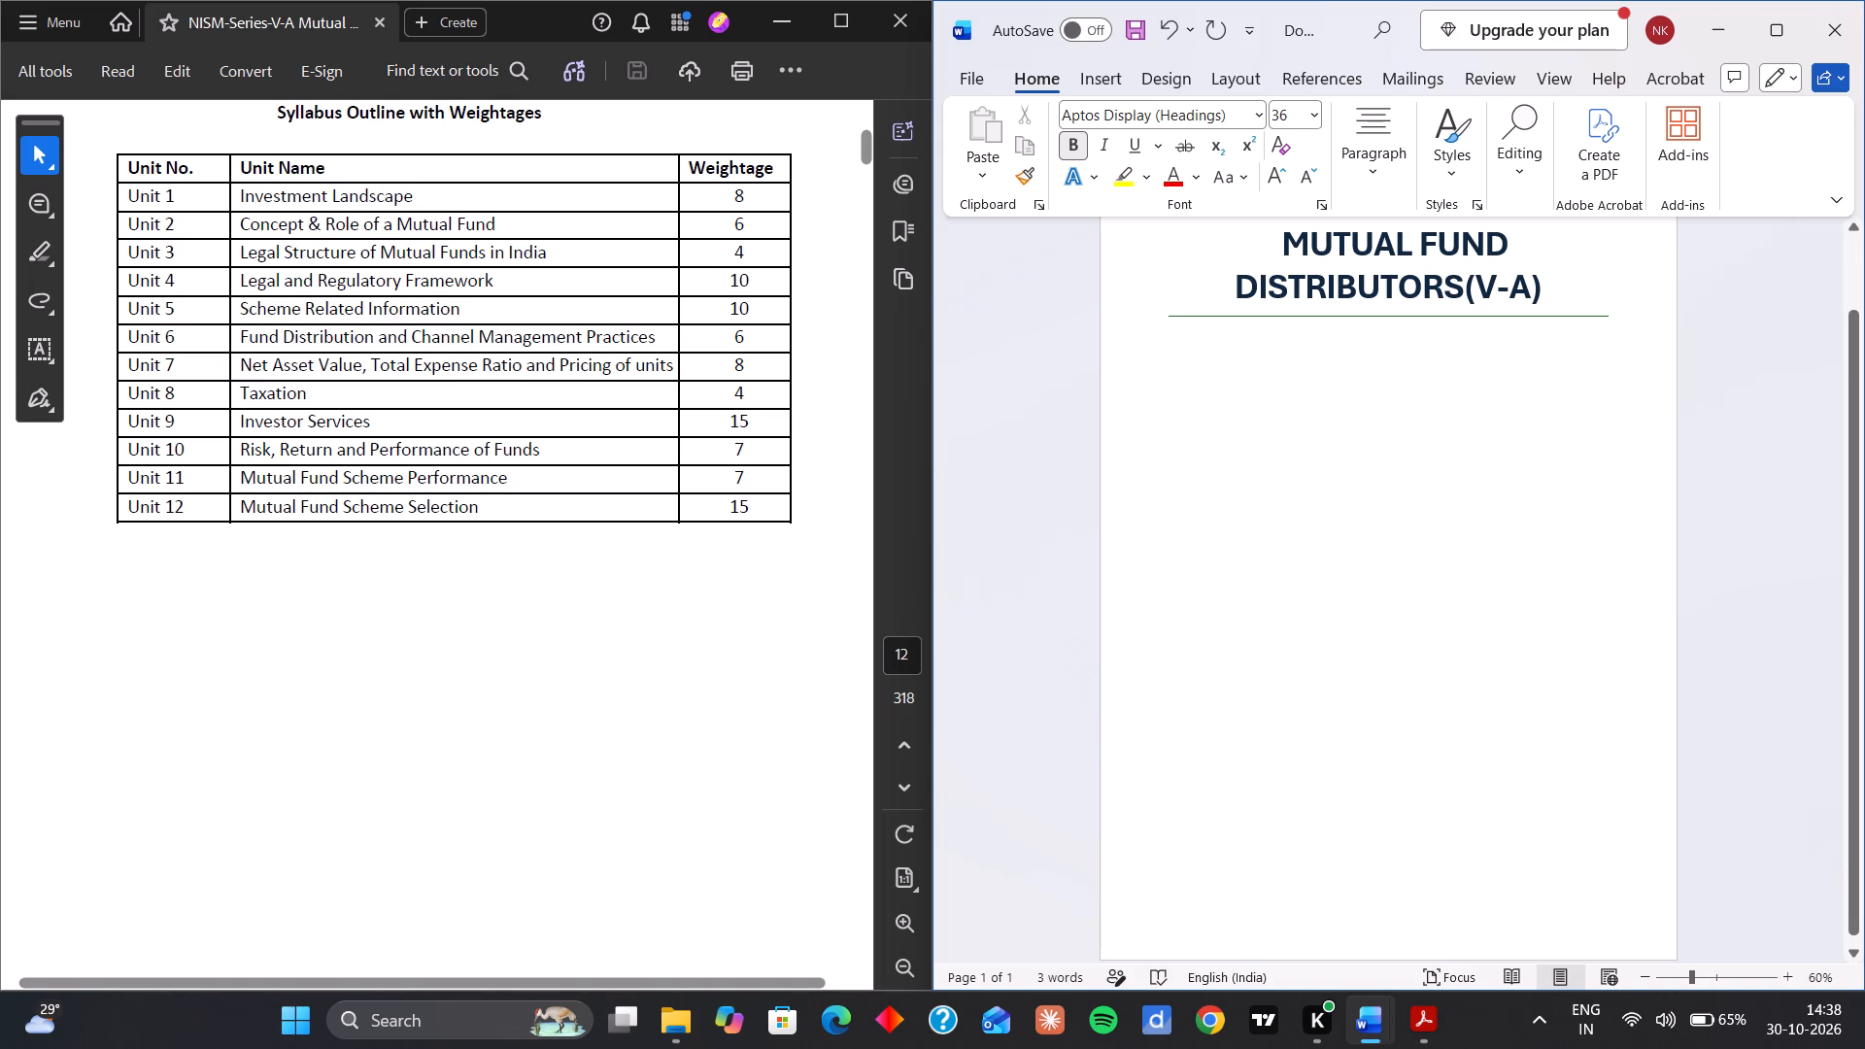
left_click(1459, 140)
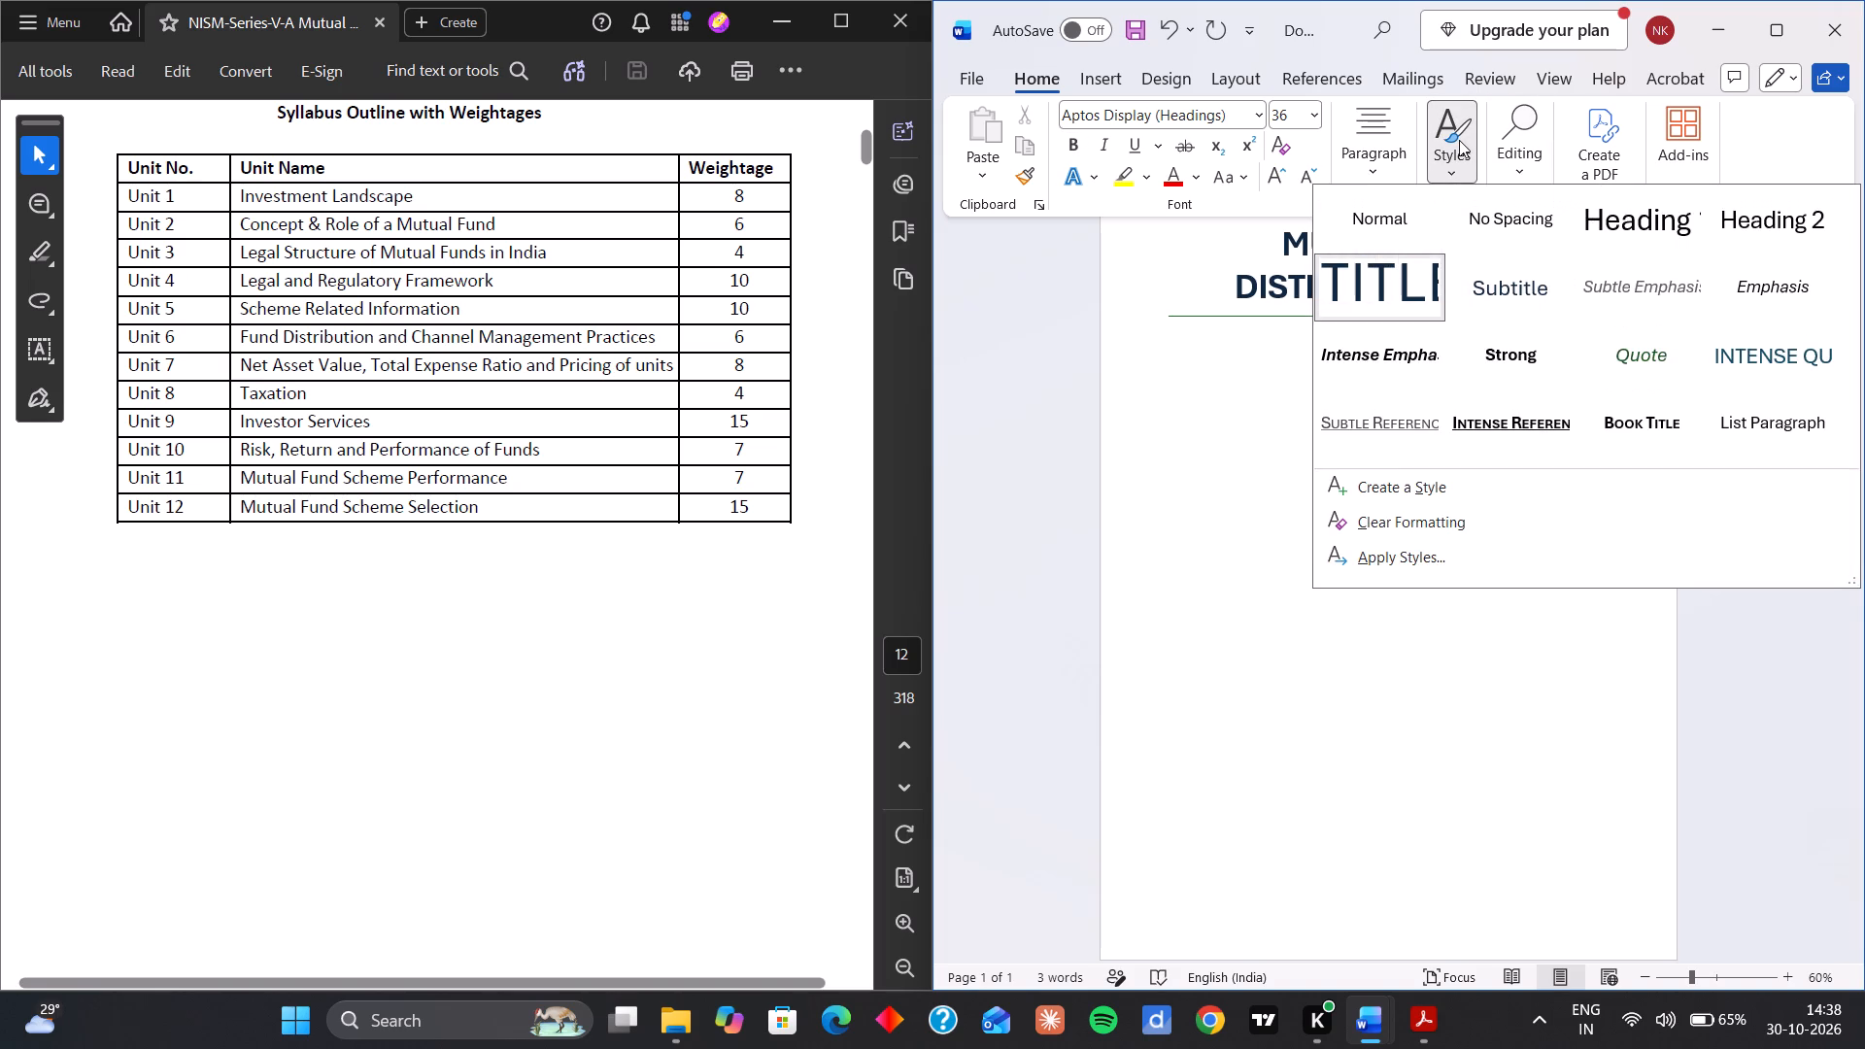
left_click(1411, 227)
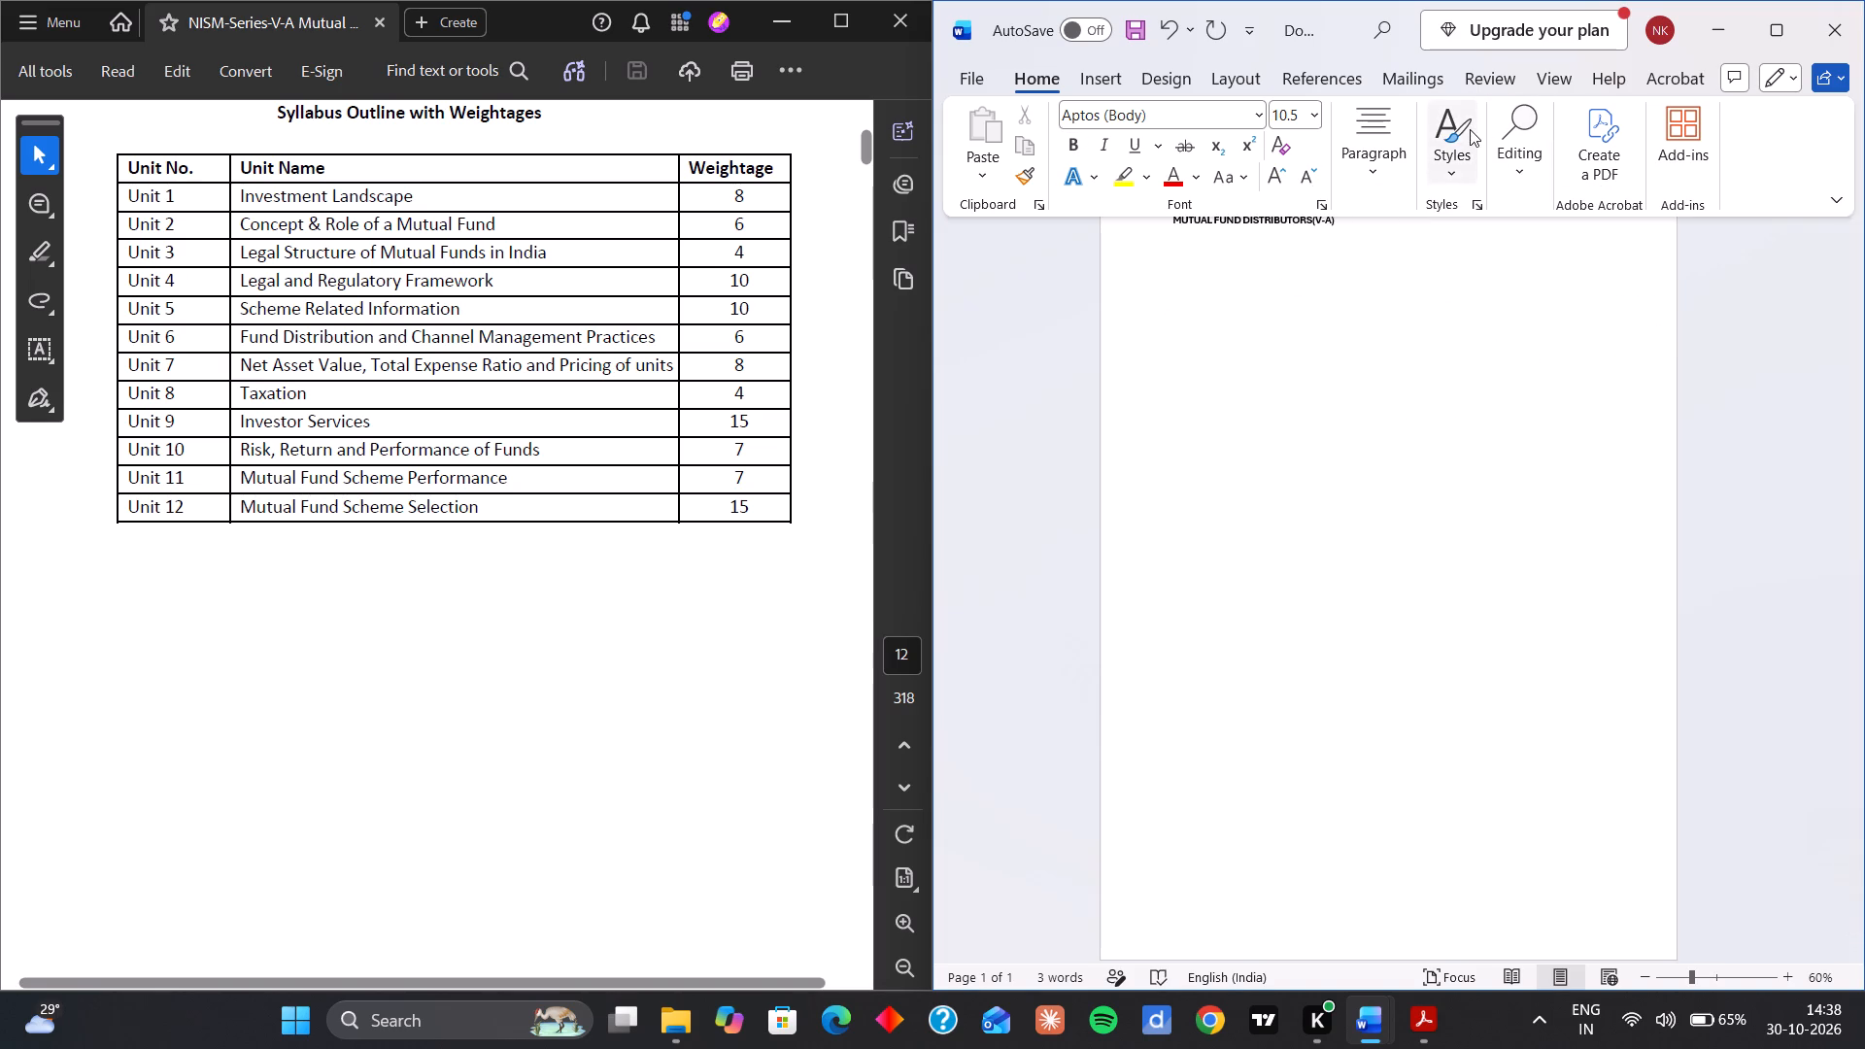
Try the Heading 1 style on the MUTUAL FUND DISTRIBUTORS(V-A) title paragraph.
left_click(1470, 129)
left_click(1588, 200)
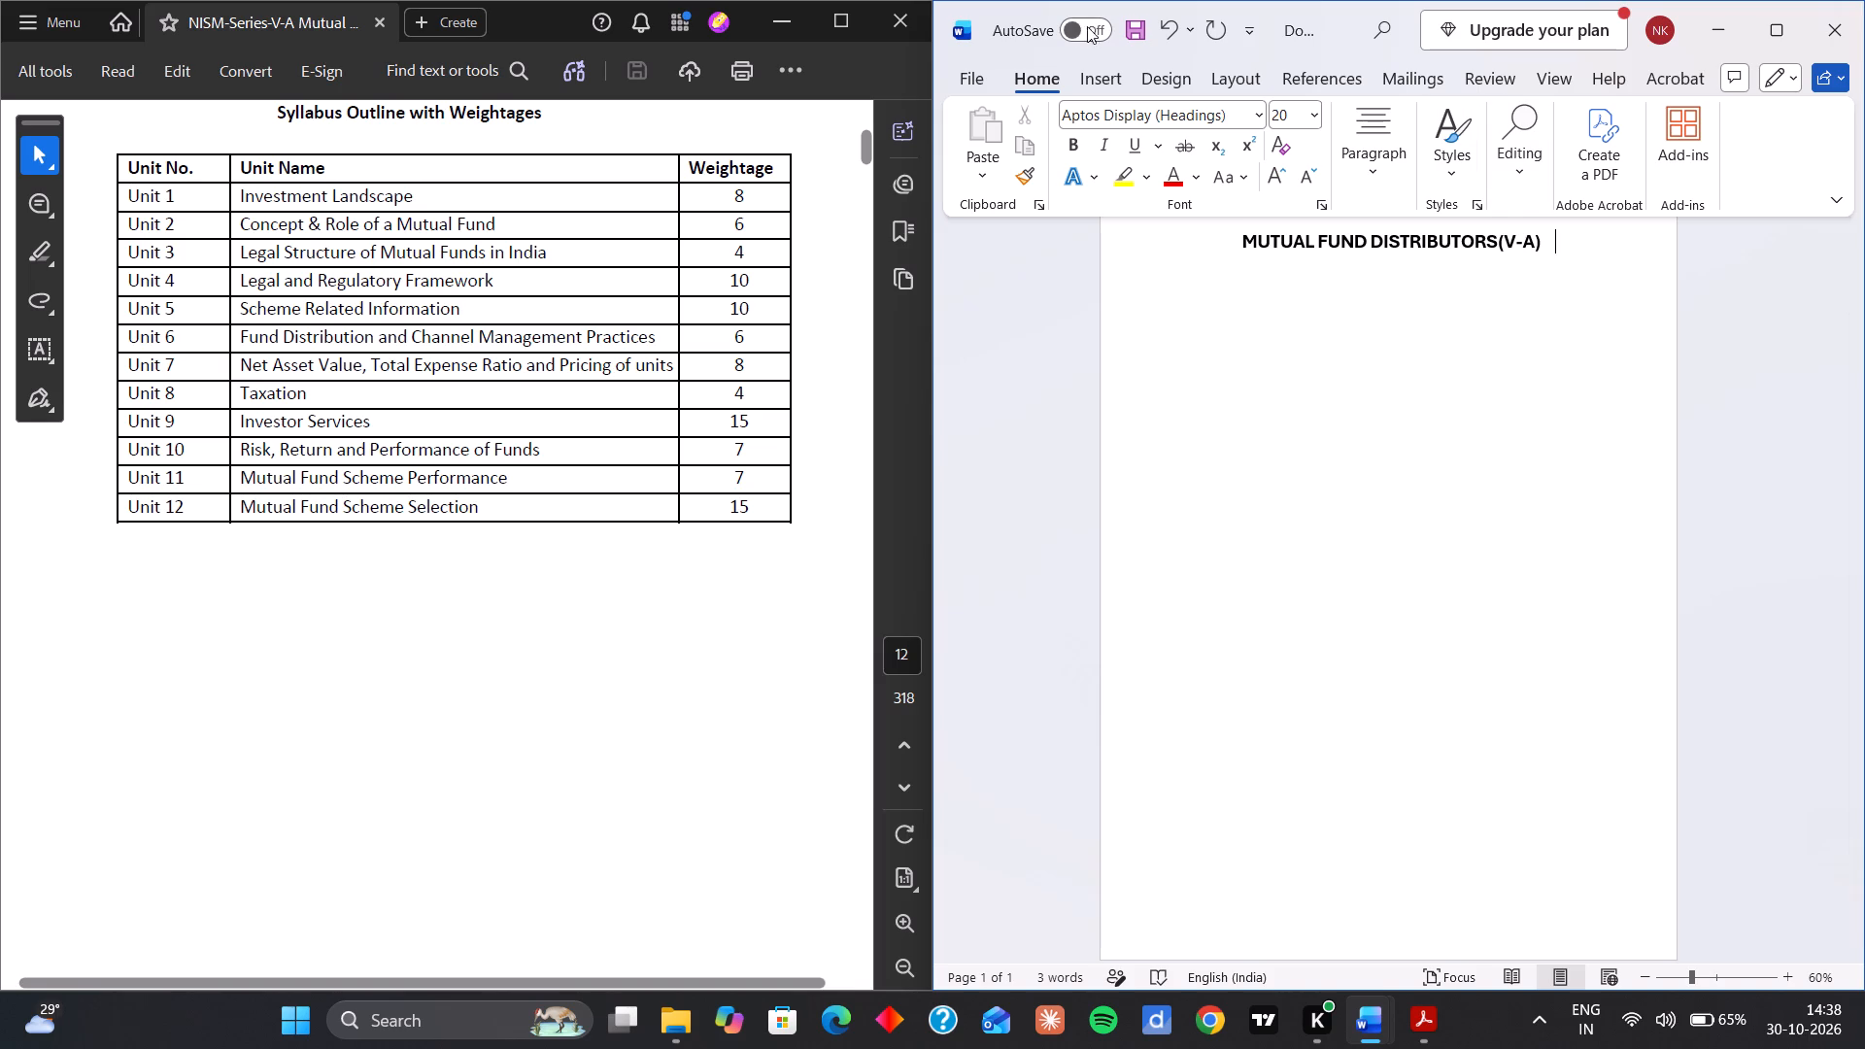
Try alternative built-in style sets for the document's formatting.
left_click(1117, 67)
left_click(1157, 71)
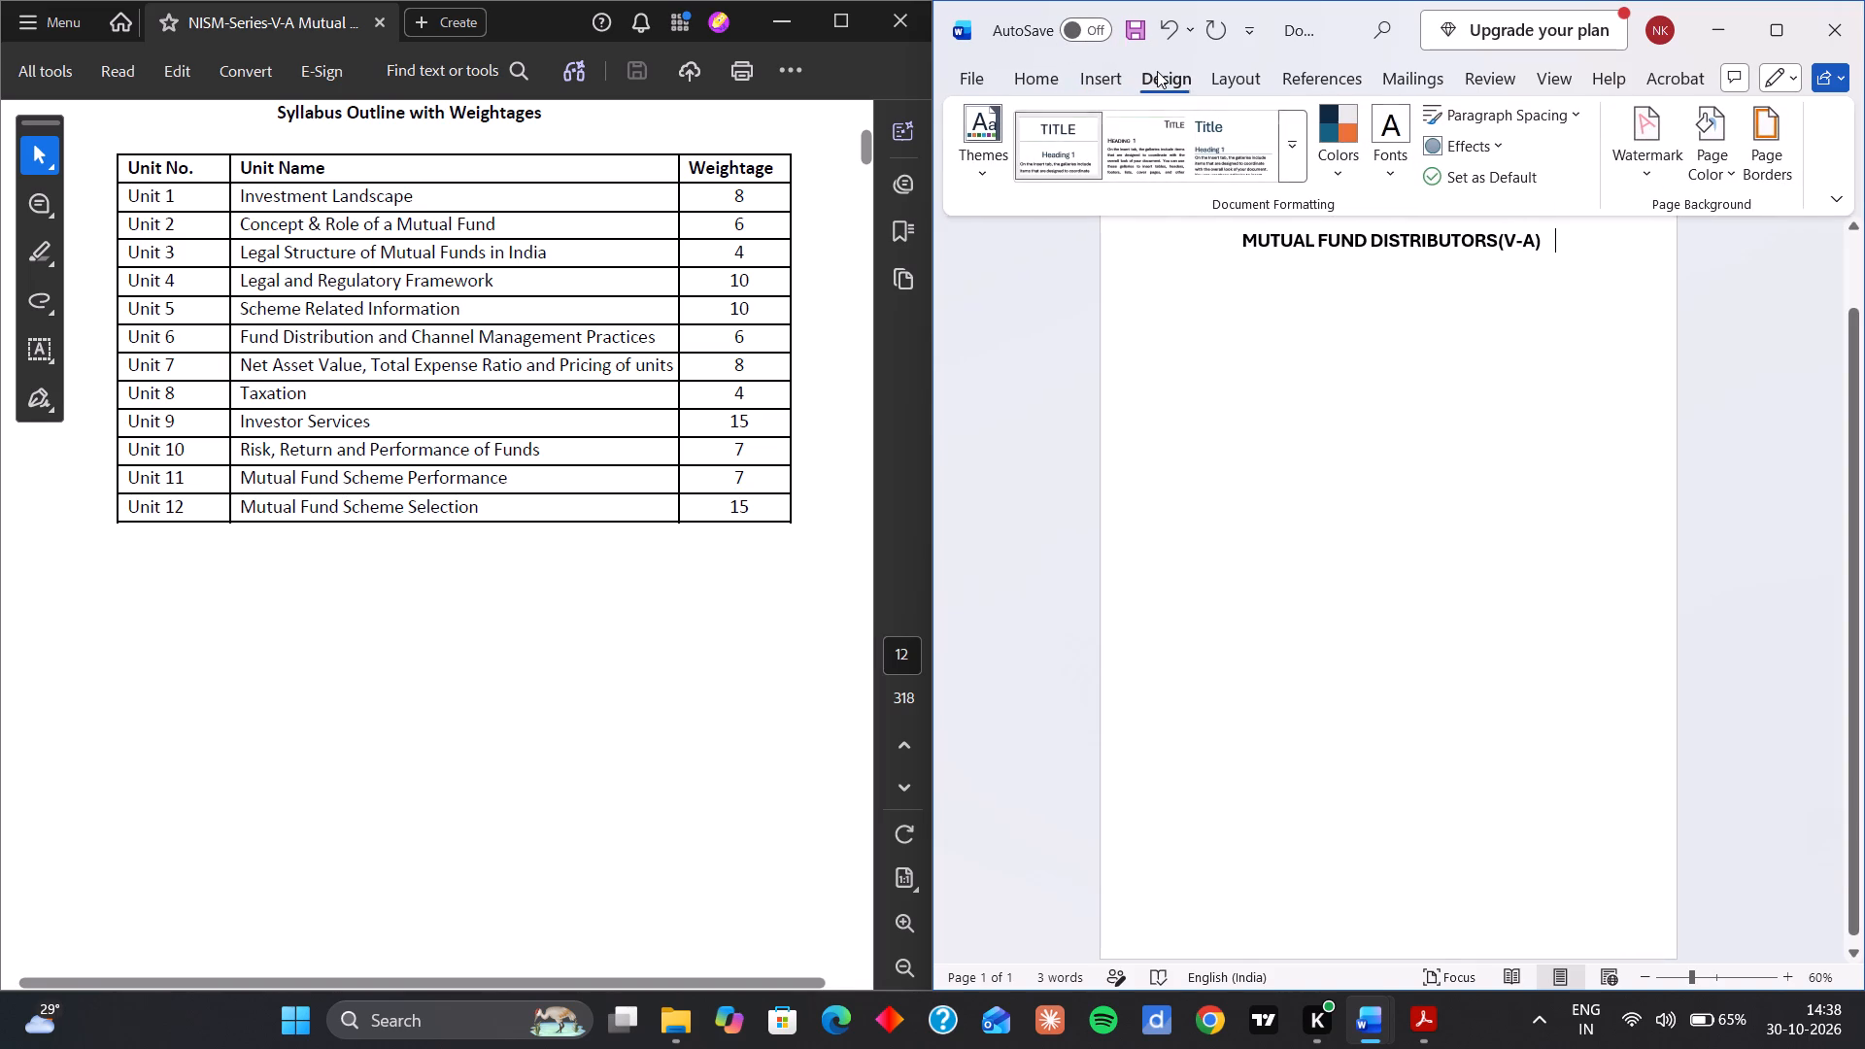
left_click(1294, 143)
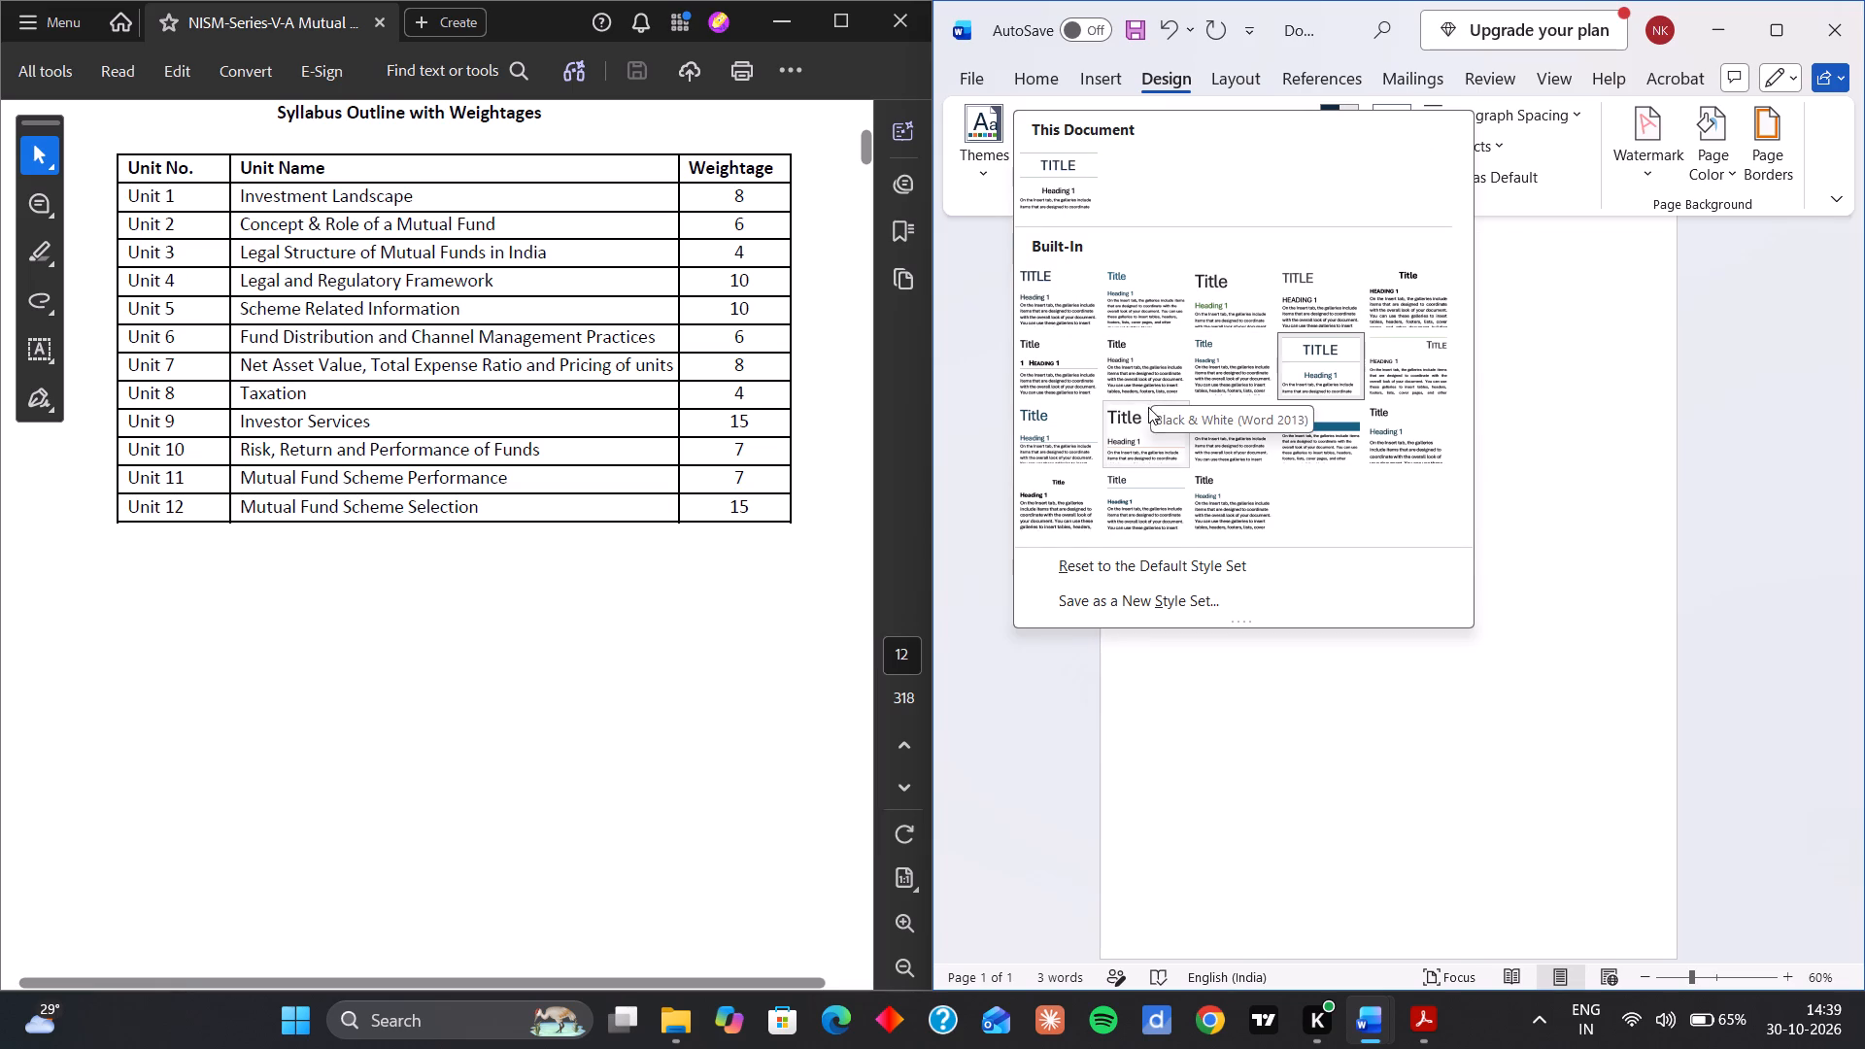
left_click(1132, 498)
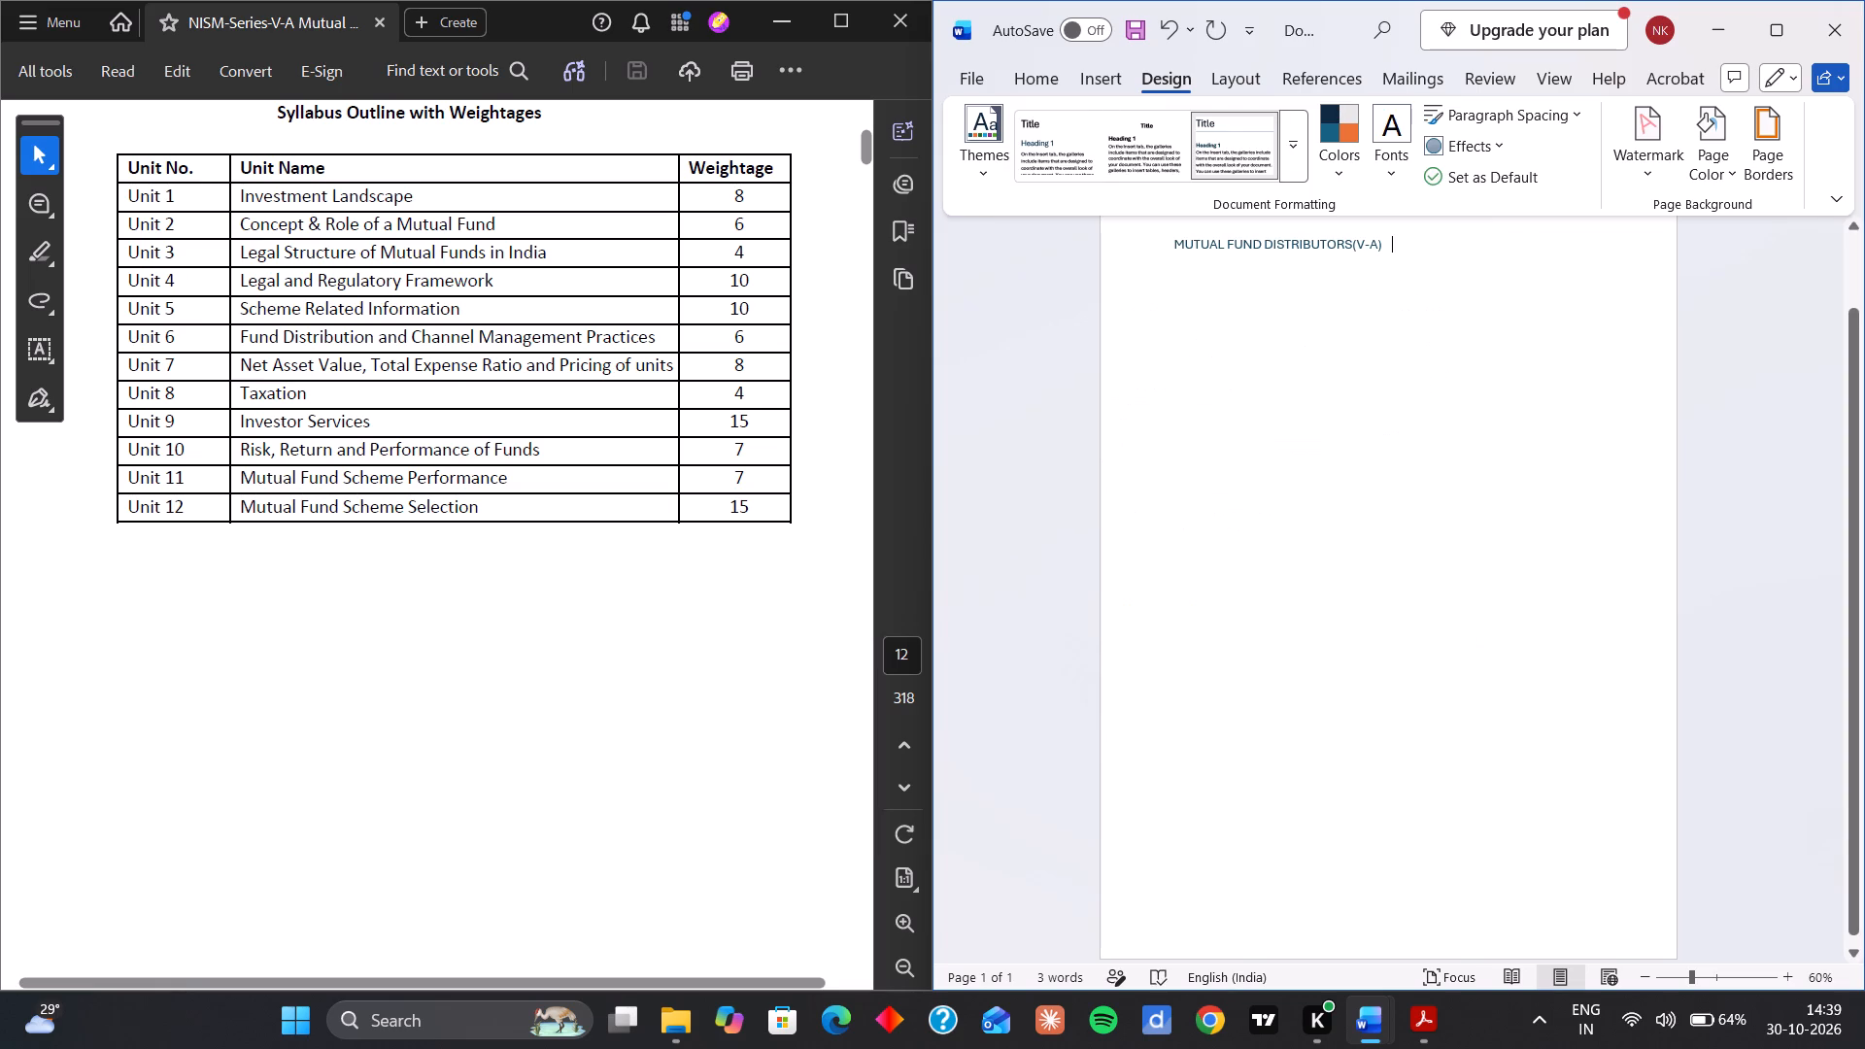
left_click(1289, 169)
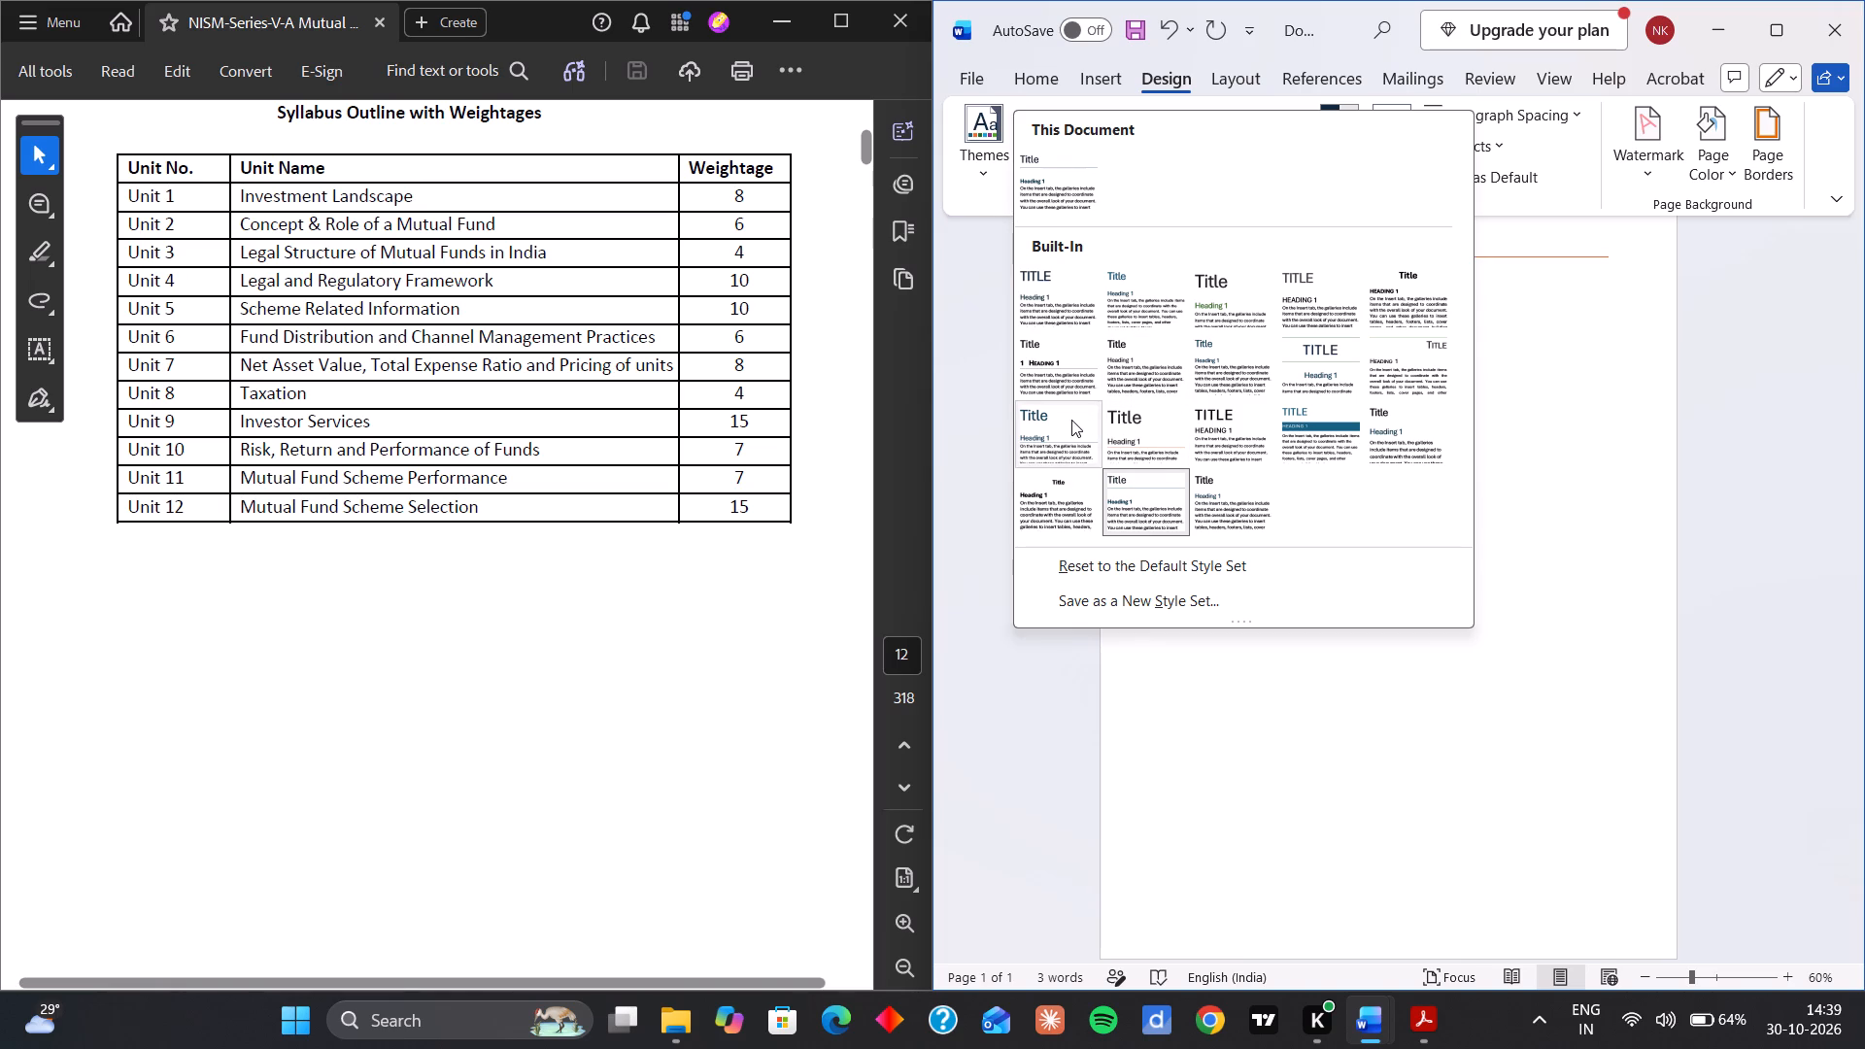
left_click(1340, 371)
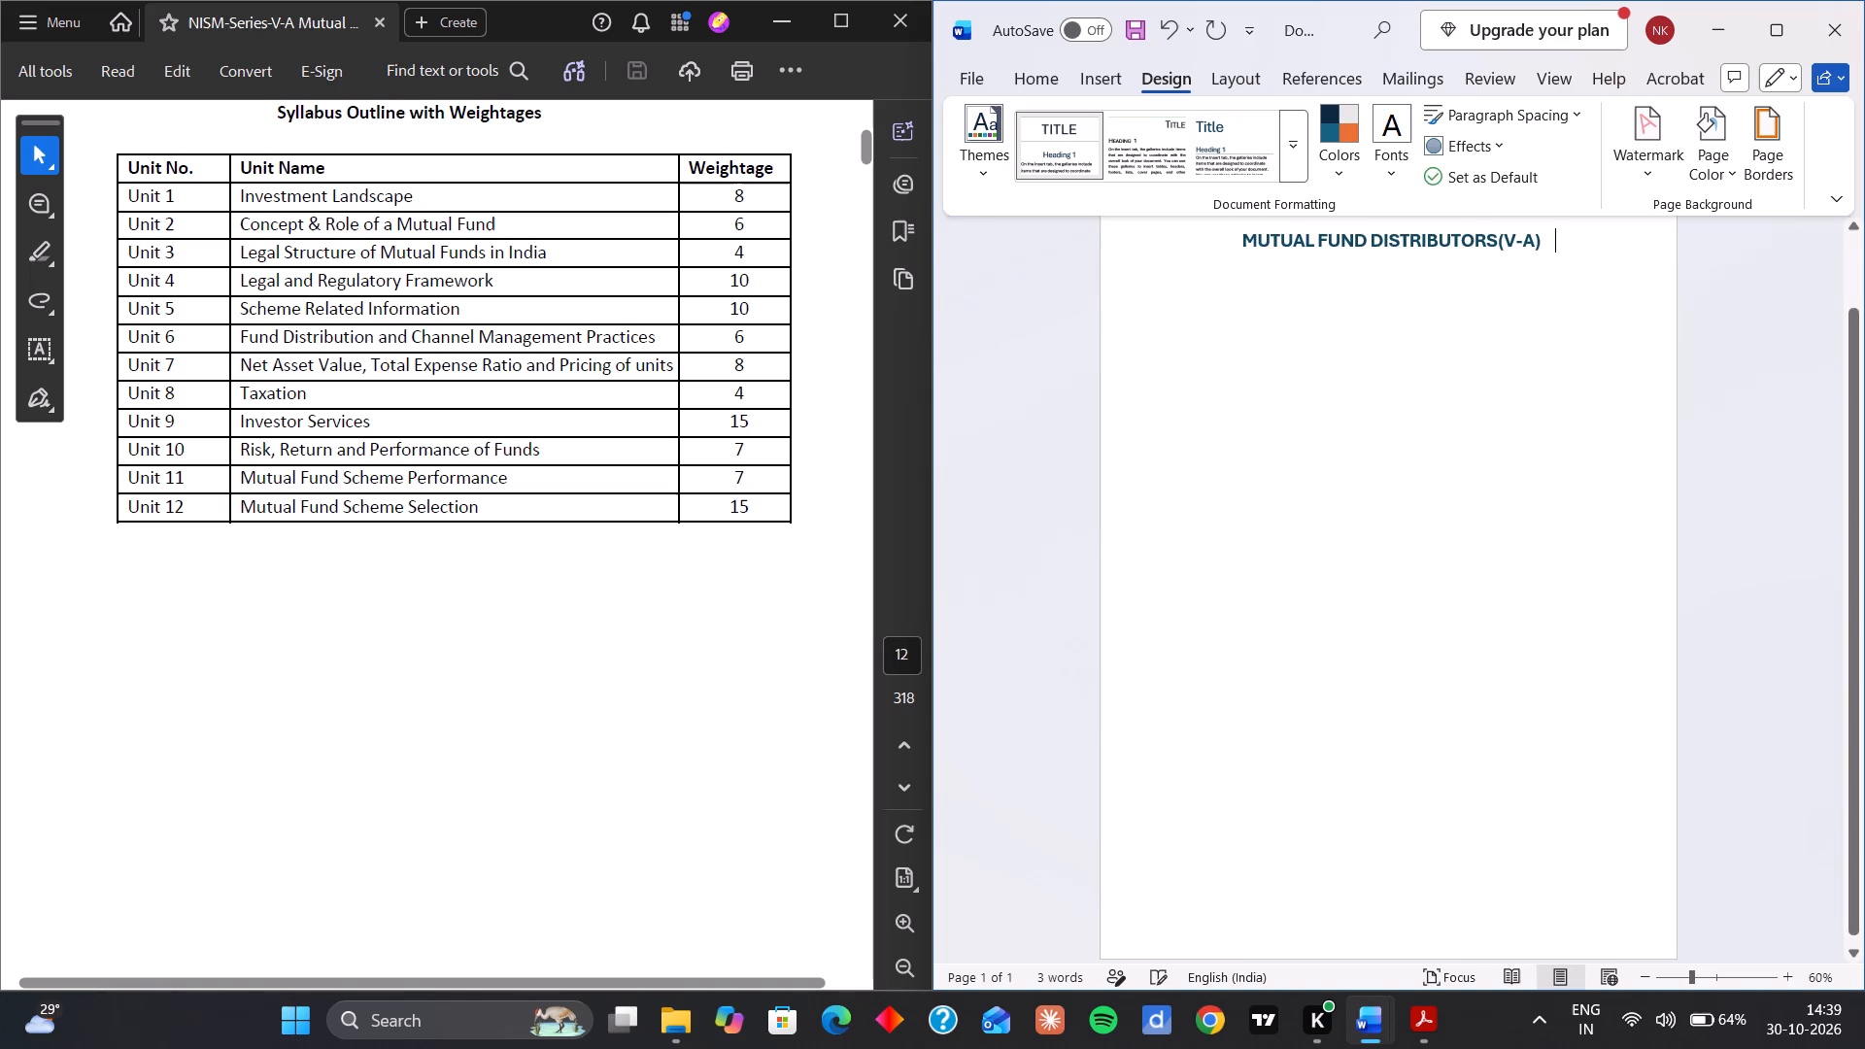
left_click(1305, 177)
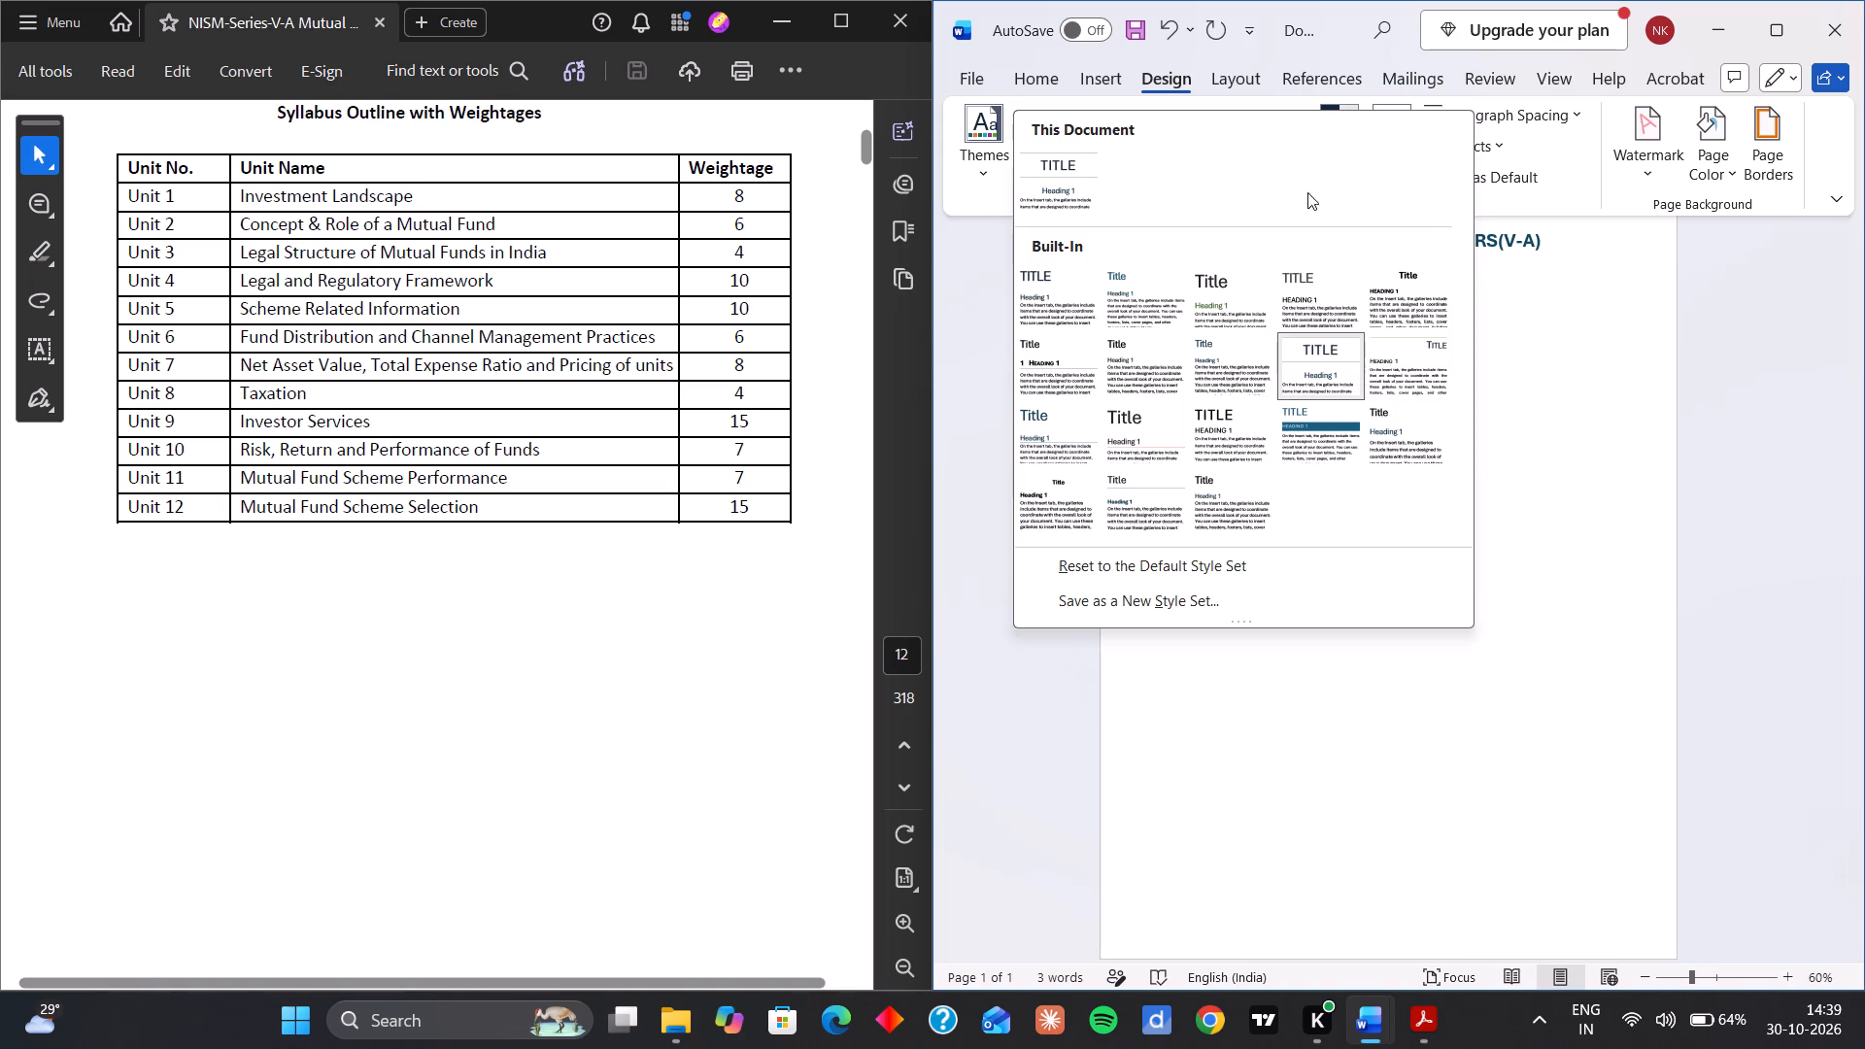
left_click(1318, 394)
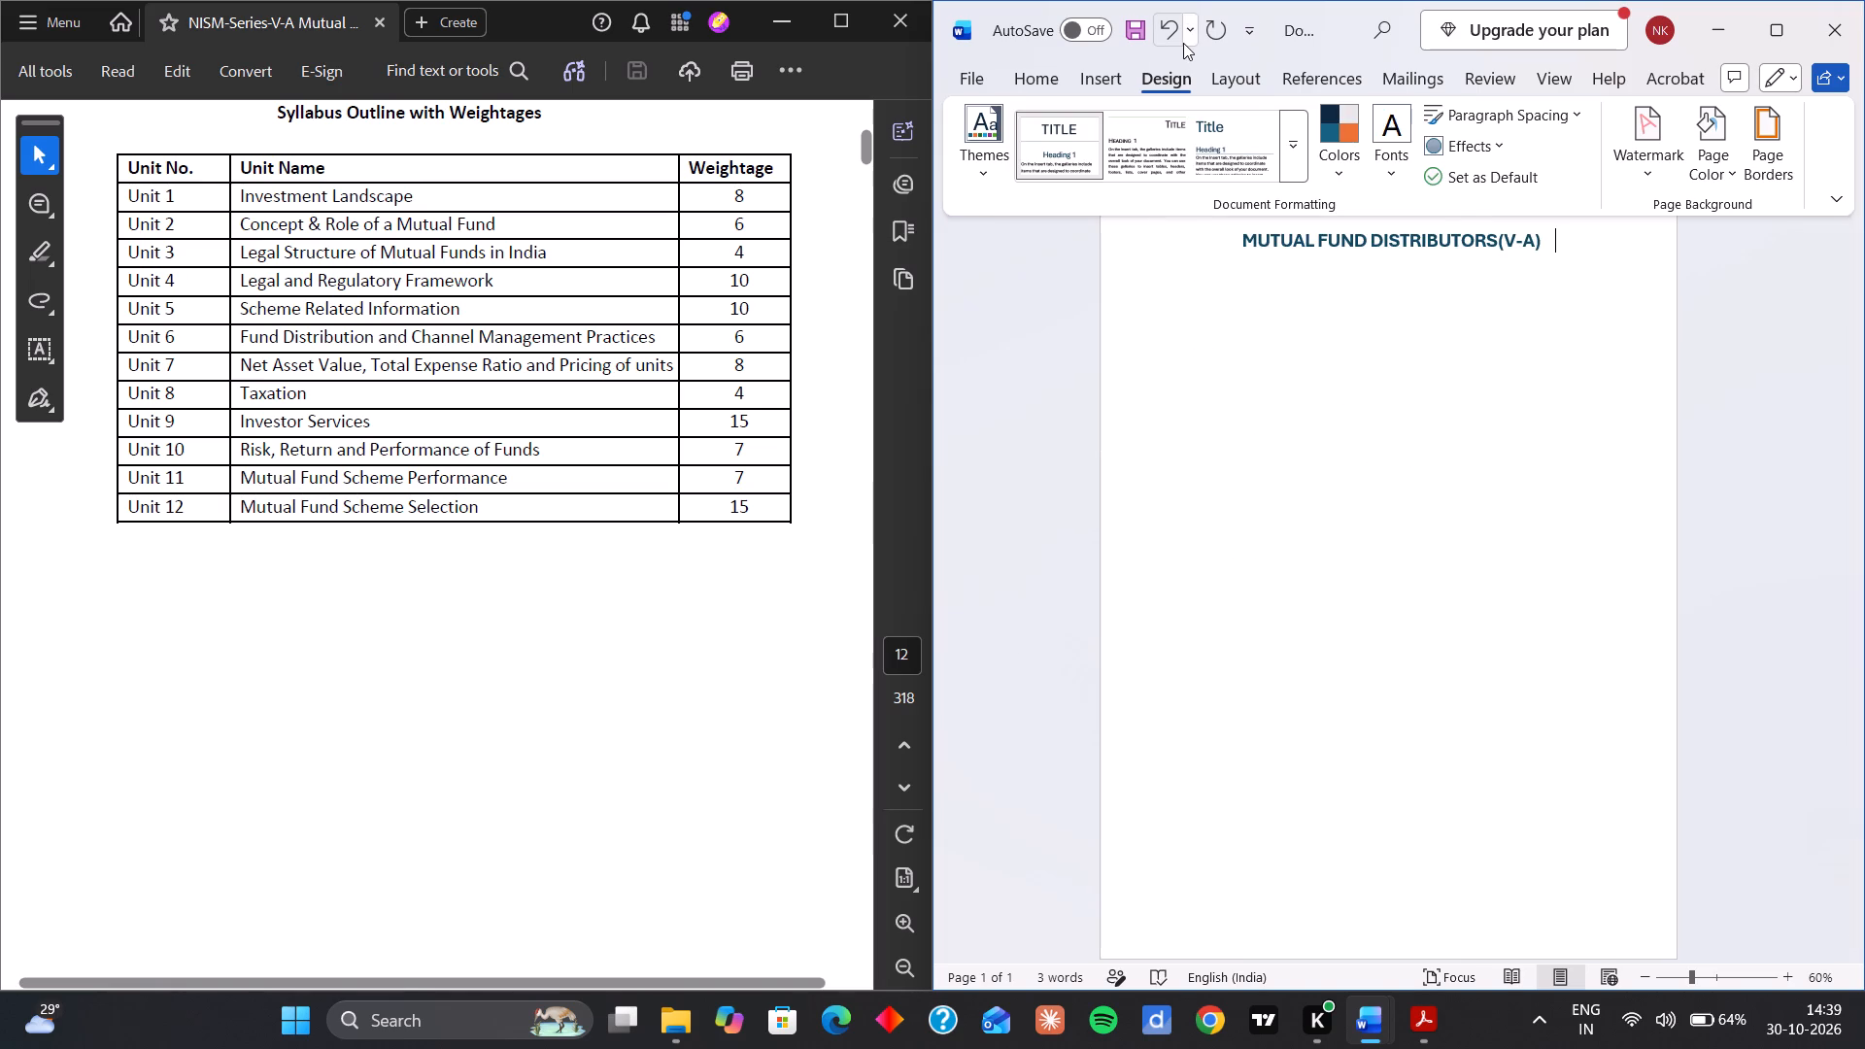
Undo the recent style changes and title edits, going back to the large centred title spelled DISTRIBUTERS(V-A).
left_click(1183, 43)
left_click_drag(1098, 325, 1167, 44)
left_click(1167, 44)
double_click(1167, 44)
left_click(1167, 44)
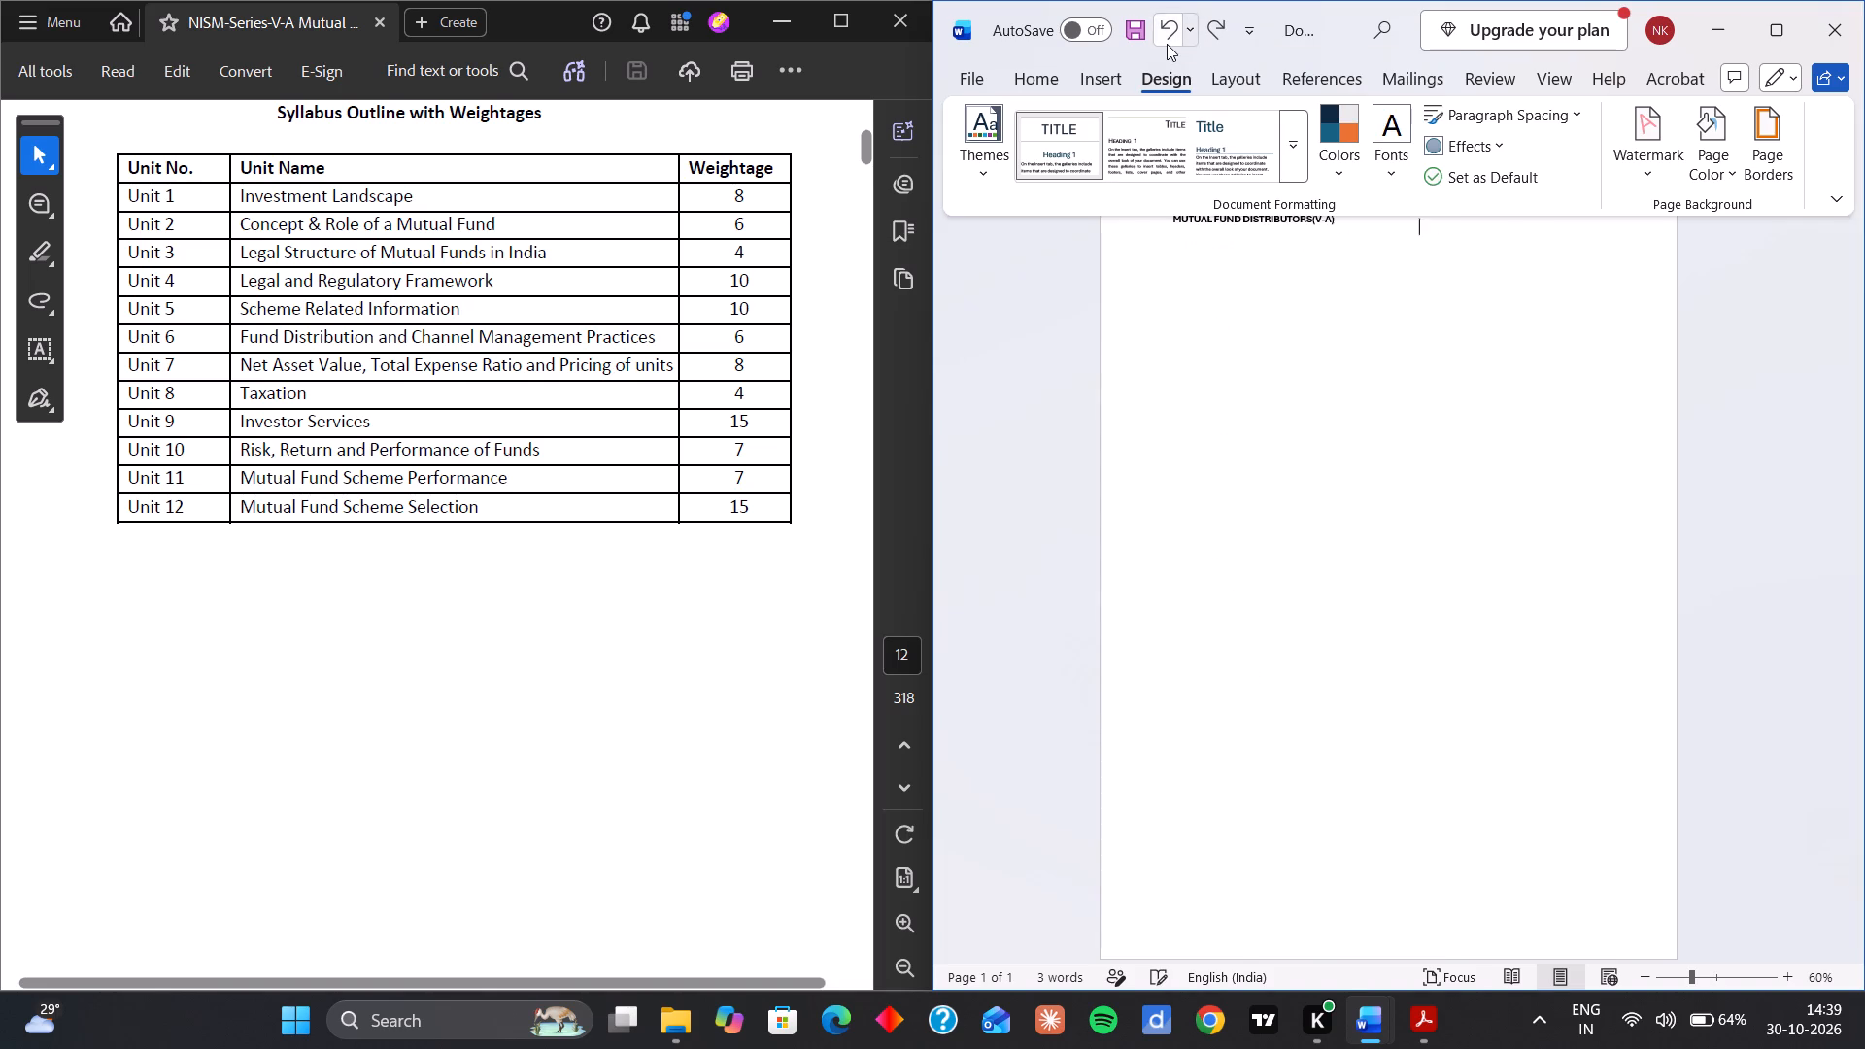
left_click(1167, 44)
left_click(1167, 44)
left_click(1167, 44)
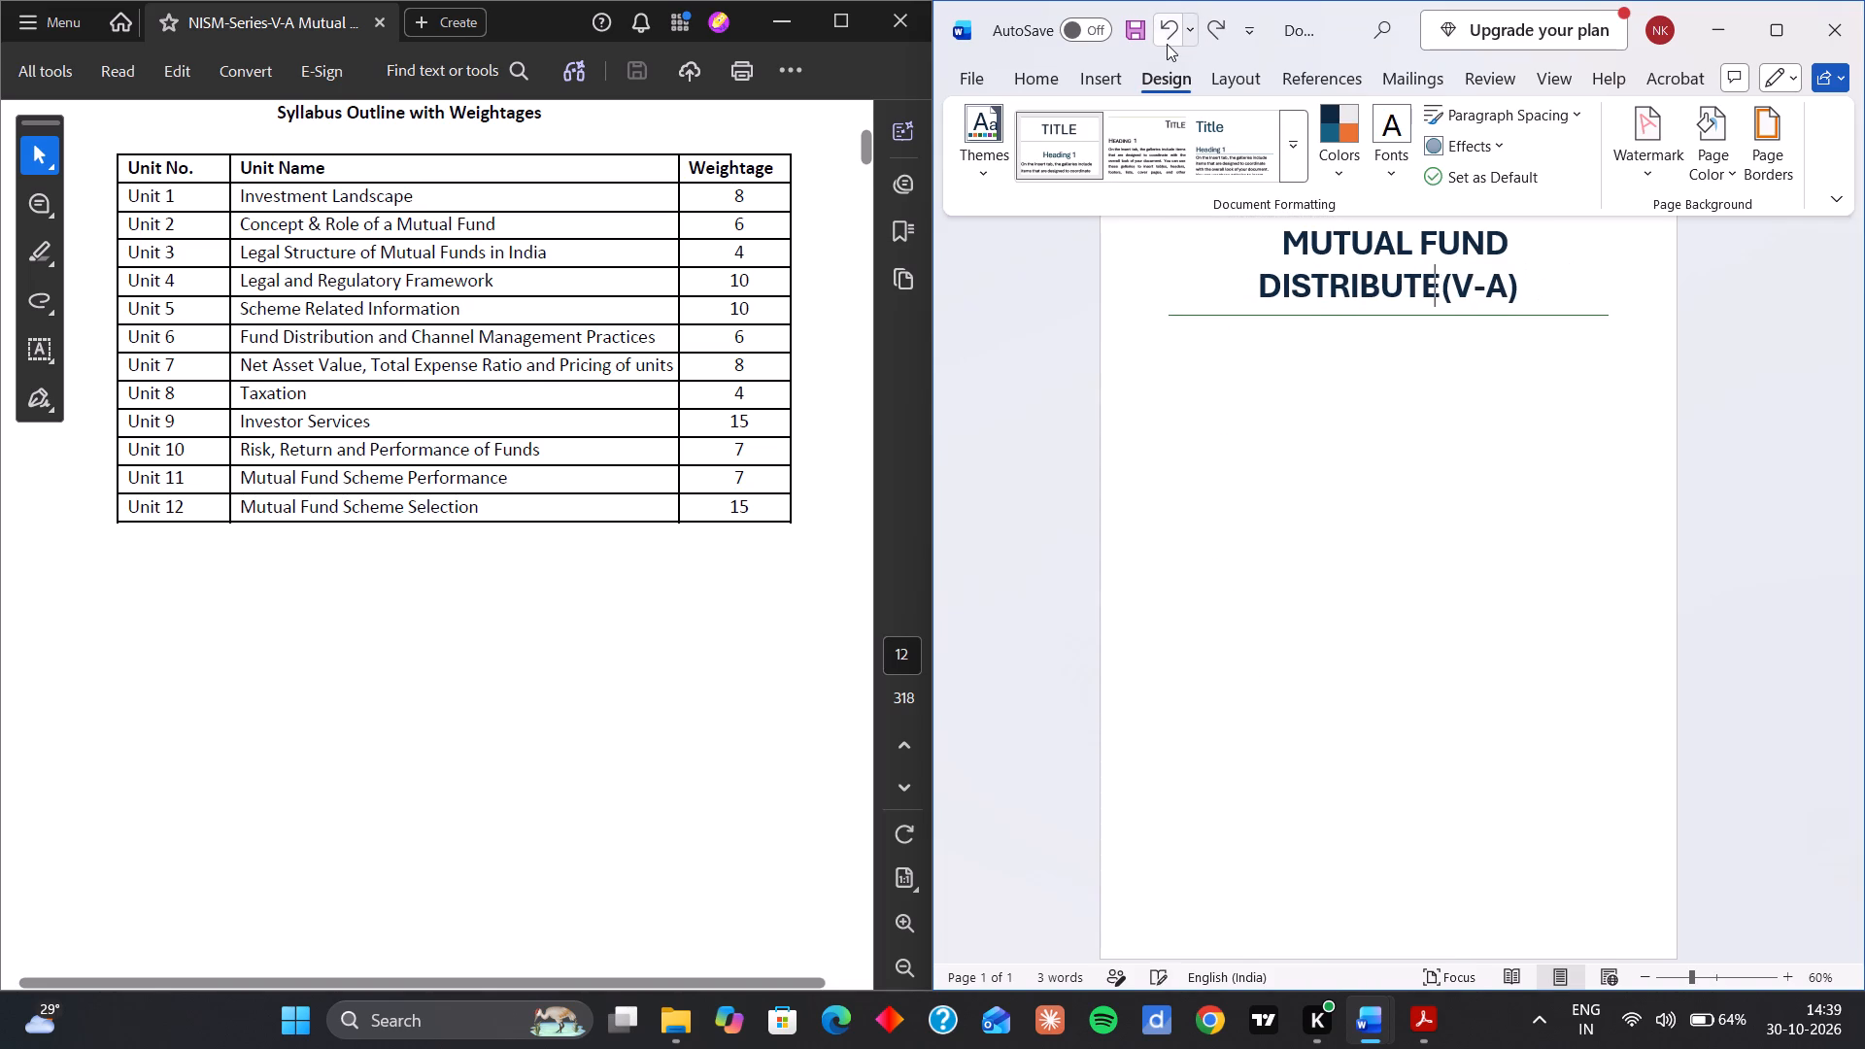
double_click(1167, 44)
left_click(1167, 44)
left_click(1167, 44)
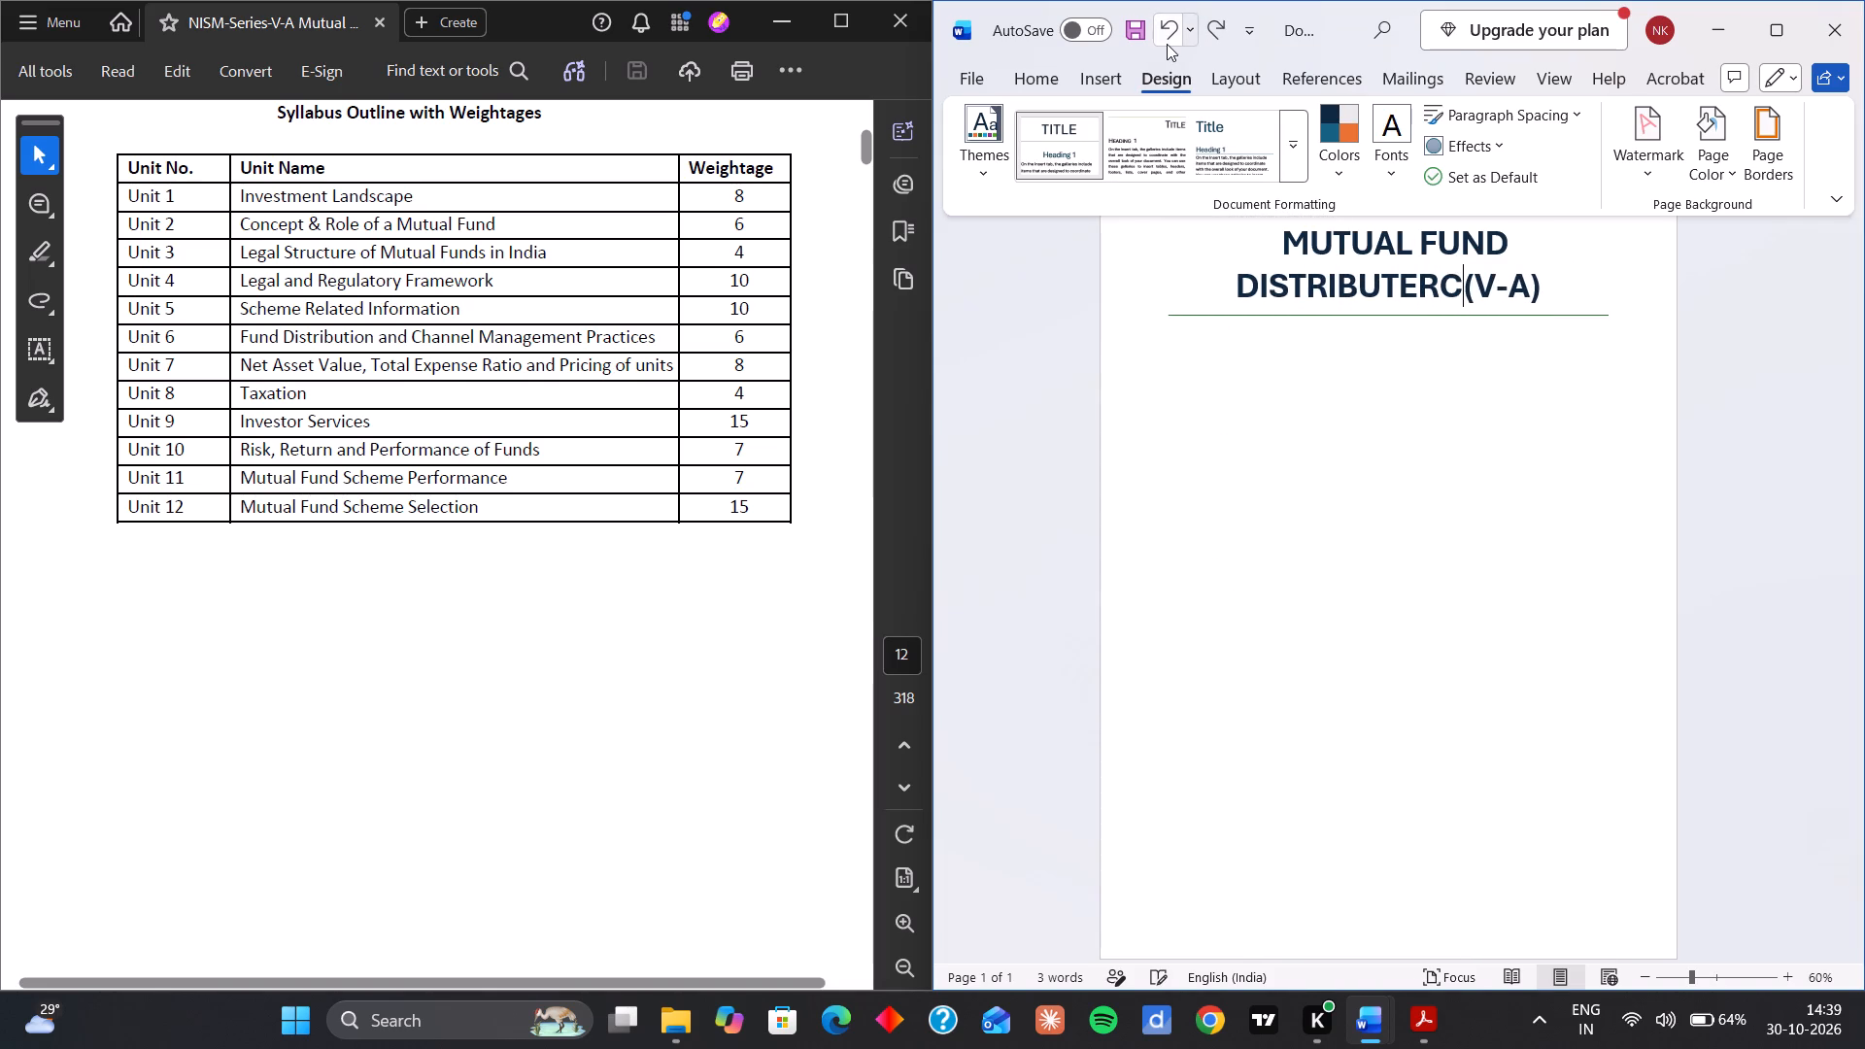
triple_click(1167, 44)
triple_click(1167, 44)
left_click(1167, 44)
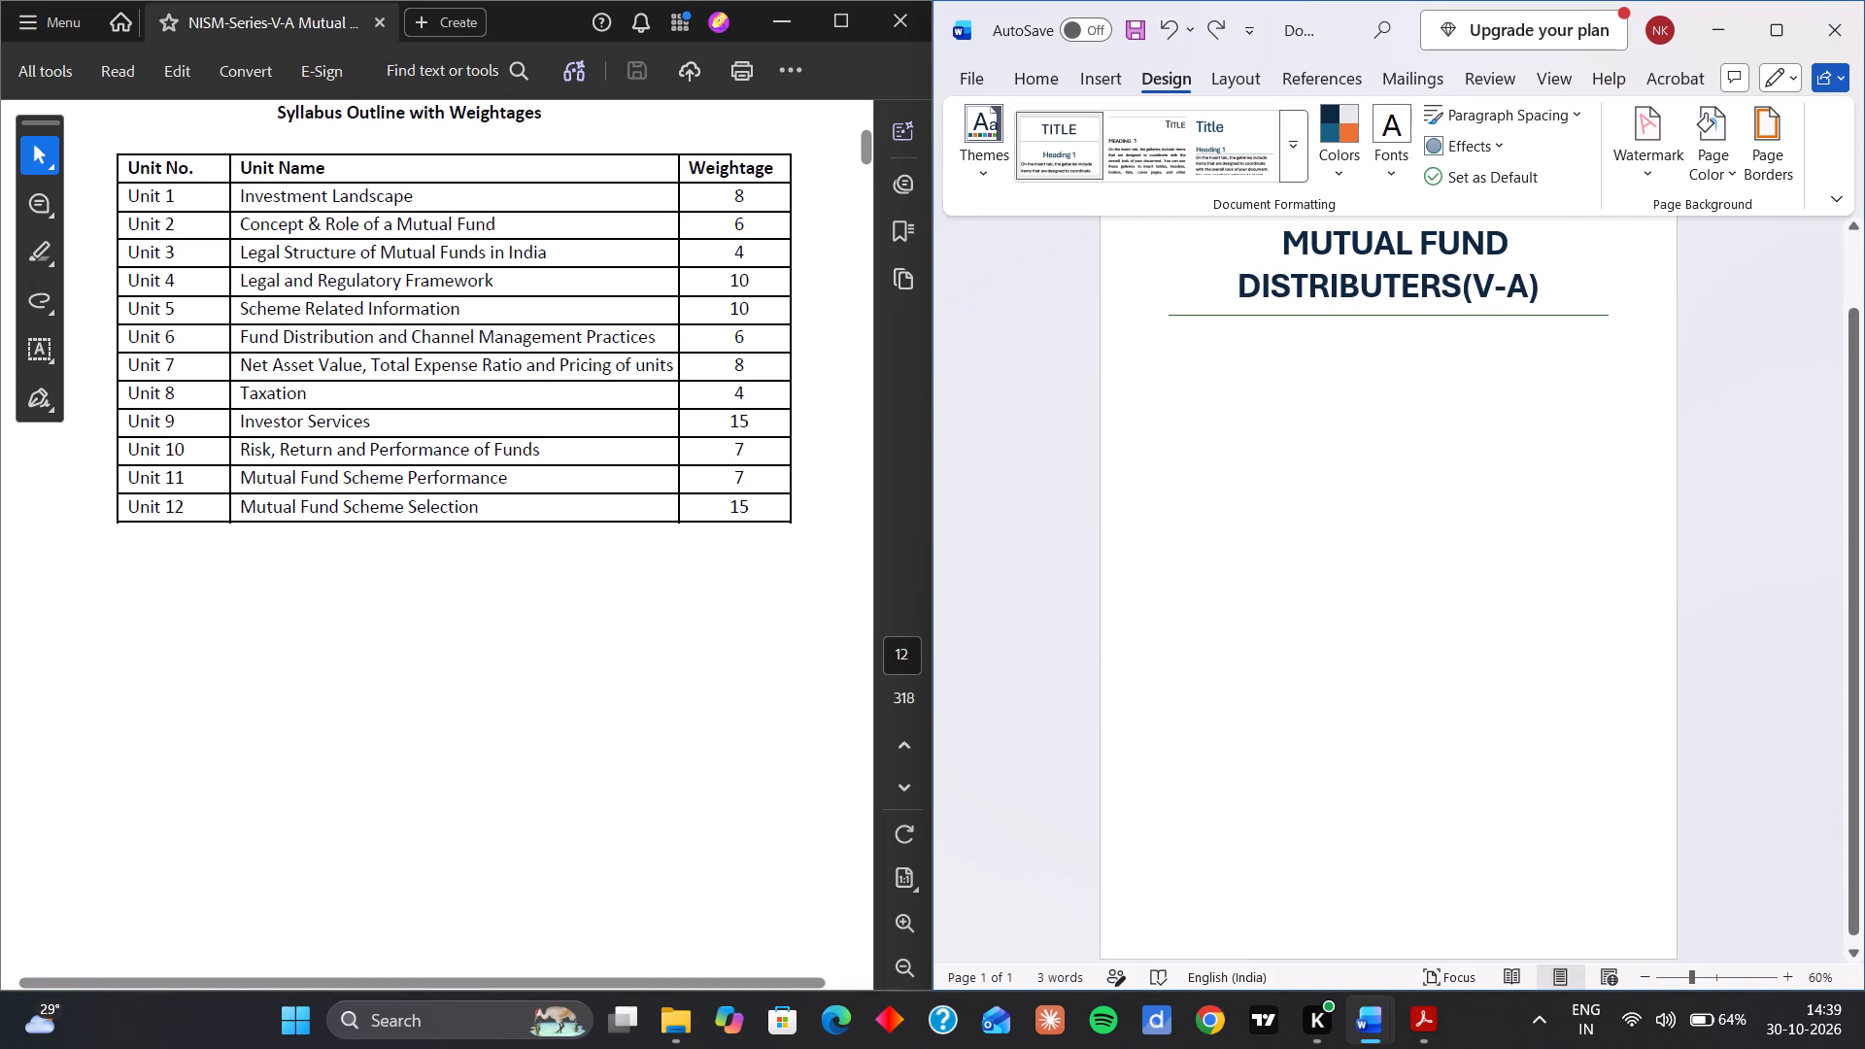
Correct the spelling of DISTRIBUTERS in the title to DISTRIBUTORS.
left_click(1421, 290)
key("BackSpace")
key("o")
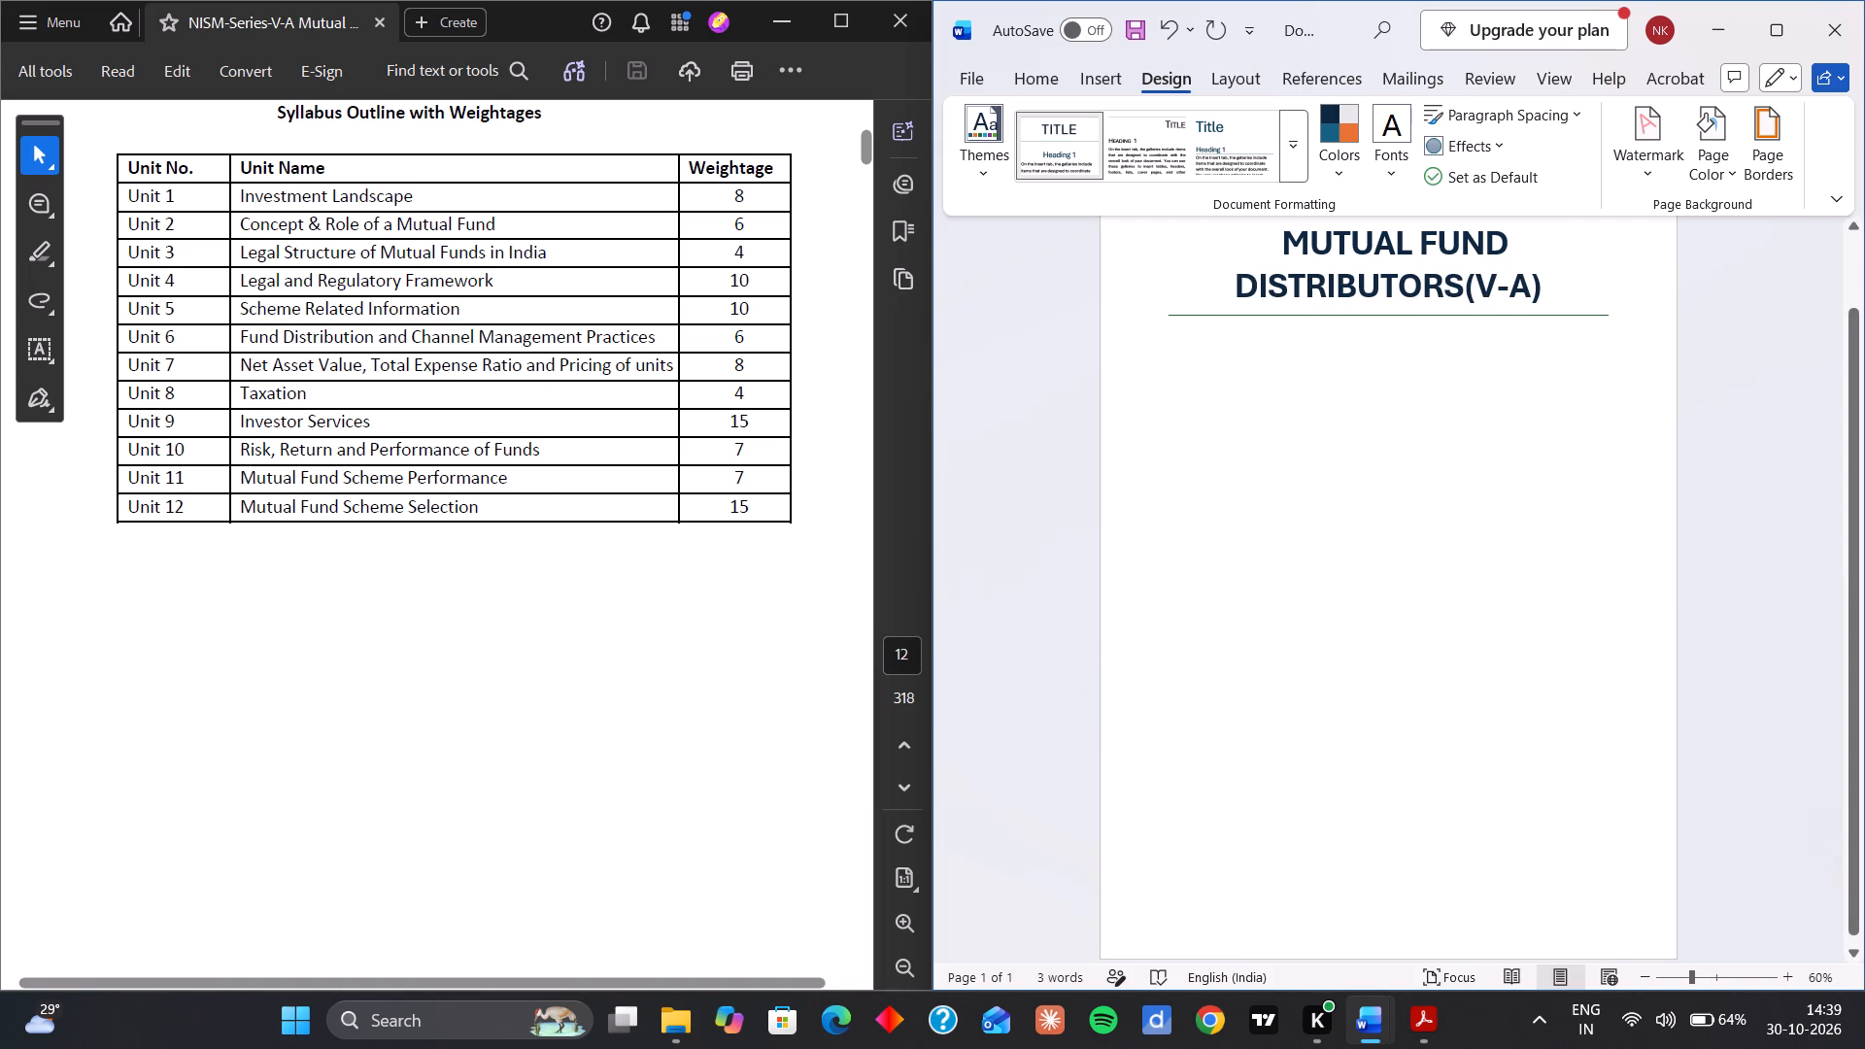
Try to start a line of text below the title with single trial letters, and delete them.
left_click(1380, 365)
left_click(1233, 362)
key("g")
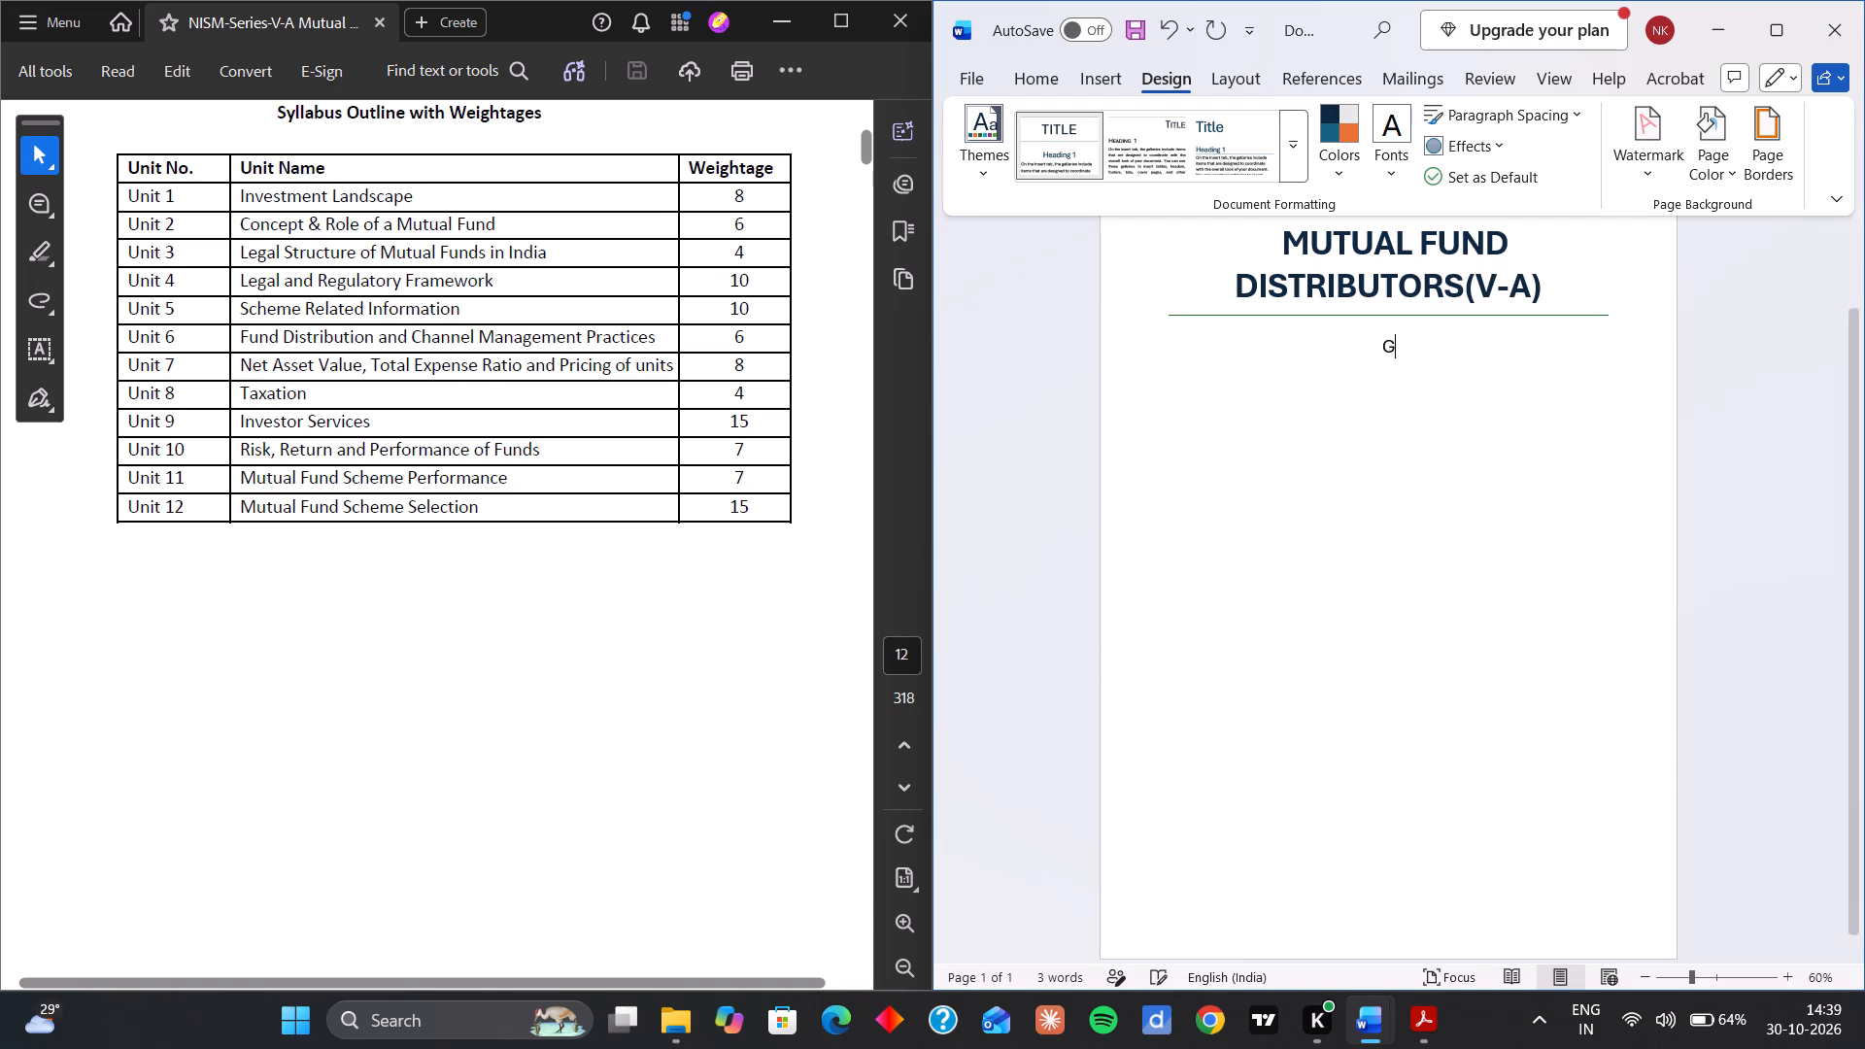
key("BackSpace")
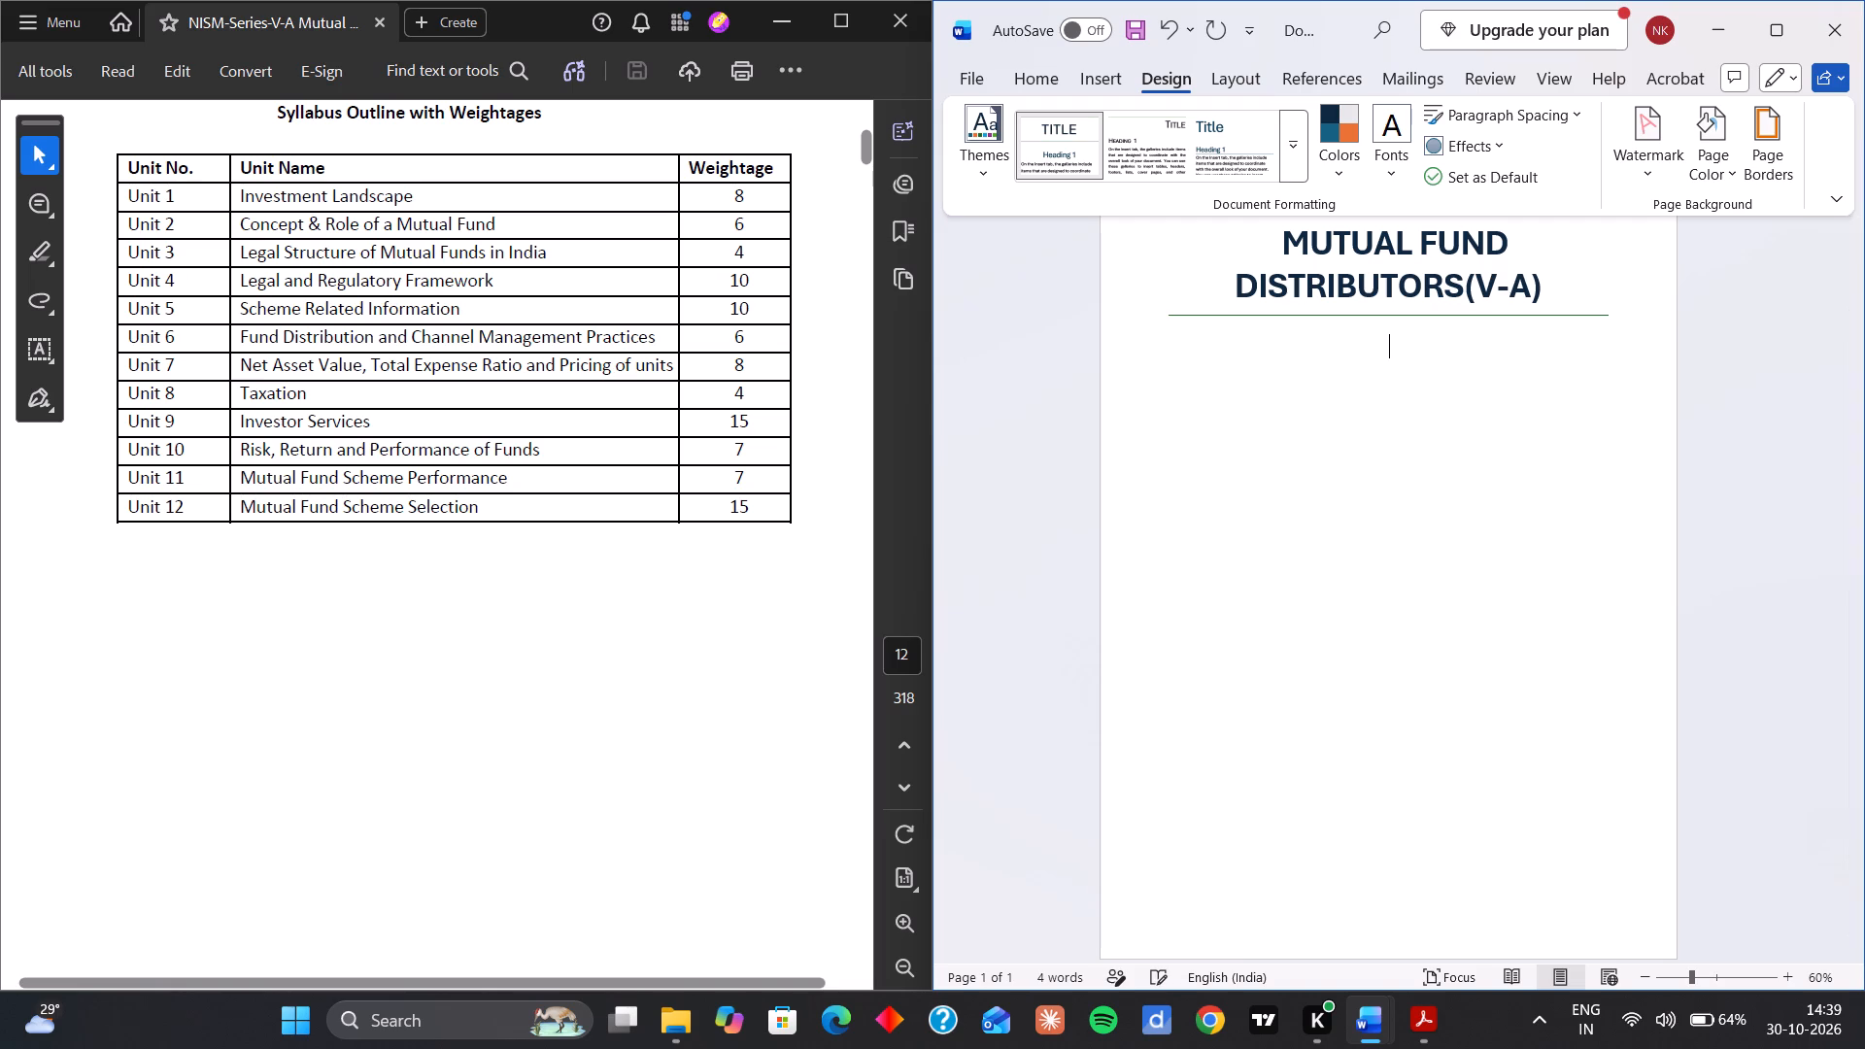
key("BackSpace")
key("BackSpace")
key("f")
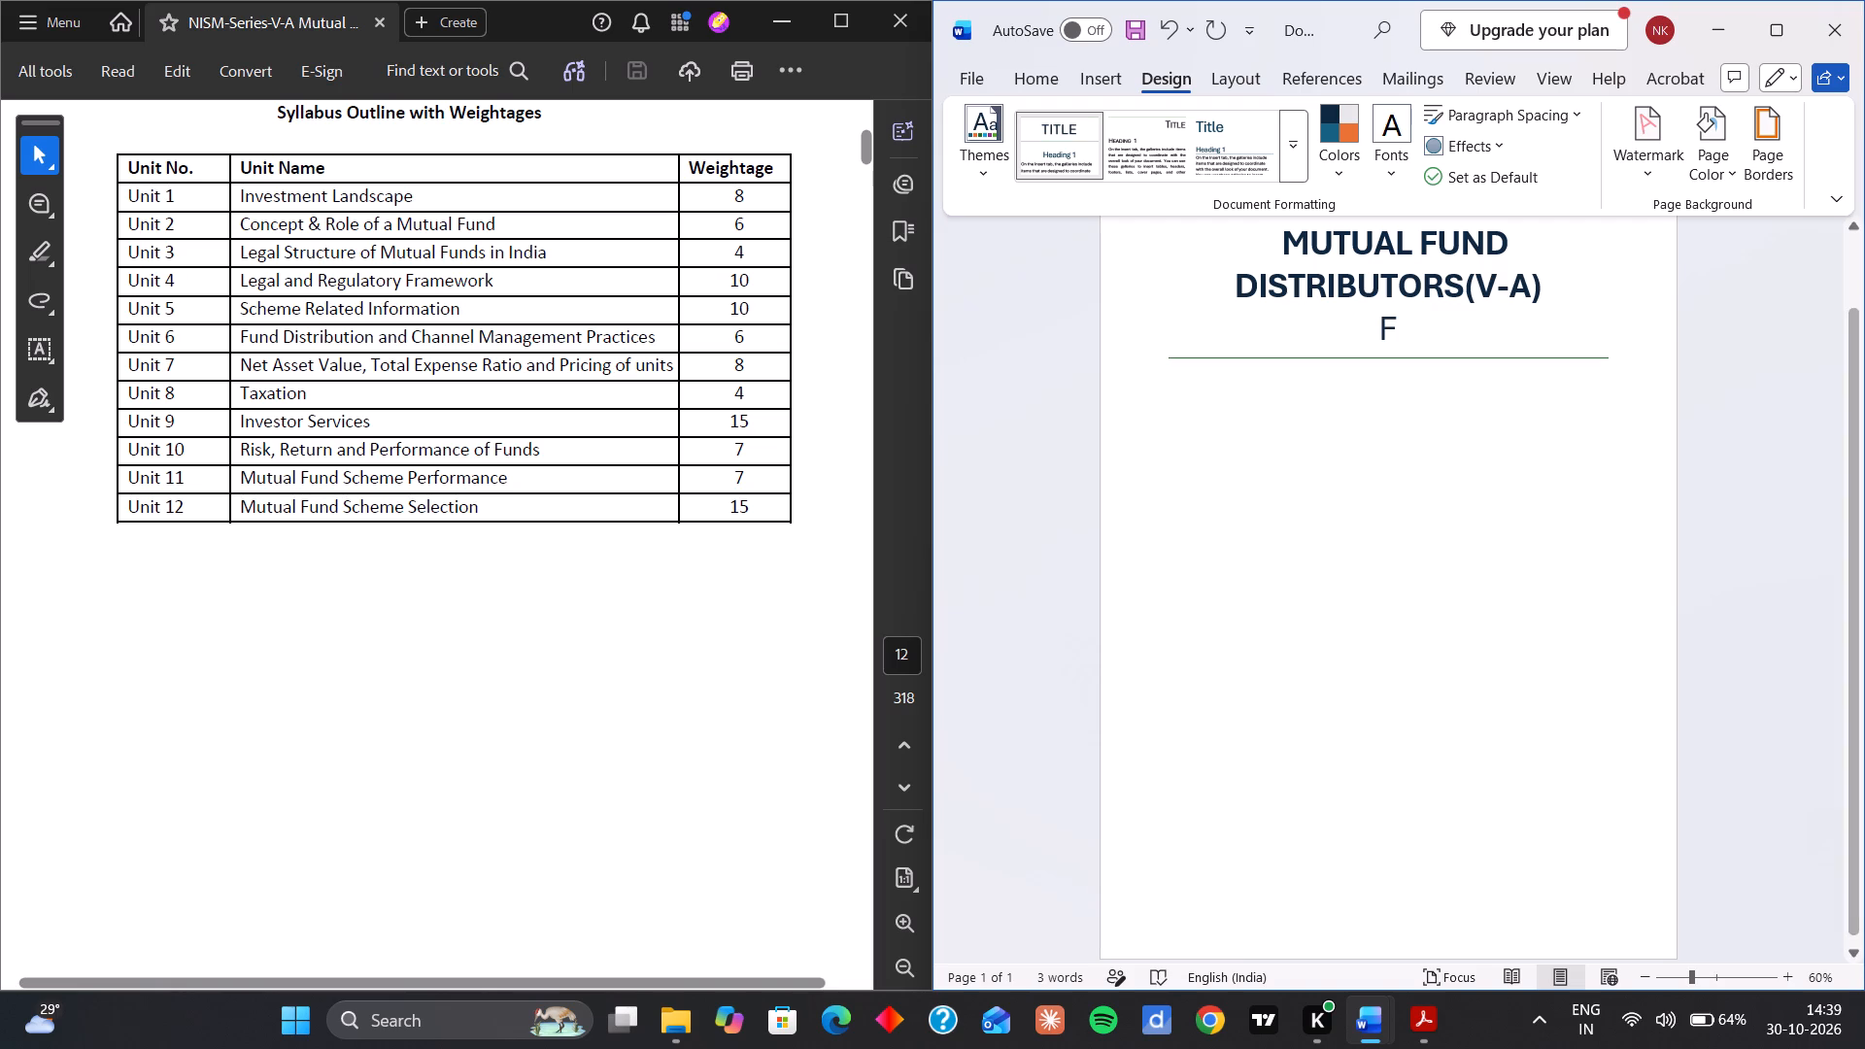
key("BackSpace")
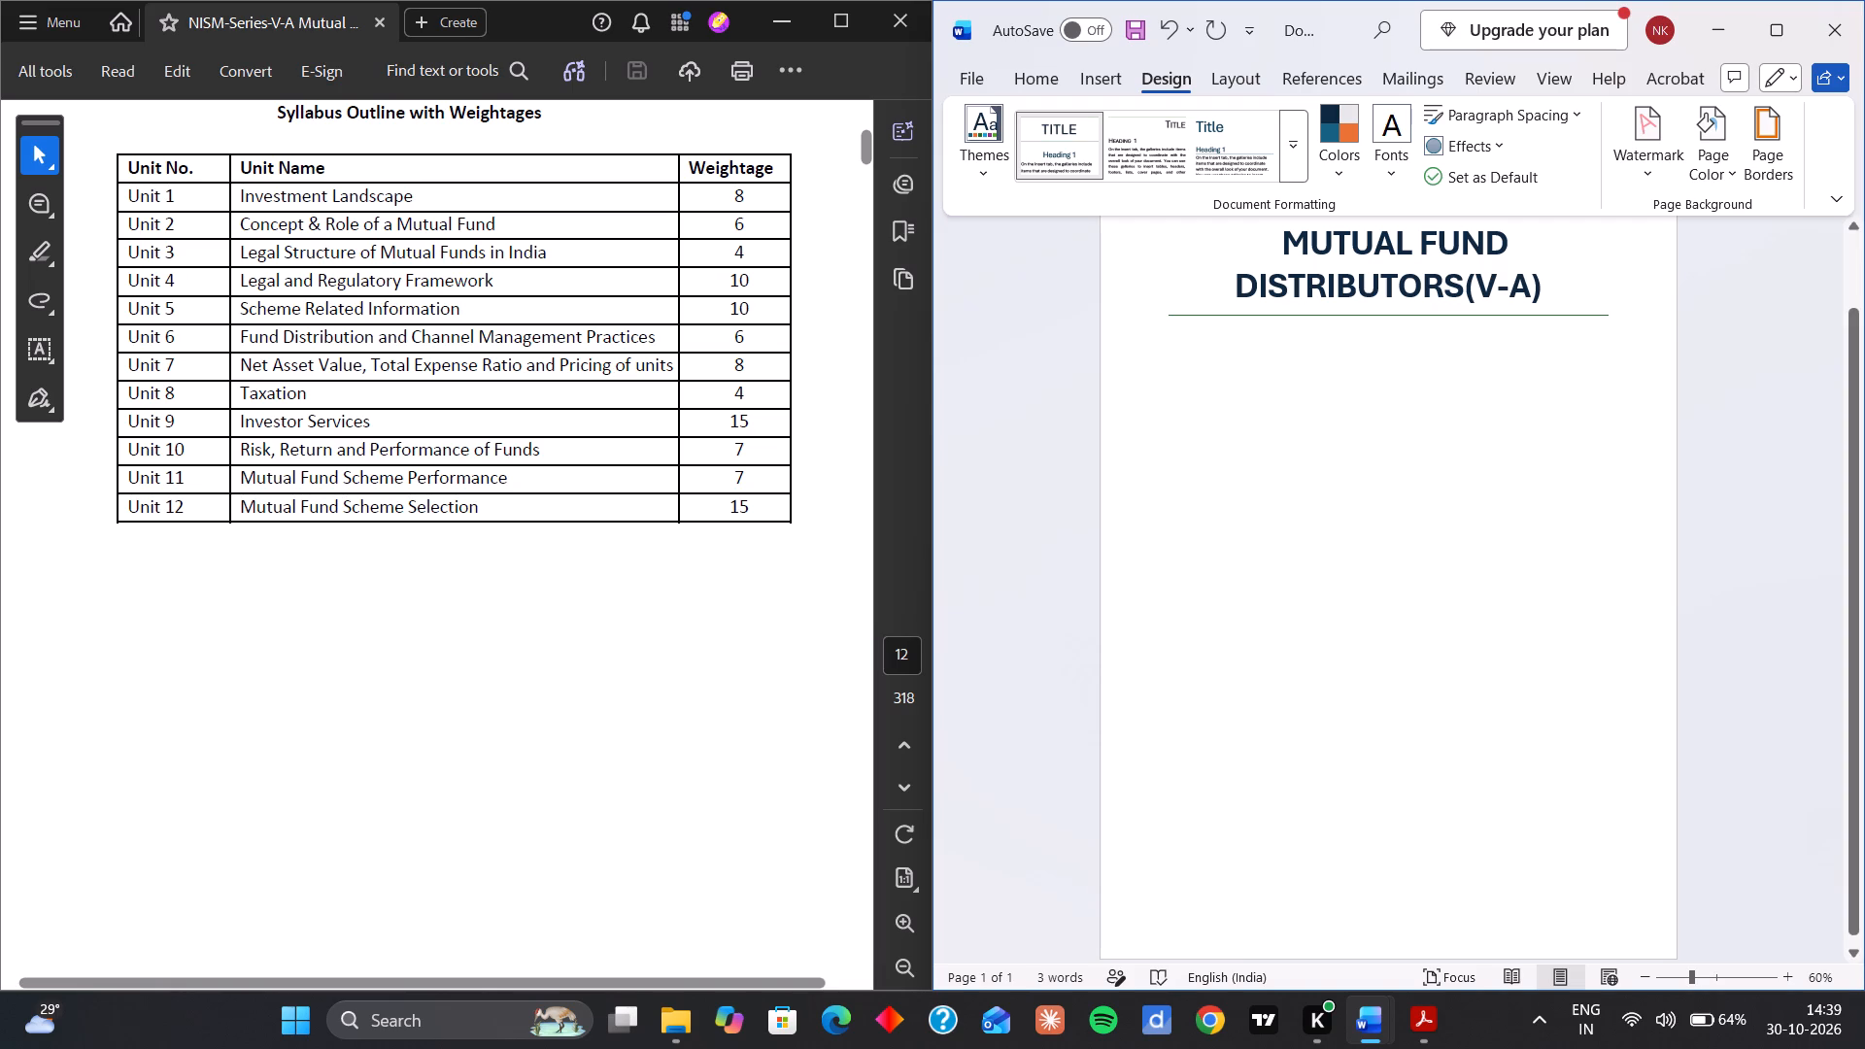
Start a new line below the title's rule, clearing the trial letters entered there.
left_click(1302, 372)
double_click(1302, 372)
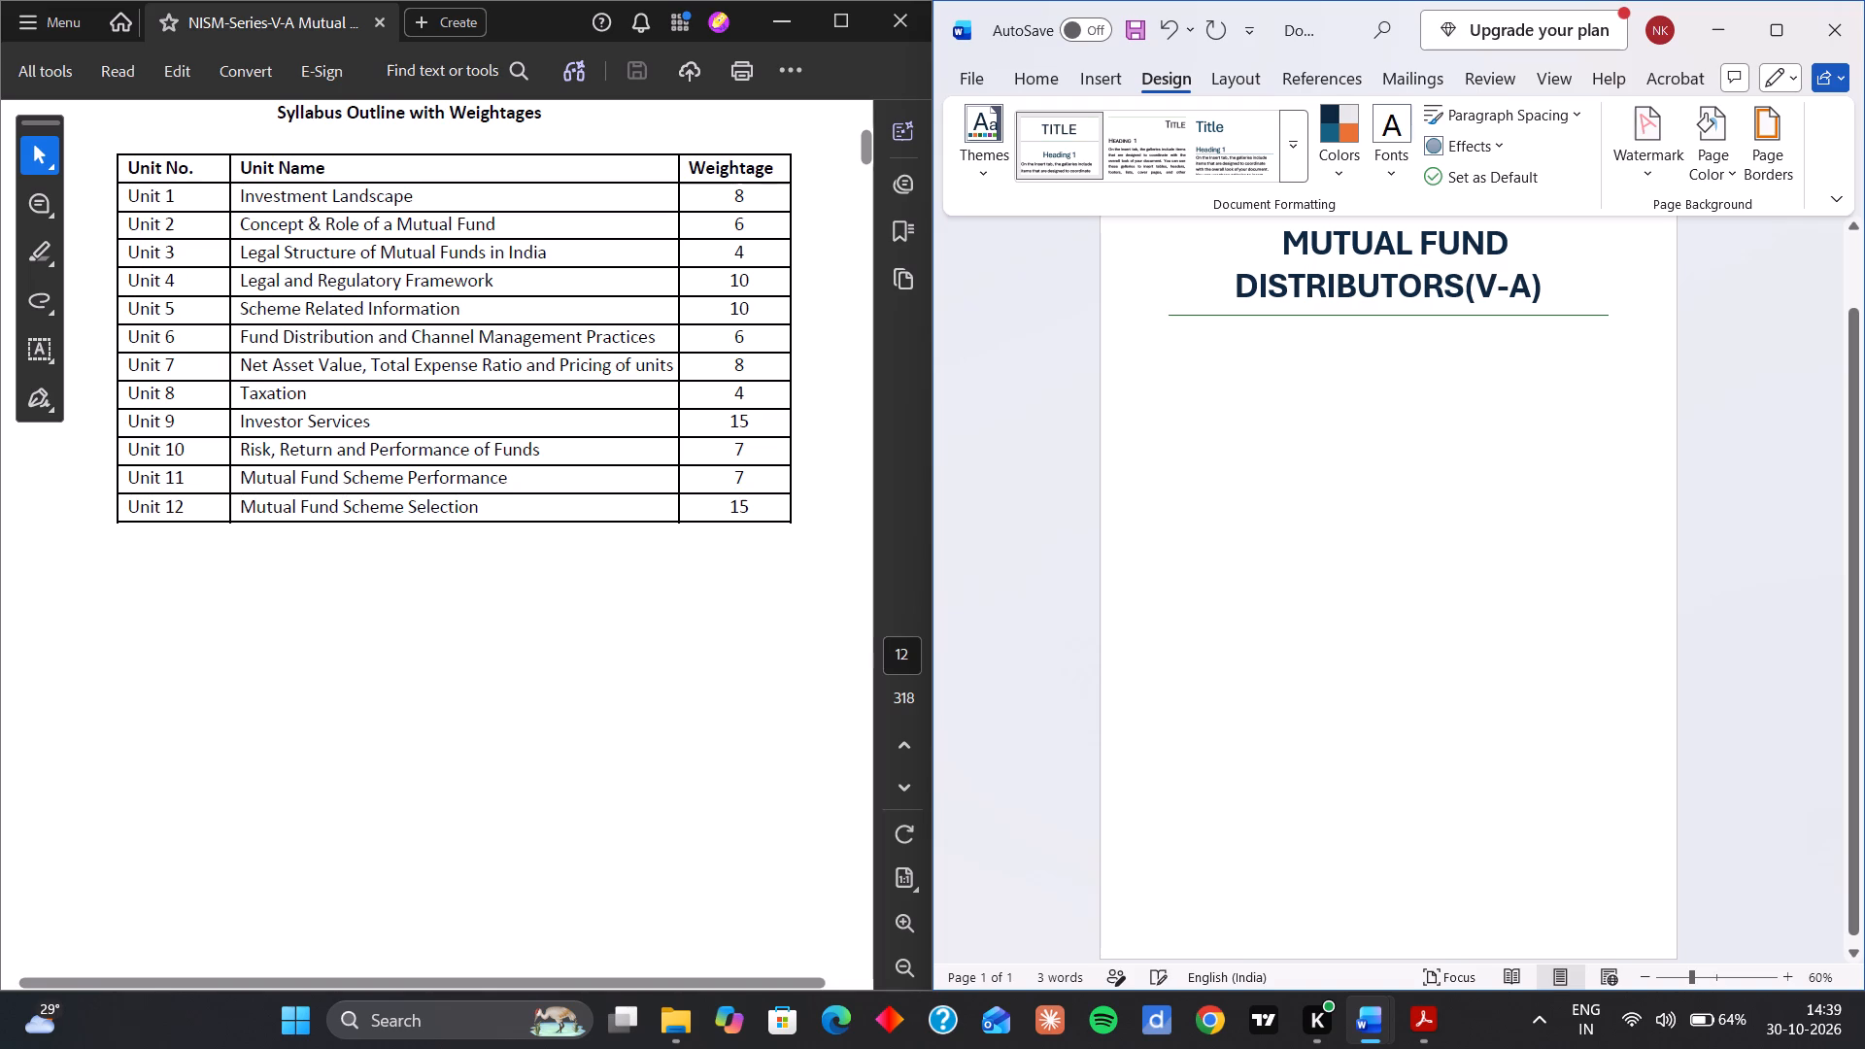
key("f")
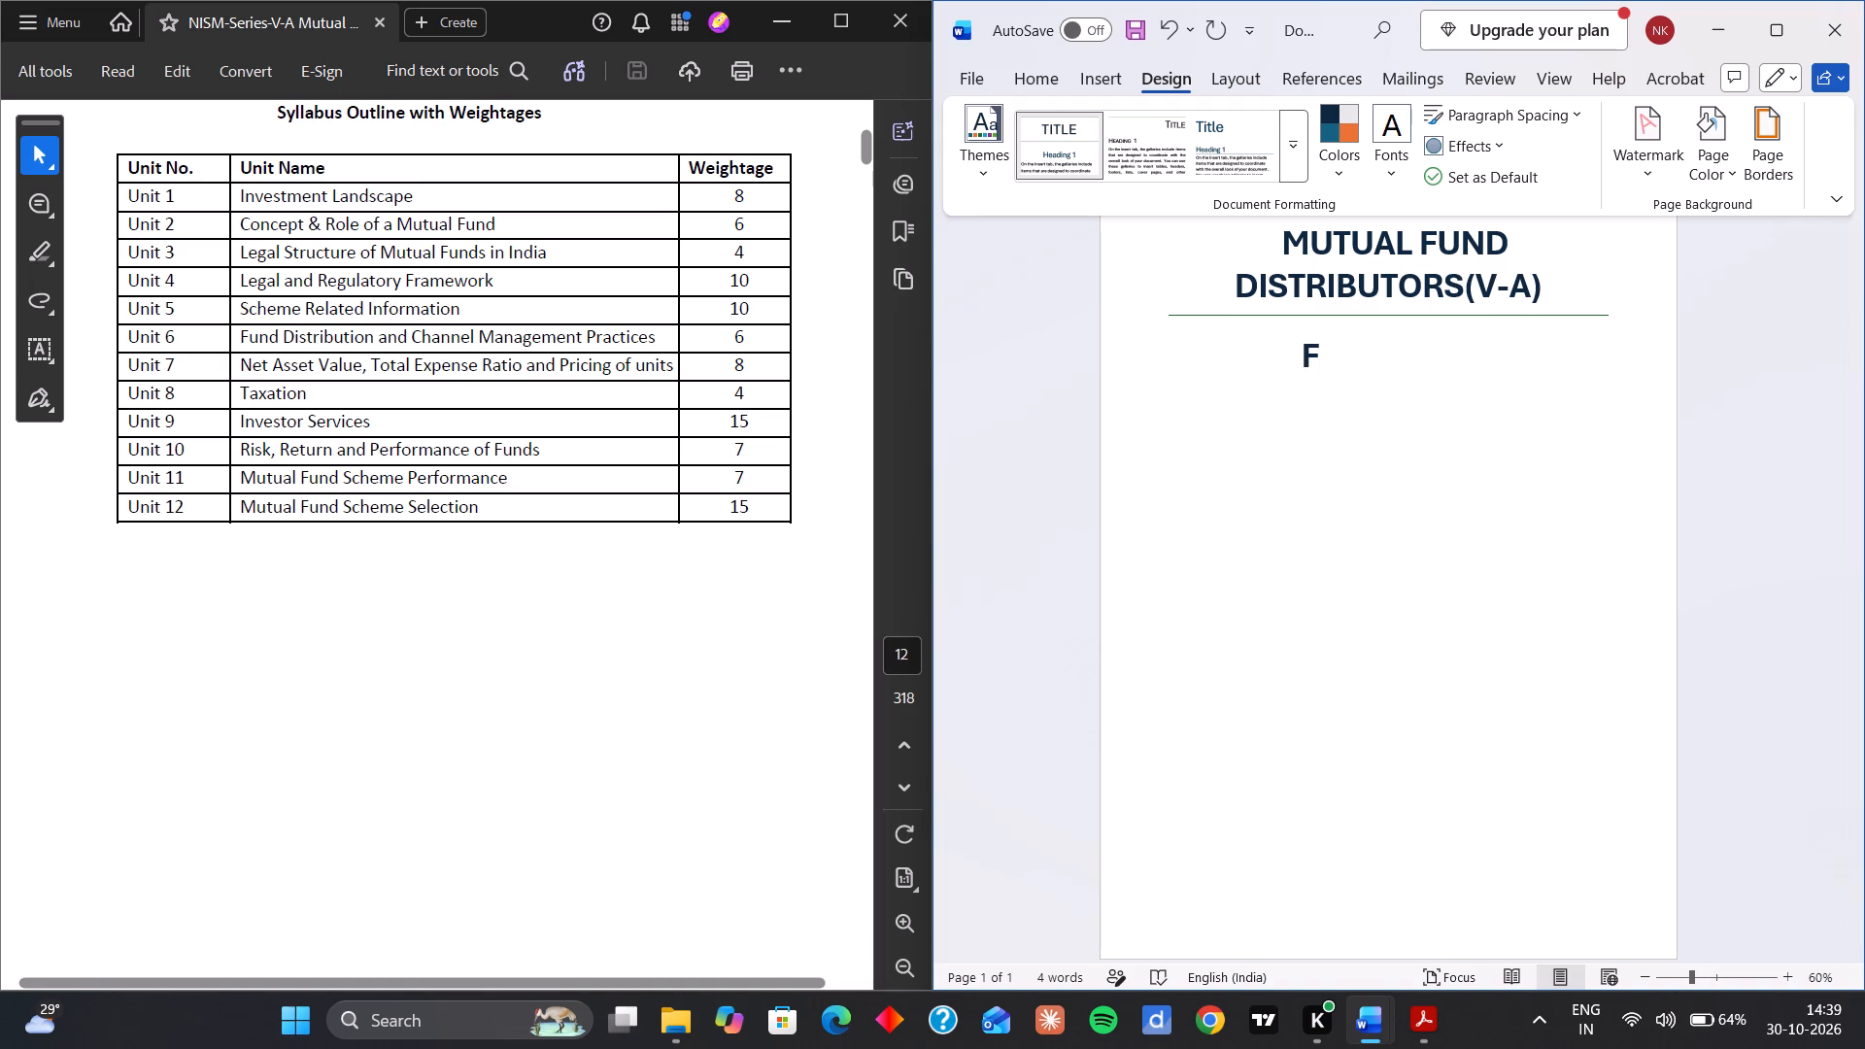
key("BackSpace")
type("IN")
key("BackSpace")
key("BackSpace")
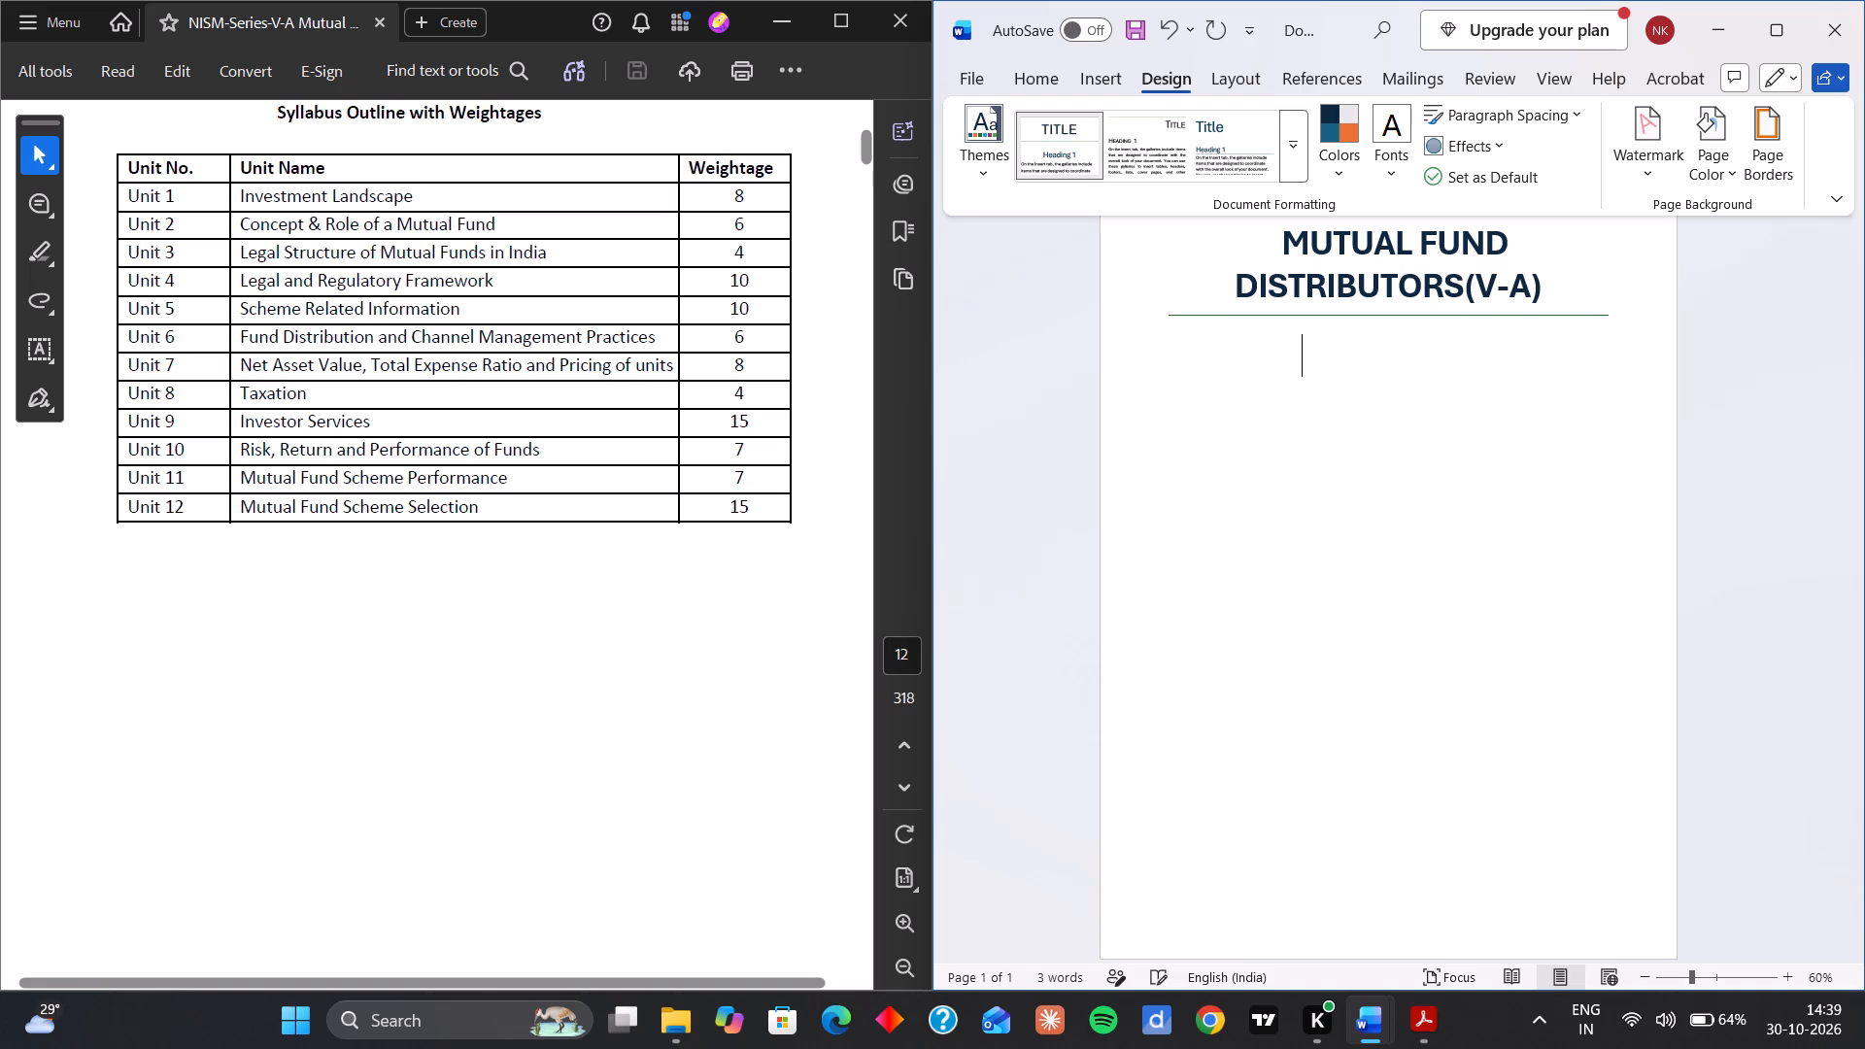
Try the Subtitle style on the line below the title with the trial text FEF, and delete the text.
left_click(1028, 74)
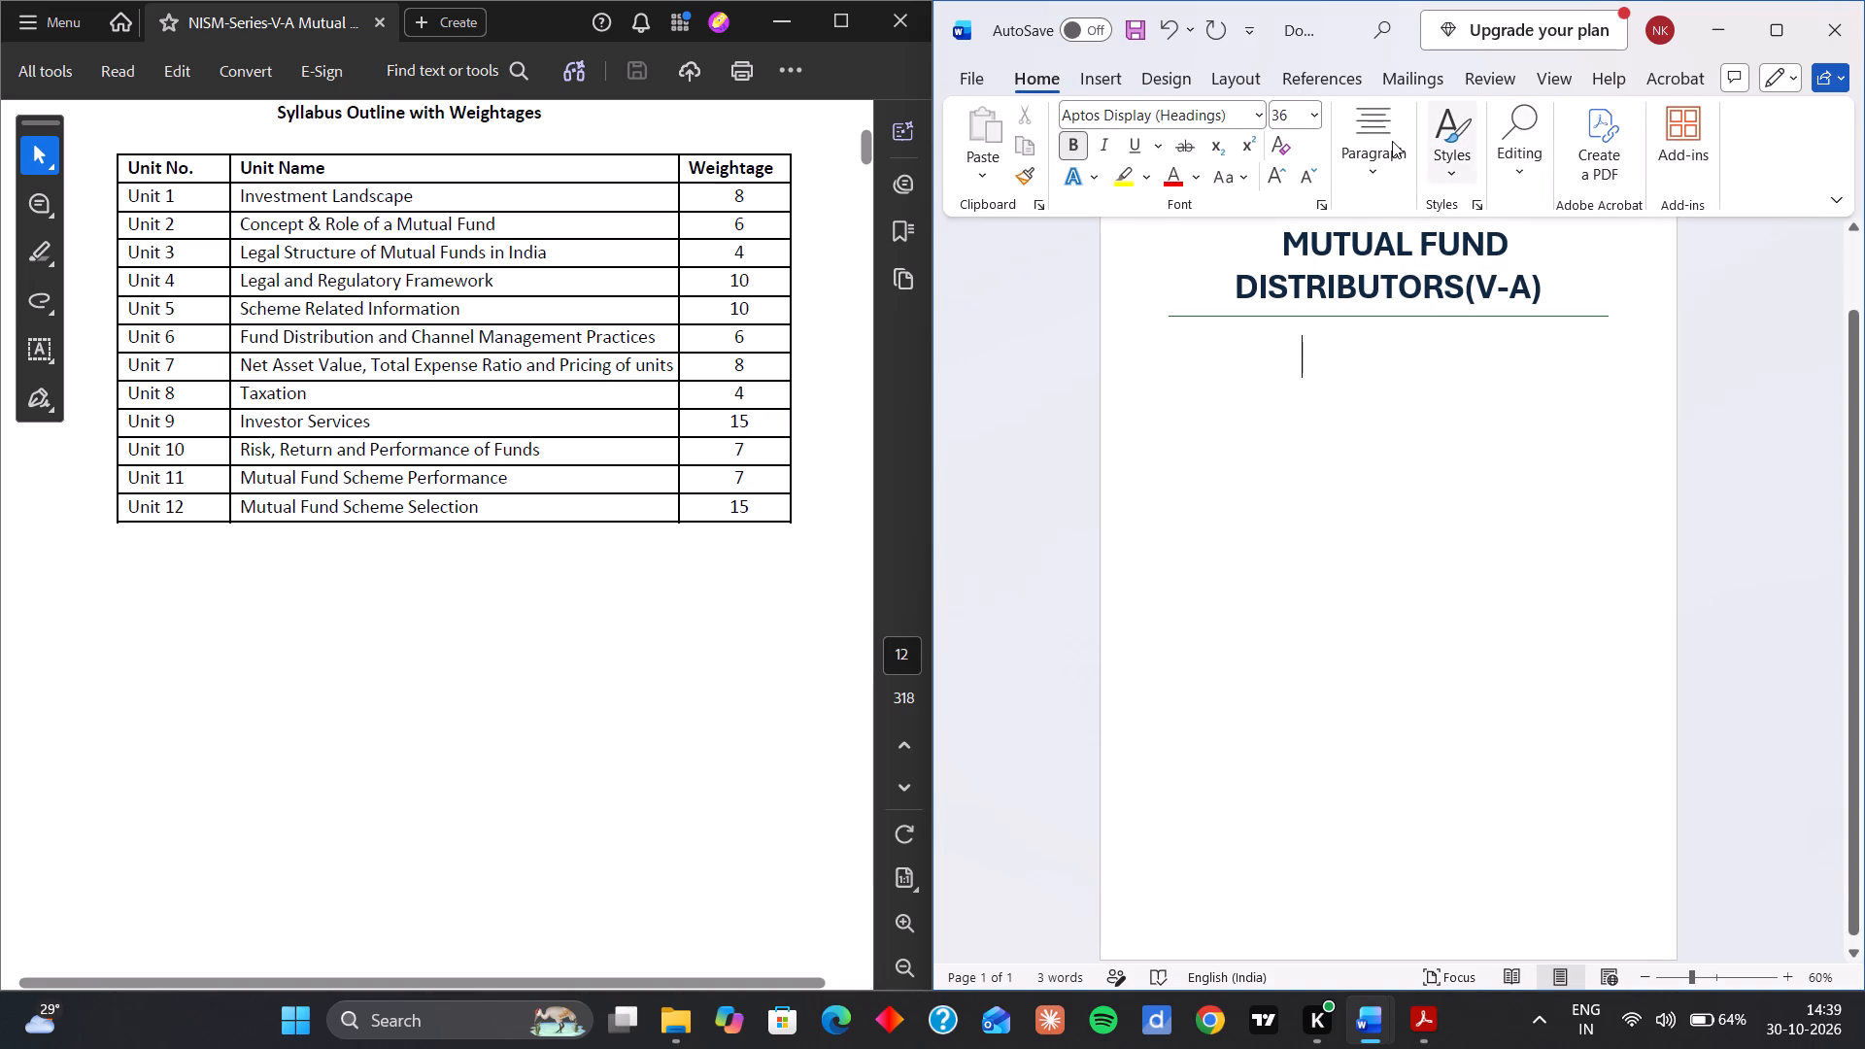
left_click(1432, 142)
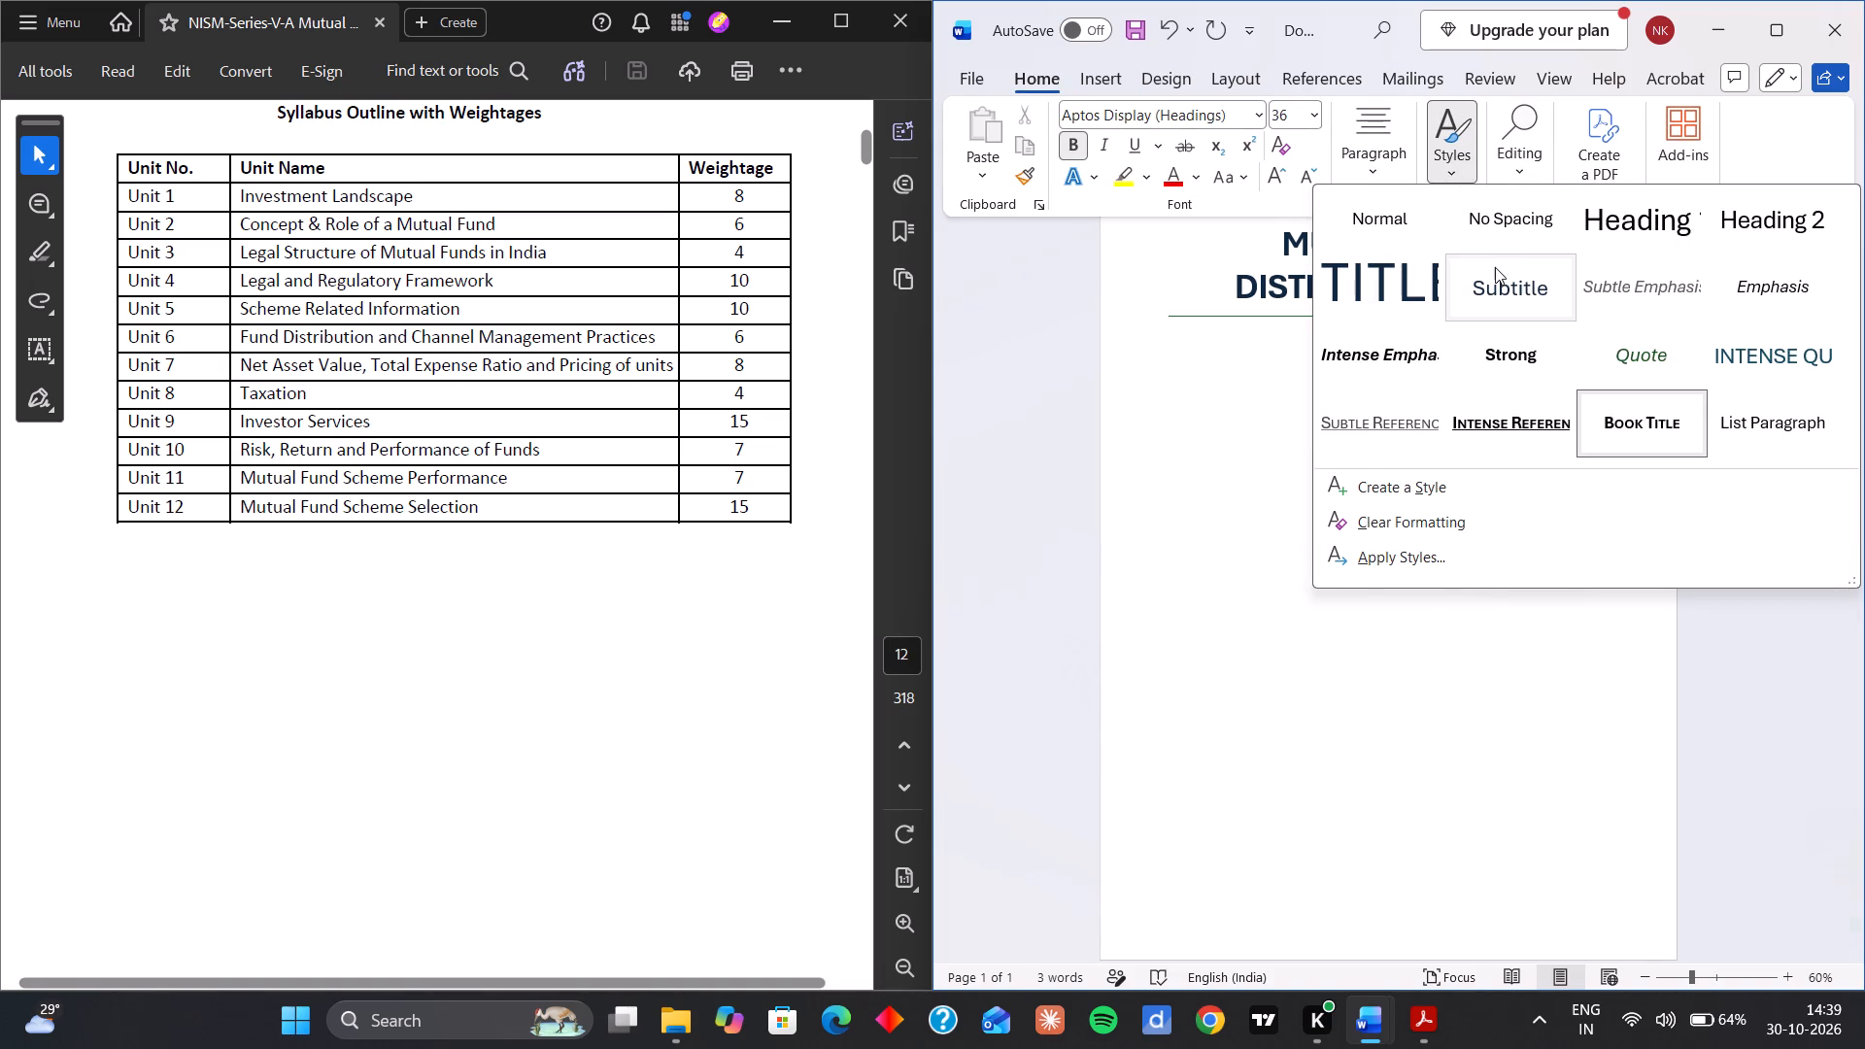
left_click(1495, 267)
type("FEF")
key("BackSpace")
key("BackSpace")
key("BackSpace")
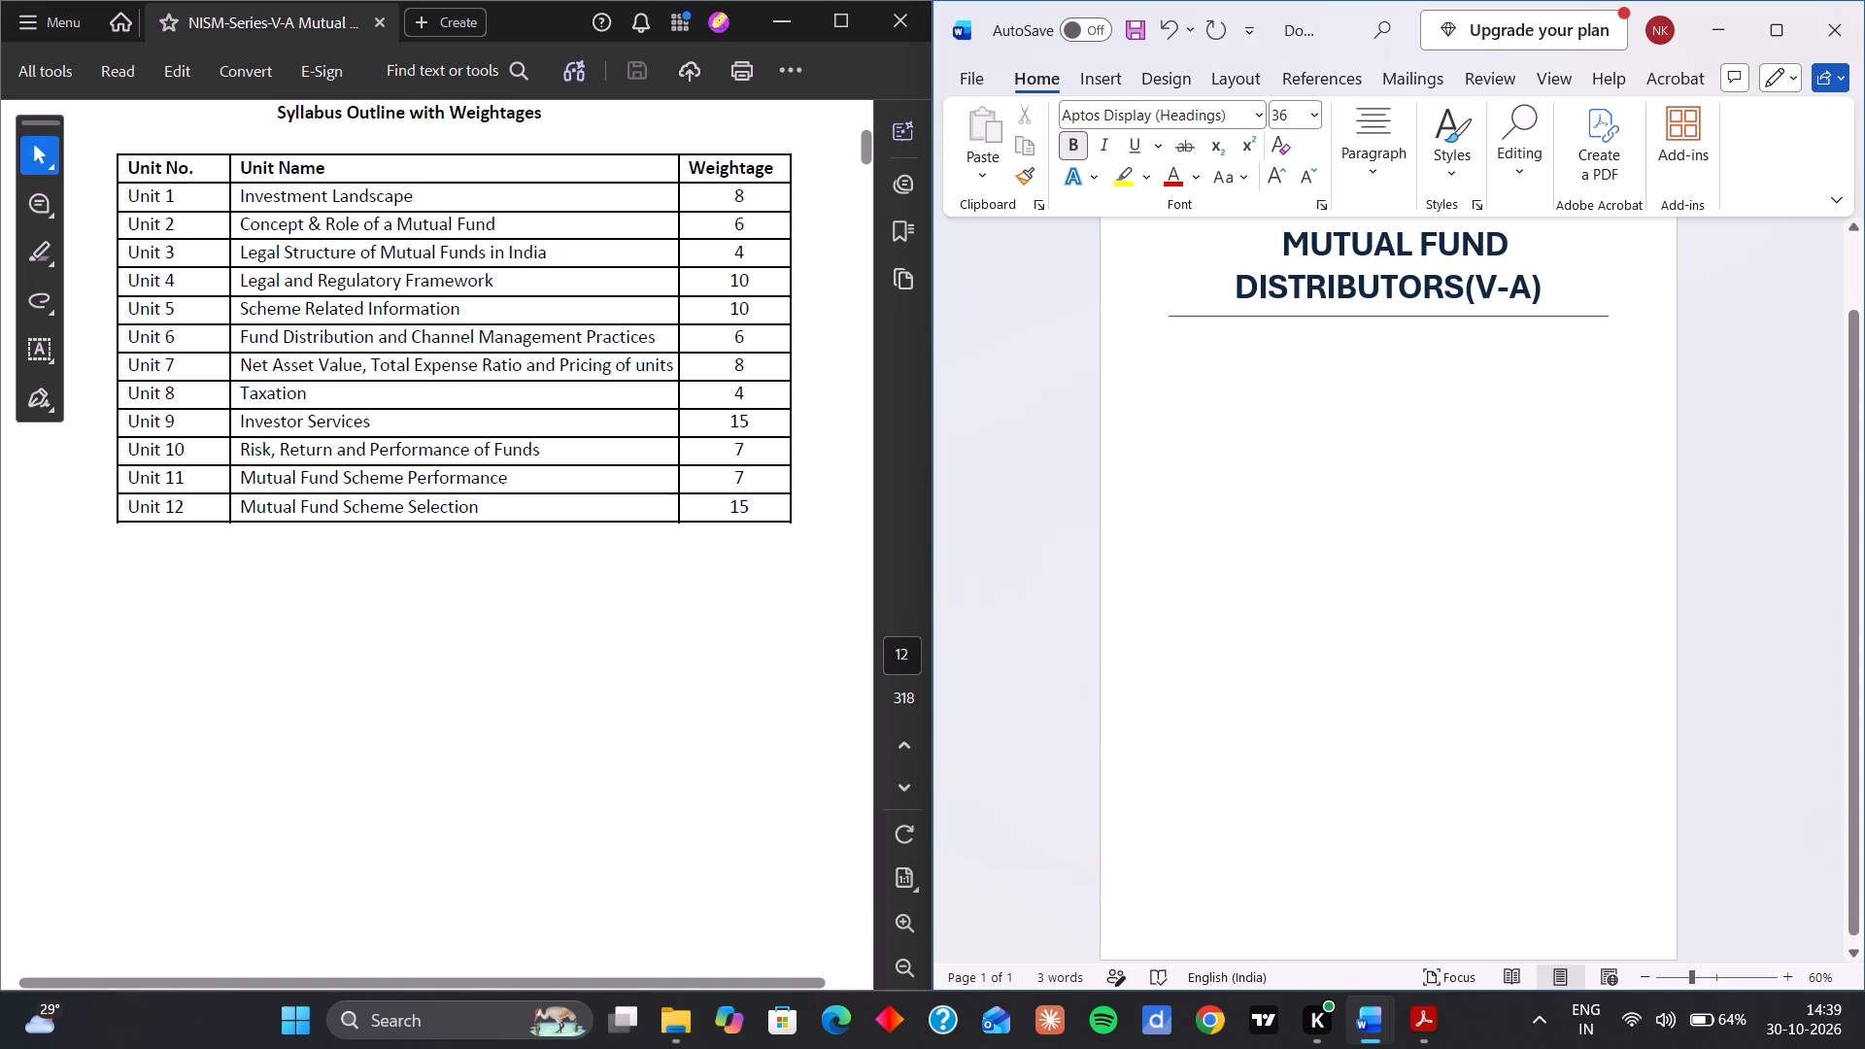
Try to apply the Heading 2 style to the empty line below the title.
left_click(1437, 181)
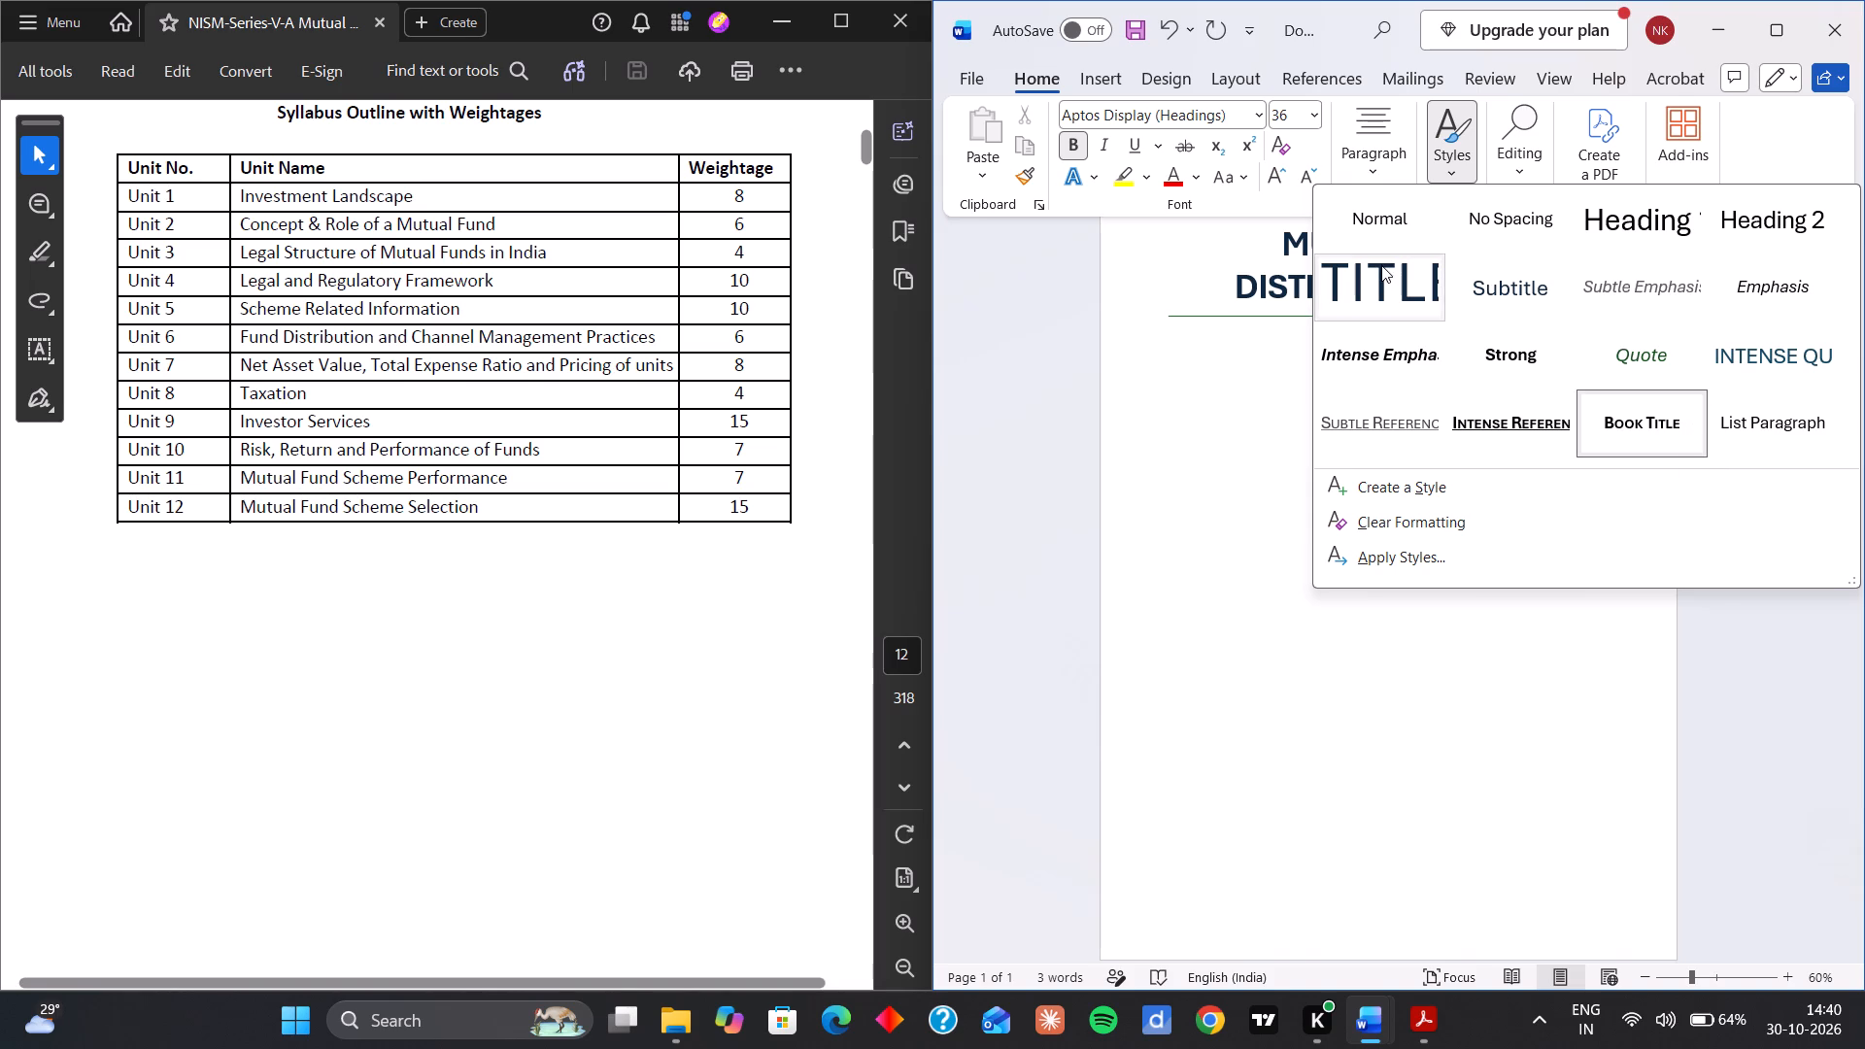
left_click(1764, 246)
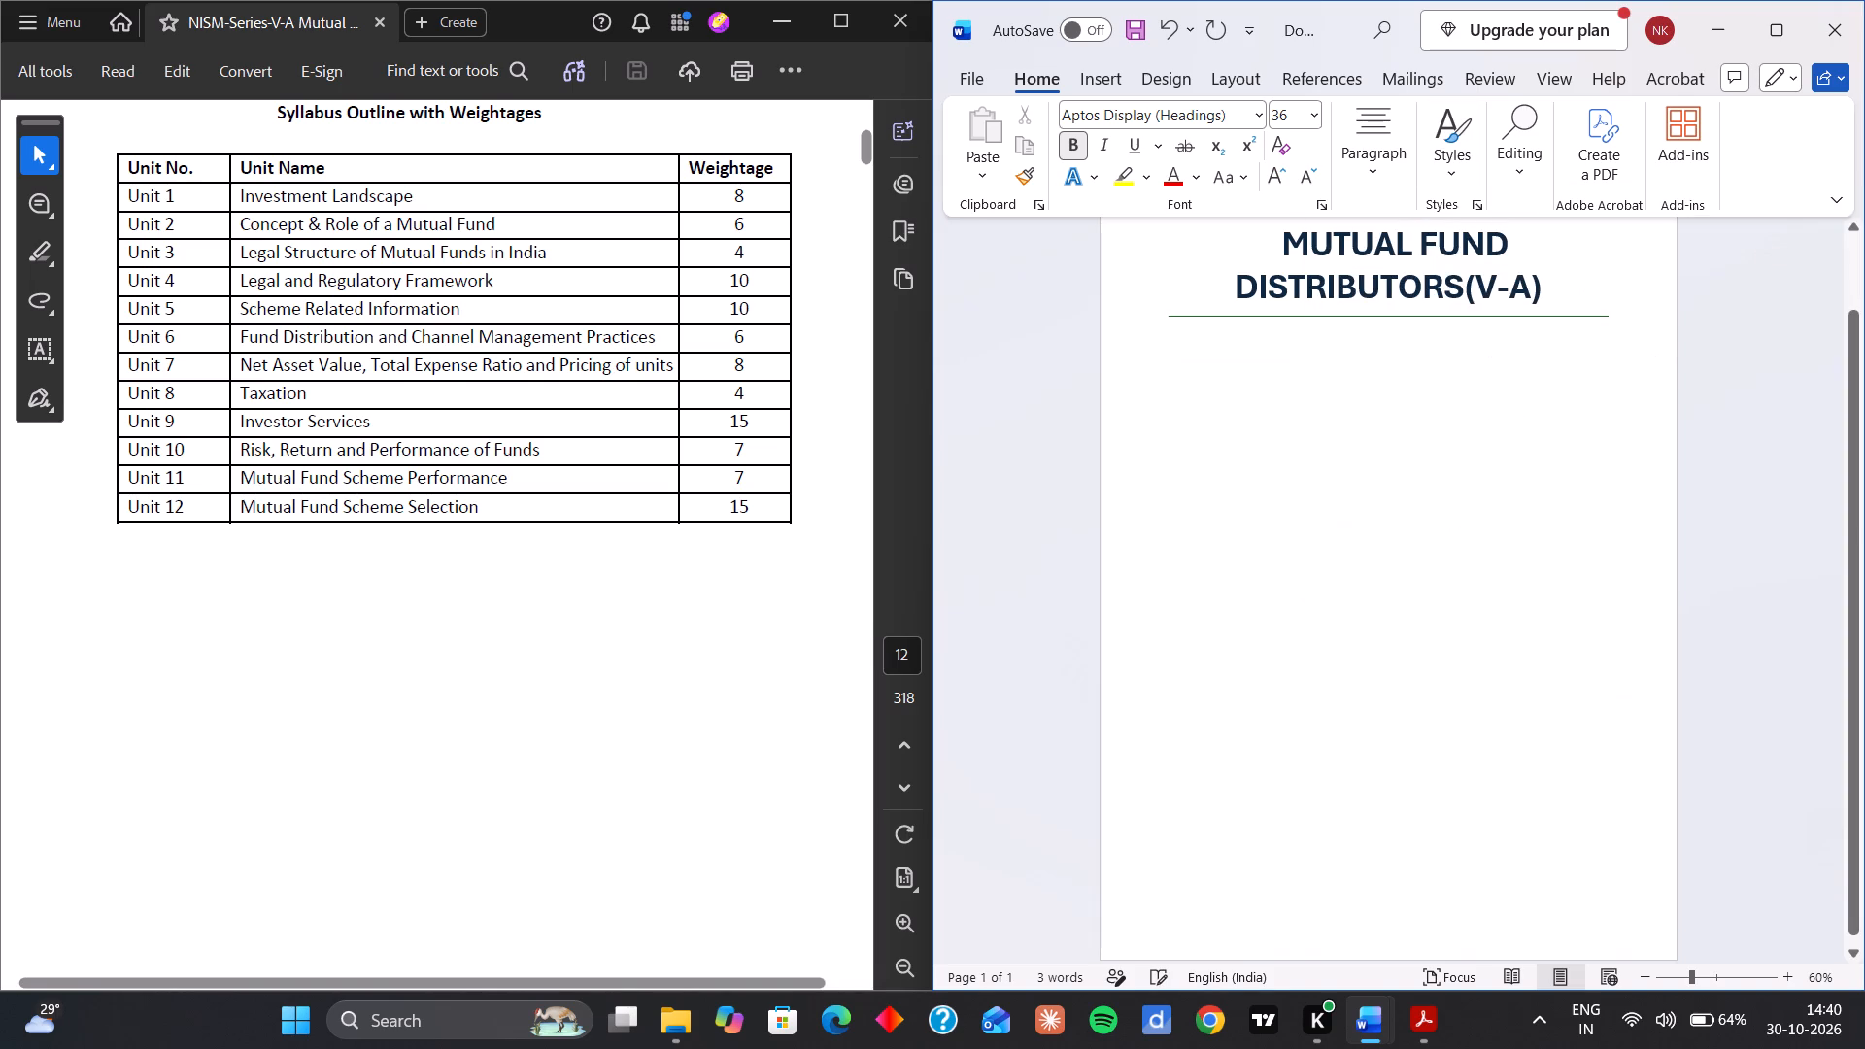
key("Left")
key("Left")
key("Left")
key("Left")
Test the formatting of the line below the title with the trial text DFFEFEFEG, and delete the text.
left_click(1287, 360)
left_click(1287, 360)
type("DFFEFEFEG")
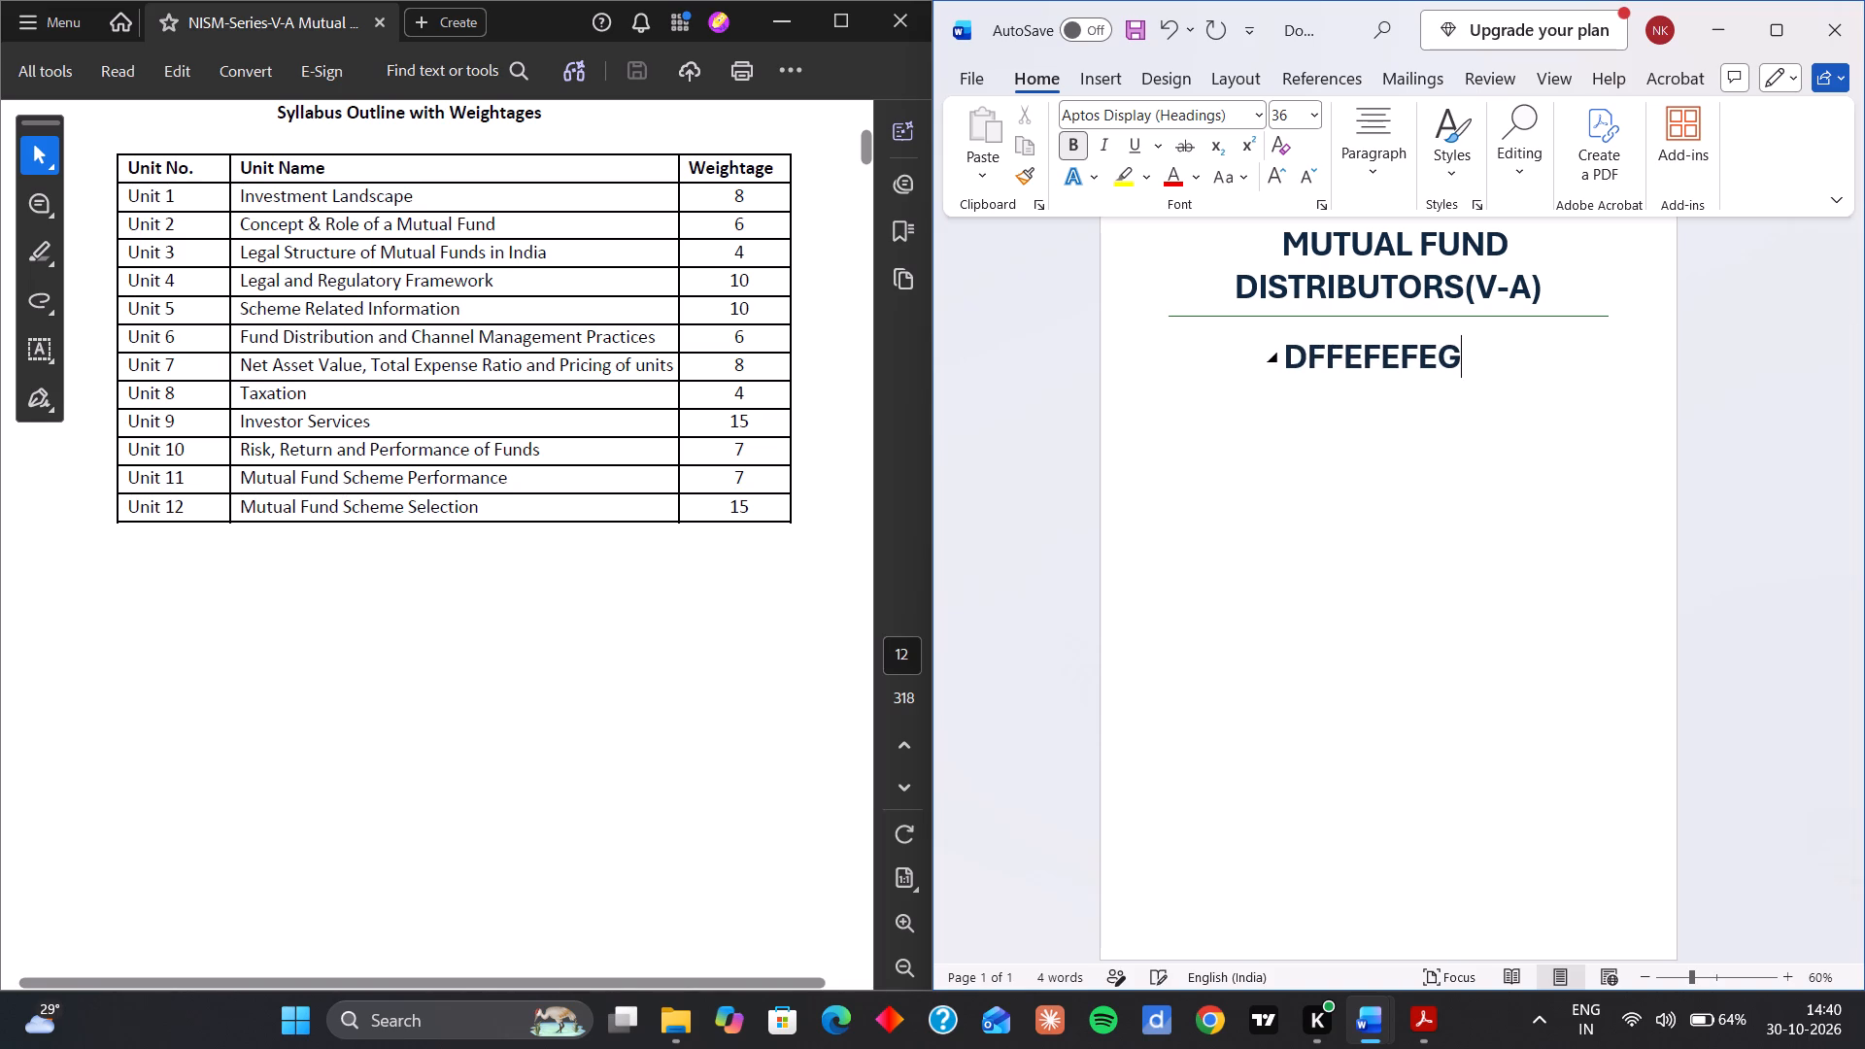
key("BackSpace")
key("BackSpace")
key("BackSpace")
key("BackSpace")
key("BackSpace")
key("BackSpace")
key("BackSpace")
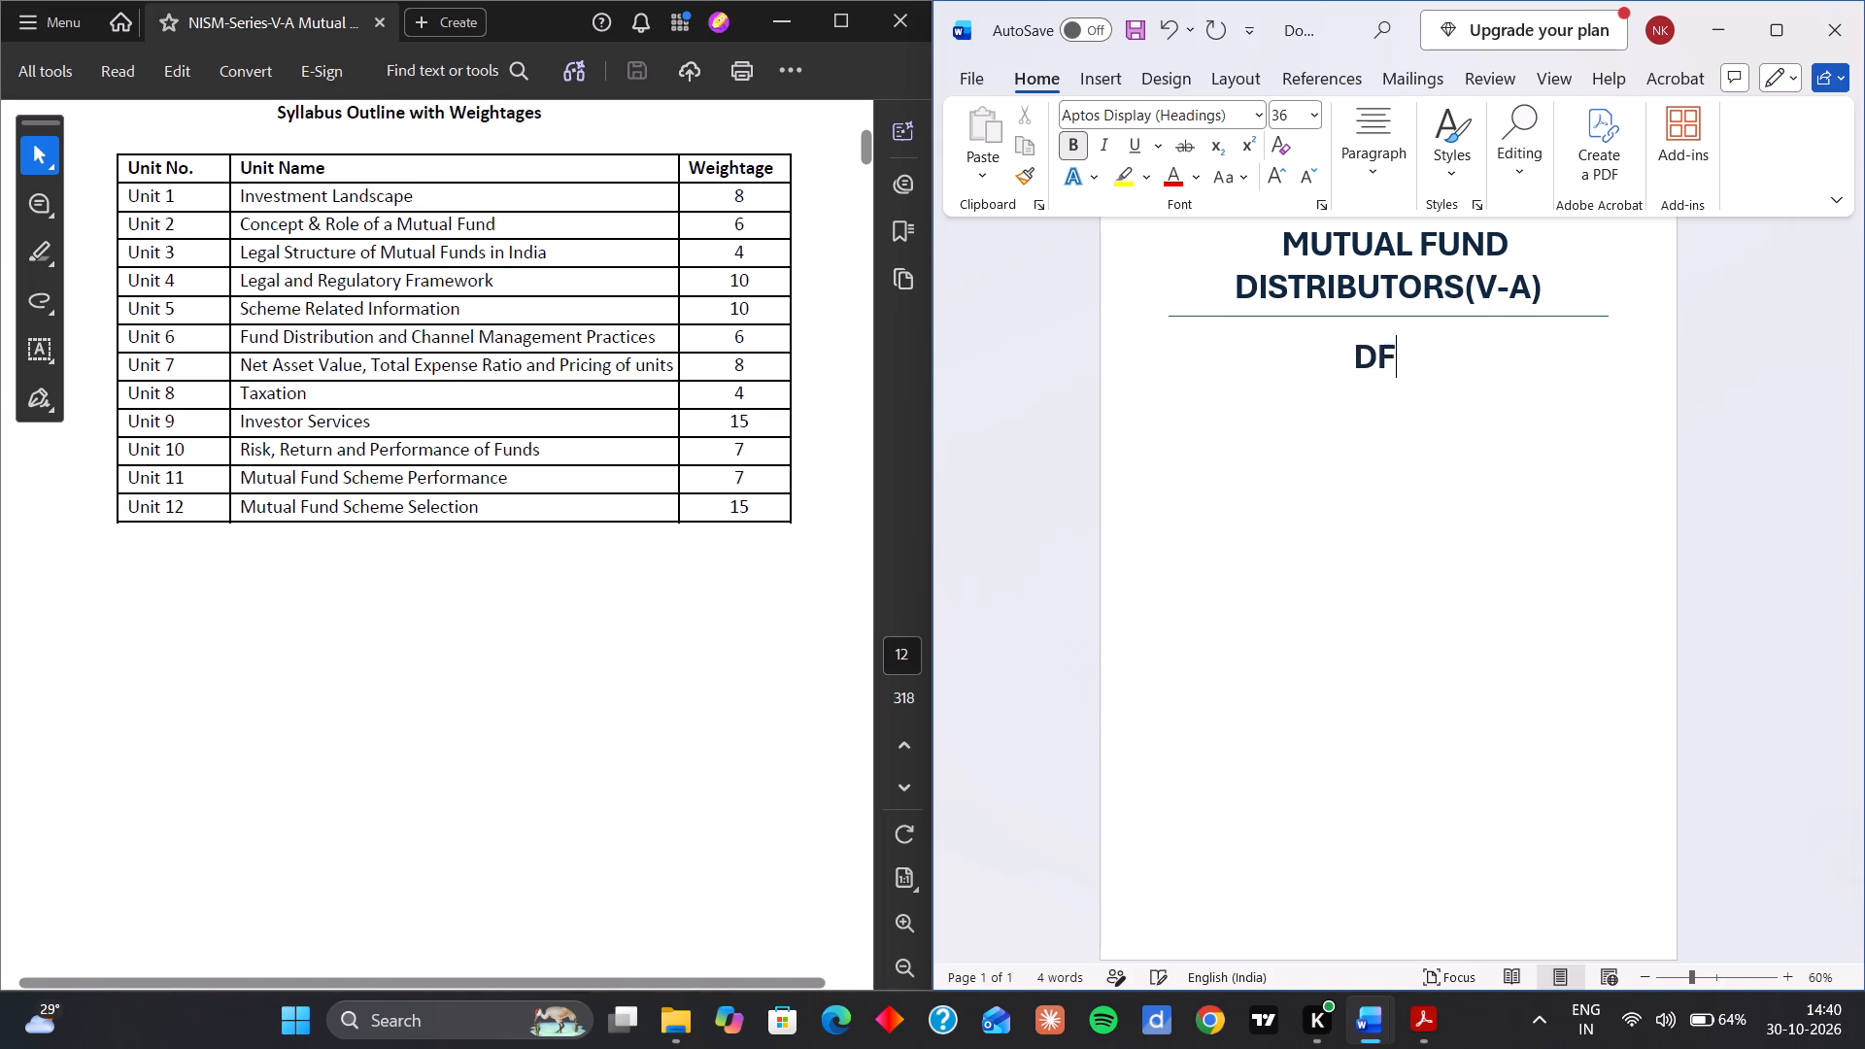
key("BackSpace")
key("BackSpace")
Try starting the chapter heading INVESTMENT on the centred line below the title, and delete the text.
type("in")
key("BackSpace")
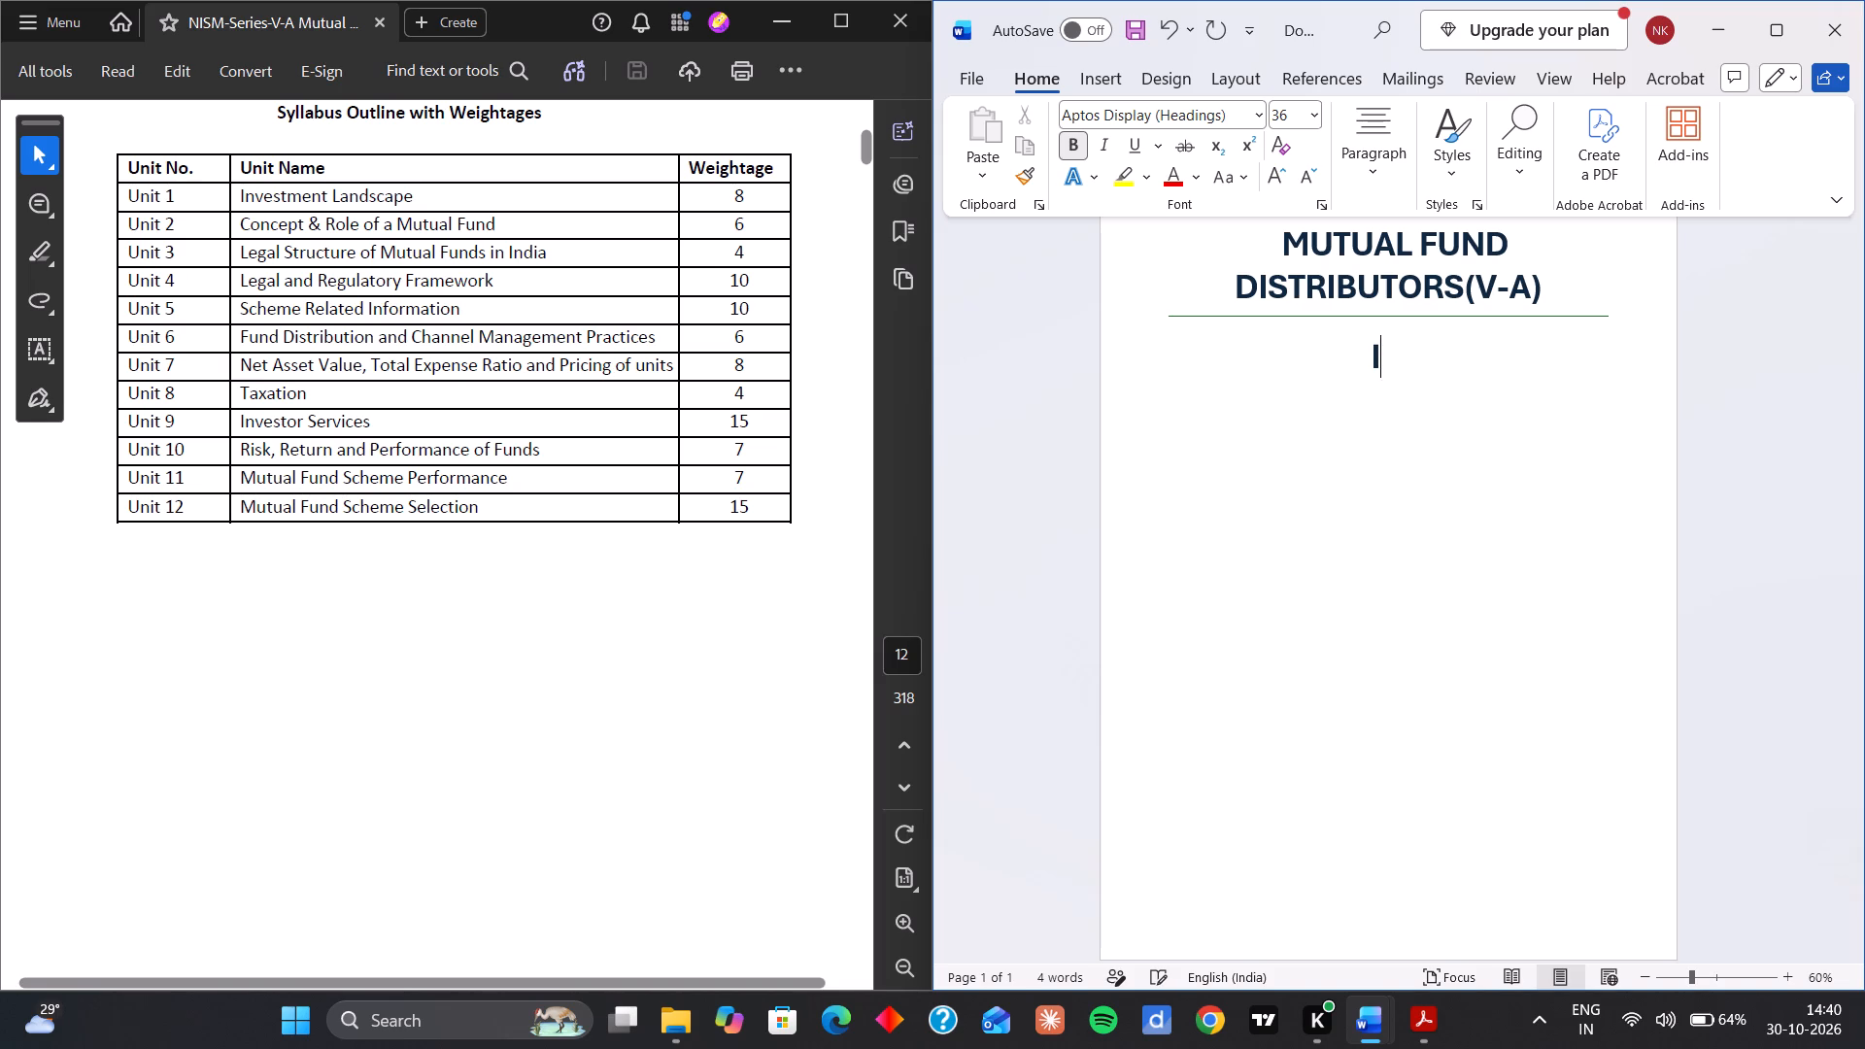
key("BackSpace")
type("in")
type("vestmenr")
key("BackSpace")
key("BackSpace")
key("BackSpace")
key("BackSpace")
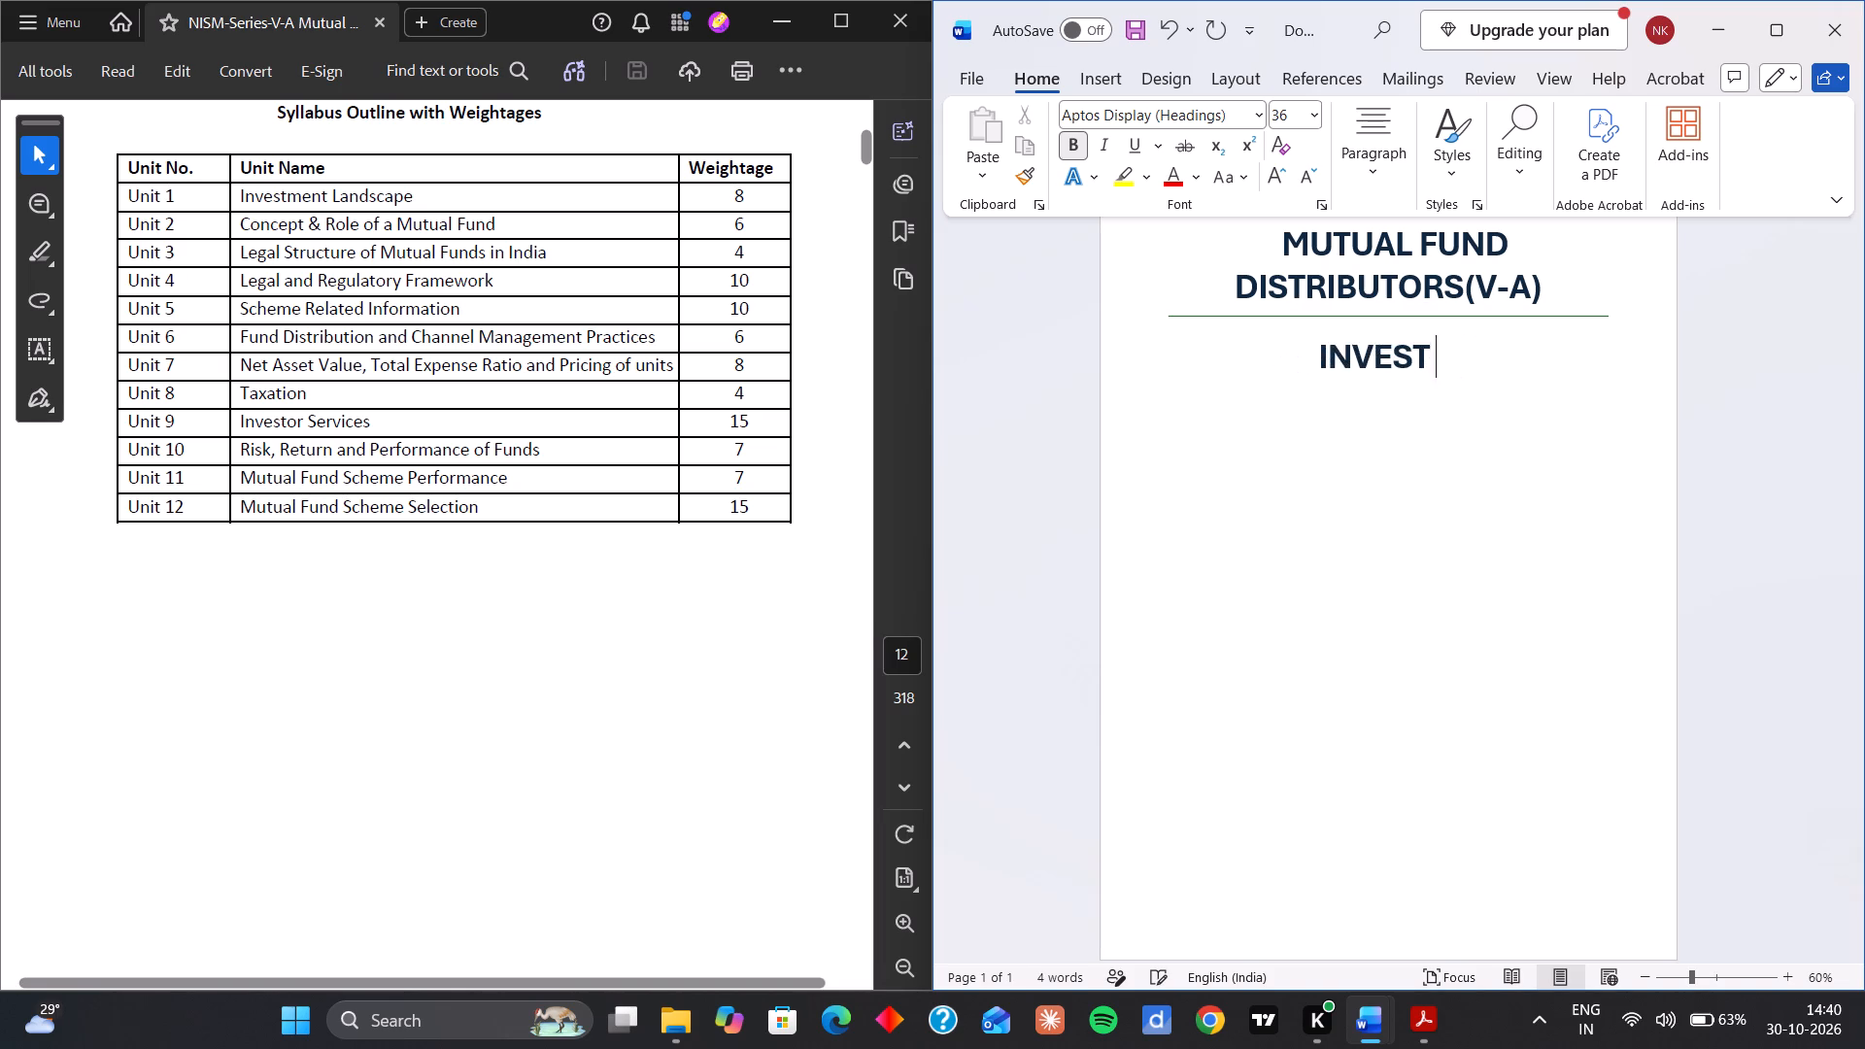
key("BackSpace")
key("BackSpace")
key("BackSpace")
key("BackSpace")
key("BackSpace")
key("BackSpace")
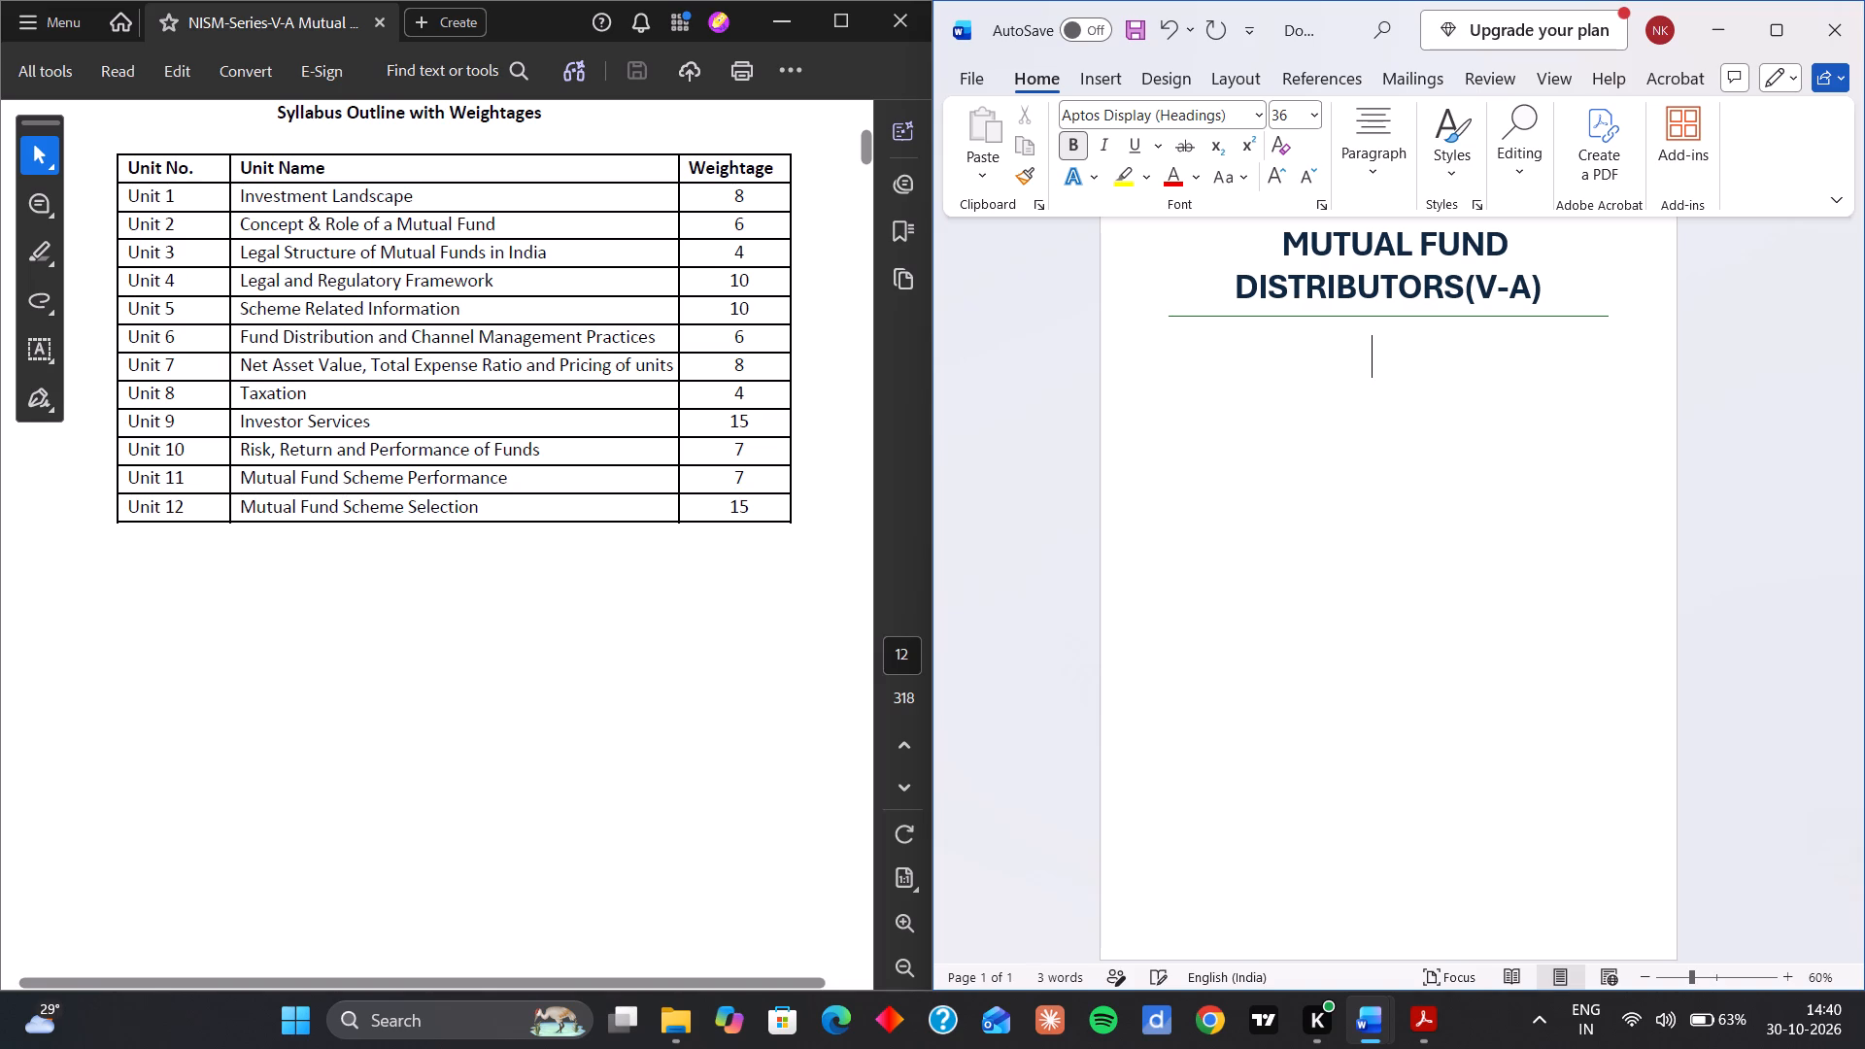
Apply the Normal style to the empty line below the title, clearing the trial letter V.
left_click(1430, 144)
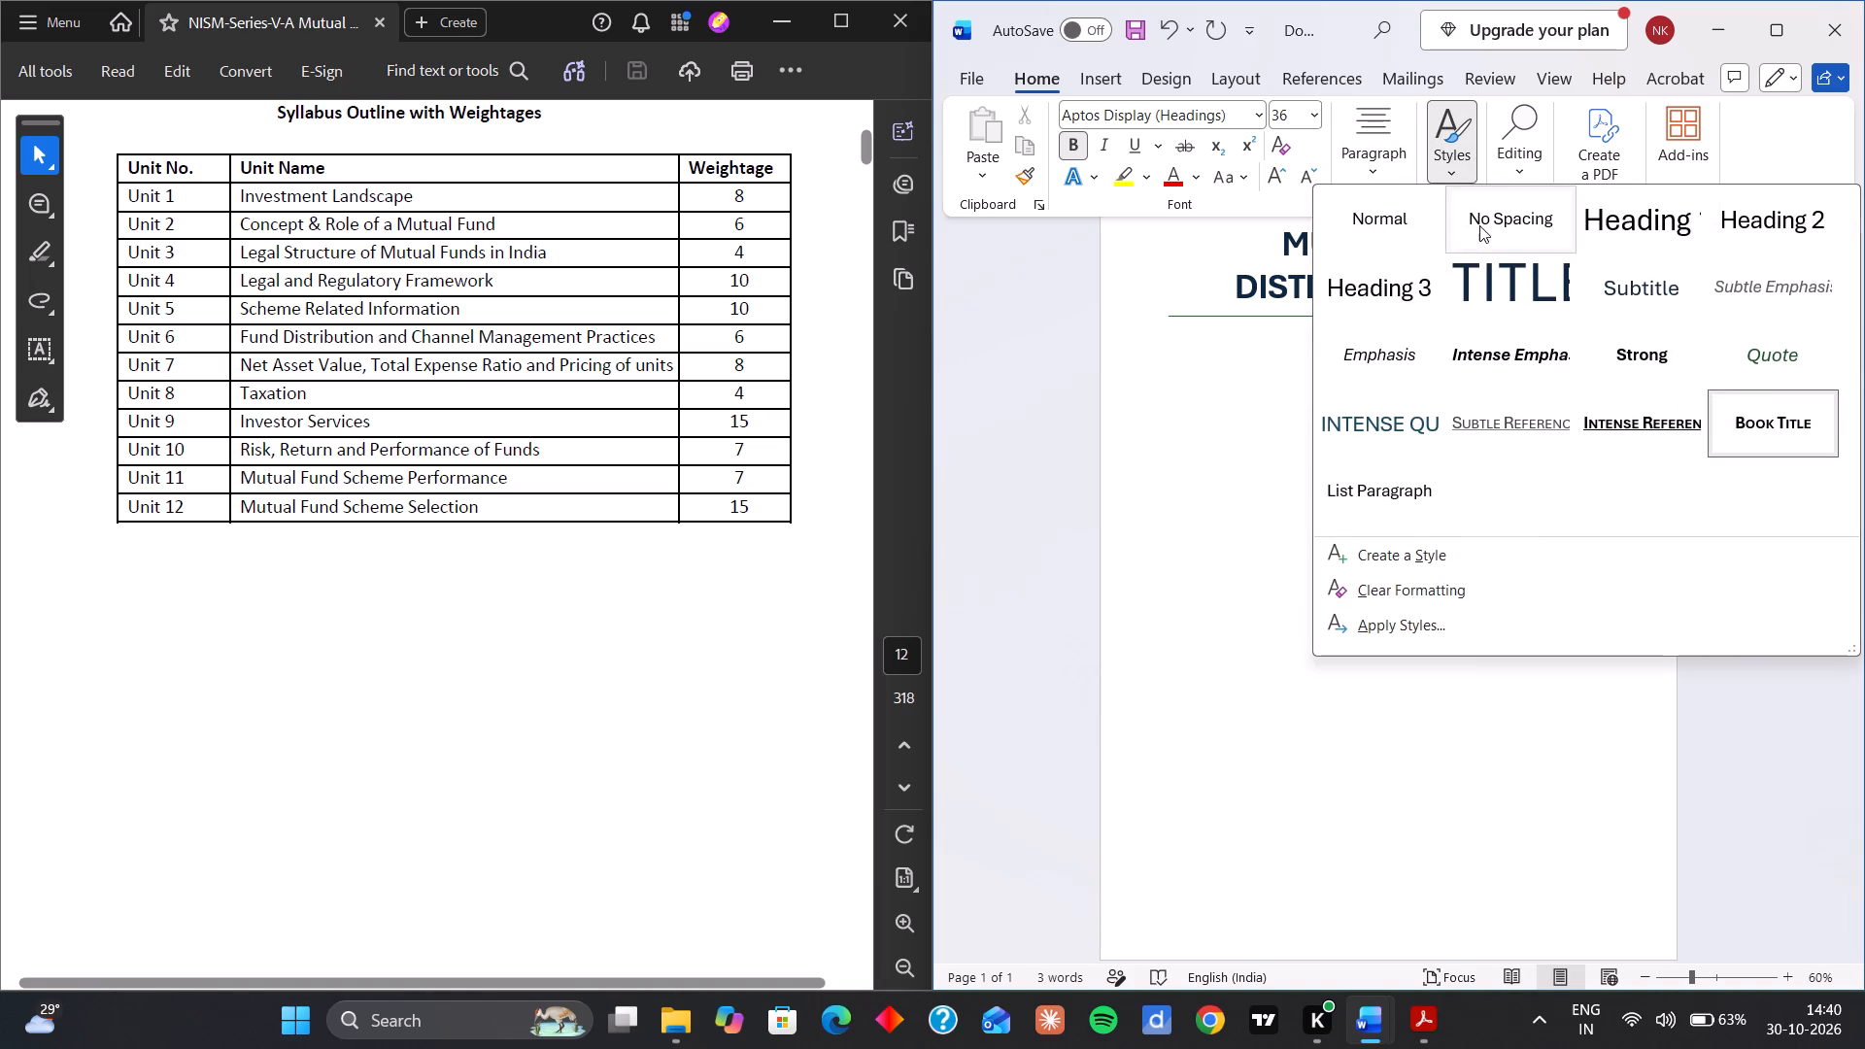
left_click(1431, 225)
key("v")
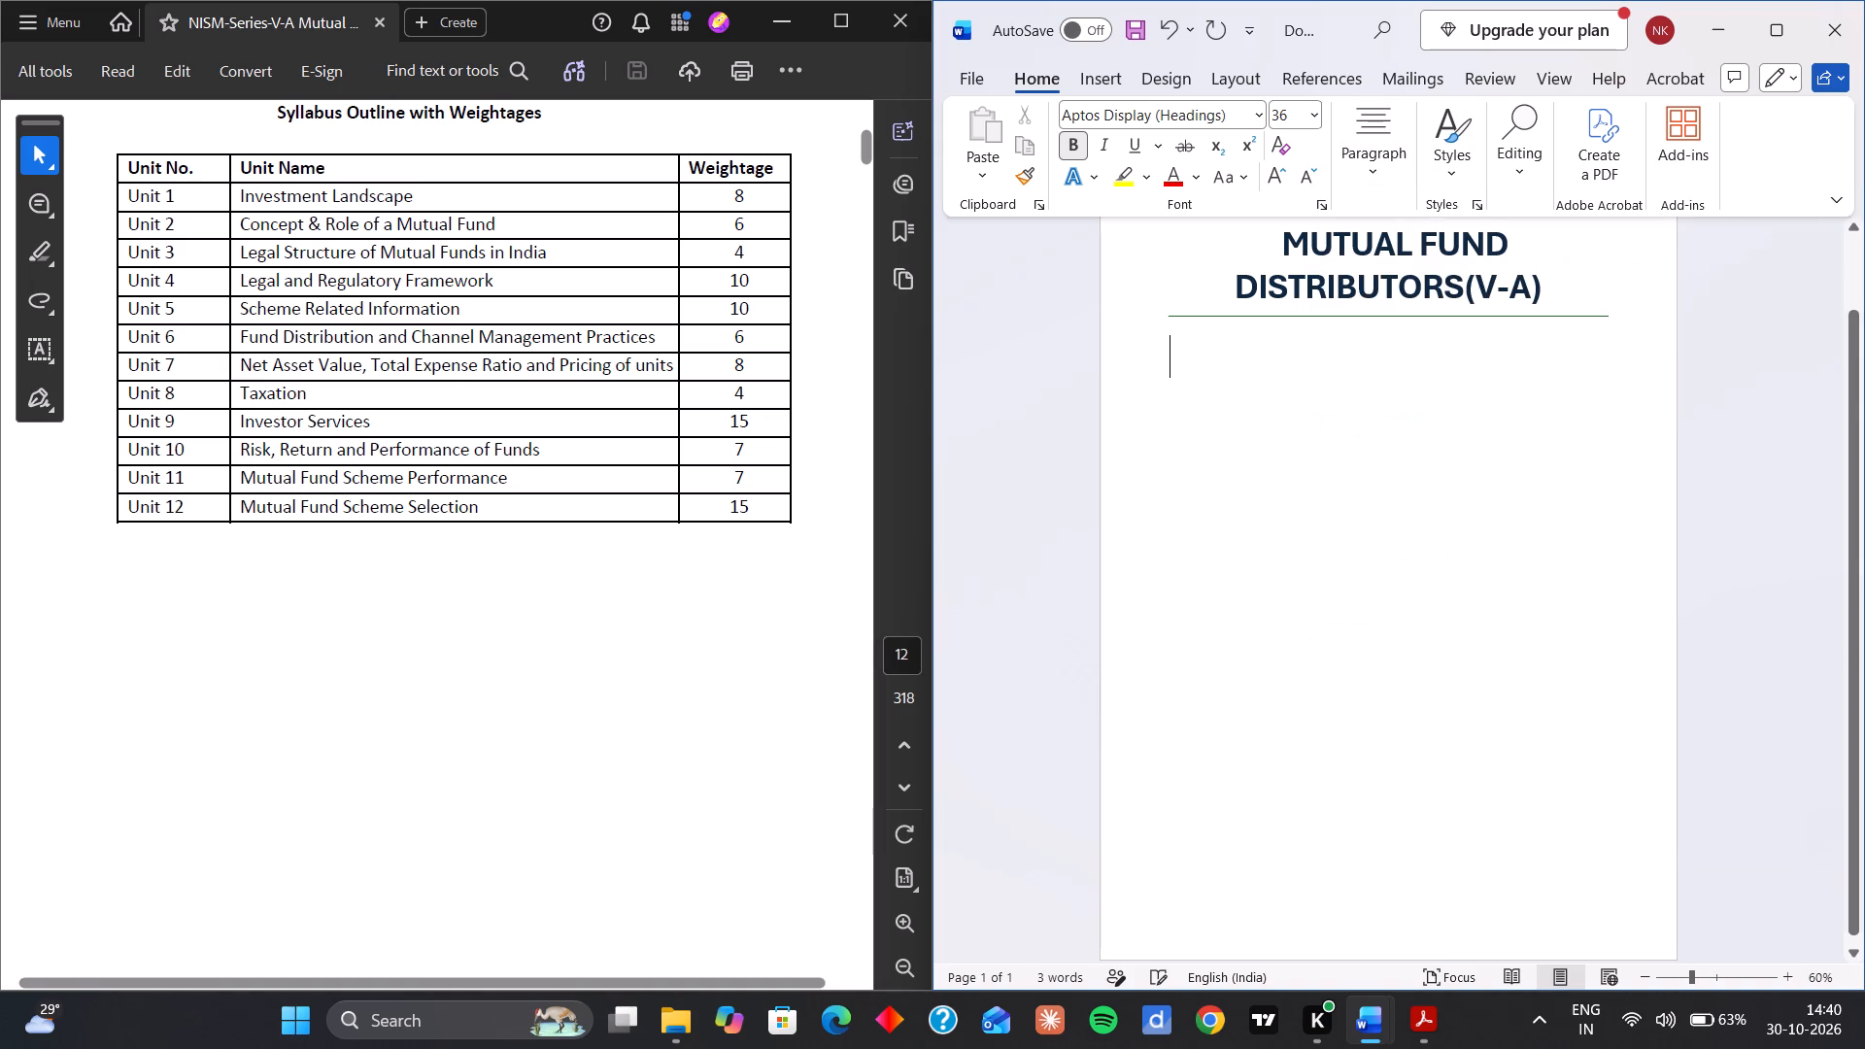
key("BackSpace")
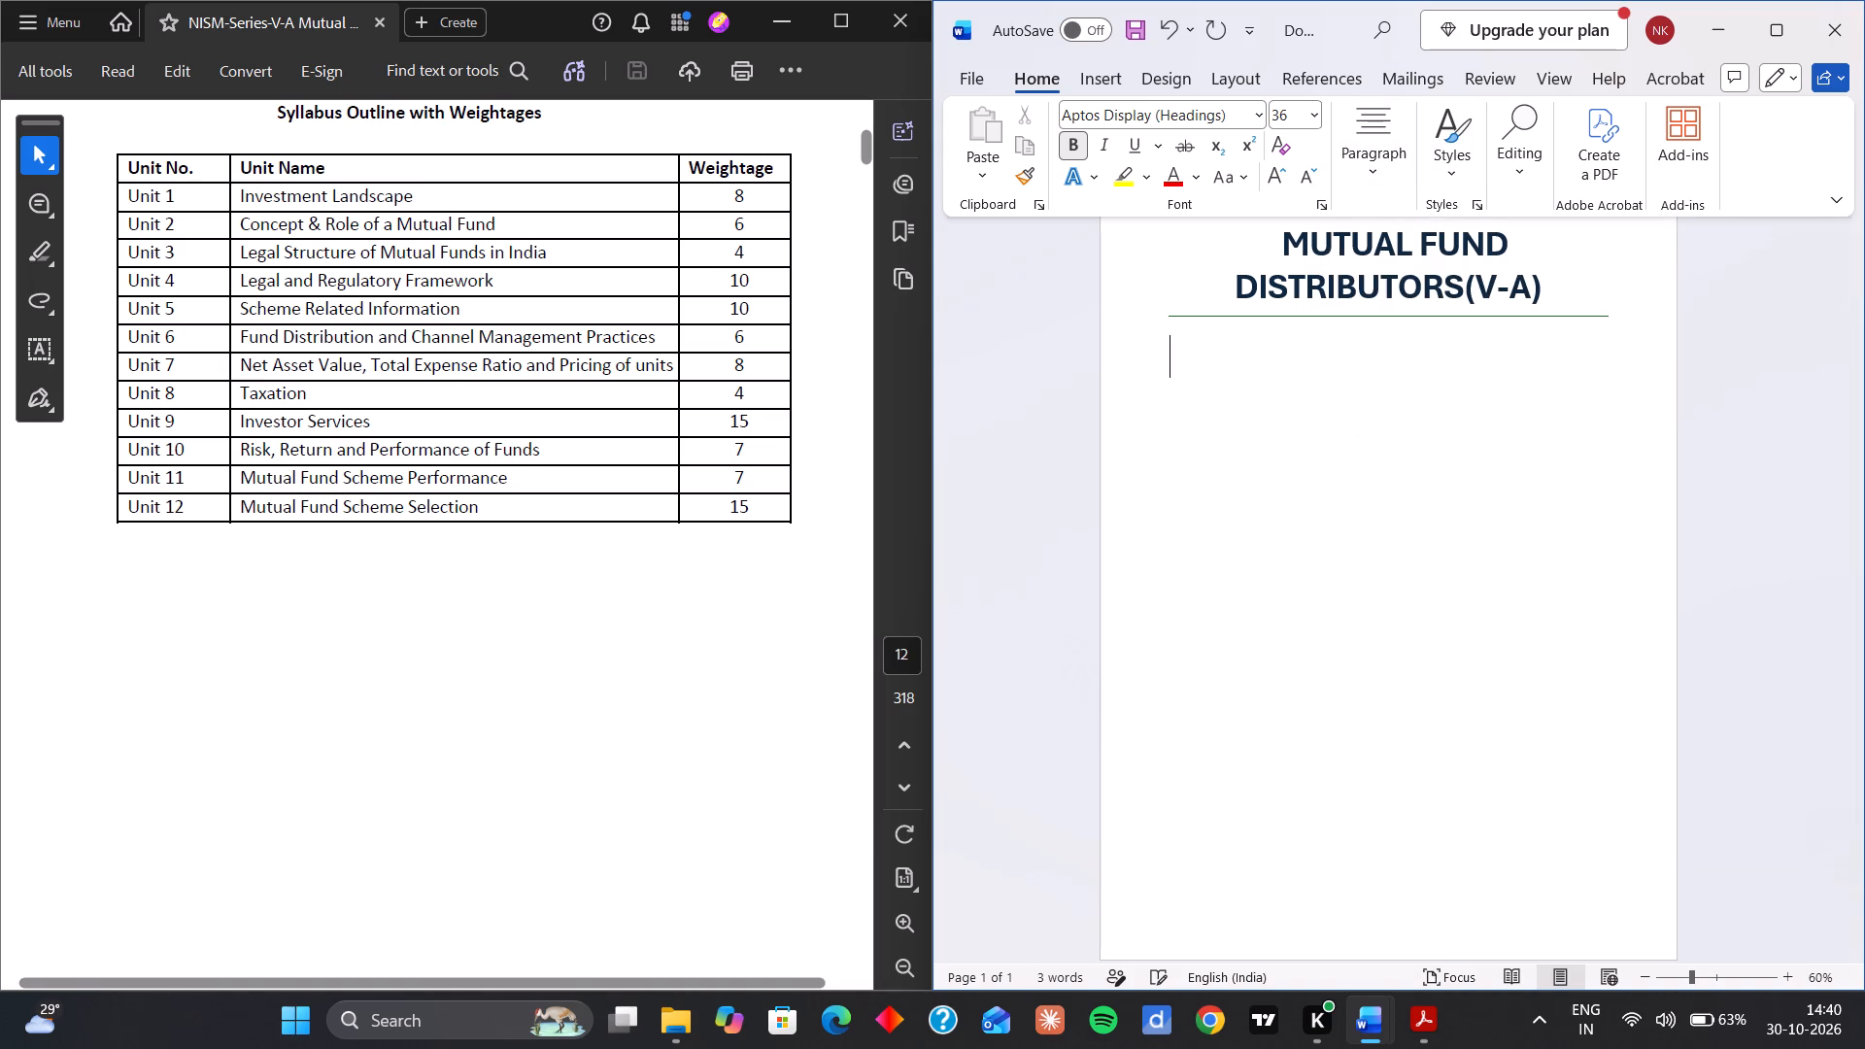
Turn on italic for the line below the title, test it with the letters VV, and delete them.
left_click(1092, 154)
key("v")
key("v")
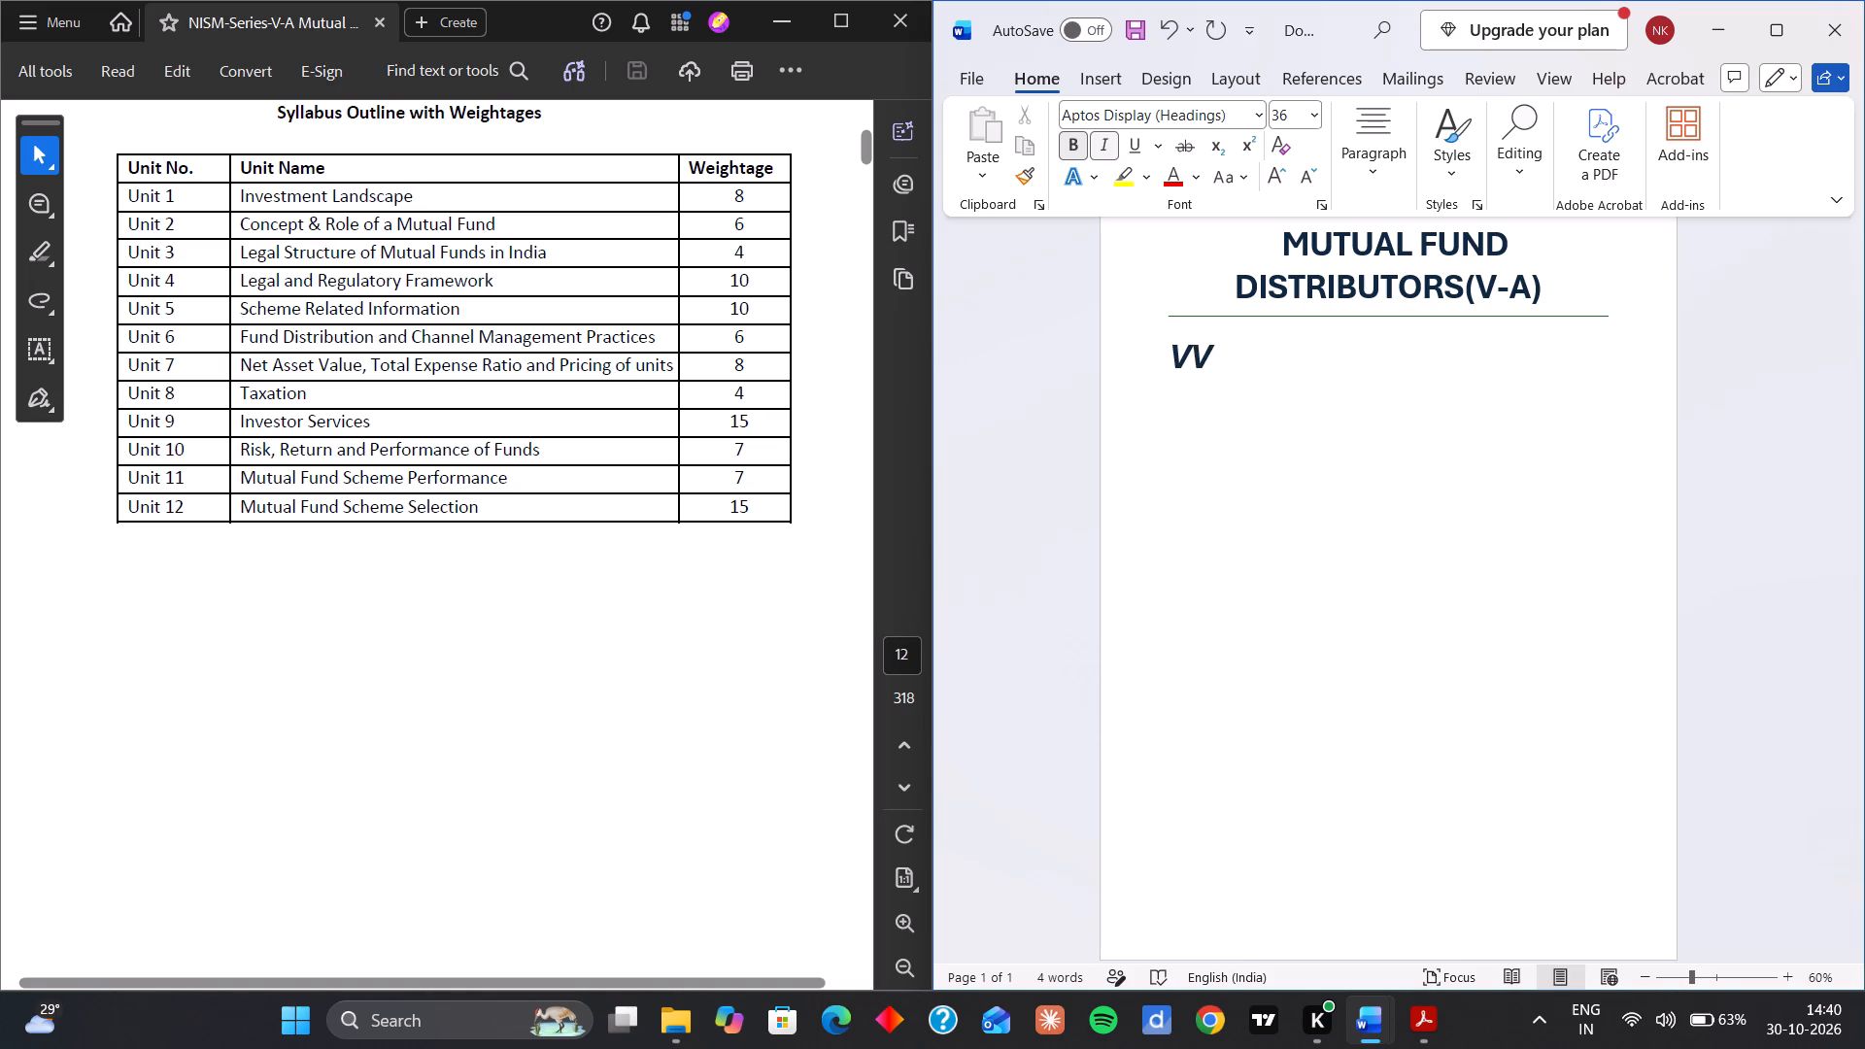
left_click(1090, 149)
left_click(1081, 151)
key("BackSpace")
key("BackSpace")
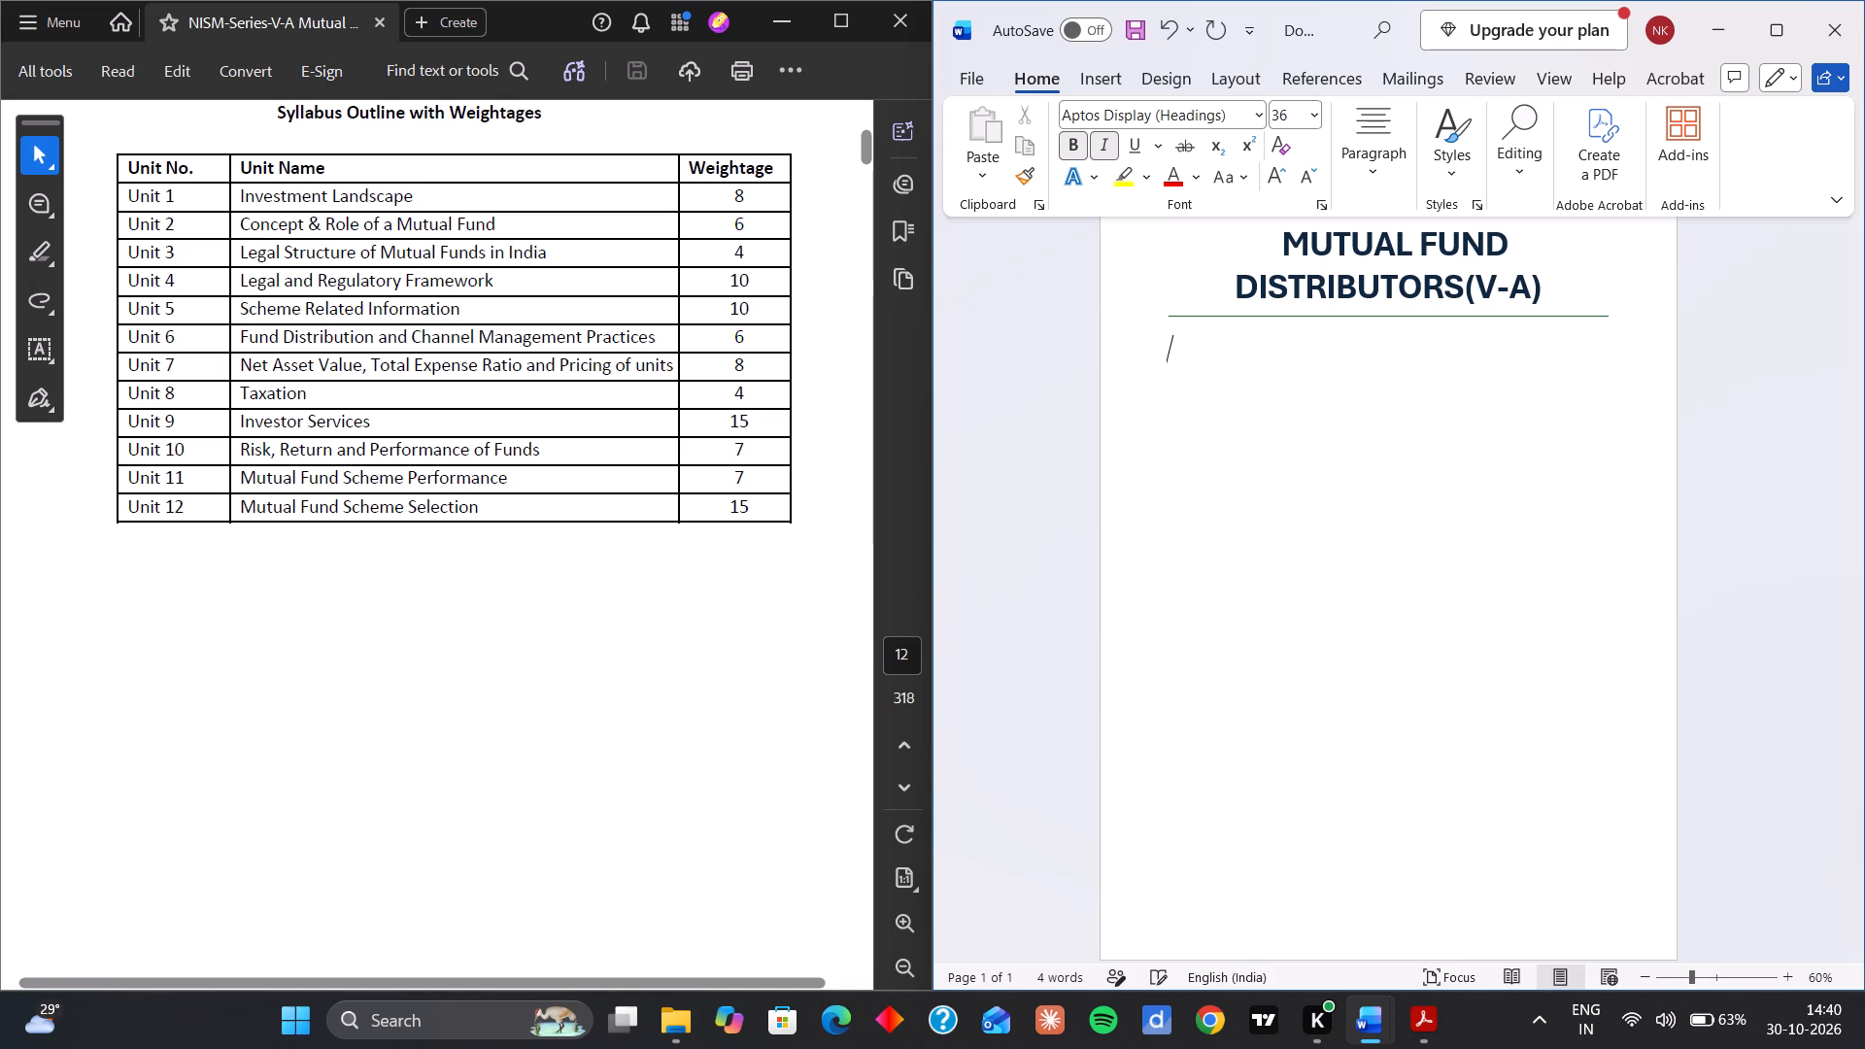
Enter the chapter heading INVESTMENT LANDSCAPE in bold italics on the line below the title.
type("in")
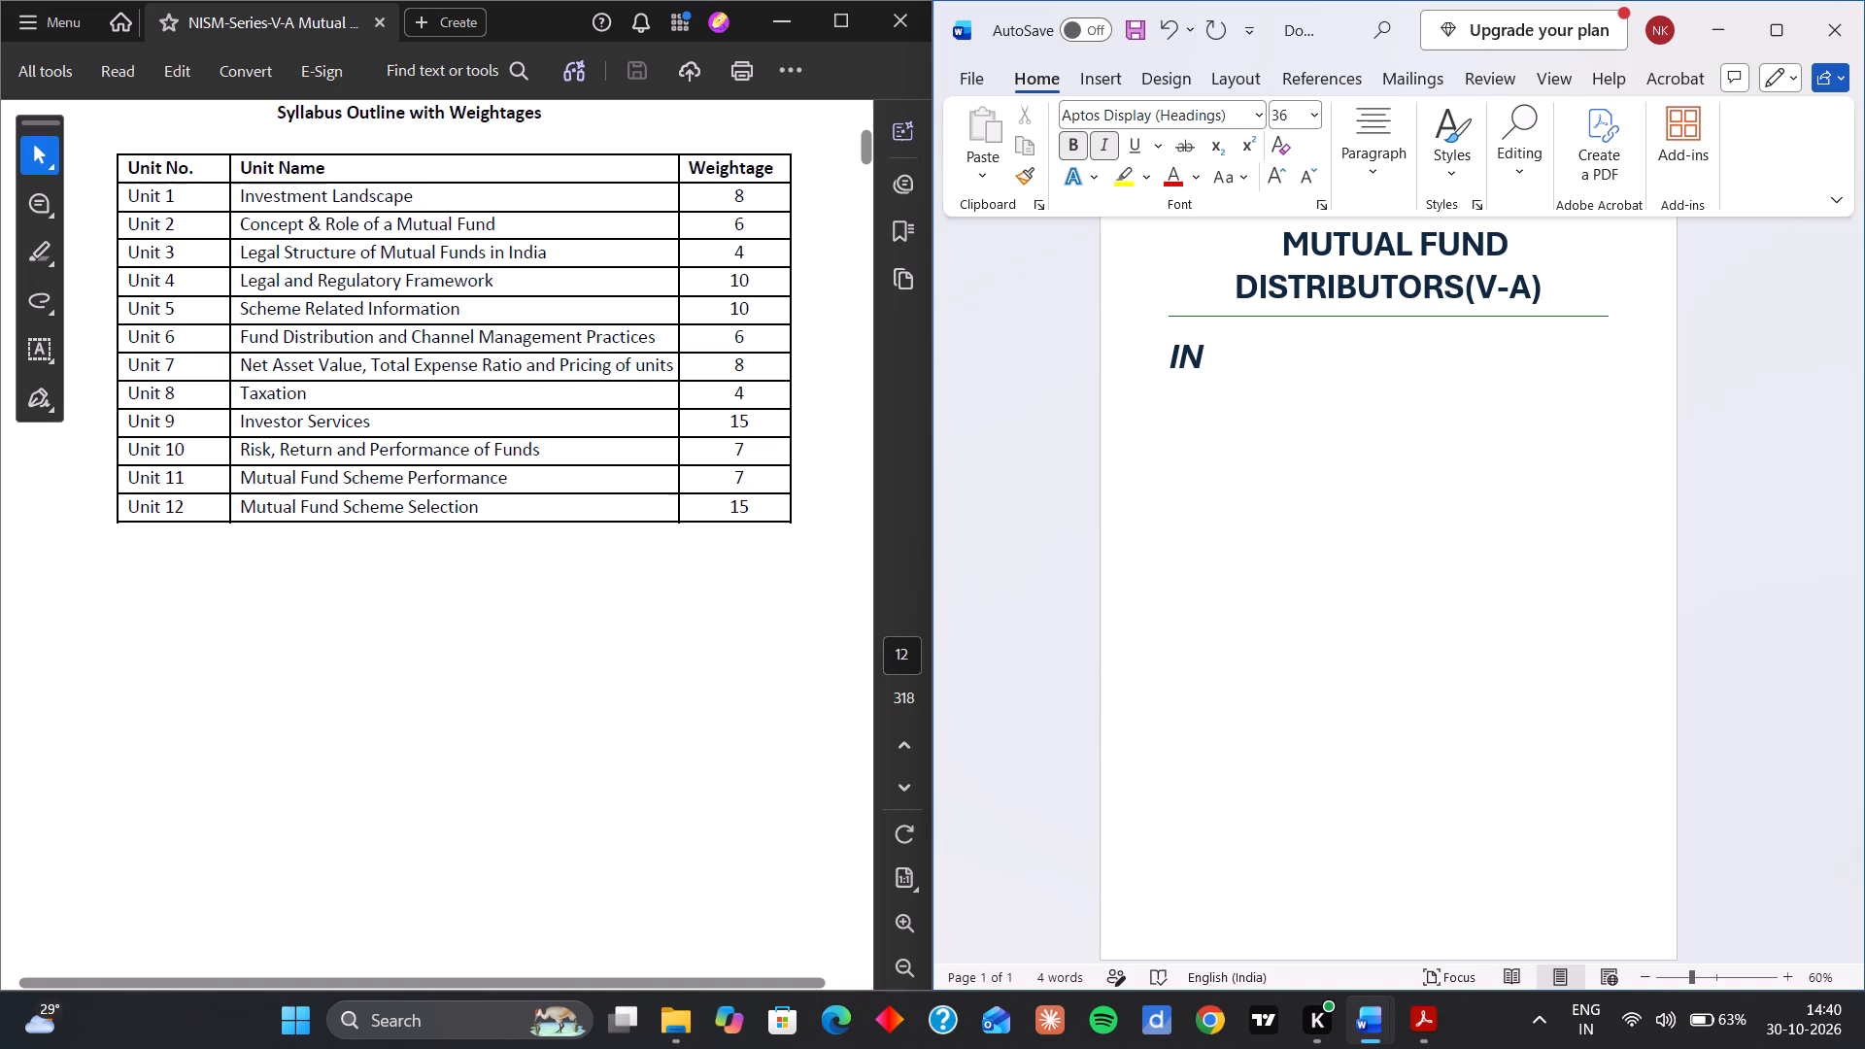
type("ves")
key("t")
type("ment")
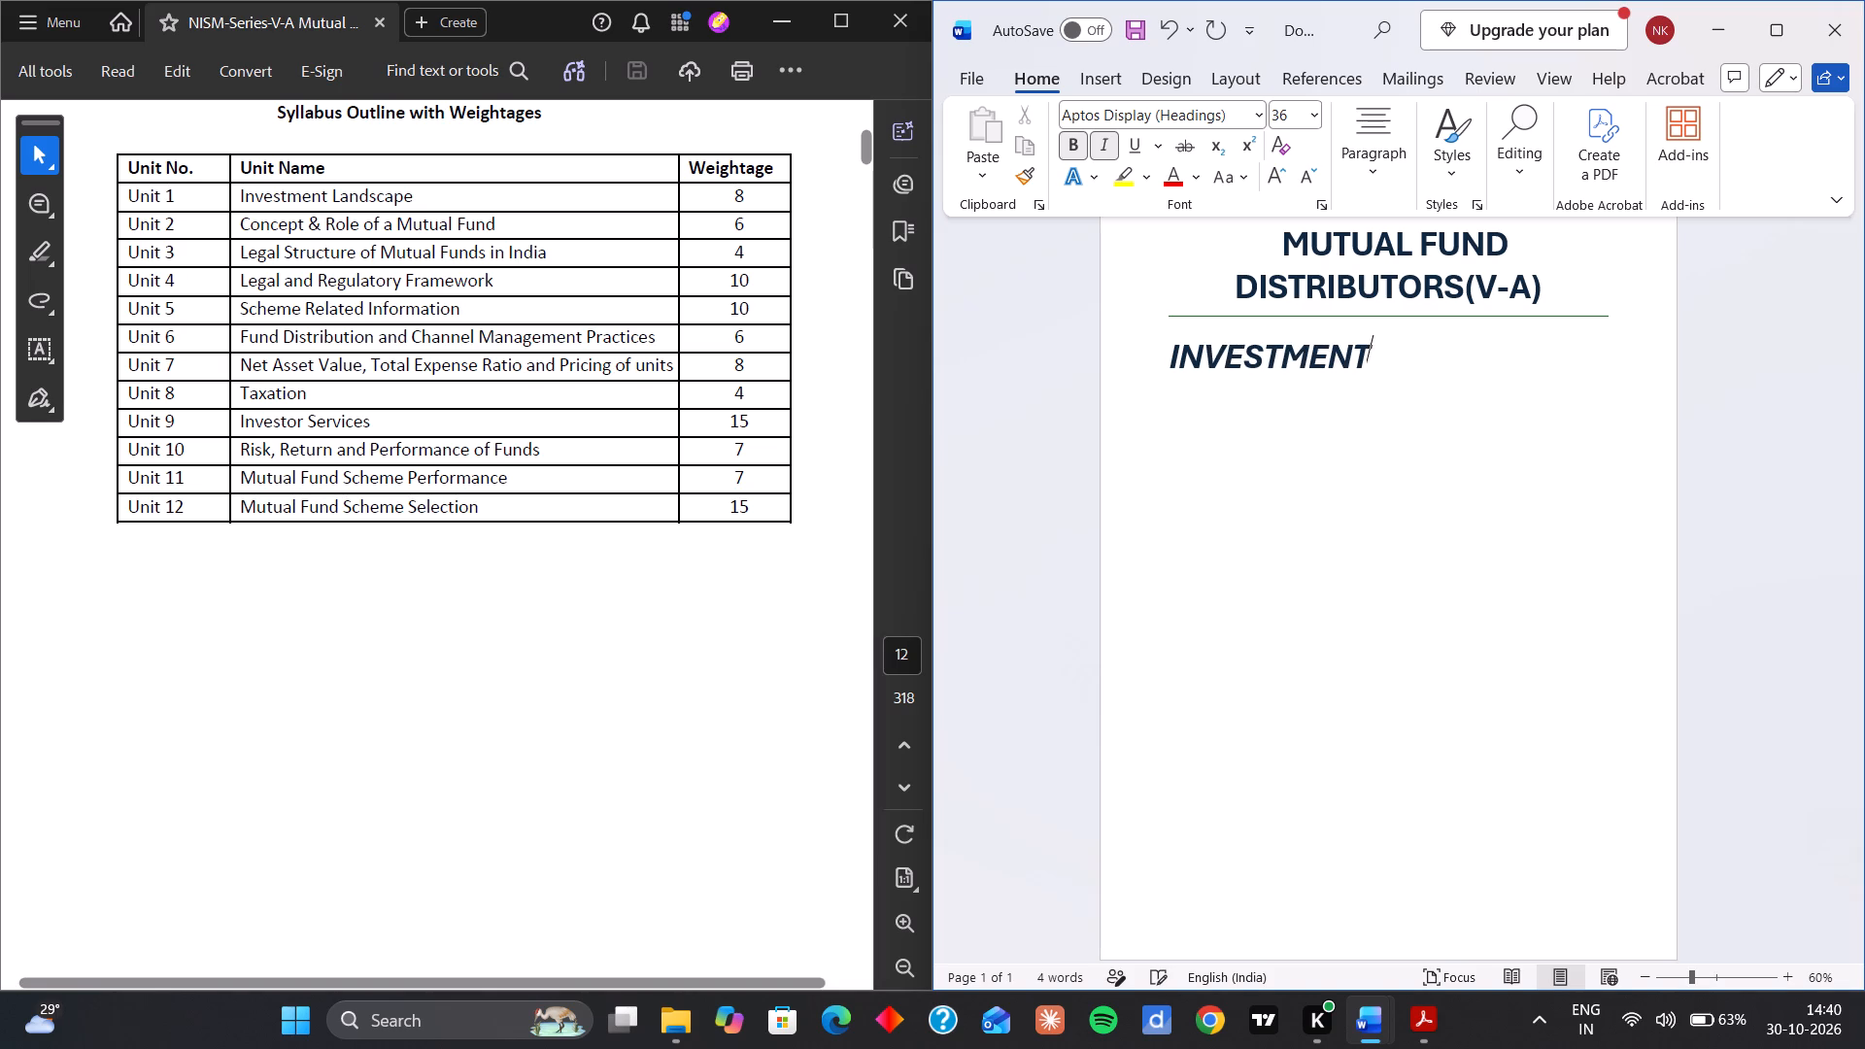
key("space")
type("land")
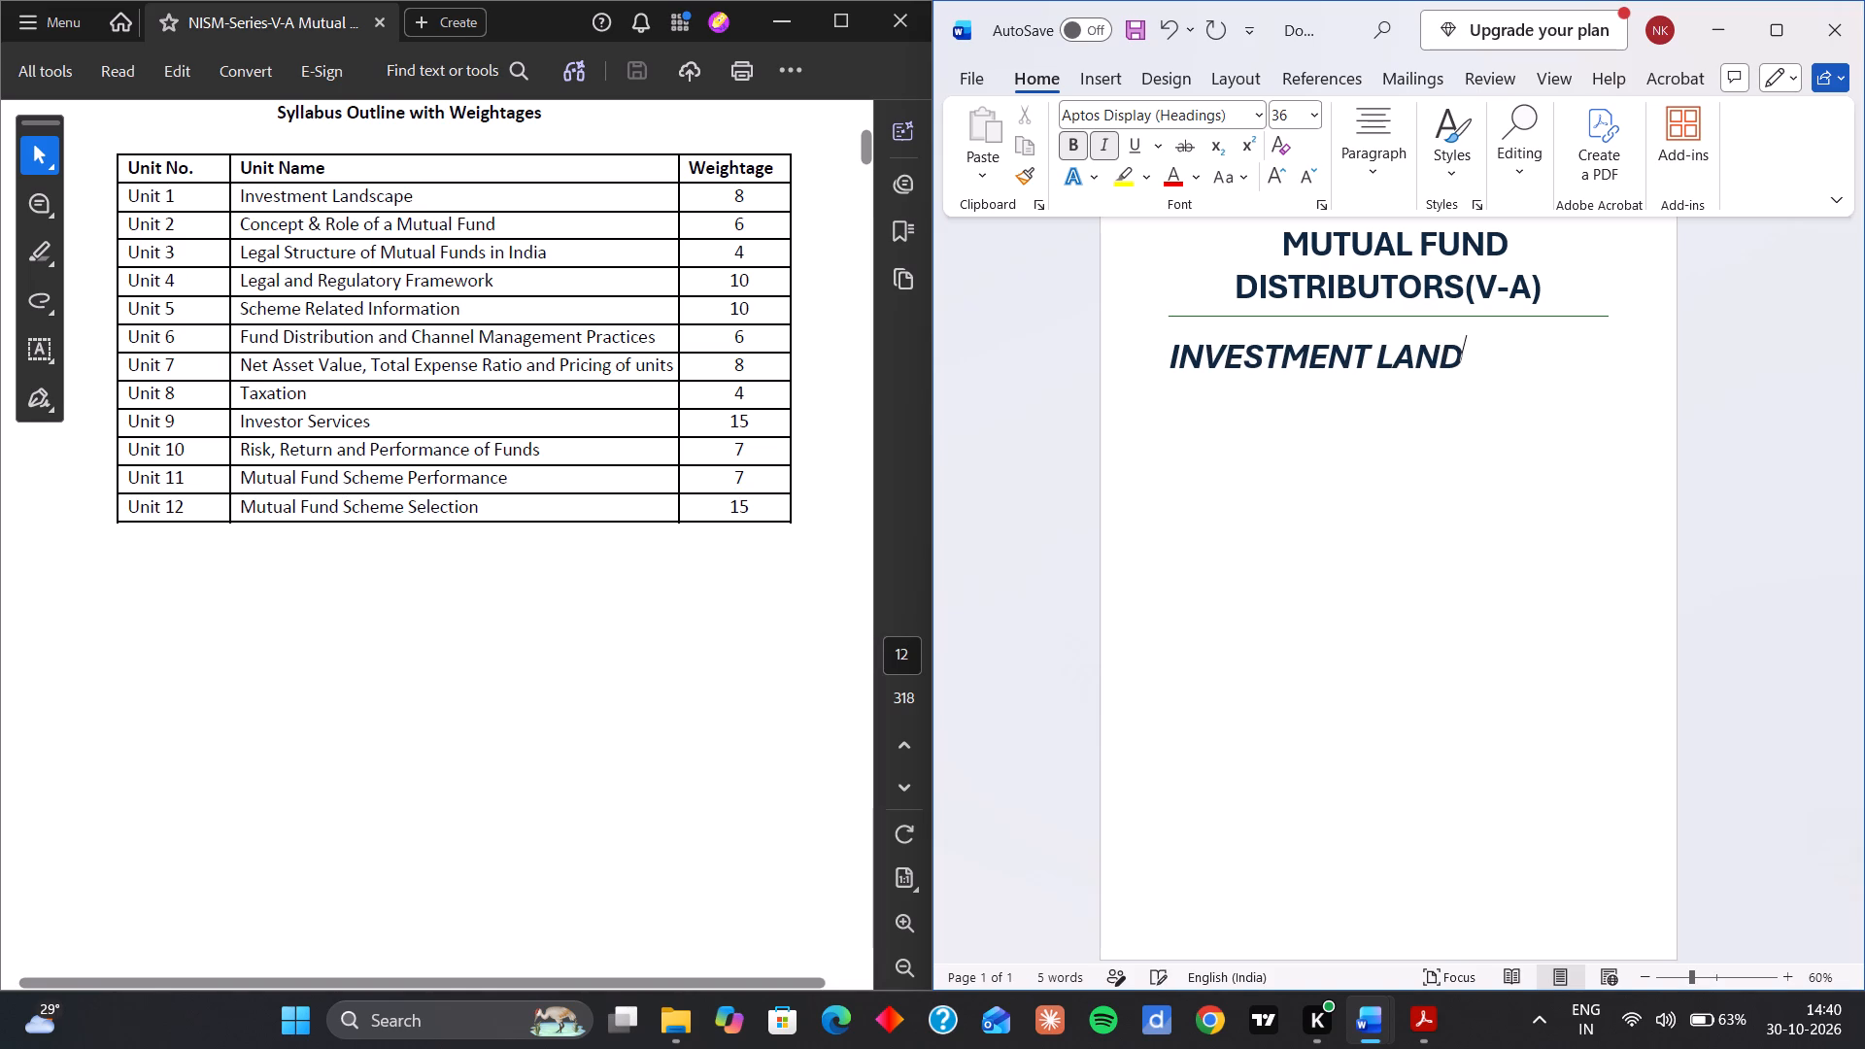
type("scape")
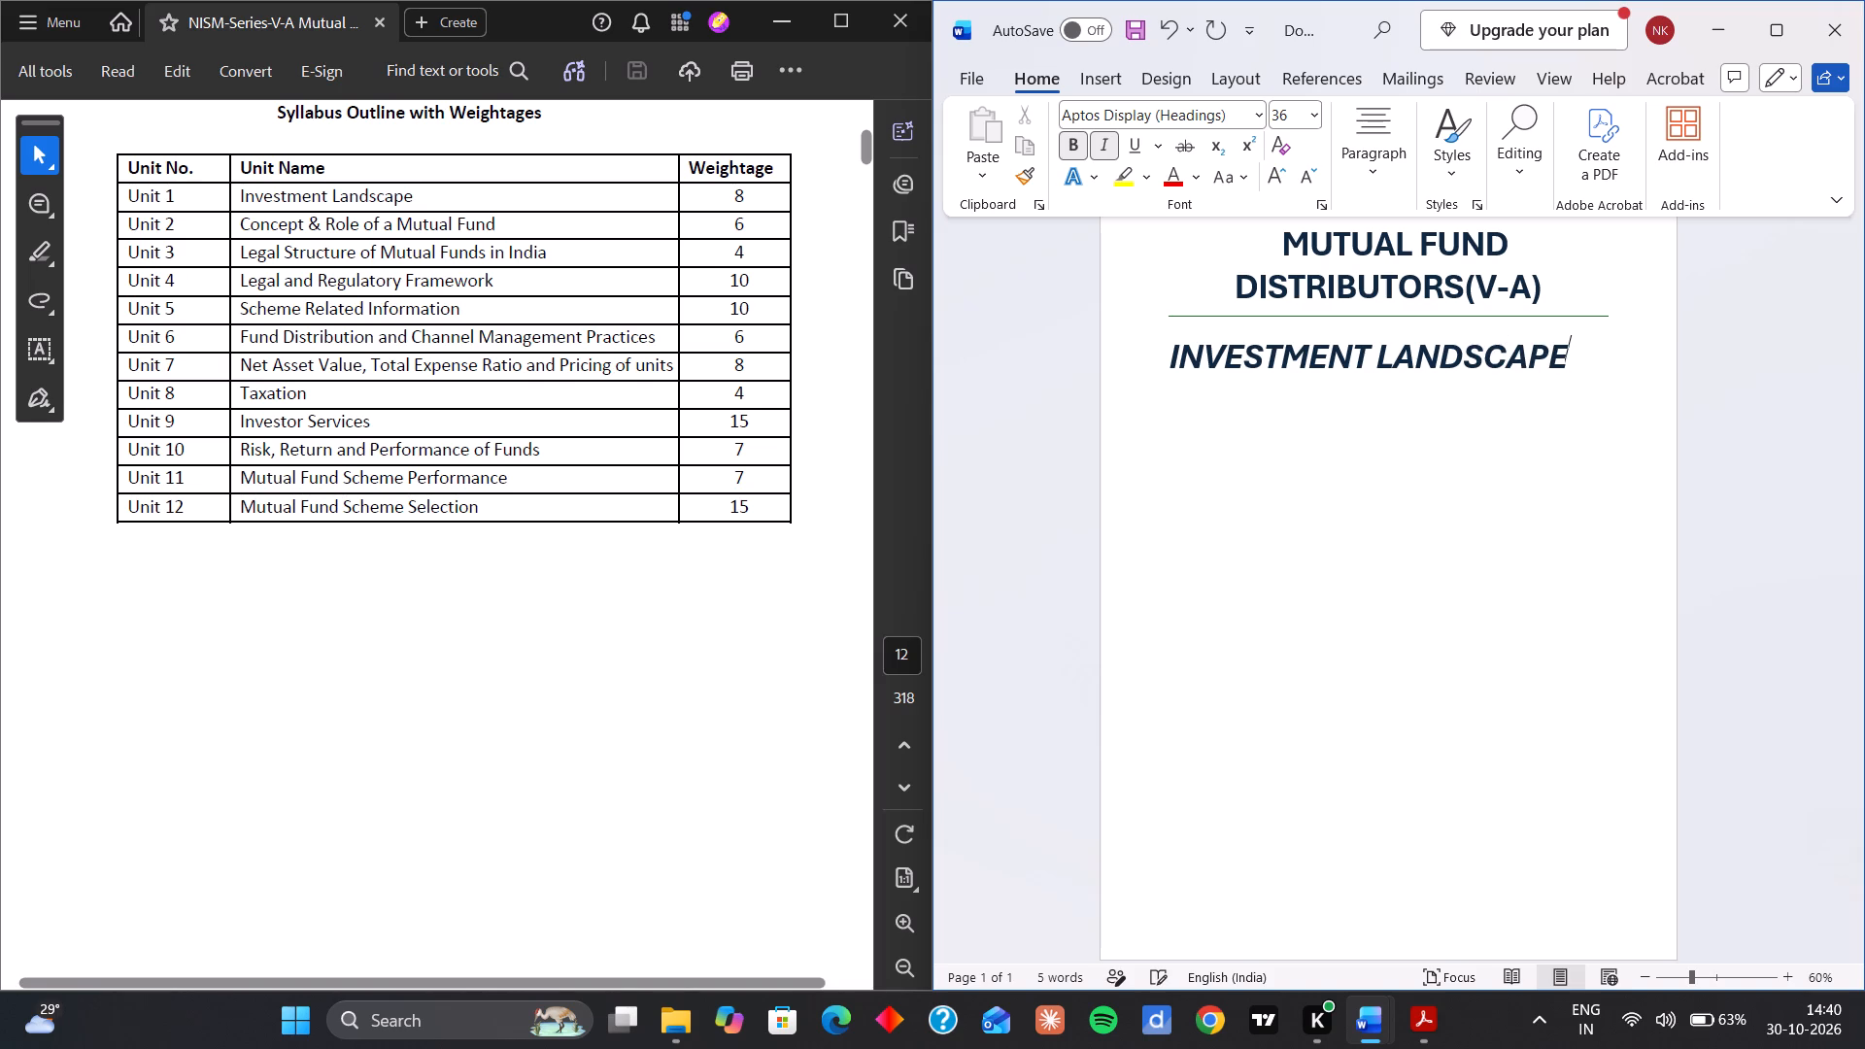
key("space")
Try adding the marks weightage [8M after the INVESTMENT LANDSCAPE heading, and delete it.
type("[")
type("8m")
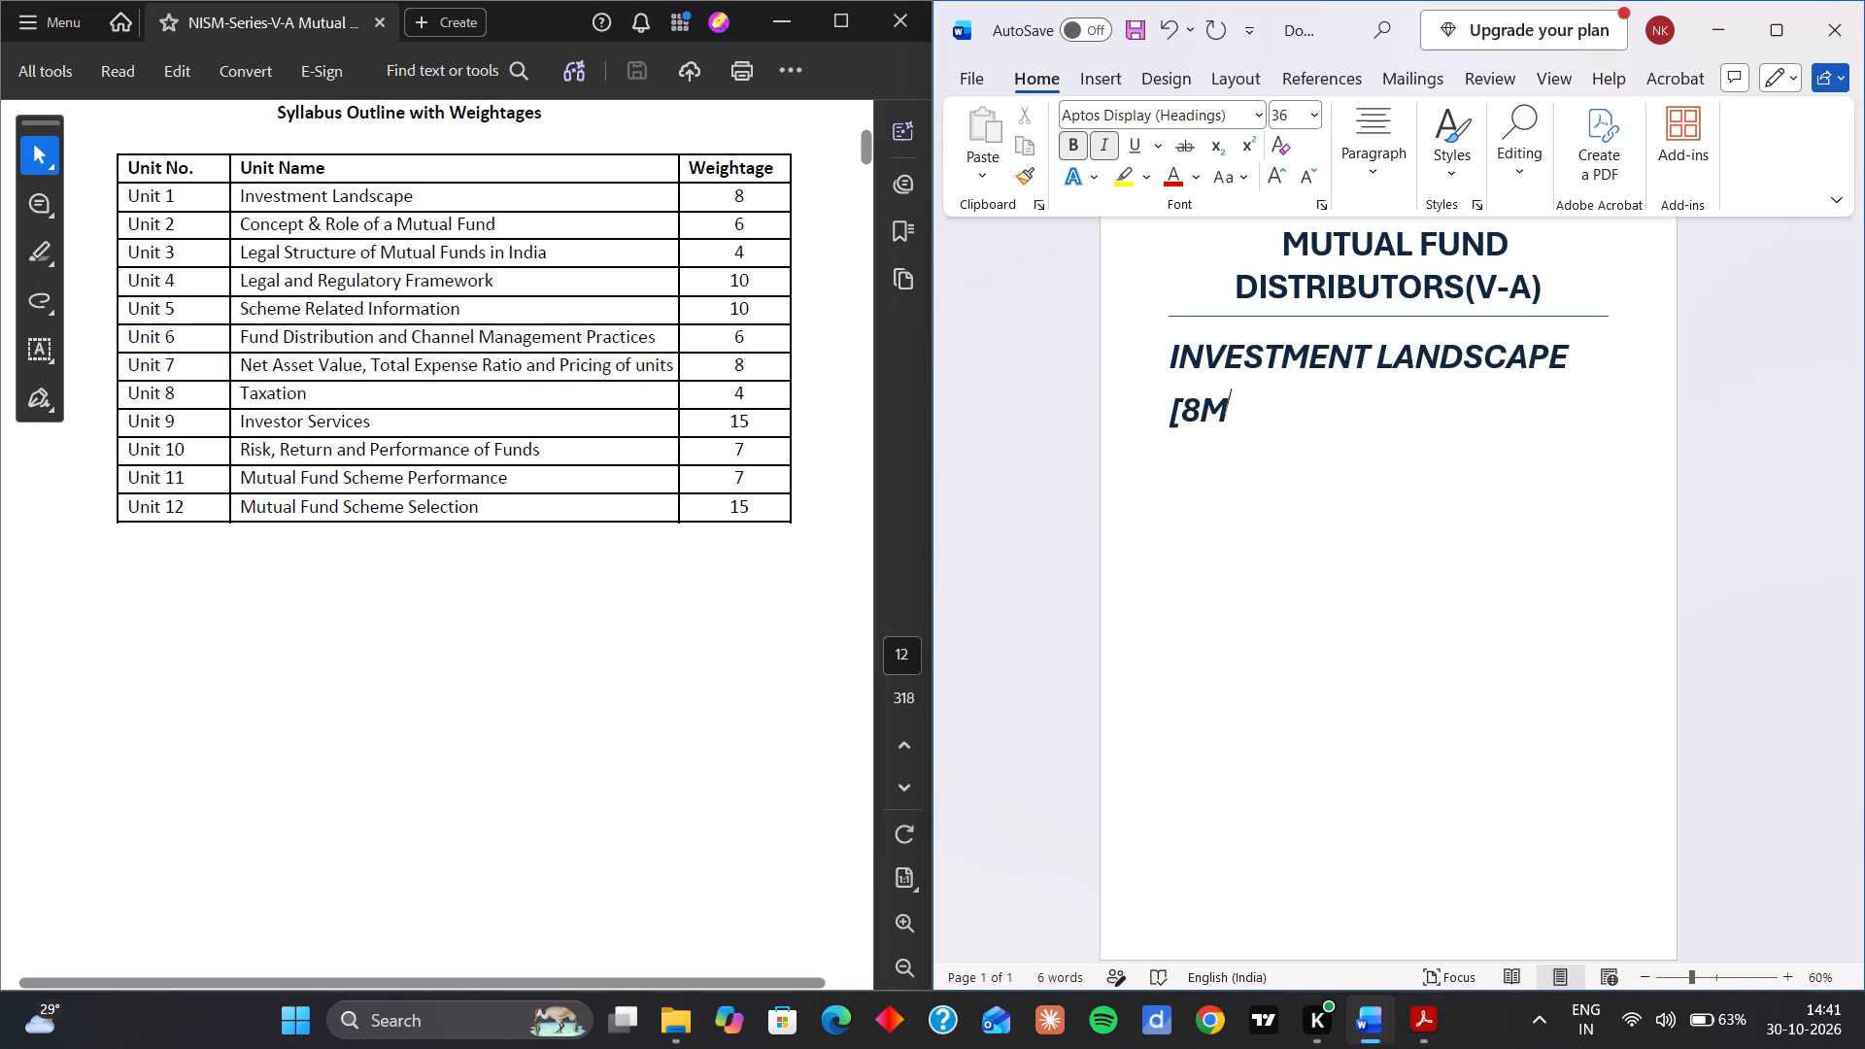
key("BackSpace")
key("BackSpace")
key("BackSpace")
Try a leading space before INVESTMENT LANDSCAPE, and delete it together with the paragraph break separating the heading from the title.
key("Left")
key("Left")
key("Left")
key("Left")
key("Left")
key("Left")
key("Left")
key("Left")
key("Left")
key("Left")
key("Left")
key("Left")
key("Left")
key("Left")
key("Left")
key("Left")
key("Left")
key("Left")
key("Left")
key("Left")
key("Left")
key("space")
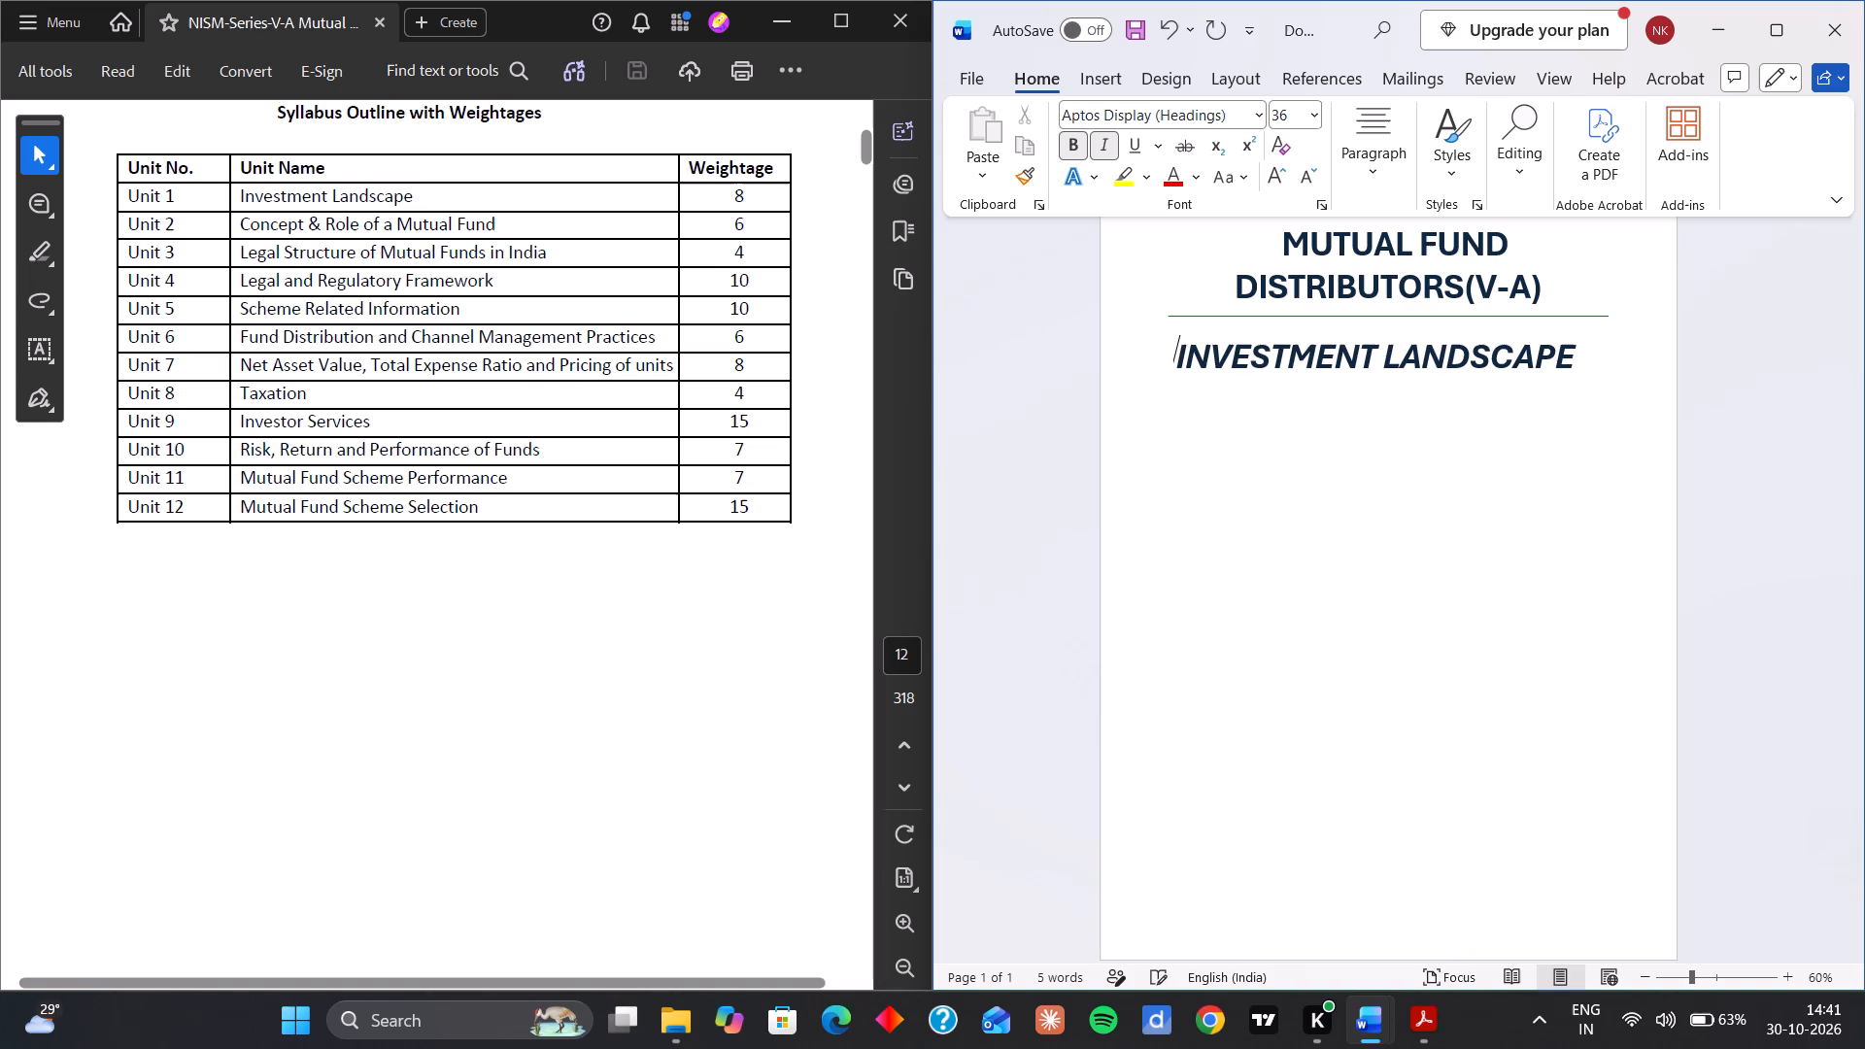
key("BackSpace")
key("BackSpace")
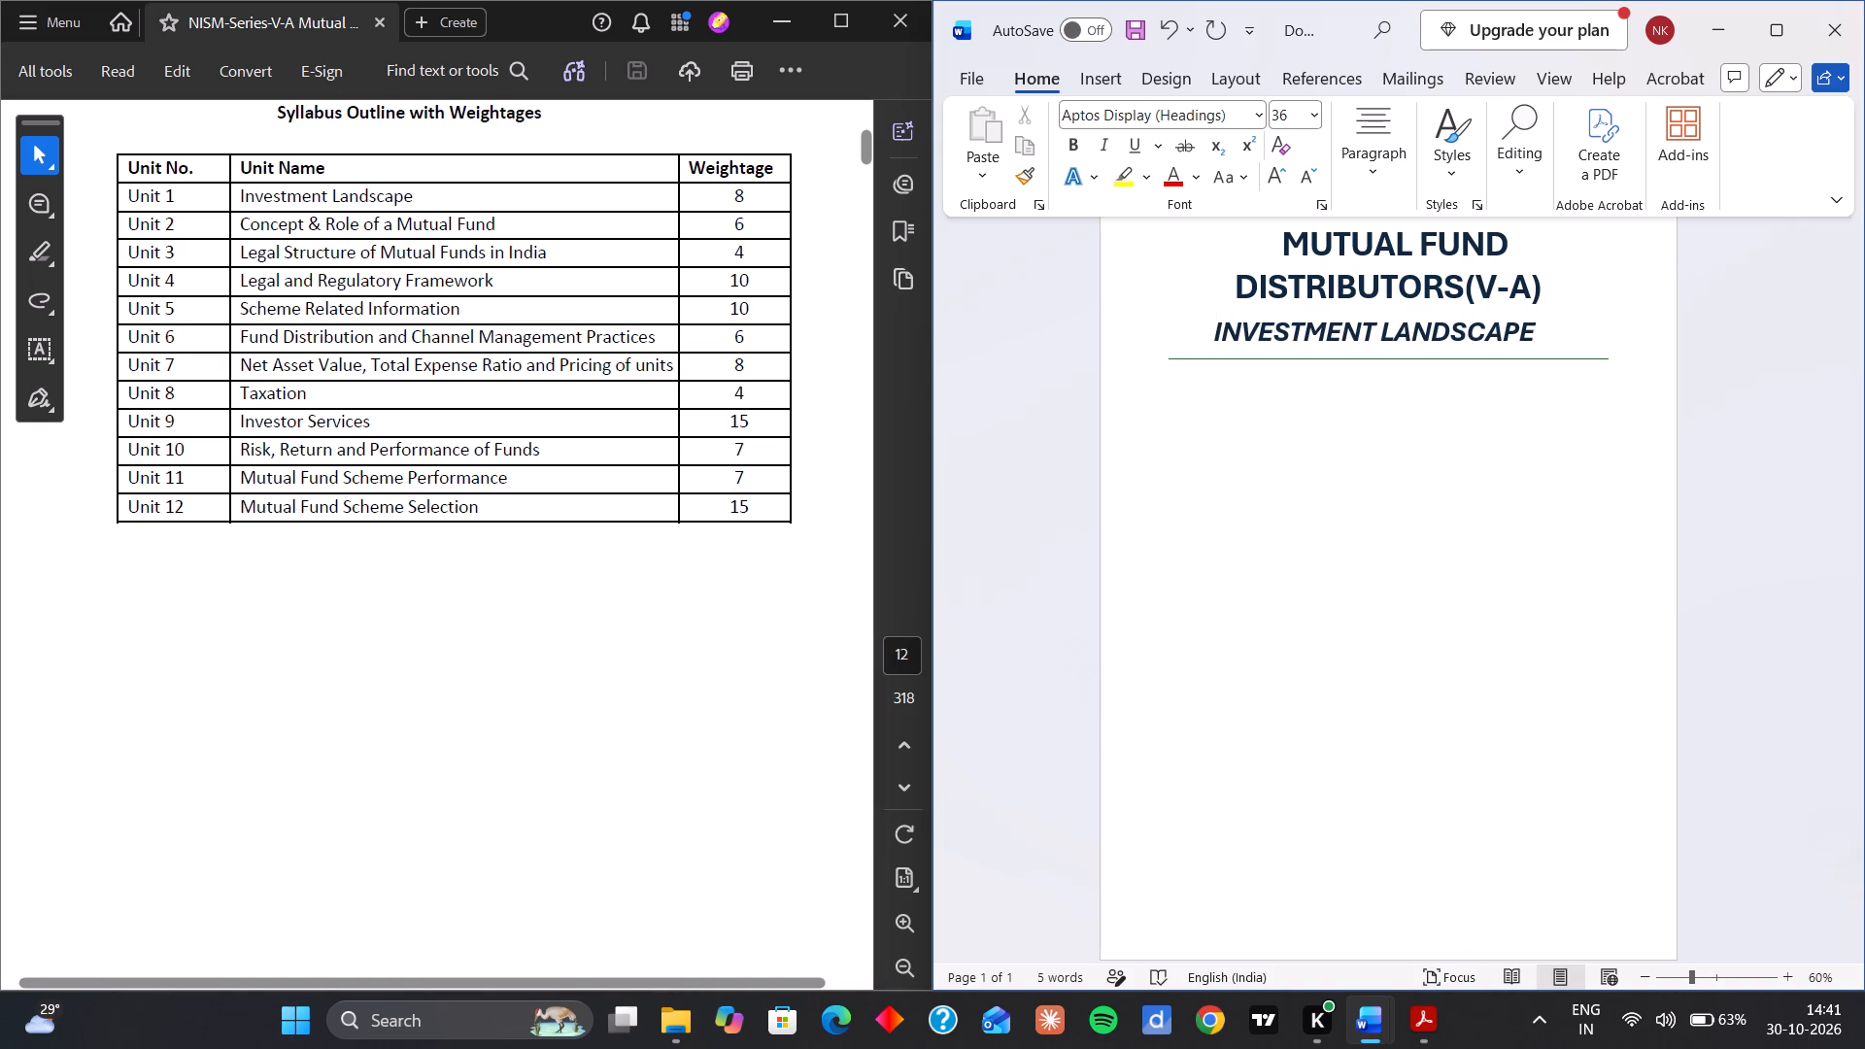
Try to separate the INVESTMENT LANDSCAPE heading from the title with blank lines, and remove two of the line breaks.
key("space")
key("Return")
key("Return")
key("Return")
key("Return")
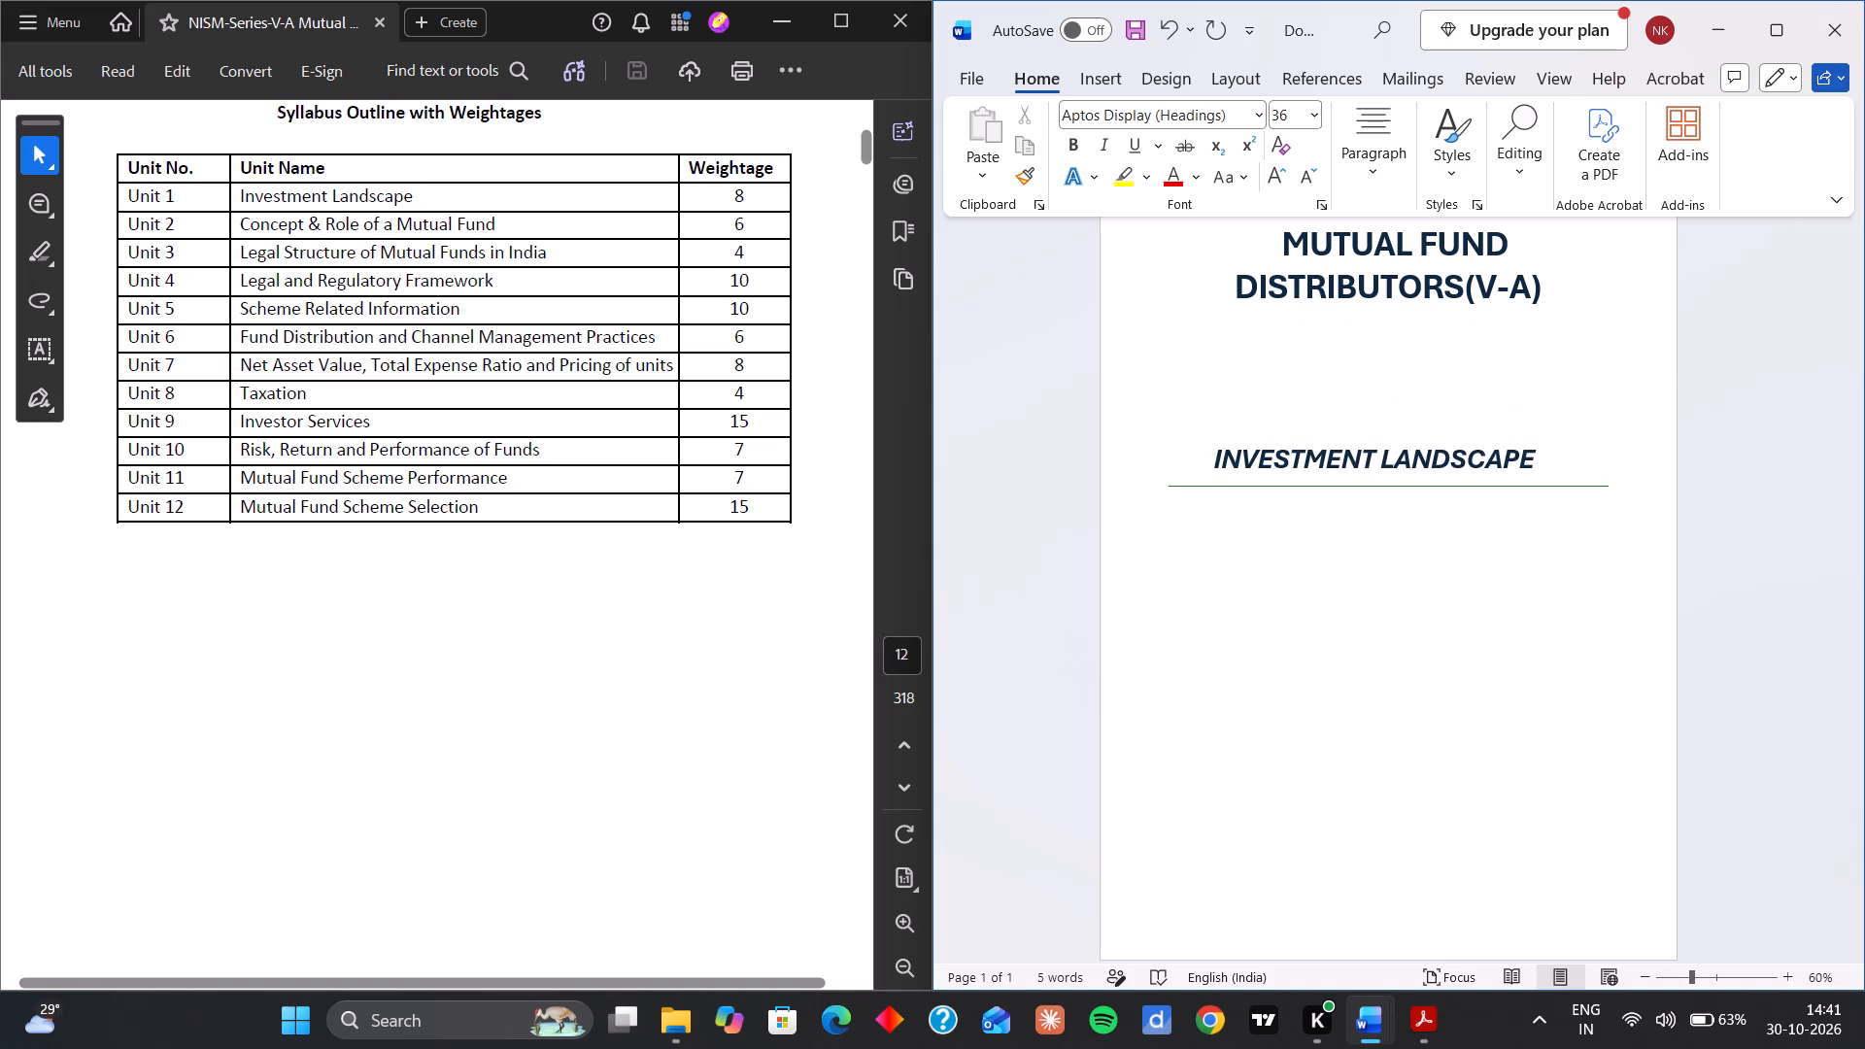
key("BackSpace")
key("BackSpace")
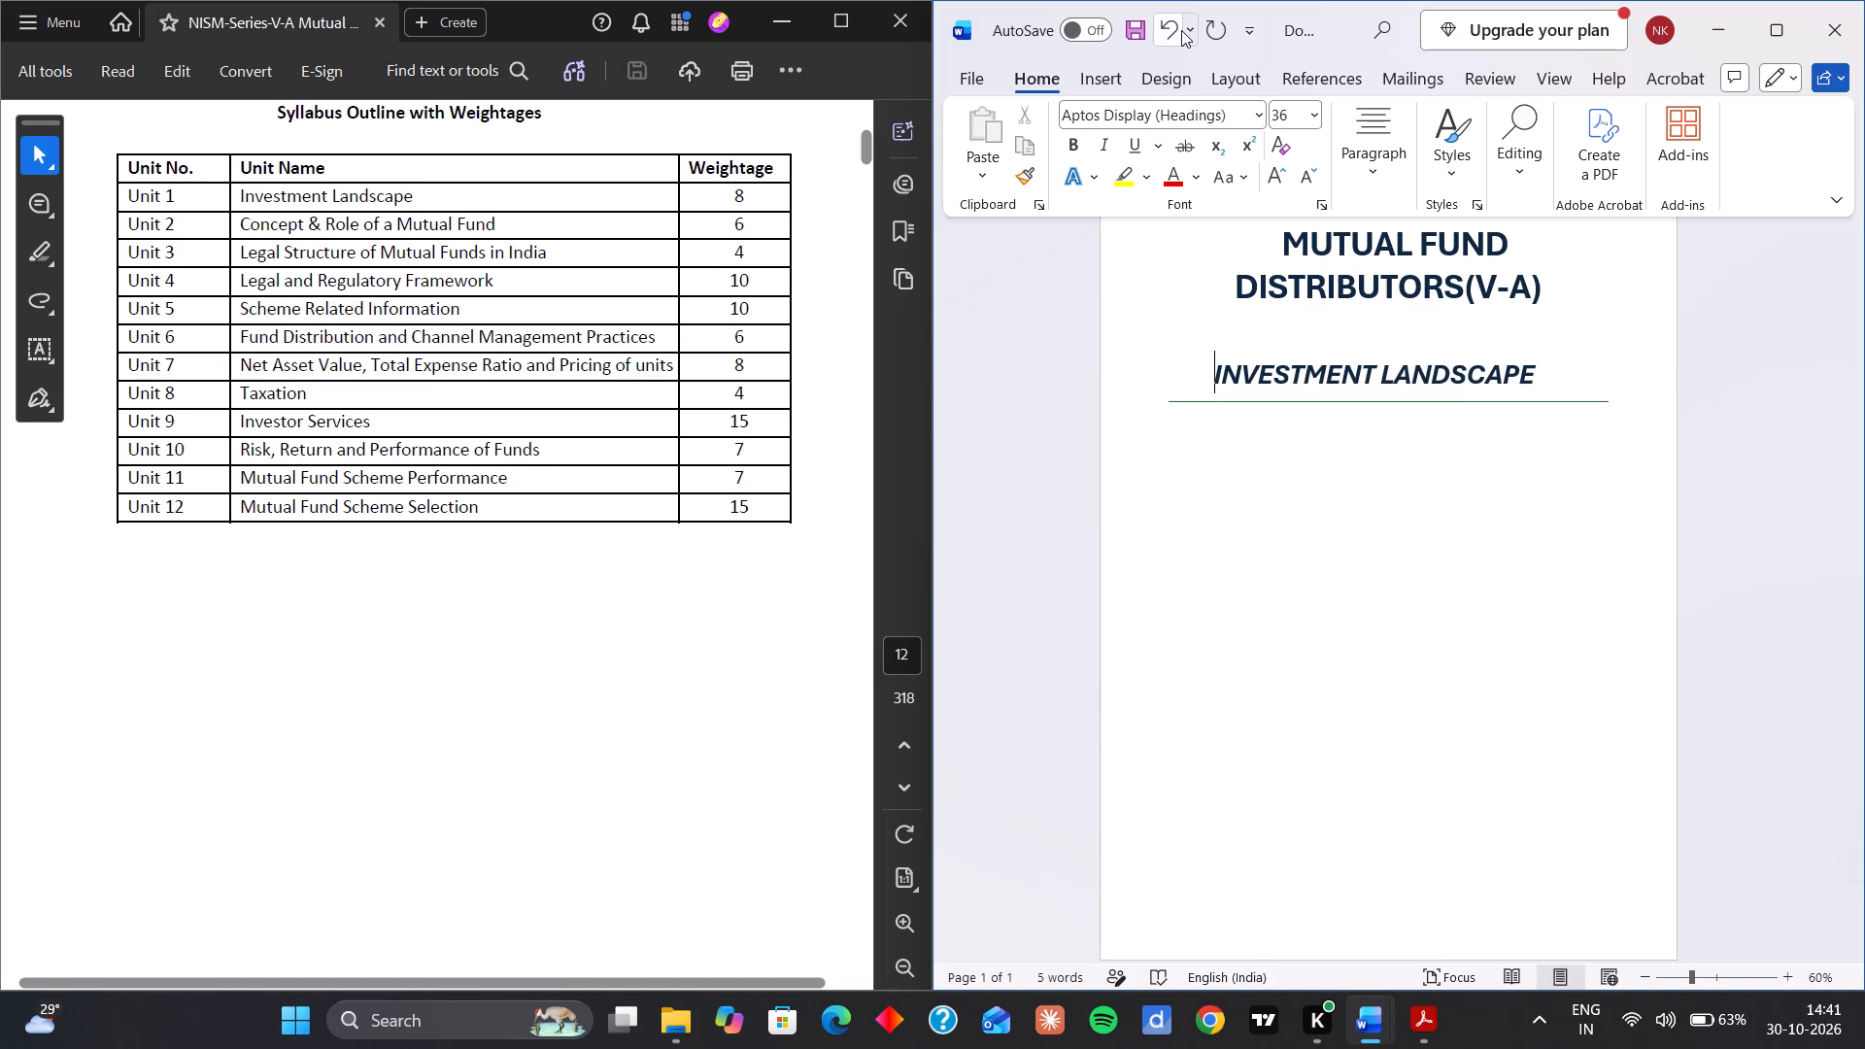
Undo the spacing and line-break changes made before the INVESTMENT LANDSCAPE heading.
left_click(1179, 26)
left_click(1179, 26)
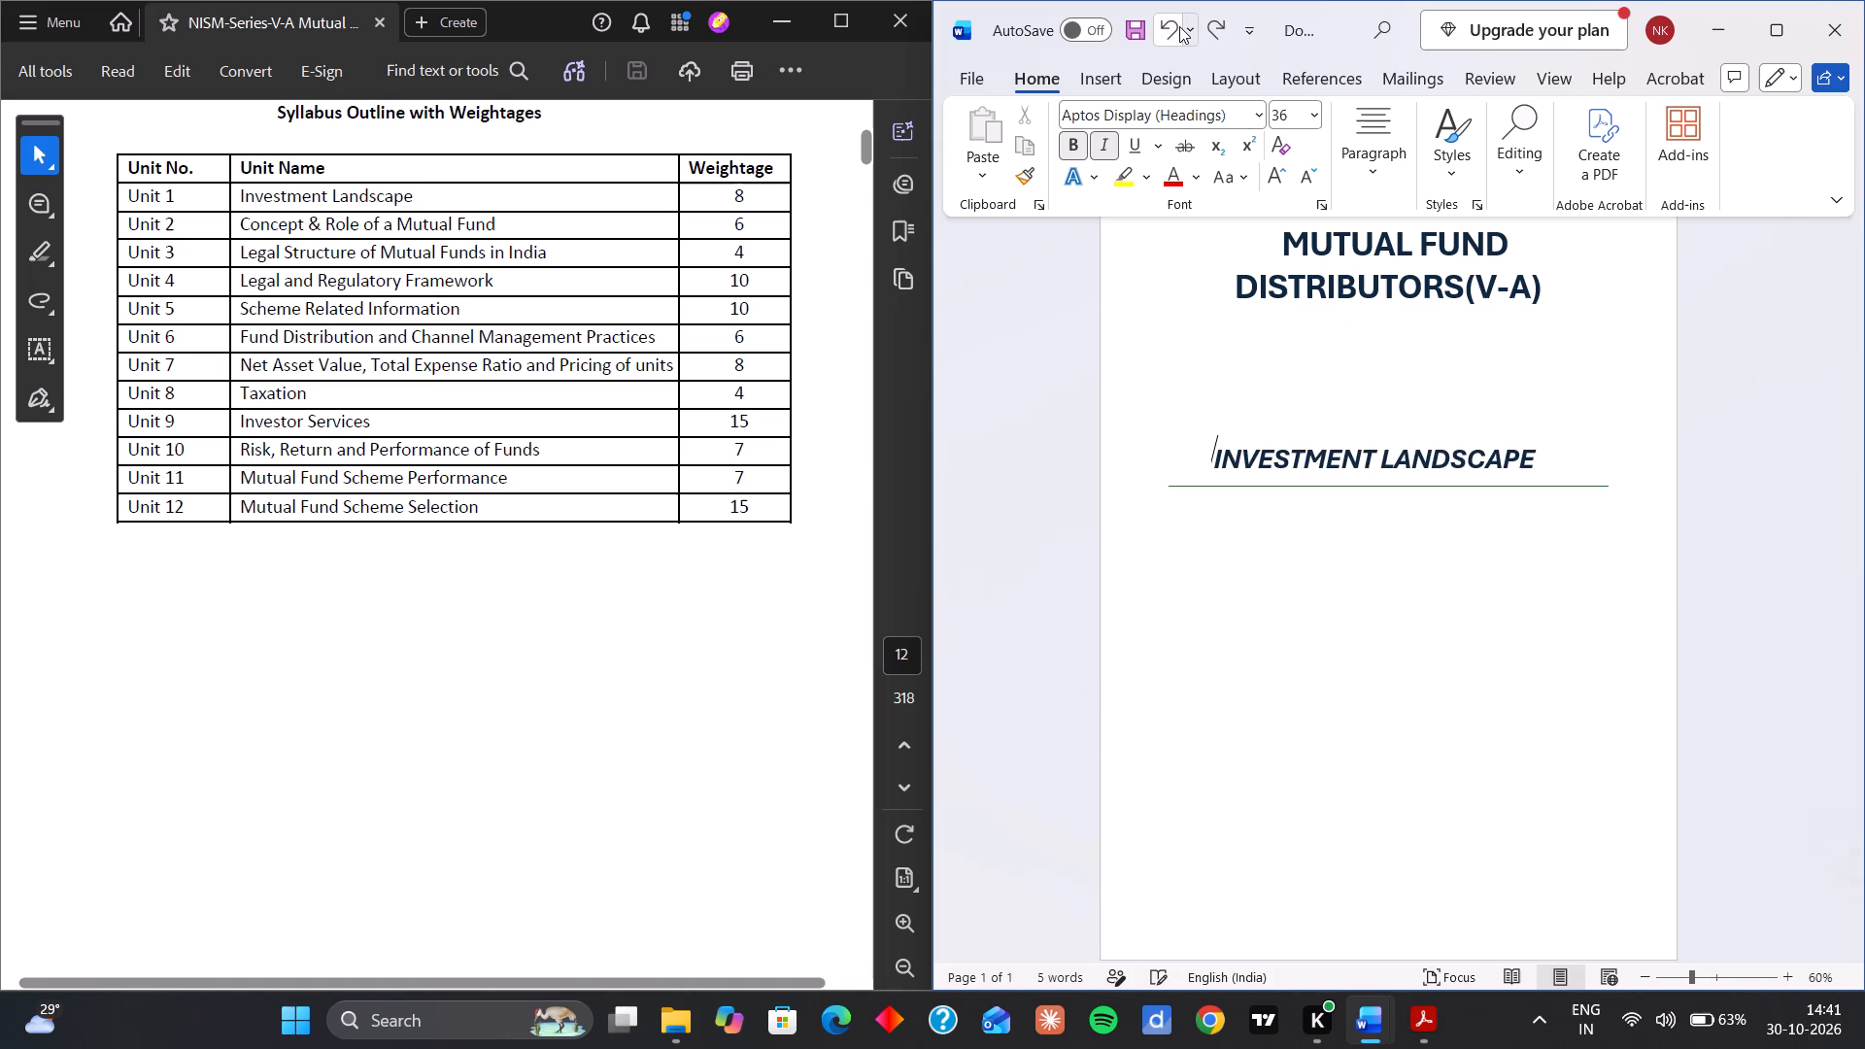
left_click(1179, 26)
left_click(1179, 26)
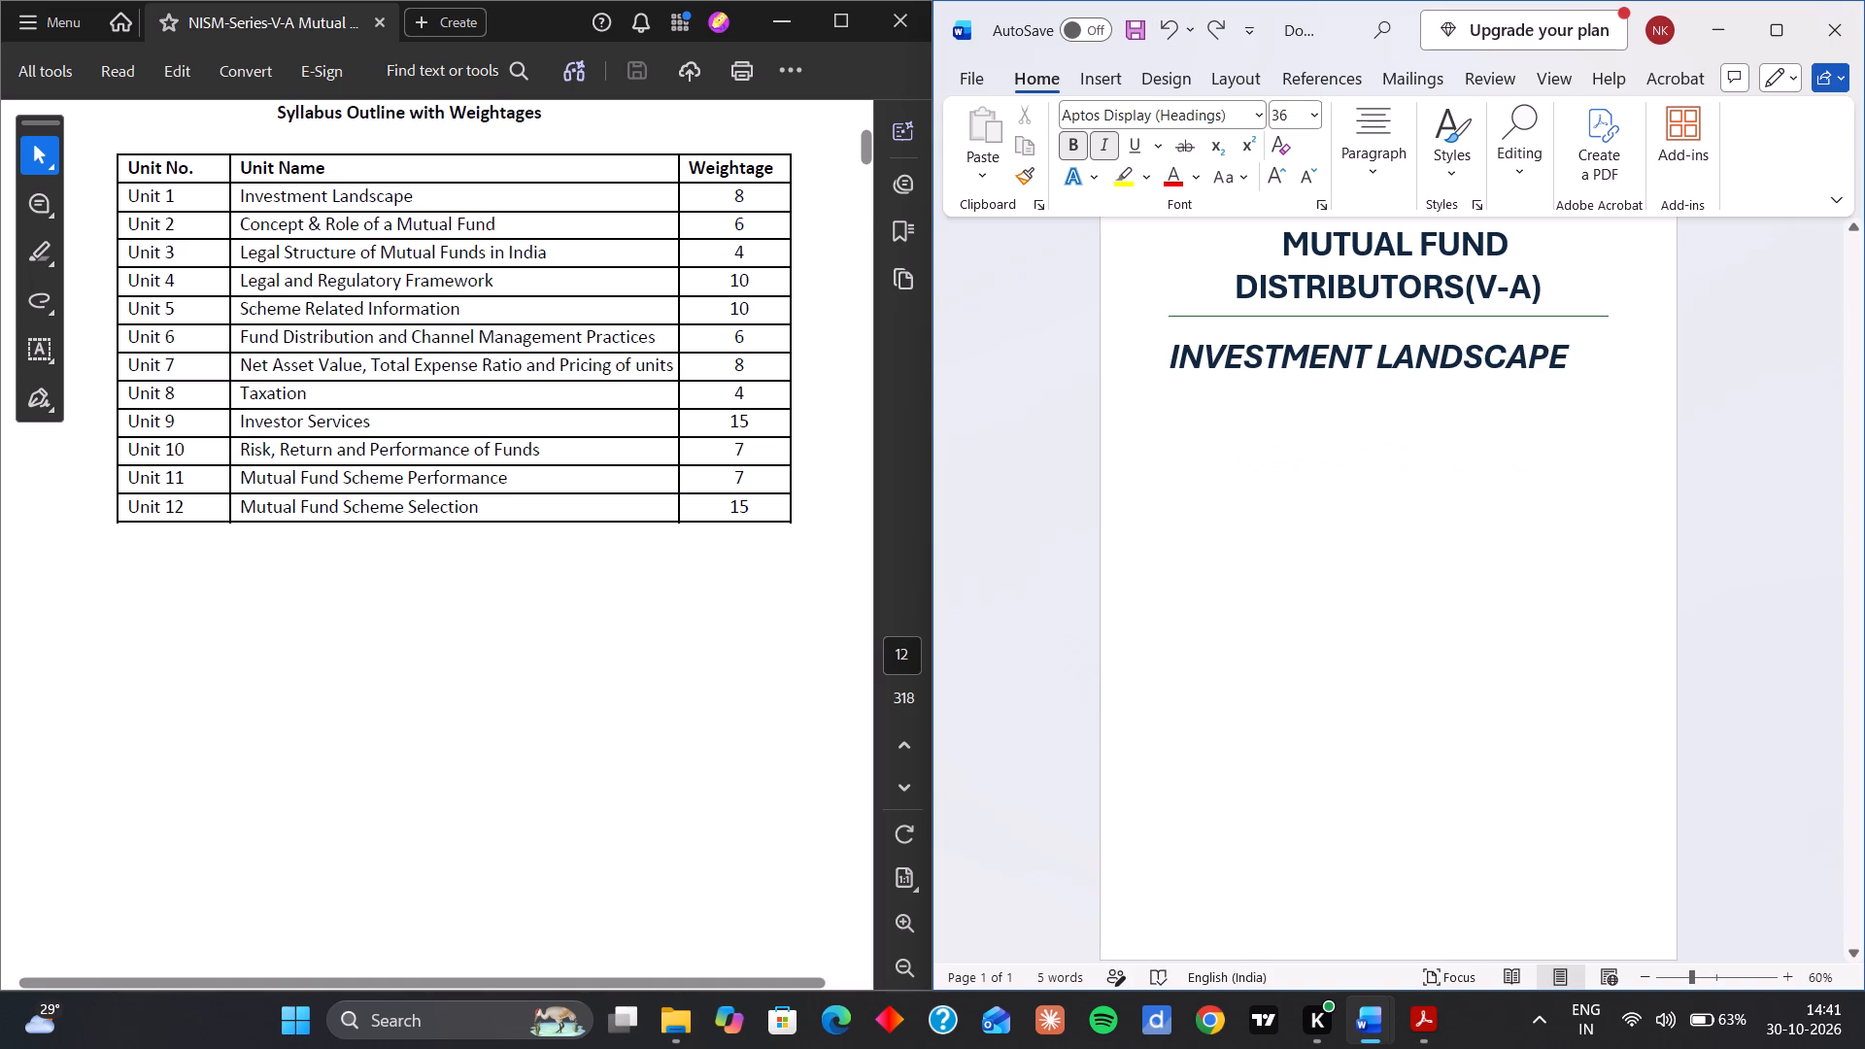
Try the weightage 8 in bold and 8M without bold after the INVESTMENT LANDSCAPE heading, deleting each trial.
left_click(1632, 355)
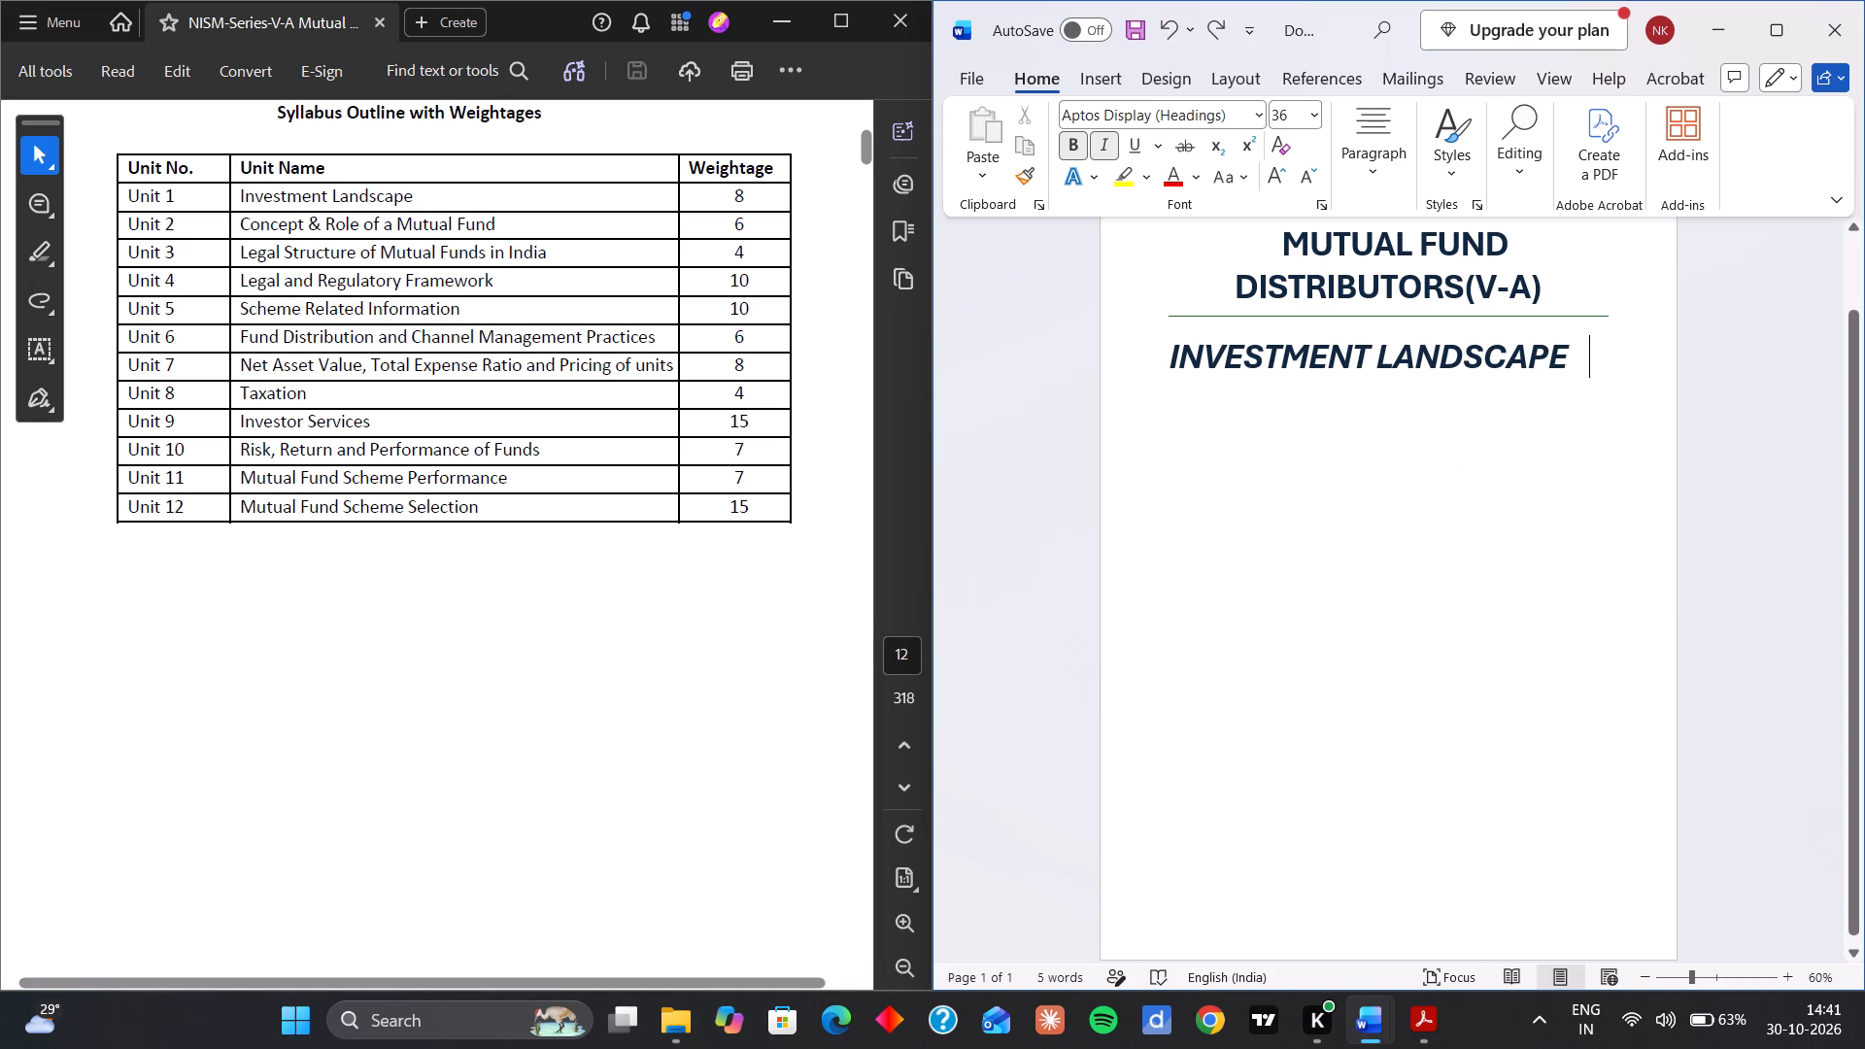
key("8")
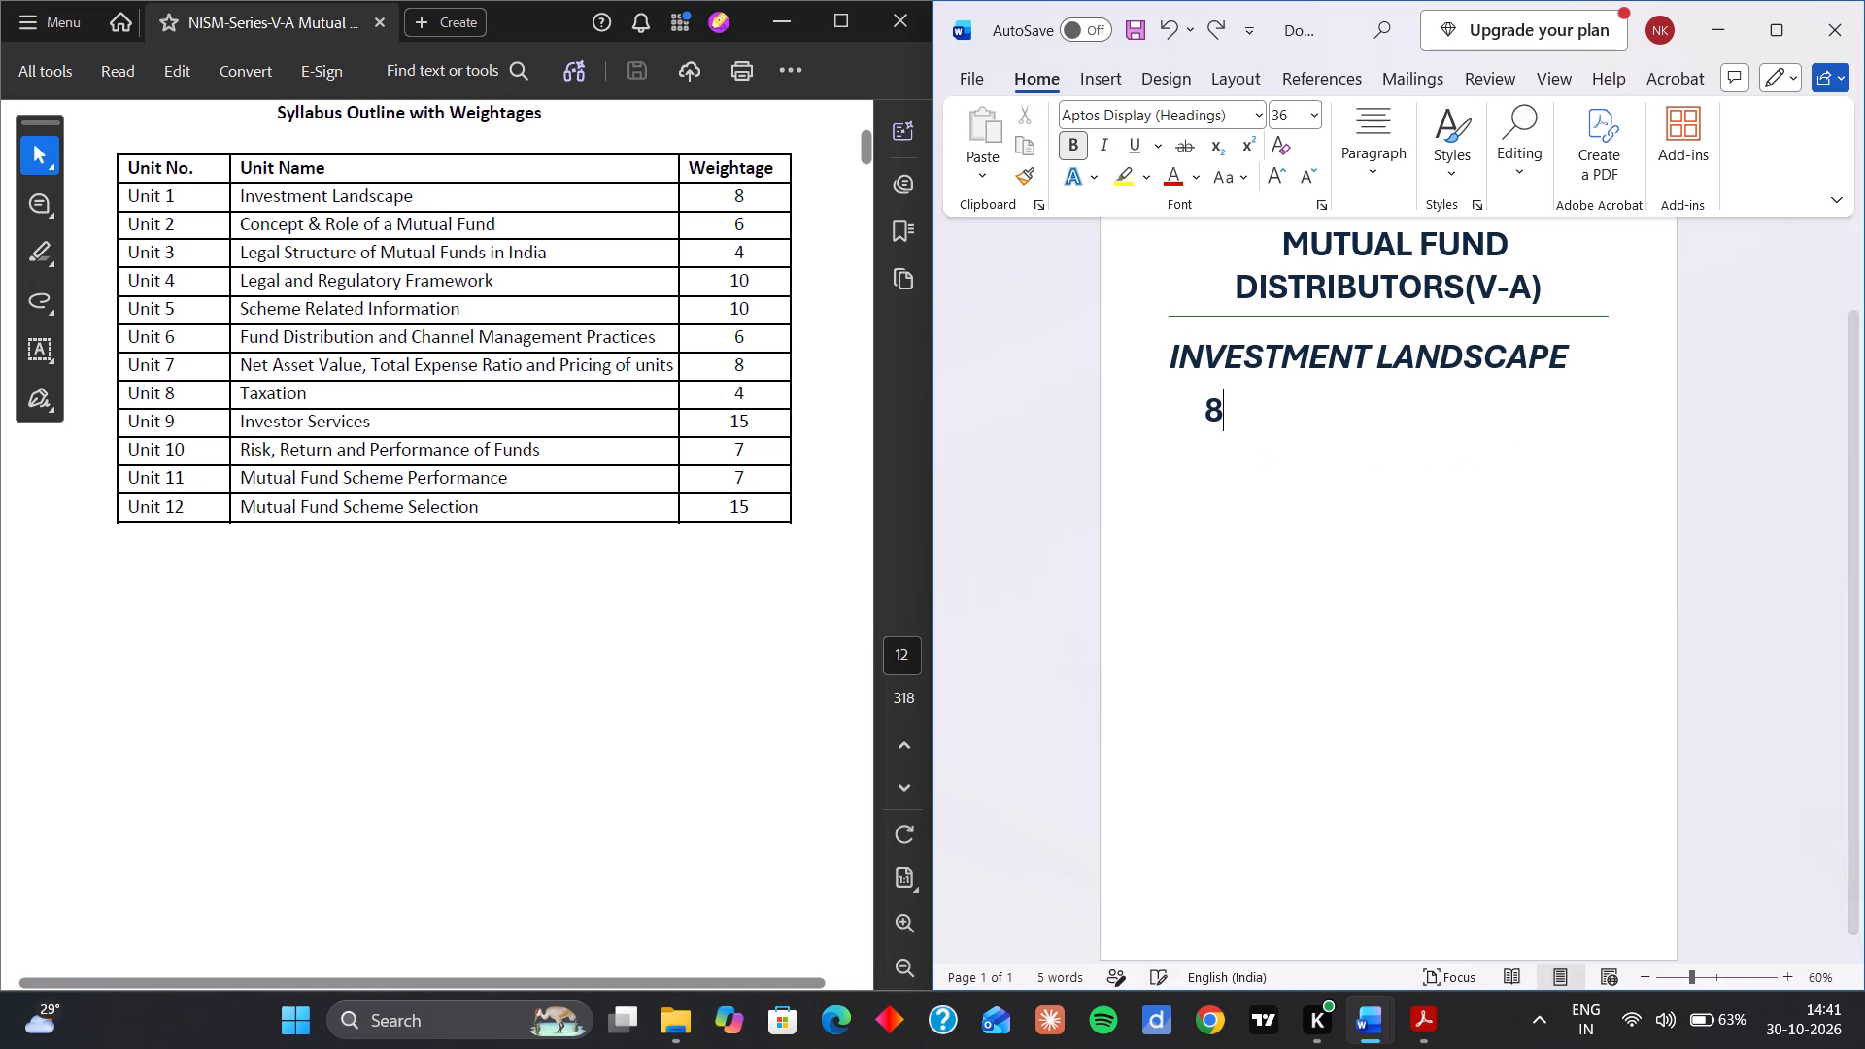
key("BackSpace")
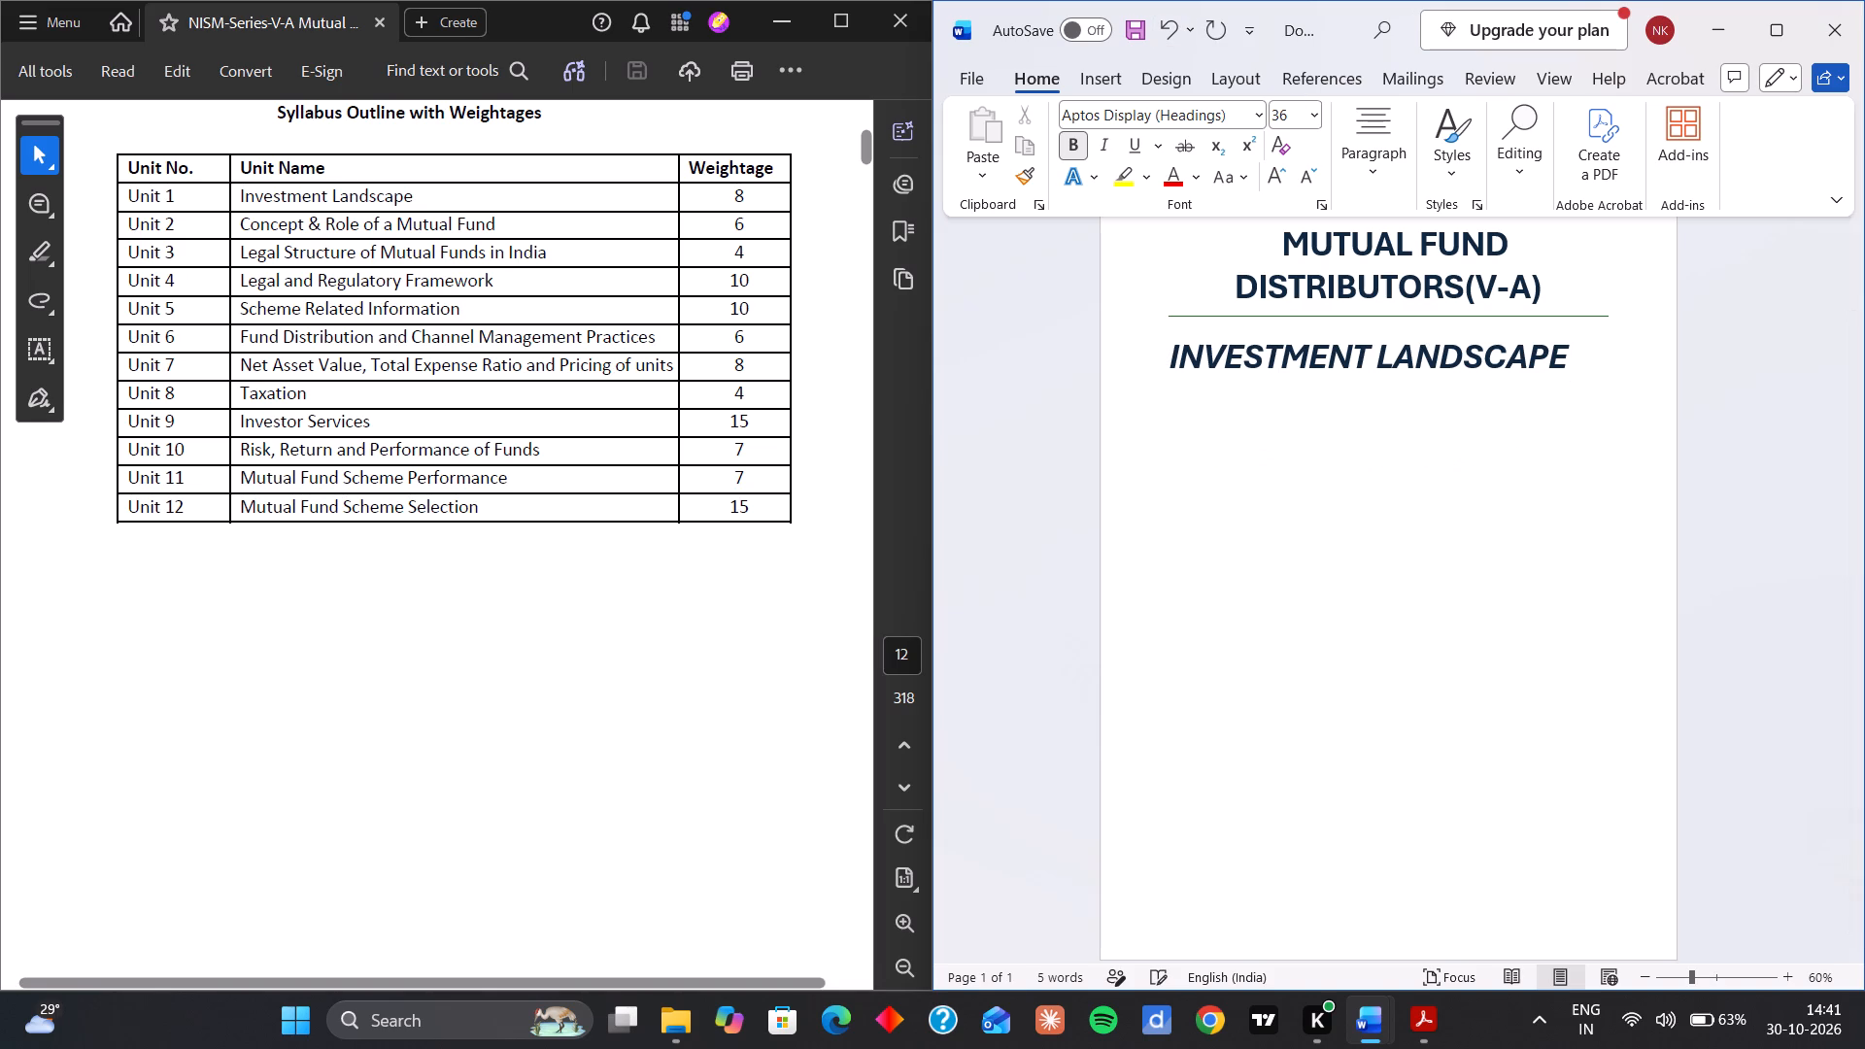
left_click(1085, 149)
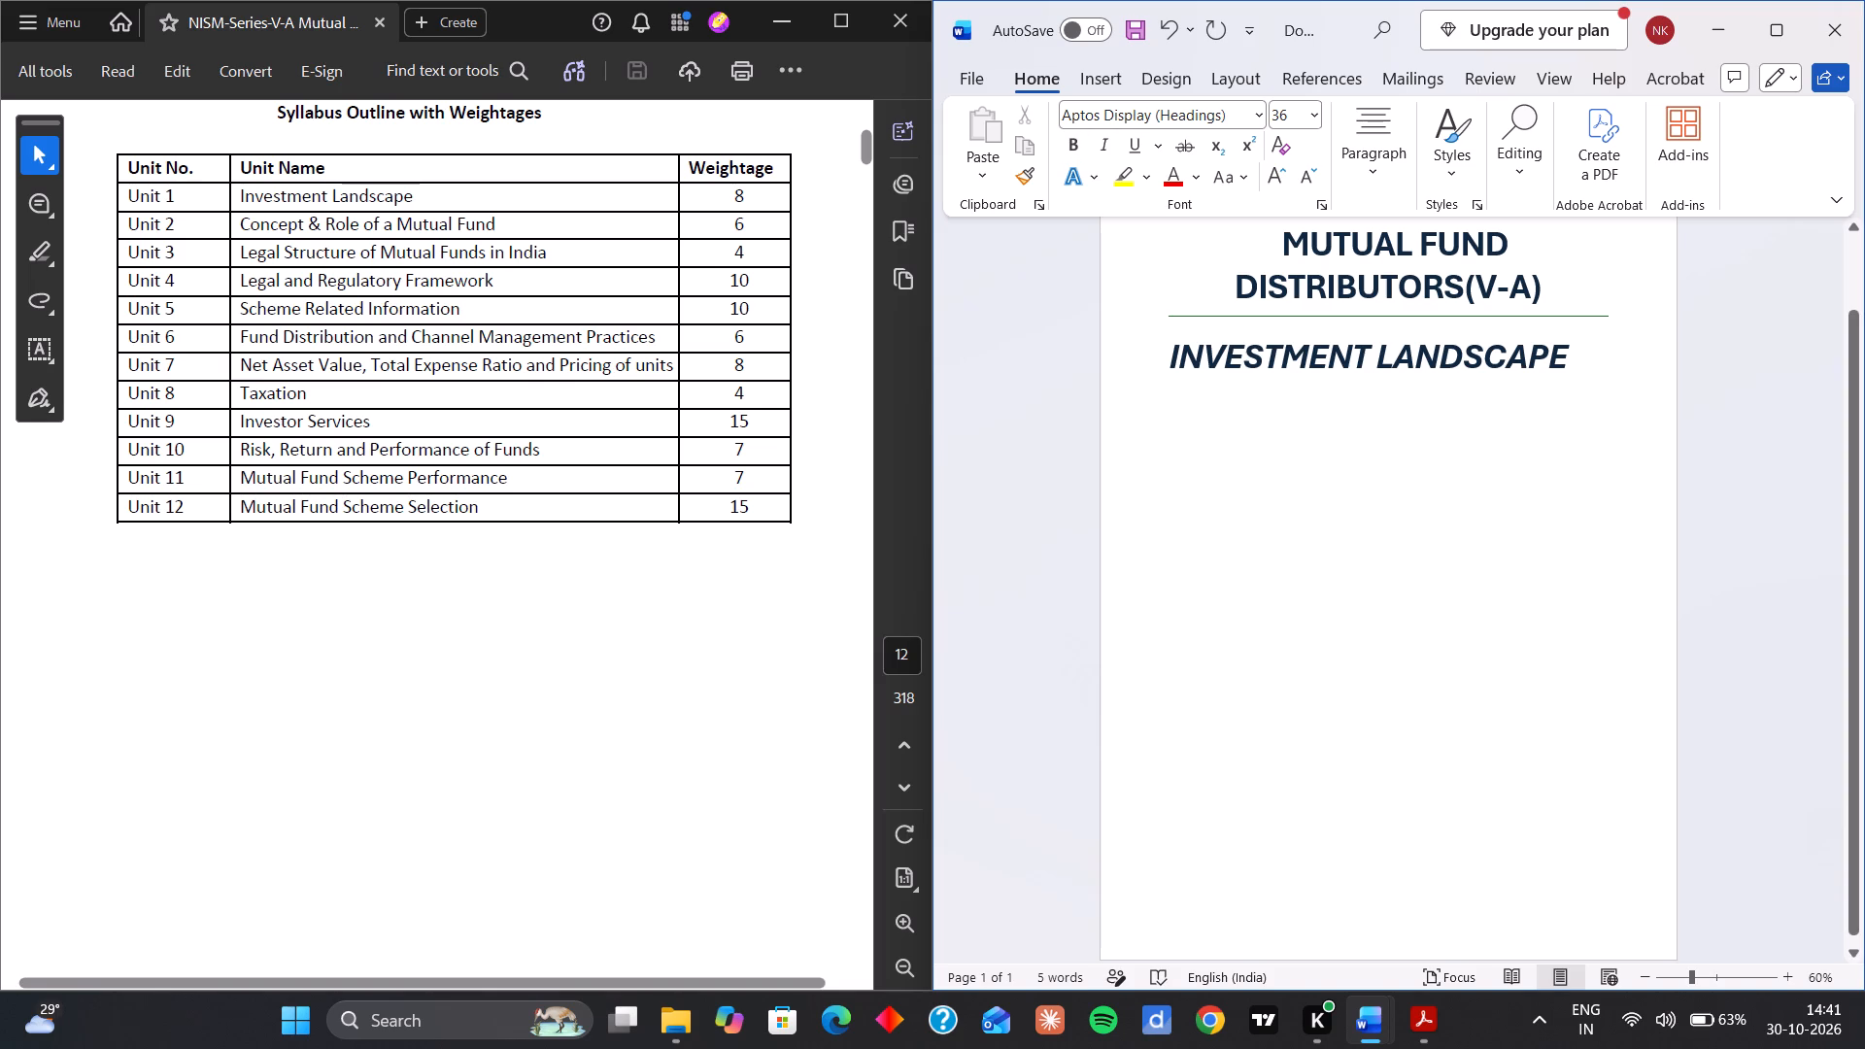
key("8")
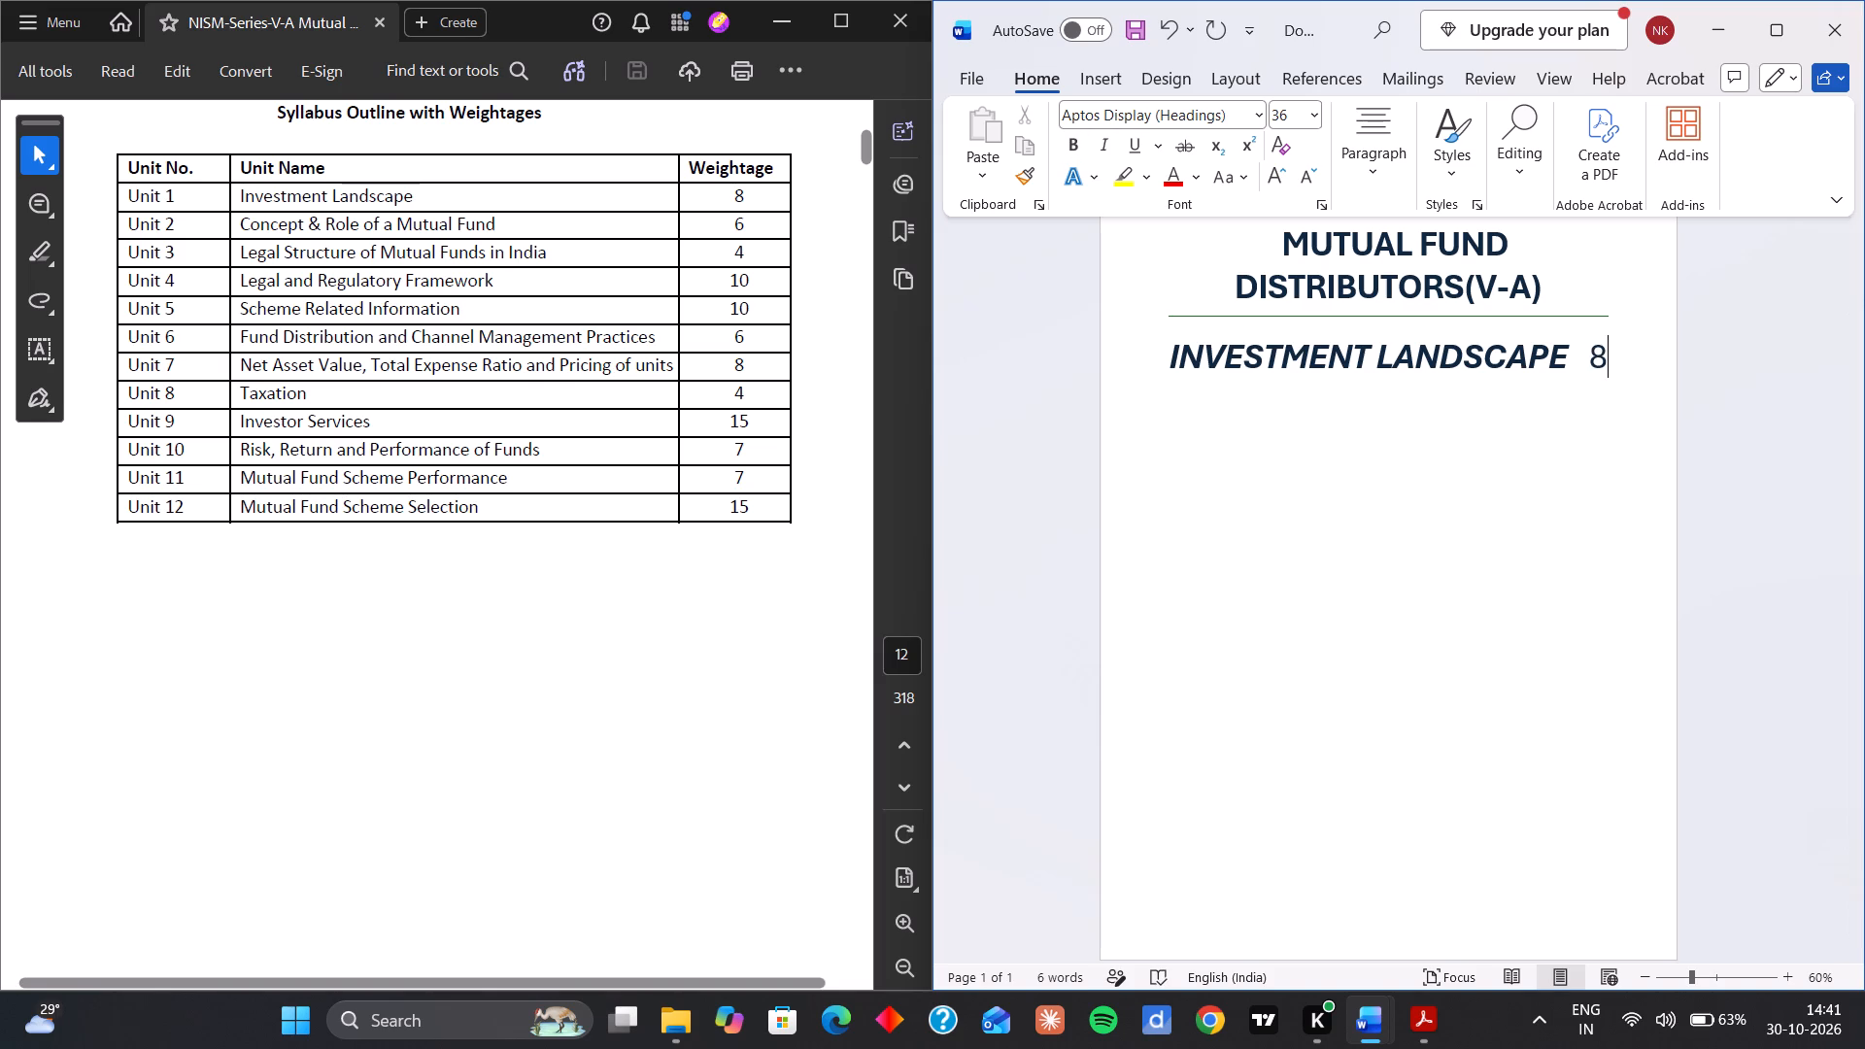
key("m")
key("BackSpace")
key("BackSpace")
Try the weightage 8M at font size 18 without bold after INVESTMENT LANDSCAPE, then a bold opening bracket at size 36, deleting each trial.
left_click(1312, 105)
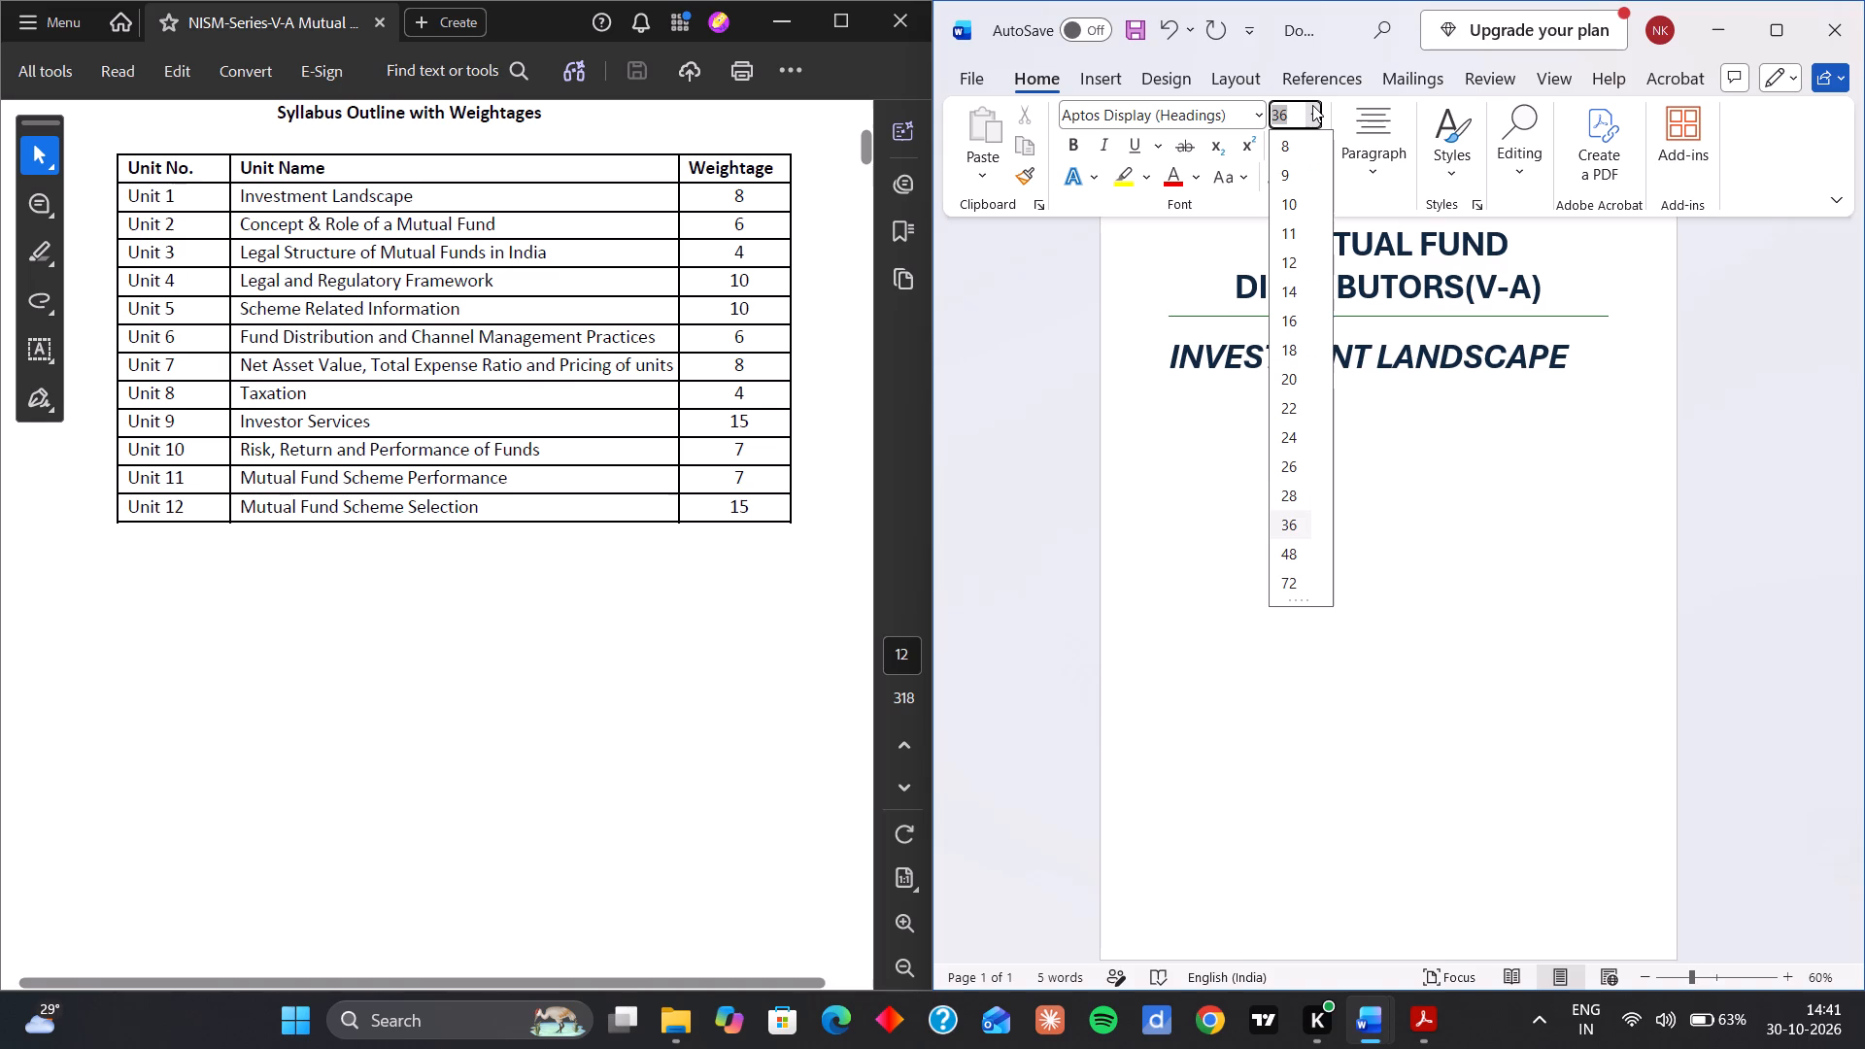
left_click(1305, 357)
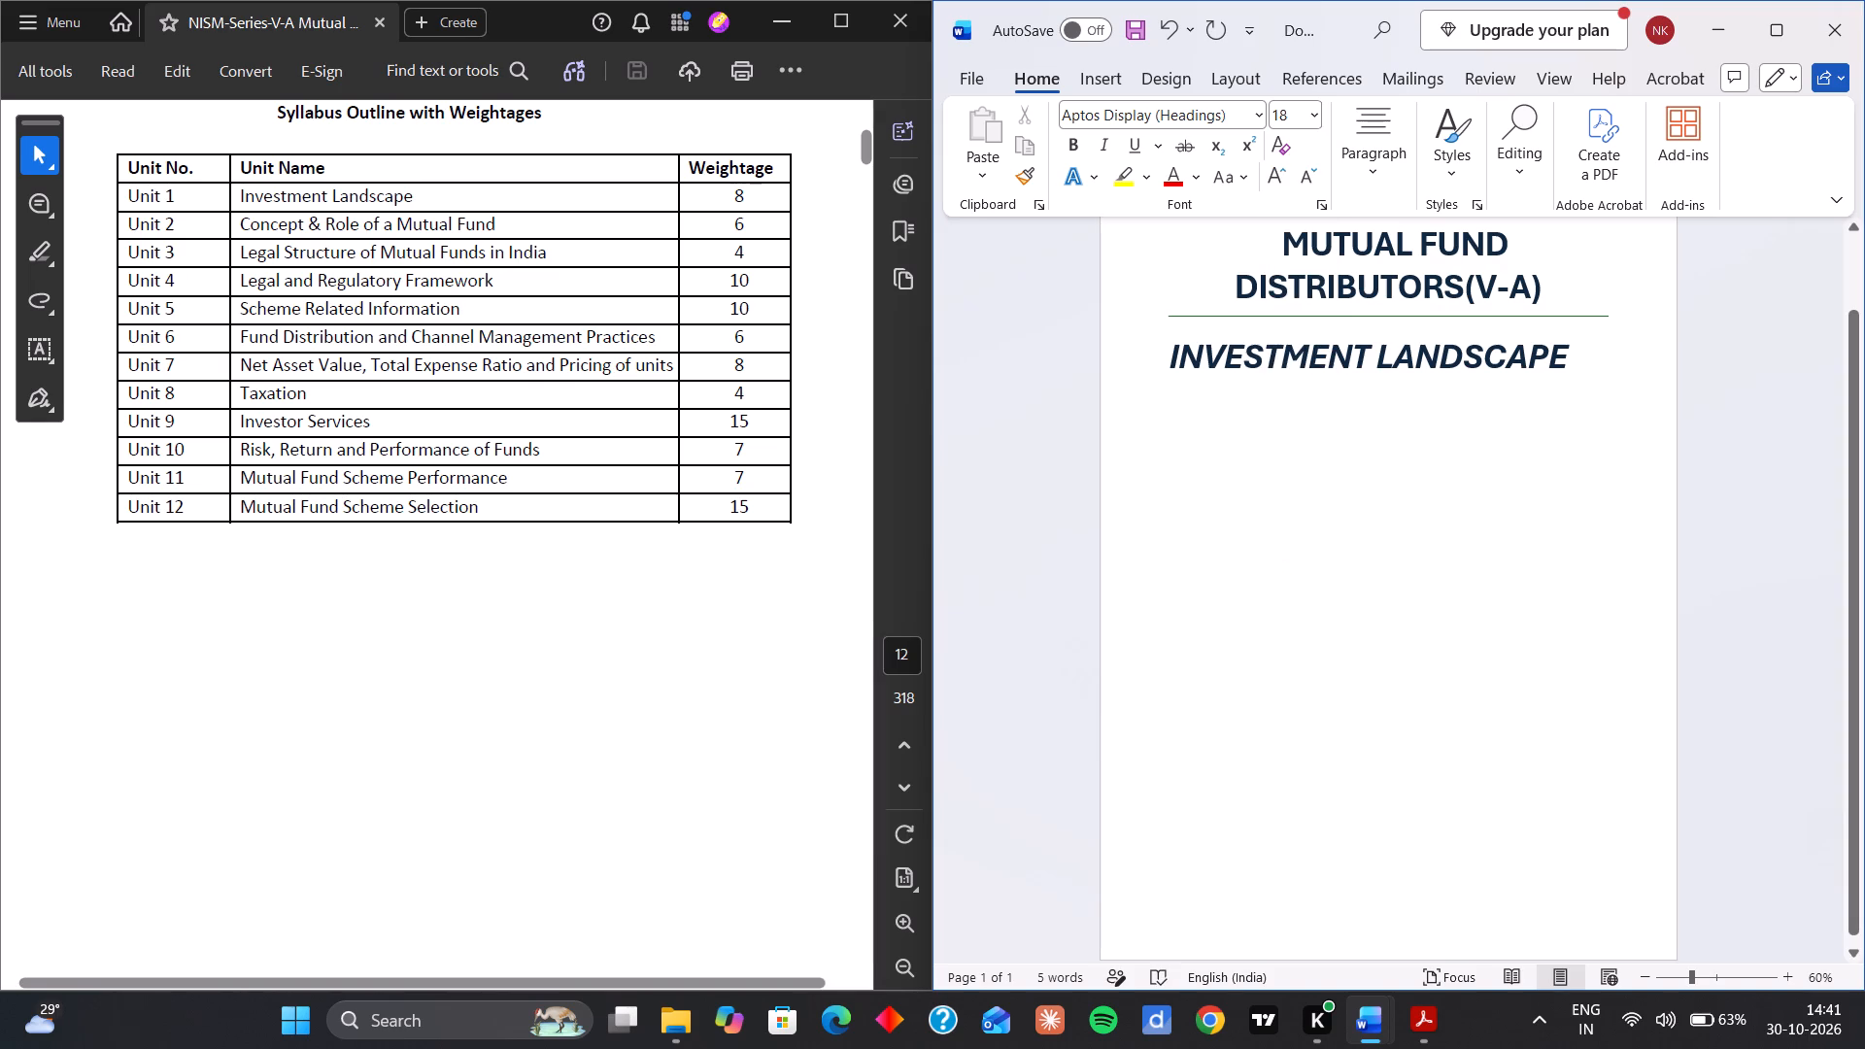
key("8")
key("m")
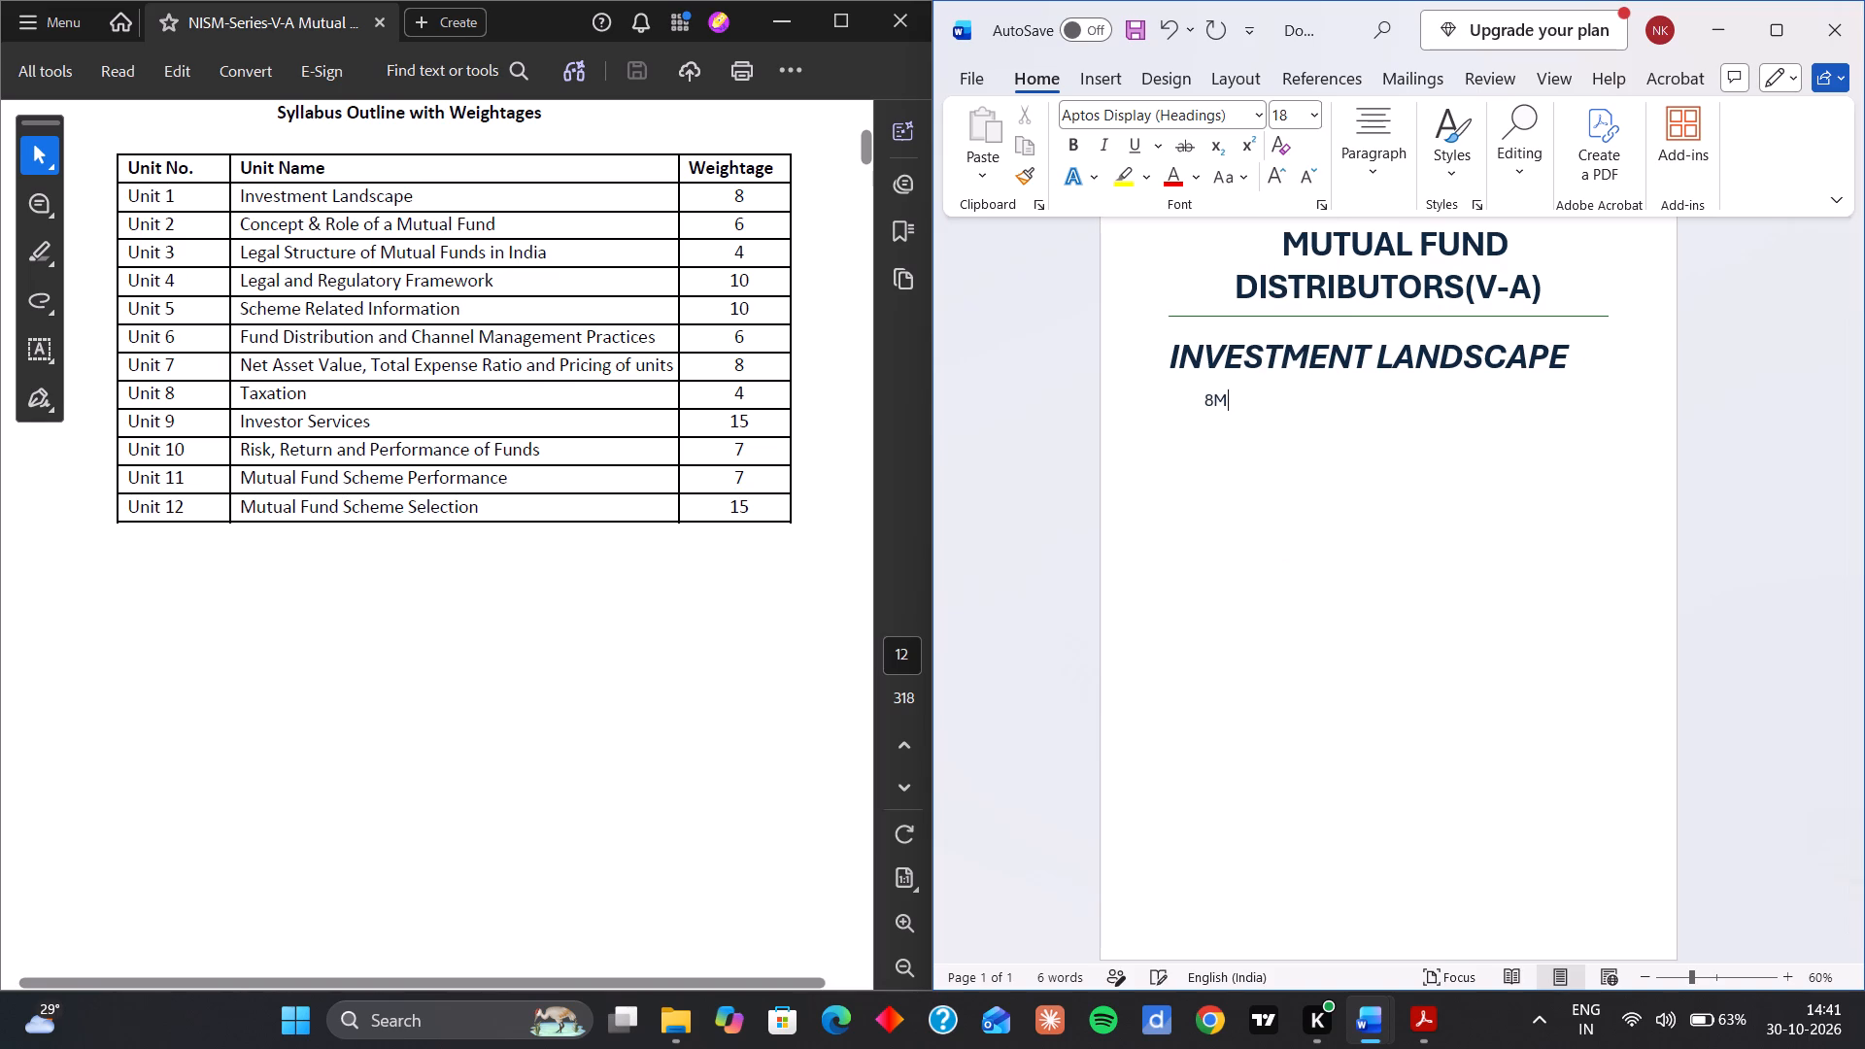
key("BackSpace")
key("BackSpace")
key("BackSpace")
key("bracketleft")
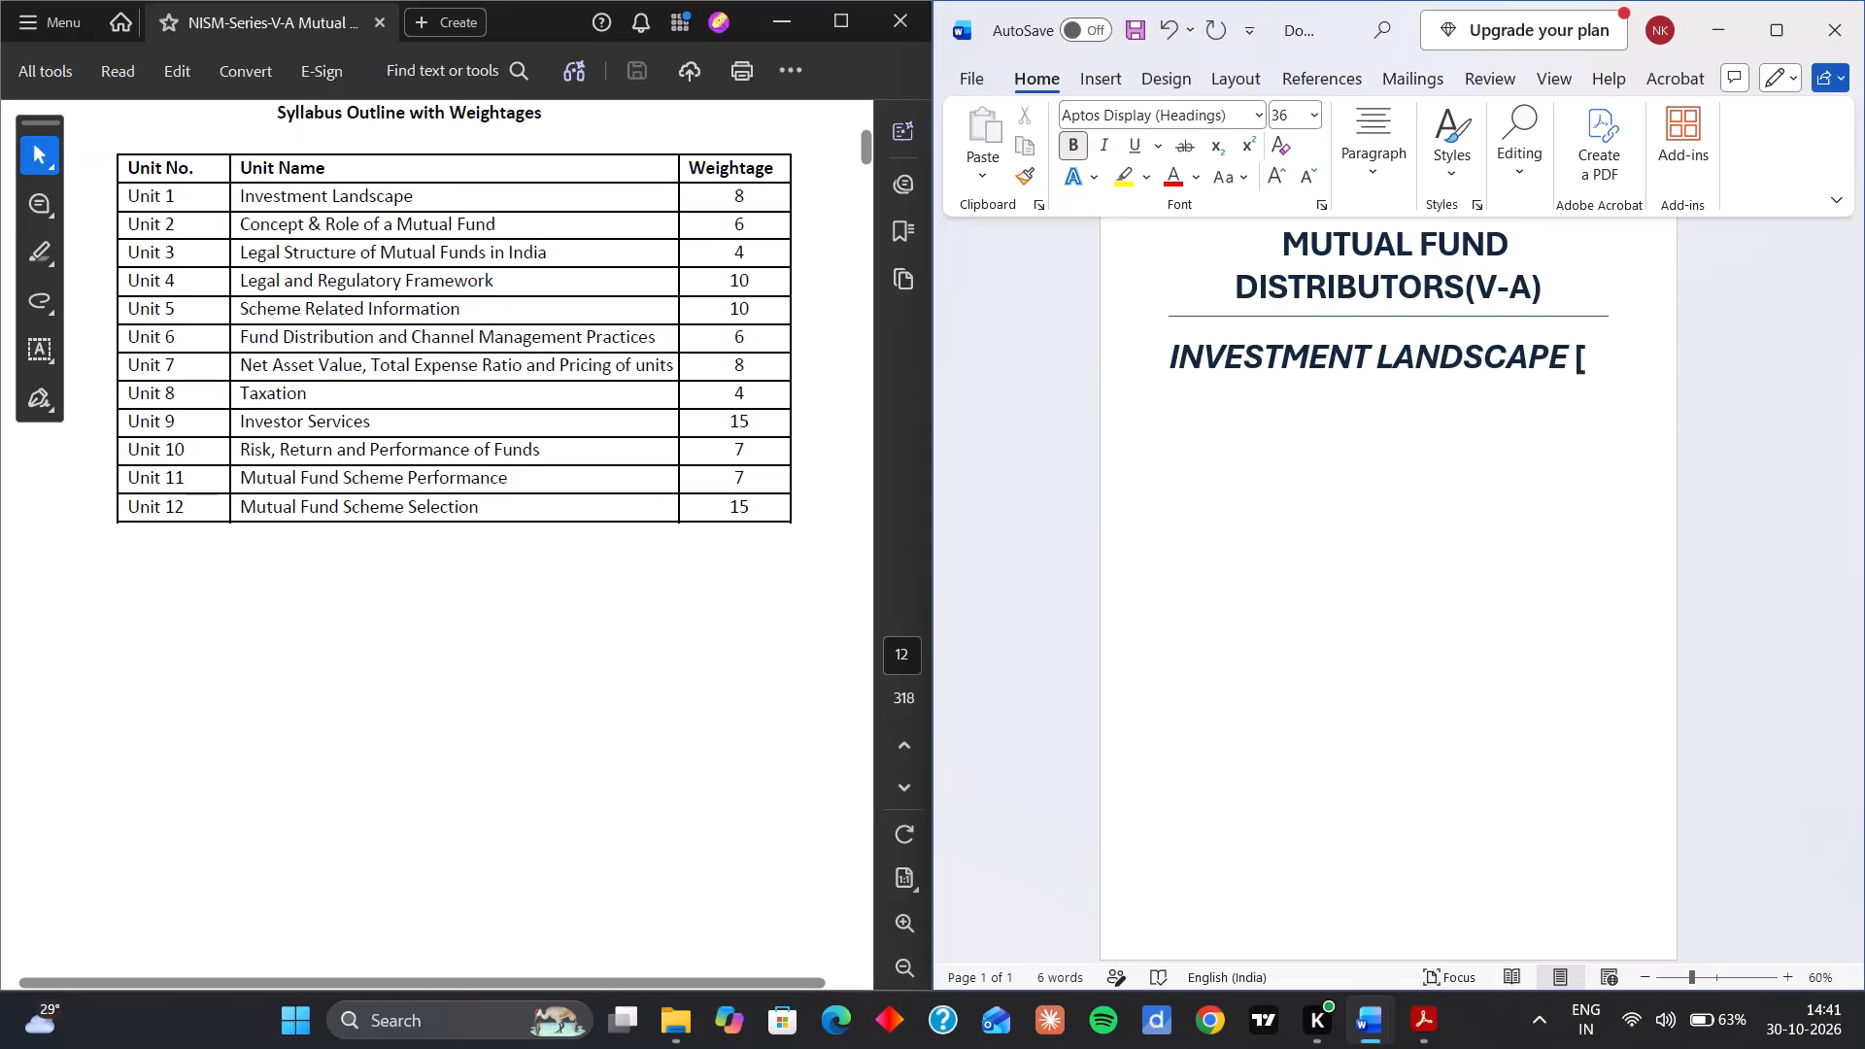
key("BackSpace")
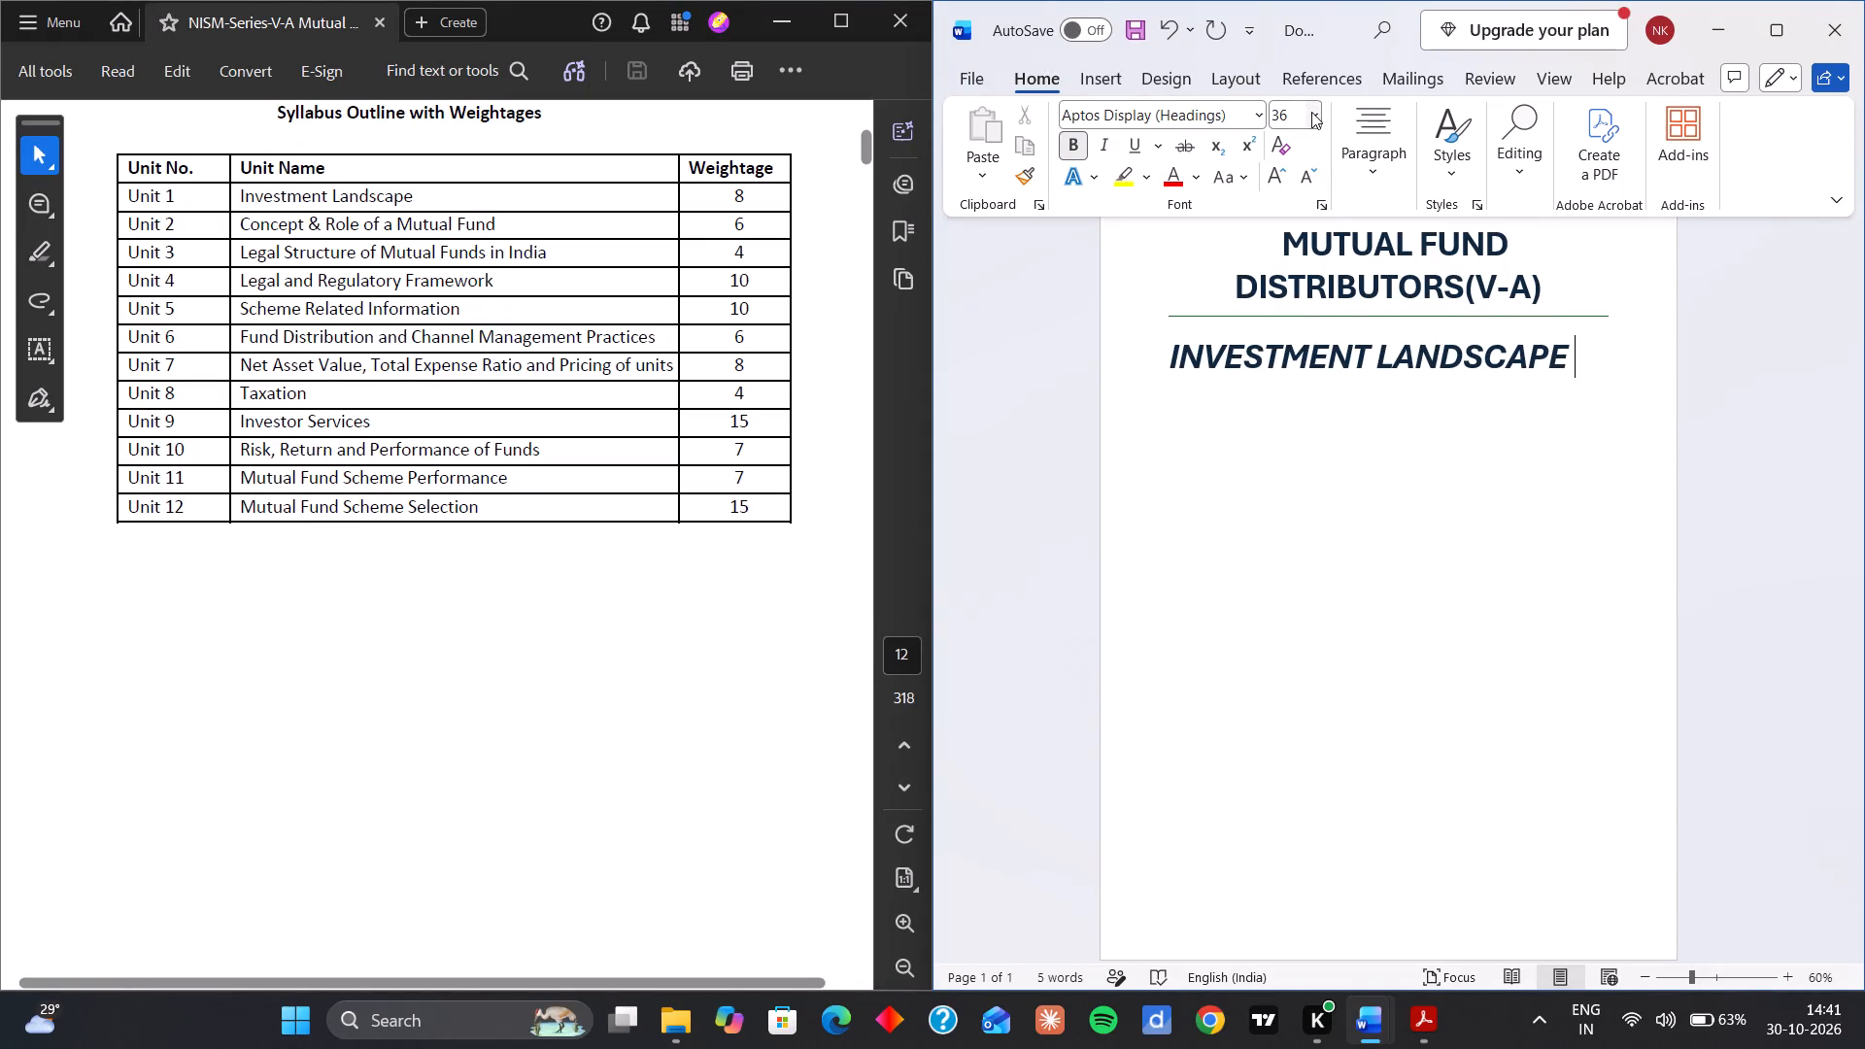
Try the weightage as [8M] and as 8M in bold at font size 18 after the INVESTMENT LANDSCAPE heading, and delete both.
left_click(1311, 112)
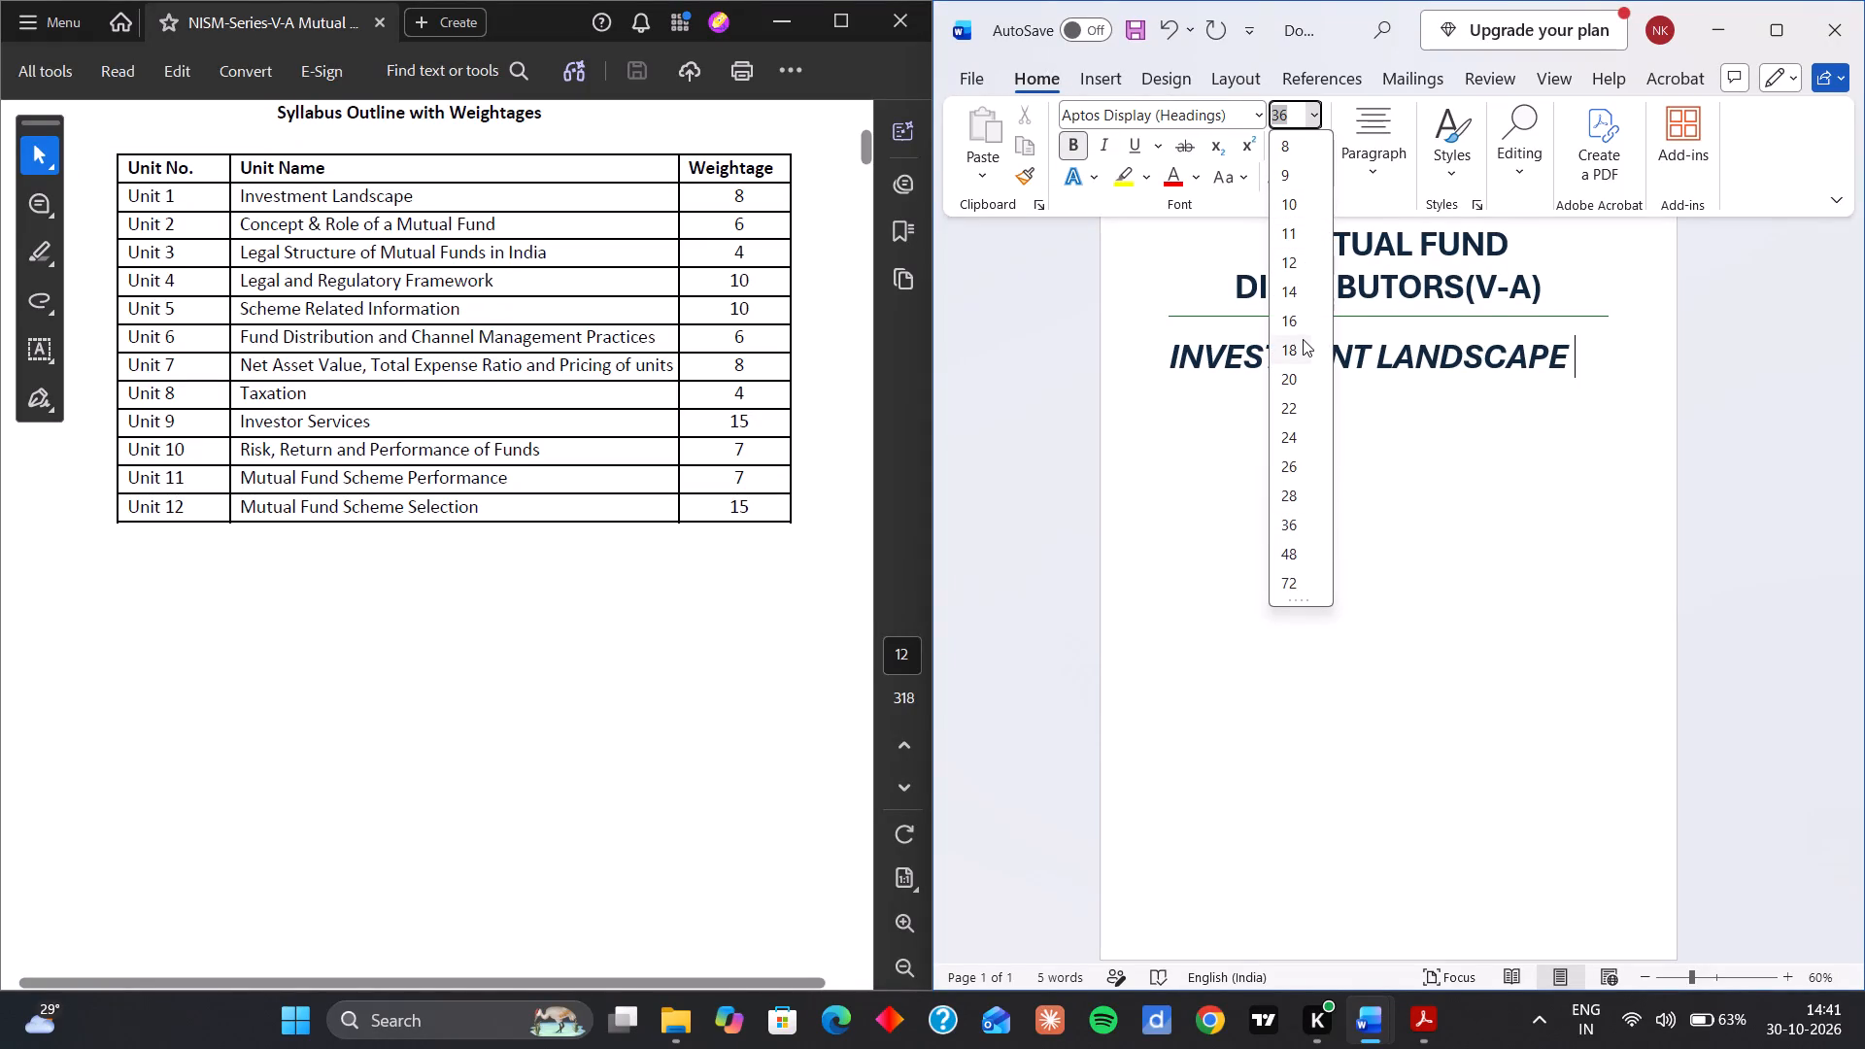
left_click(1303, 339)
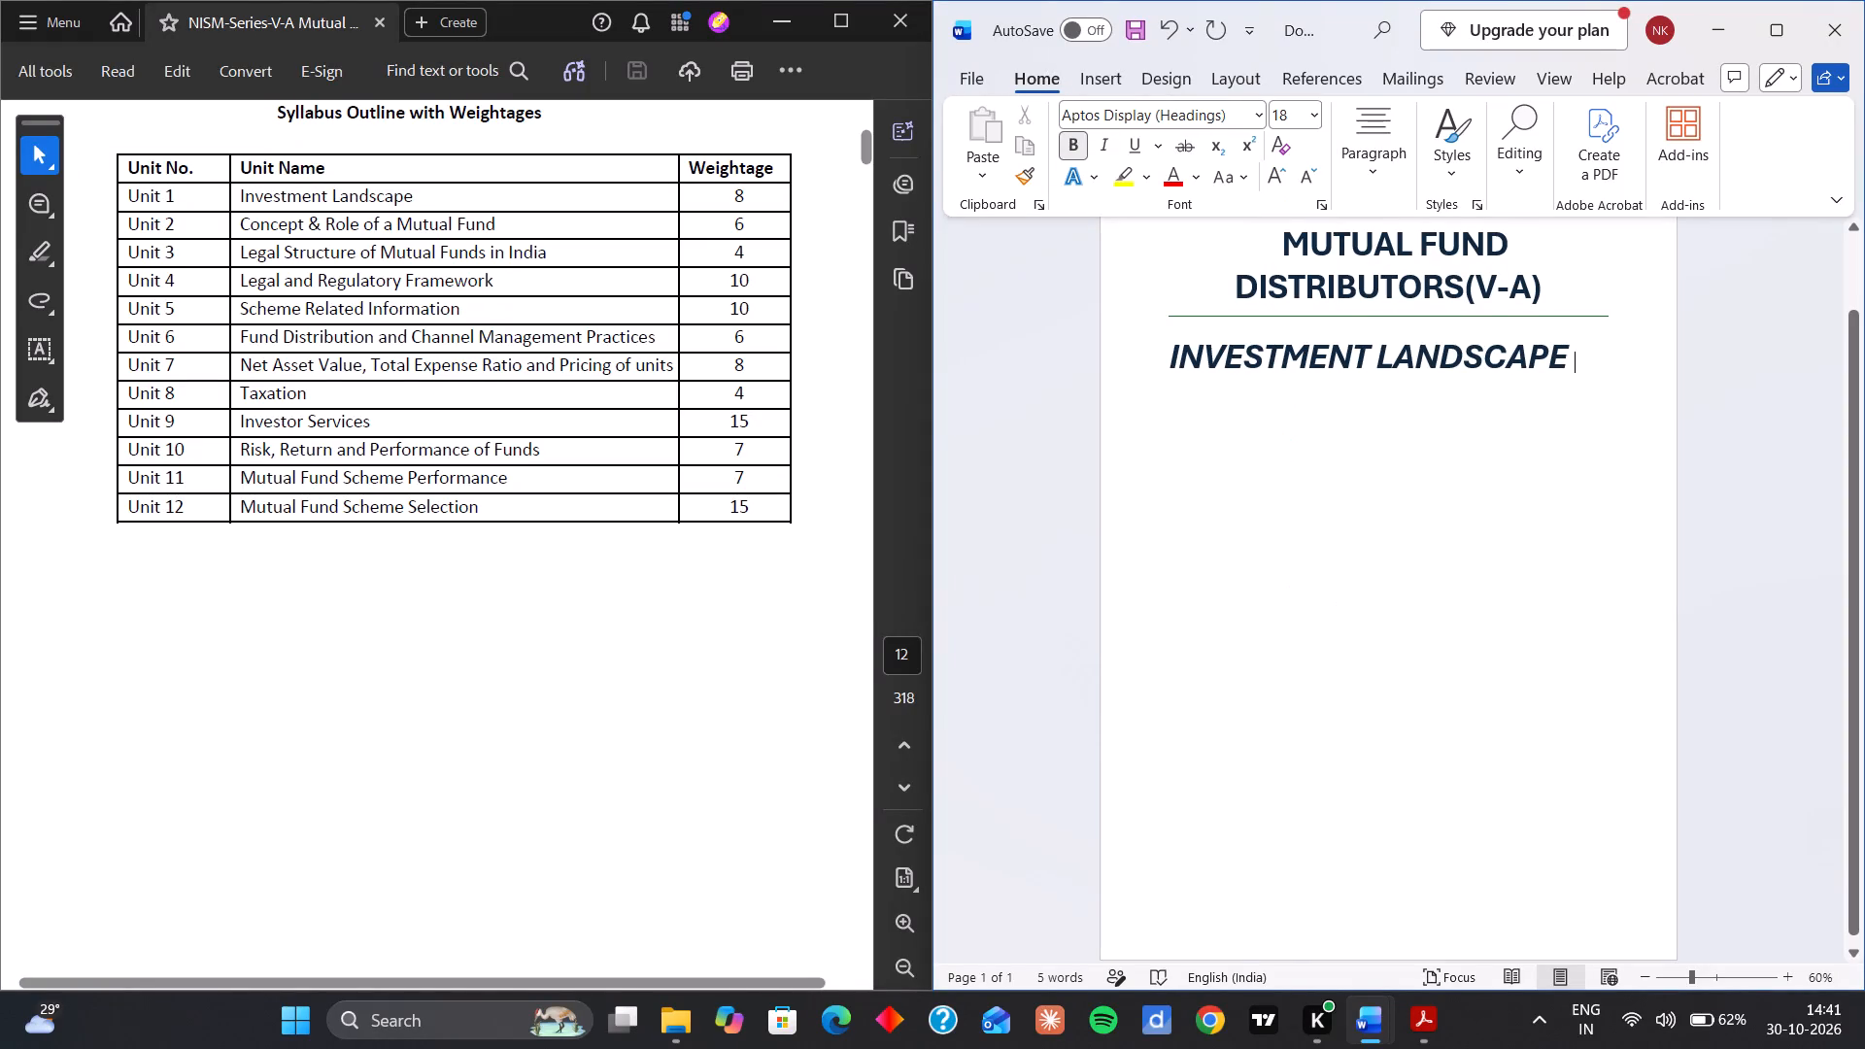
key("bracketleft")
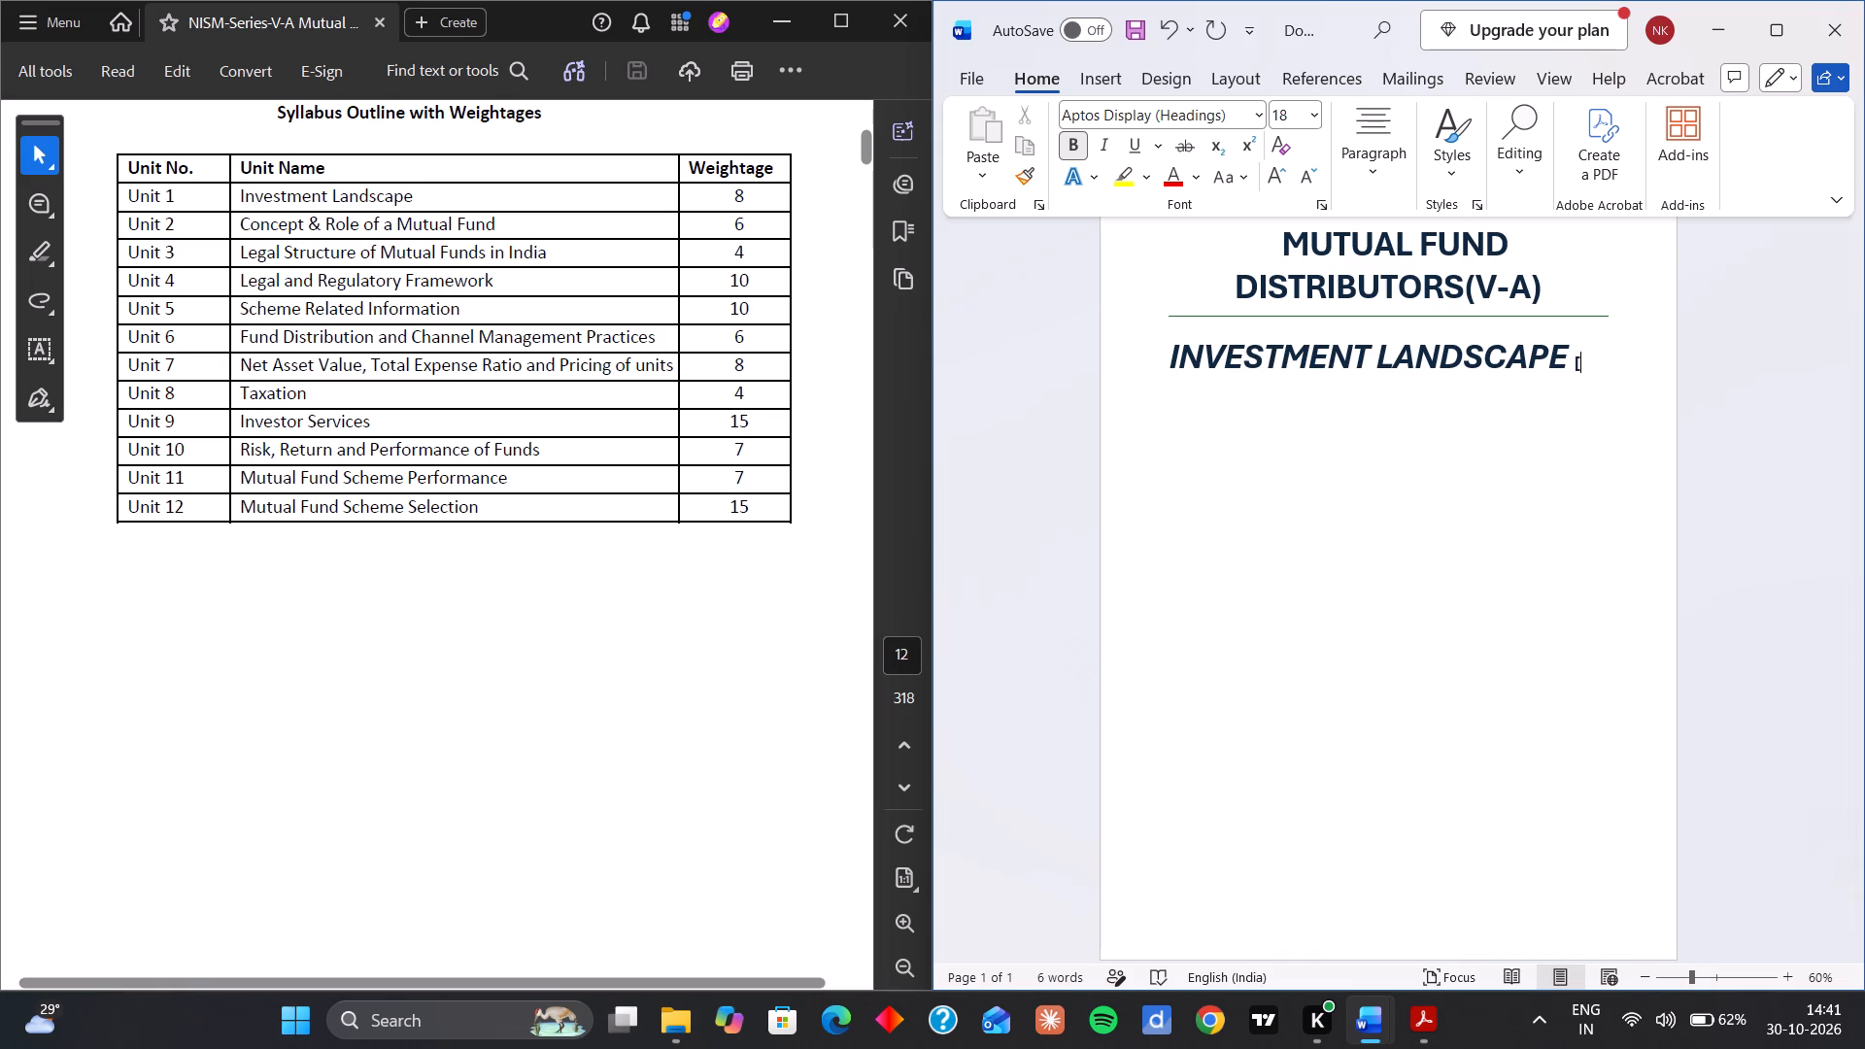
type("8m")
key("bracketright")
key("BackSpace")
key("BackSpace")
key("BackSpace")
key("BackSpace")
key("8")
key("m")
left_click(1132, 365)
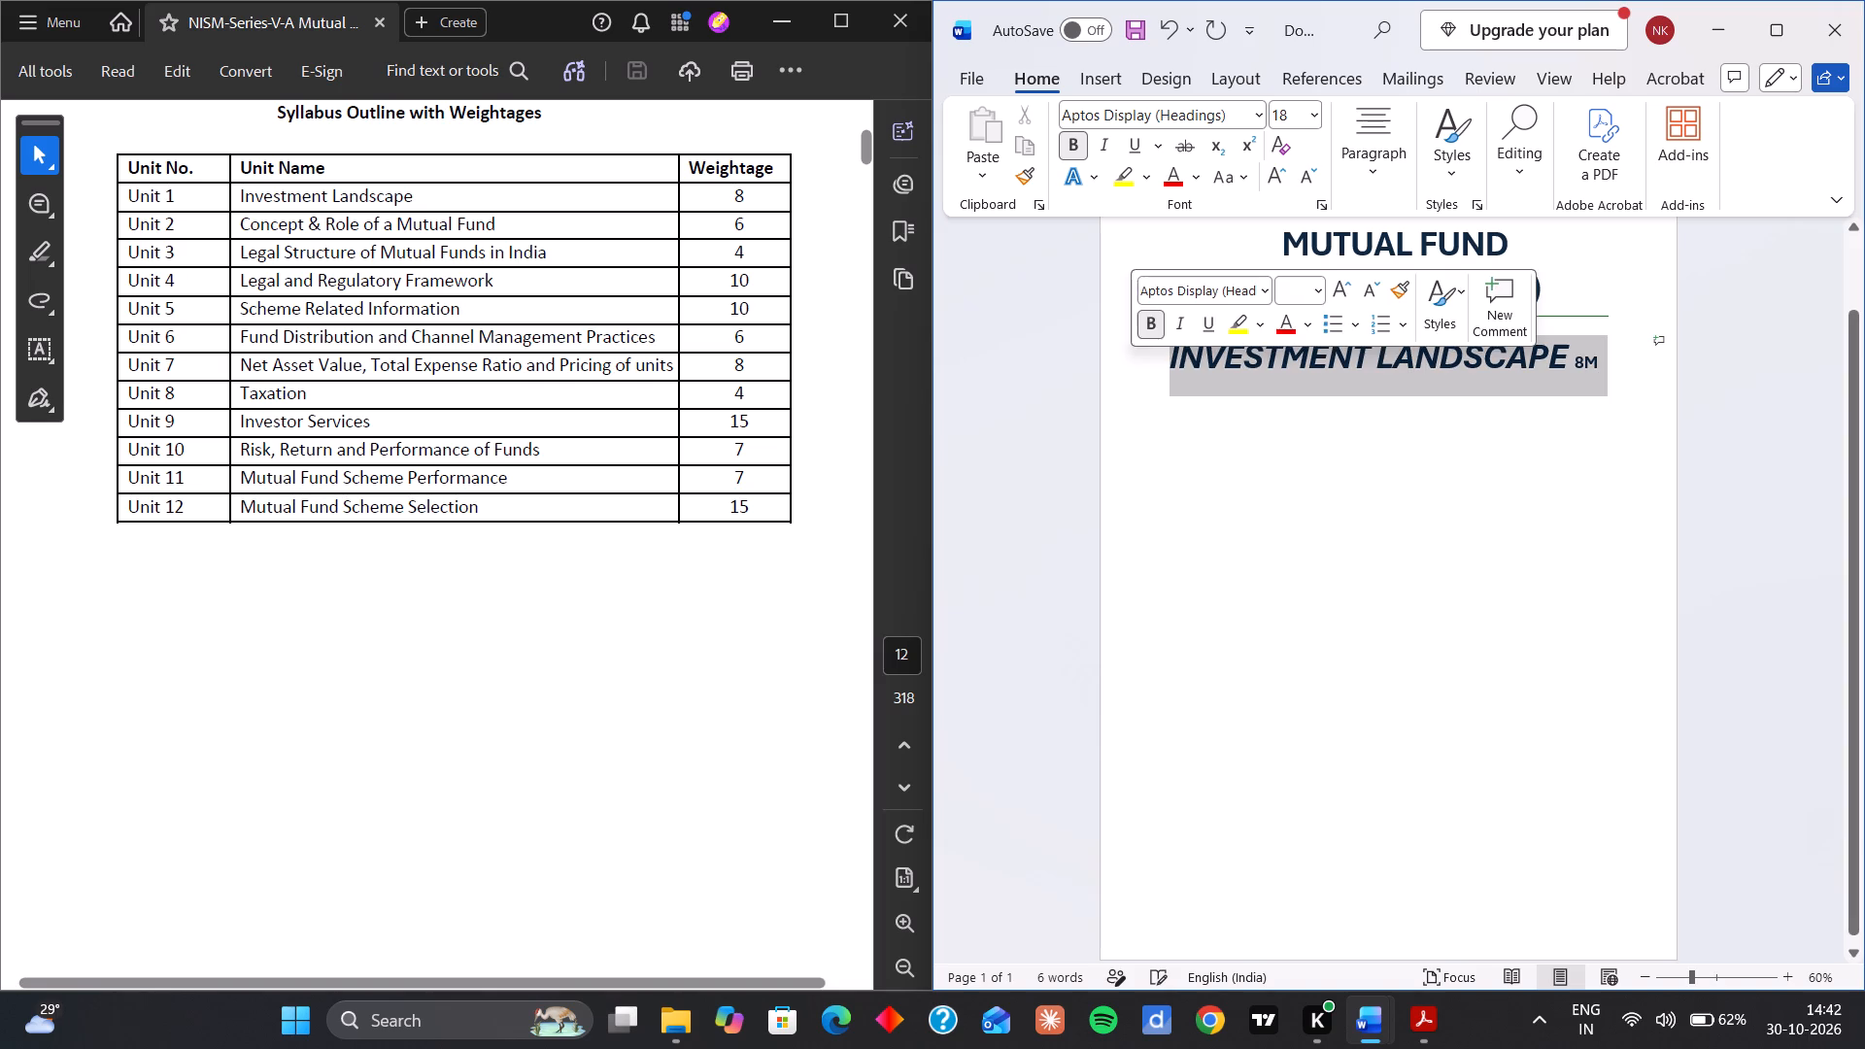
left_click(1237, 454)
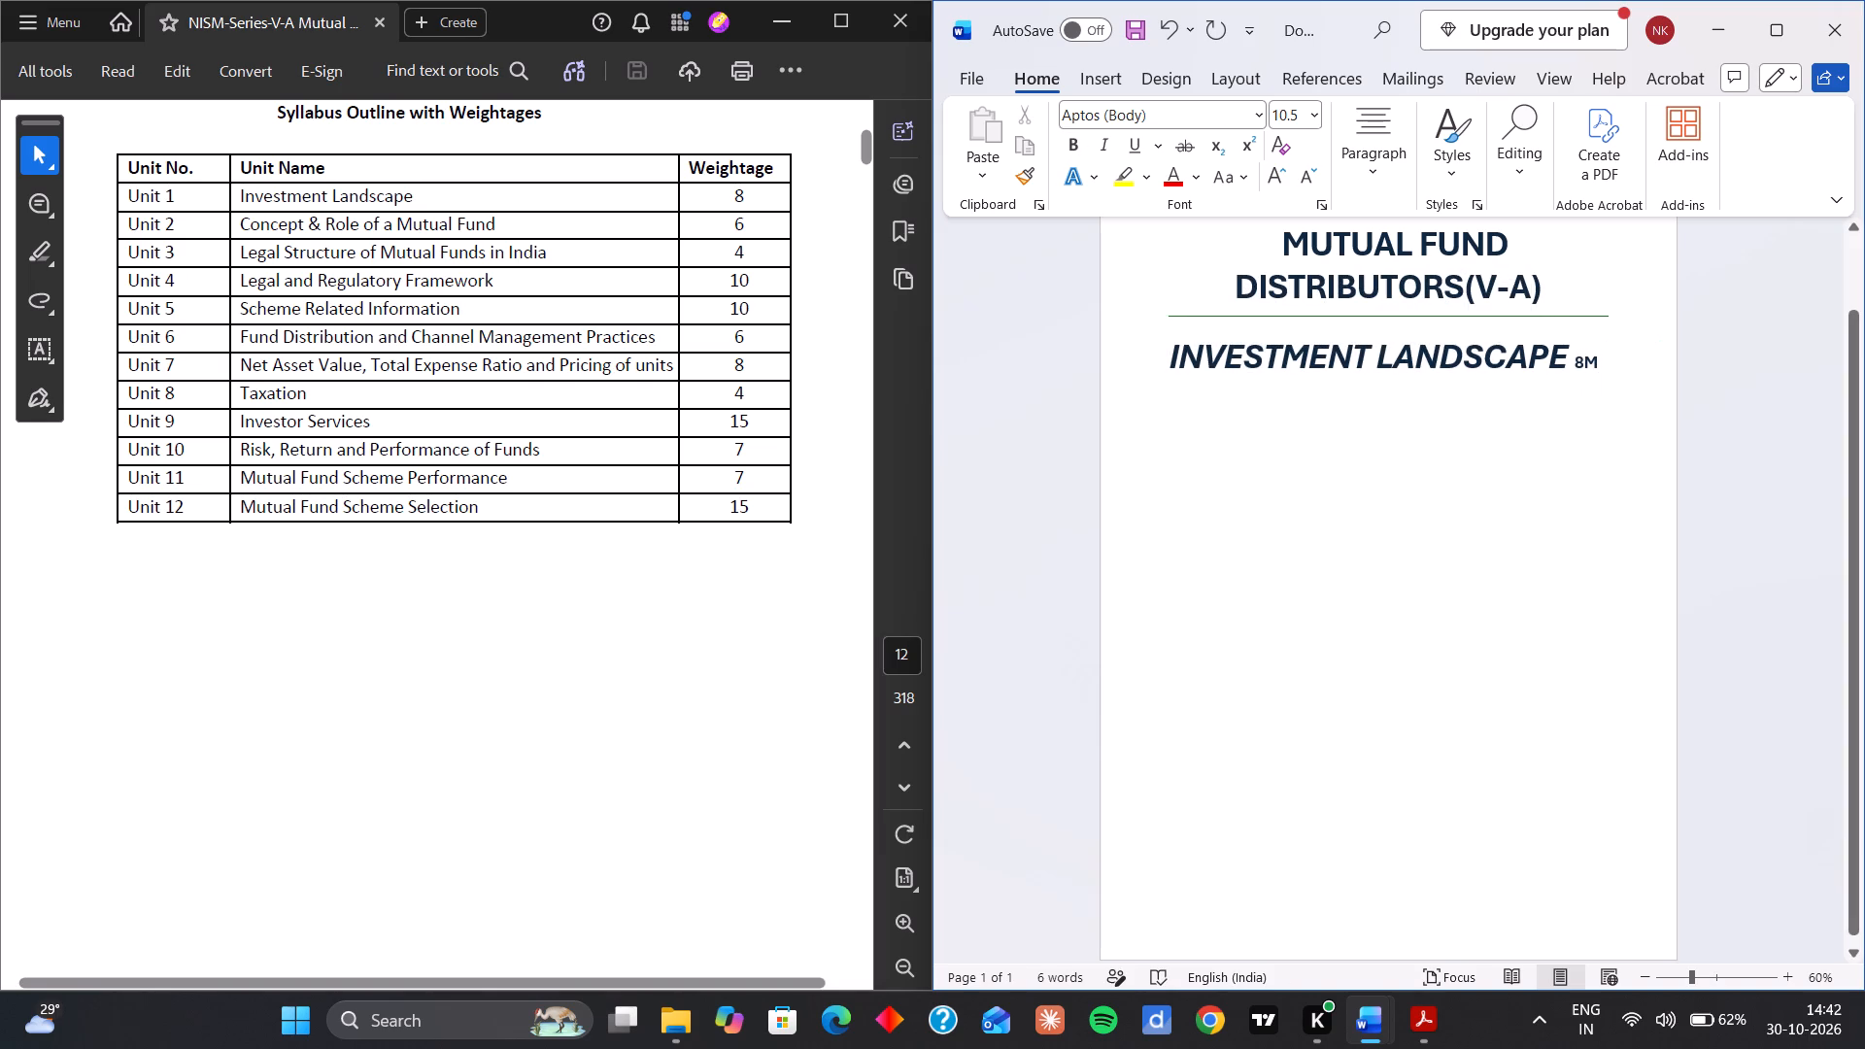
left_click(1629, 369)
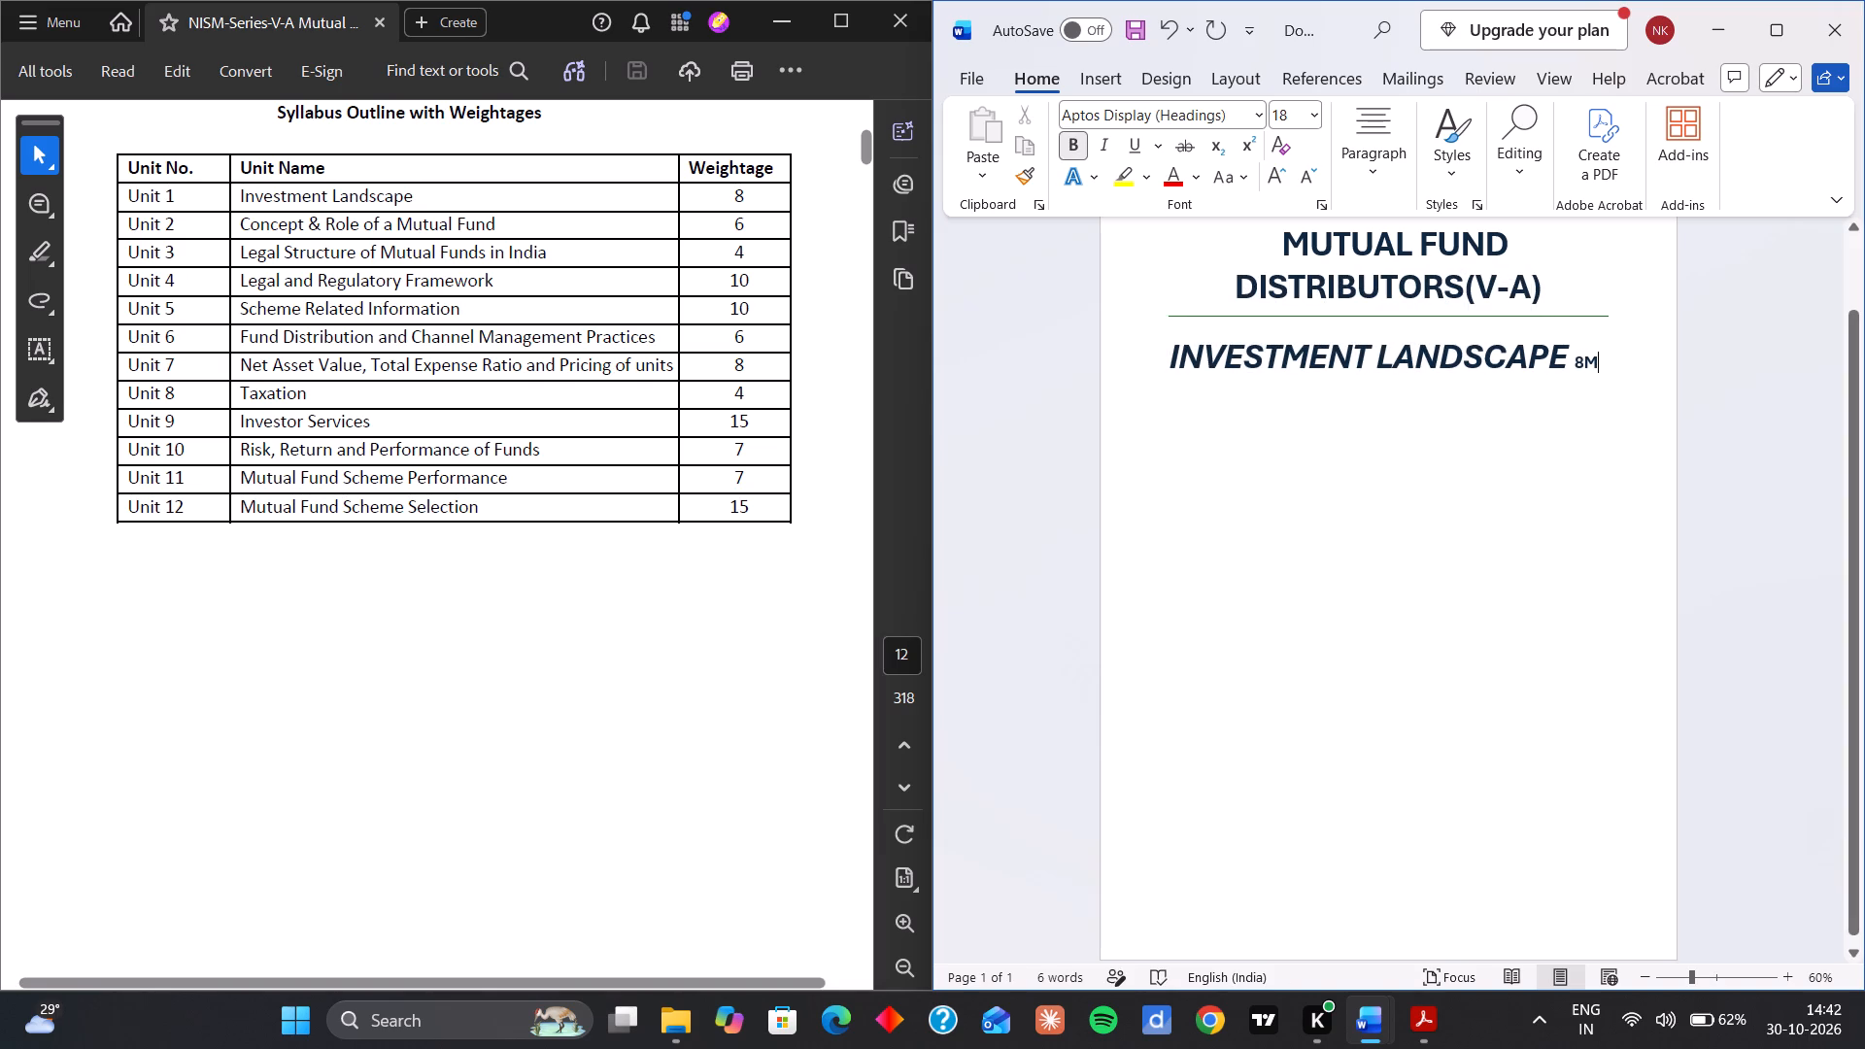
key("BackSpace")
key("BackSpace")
Indent the INVESTMENT LANDSCAPE heading with three leading spaces.
key("Left")
key("Left")
key("Left")
key("Left")
key("Left")
key("Left")
key("Left")
key("Left")
key("Left")
key("Left")
key("Left")
key("Left")
key("Left")
key("Left")
key("Left")
key("Left")
key("Left")
key("Left")
key("Left")
key("Left")
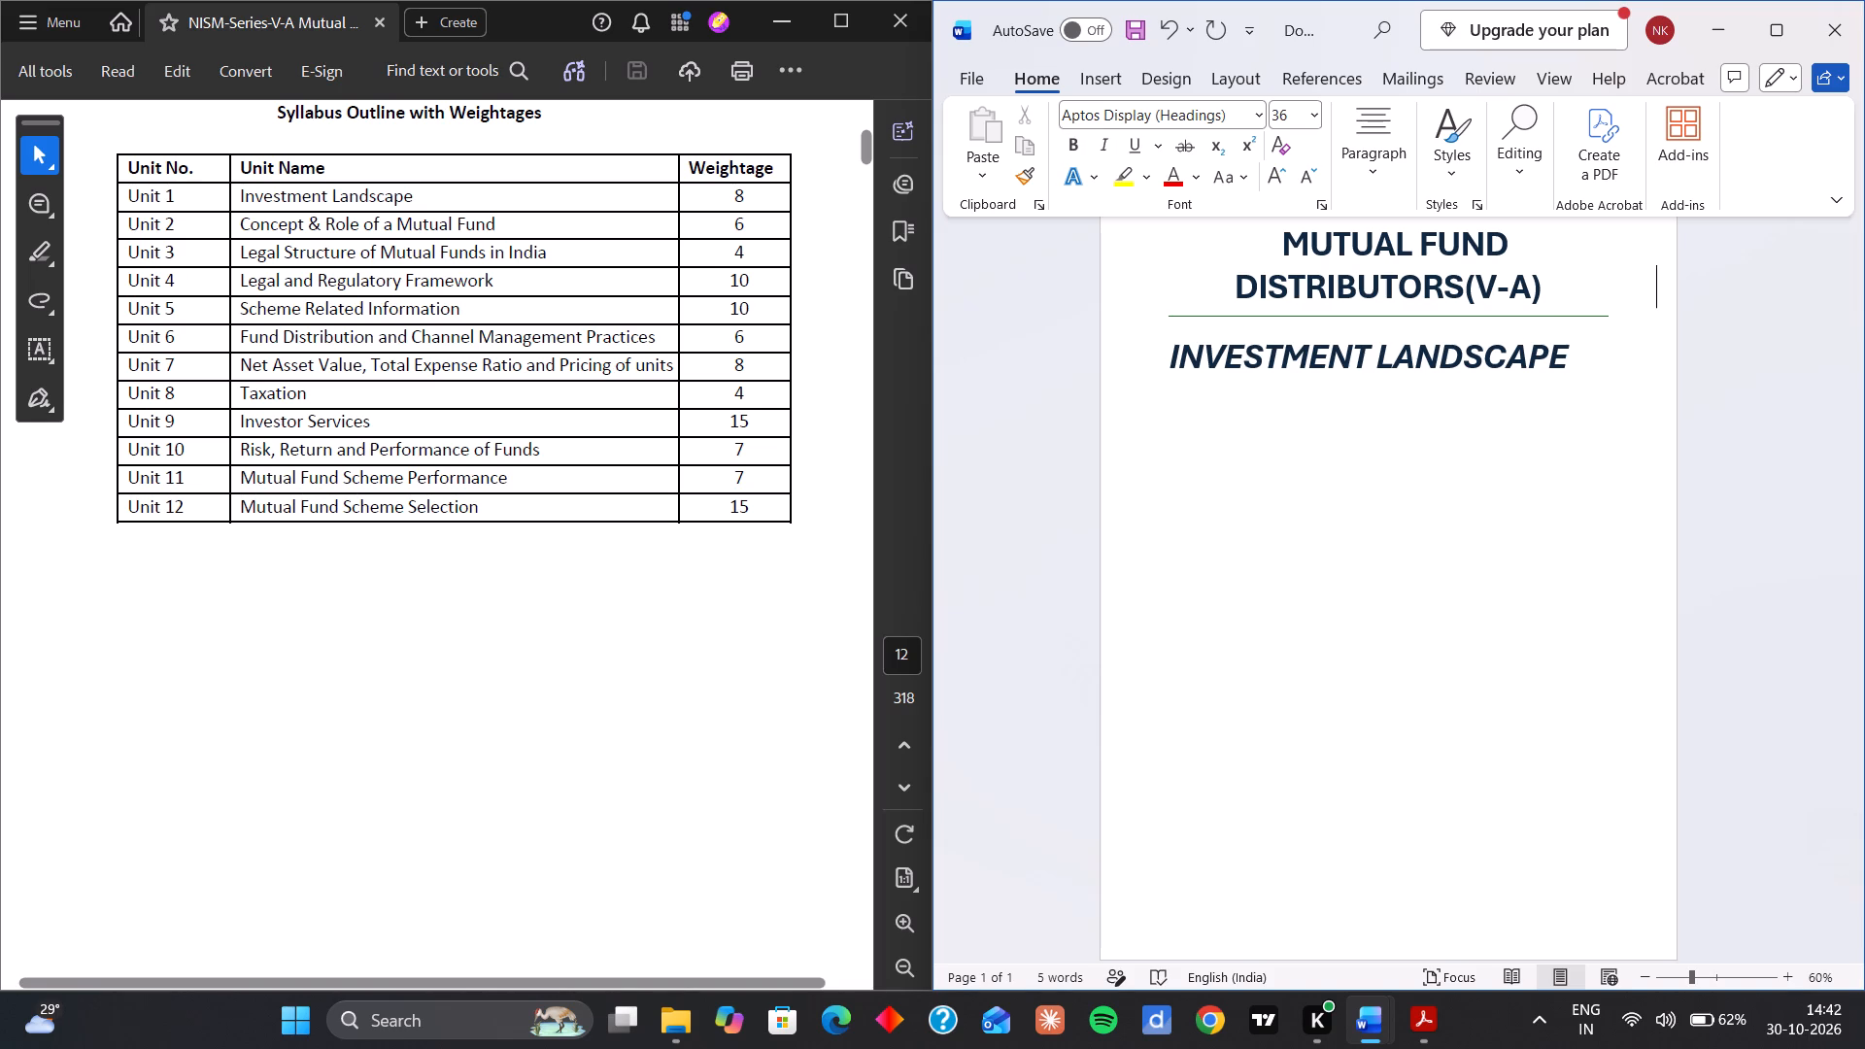
key("Down")
key("Left")
key("Left")
key("Left")
key("Left")
key("Left")
key("Left")
key("Left")
key("Left")
key("Left")
key("Left")
key("Left")
key("Left")
key("Left")
key("Left")
key("Left")
key("Left")
key("Left")
key("Left")
key("Left")
key("Left")
key("Left")
key("space")
key("space")
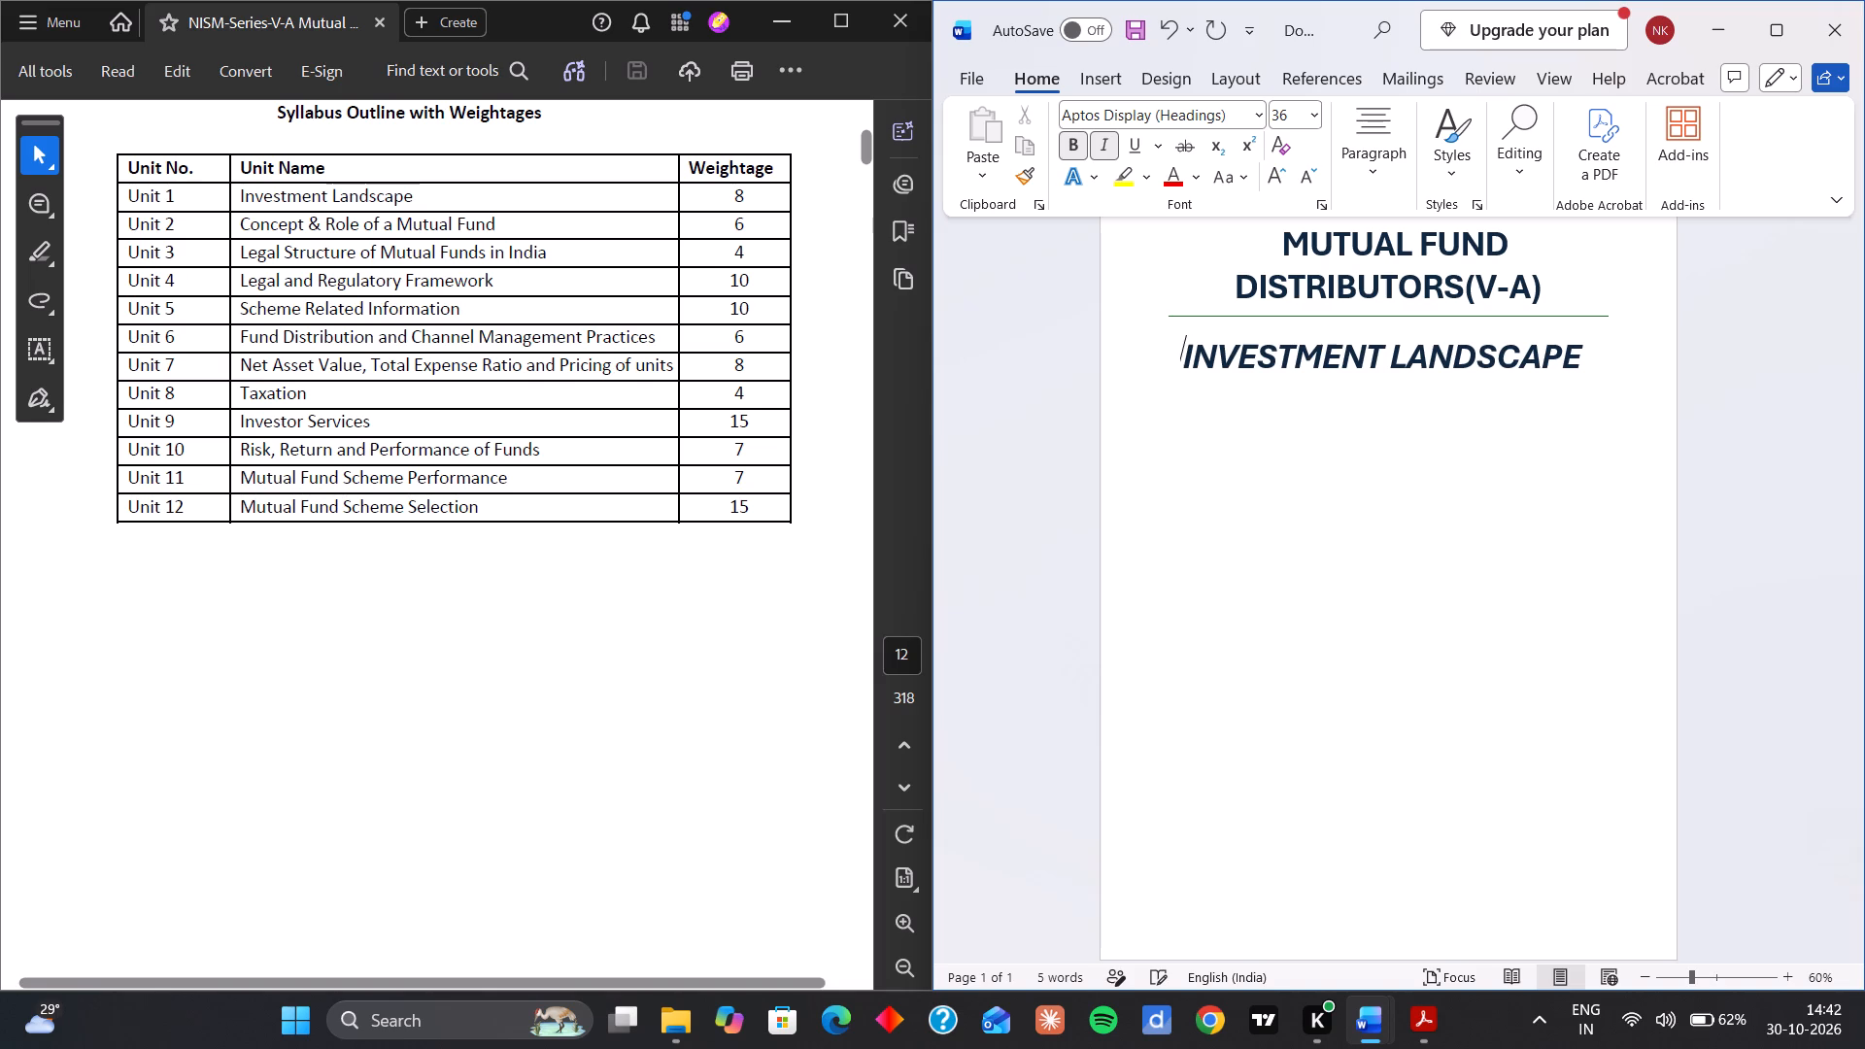
key("space")
key("Down")
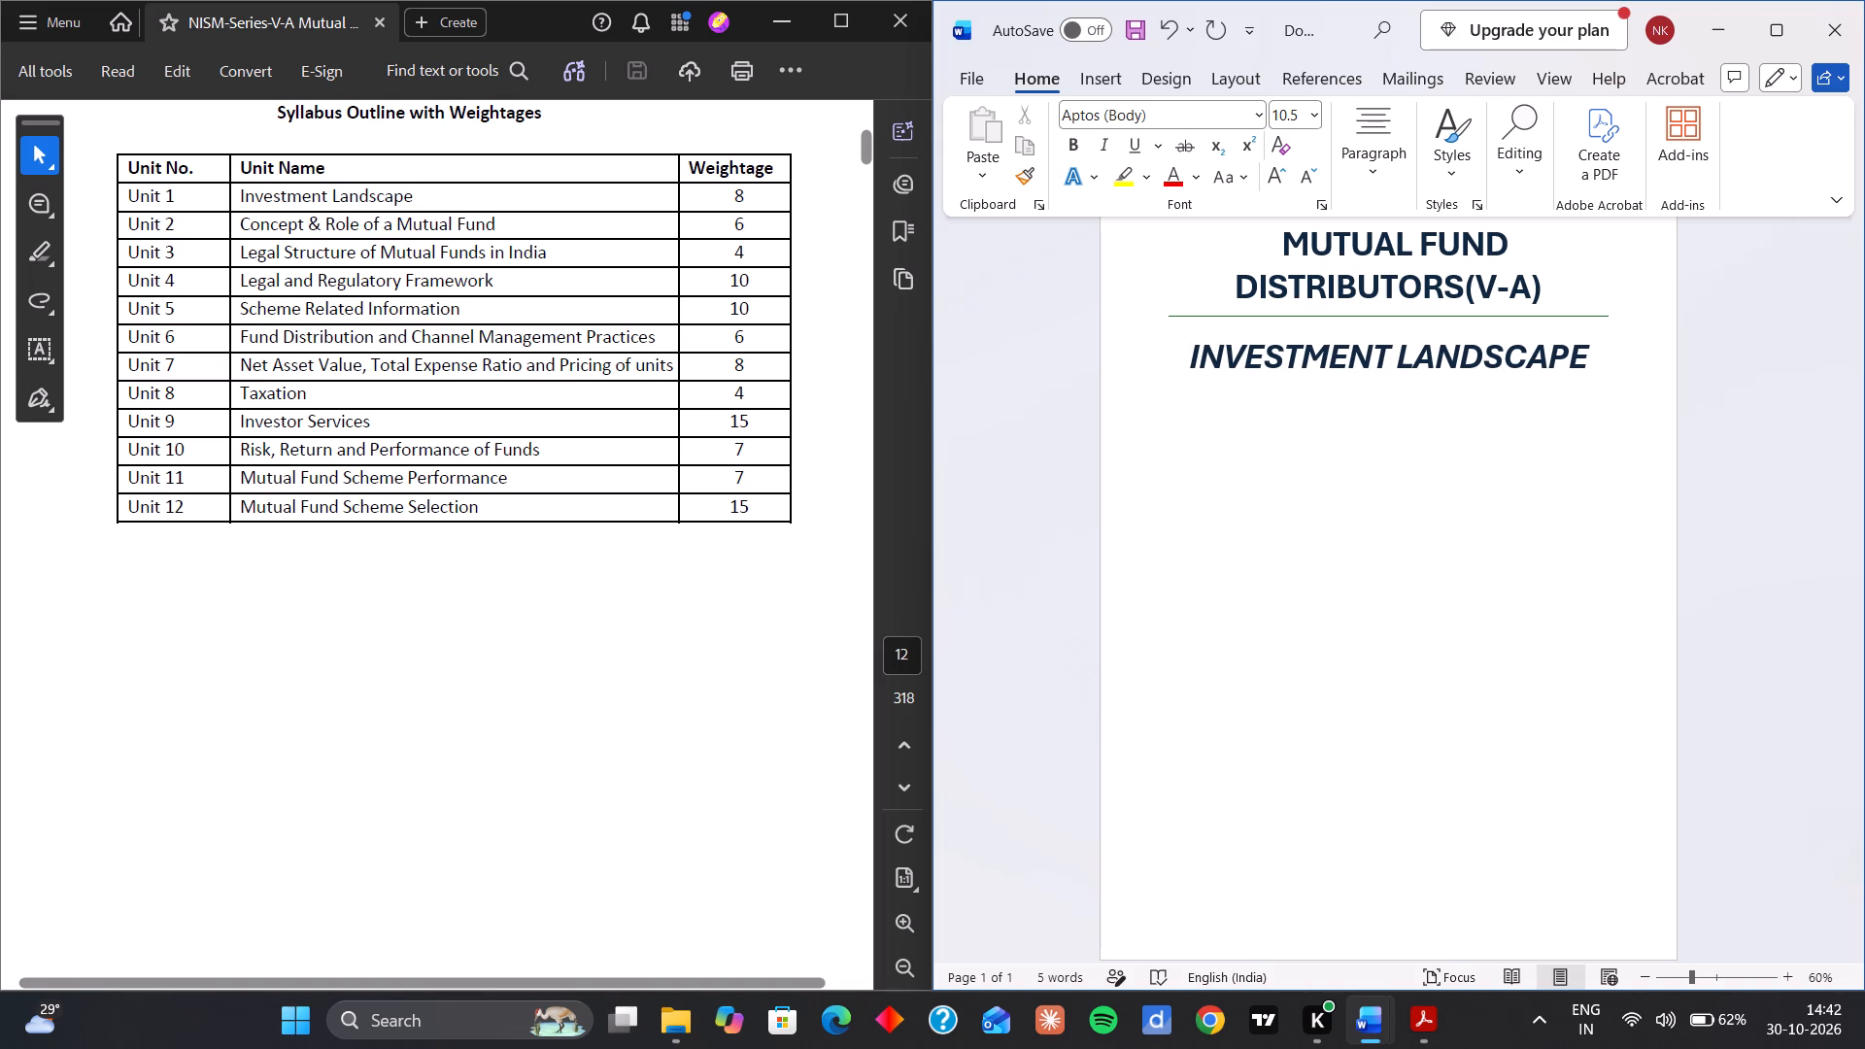
Start a list with solid round bullets on the line below the INVESTMENT LANDSCAPE heading.
scroll(639, 518, "down", 8)
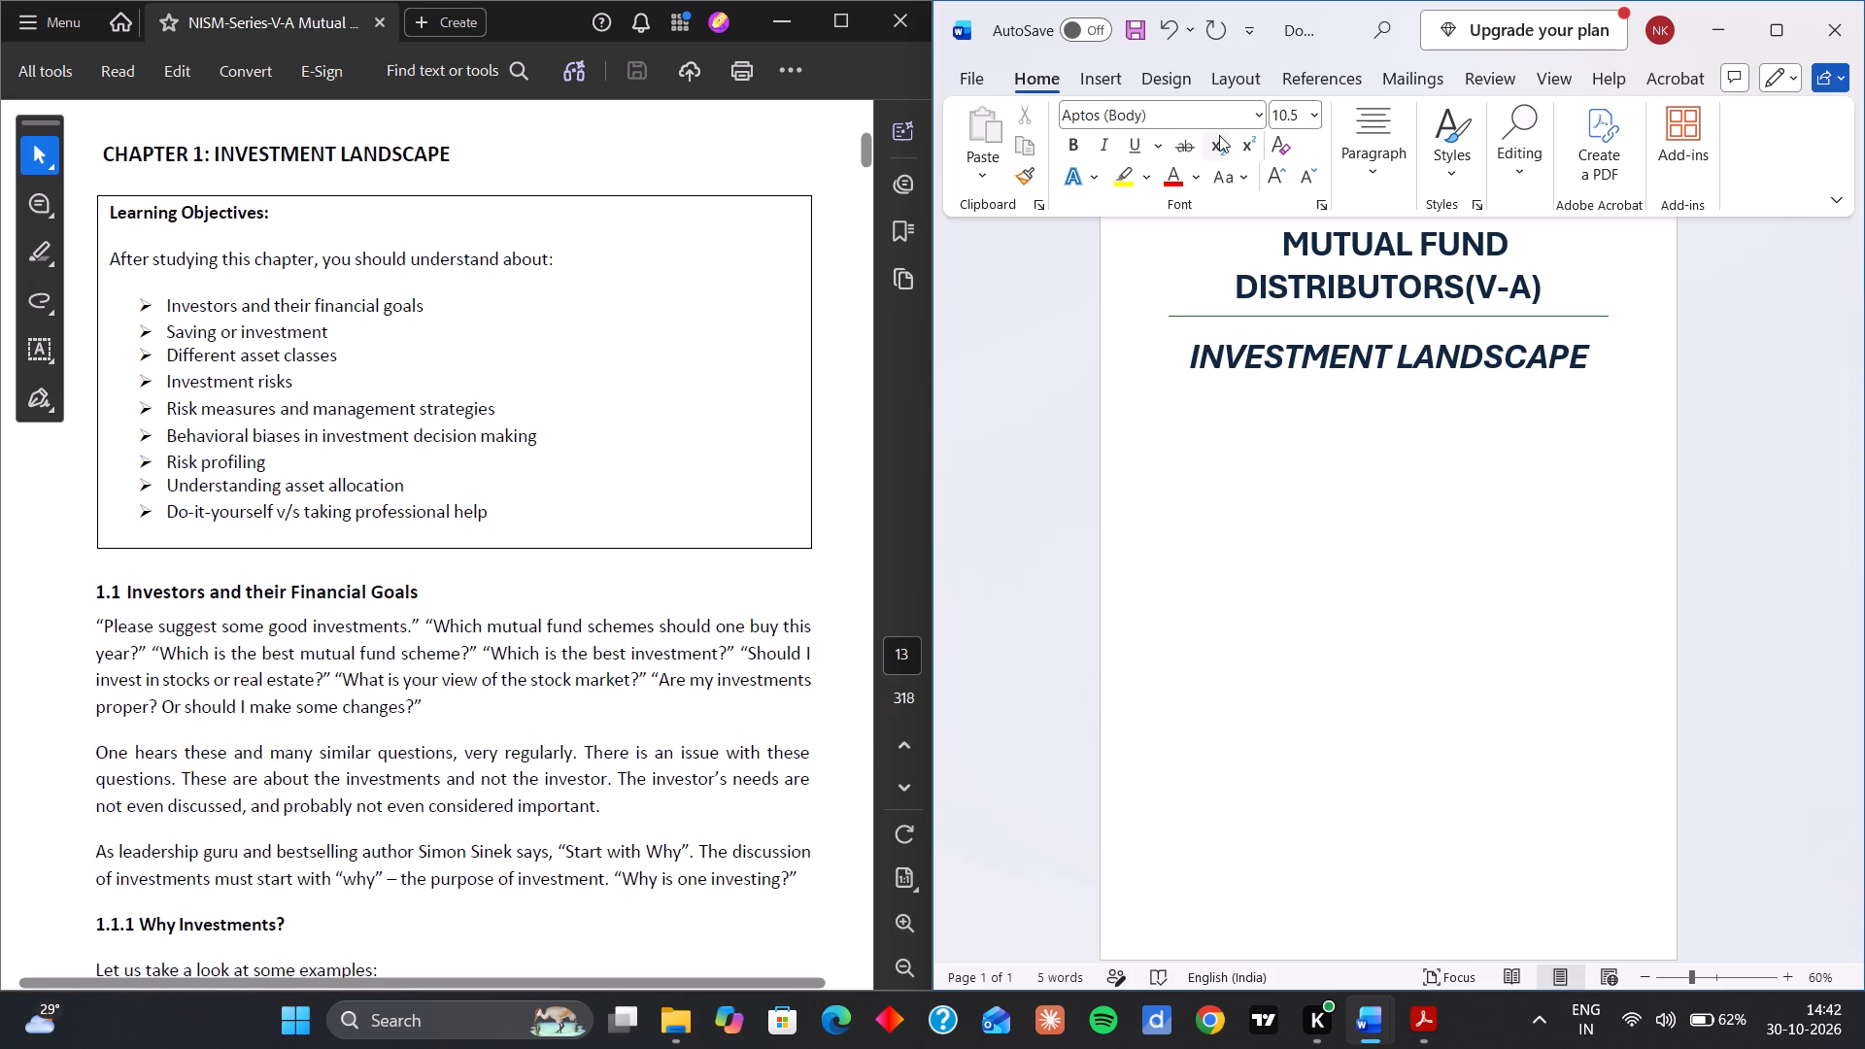
left_click(1358, 167)
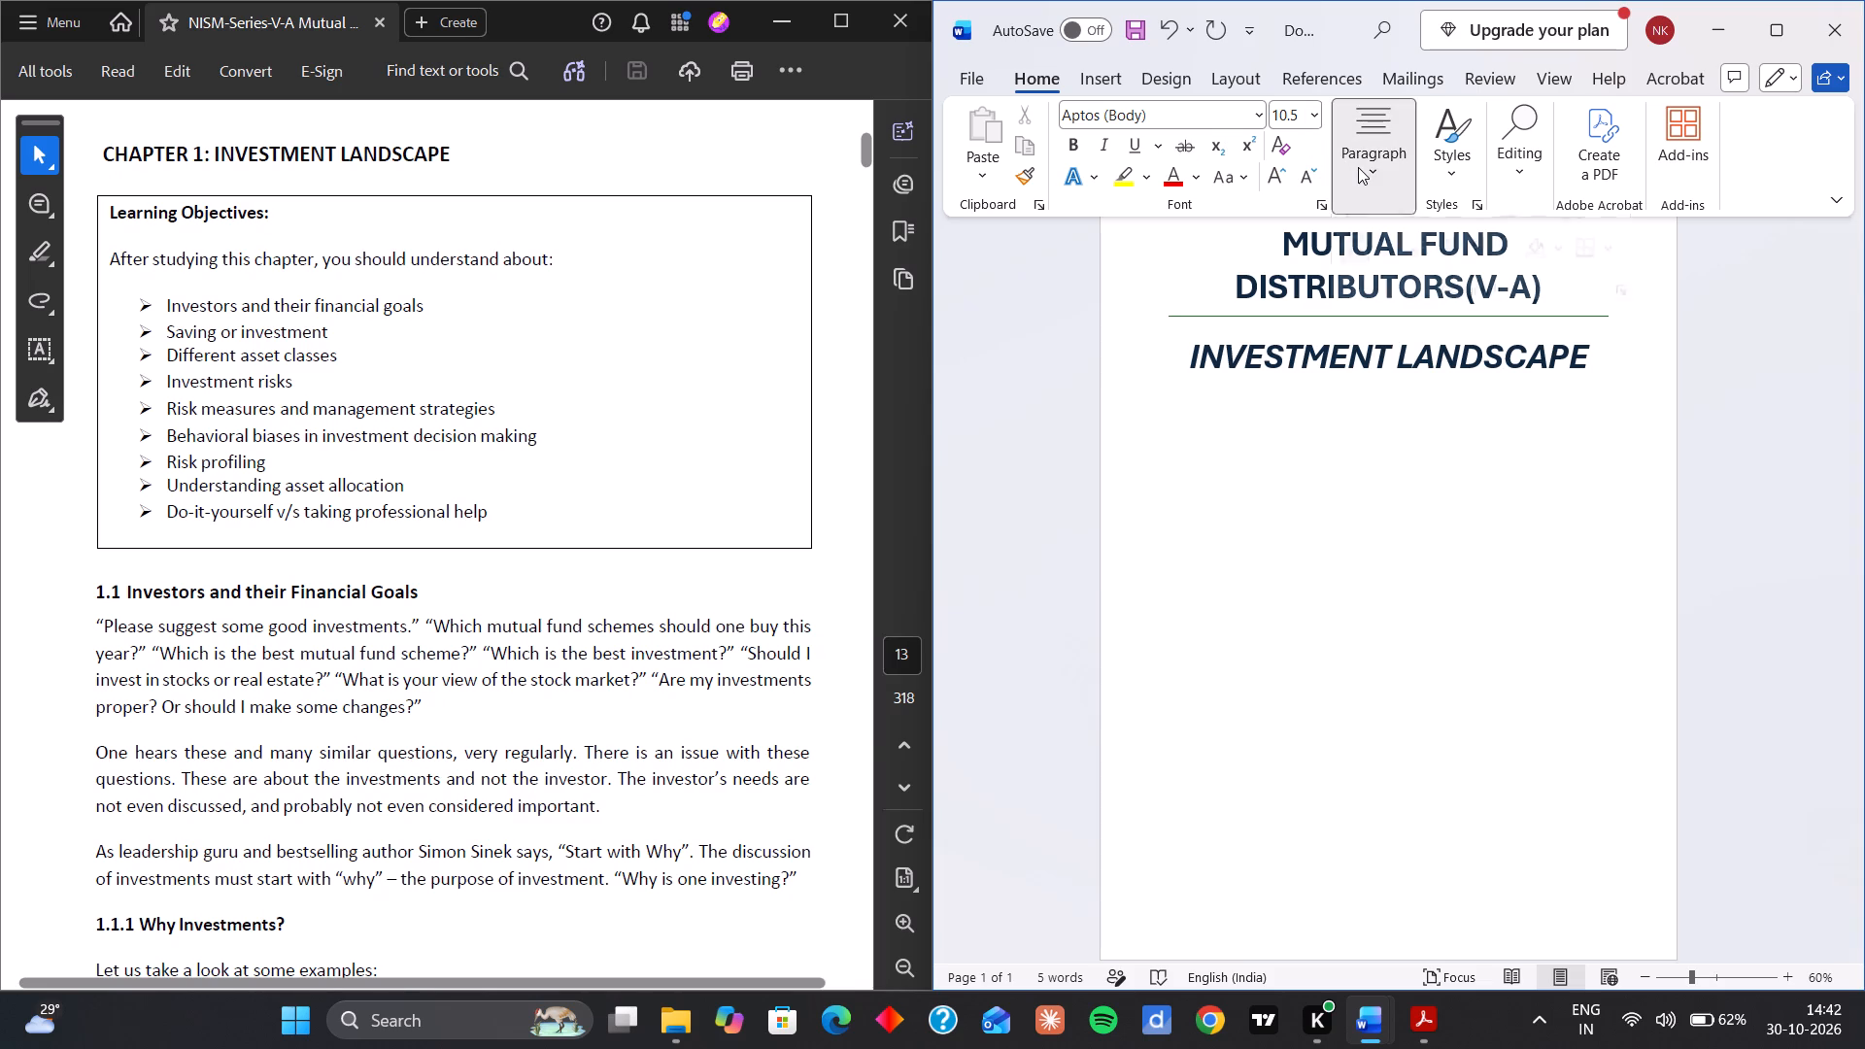
left_click(1358, 167)
left_click(1358, 167)
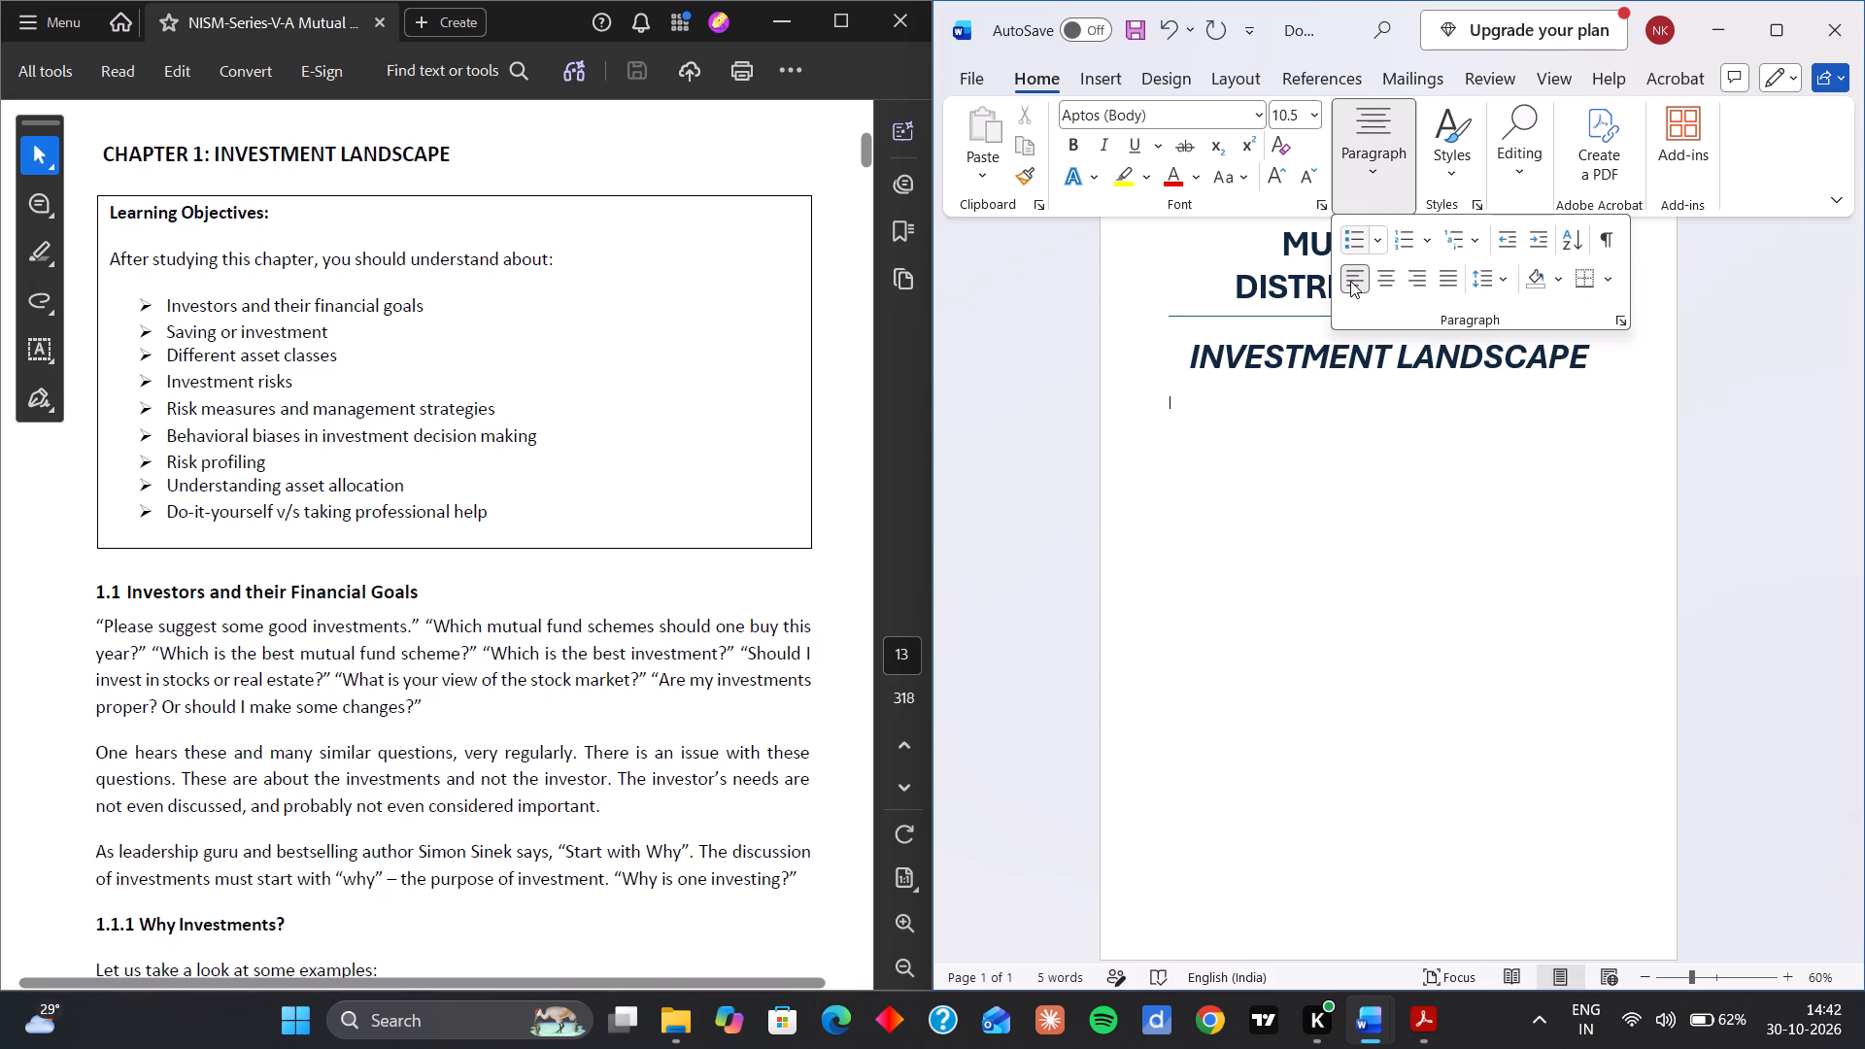
left_click(1361, 251)
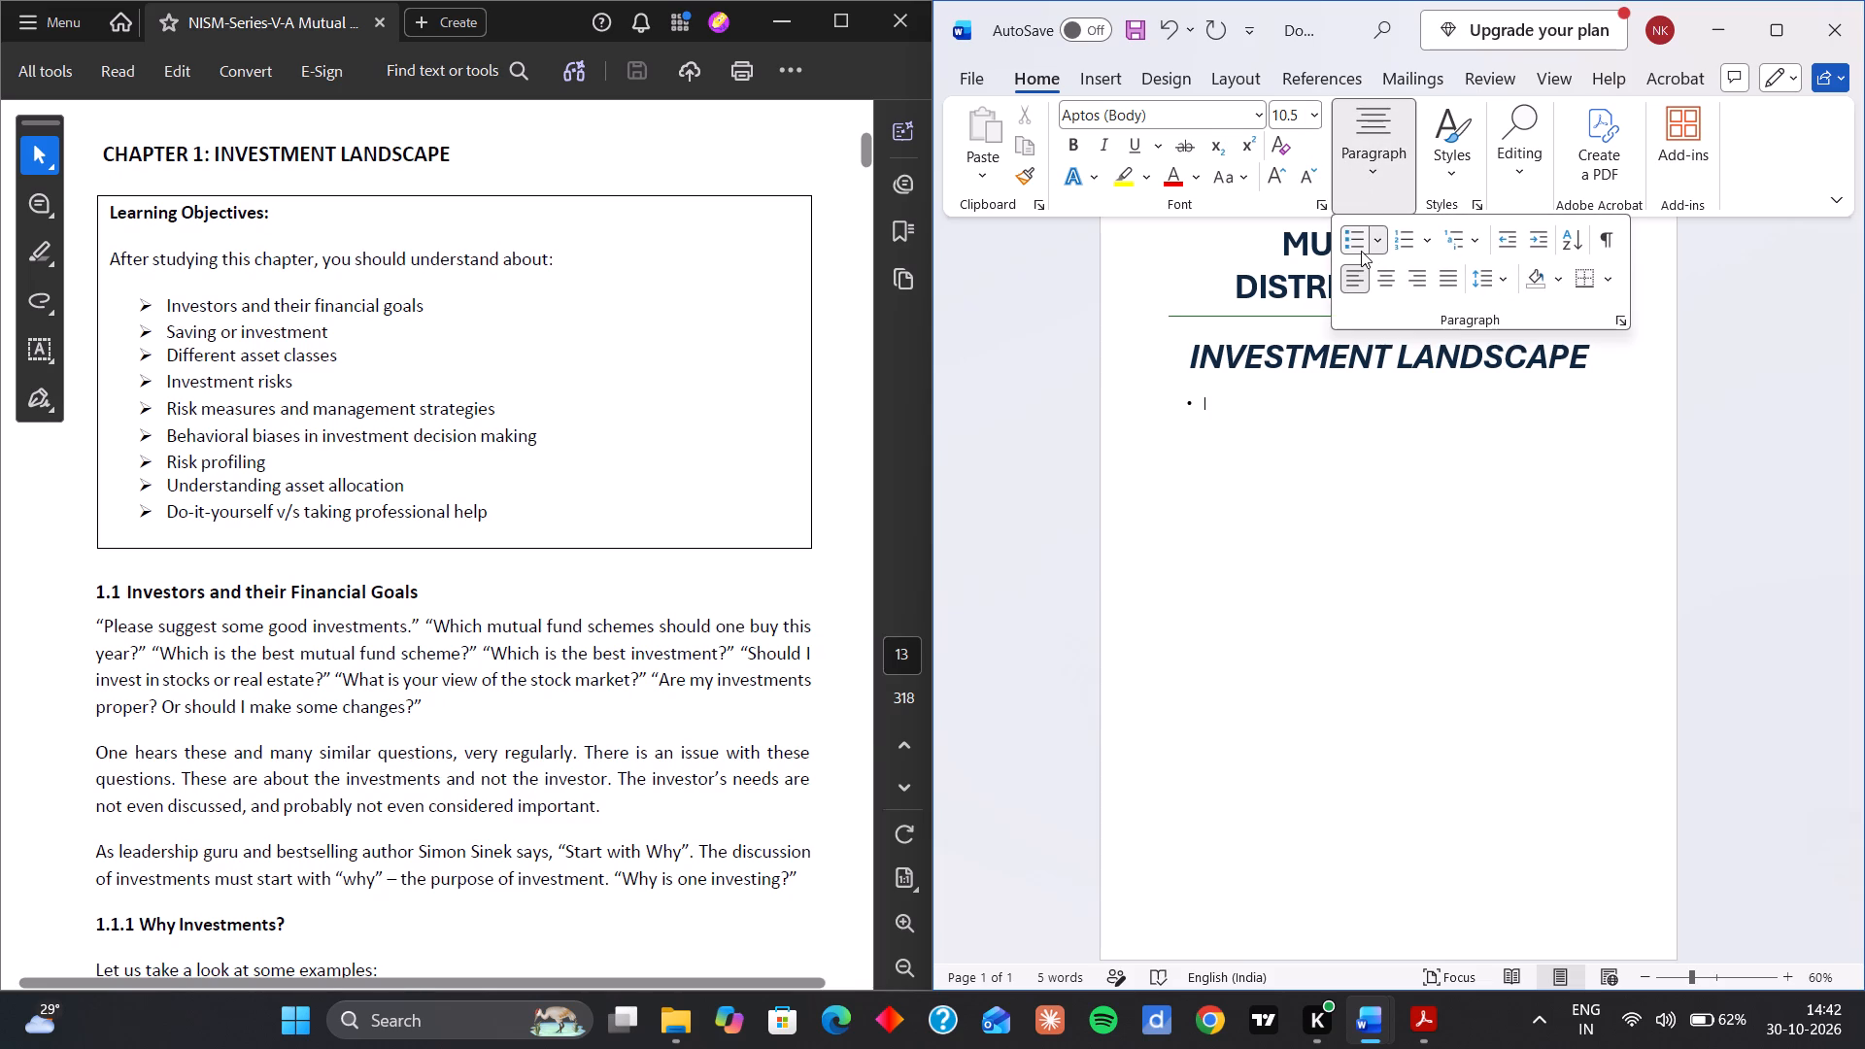
left_click(1361, 248)
left_click(1361, 248)
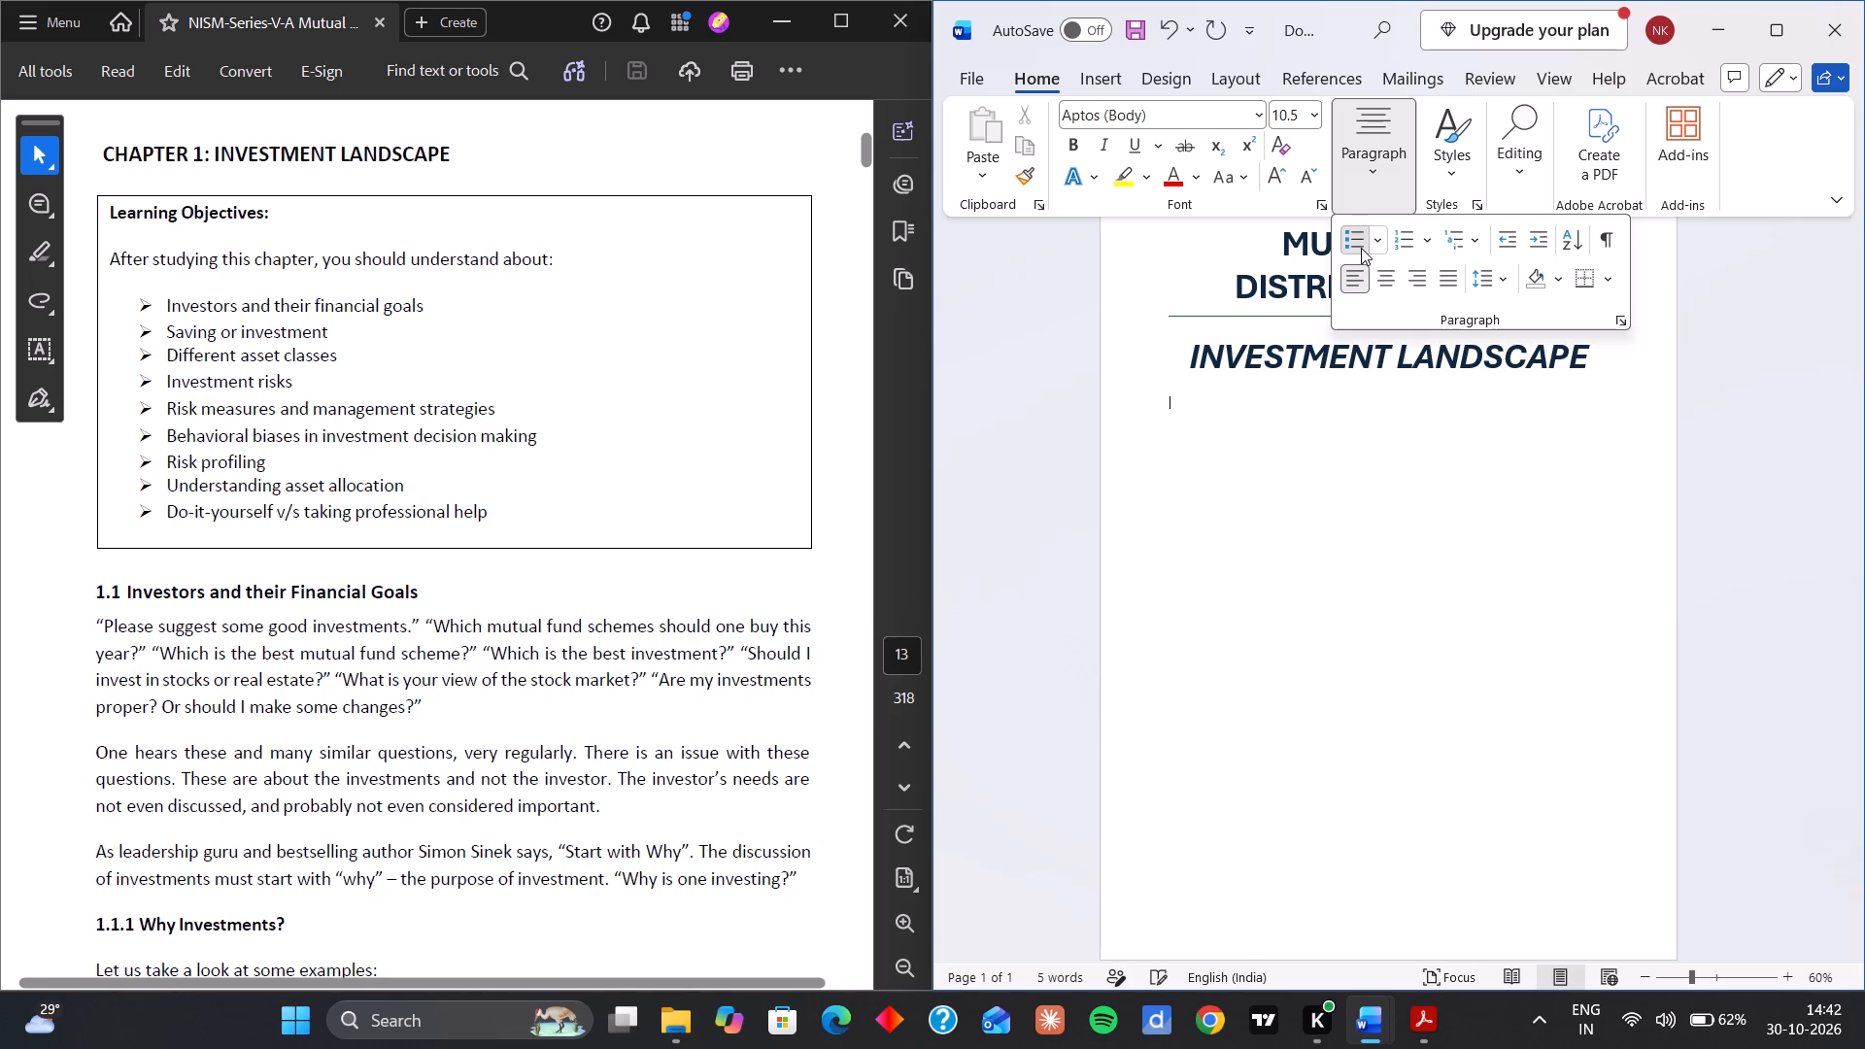
left_click(1376, 247)
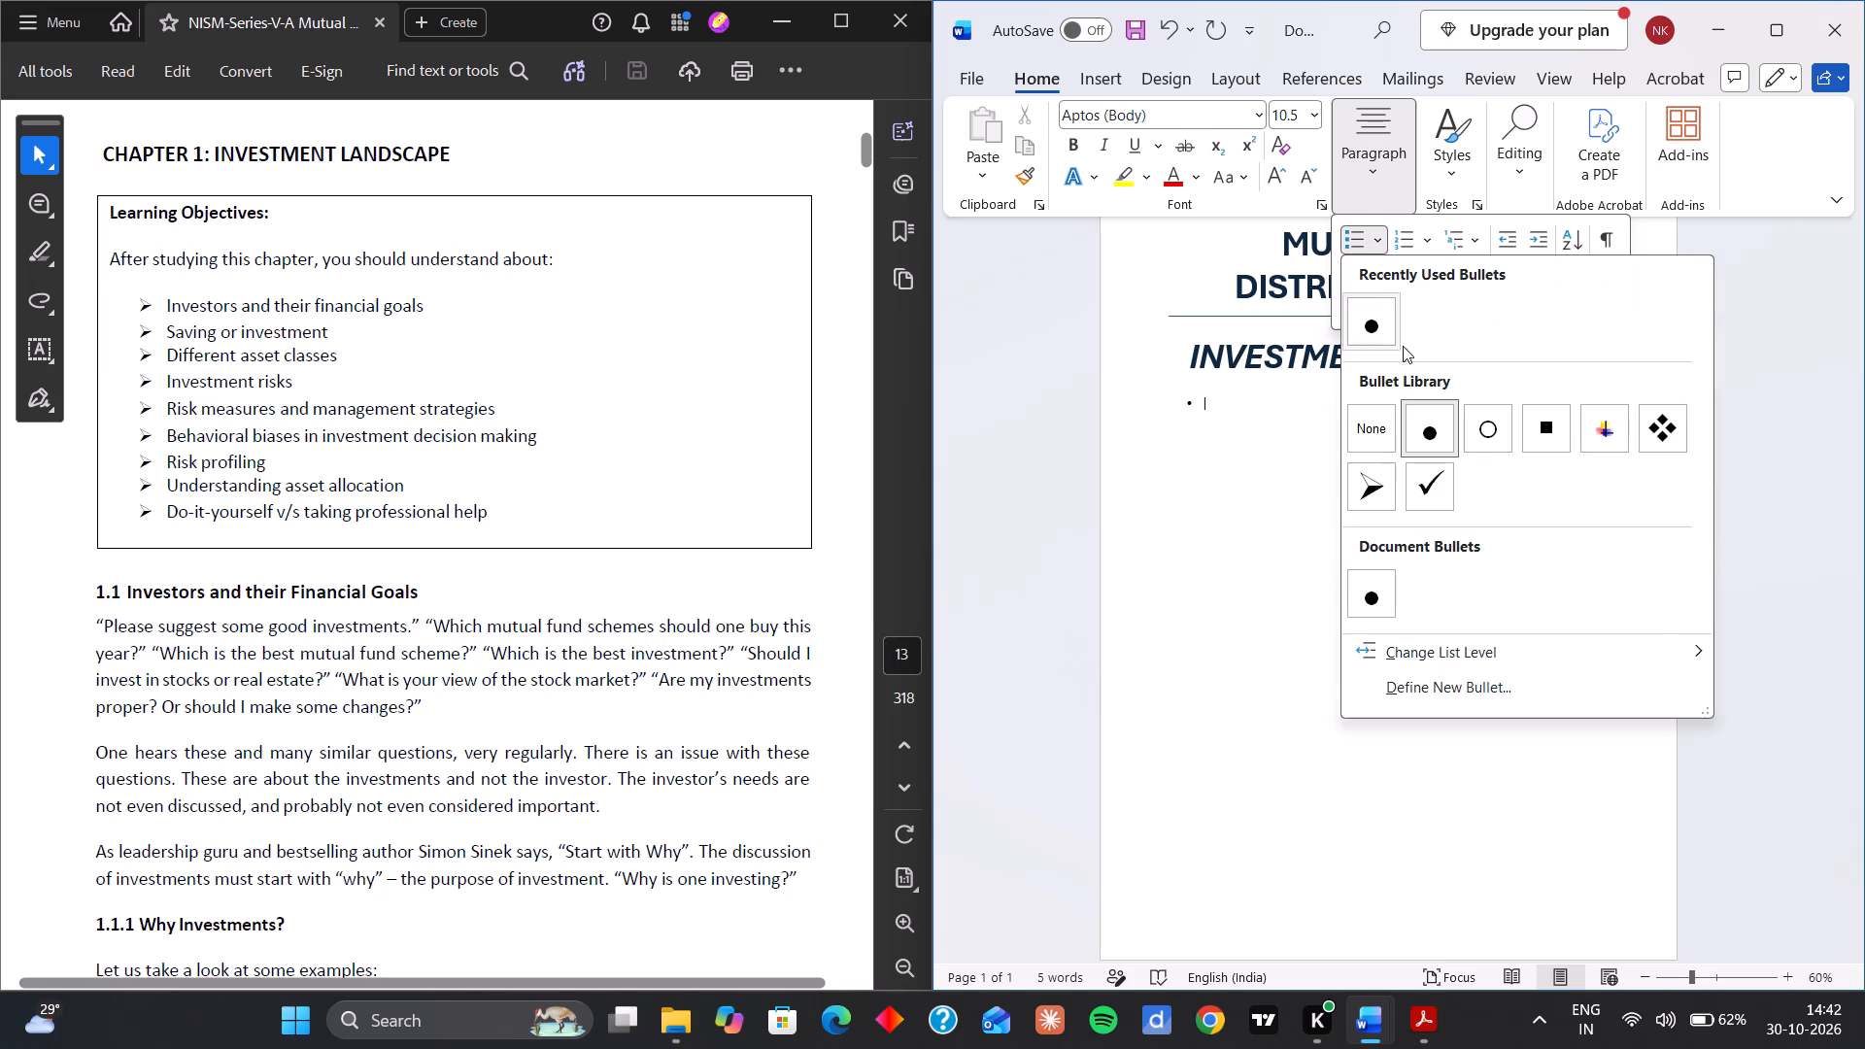
left_click(1639, 441)
left_click(1385, 240)
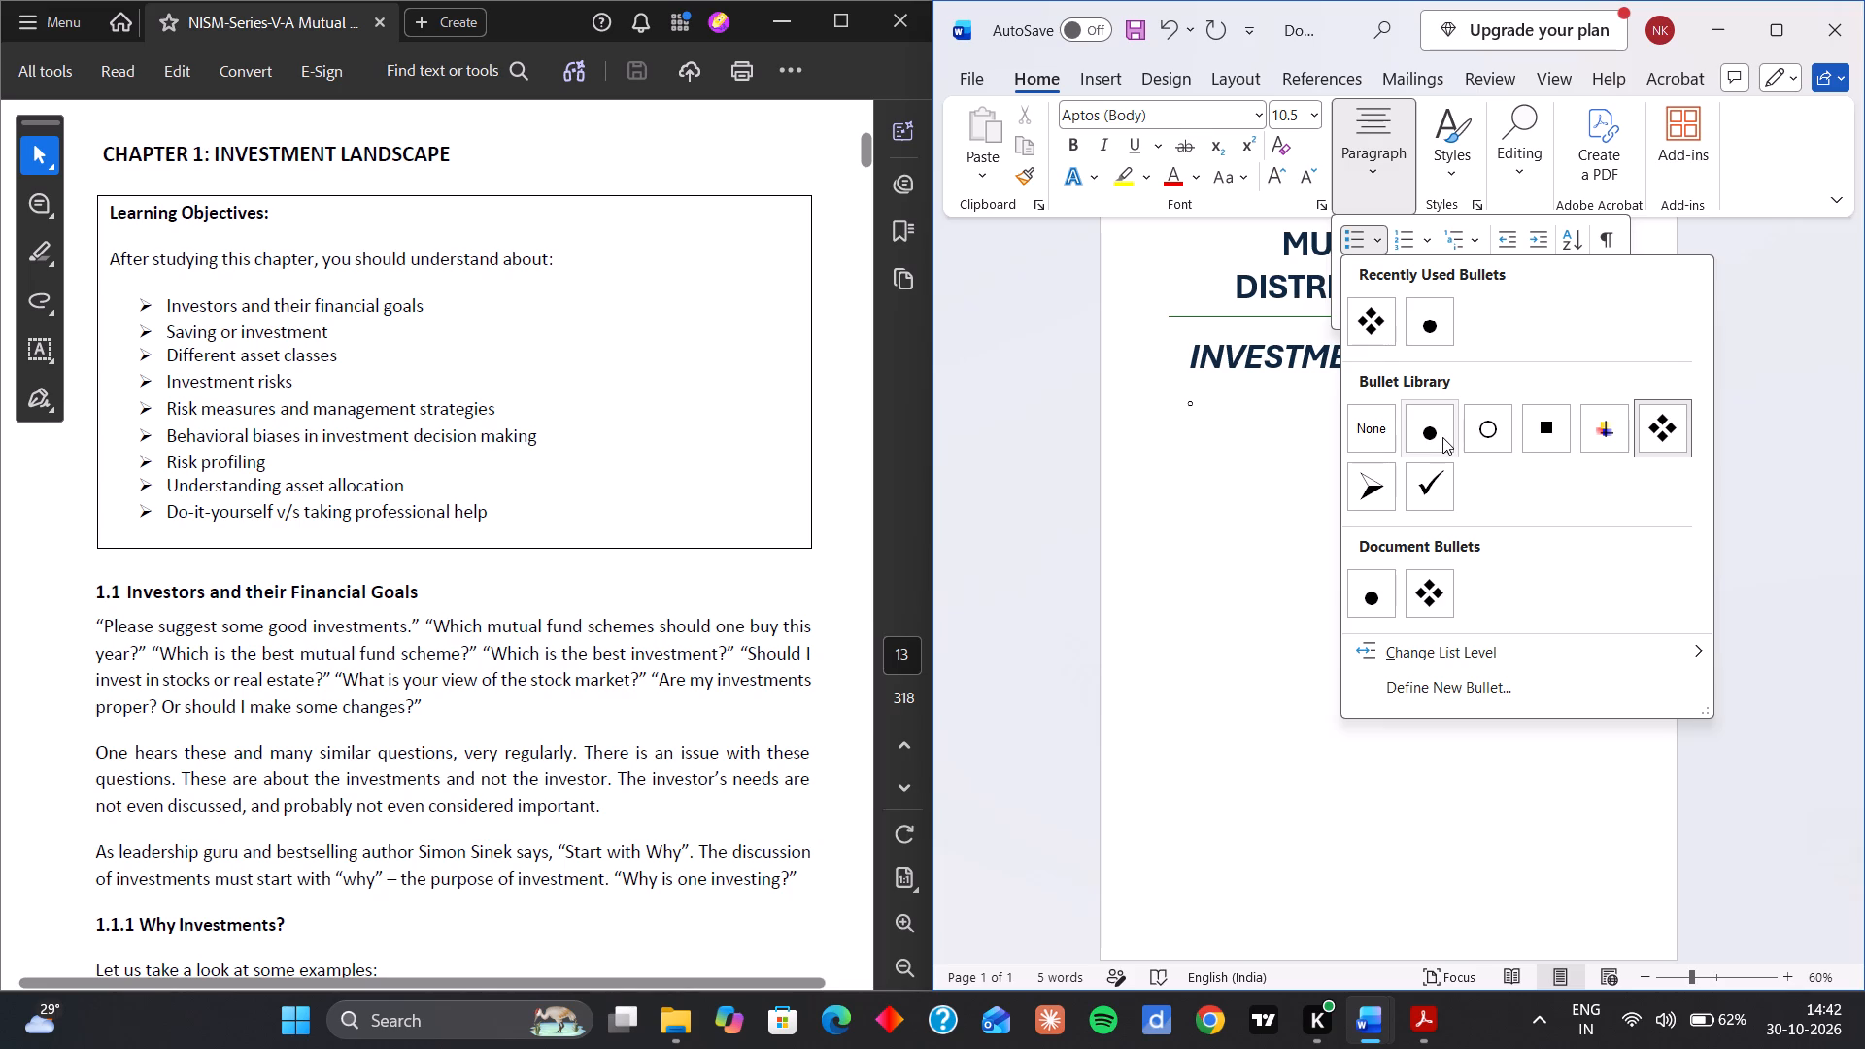
left_click(1442, 437)
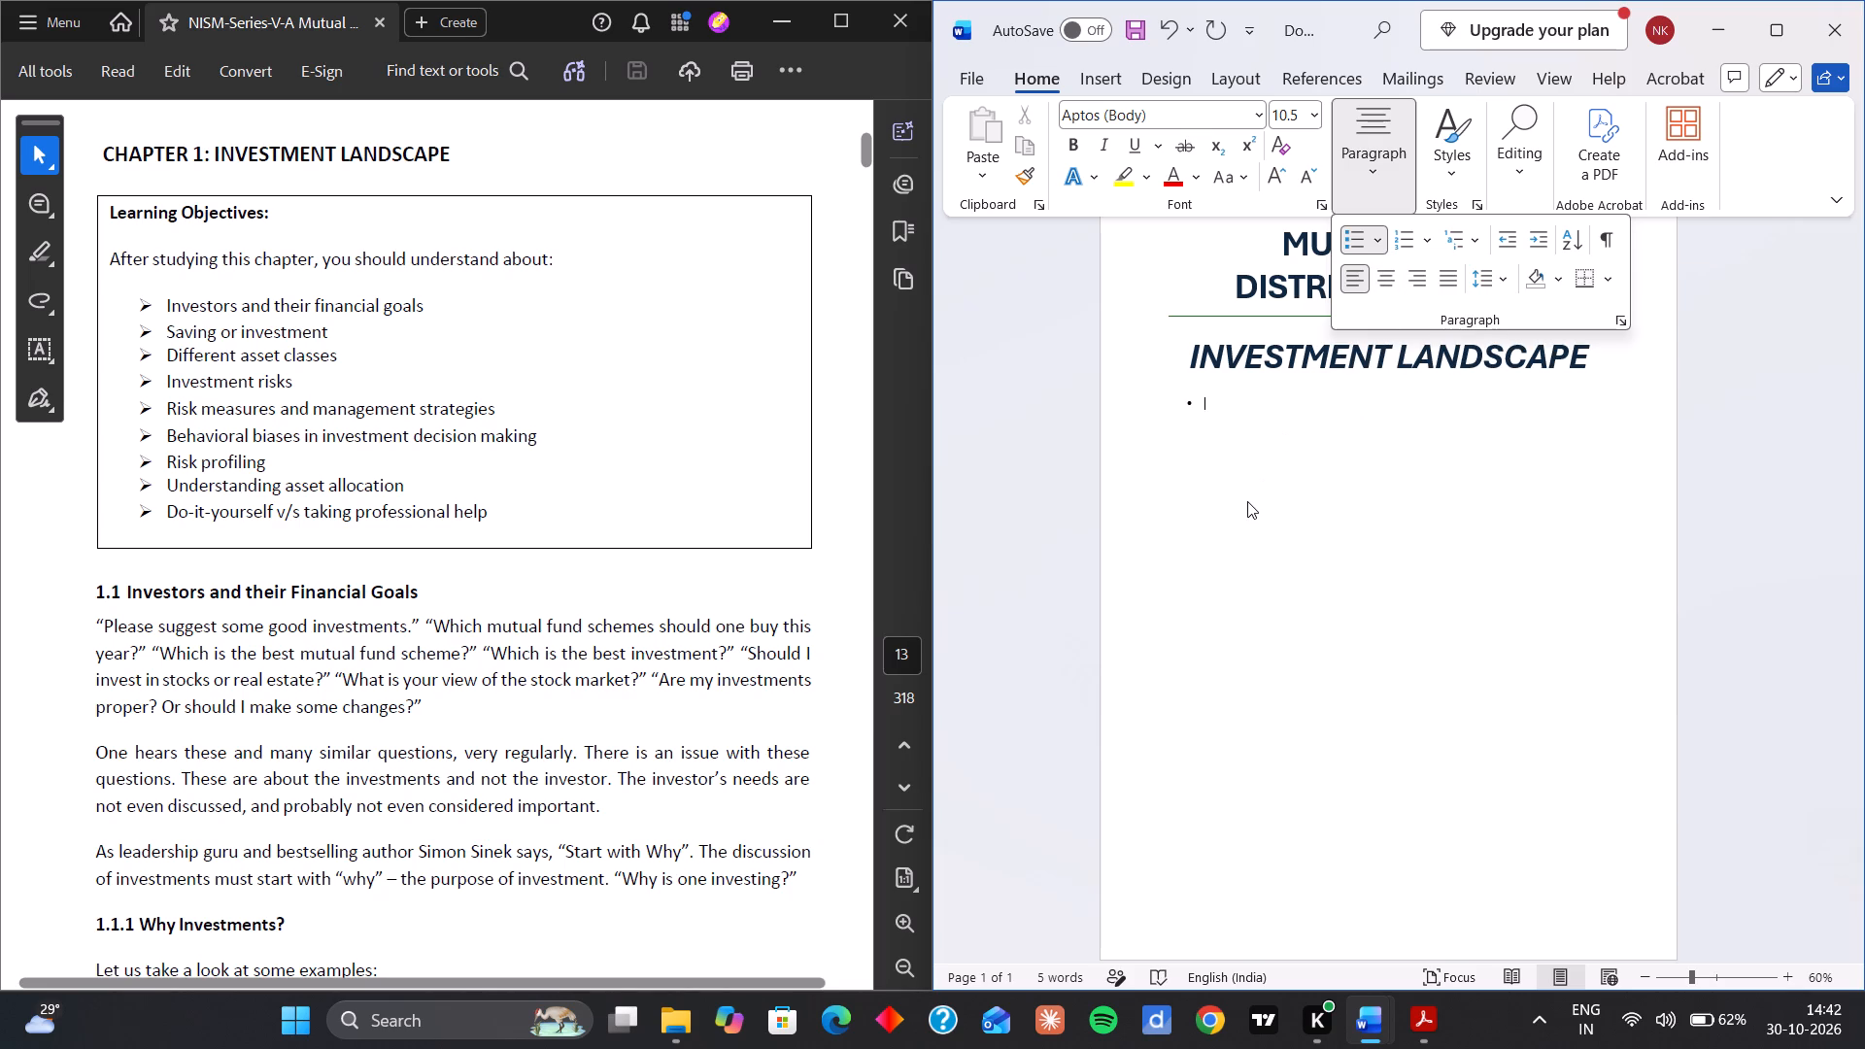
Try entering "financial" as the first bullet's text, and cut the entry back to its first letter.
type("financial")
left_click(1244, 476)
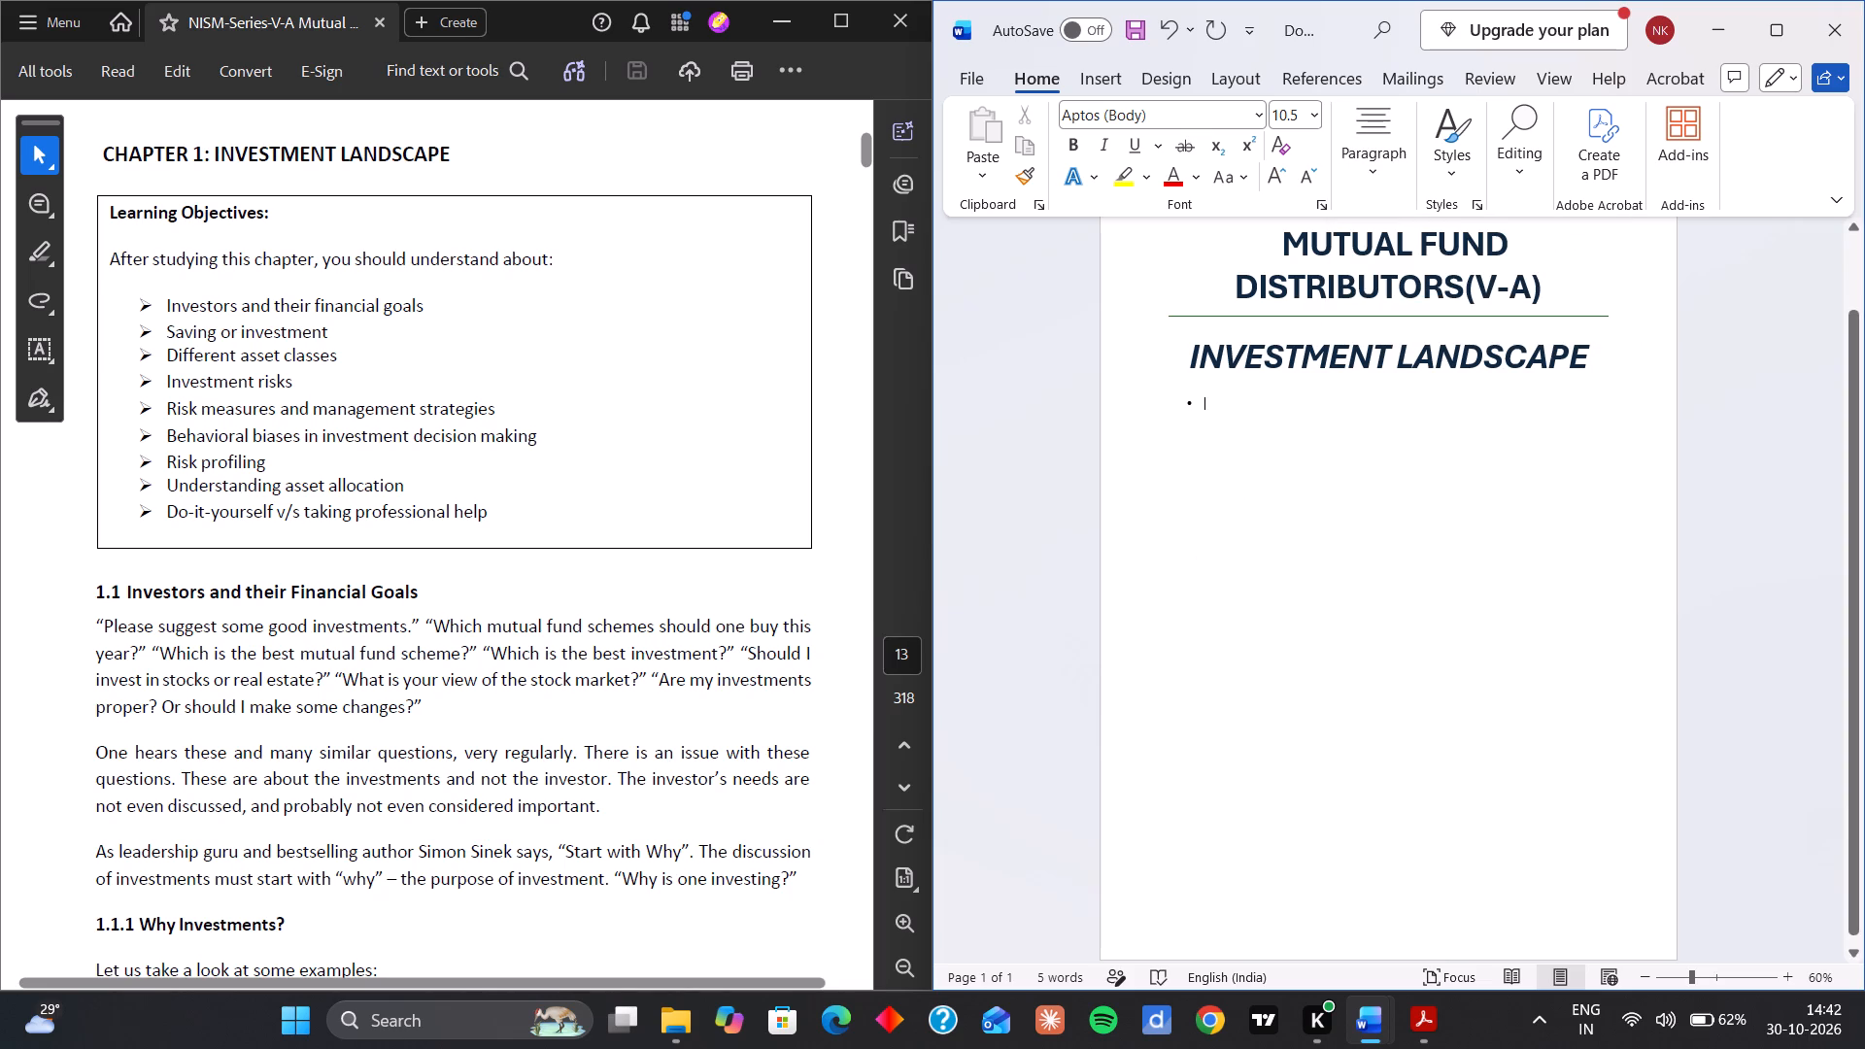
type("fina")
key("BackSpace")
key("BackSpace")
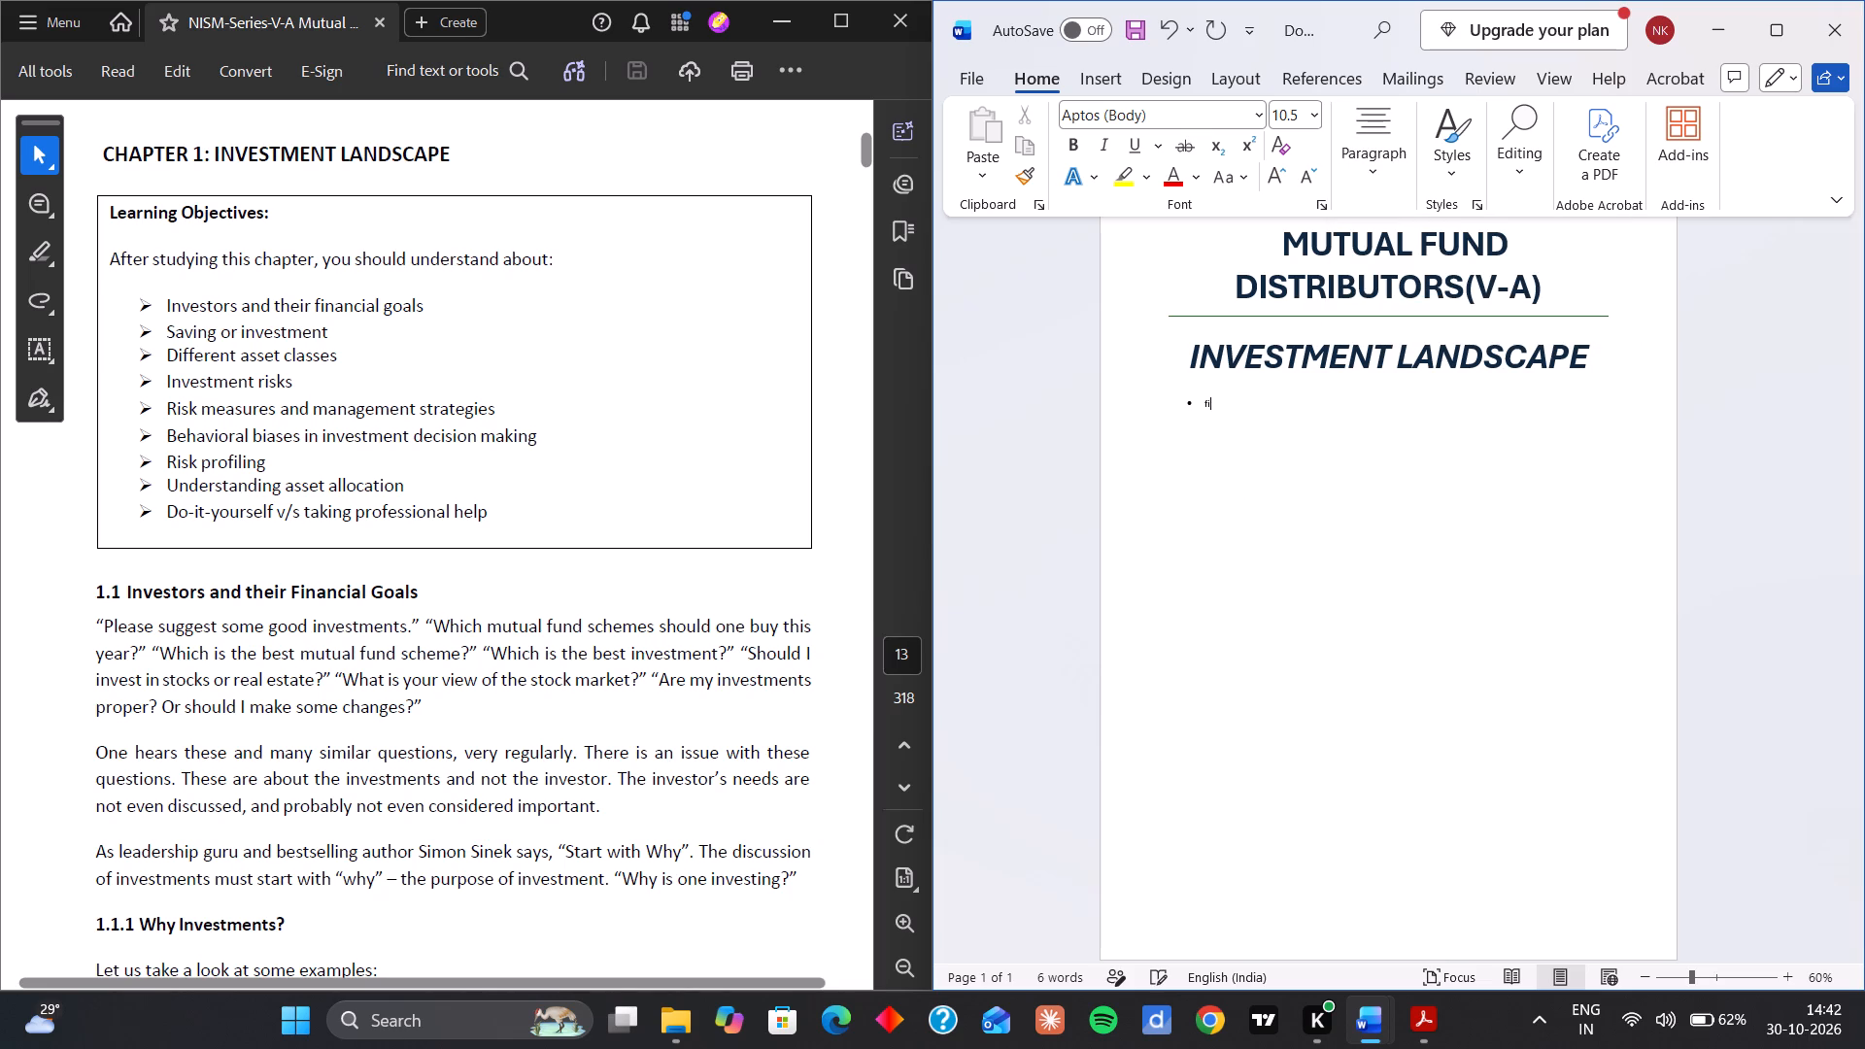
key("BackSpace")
Set the font size to 18 for the first bullet's text.
left_click(1300, 123)
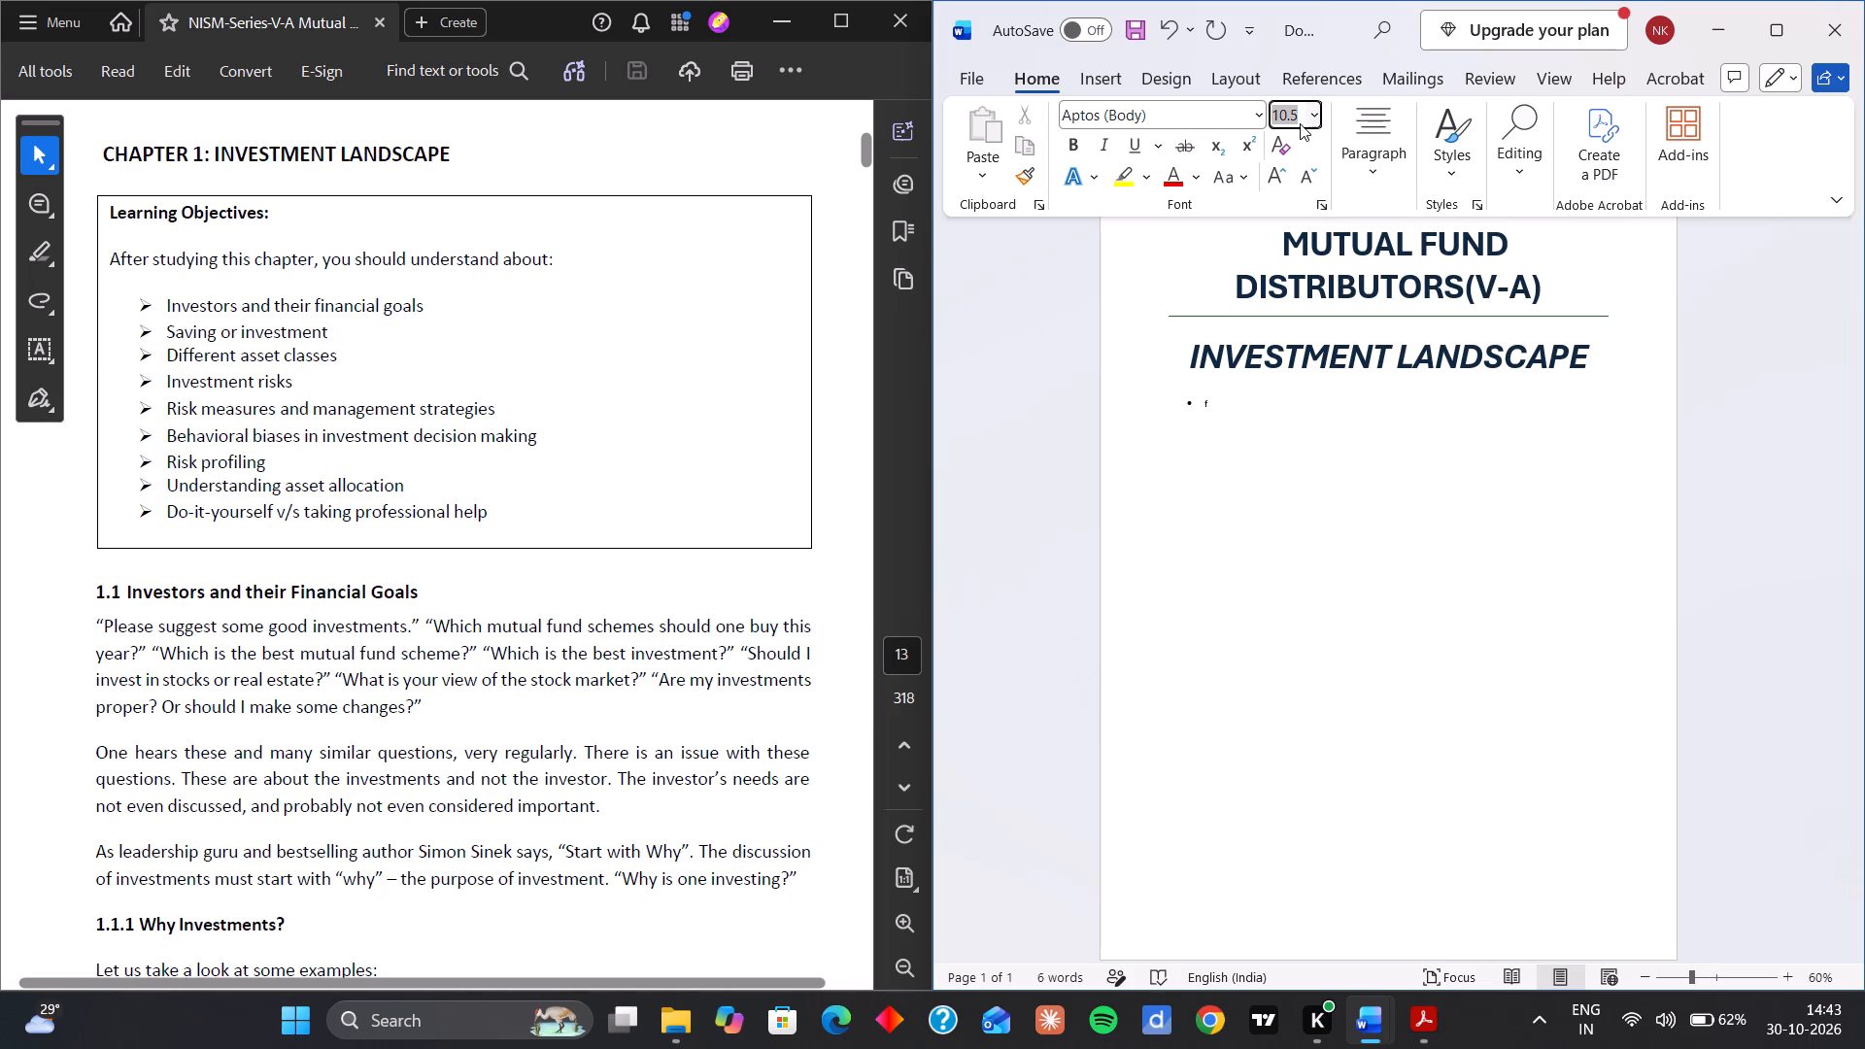
left_click(1312, 116)
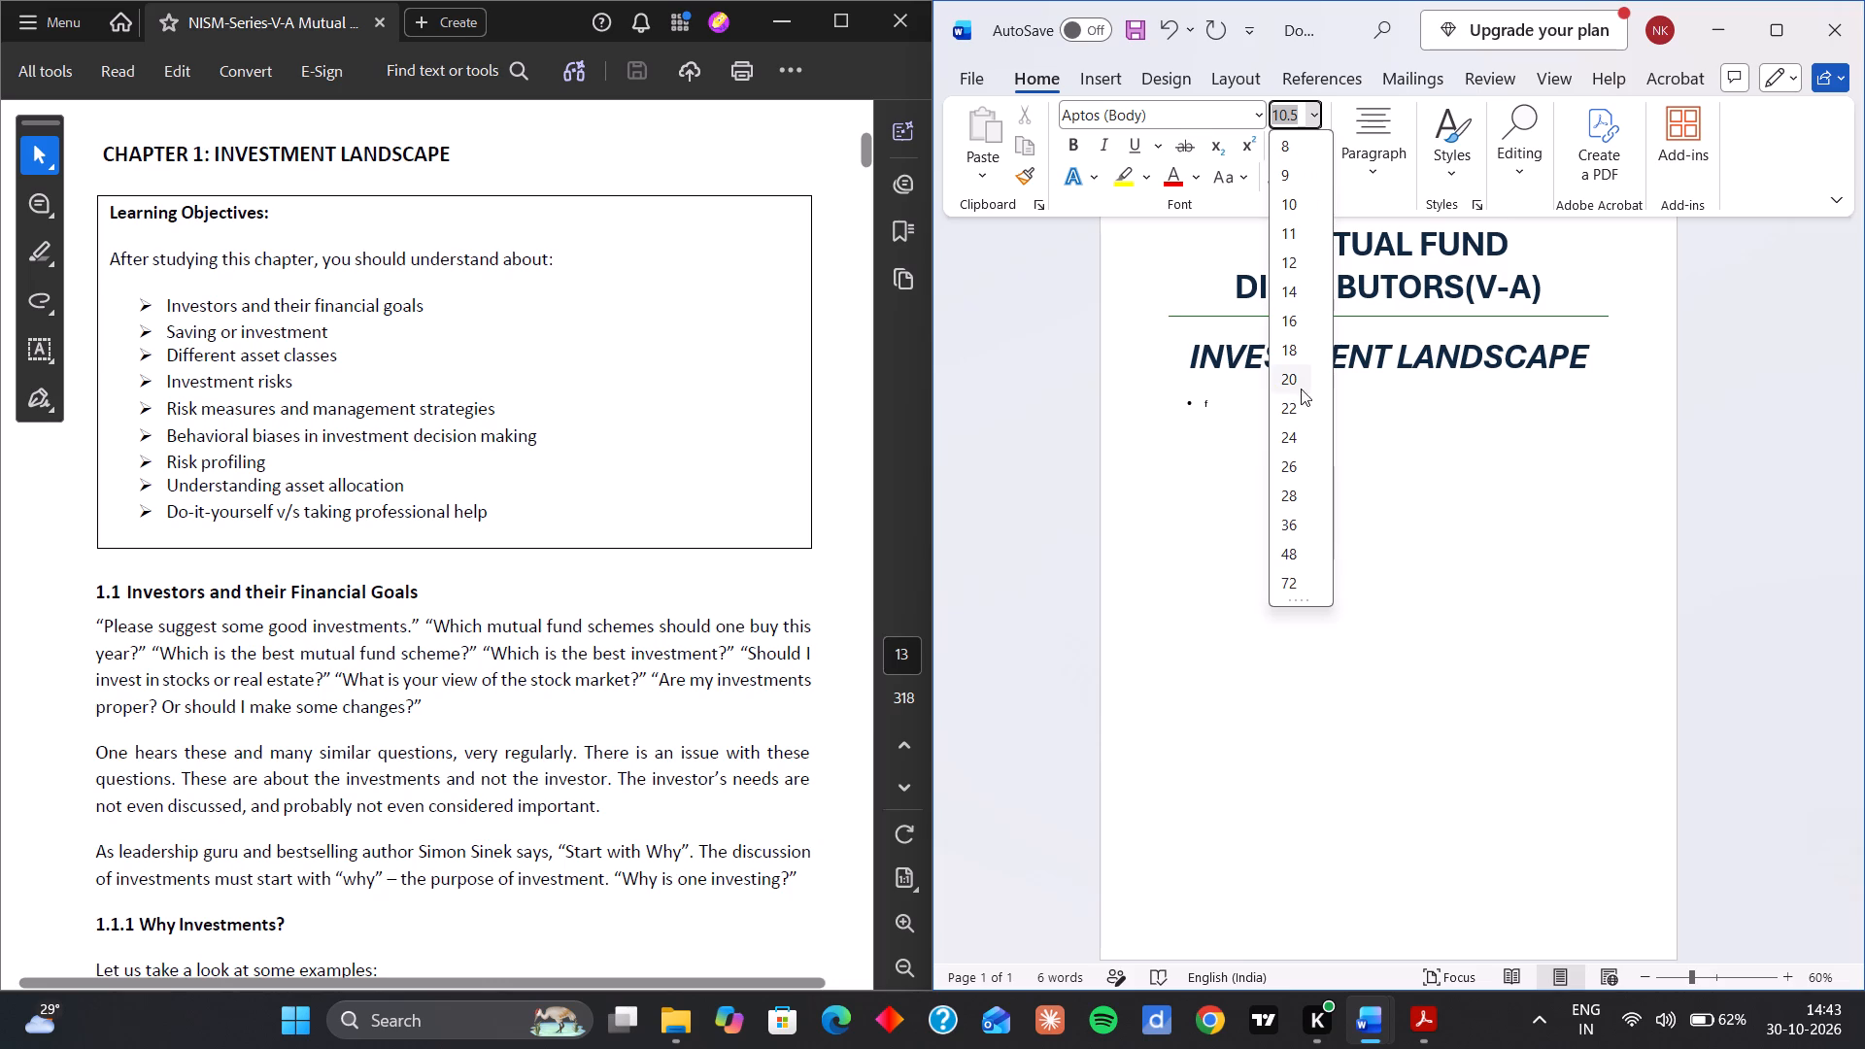
left_click(1295, 351)
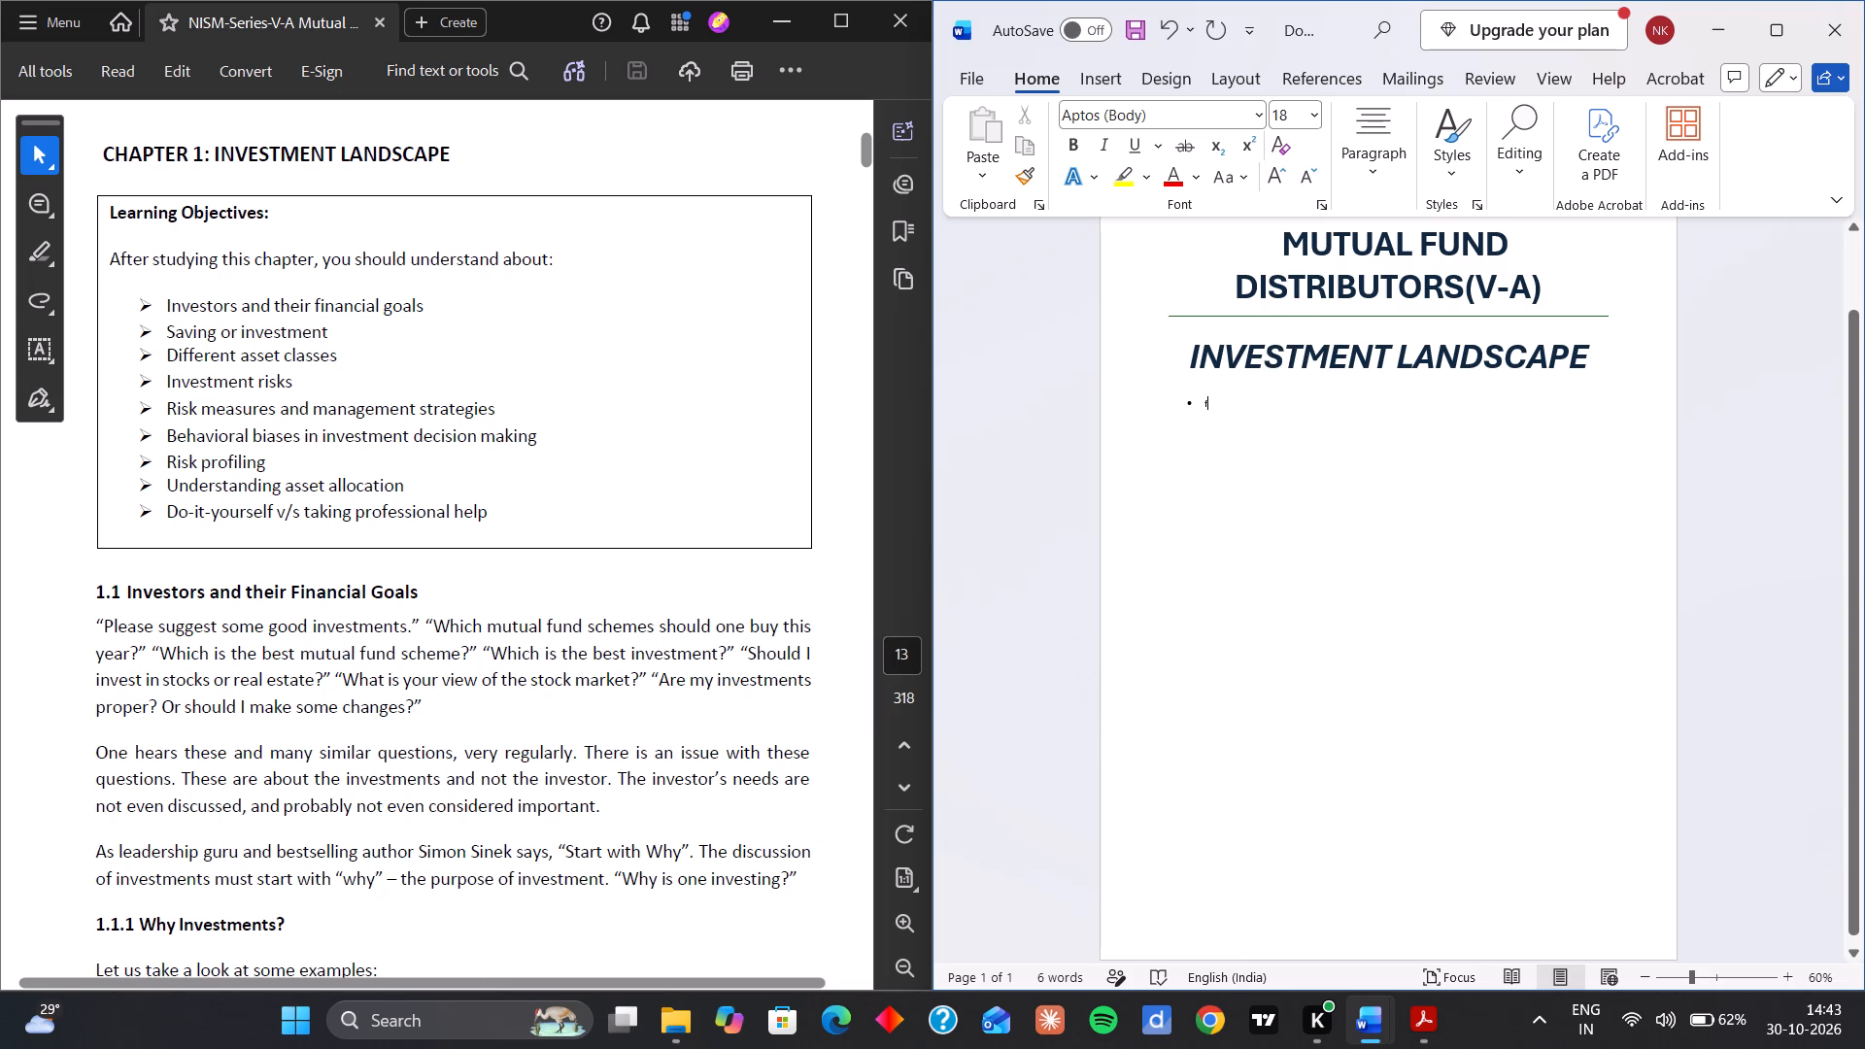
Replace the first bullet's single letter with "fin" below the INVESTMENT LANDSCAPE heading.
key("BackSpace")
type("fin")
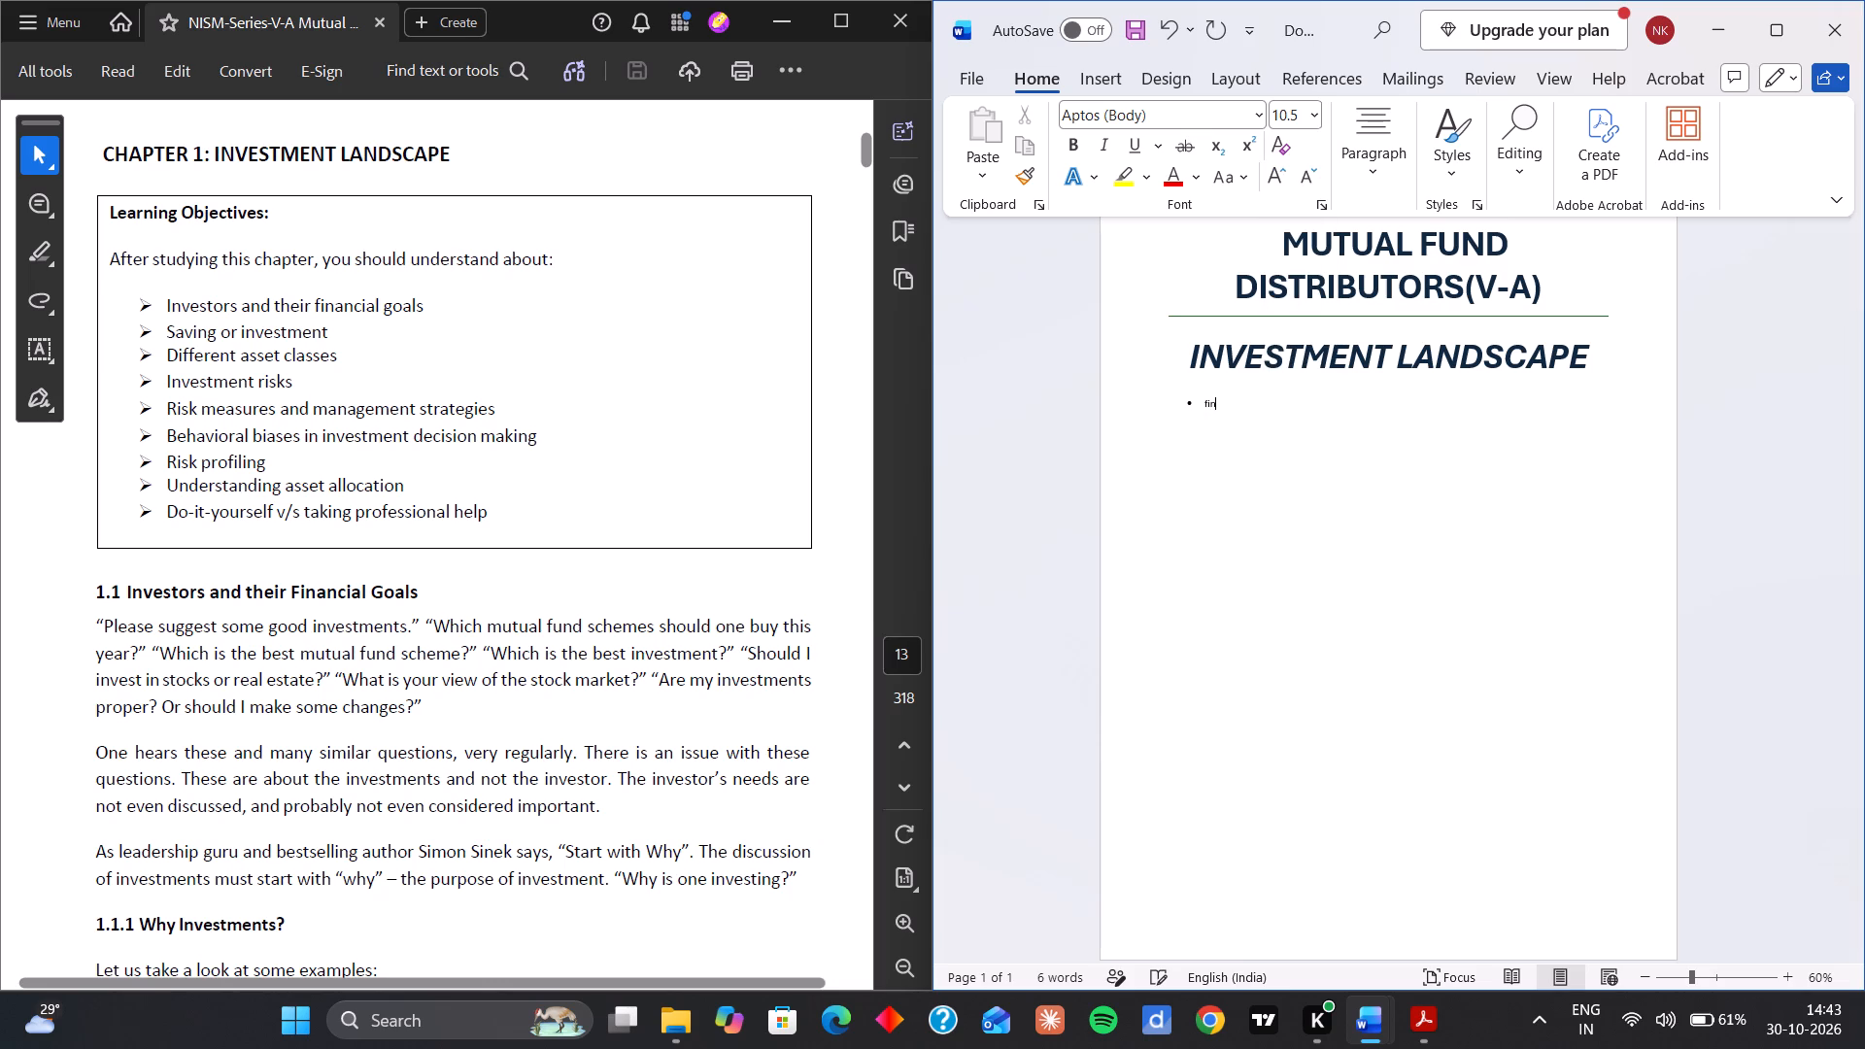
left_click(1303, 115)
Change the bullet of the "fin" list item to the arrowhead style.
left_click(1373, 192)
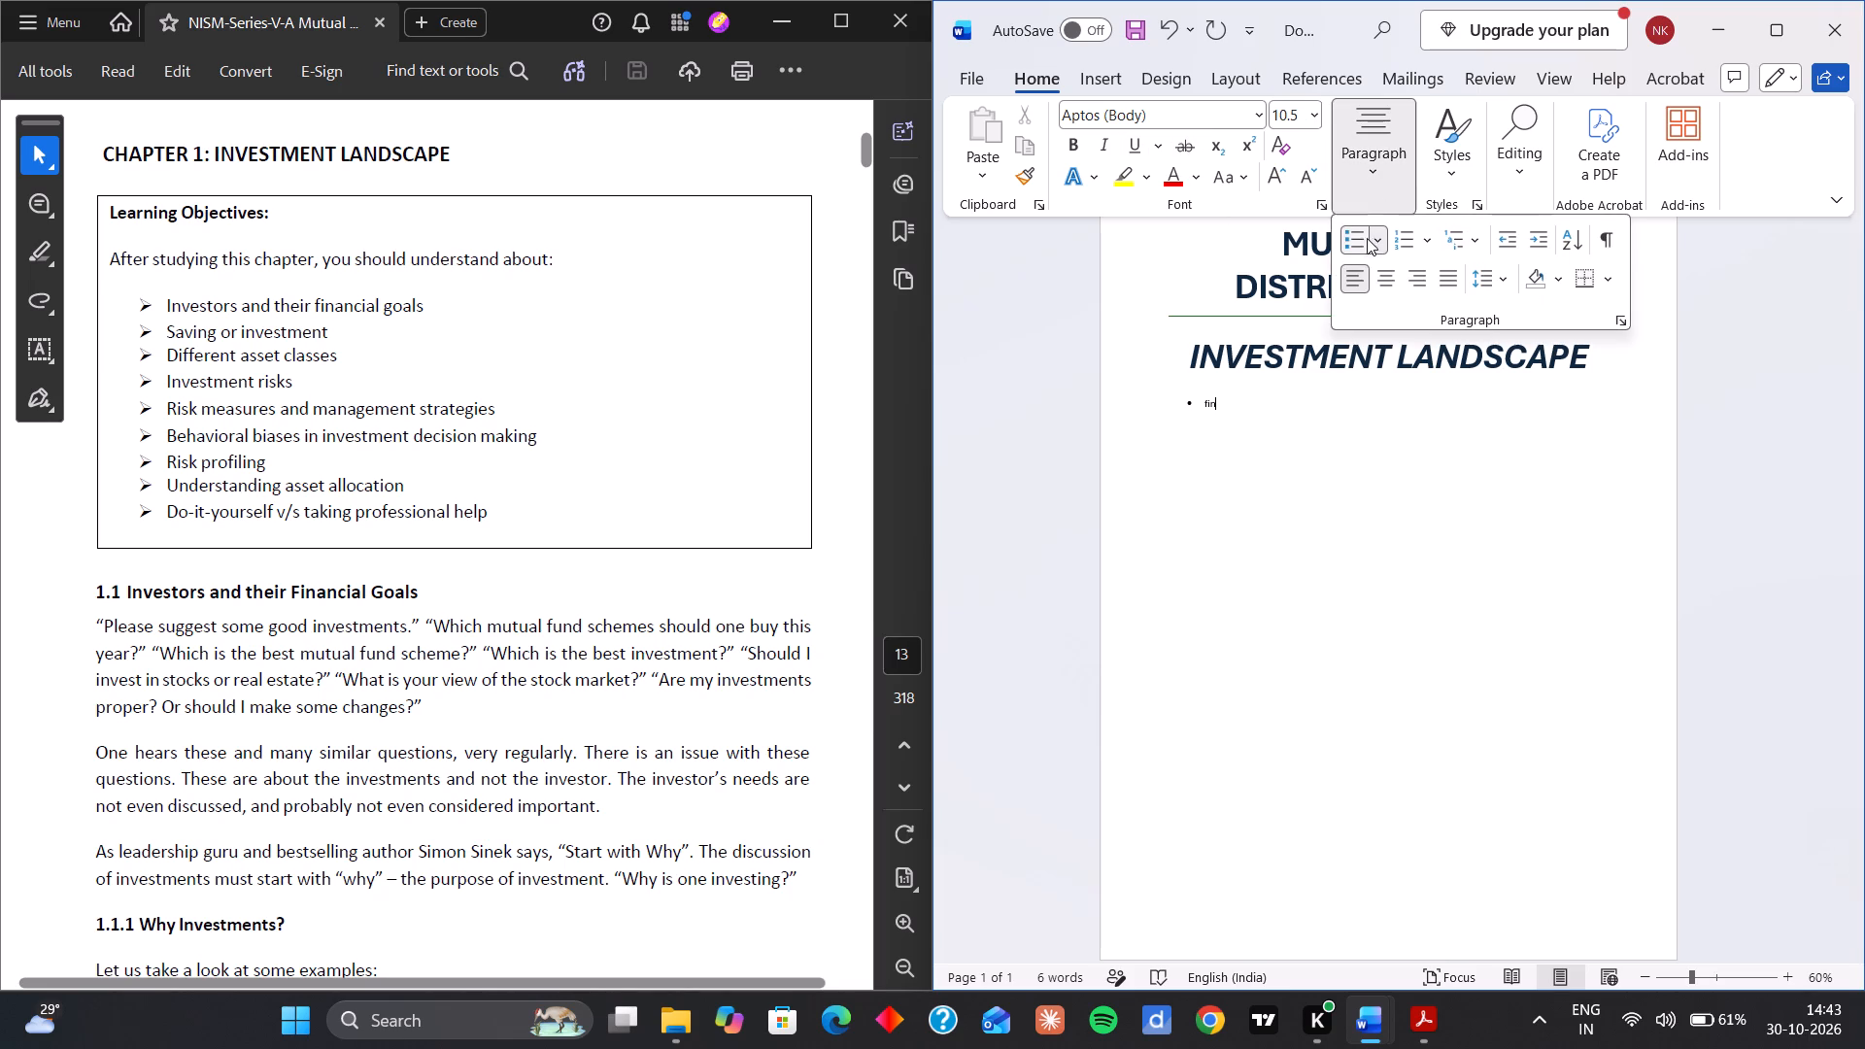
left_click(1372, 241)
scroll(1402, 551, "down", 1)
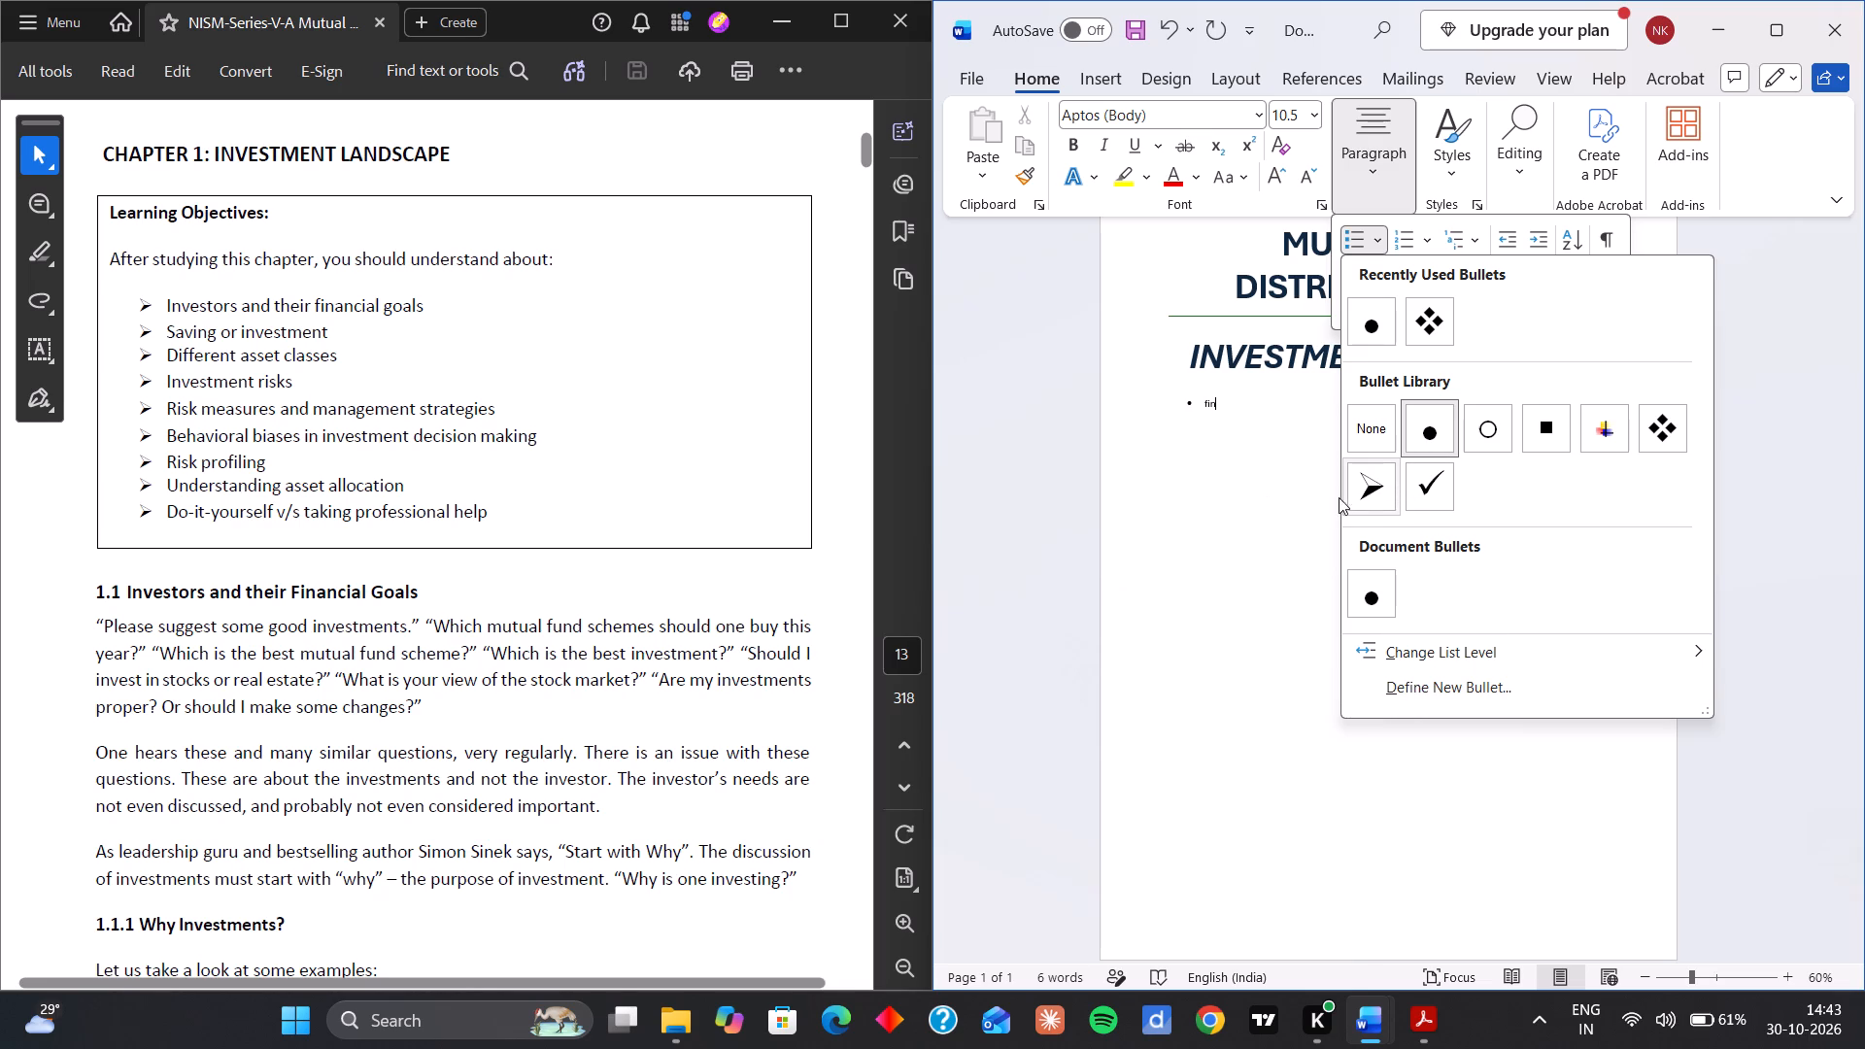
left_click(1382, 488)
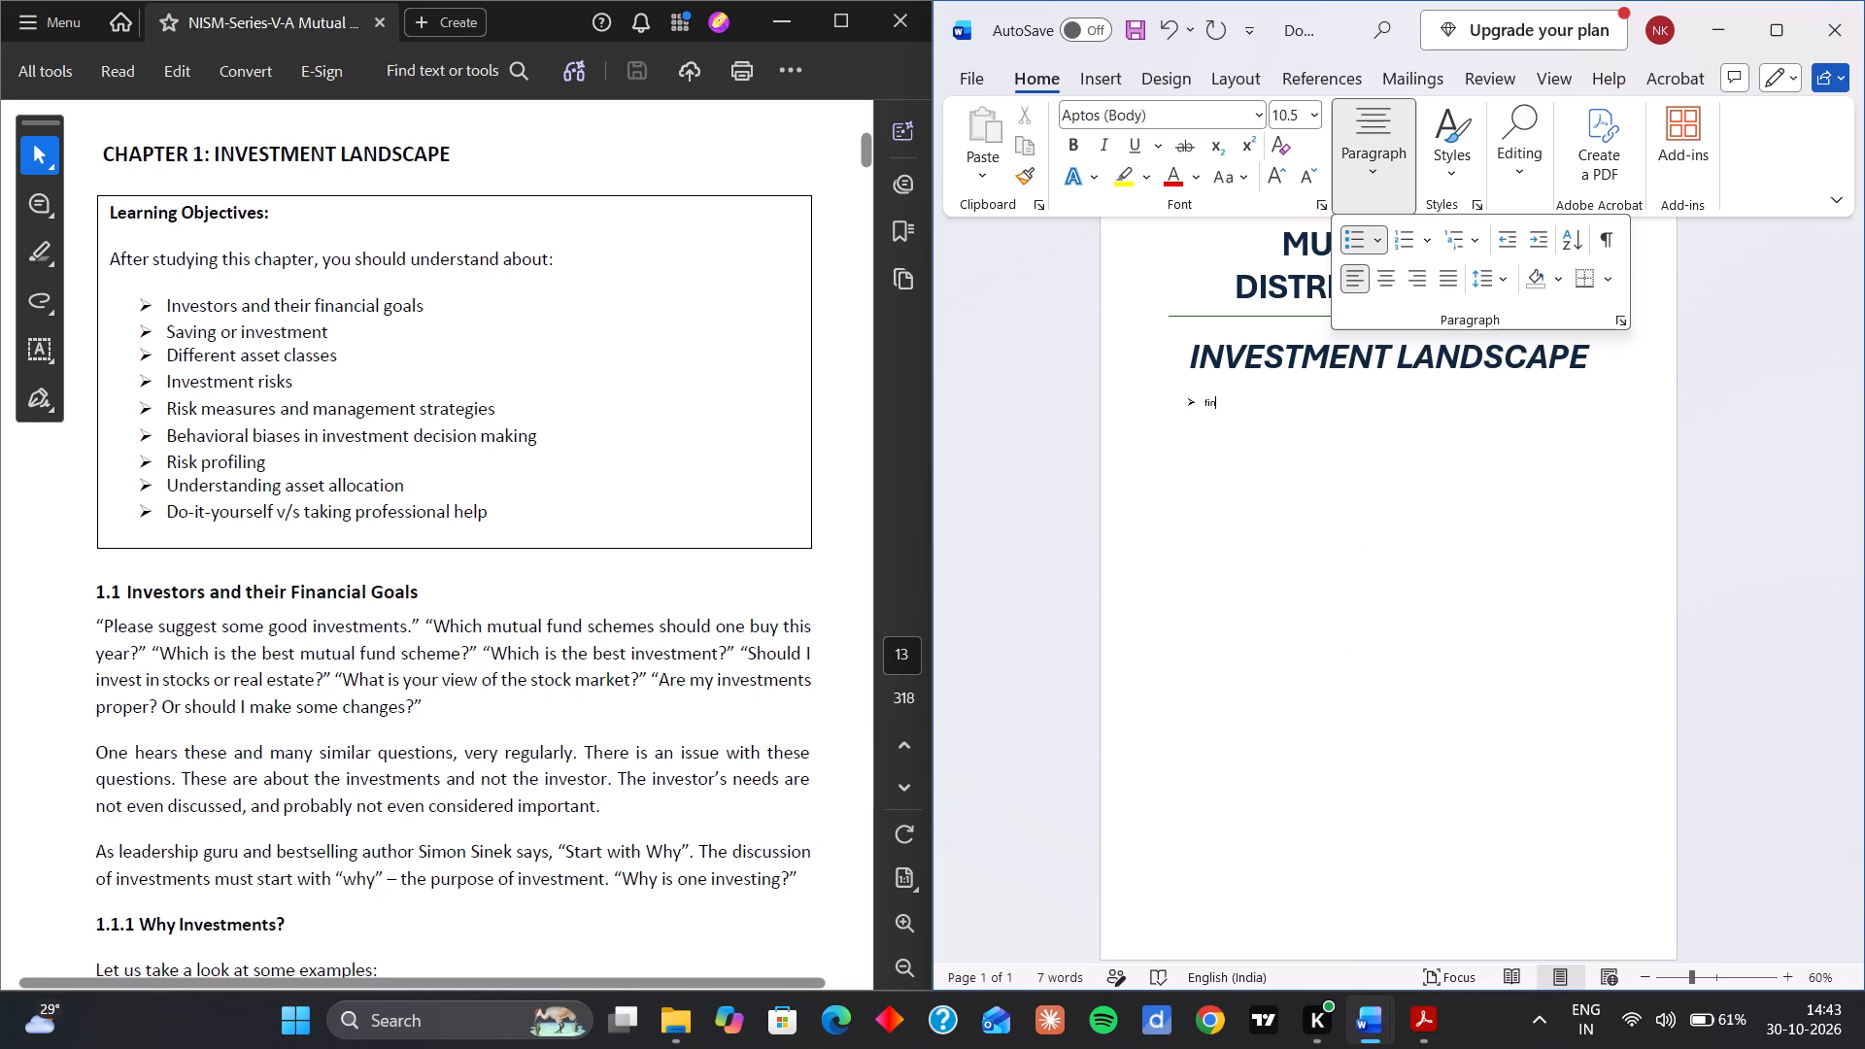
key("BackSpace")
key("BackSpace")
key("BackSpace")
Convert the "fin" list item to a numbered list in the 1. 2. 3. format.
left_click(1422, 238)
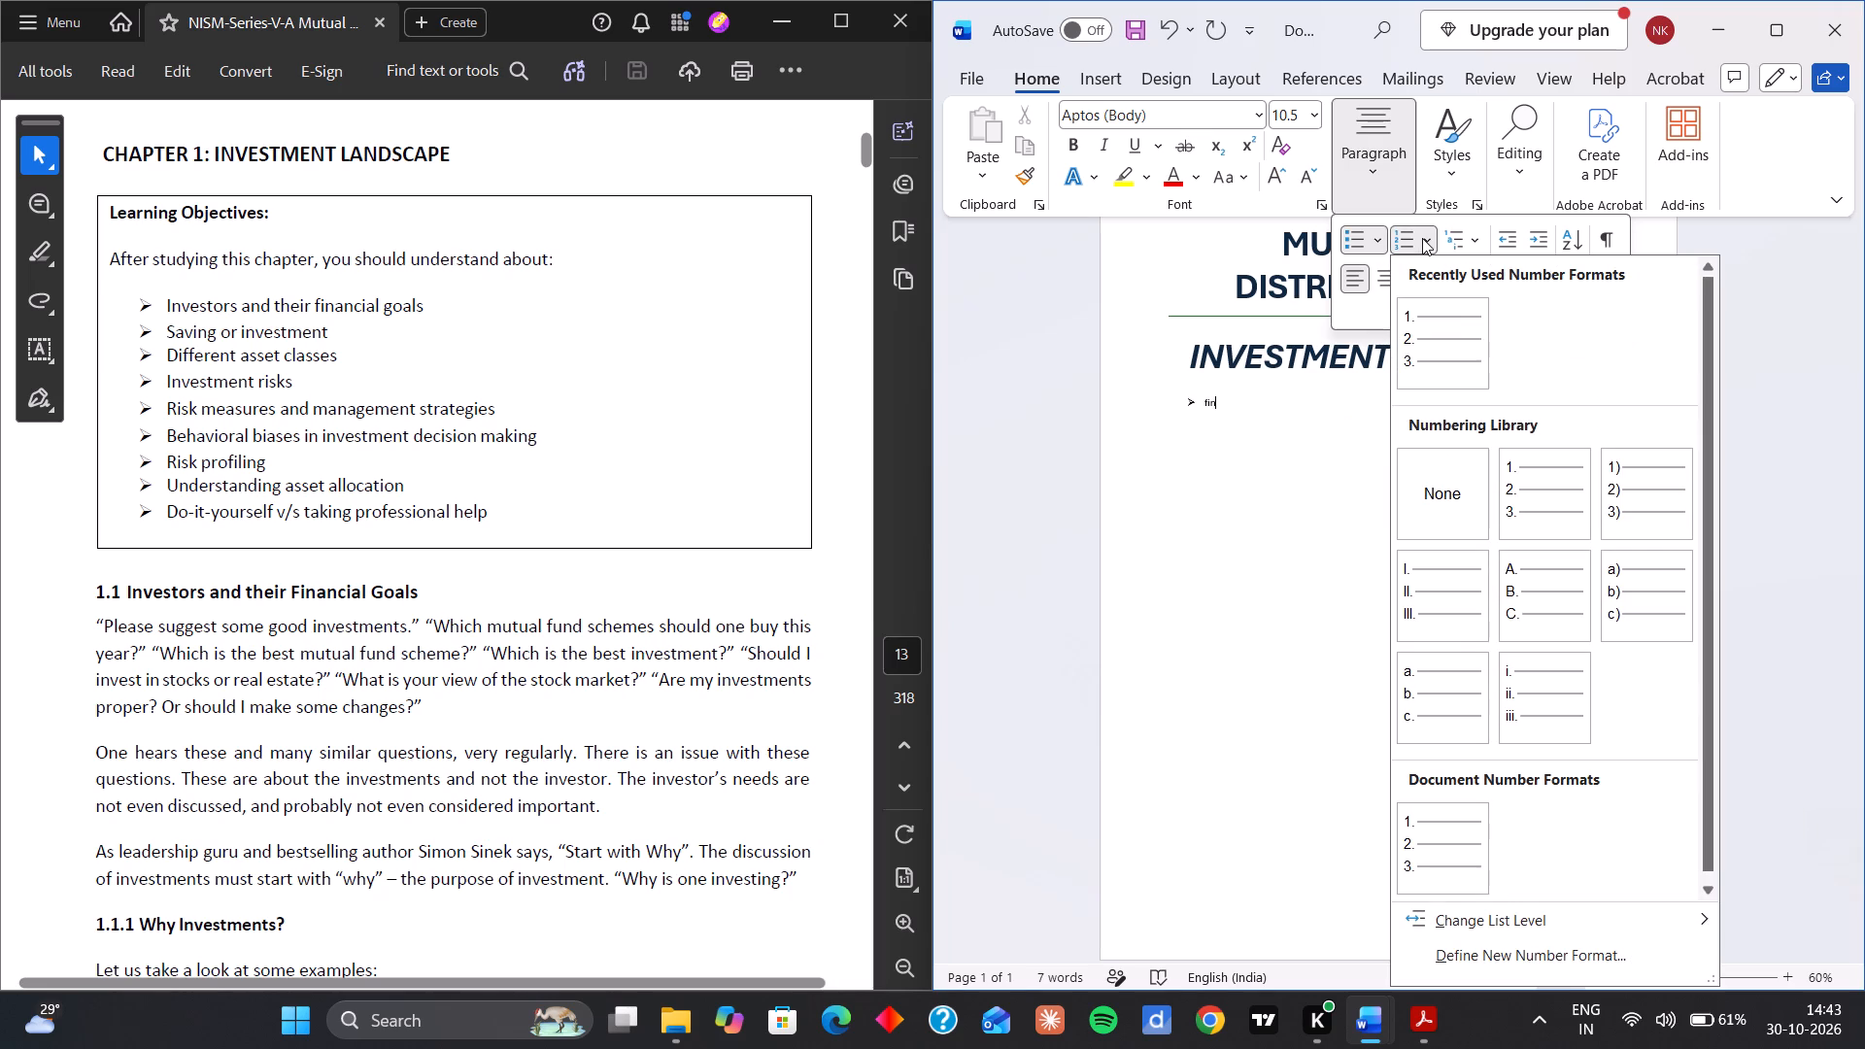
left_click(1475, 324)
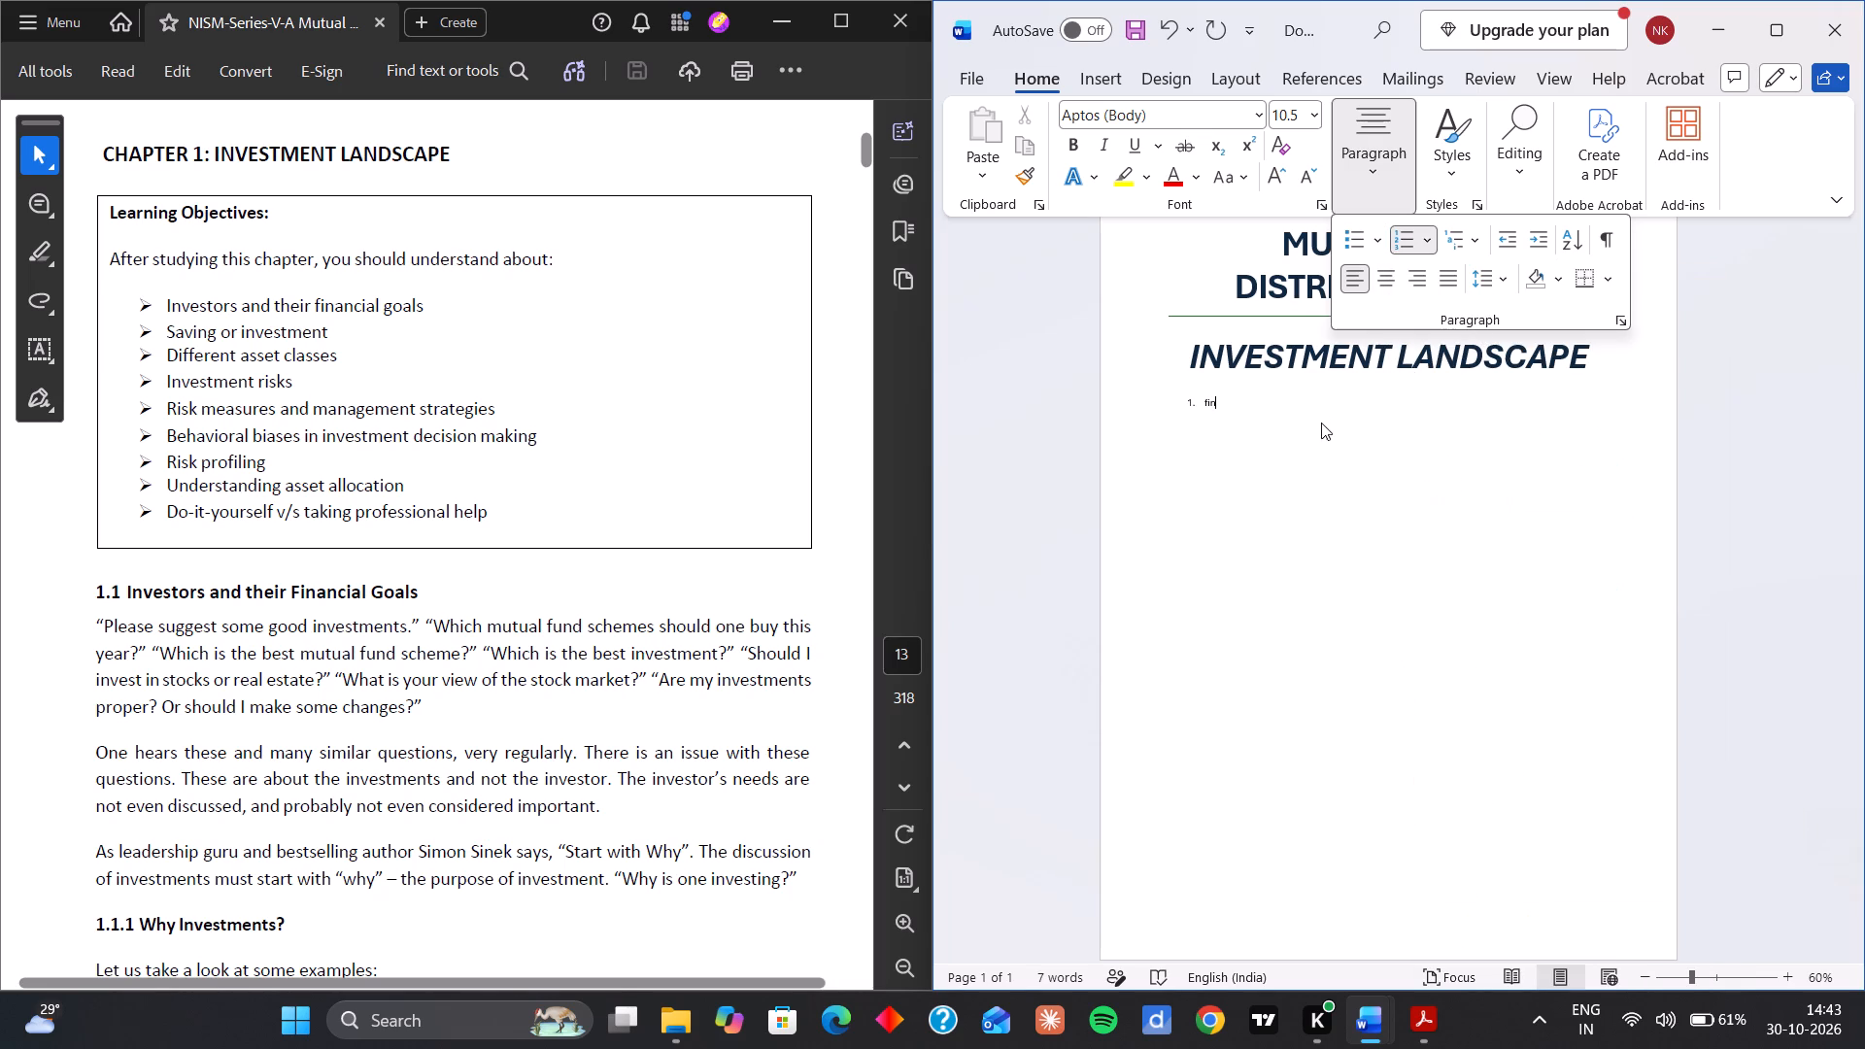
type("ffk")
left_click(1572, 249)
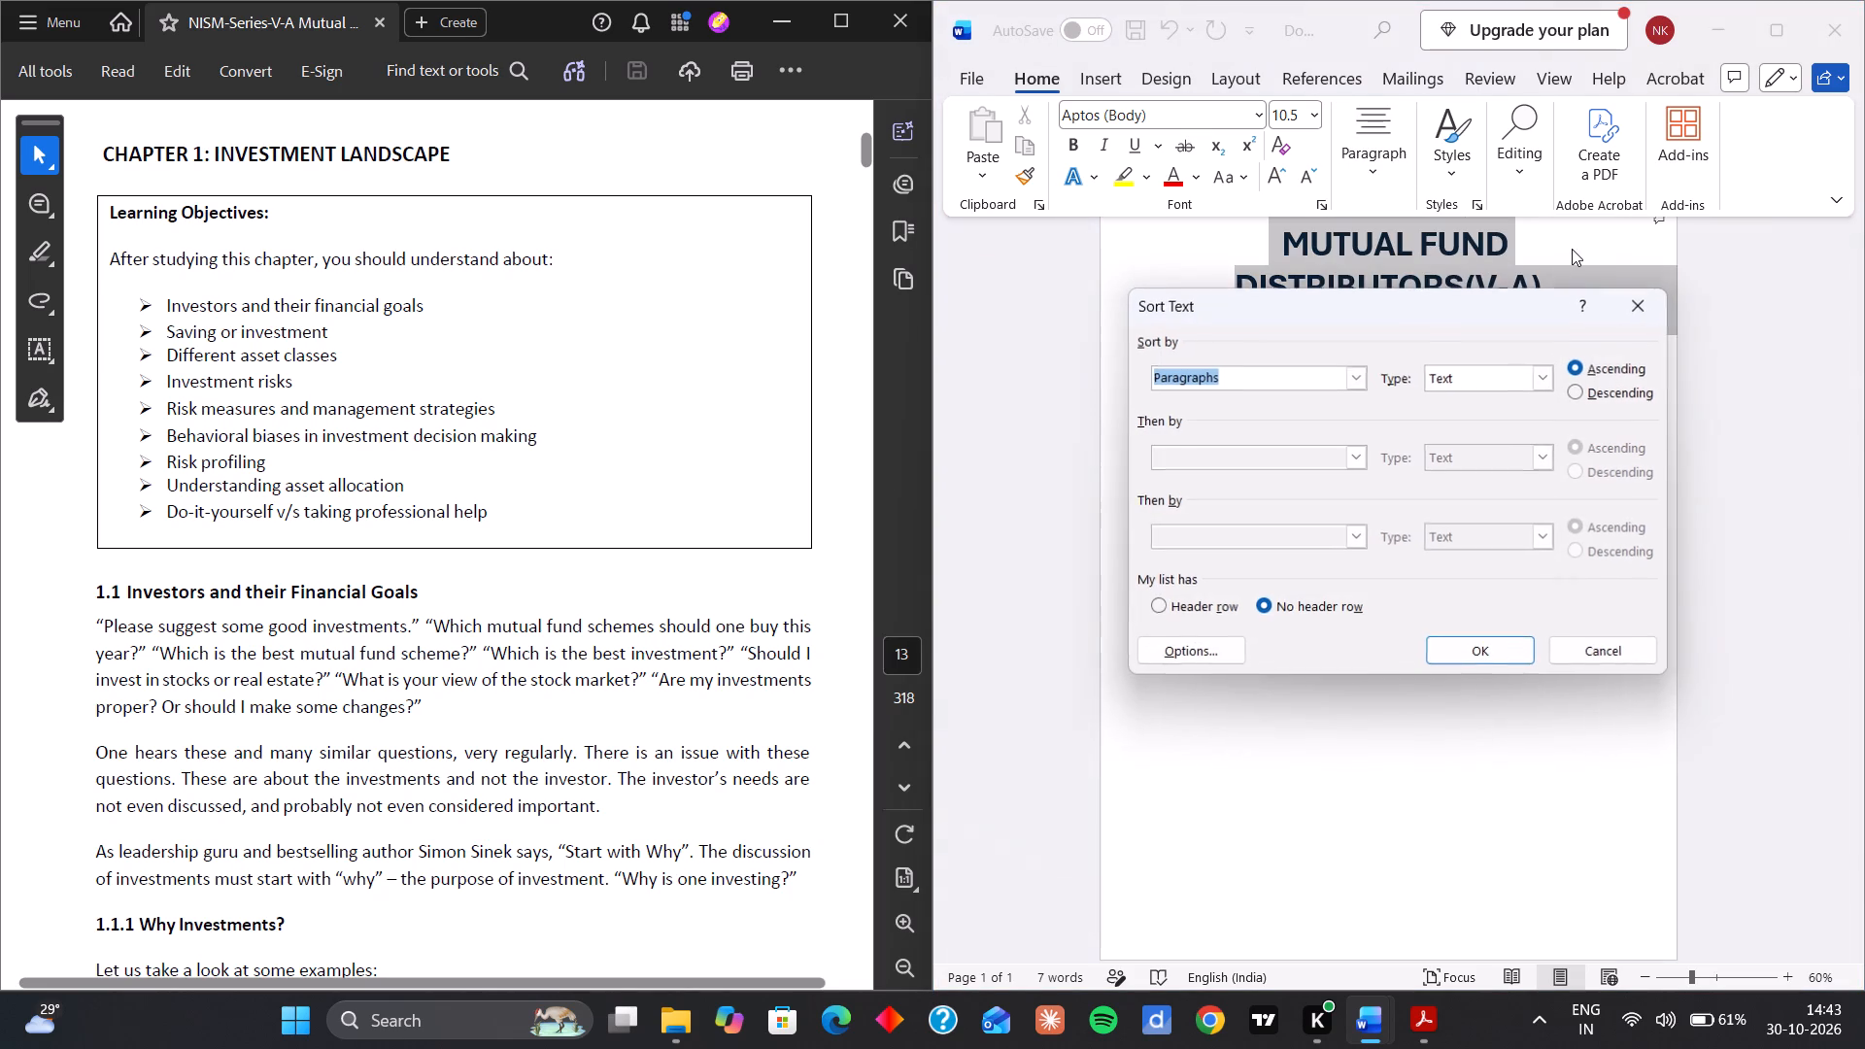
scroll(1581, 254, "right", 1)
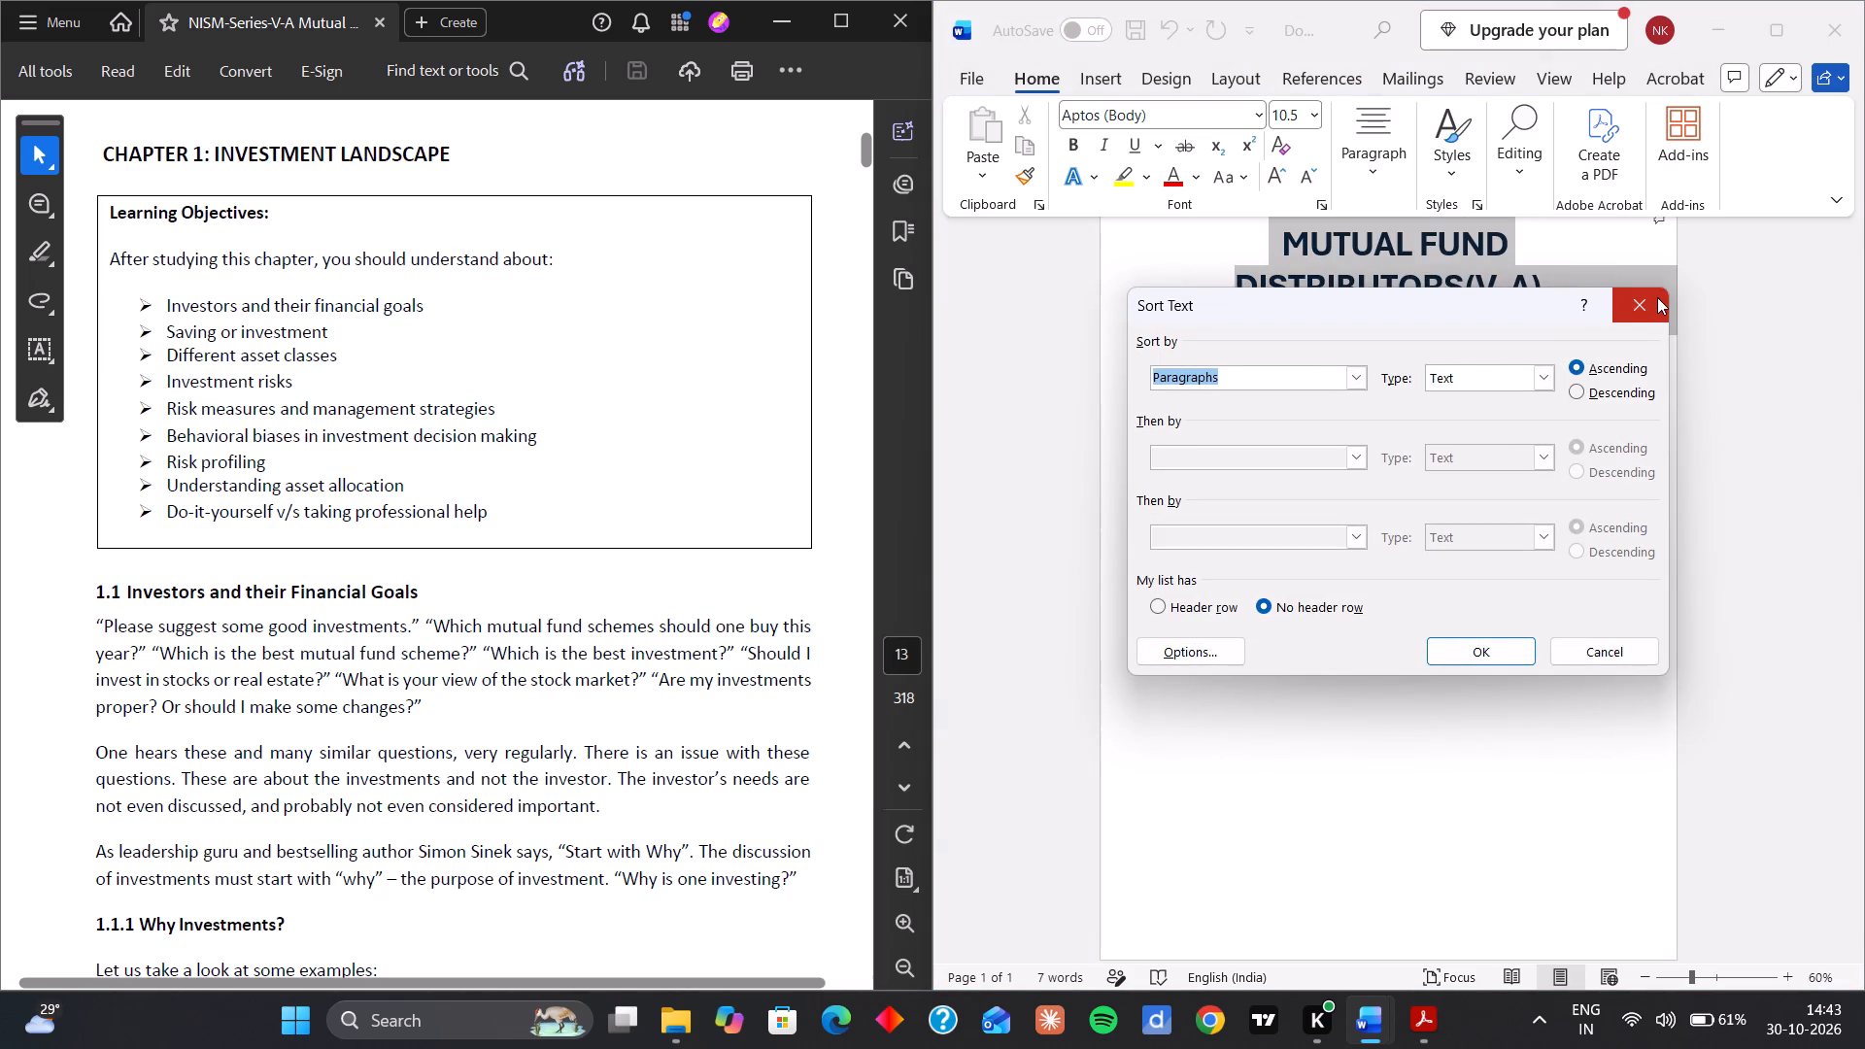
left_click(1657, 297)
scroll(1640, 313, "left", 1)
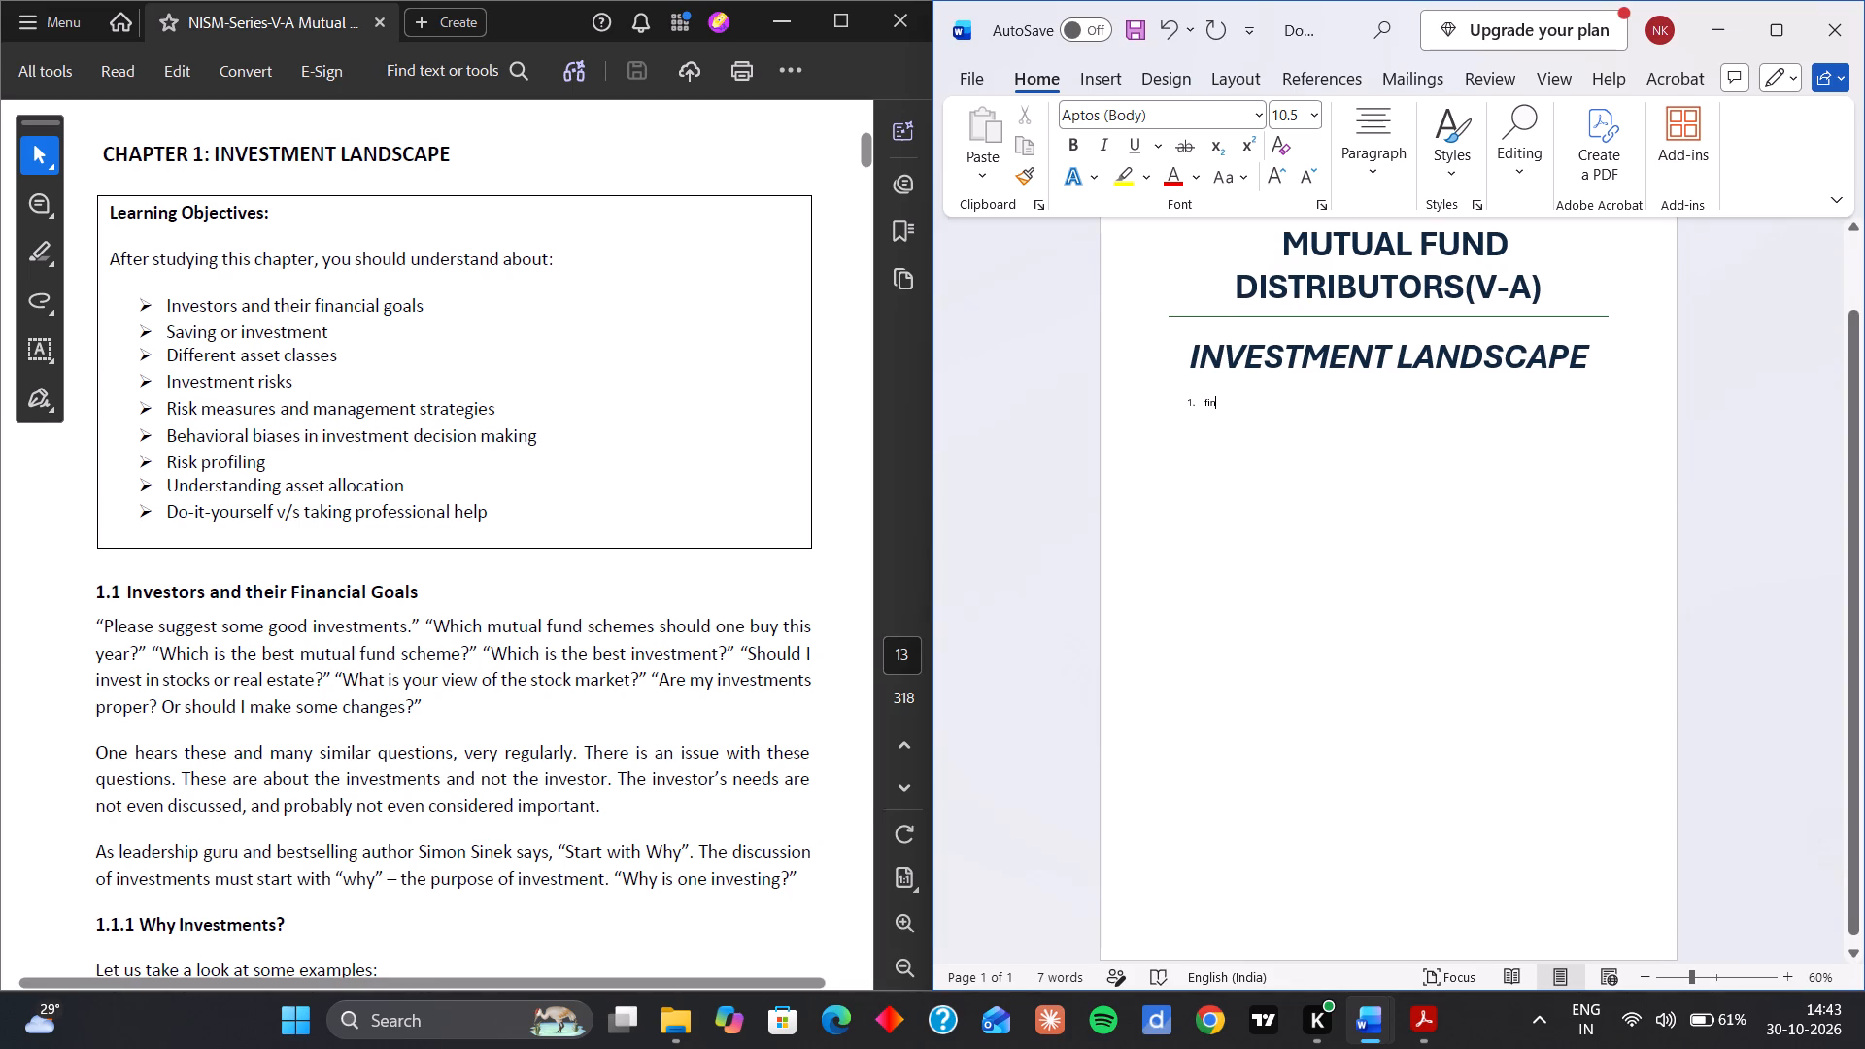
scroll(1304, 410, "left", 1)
Delete the "fin" text and its list numbering, leaving an empty line below the INVESTMENT LANDSCAPE heading.
left_click(1304, 410)
key("BackSpace")
key("BackSpace")
key("BackSpace")
key("BackSpace")
key("BackSpace")
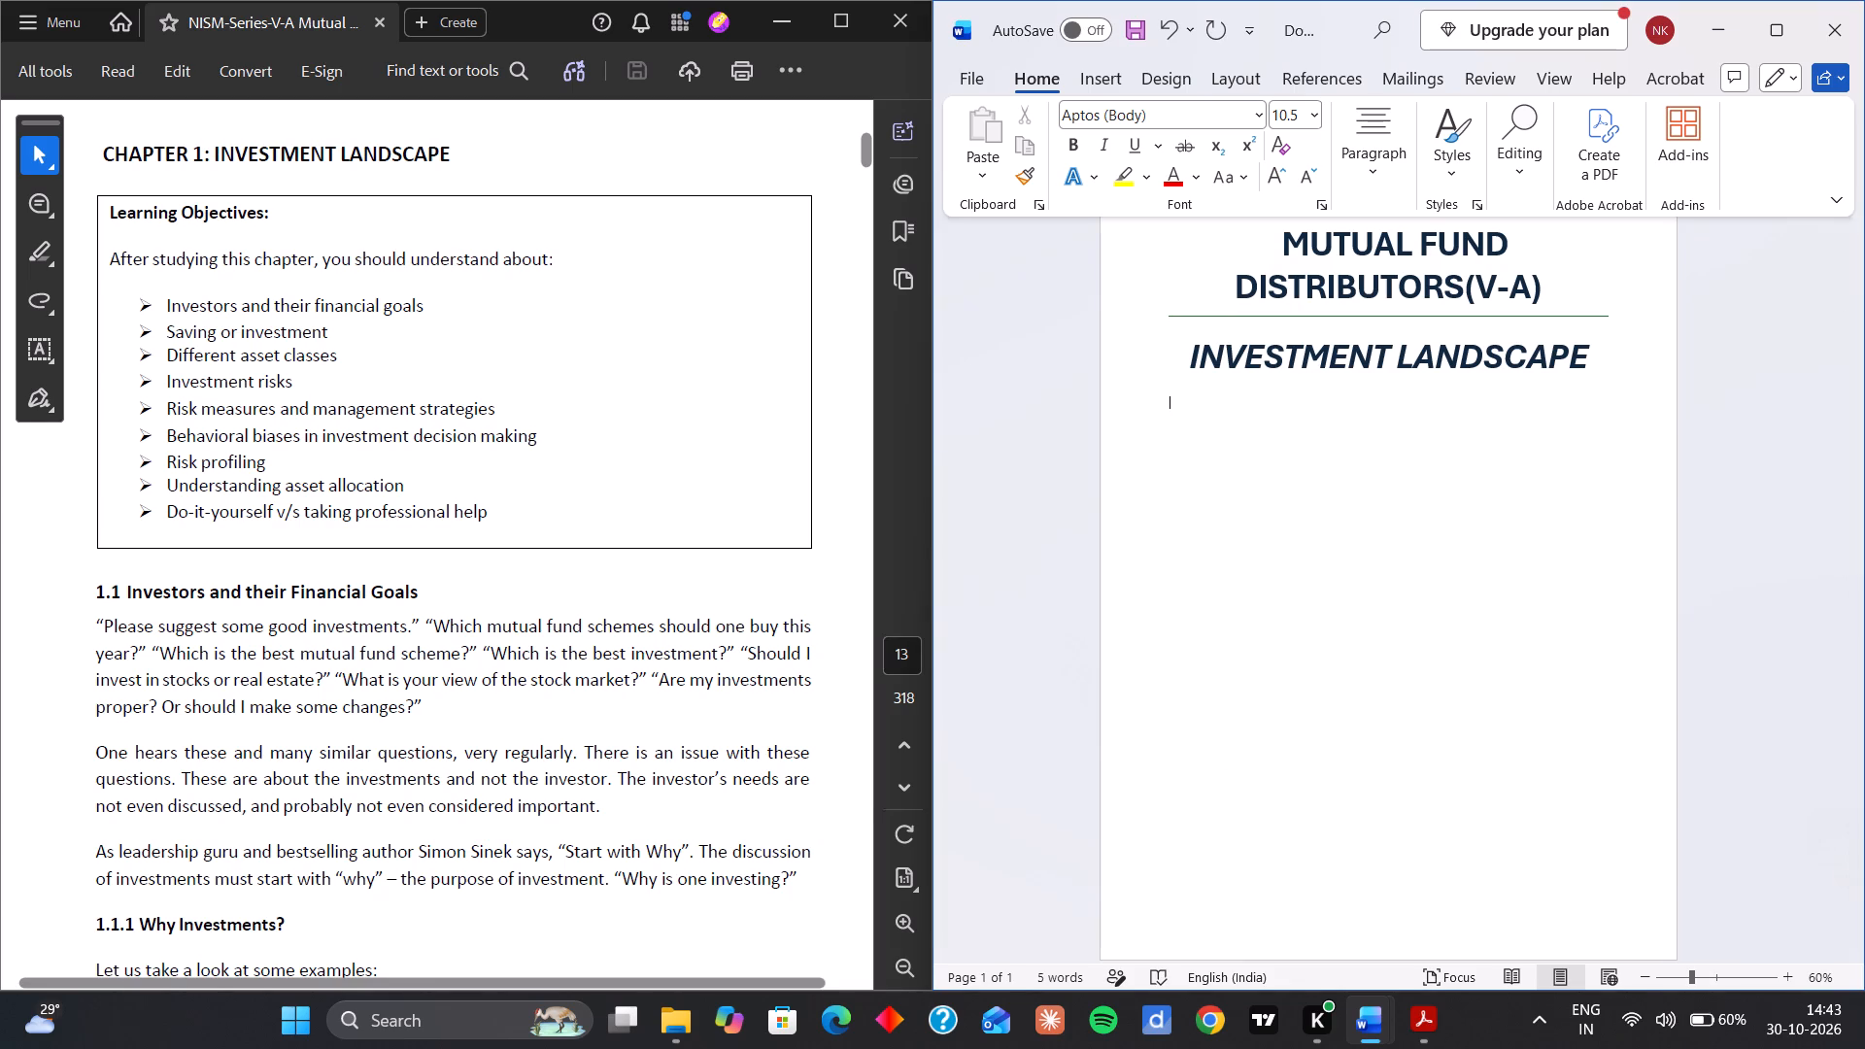
Examine section 1.1 Investors and their Financial Goals and the start of 1.1.1 in the workbook PDF.
scroll(758, 599, "down", 2)
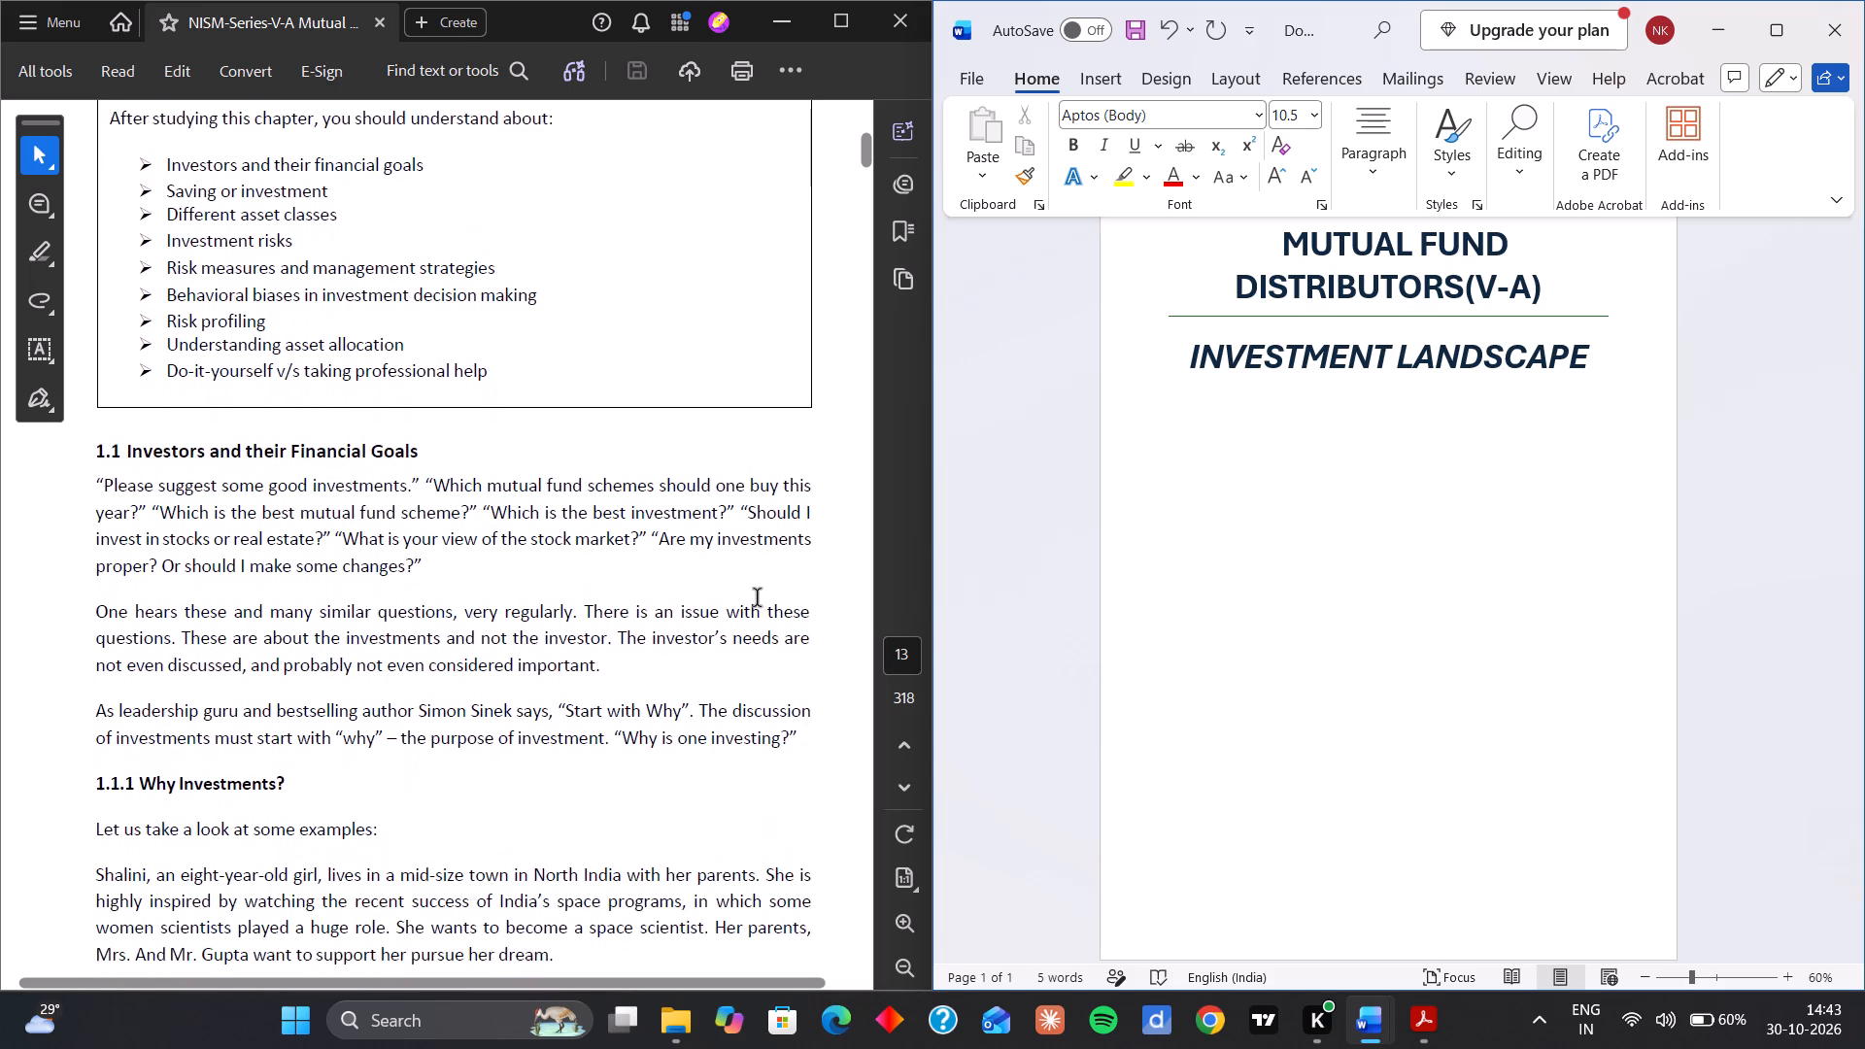
scroll(758, 599, "down", 1)
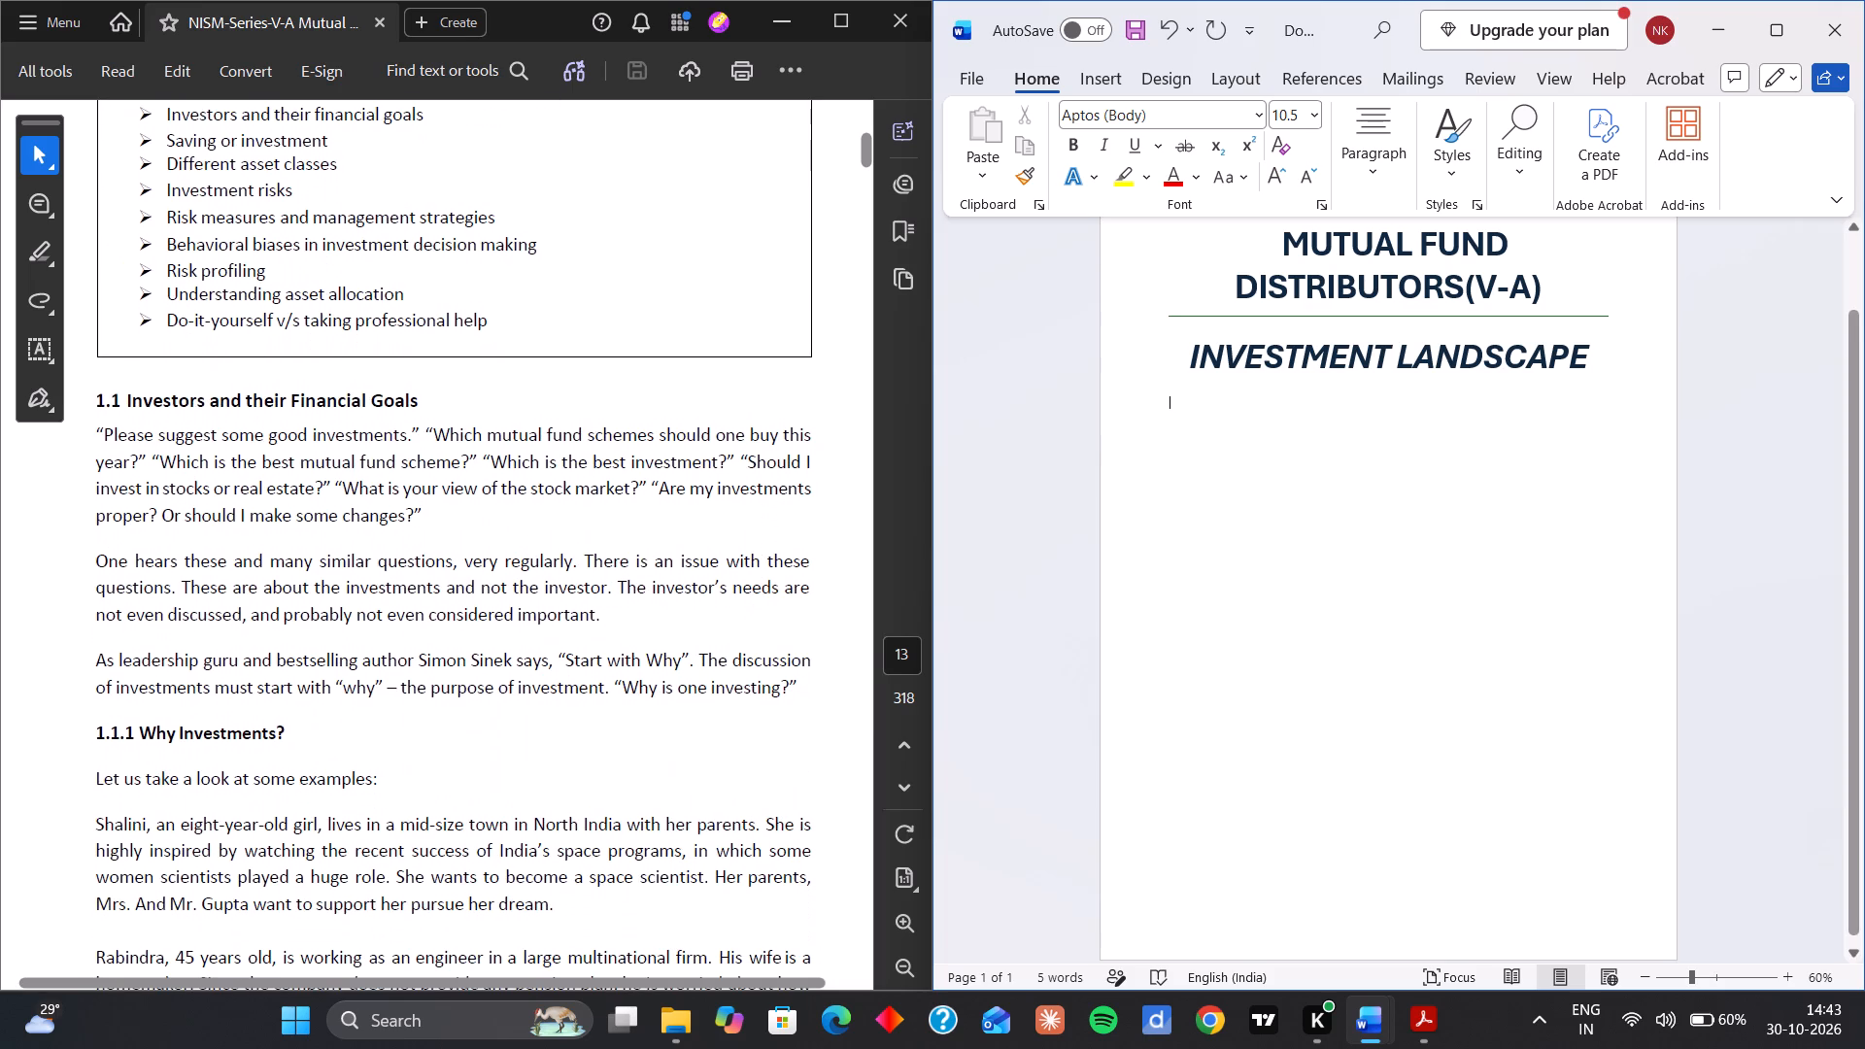
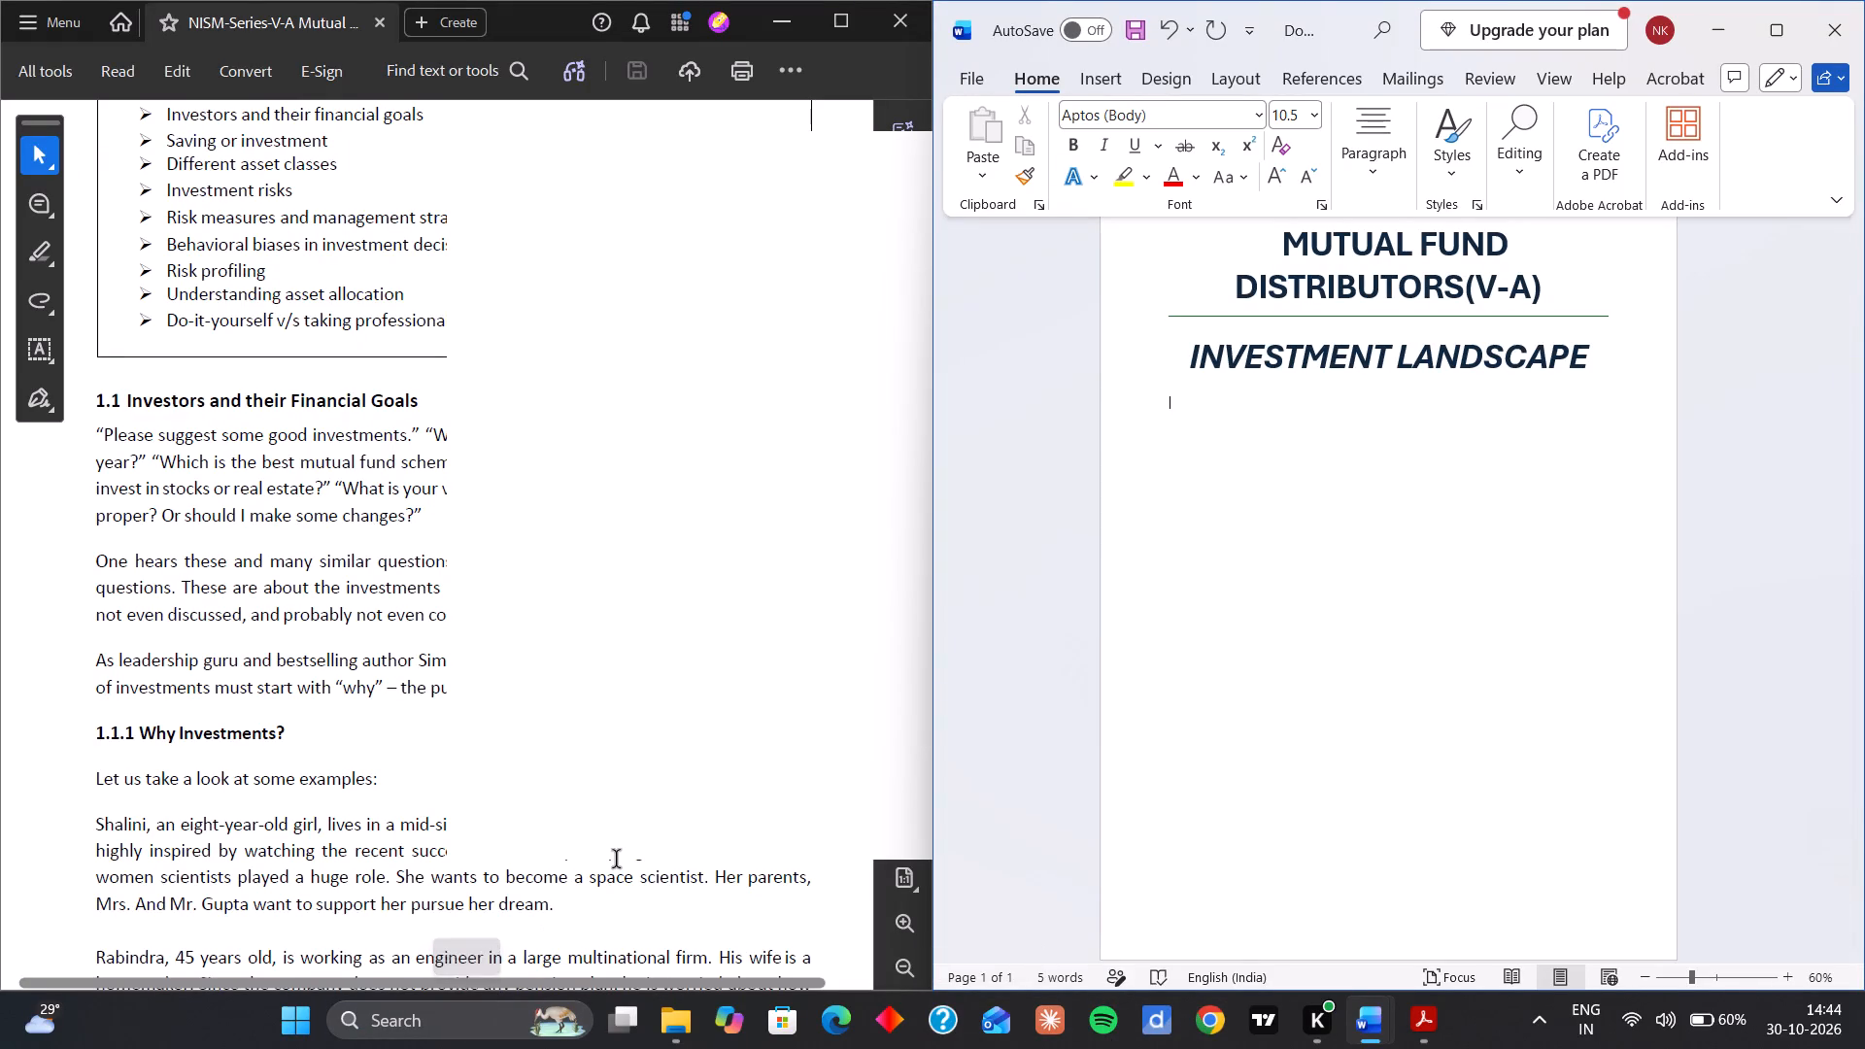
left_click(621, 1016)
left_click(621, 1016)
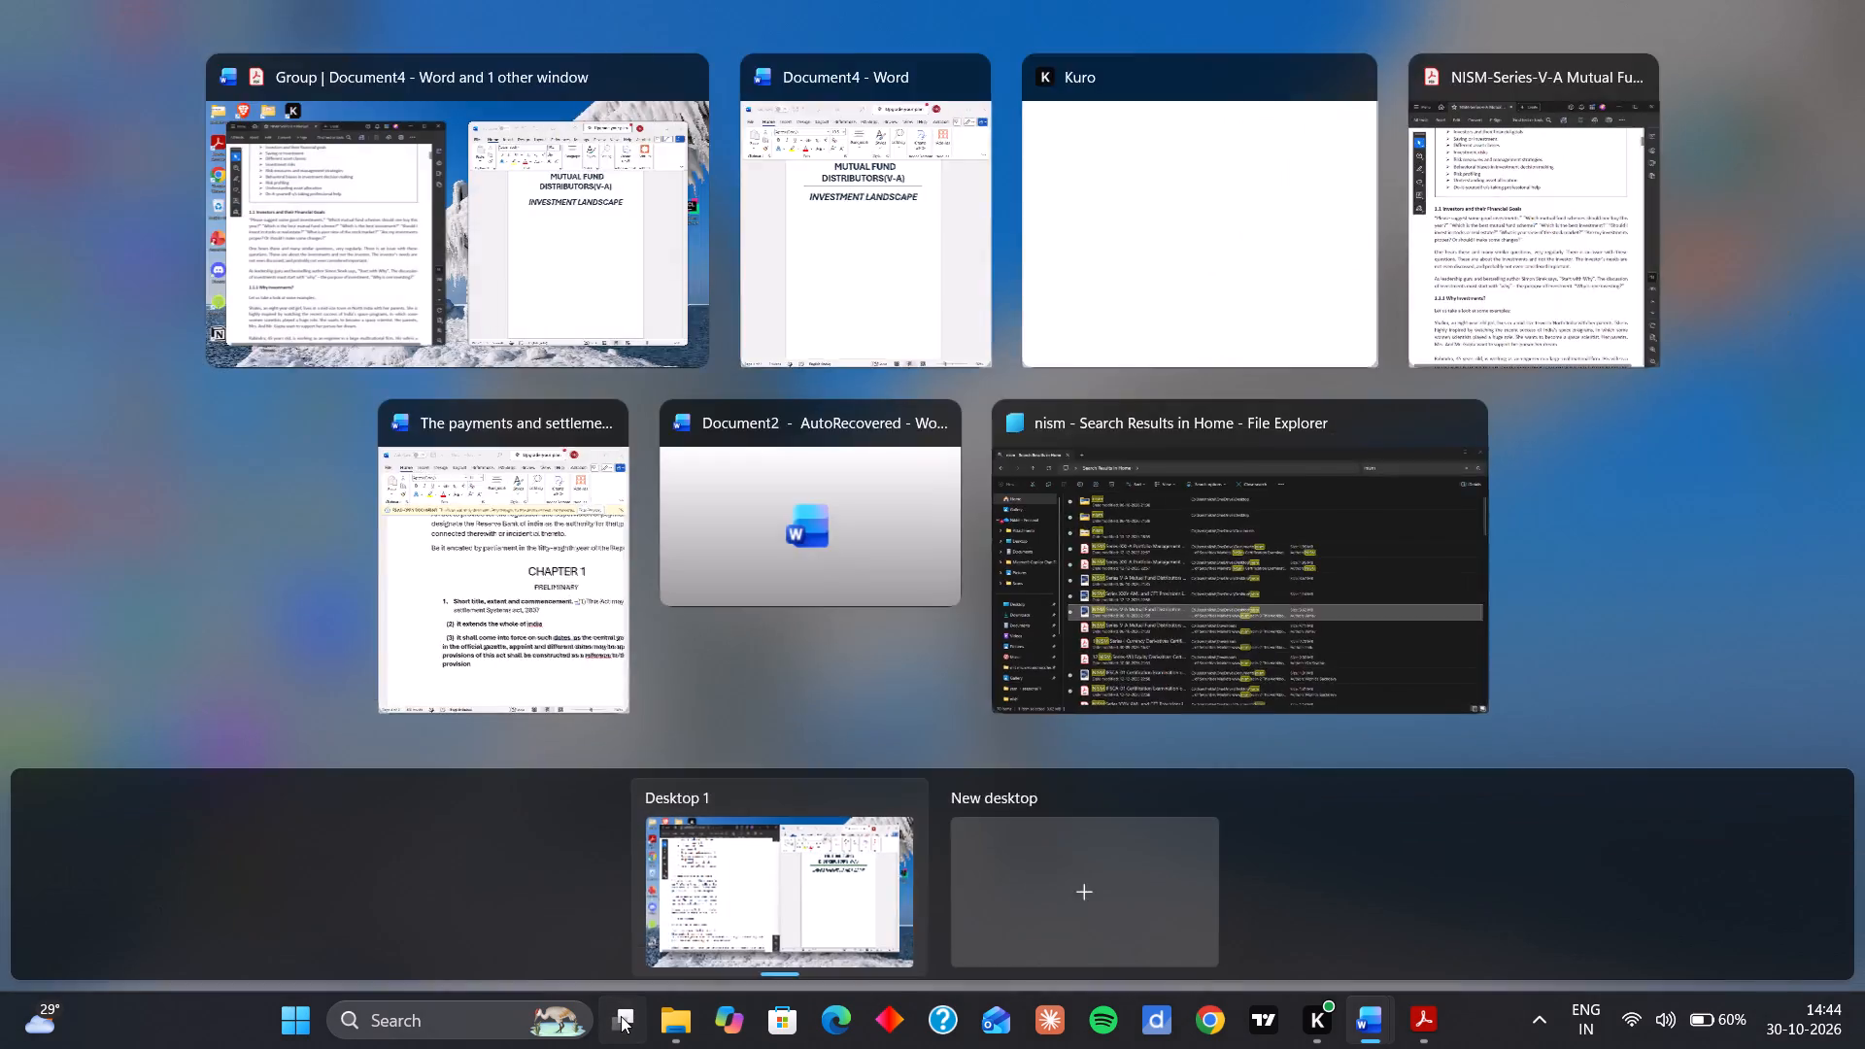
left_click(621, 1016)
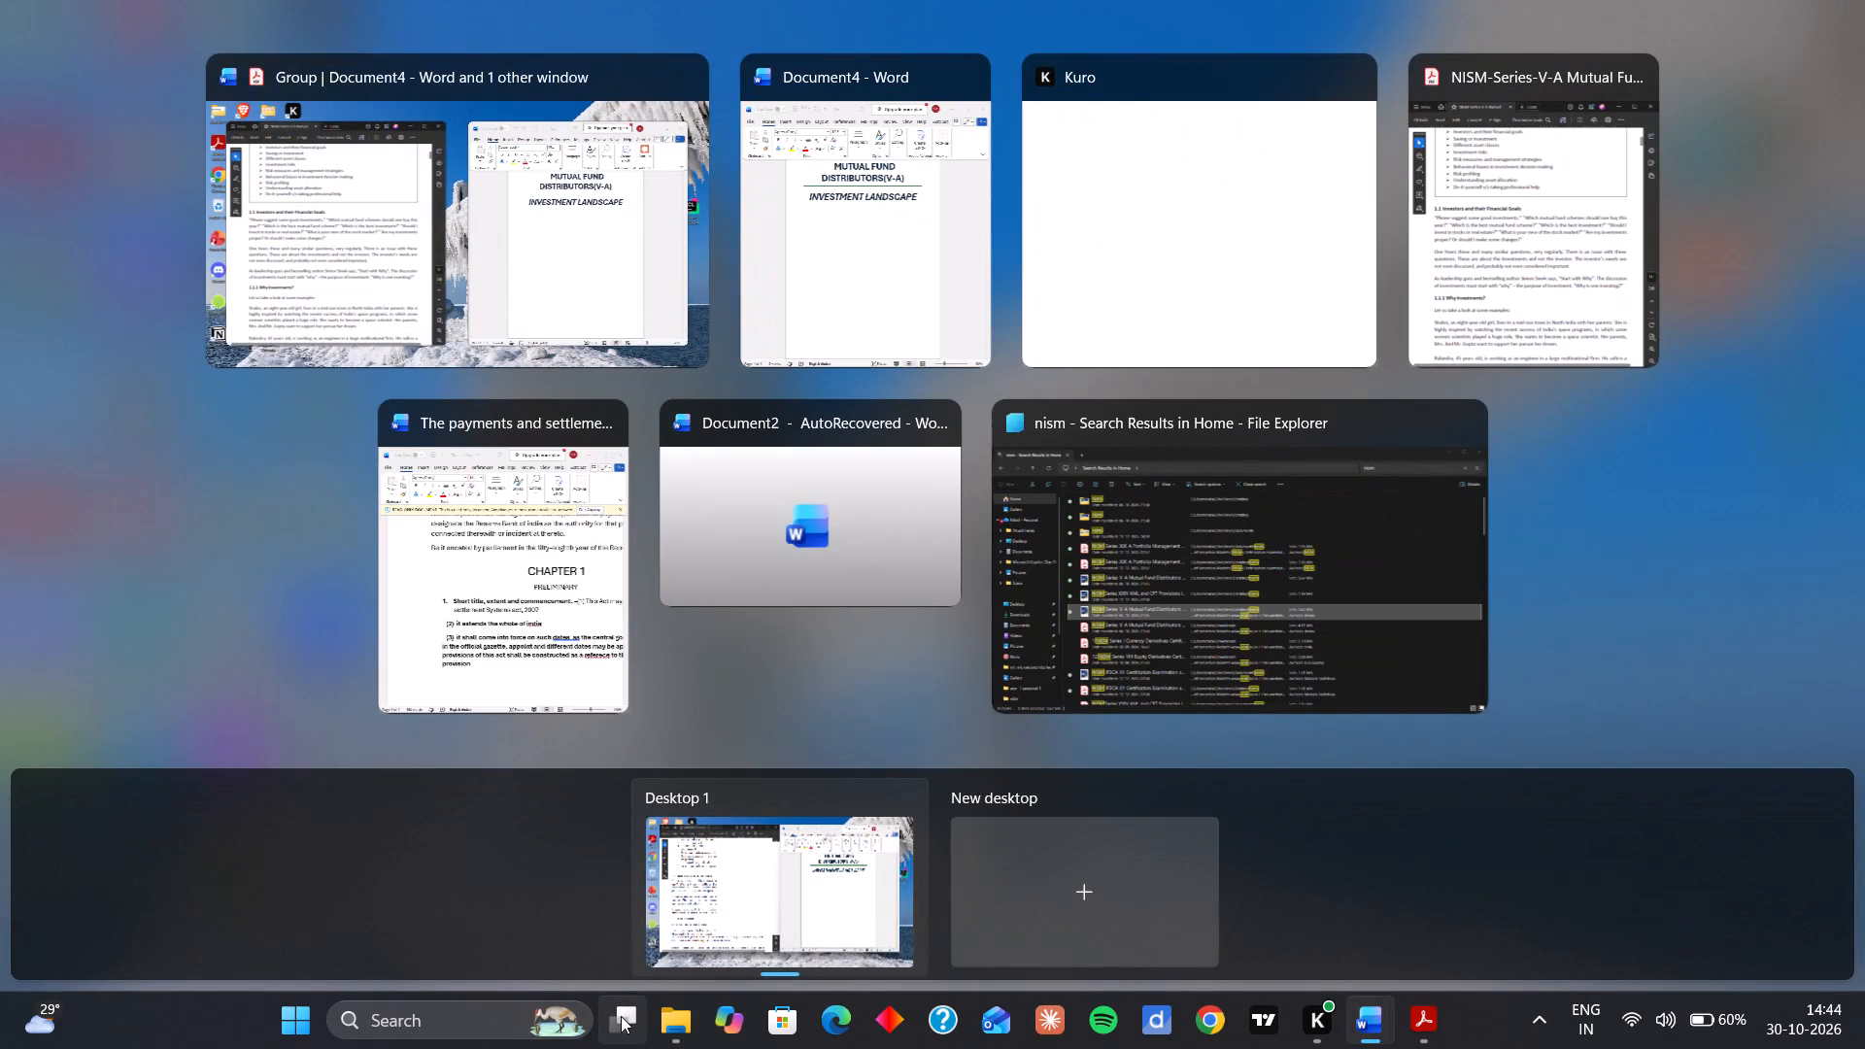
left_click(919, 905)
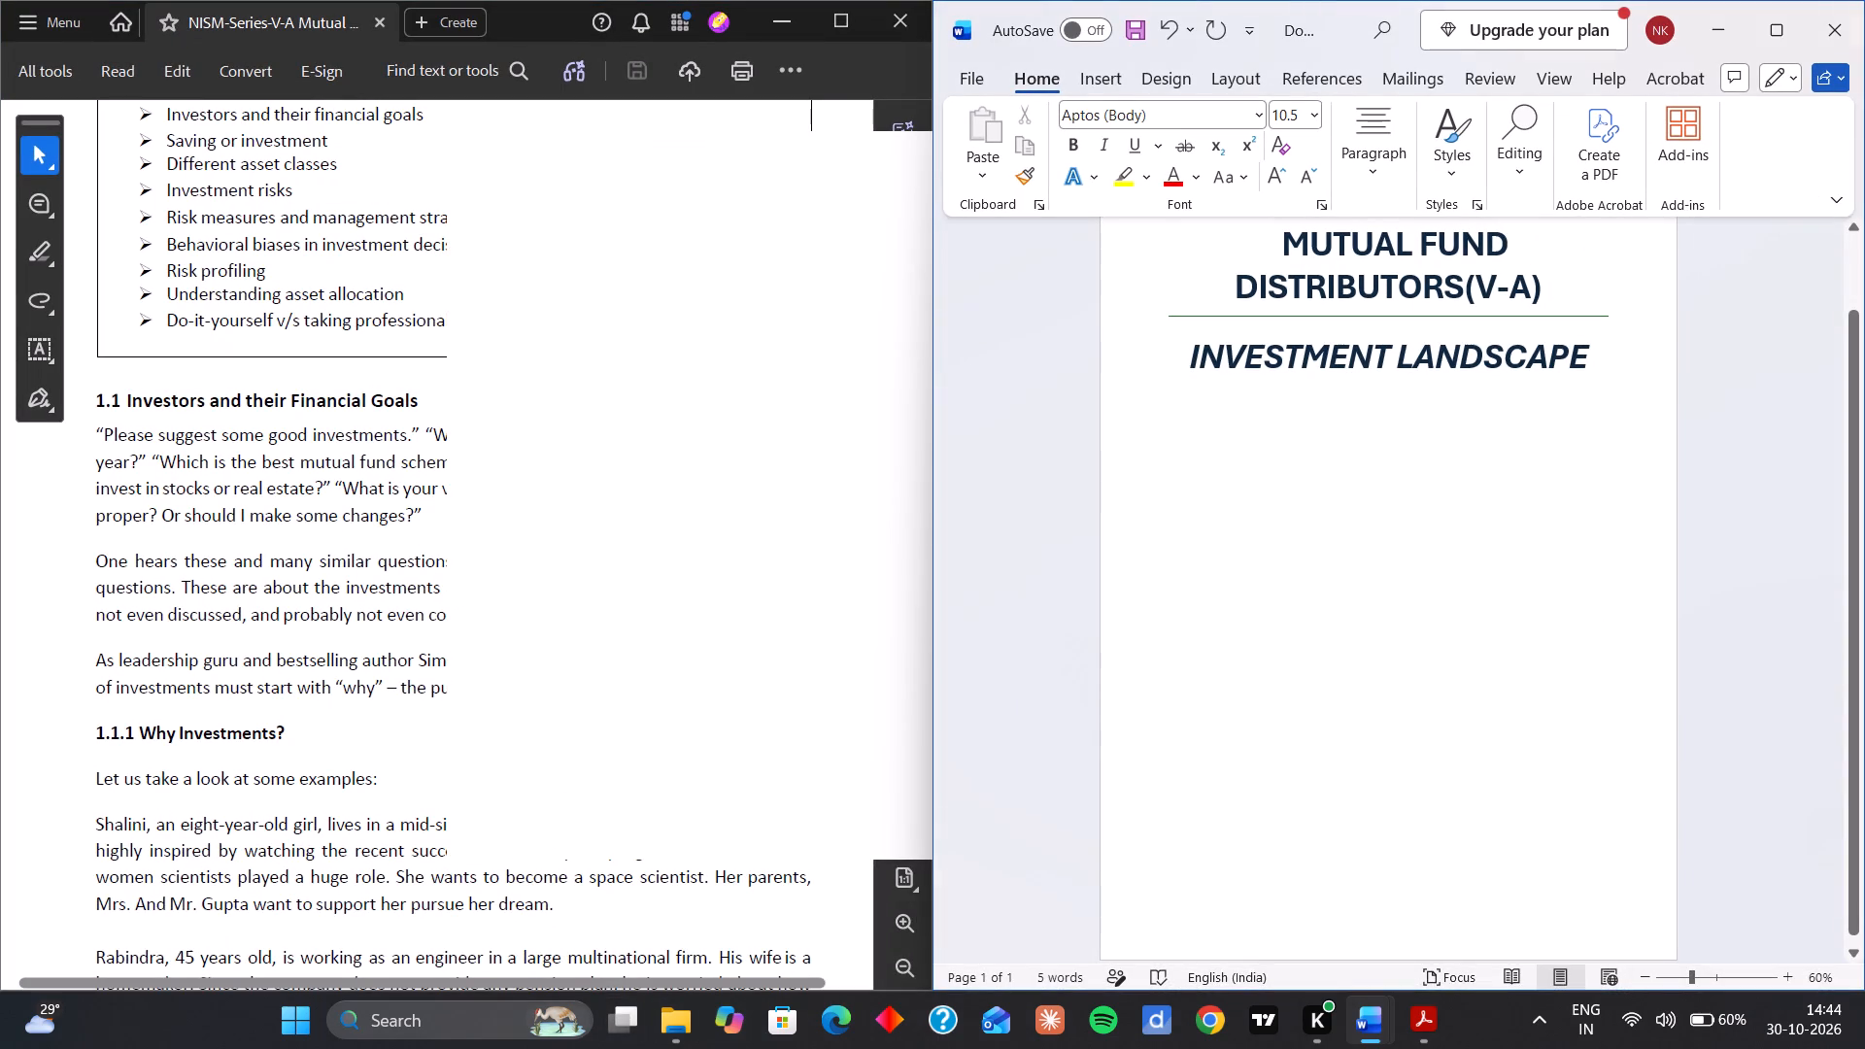
Add a second virtual desktop and return to Desktop 1 with the workbook PDF and the Word document.
left_click(625, 1021)
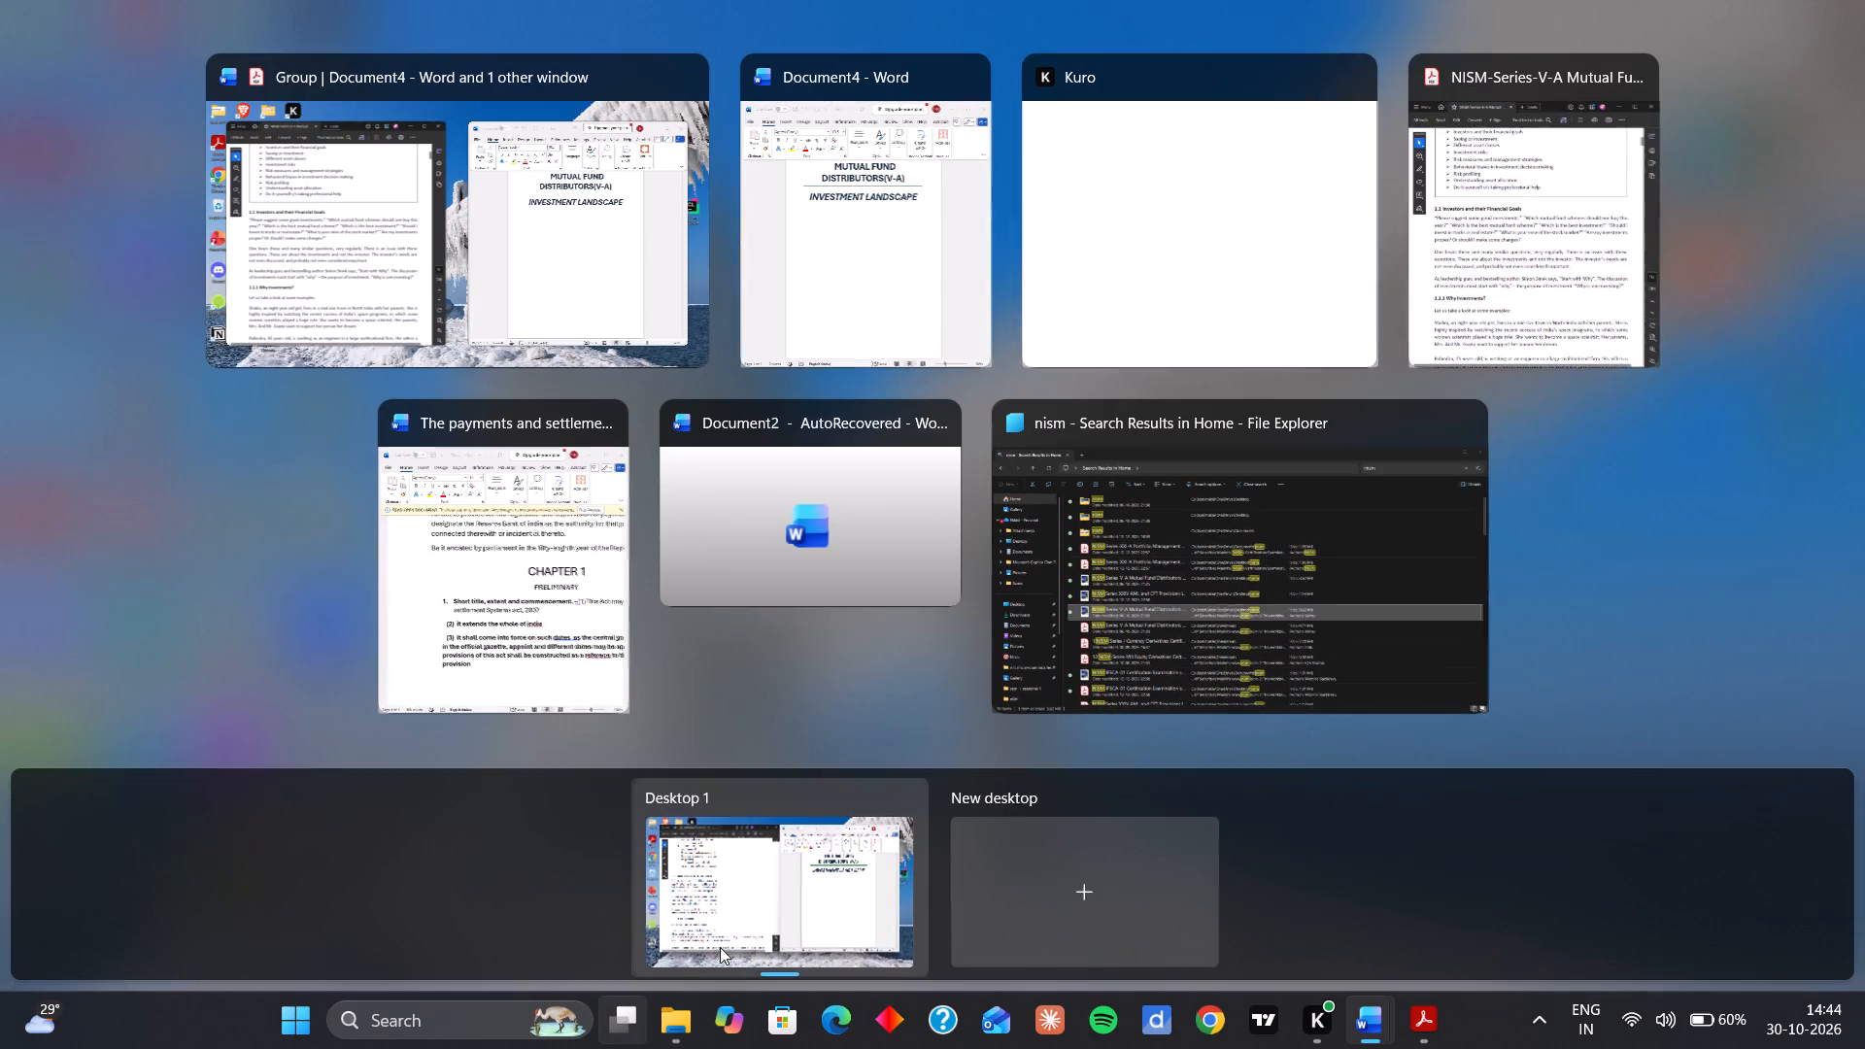
left_click(960, 873)
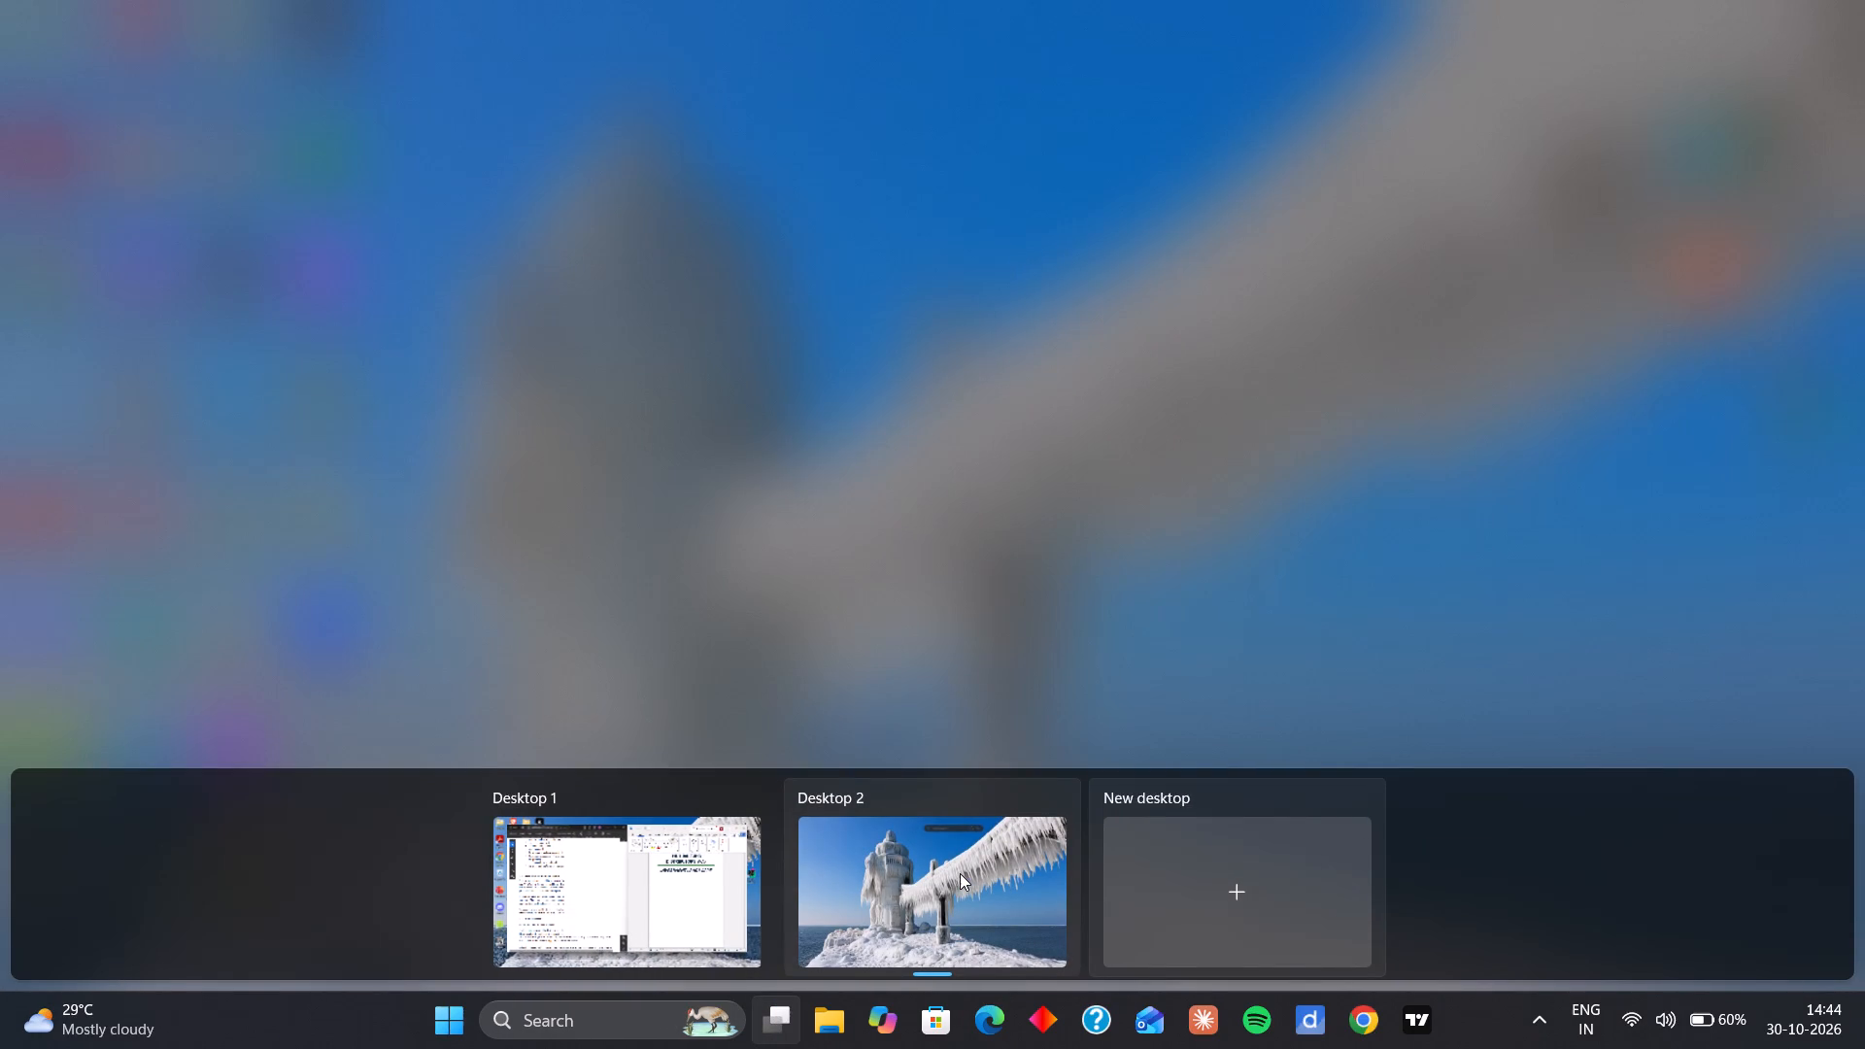
left_click(695, 865)
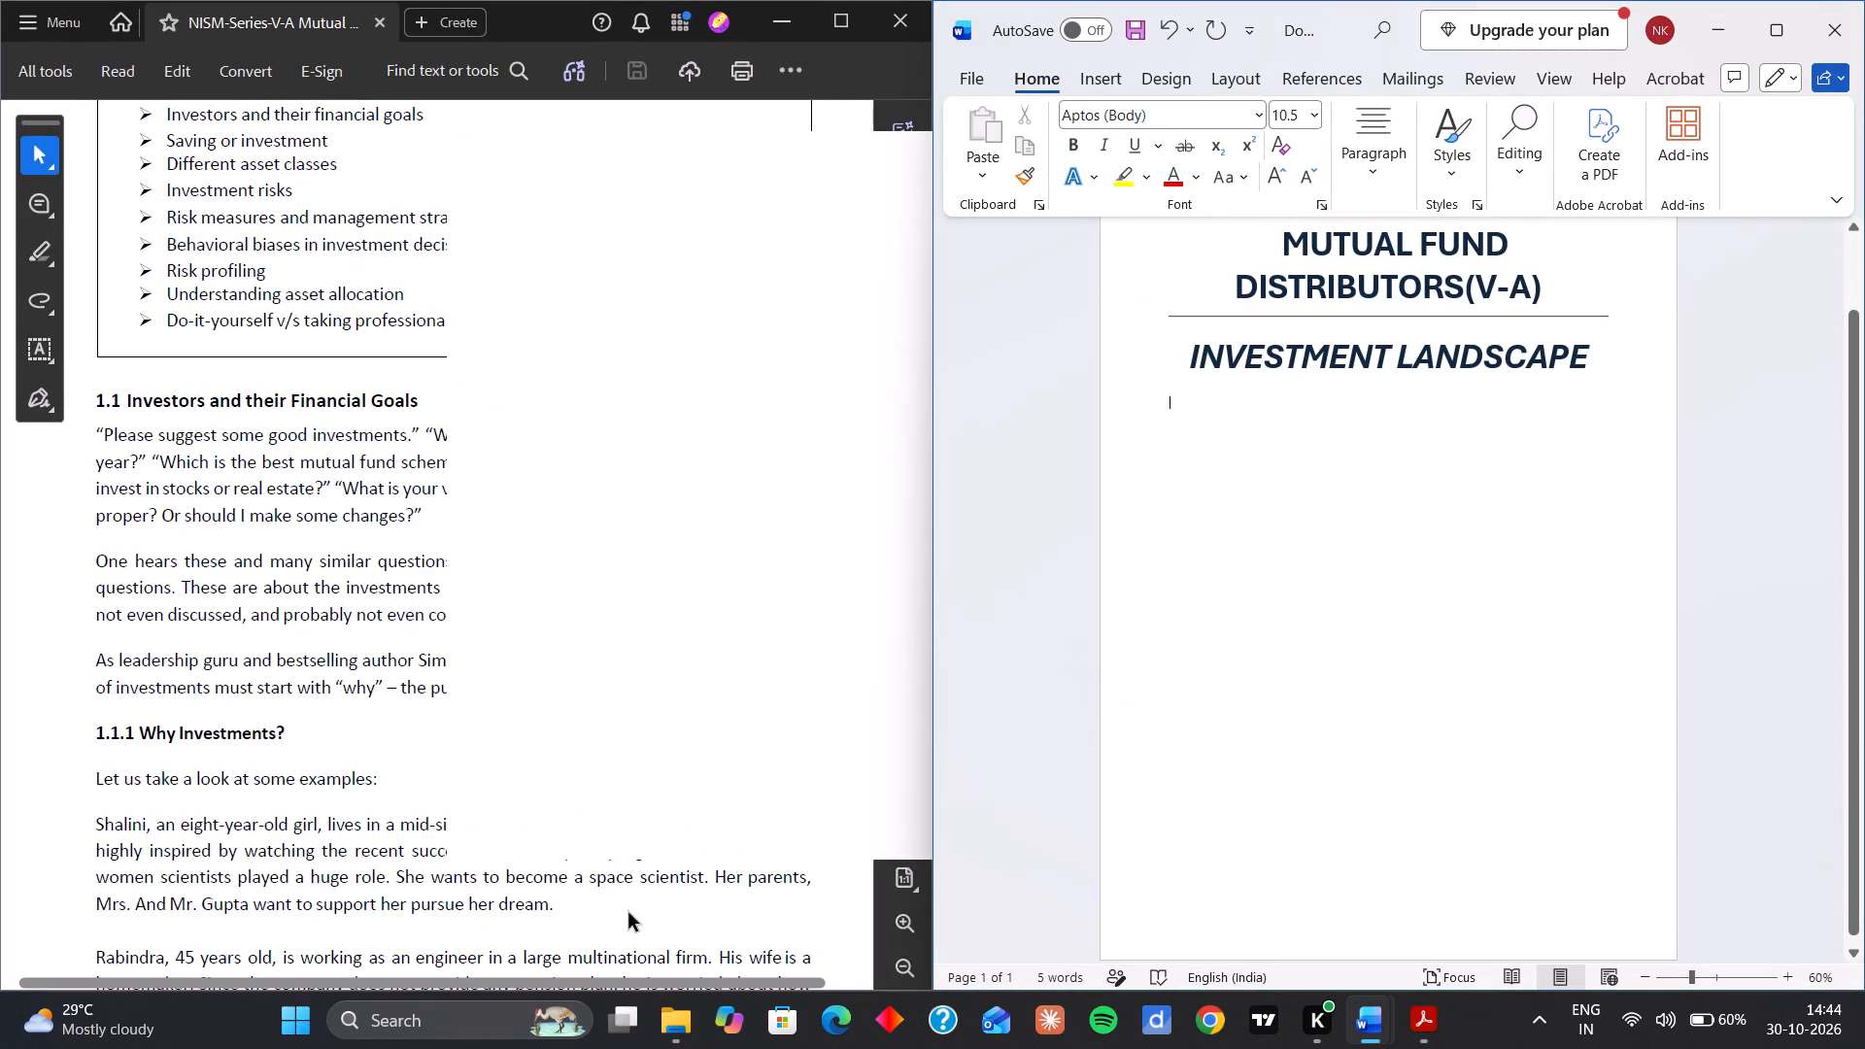
Open the Brave browser, start playing the Liked Songs playlist on Spotify, and minimize the browser to return to the Word document.
left_click(502, 1027)
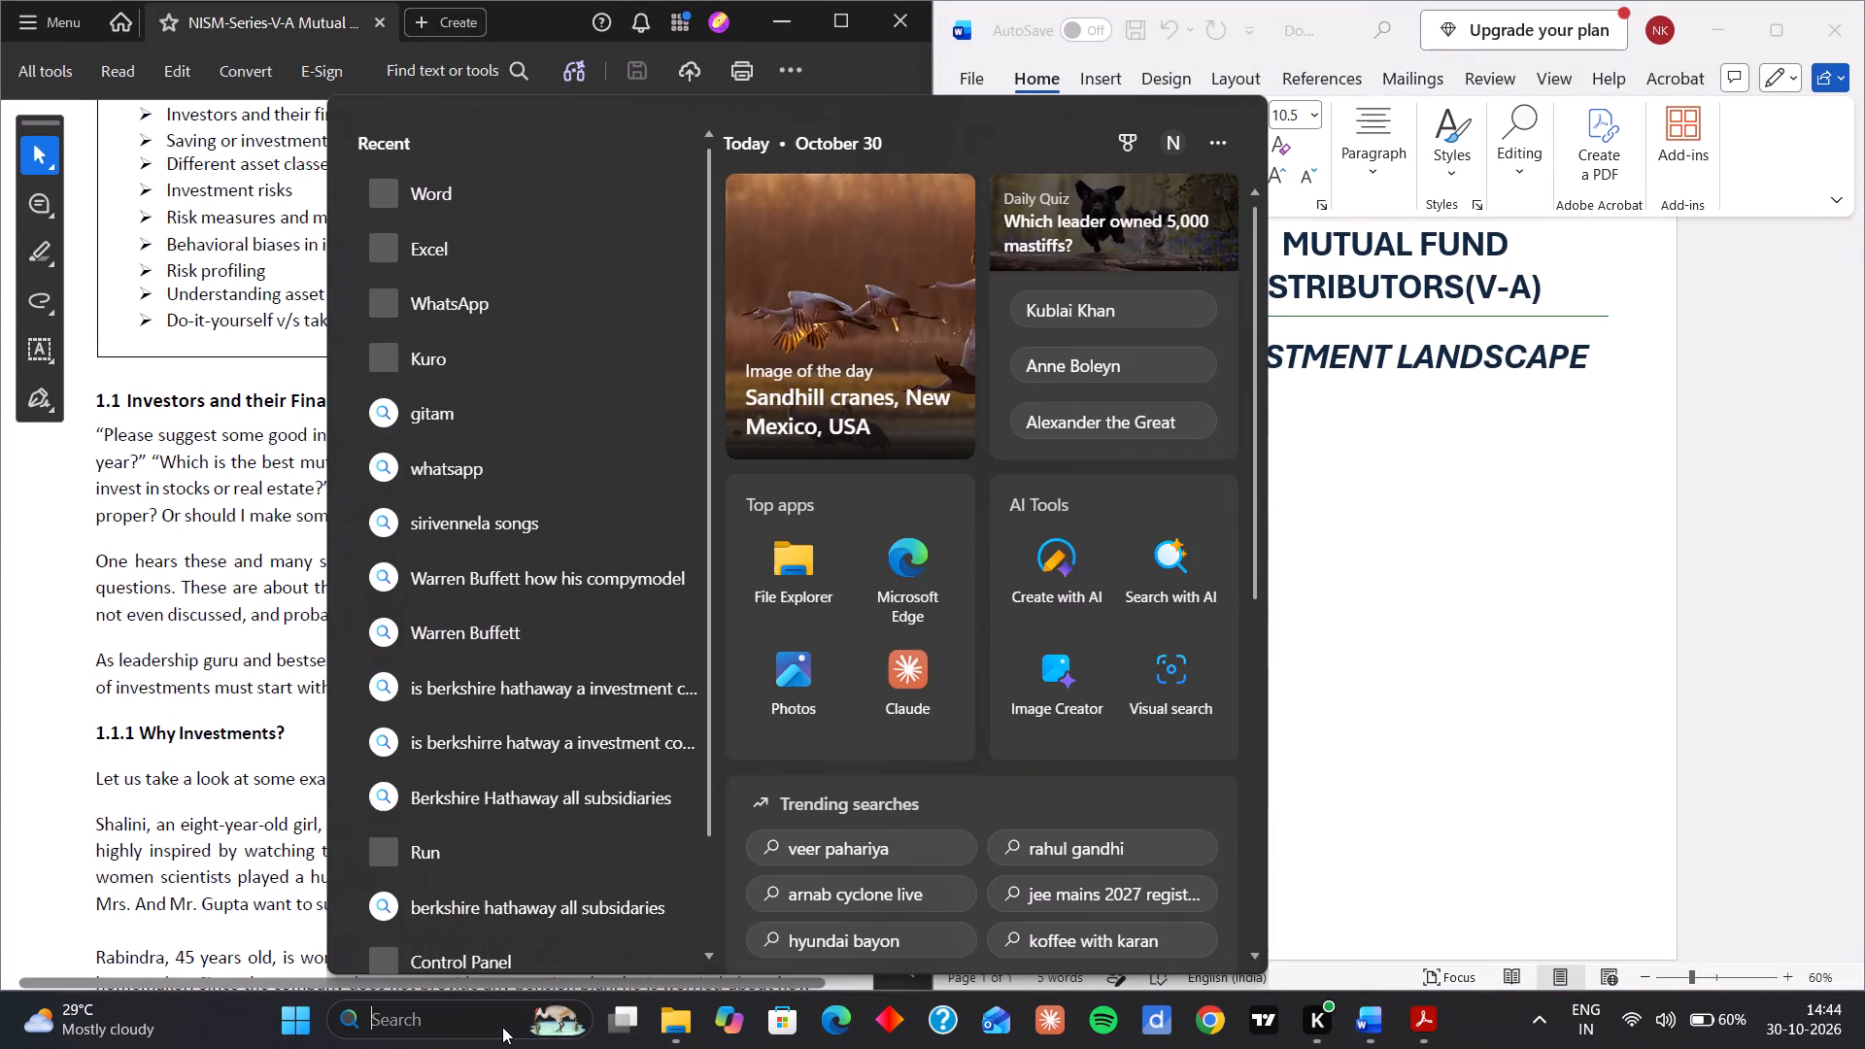
type("br")
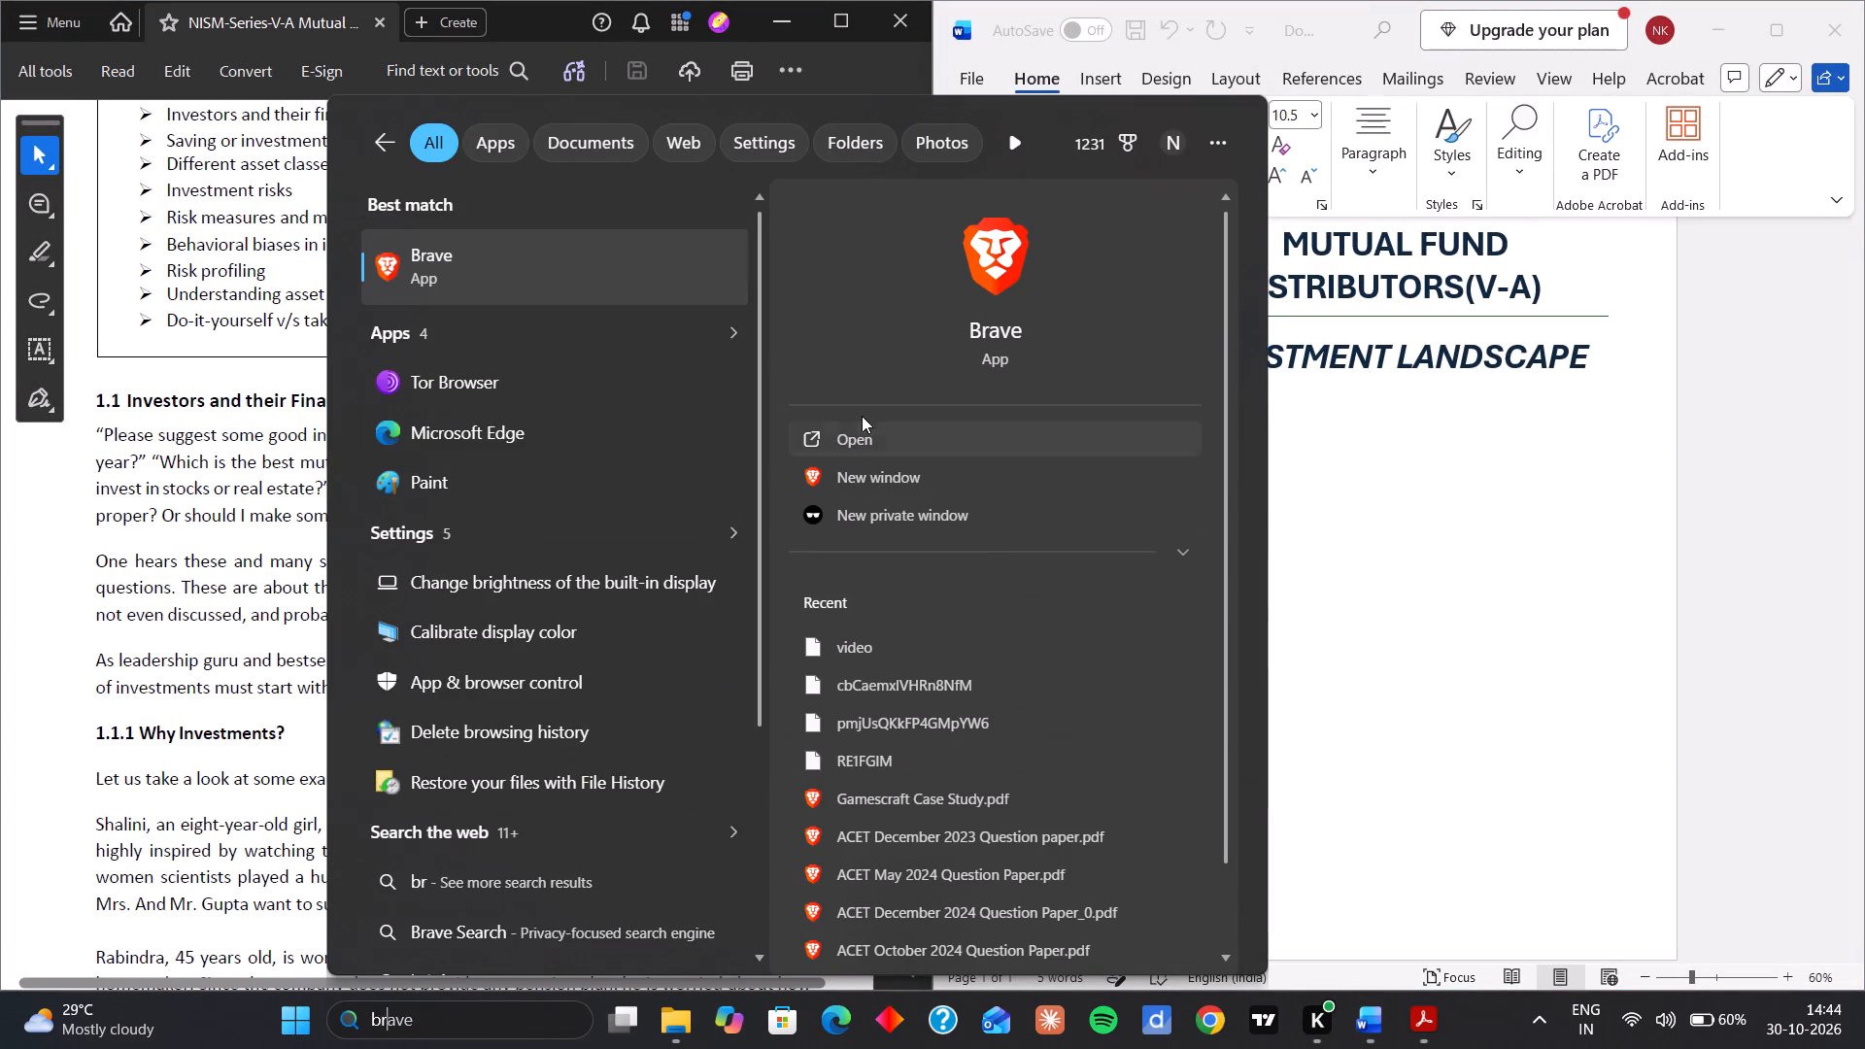
left_click(847, 427)
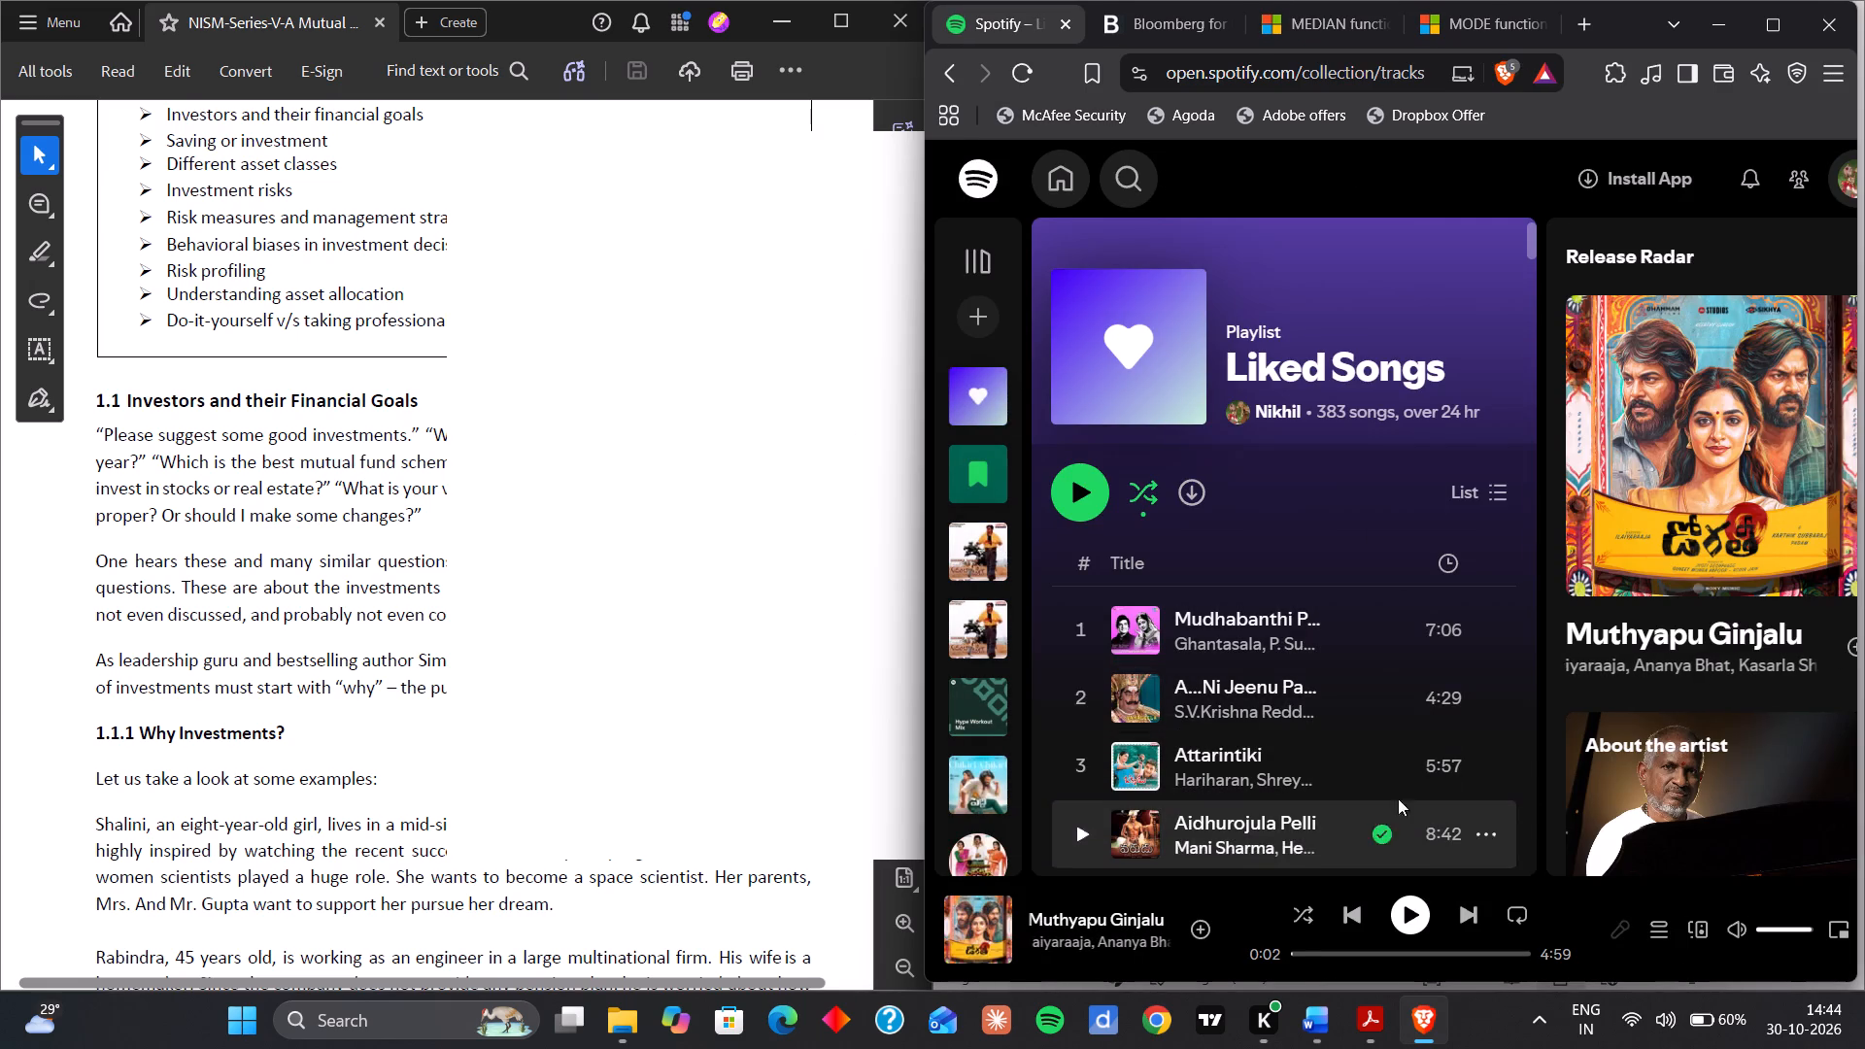
left_click(1101, 504)
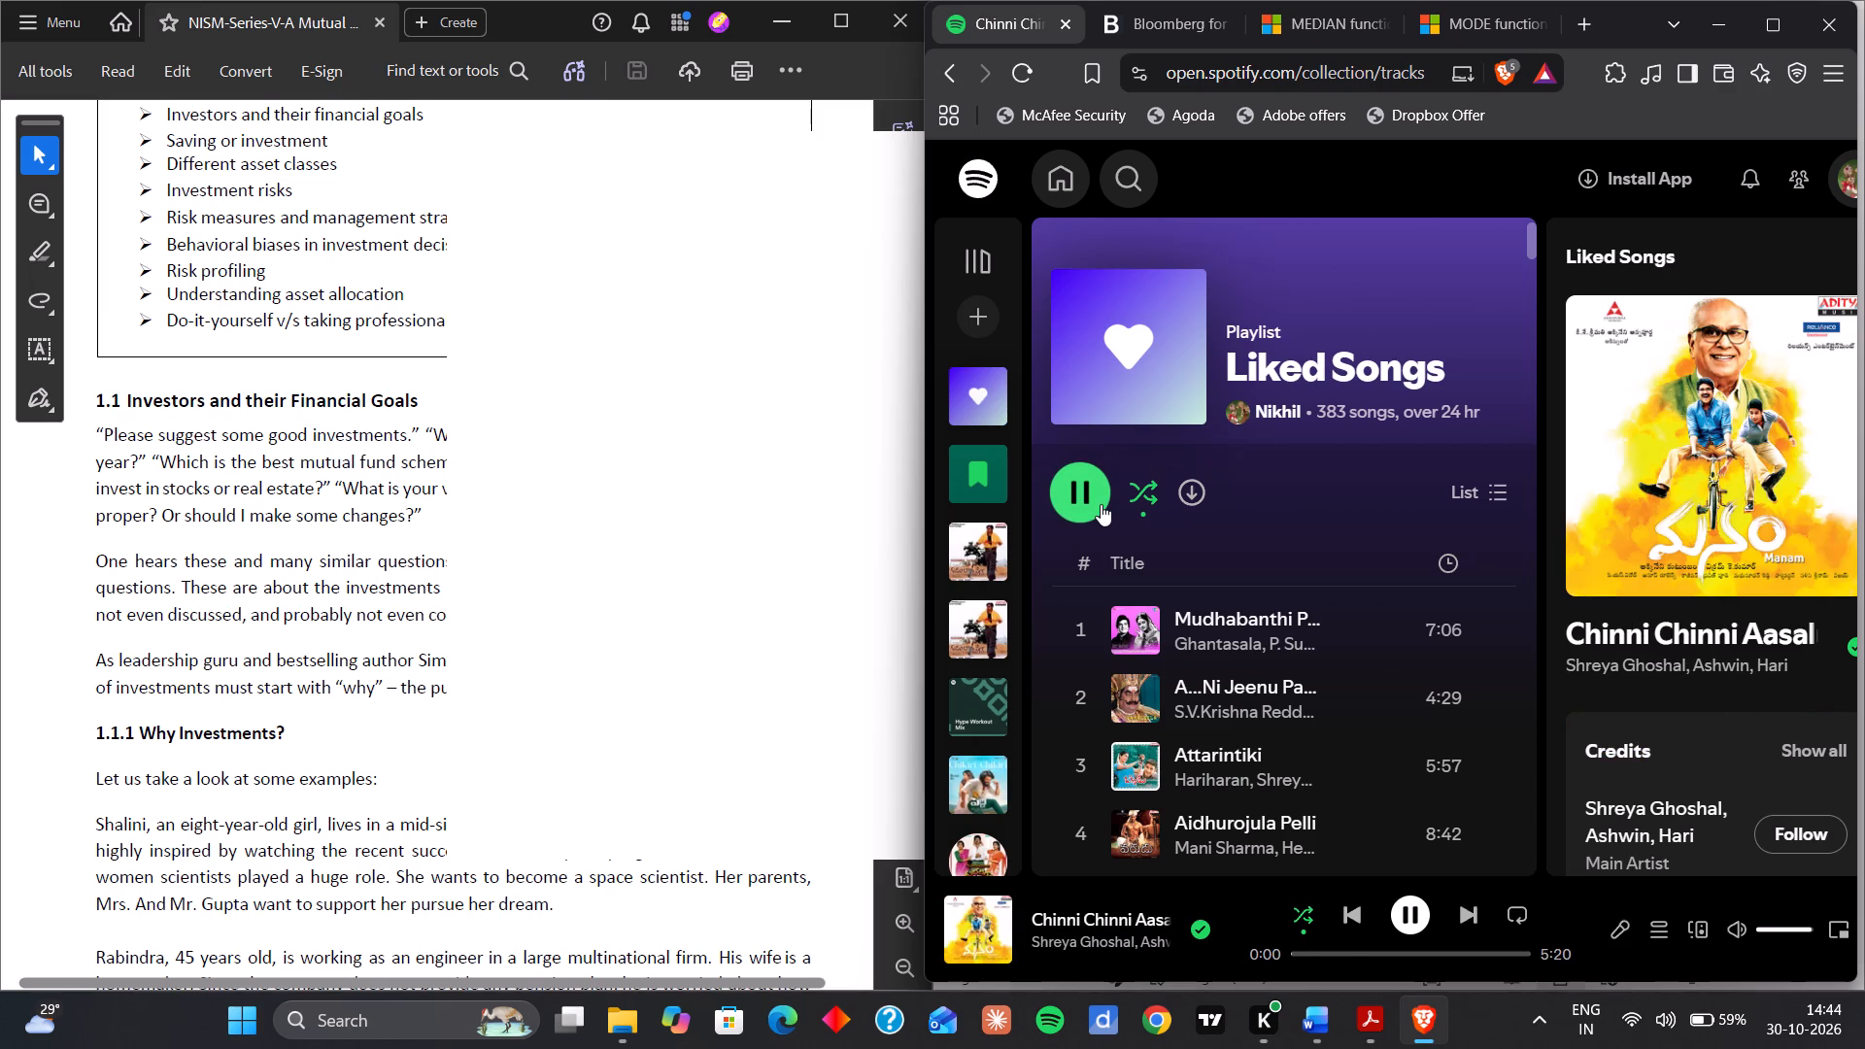
left_click(1739, 34)
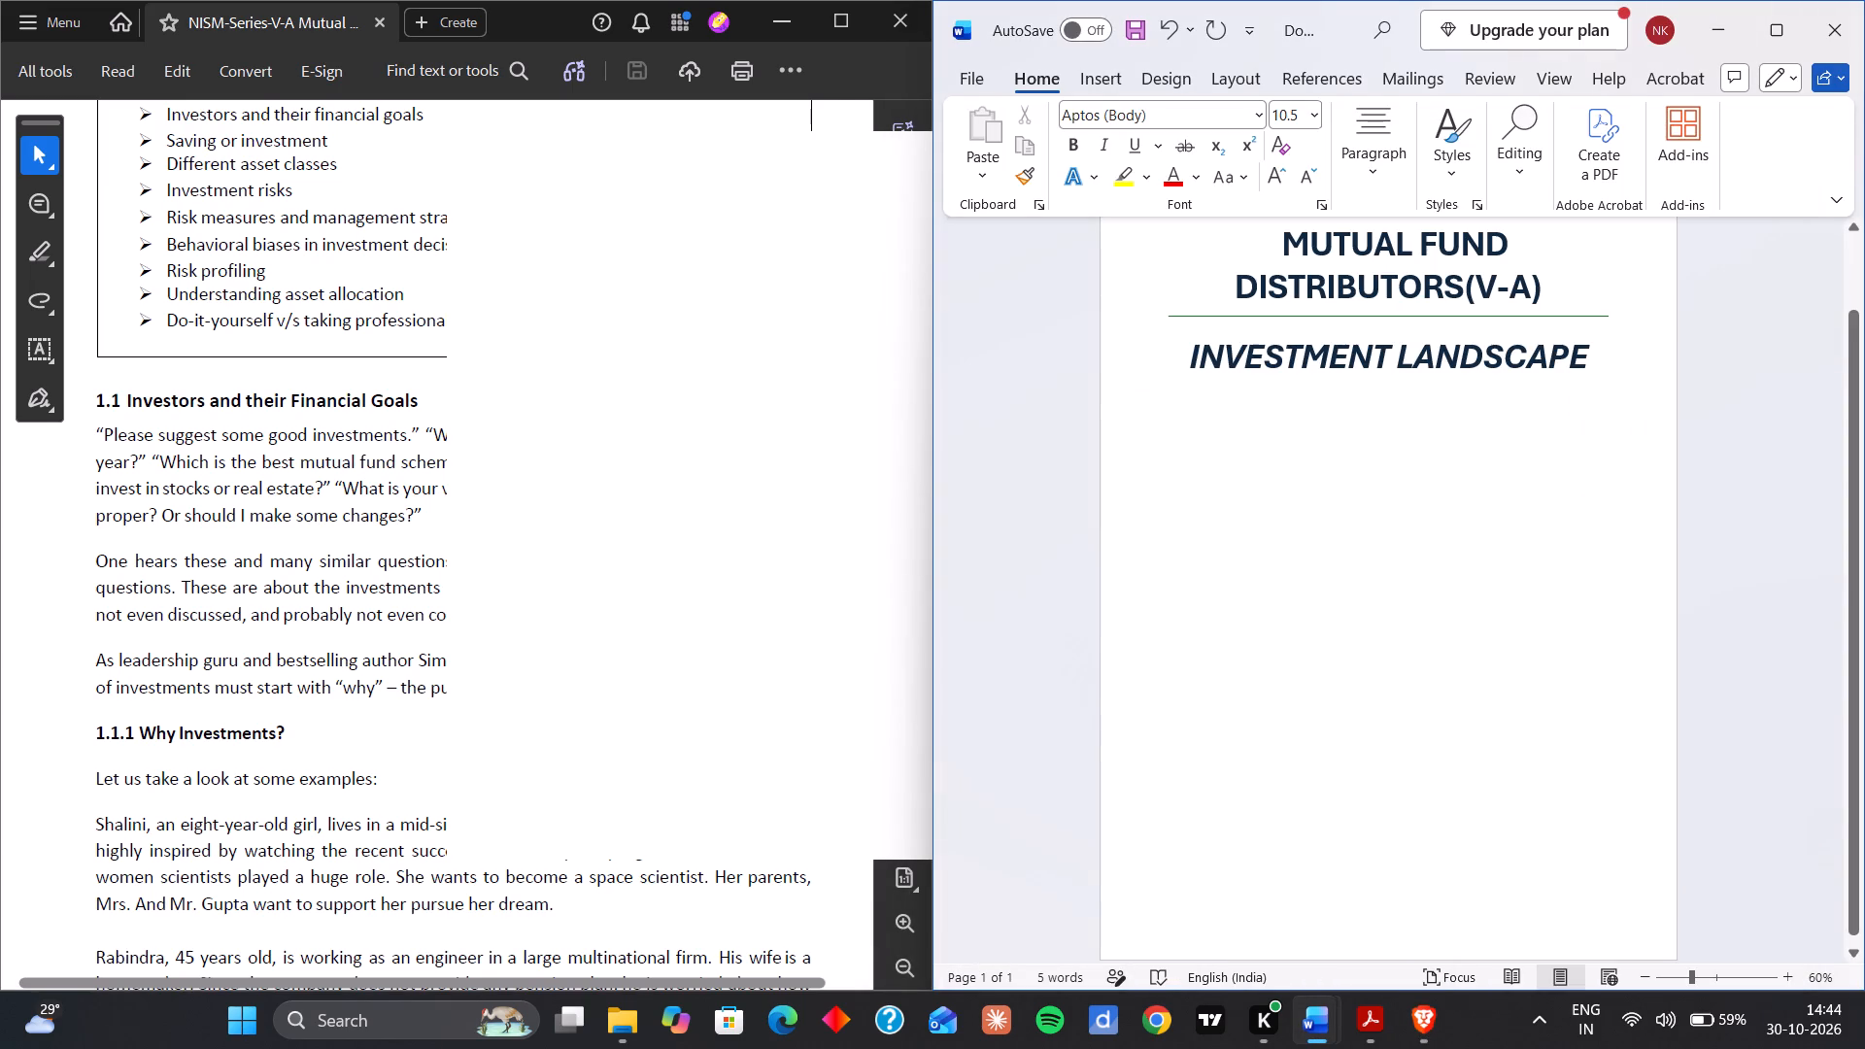
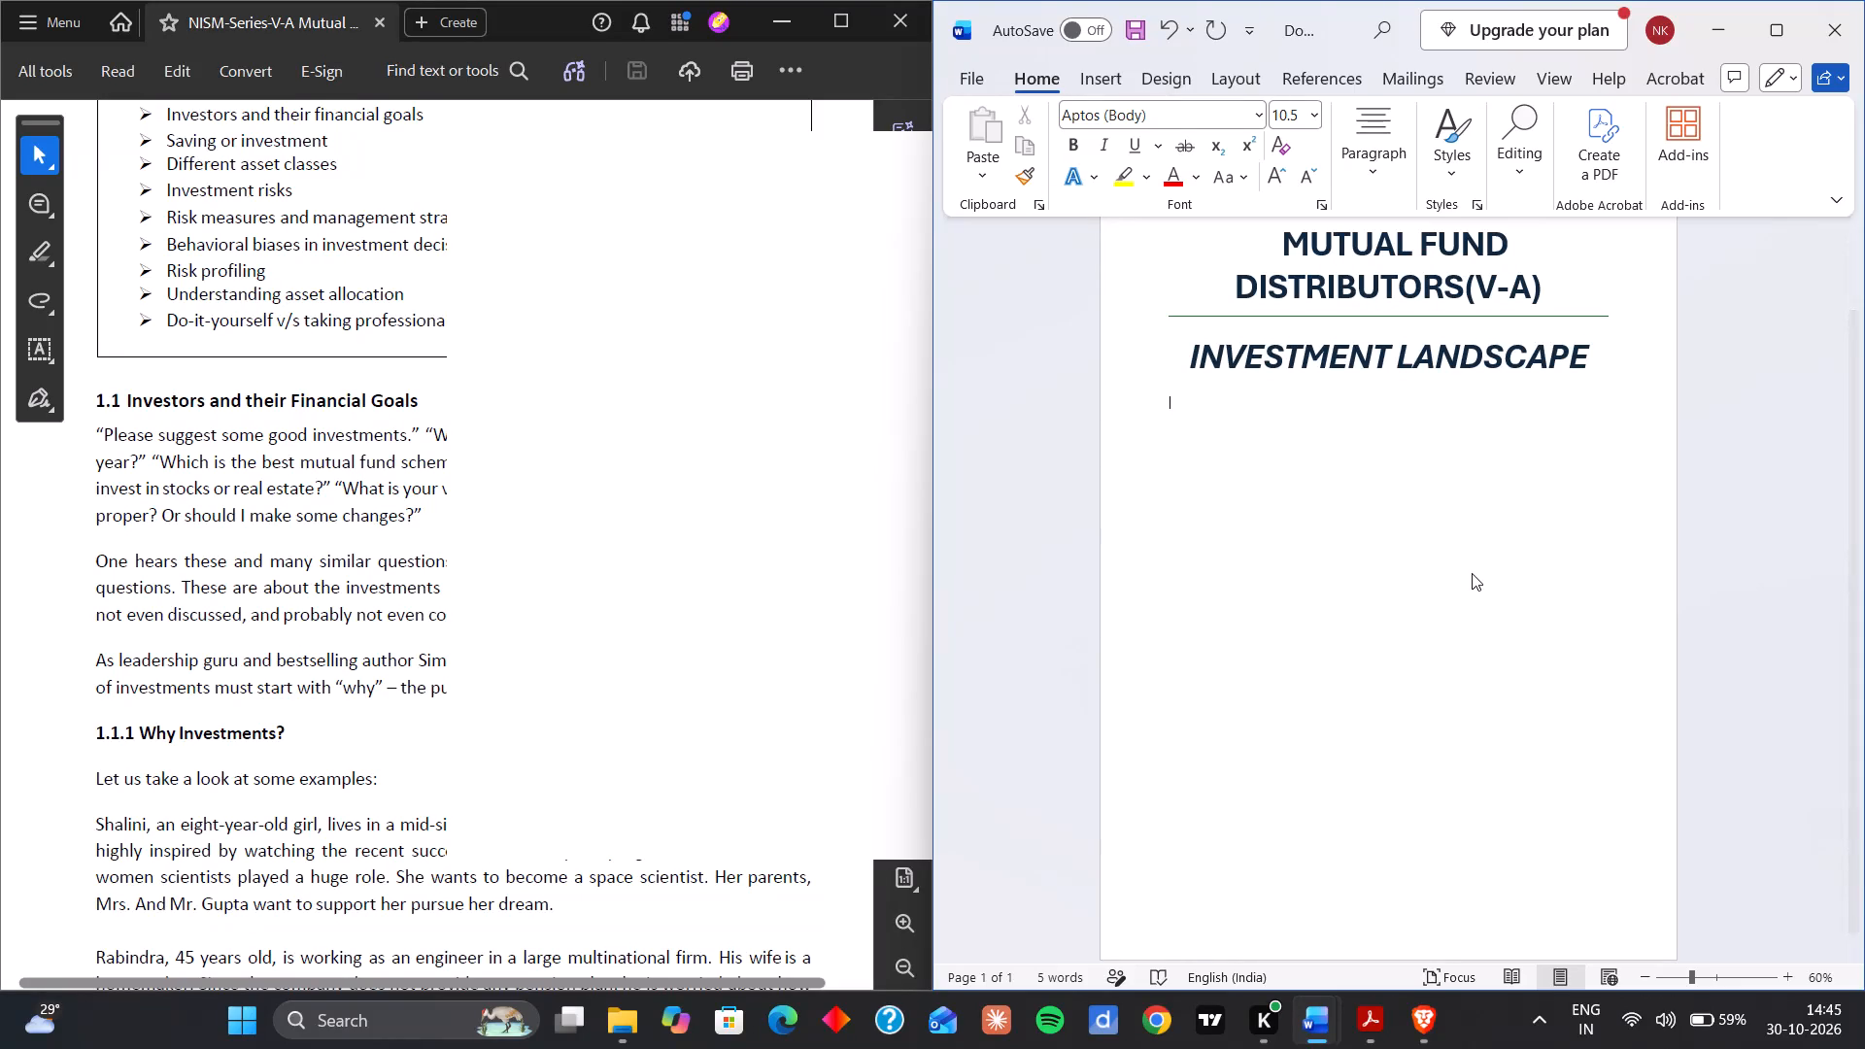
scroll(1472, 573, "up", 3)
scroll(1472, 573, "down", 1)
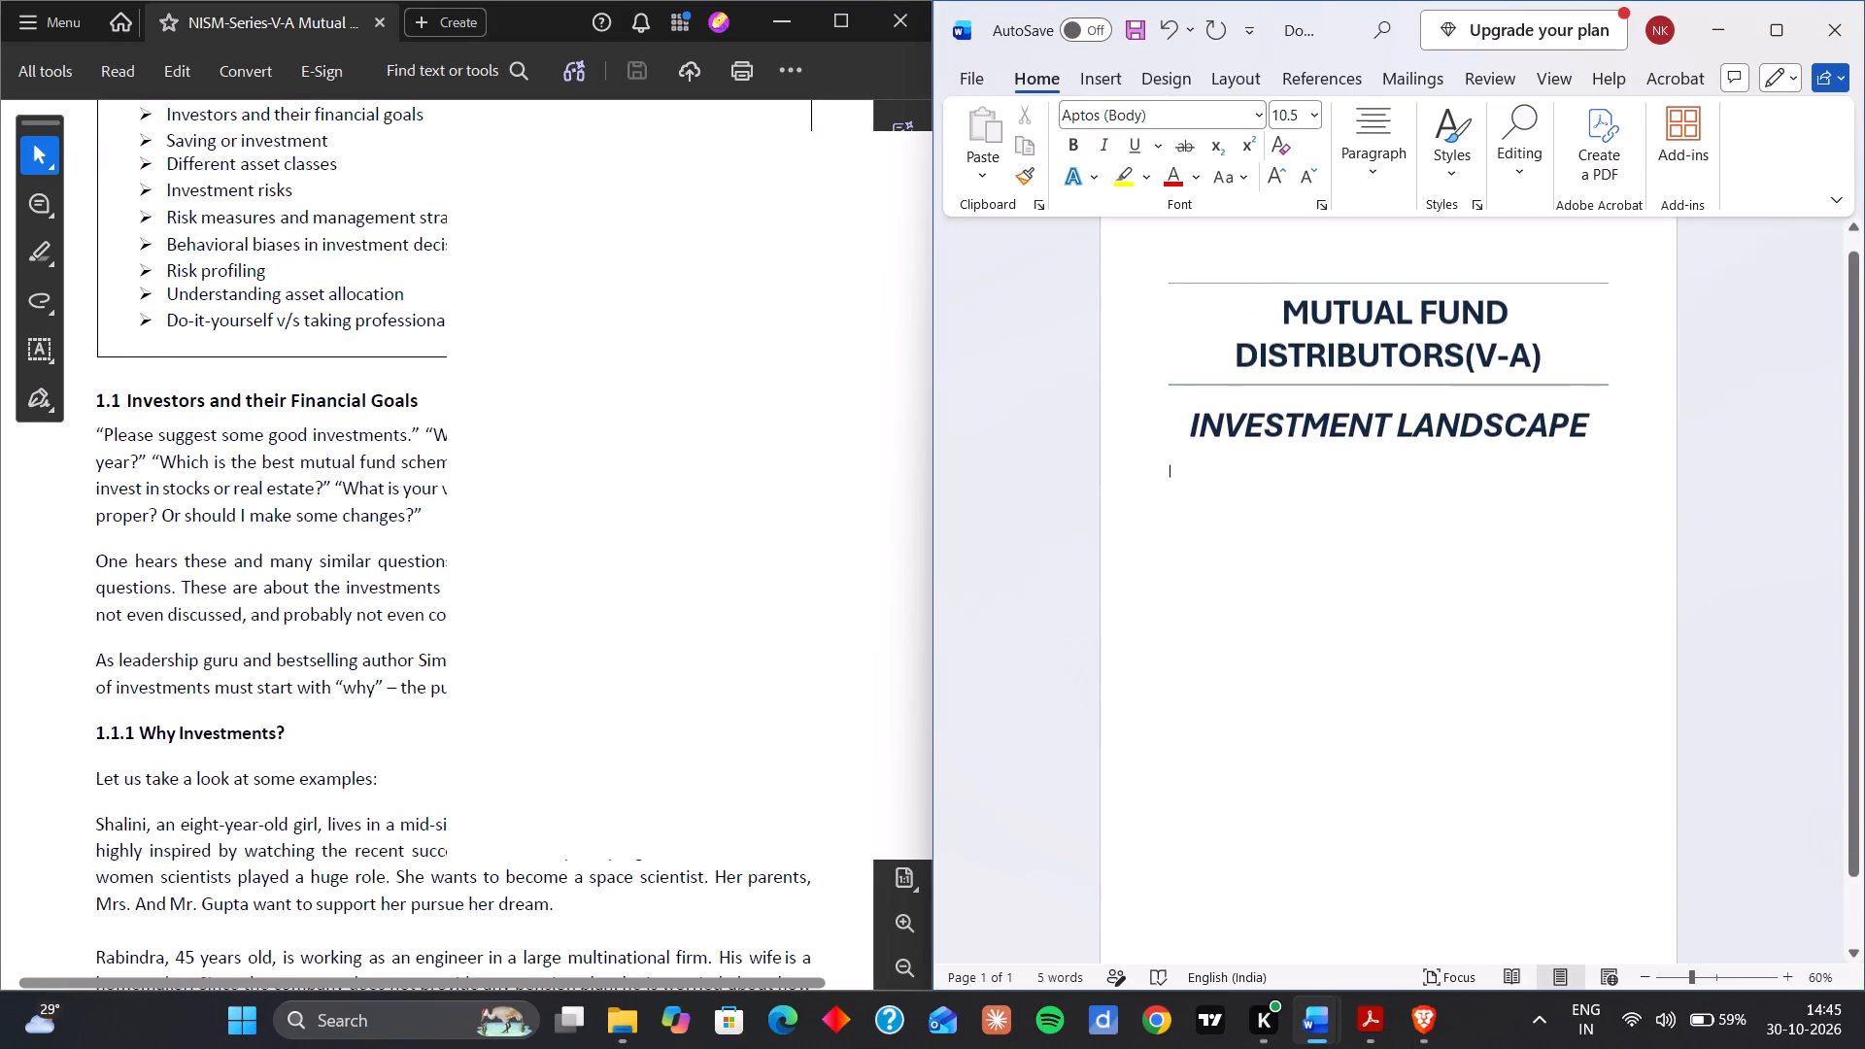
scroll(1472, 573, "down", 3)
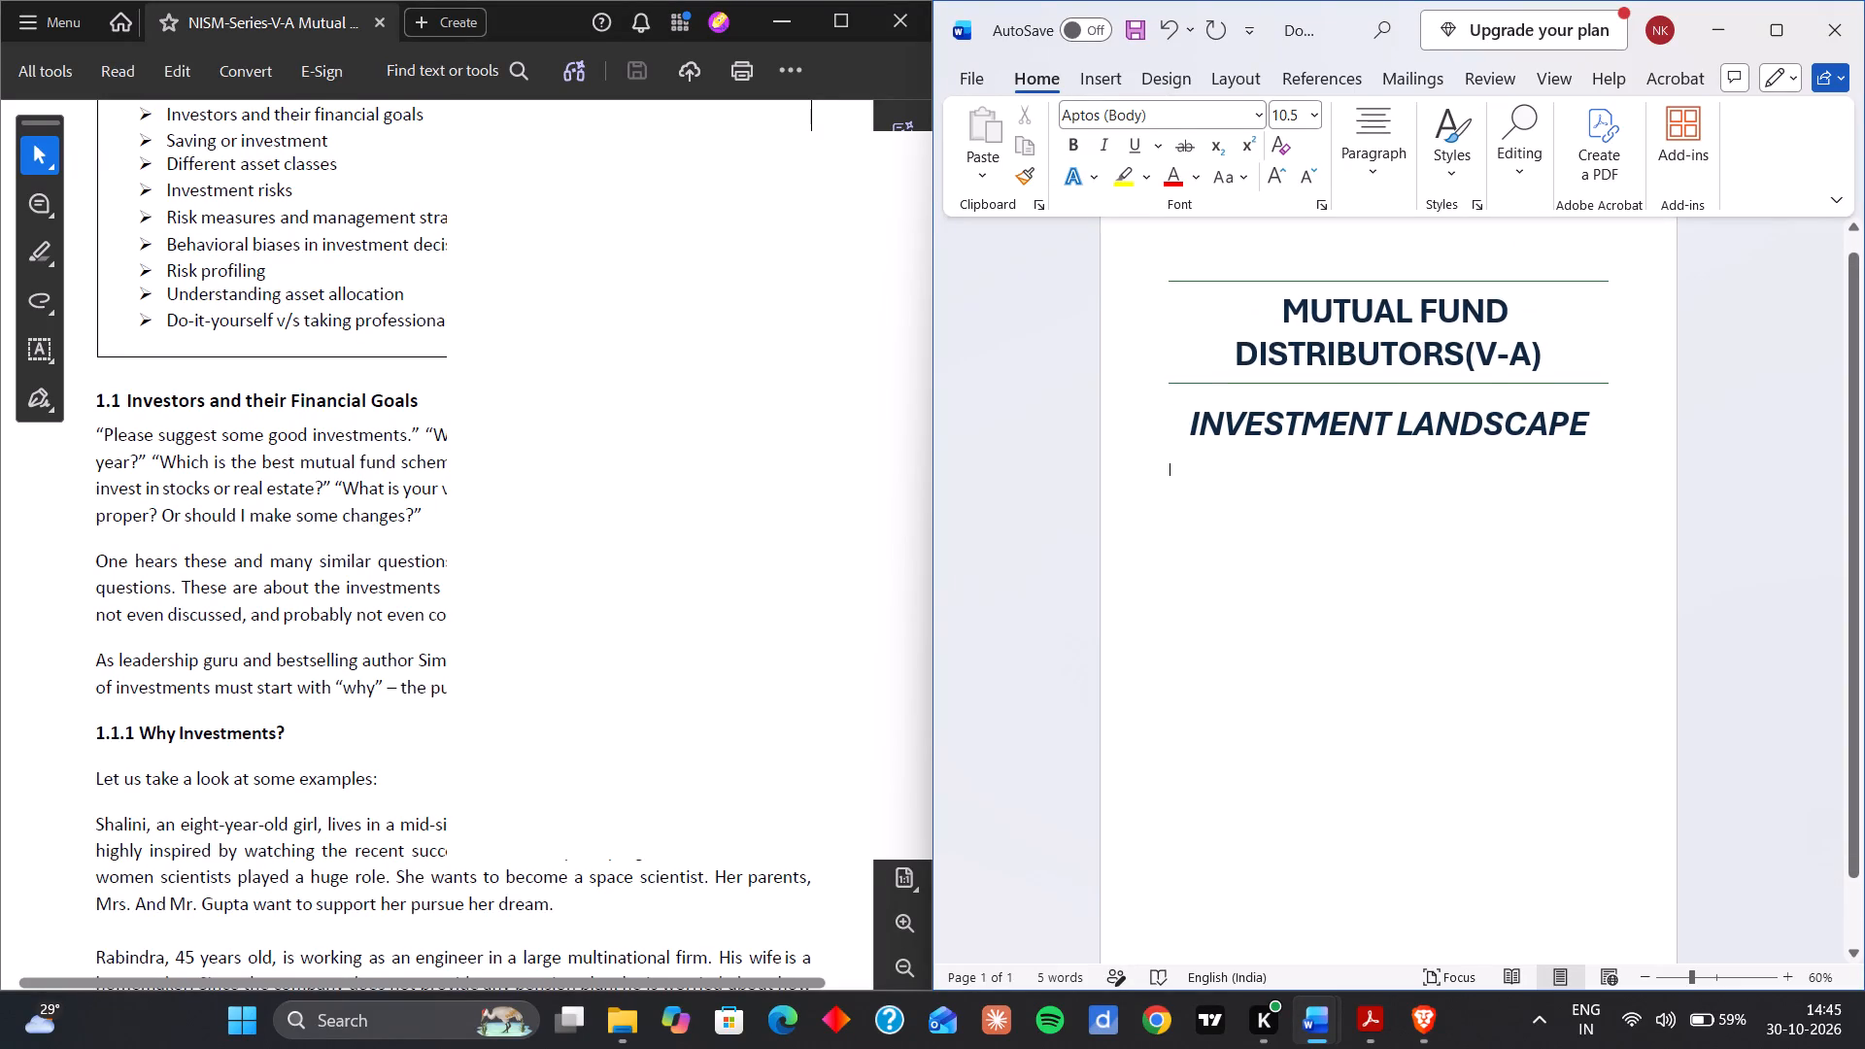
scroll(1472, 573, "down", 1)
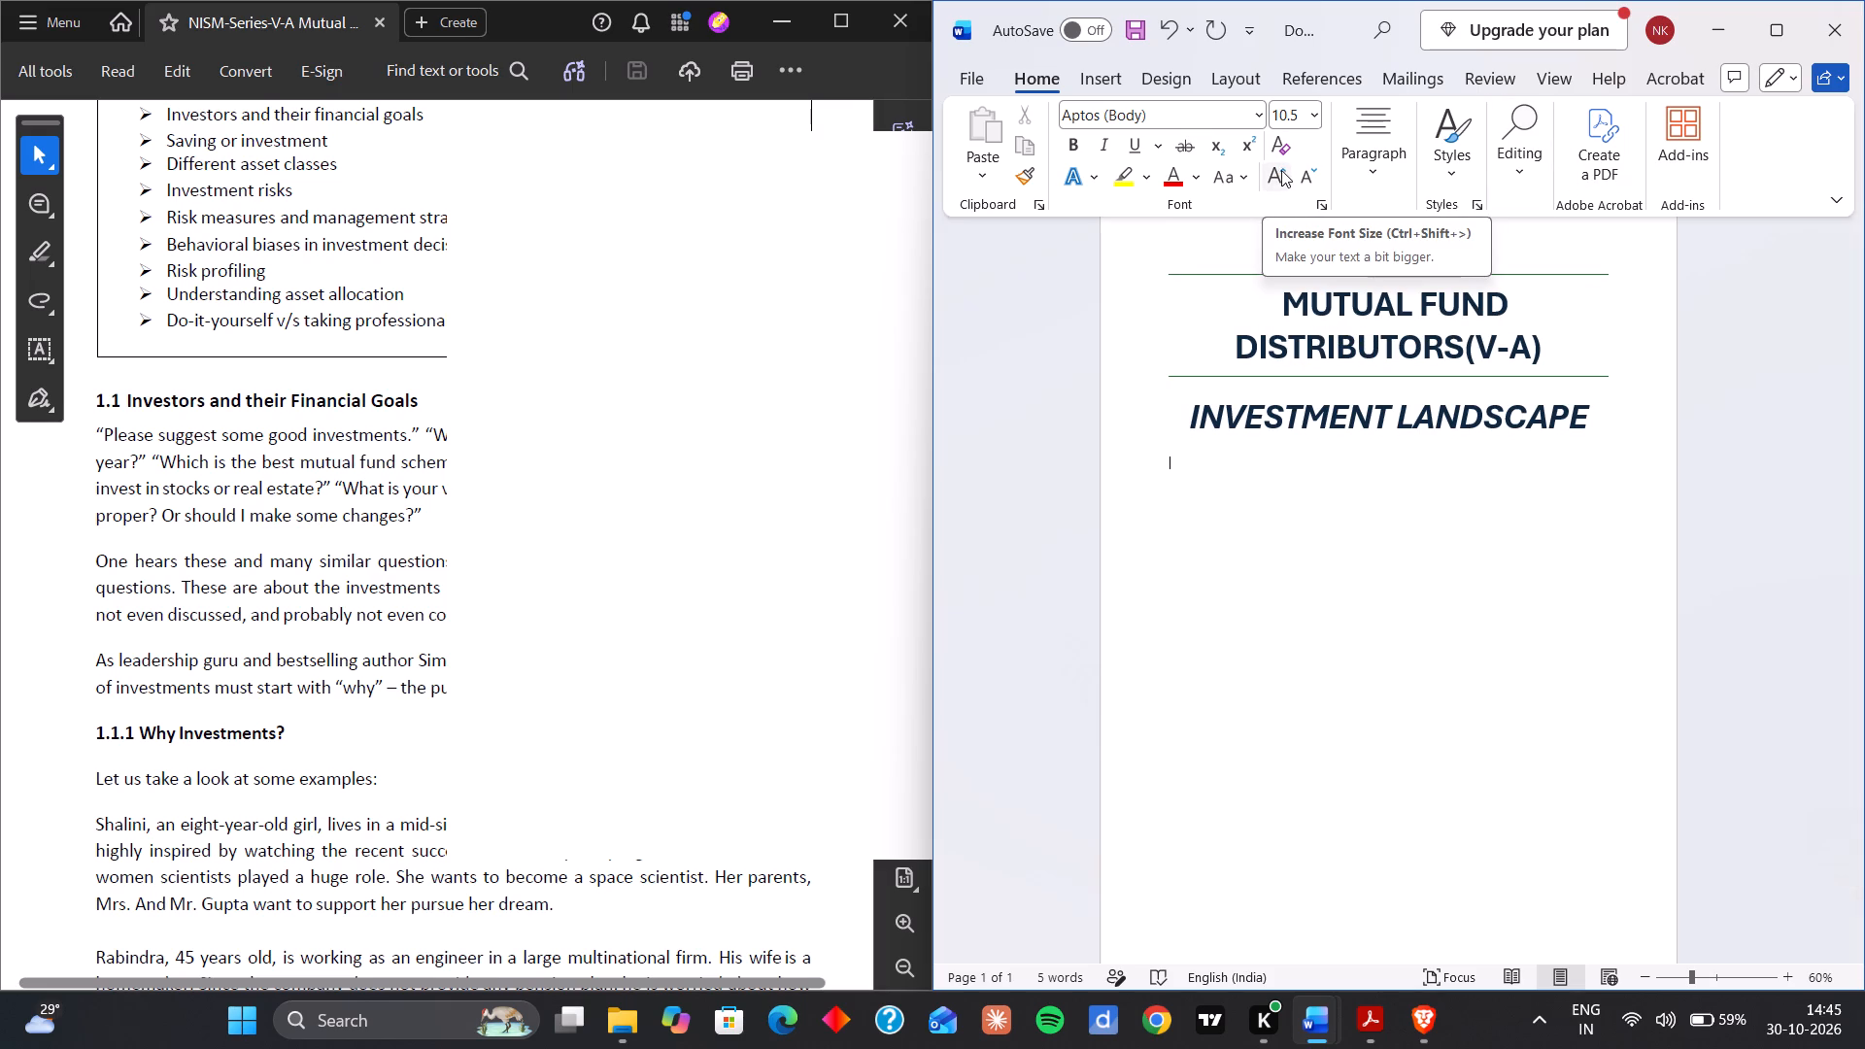
Set the font size to 18 for the empty line below the INVESTMENT LANDSCAPE heading.
left_click(1305, 115)
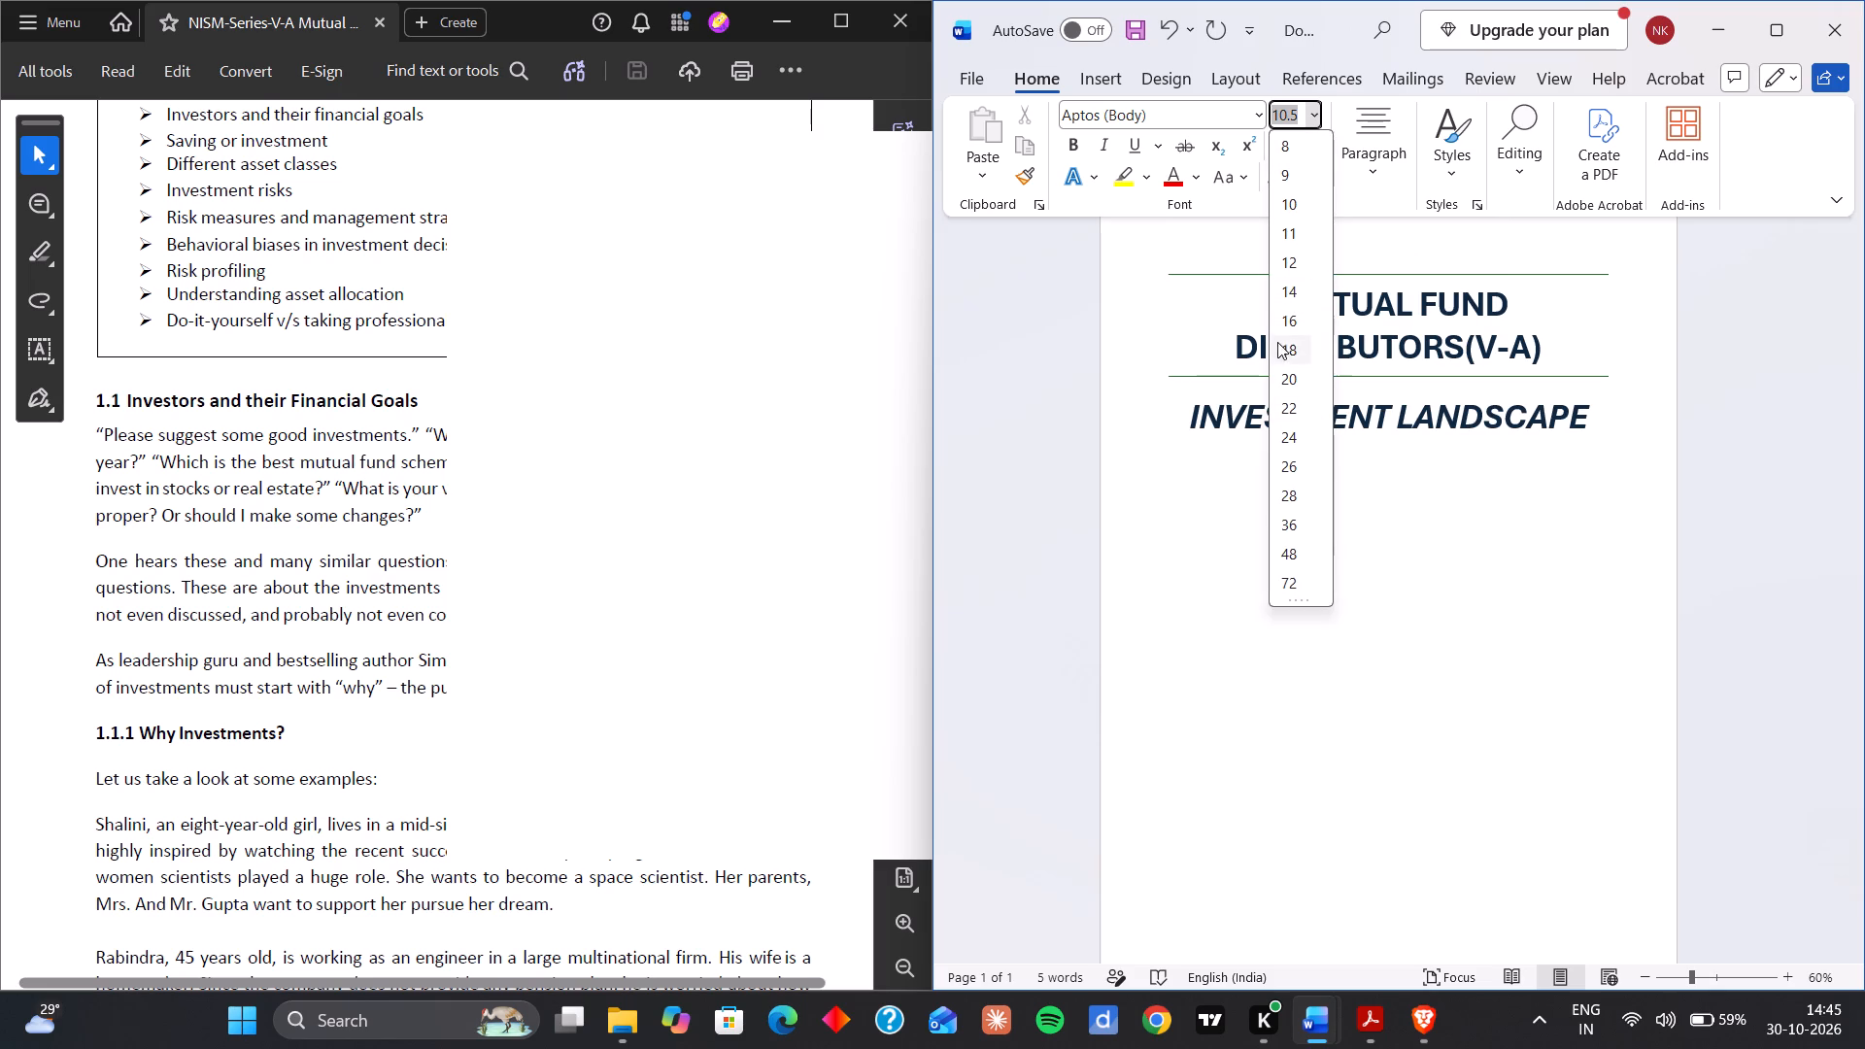
left_click(1286, 349)
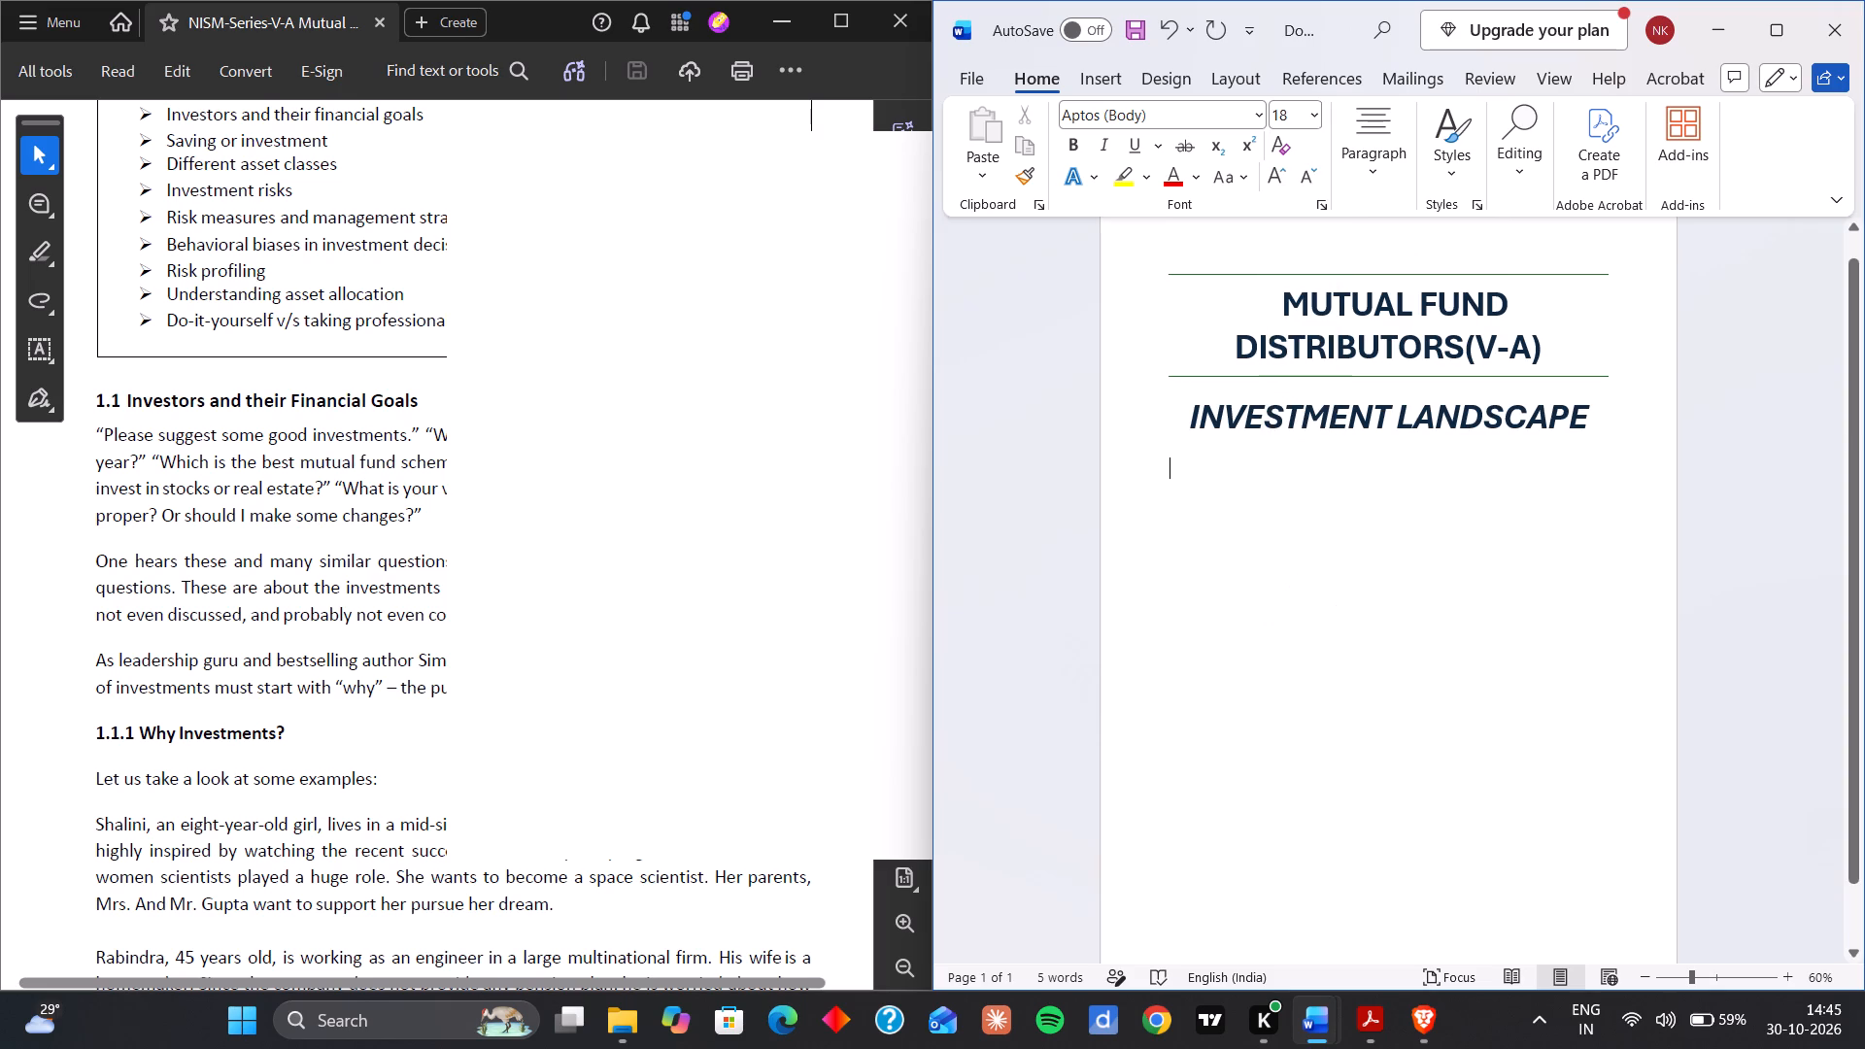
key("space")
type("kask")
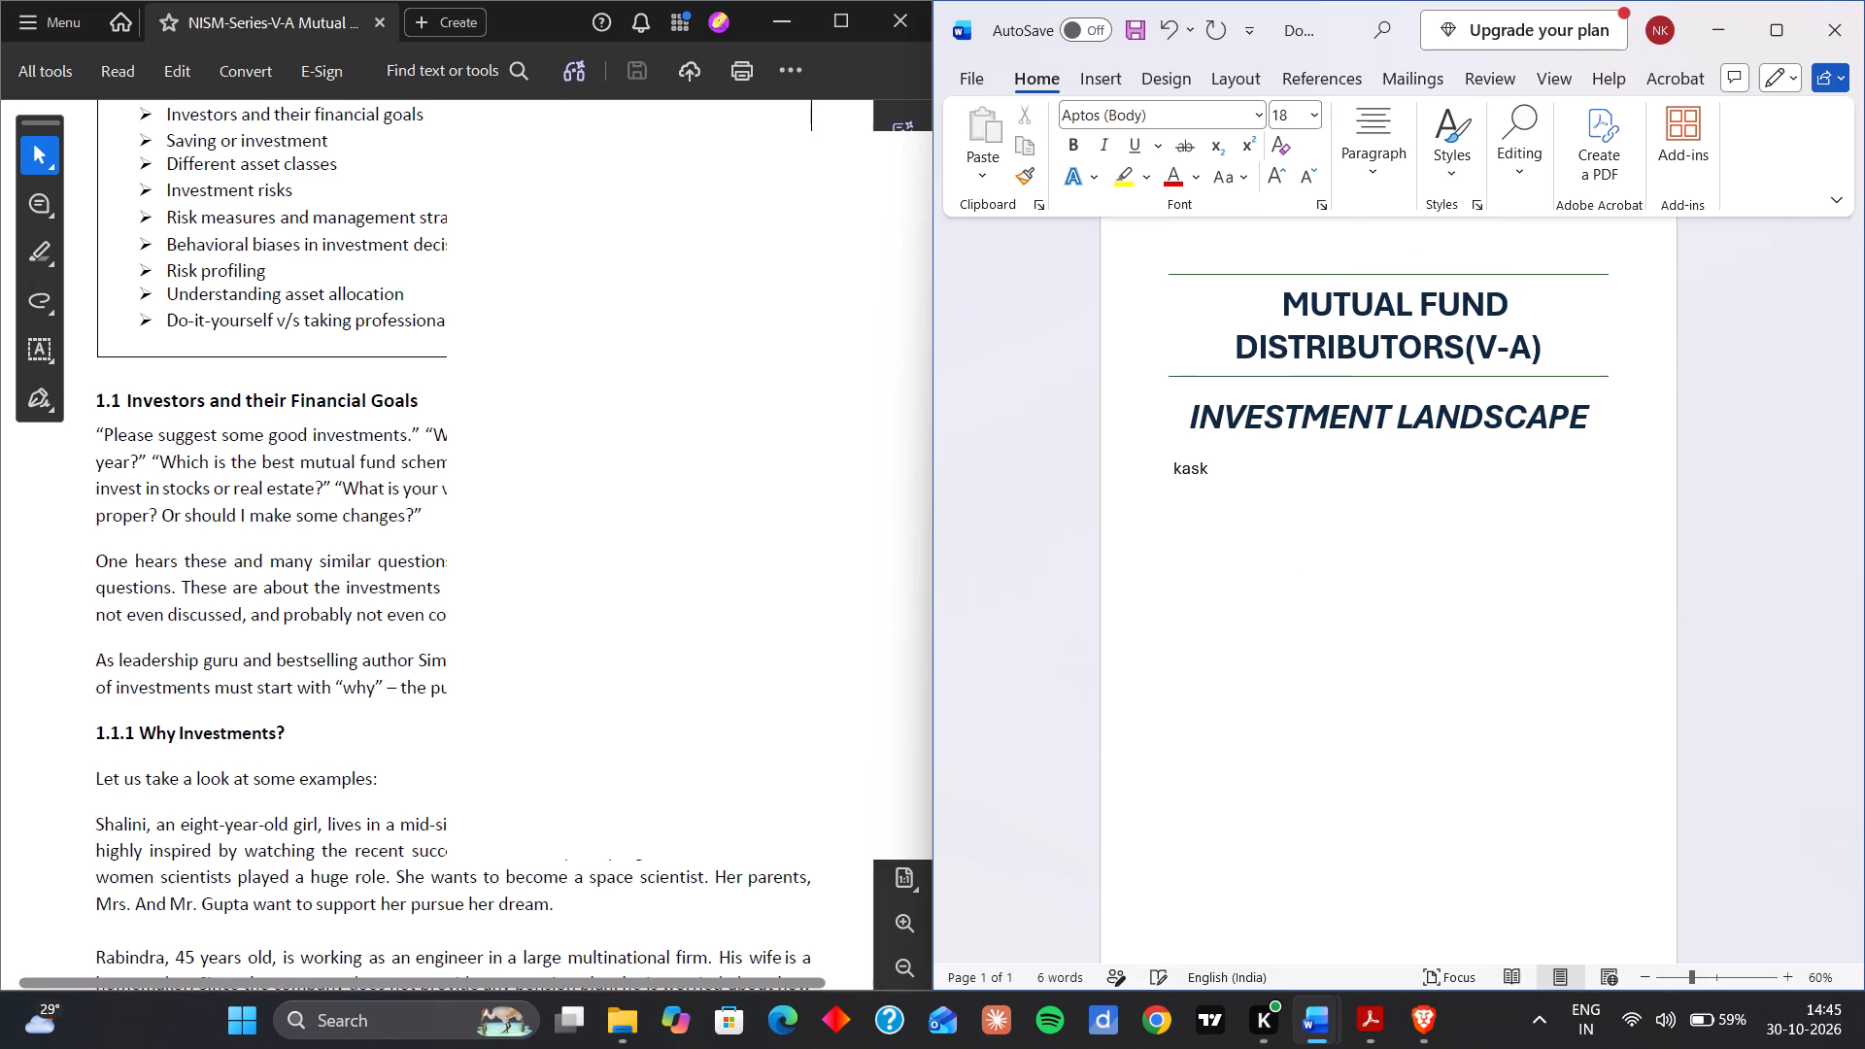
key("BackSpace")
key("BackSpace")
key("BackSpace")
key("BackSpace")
Insert a 1x1 table below the INVESTMENT LANDSCAPE heading and stretch its single cell downward into a tall box.
left_click(1101, 84)
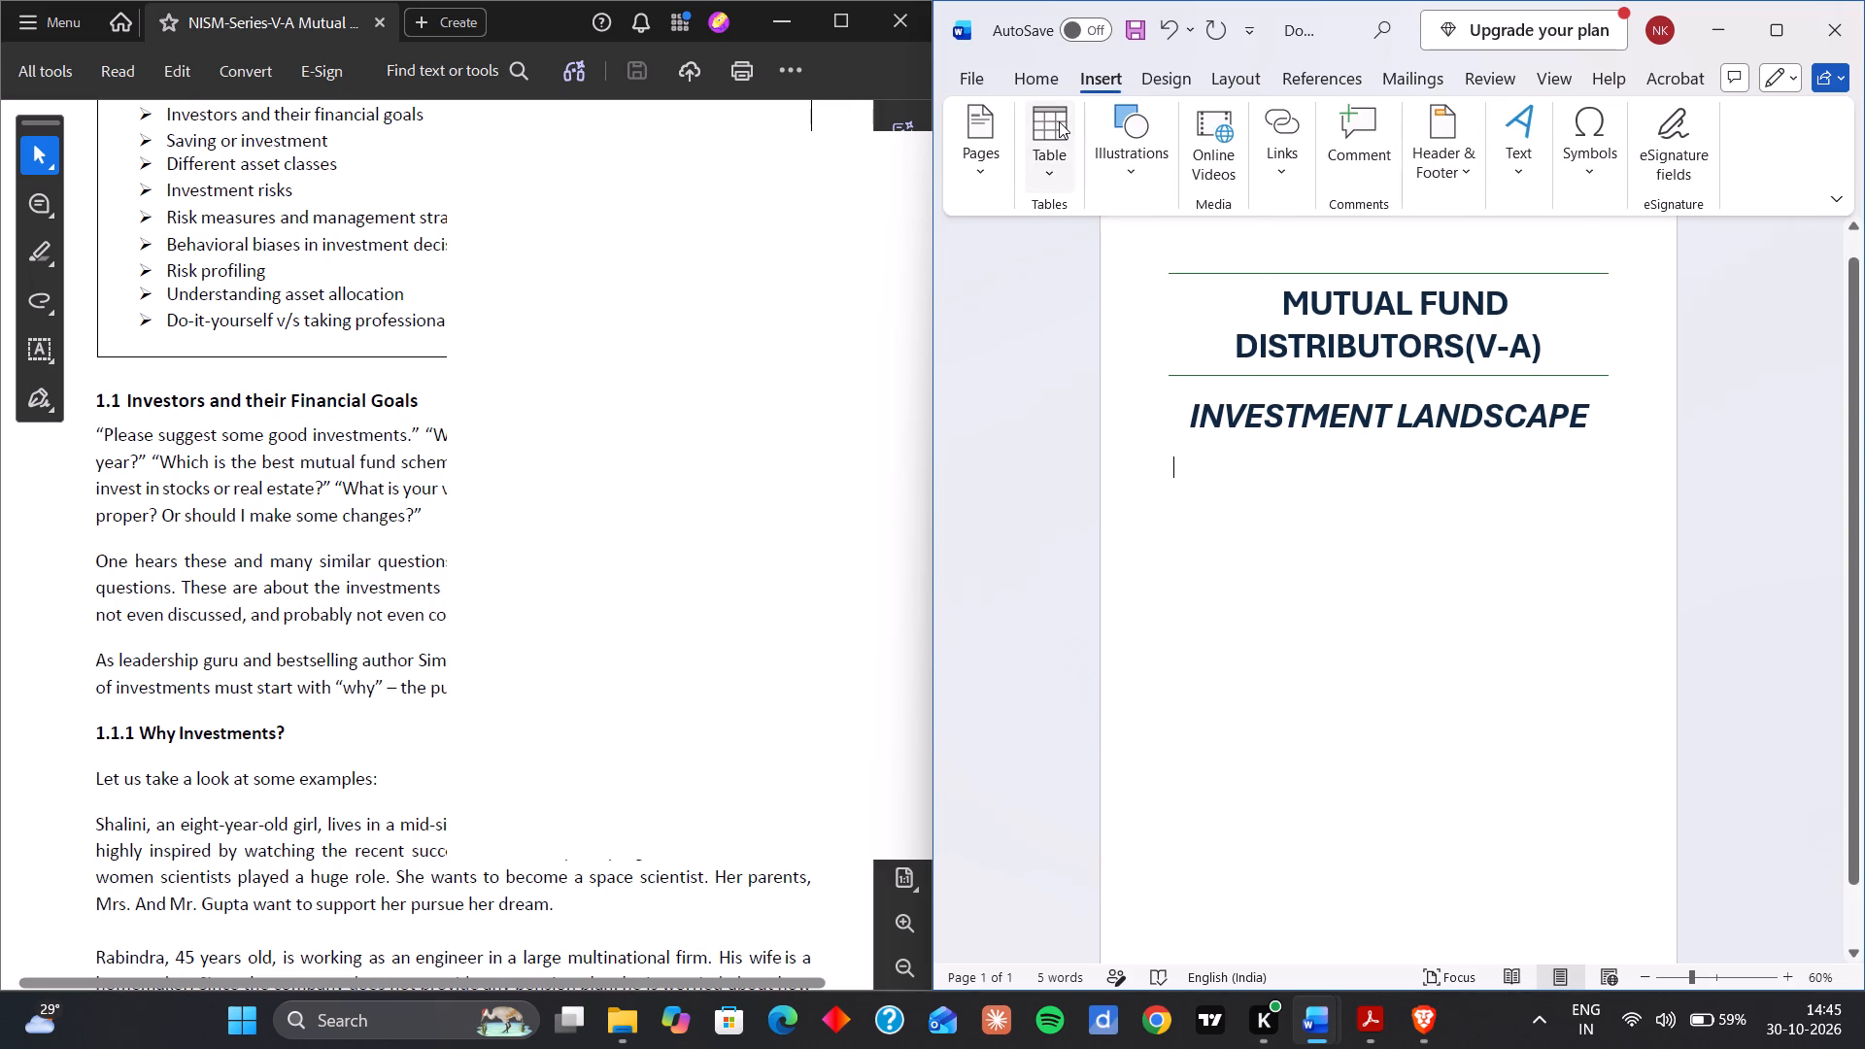
left_click(1059, 121)
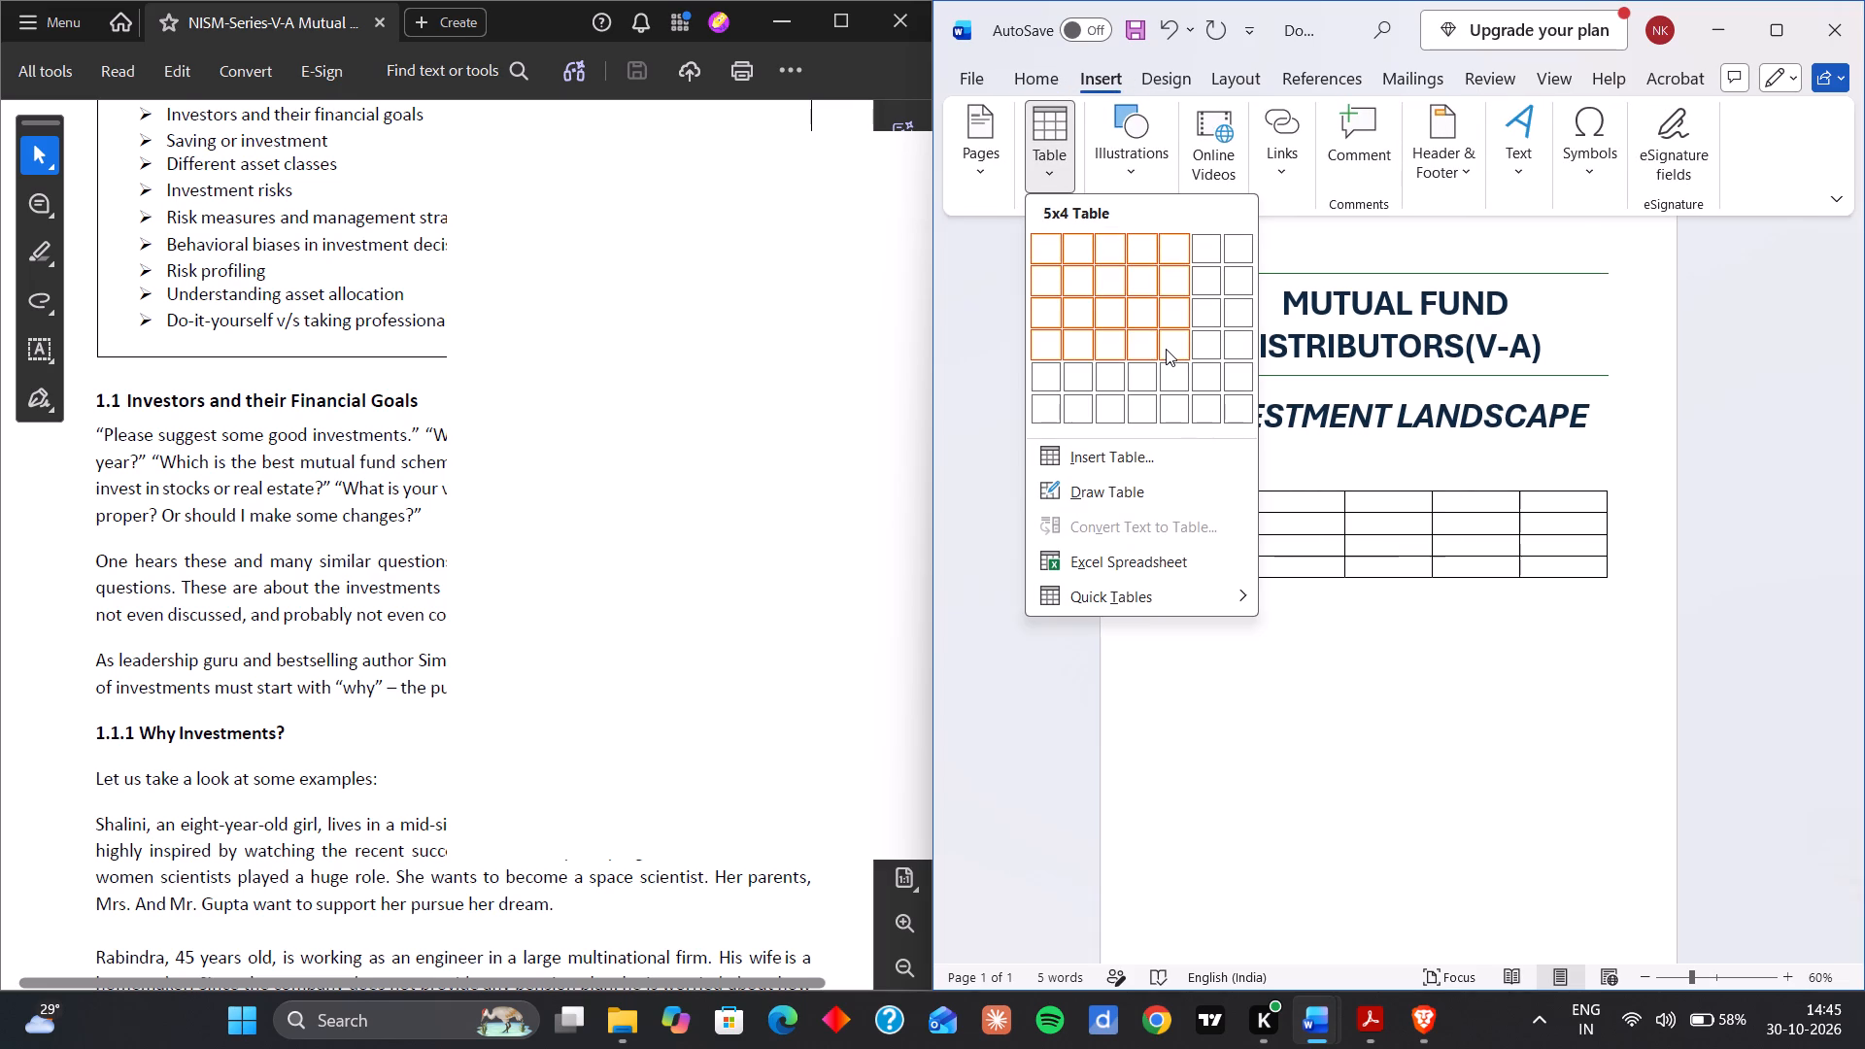
left_click(1046, 249)
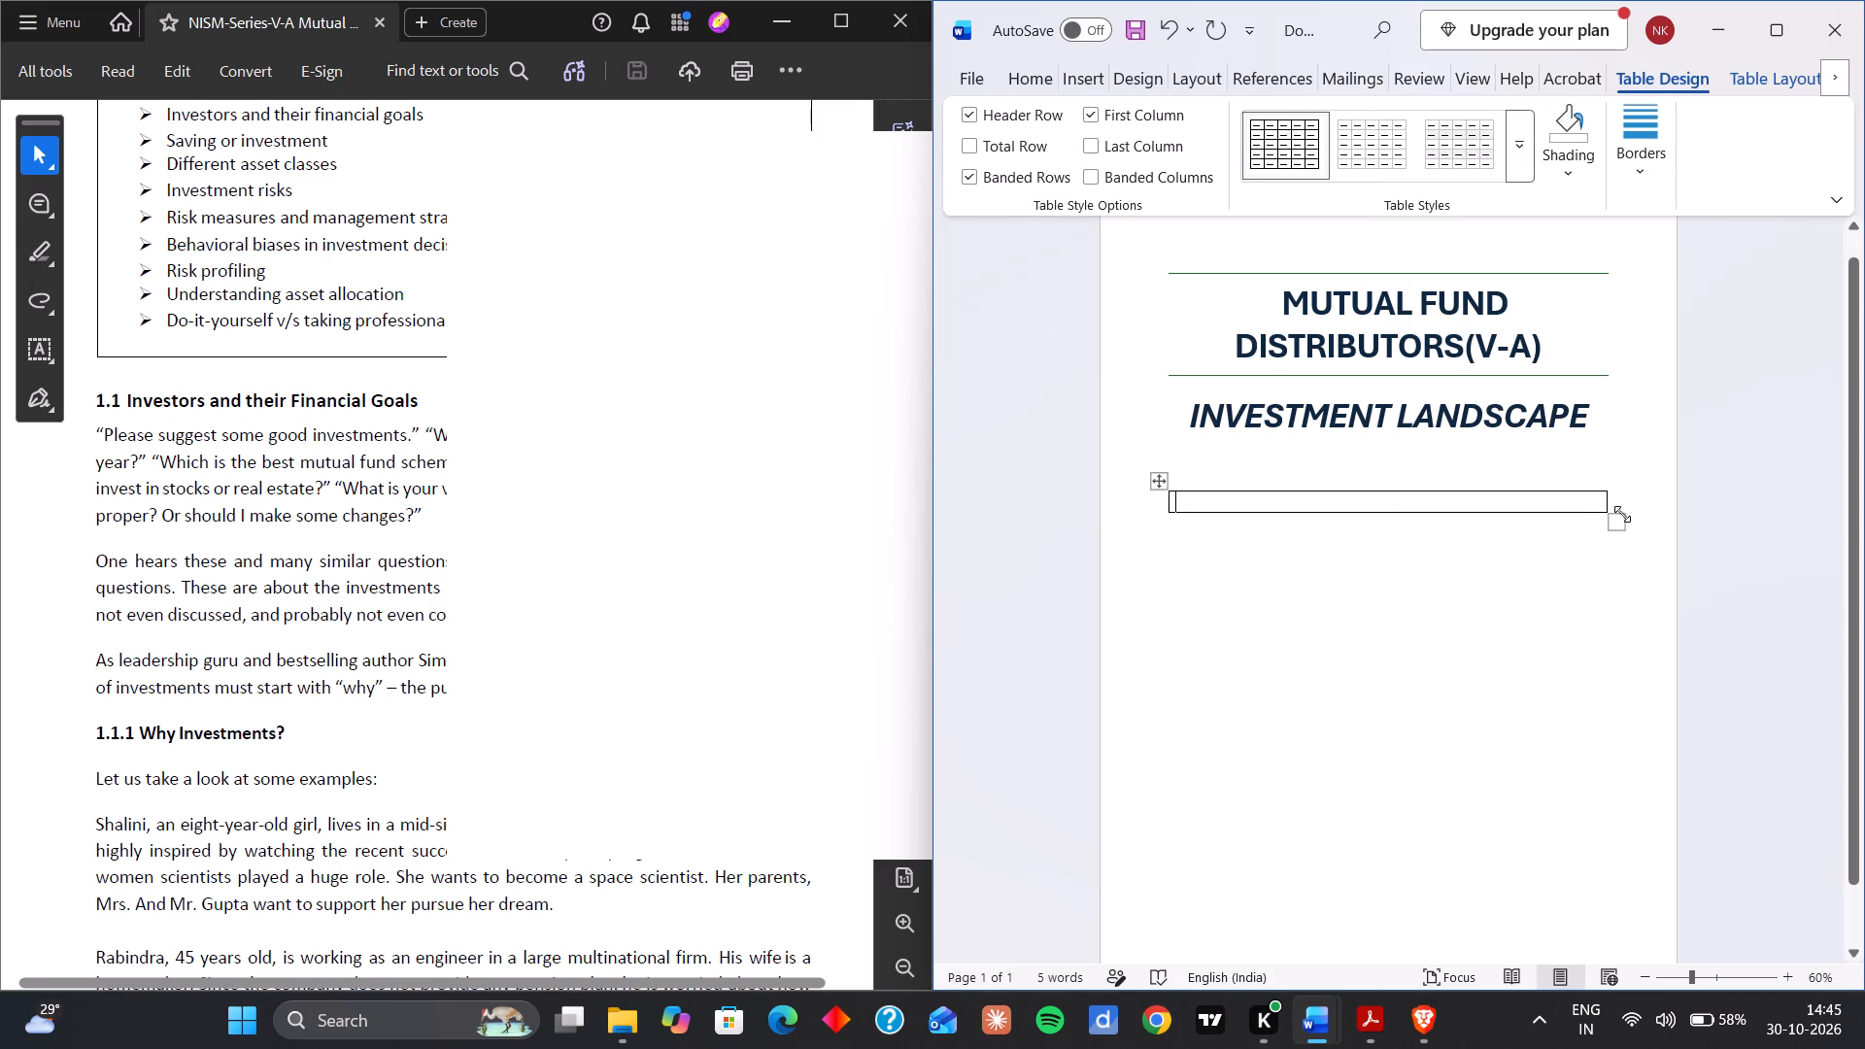
left_click_drag(1607, 510, 1604, 575)
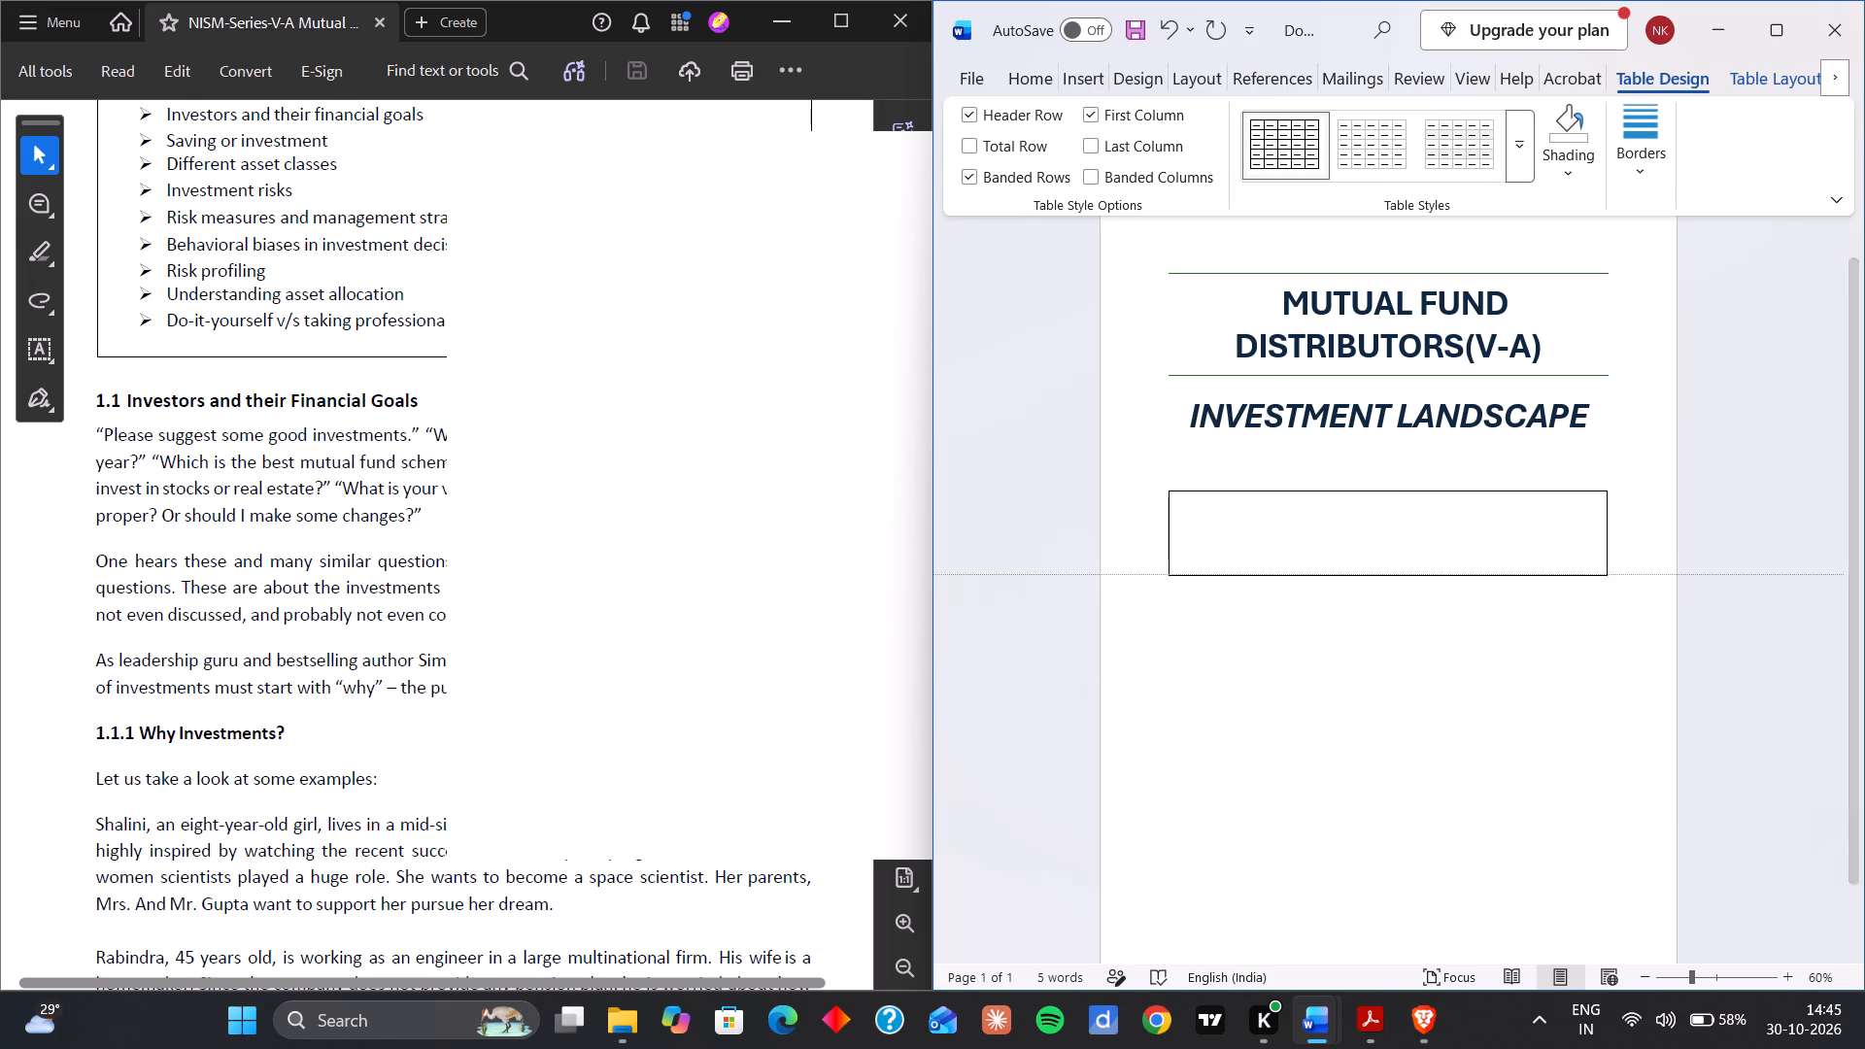
left_click_drag(1604, 575, 1621, 760)
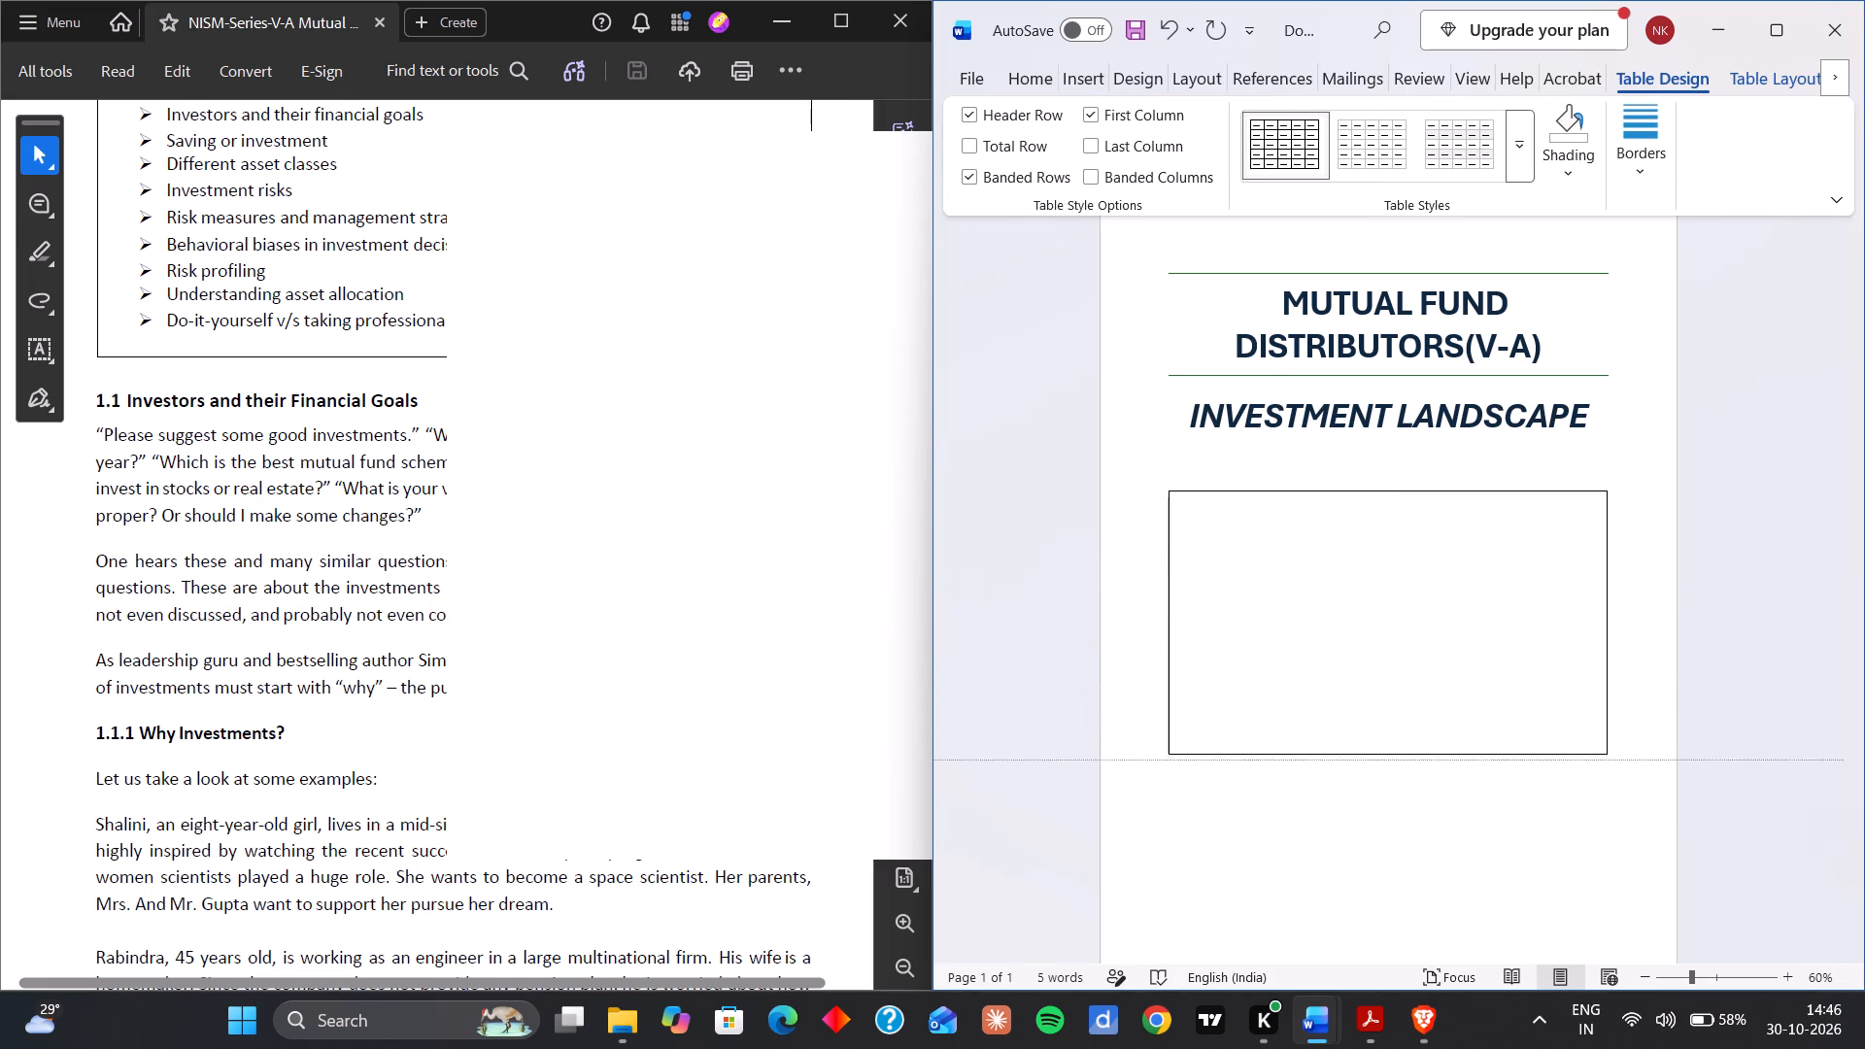
left_click_drag(1621, 760, 1620, 798)
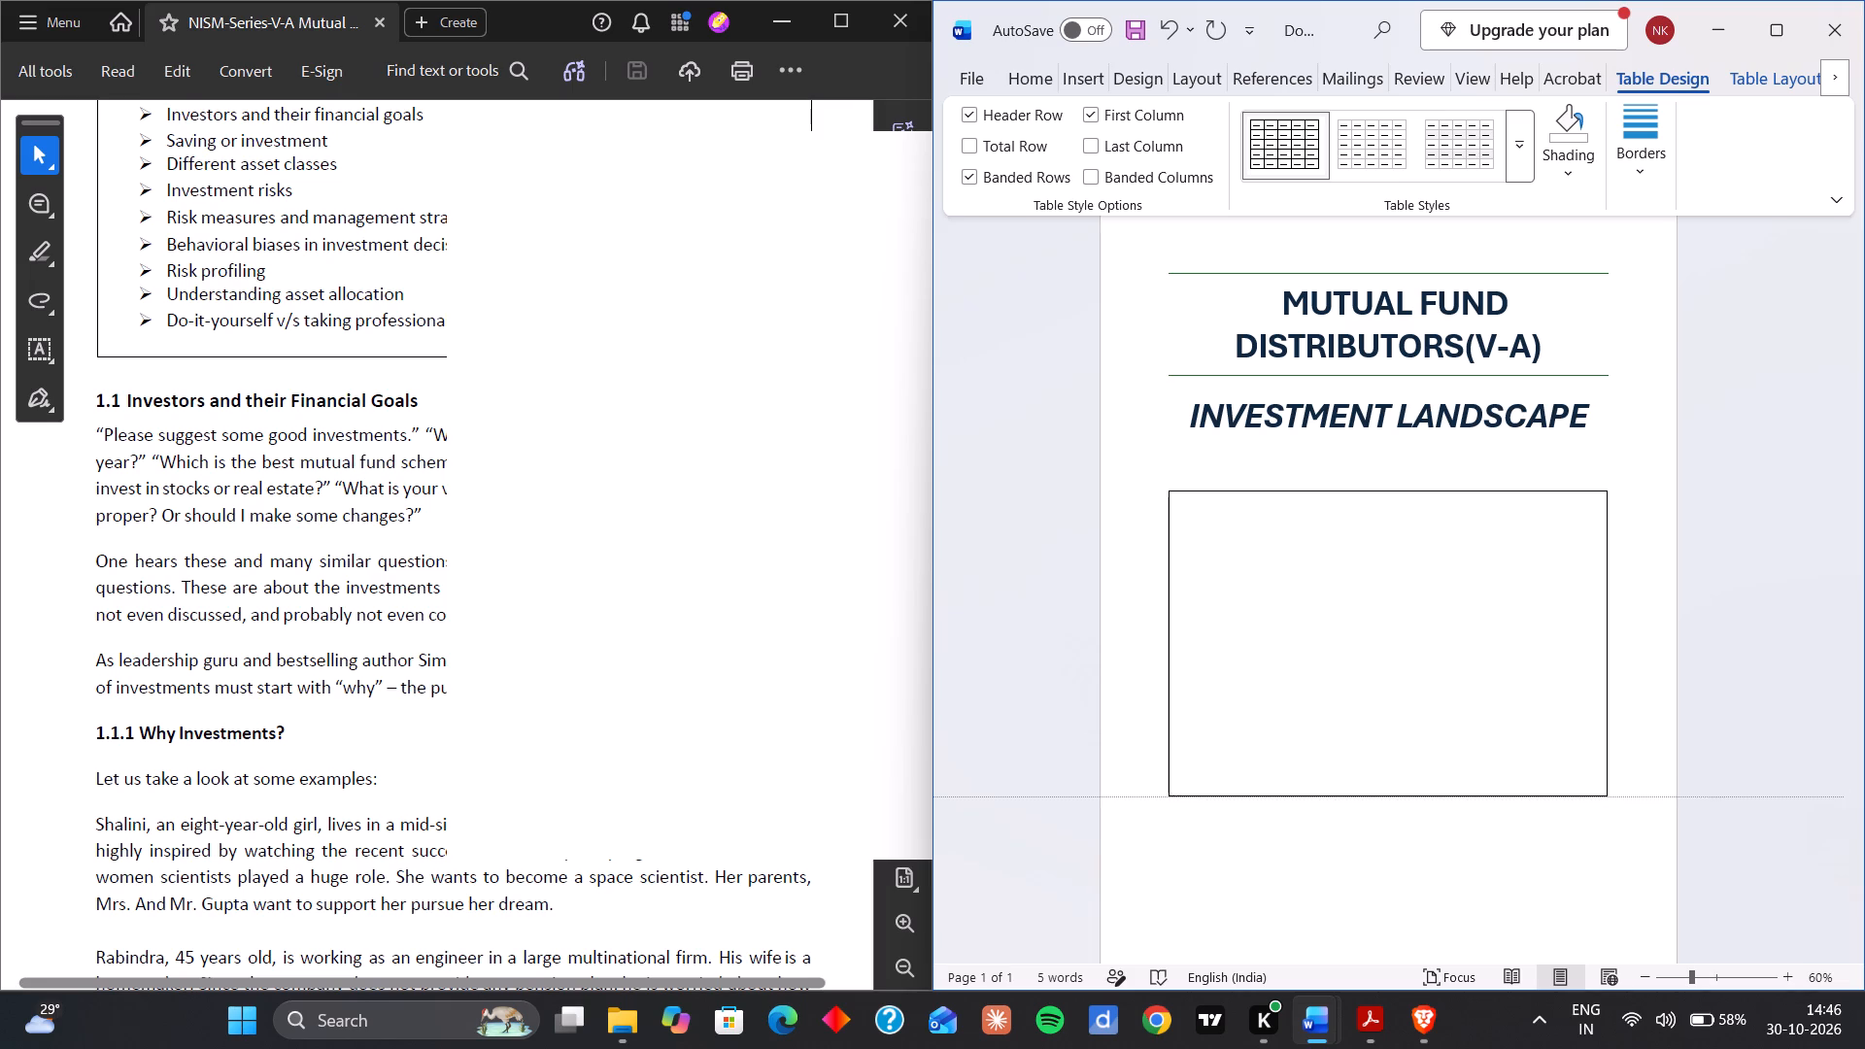
left_click_drag(1620, 798, 1617, 806)
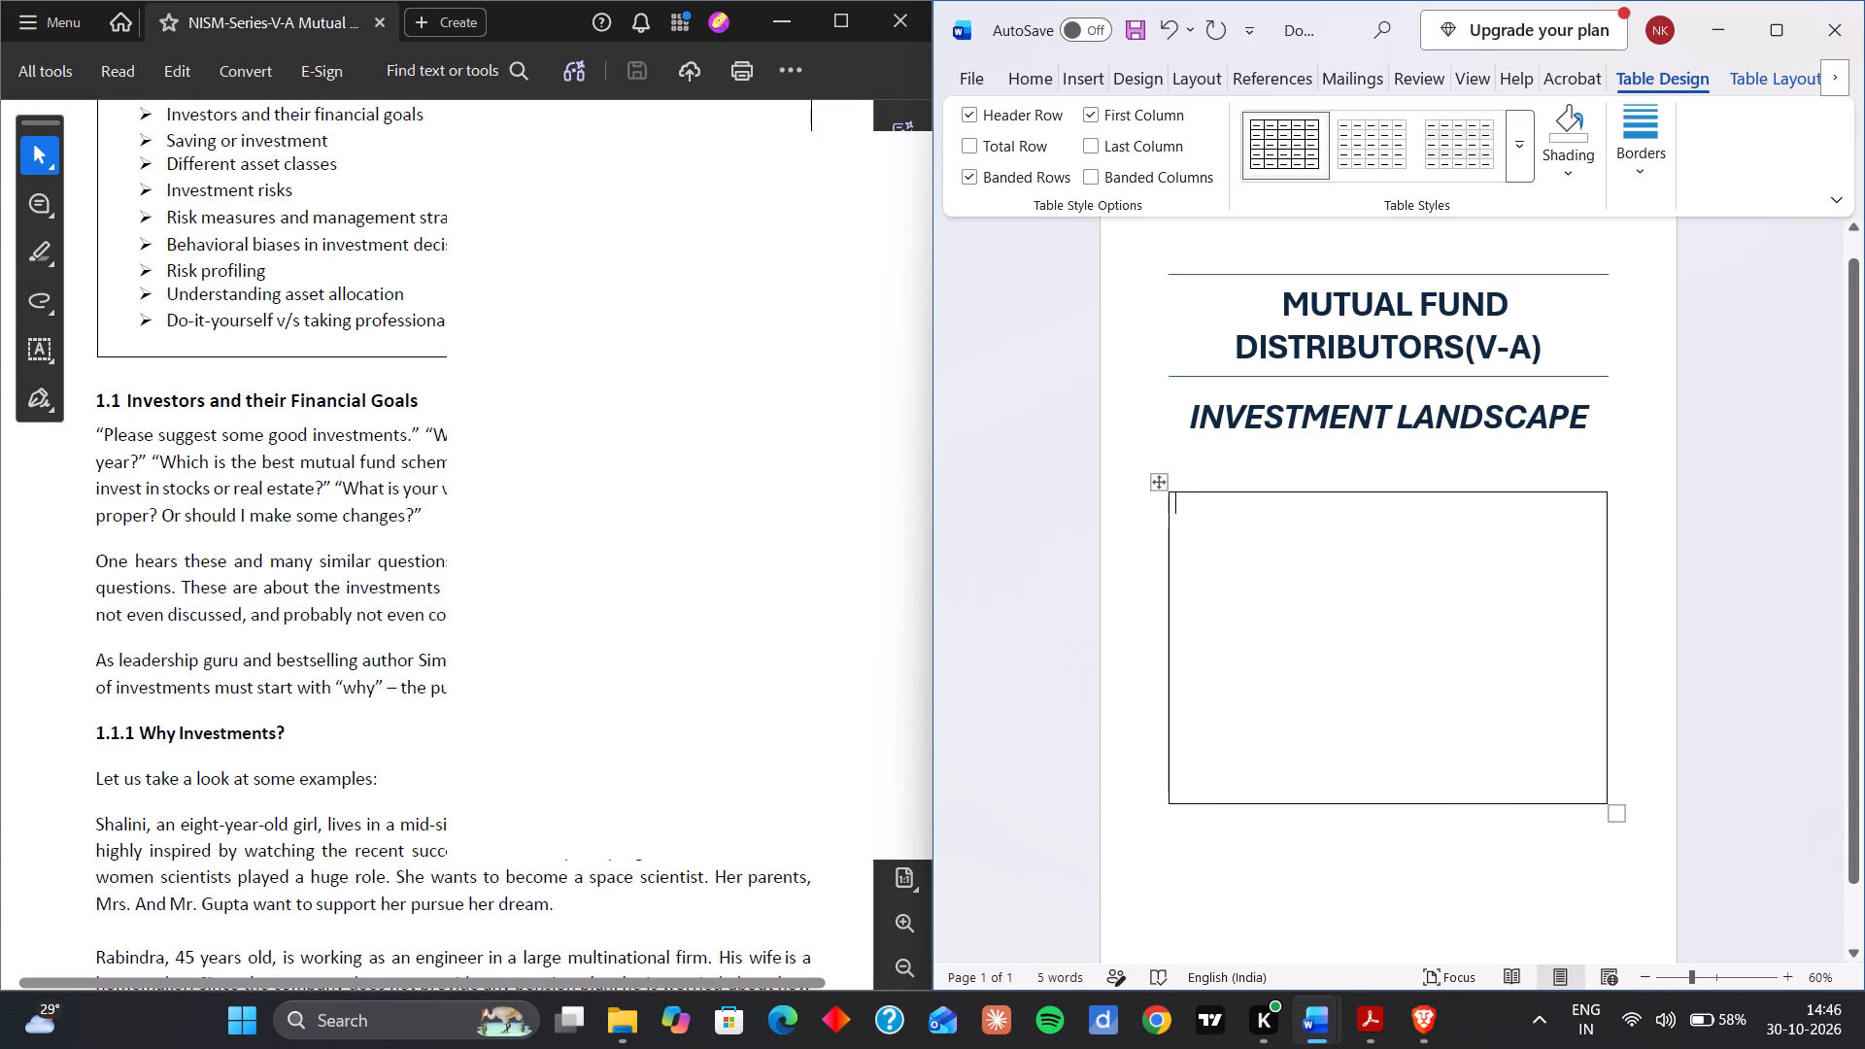
Enter "Learning Objectives:" as the first line inside the table box.
type("lear")
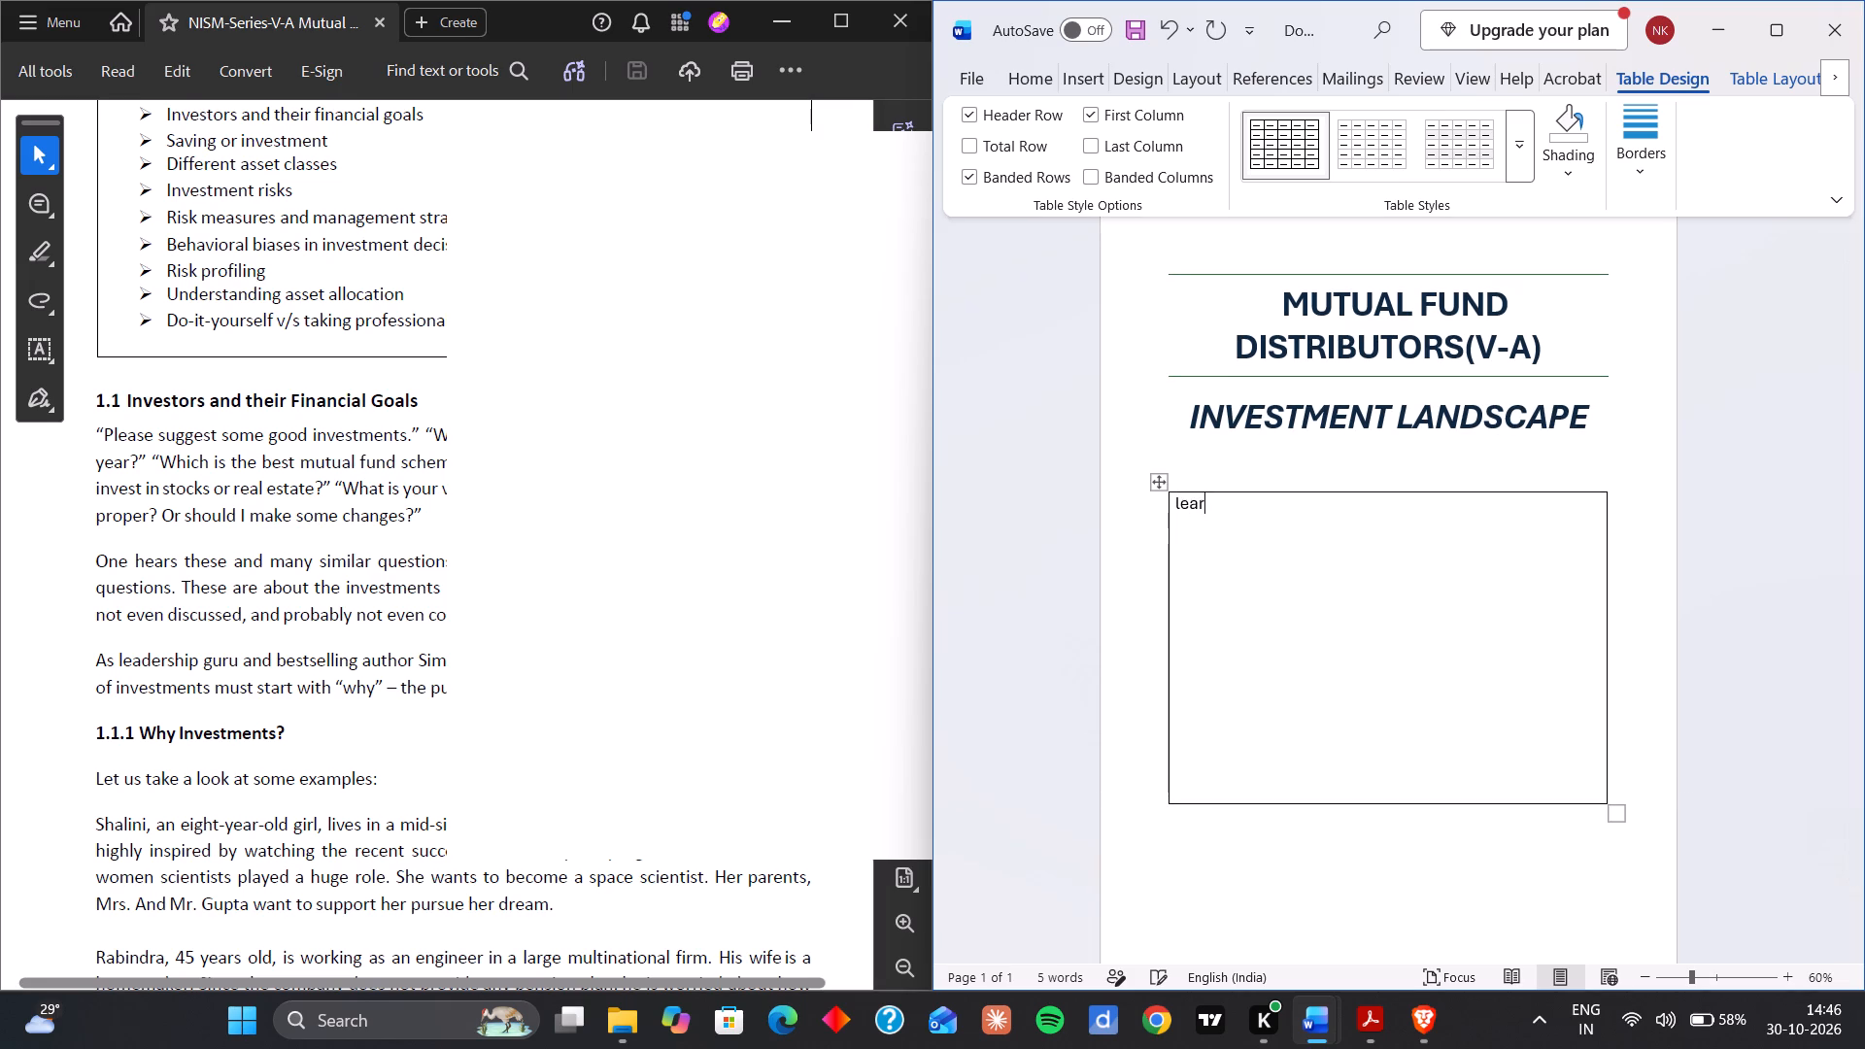
type("ning")
key("space")
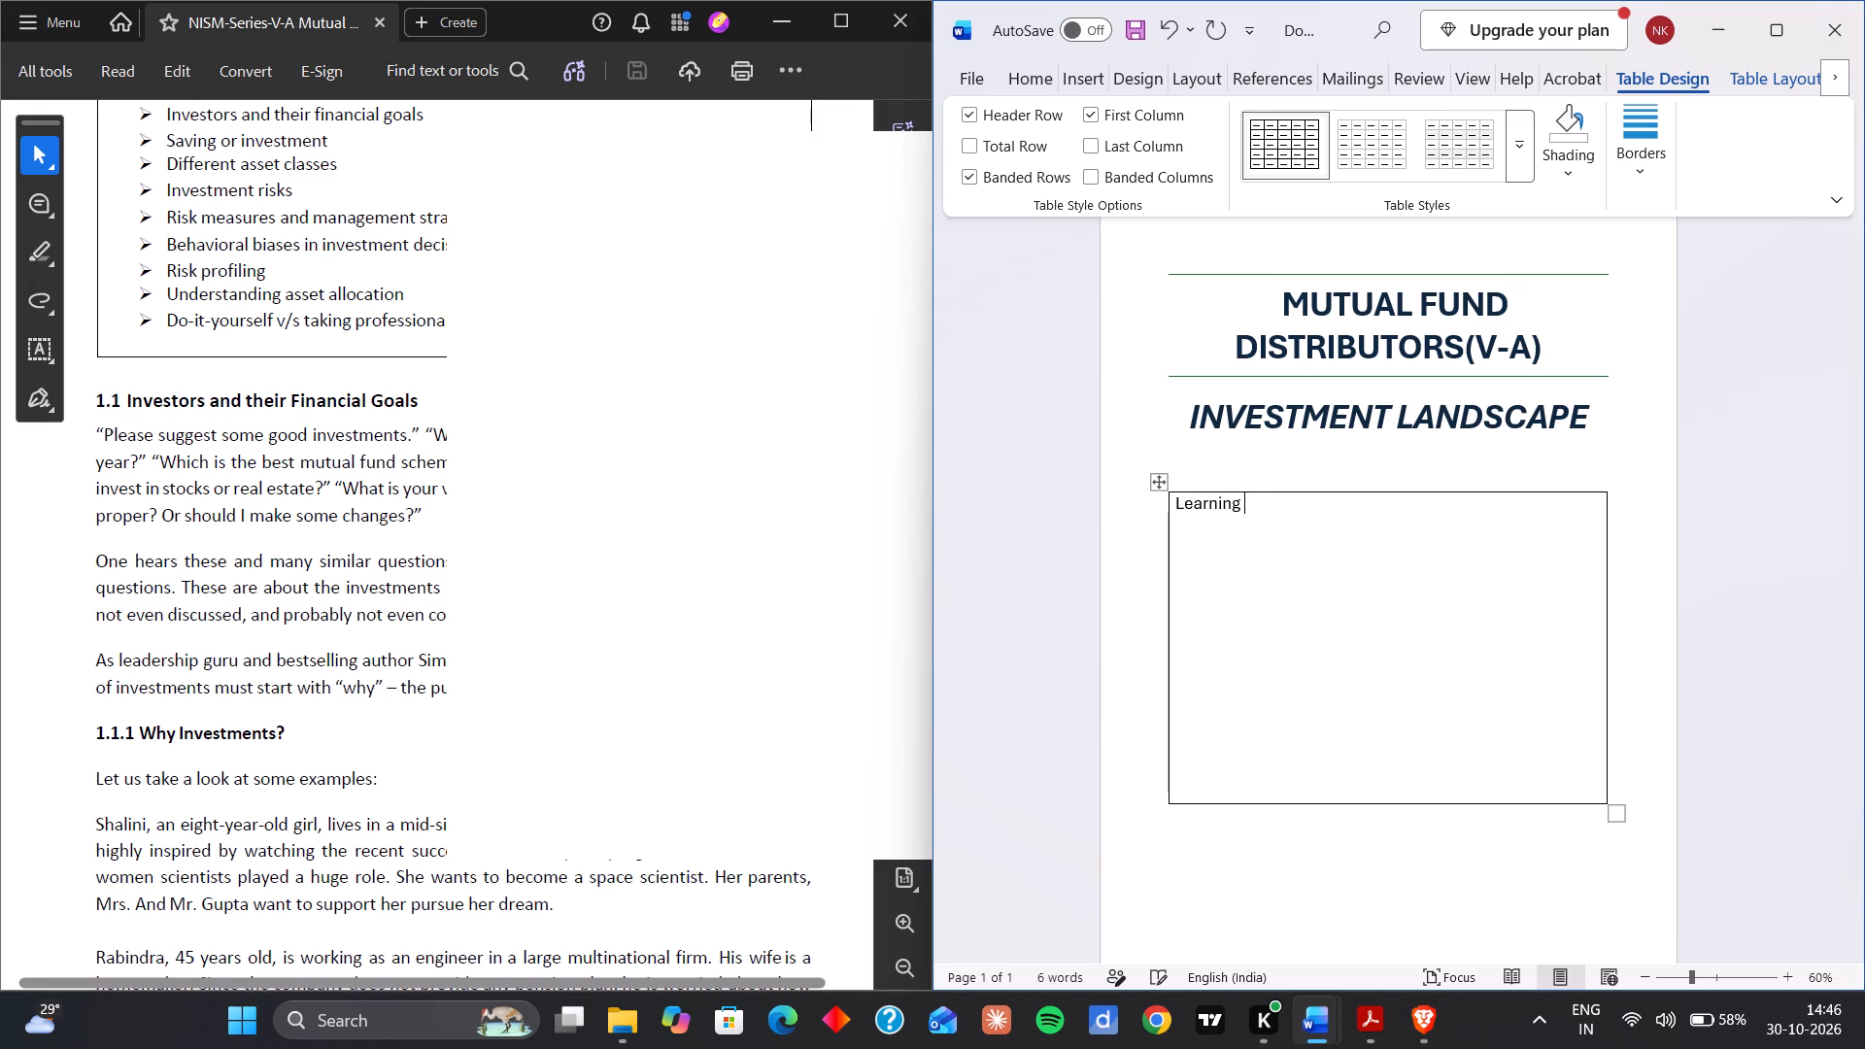
type("Ob")
type("jectives")
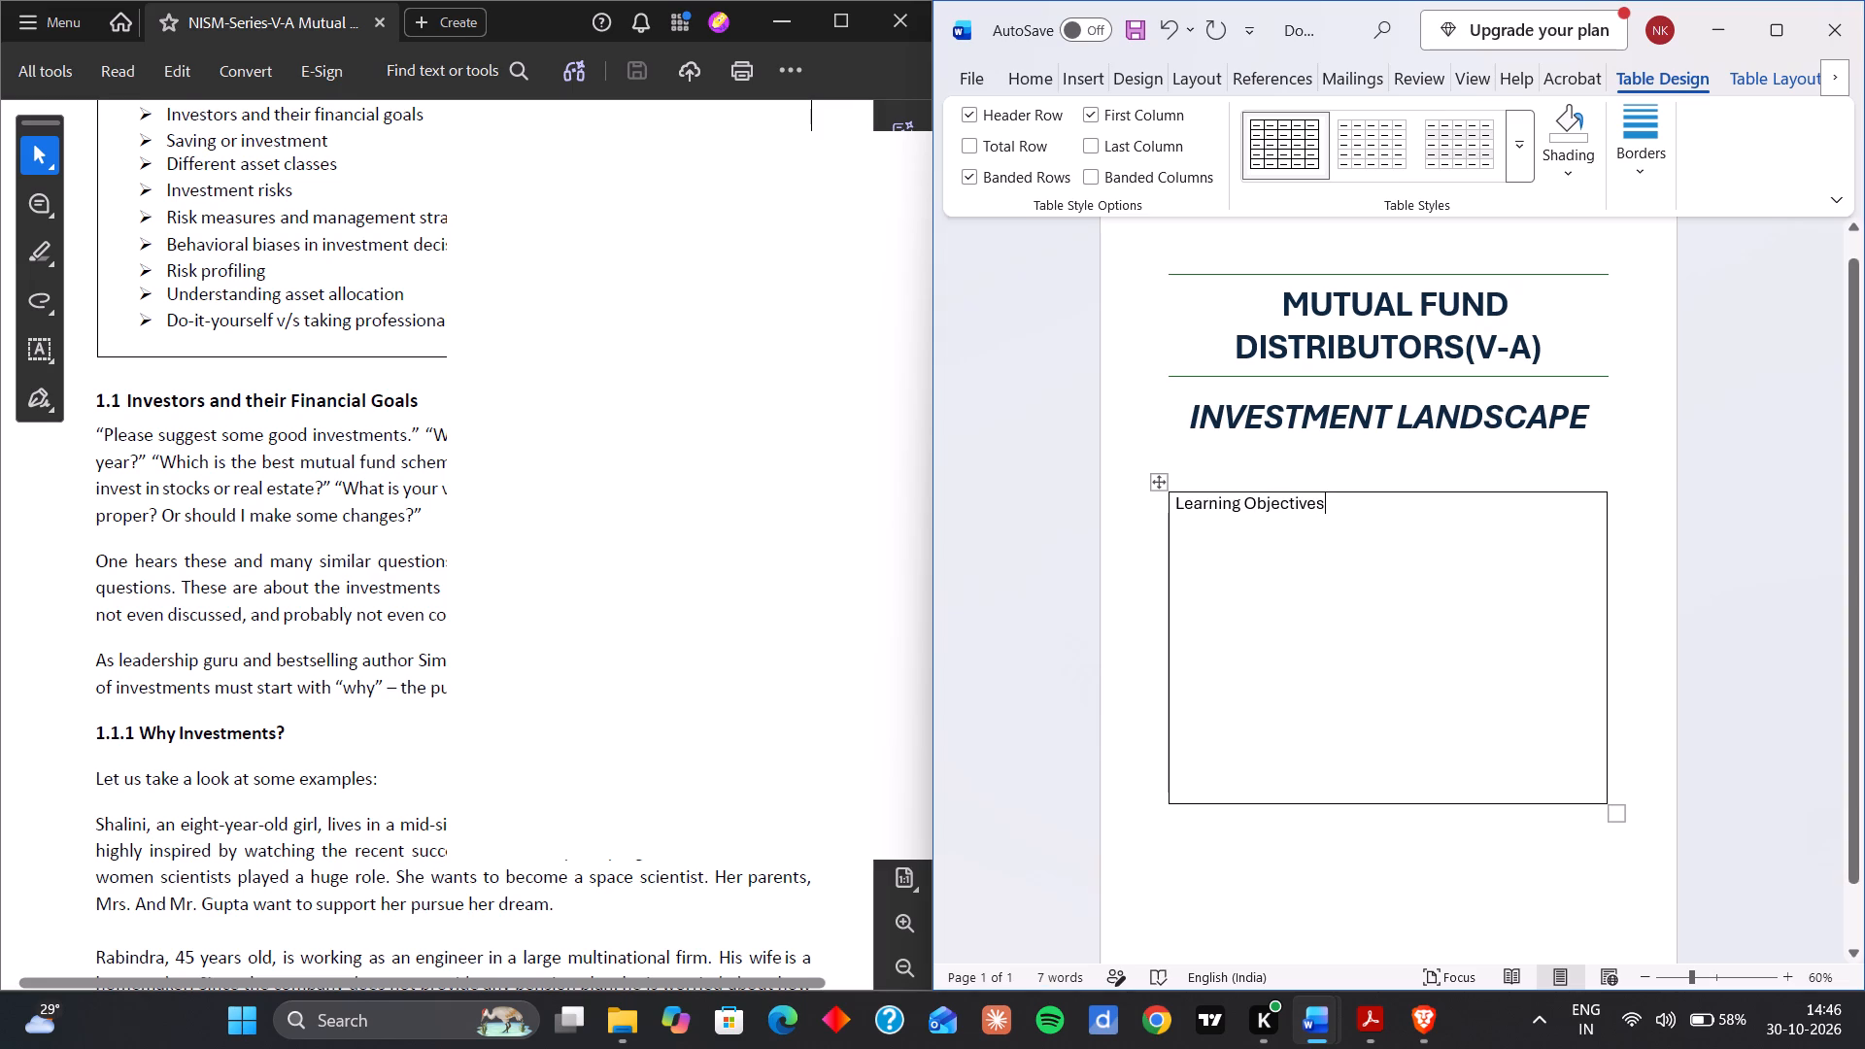
key("shift+colon")
key("Left")
key("Left")
key("Left")
key("Left")
key("Left")
key("Left")
key("Left")
key("Left")
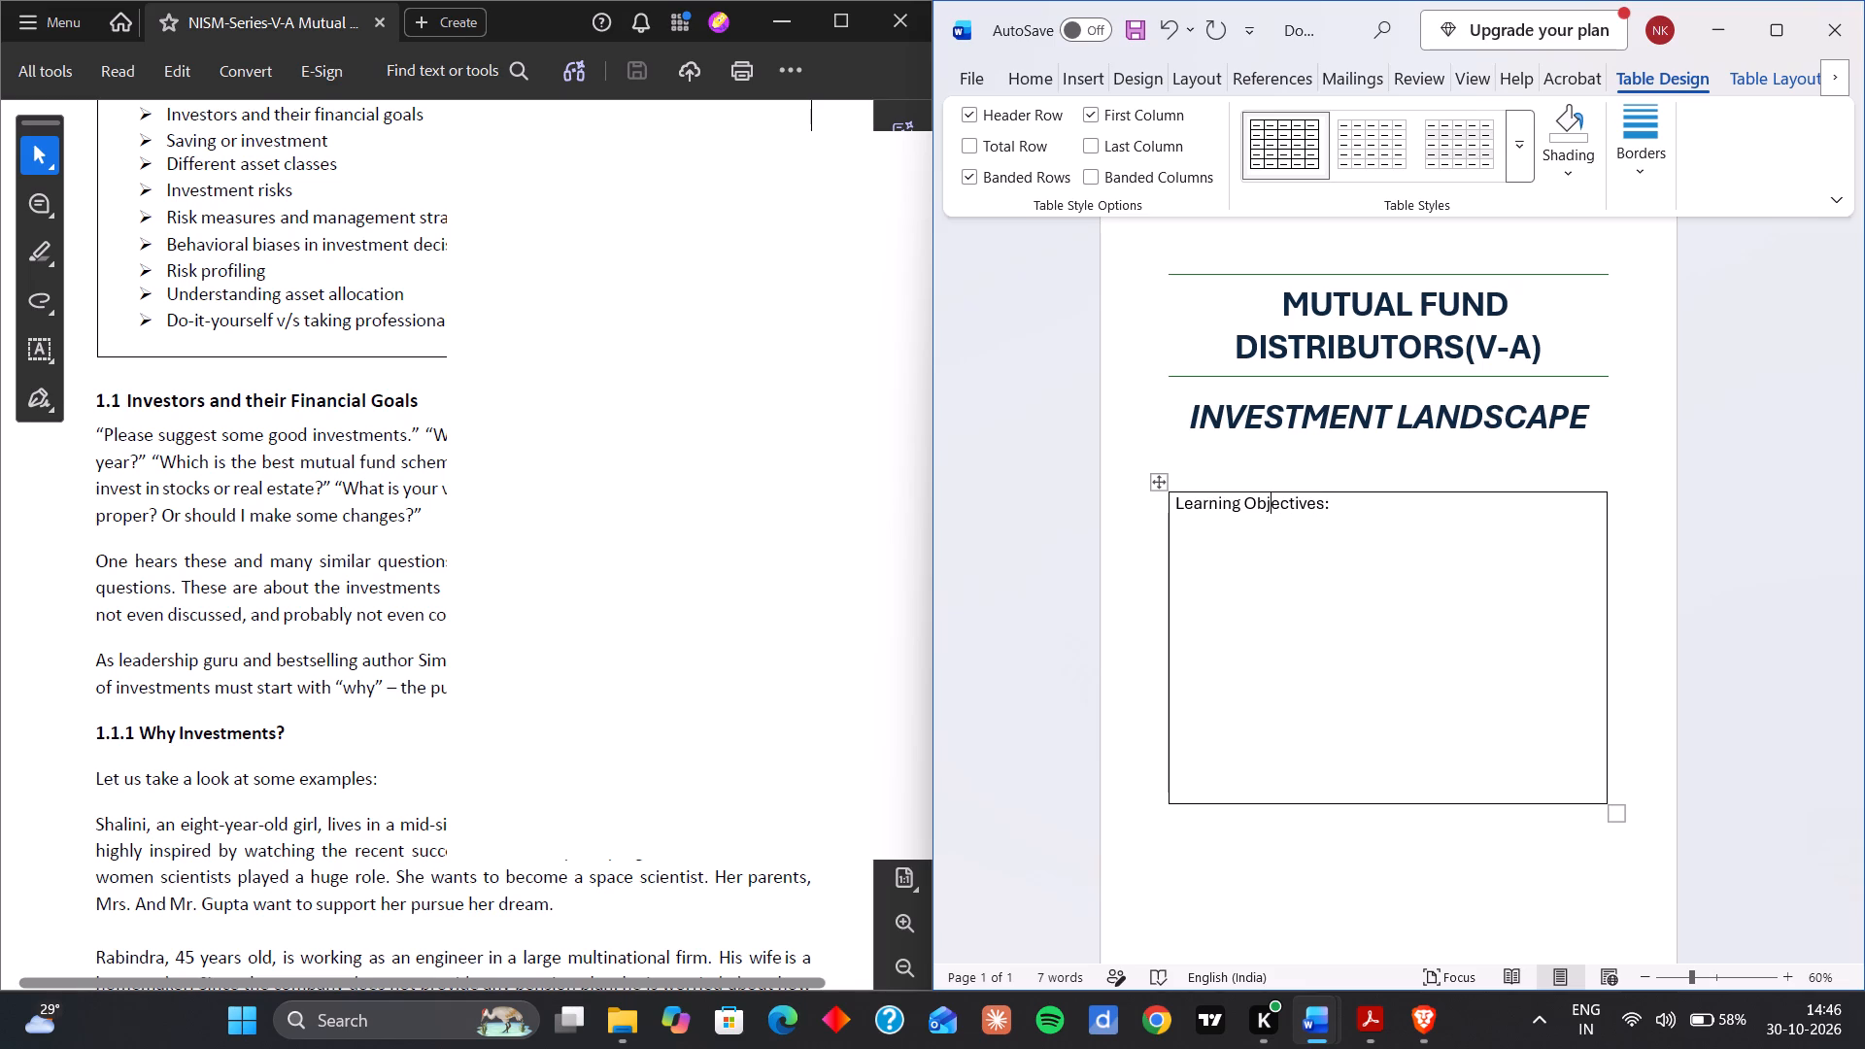
key("Right")
key("Right")
key("Right")
key("Right")
key("Right")
key("Right")
key("Right")
key("Right")
Below "Learning Objectives:" in the box, leave a blank line and enter "After studying this chapter, you should understand about:".
key("Return")
key("Return")
key("a")
key("BackSpace")
type("After")
key("space")
type("study")
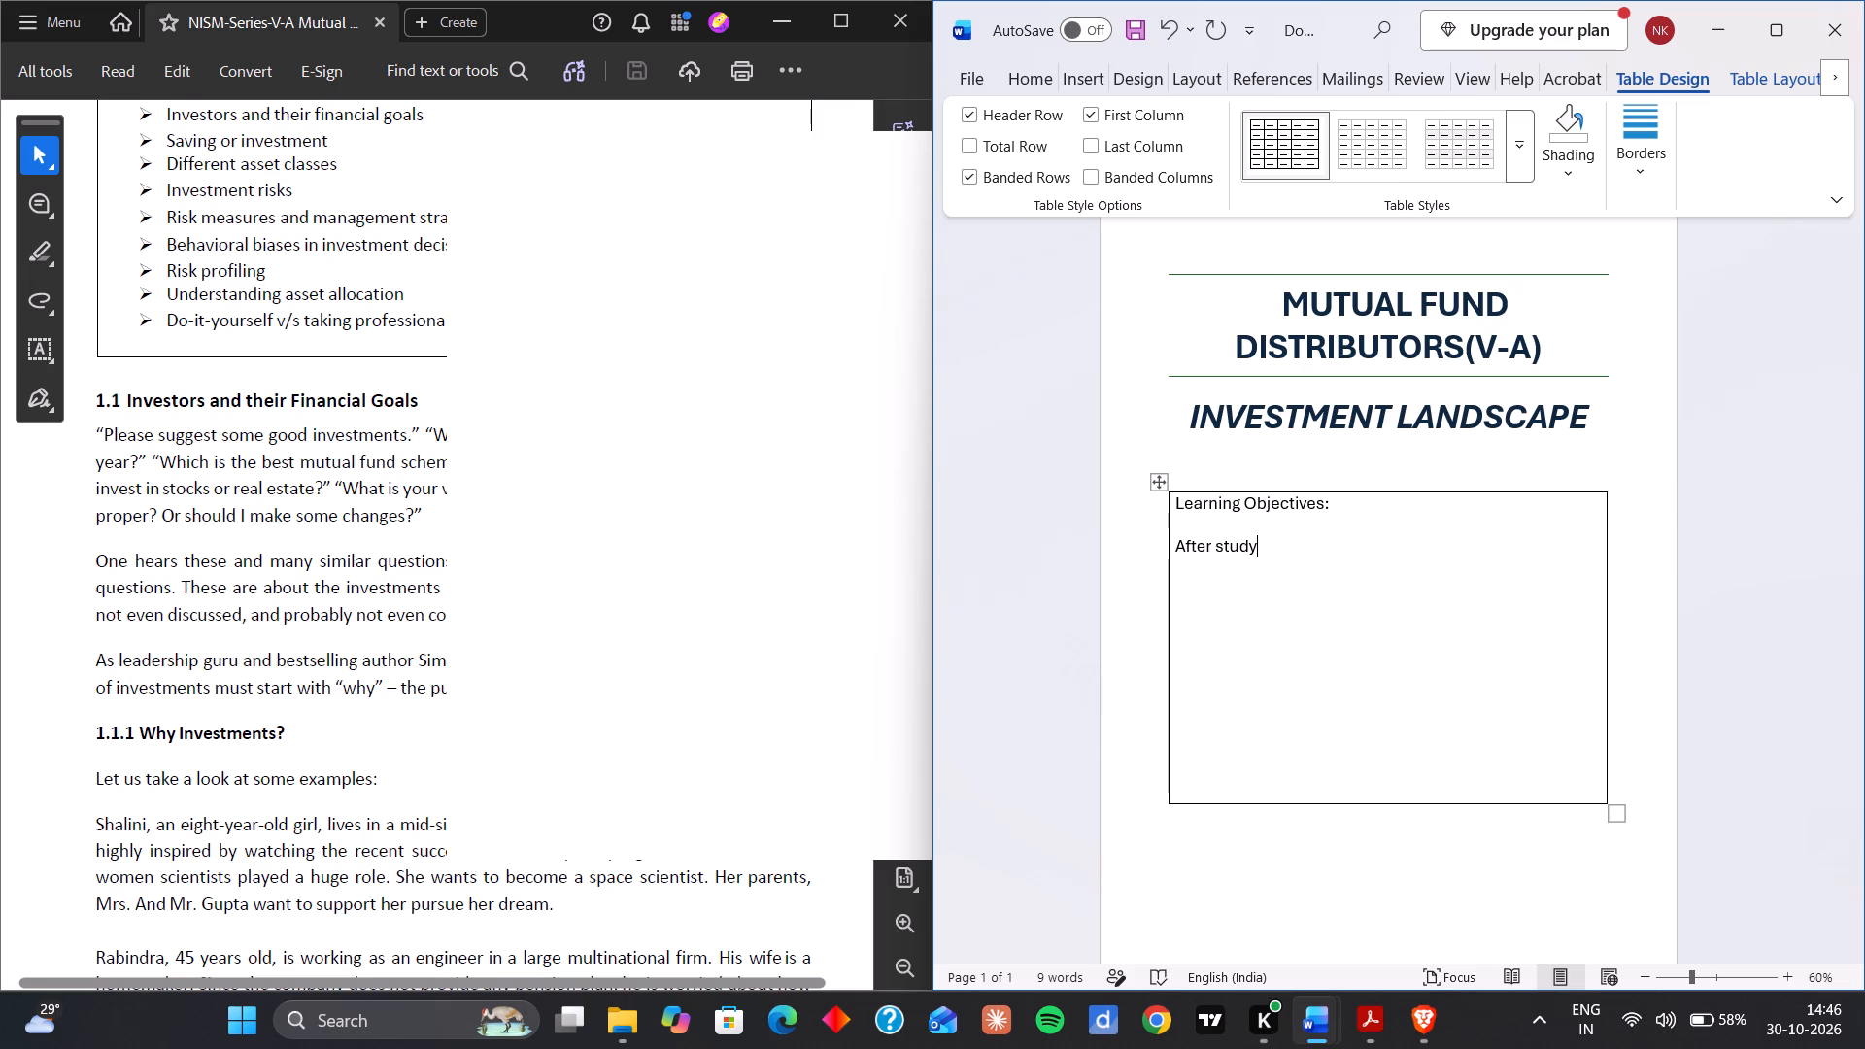
key("i")
type("ng this")
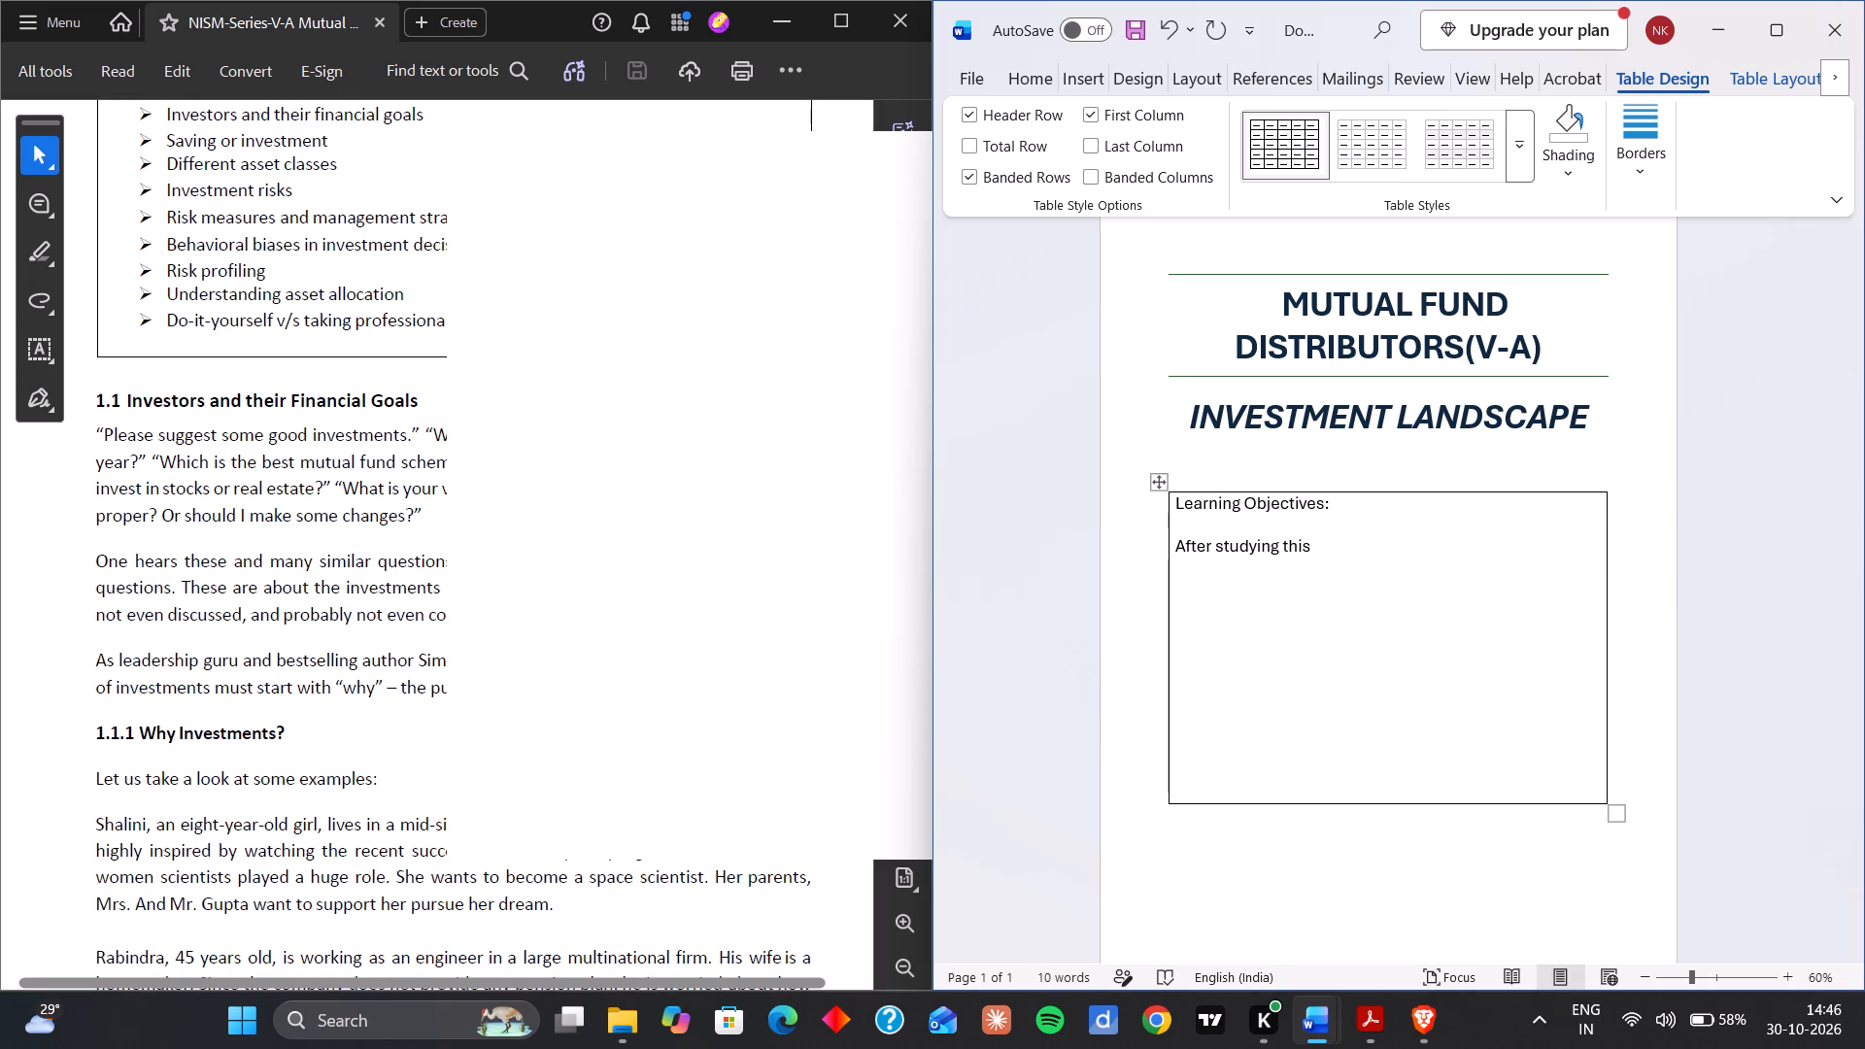
key("space")
type("chapter")
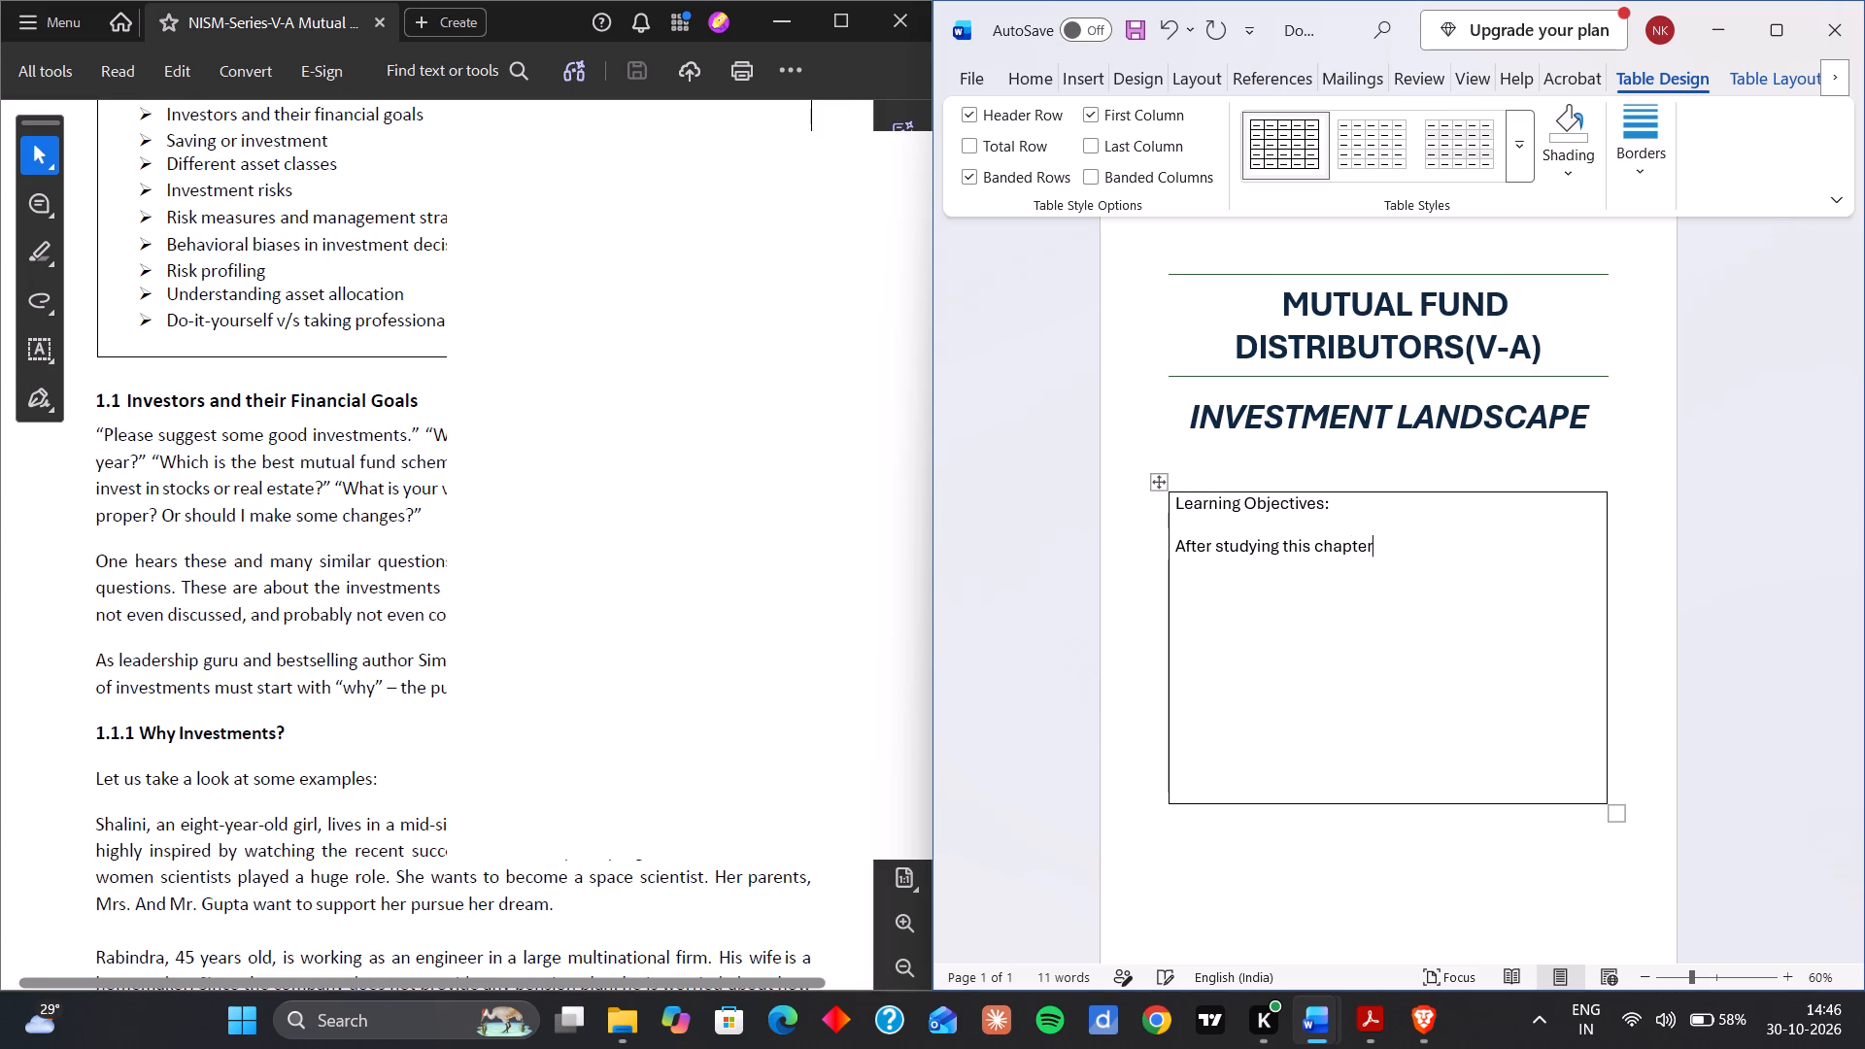
key("comma")
key("space")
type("you should")
key("space")
type("understand")
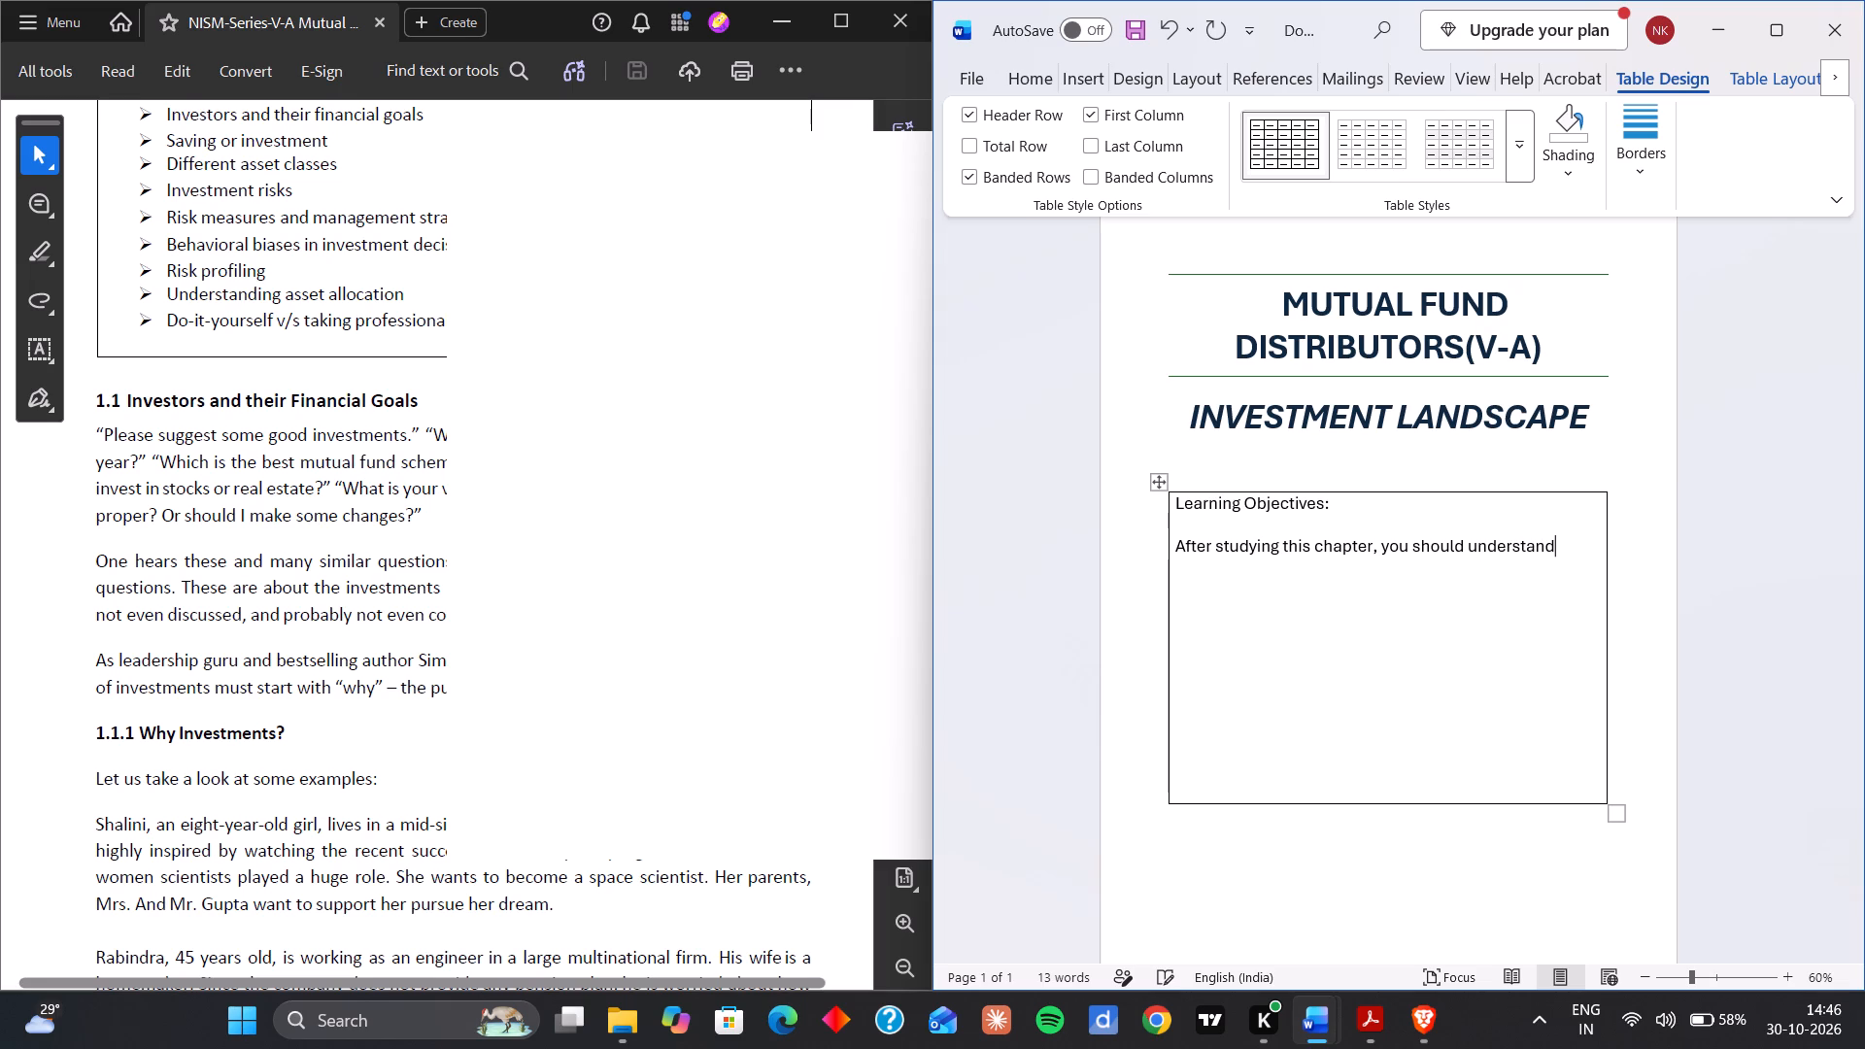
key("space")
type("about")
key("shift+colon")
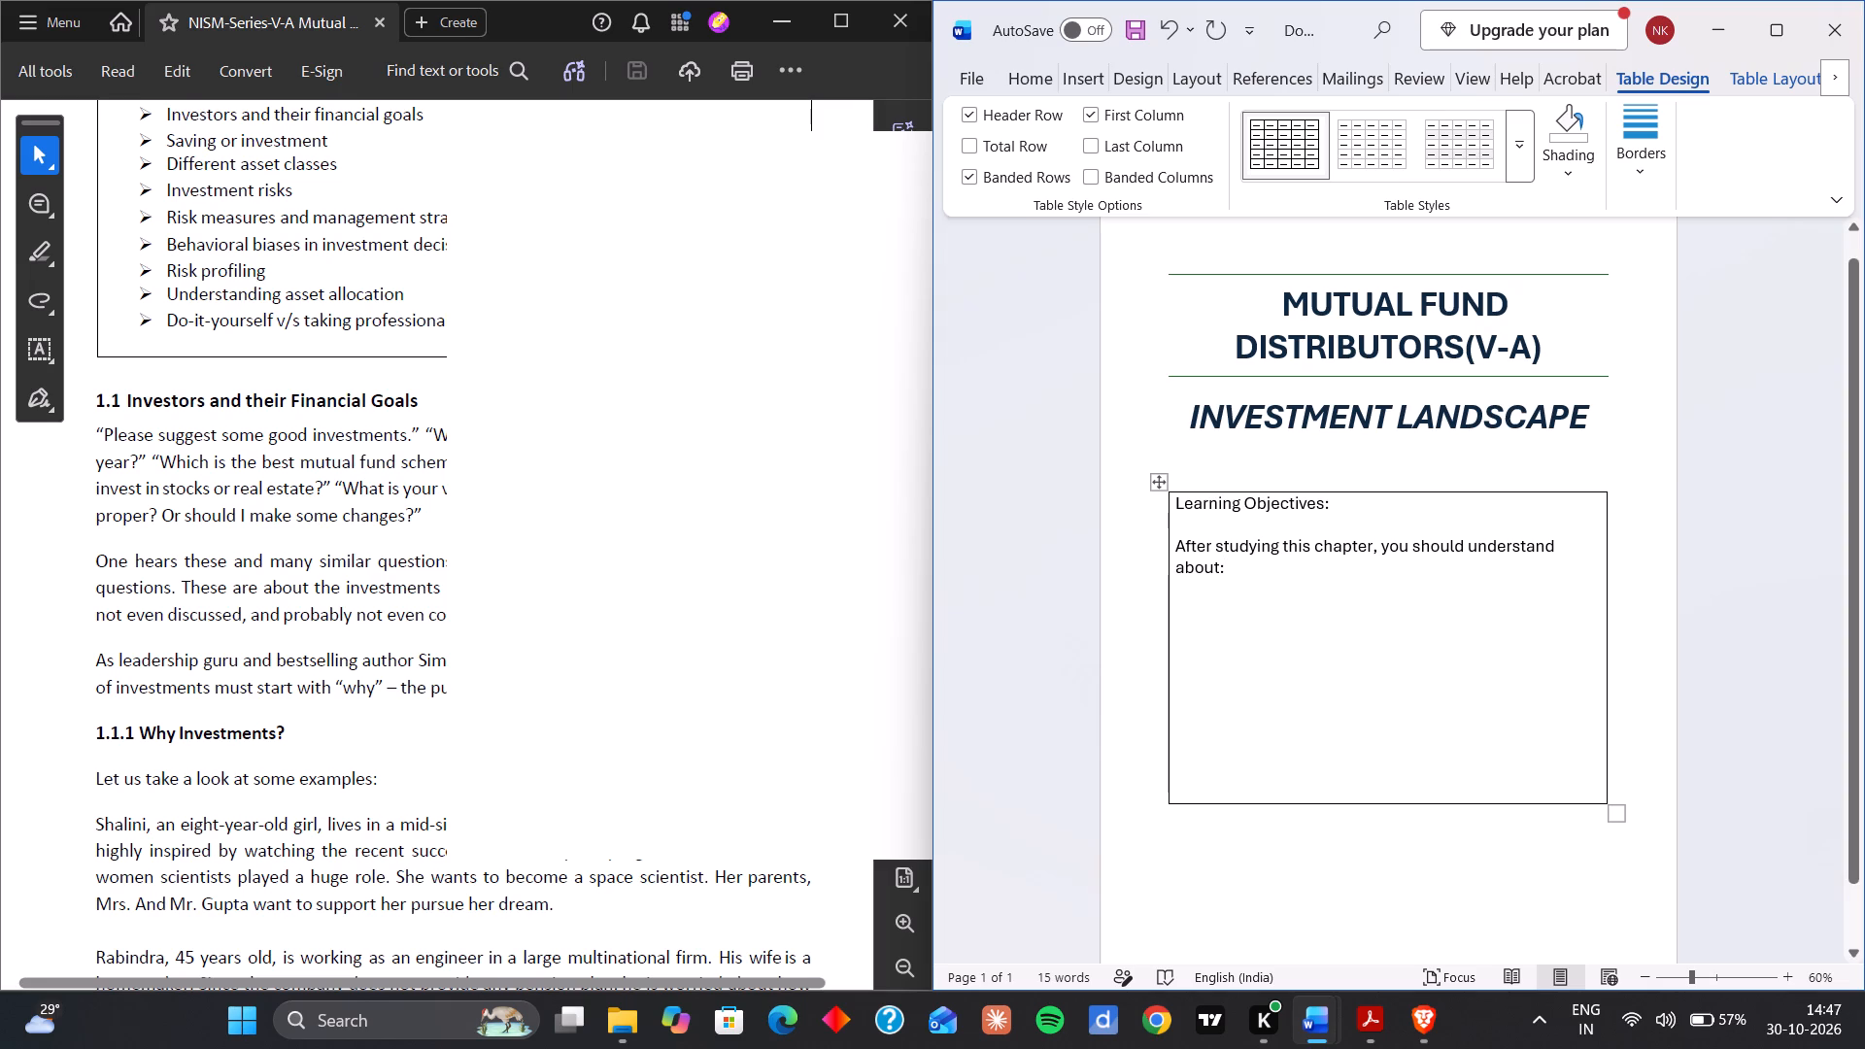
Widen the Learning Objectives box past its right edge so the "After studying this chapter" sentence fits on one line.
left_click_drag(1607, 506, 1602, 507)
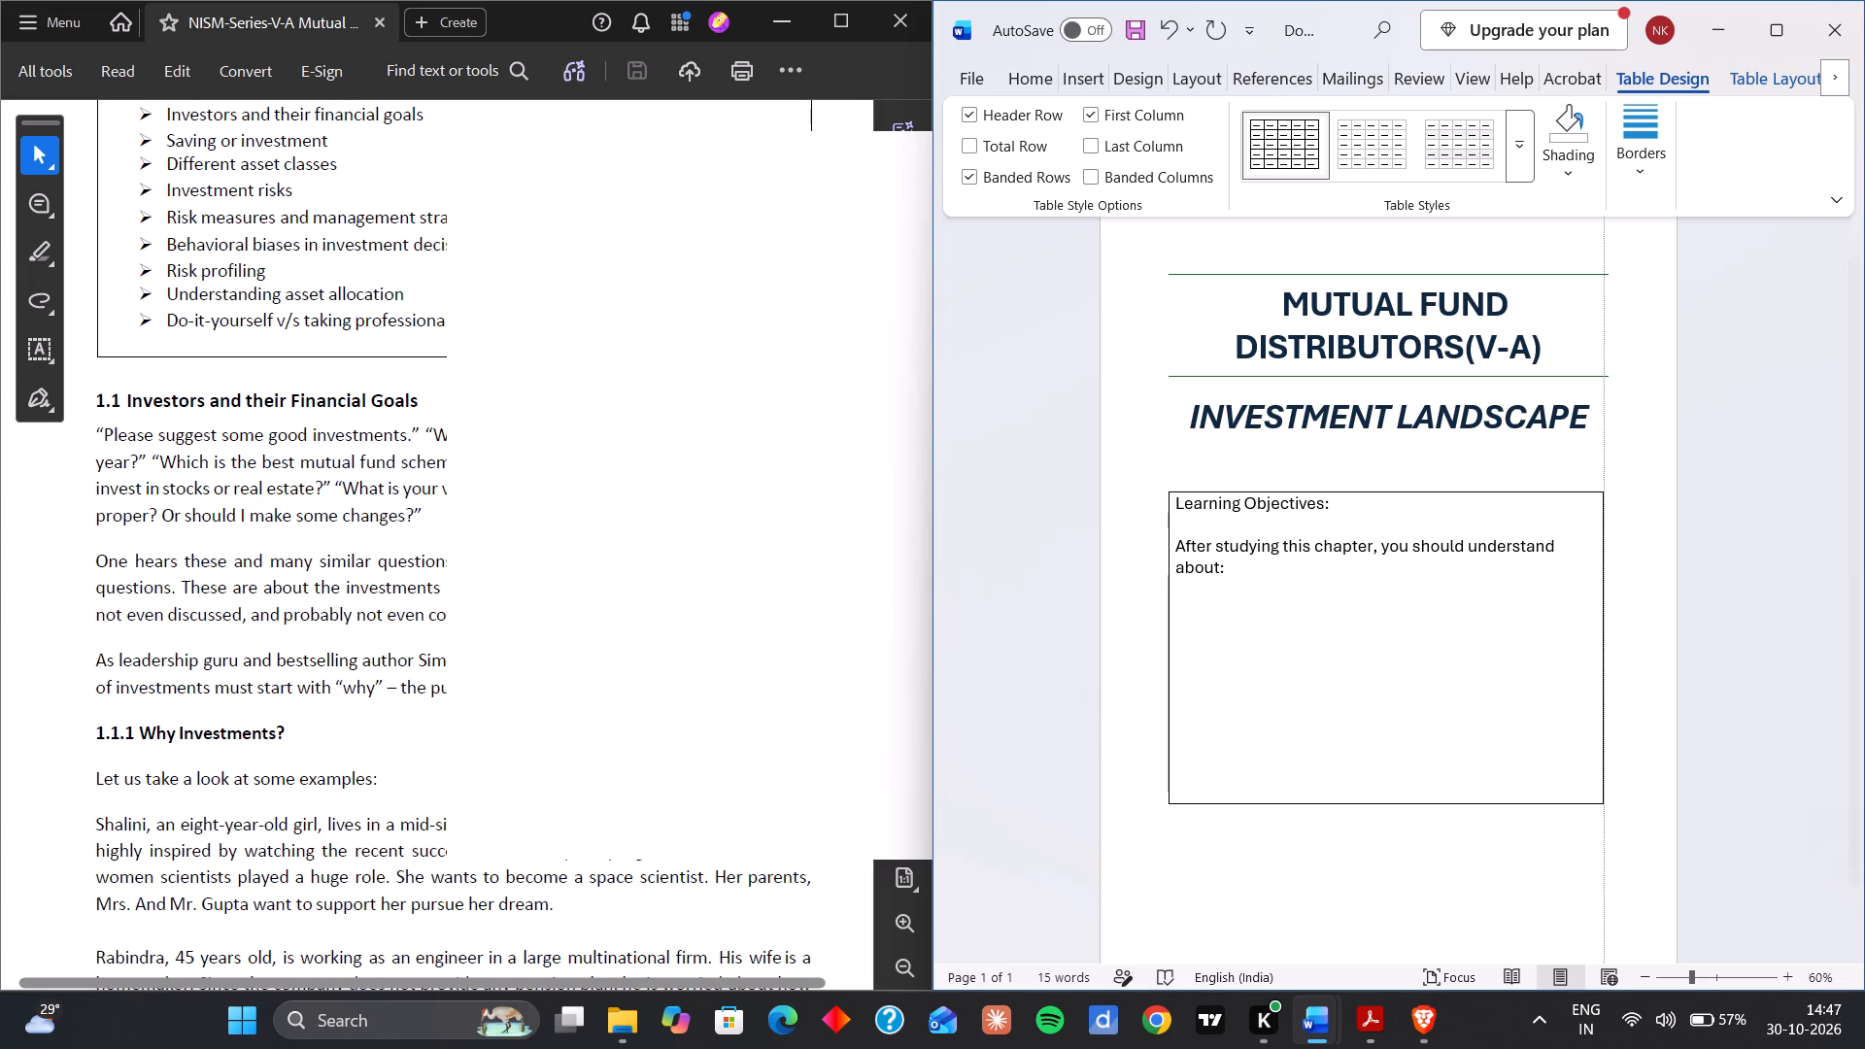
left_click_drag(1602, 507, 1629, 514)
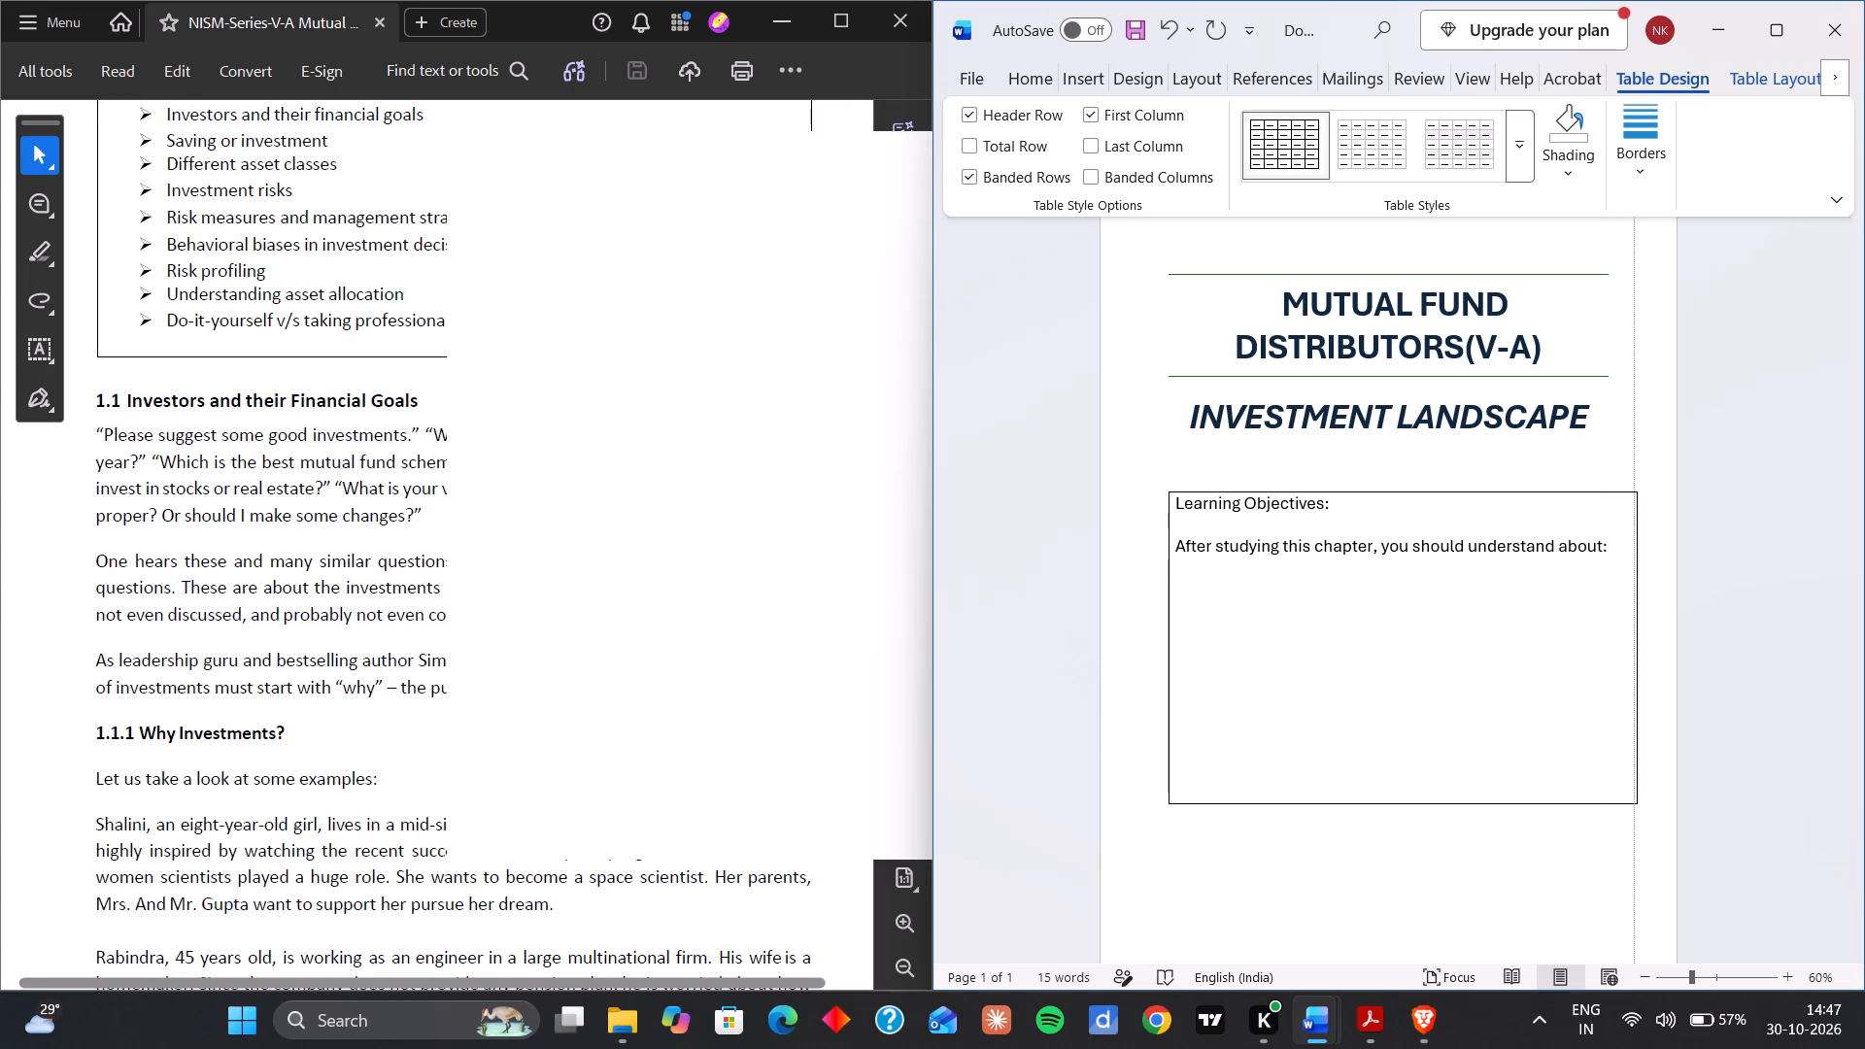
left_click_drag(1629, 514, 1629, 512)
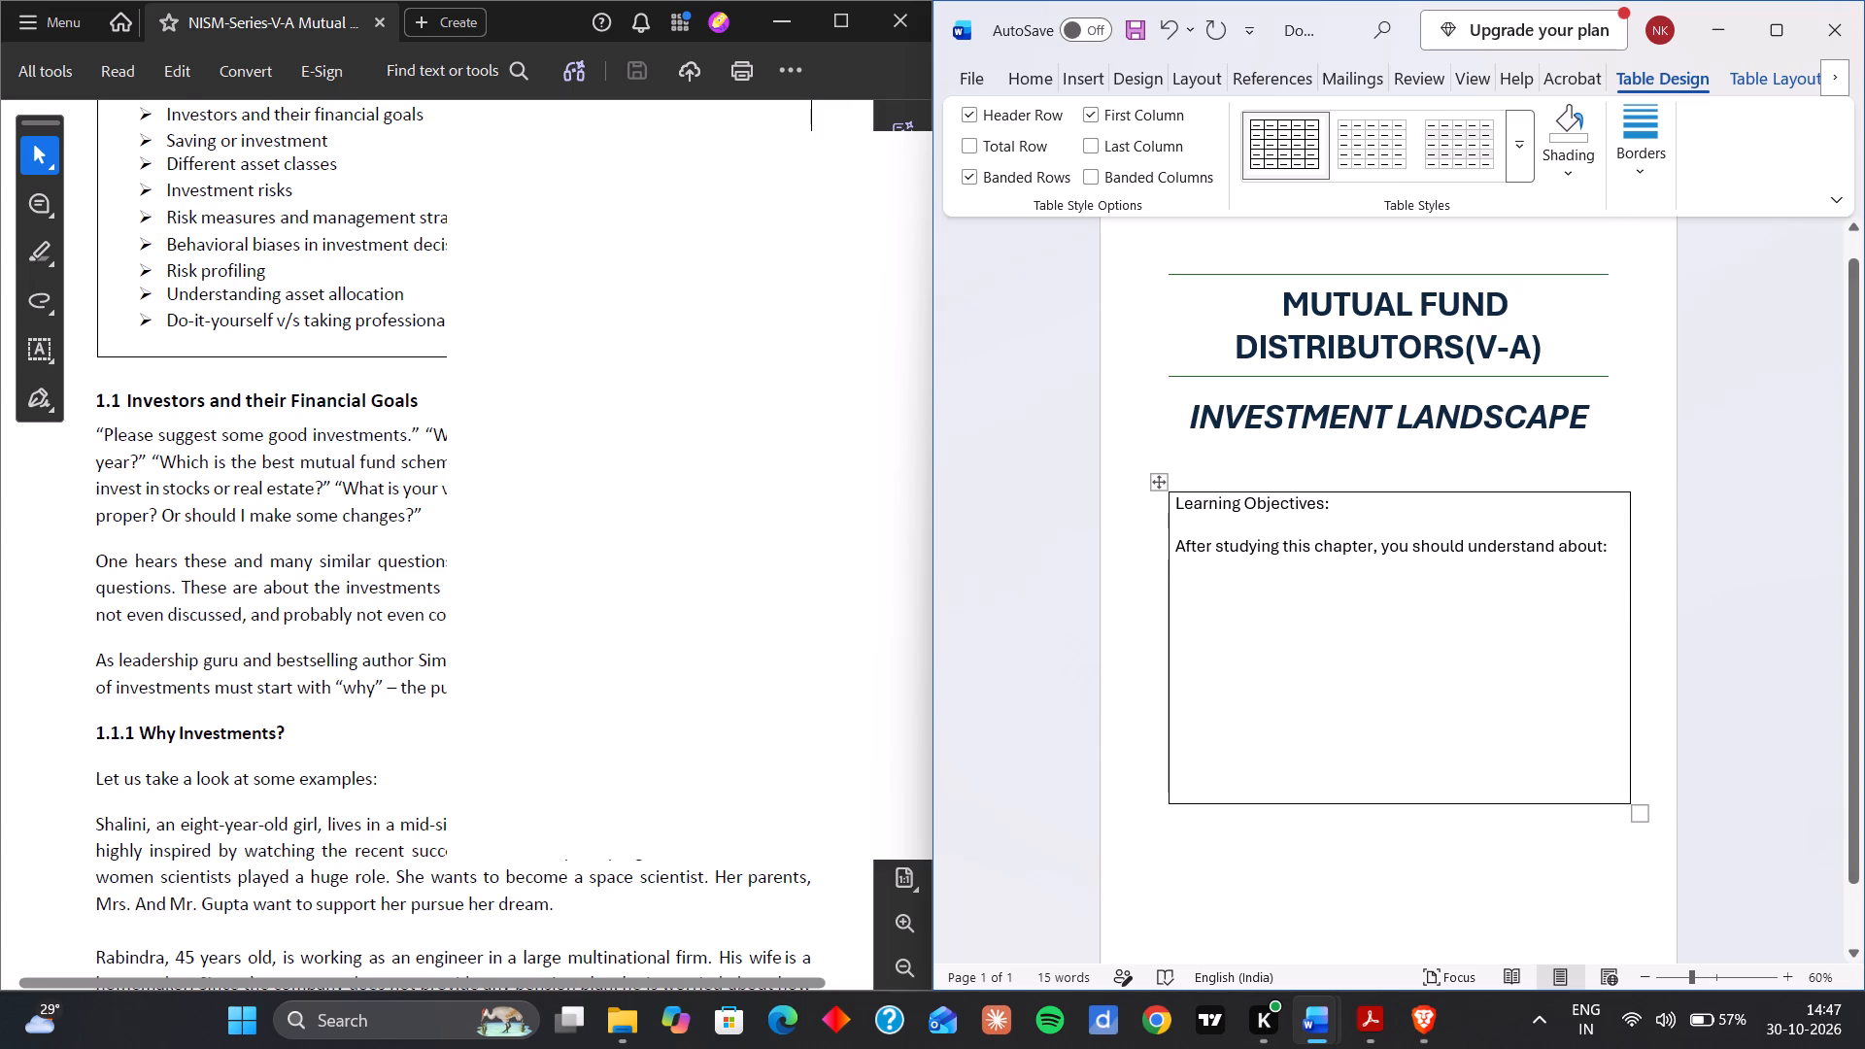
left_click_drag(1382, 520, 1352, 520)
left_click_drag(1352, 520, 1365, 521)
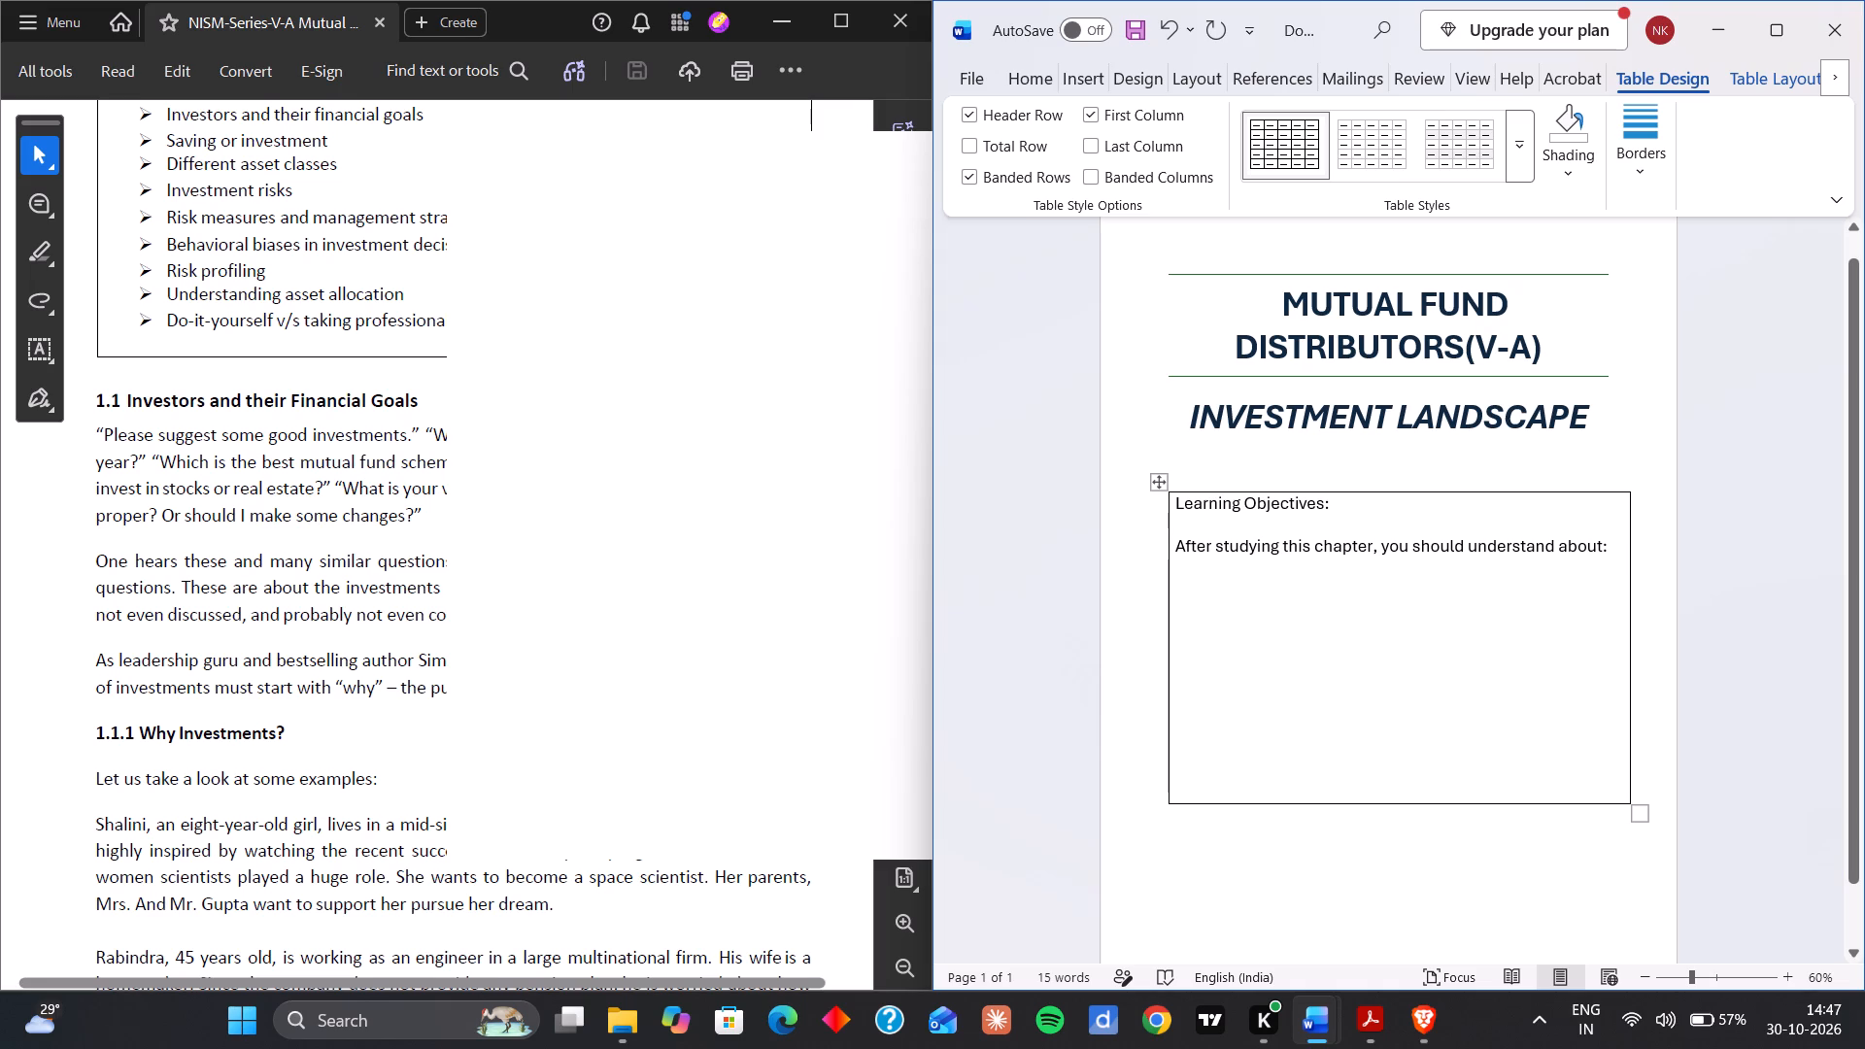
Move the whole Learning Objectives table slightly upward, closer to the INVESTMENT LANDSCAPE heading.
left_click(1164, 482)
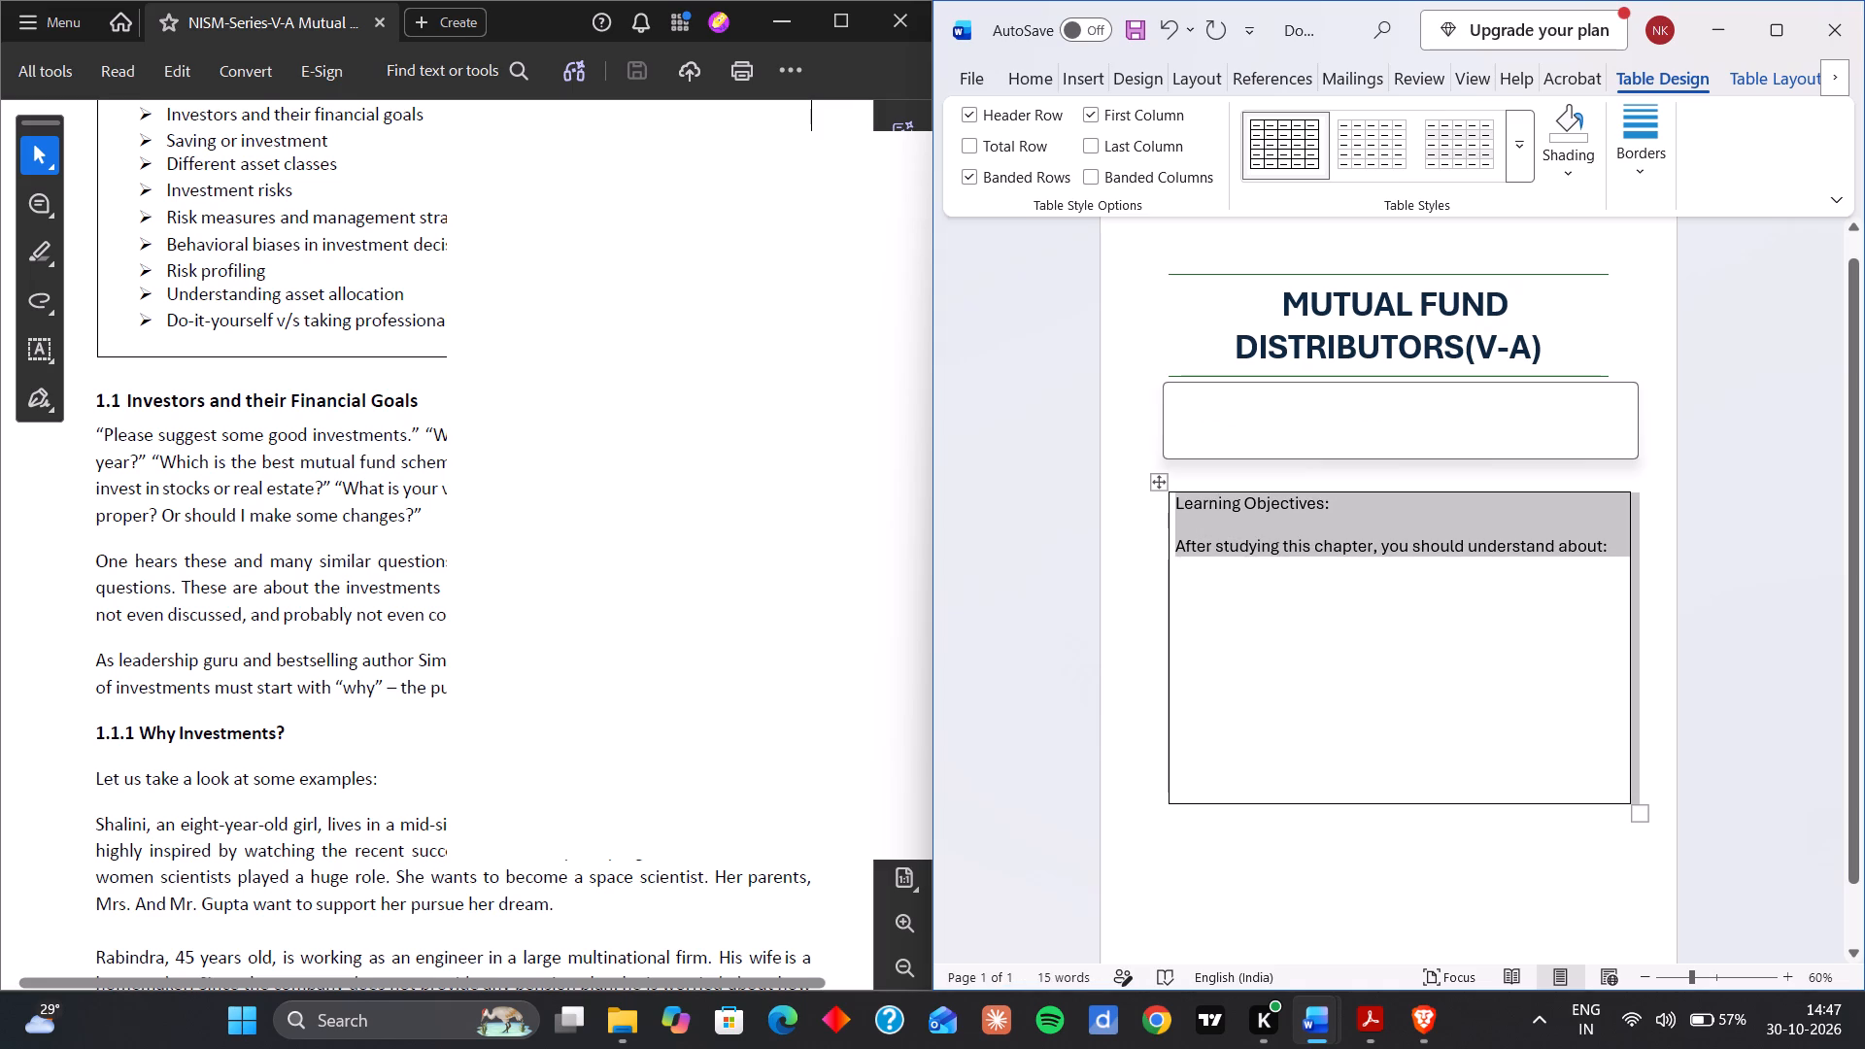
left_click(1135, 487)
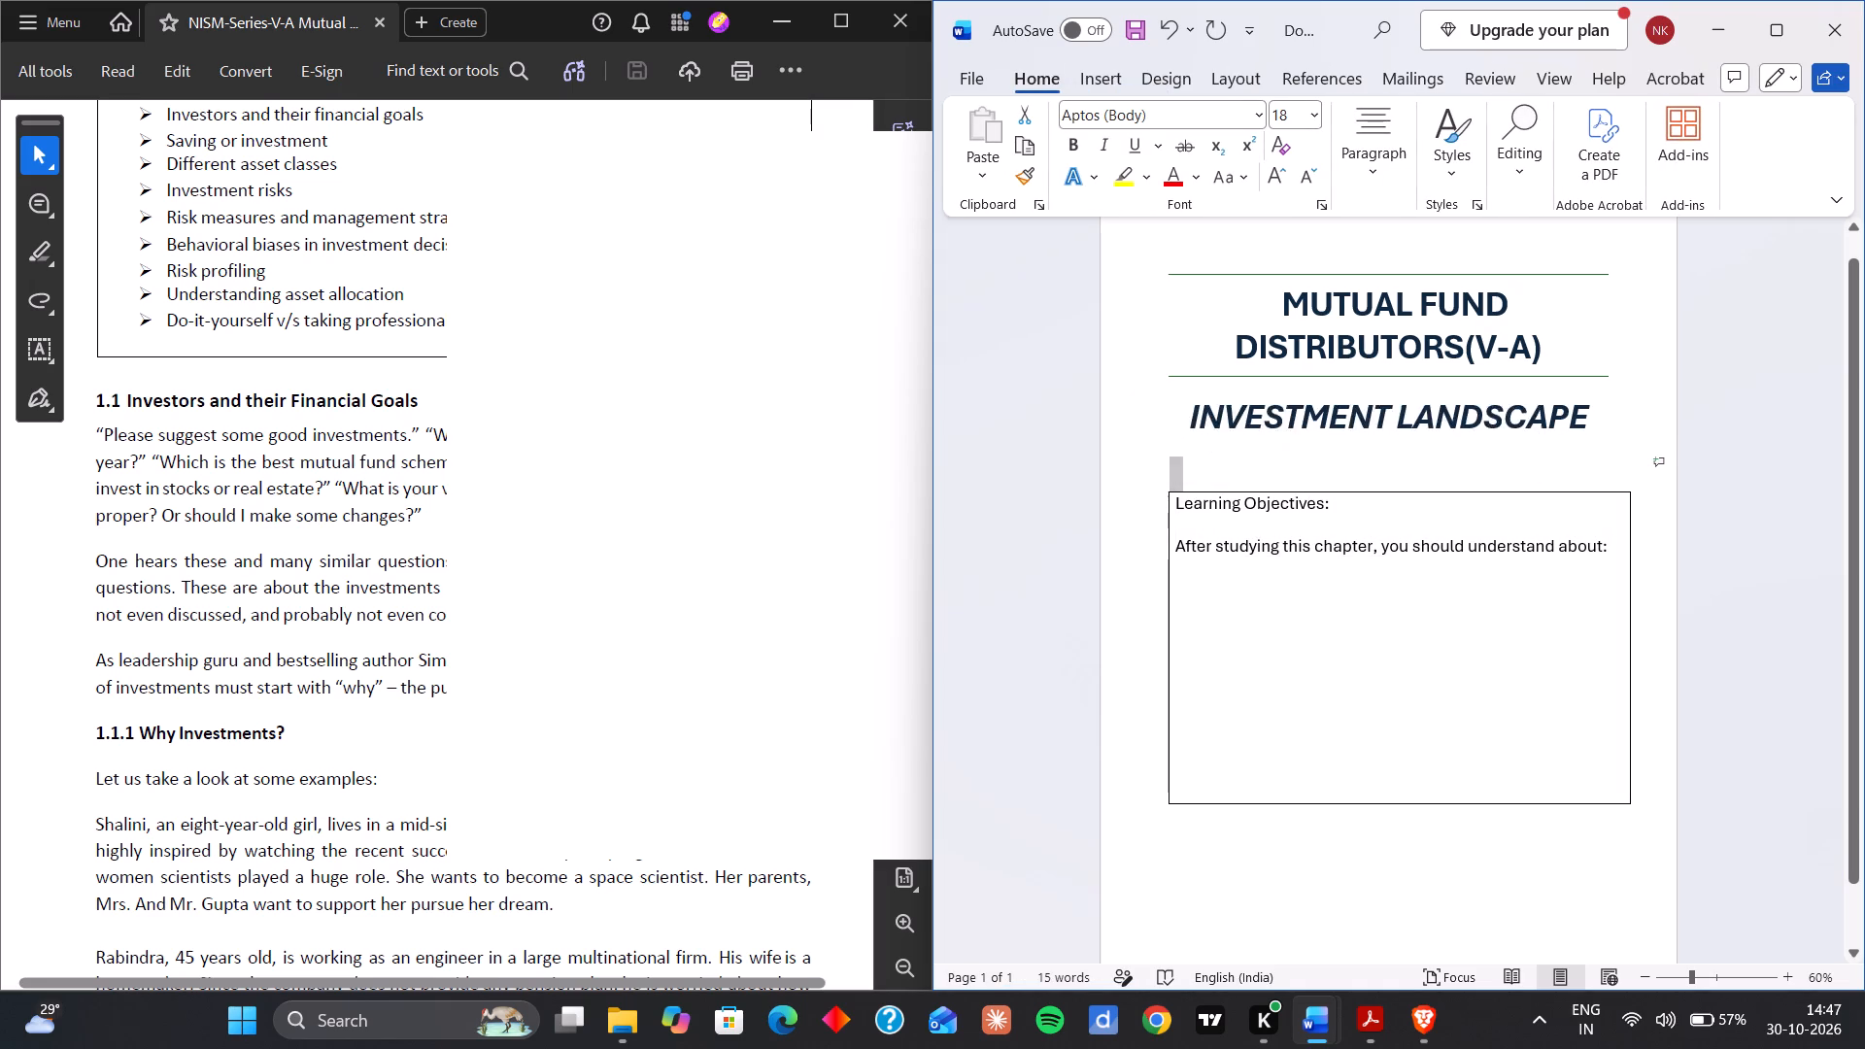
left_click(1146, 500)
left_click_drag(1161, 486, 1156, 493)
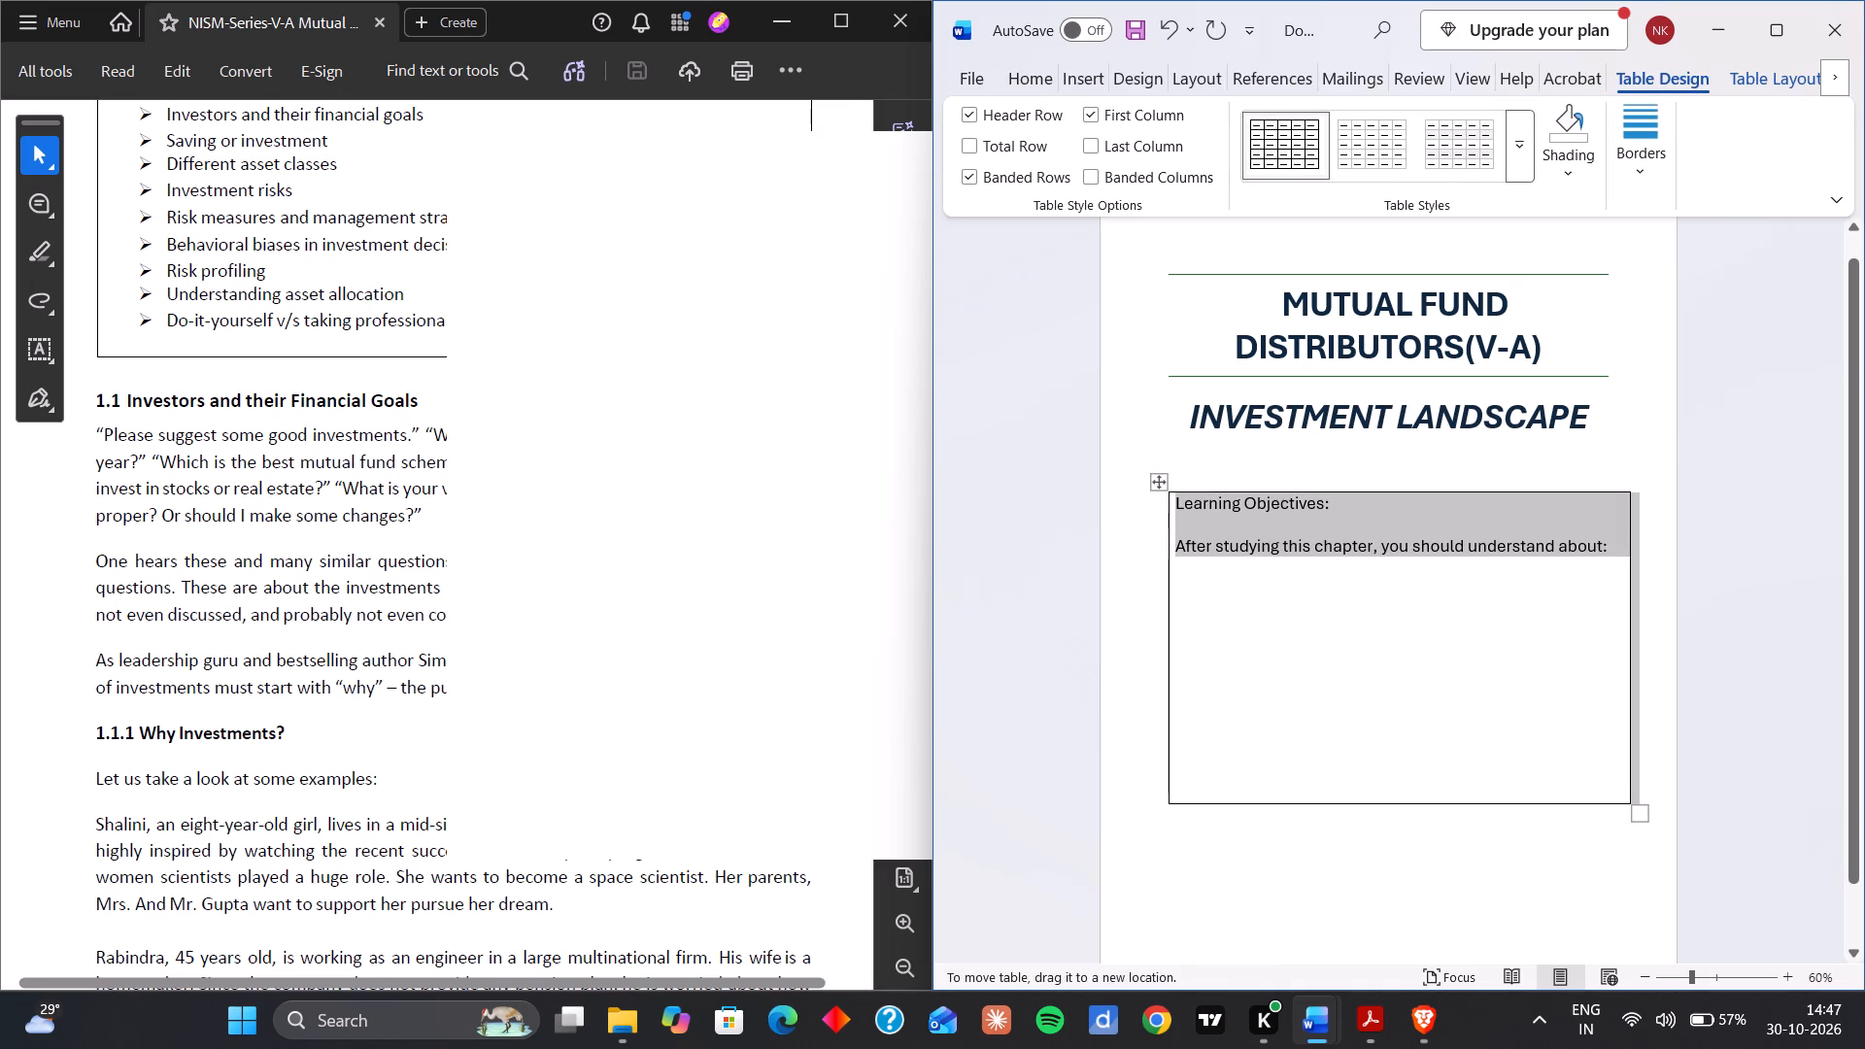
left_click_drag(1156, 493, 1145, 473)
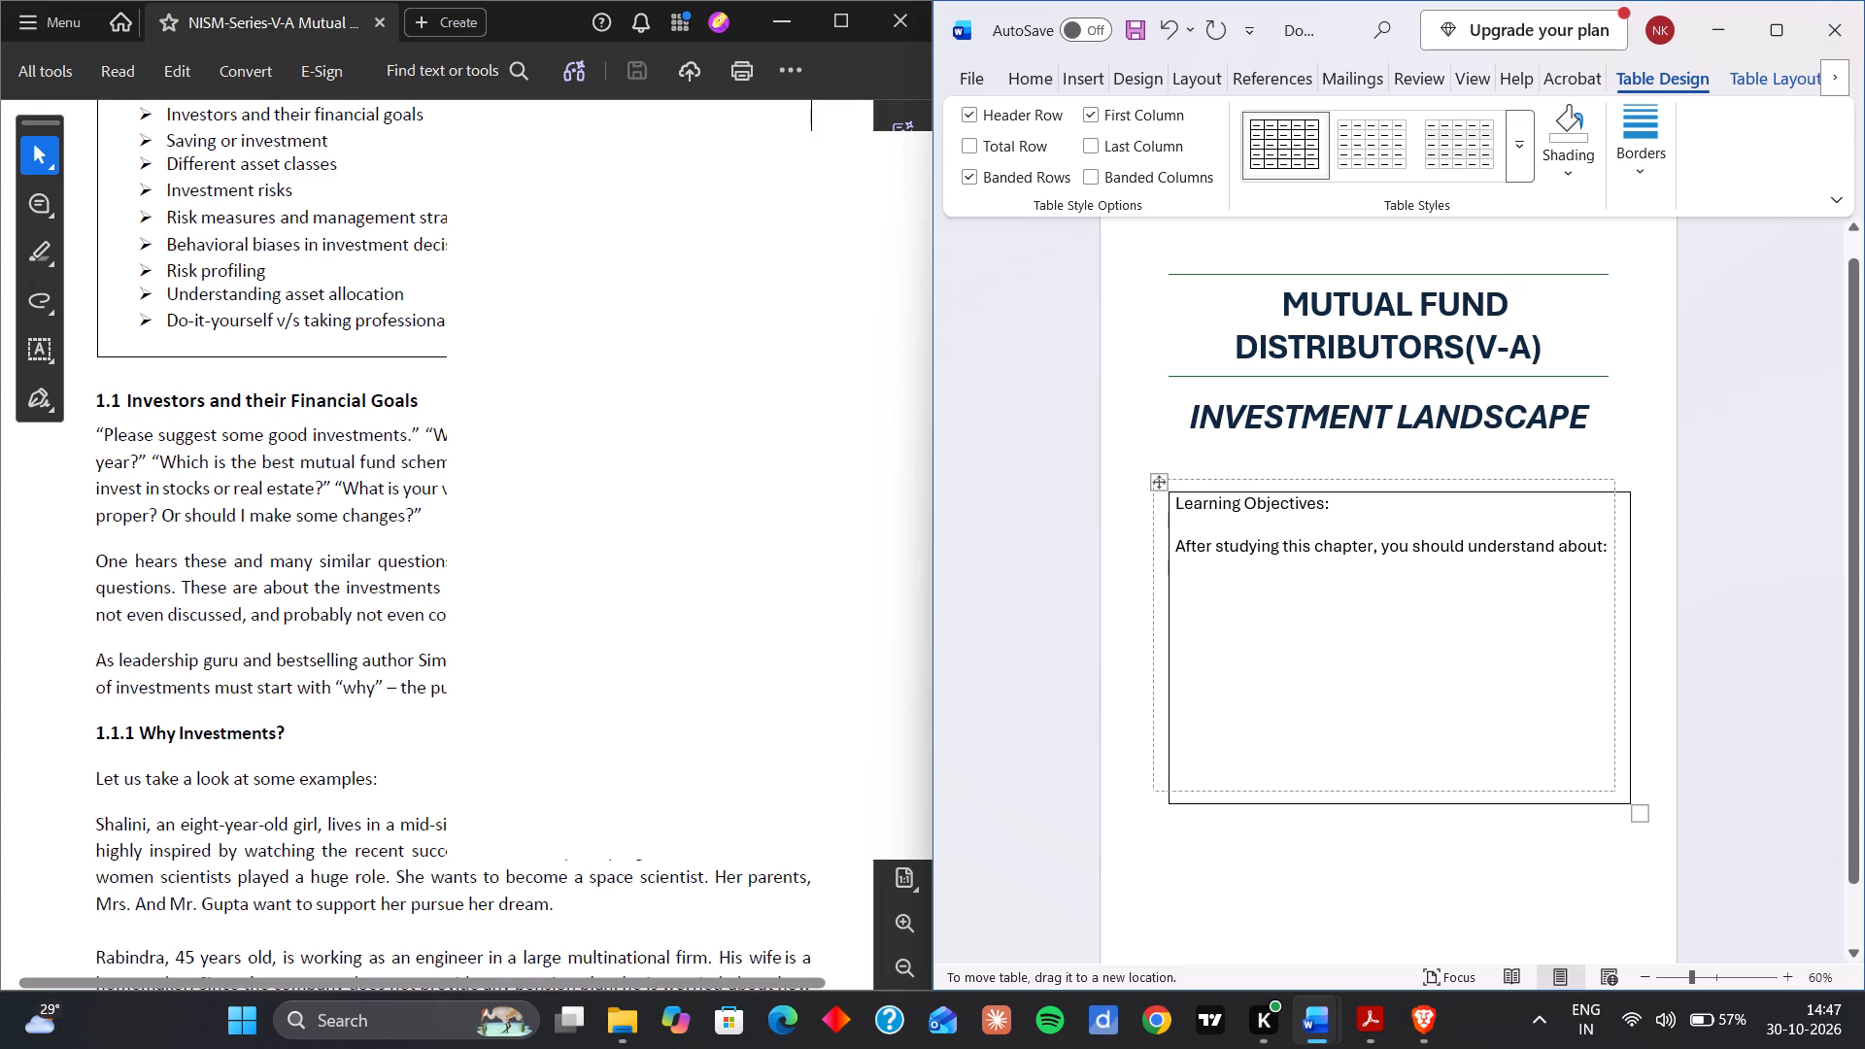
left_click_drag(1145, 473, 1152, 472)
left_click(1429, 611)
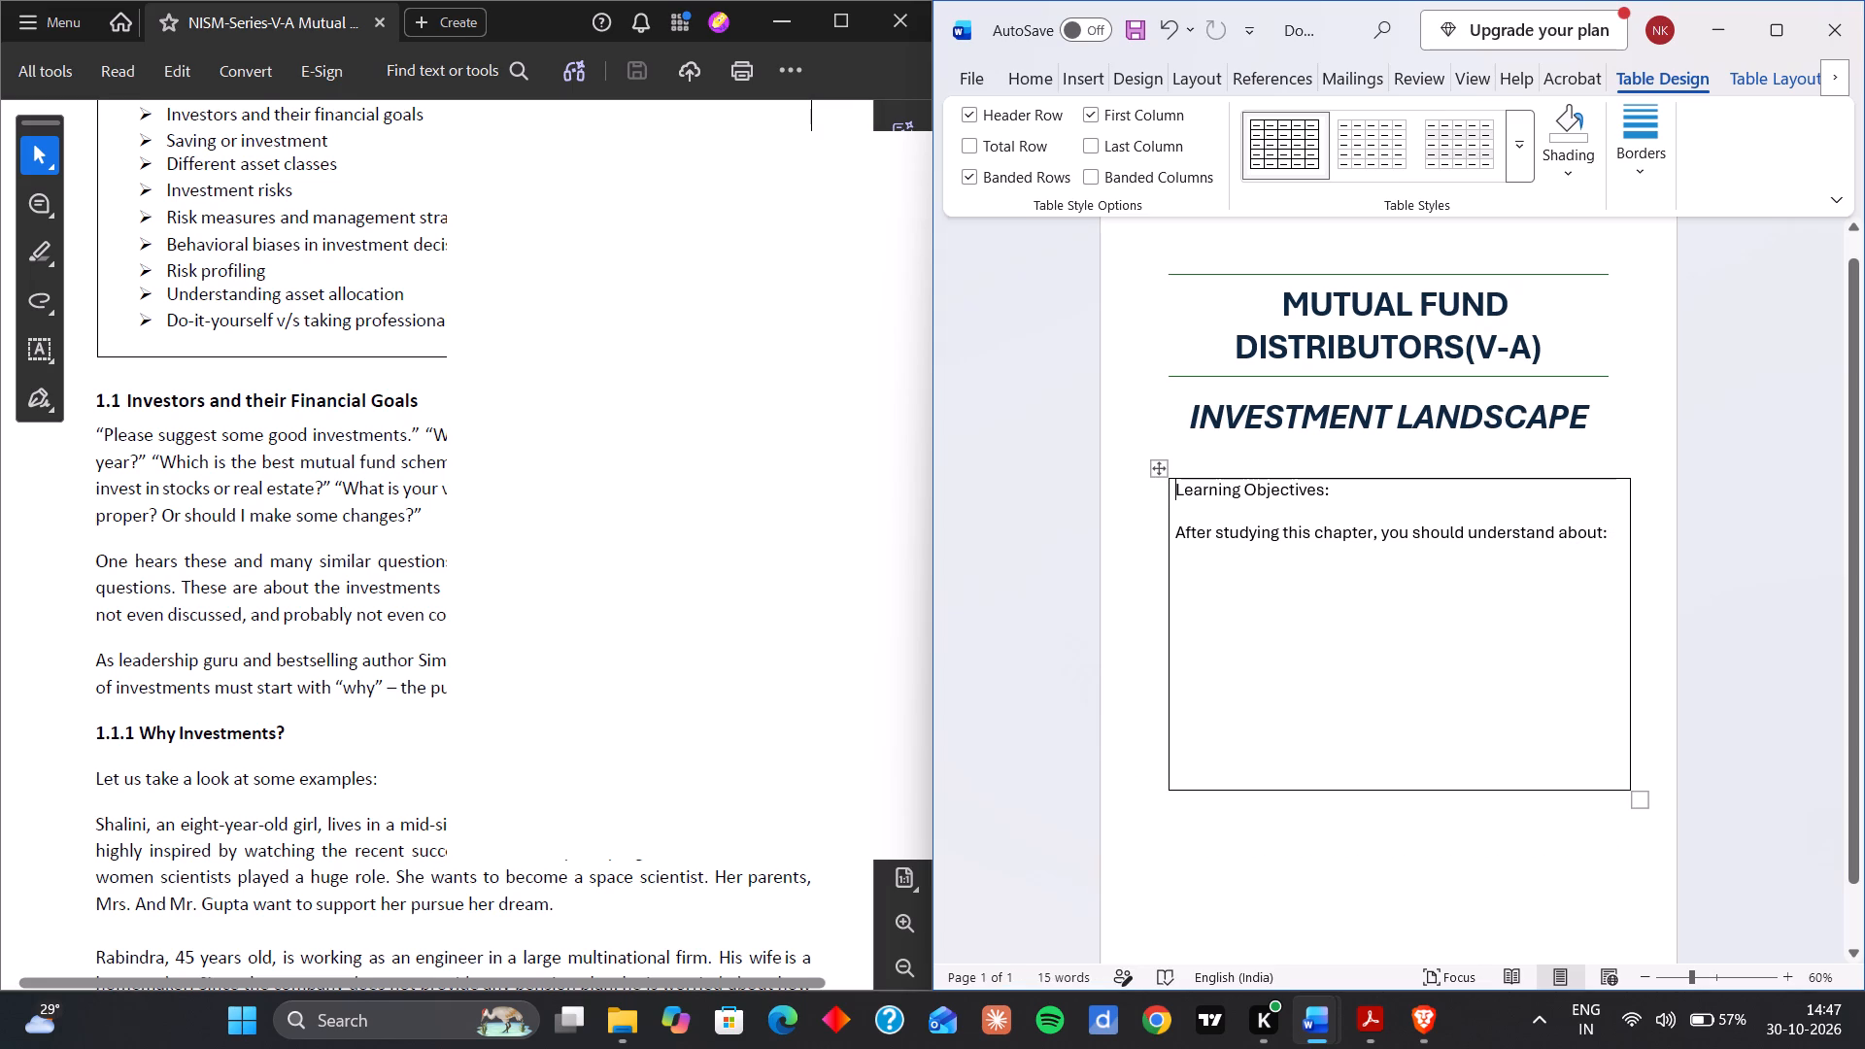
Start an arrowhead-bulleted list on a new line directly below the "After studying this chapter" sentence.
left_click(1458, 600)
left_click(1537, 590)
left_click(1618, 535)
key("Return")
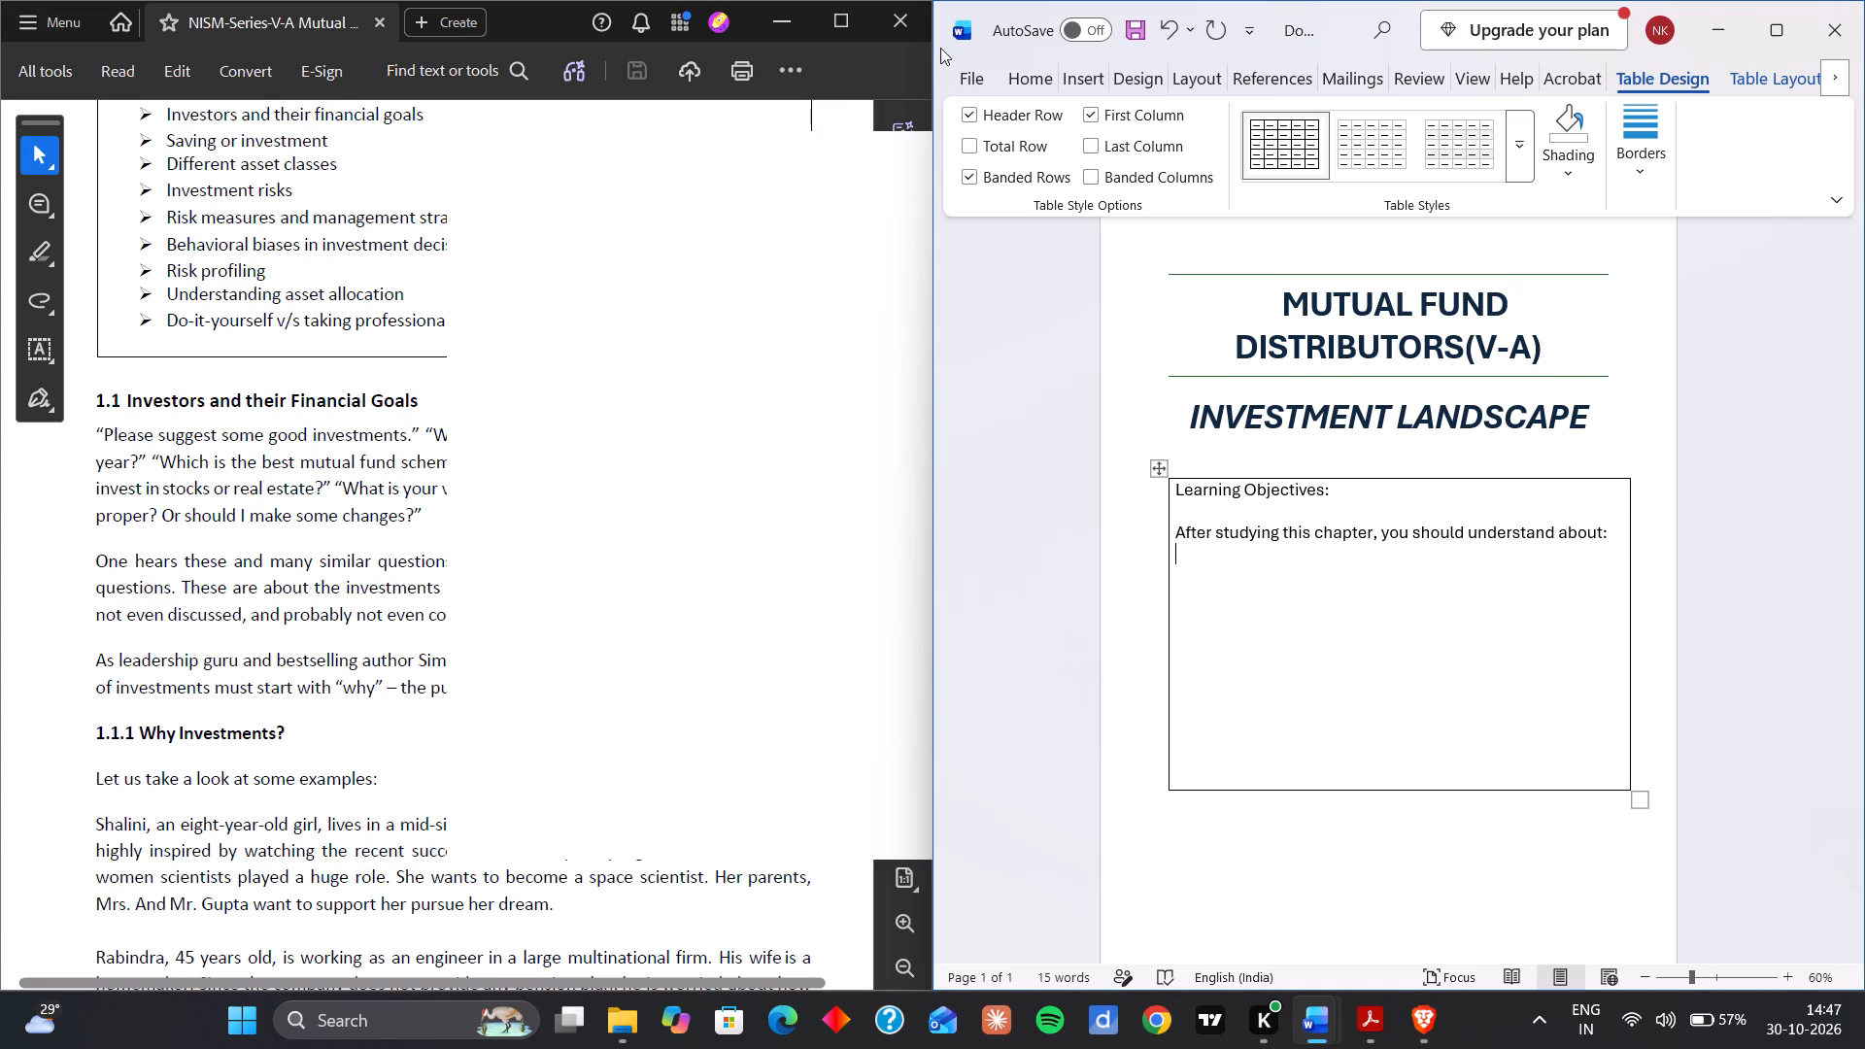
left_click(1025, 74)
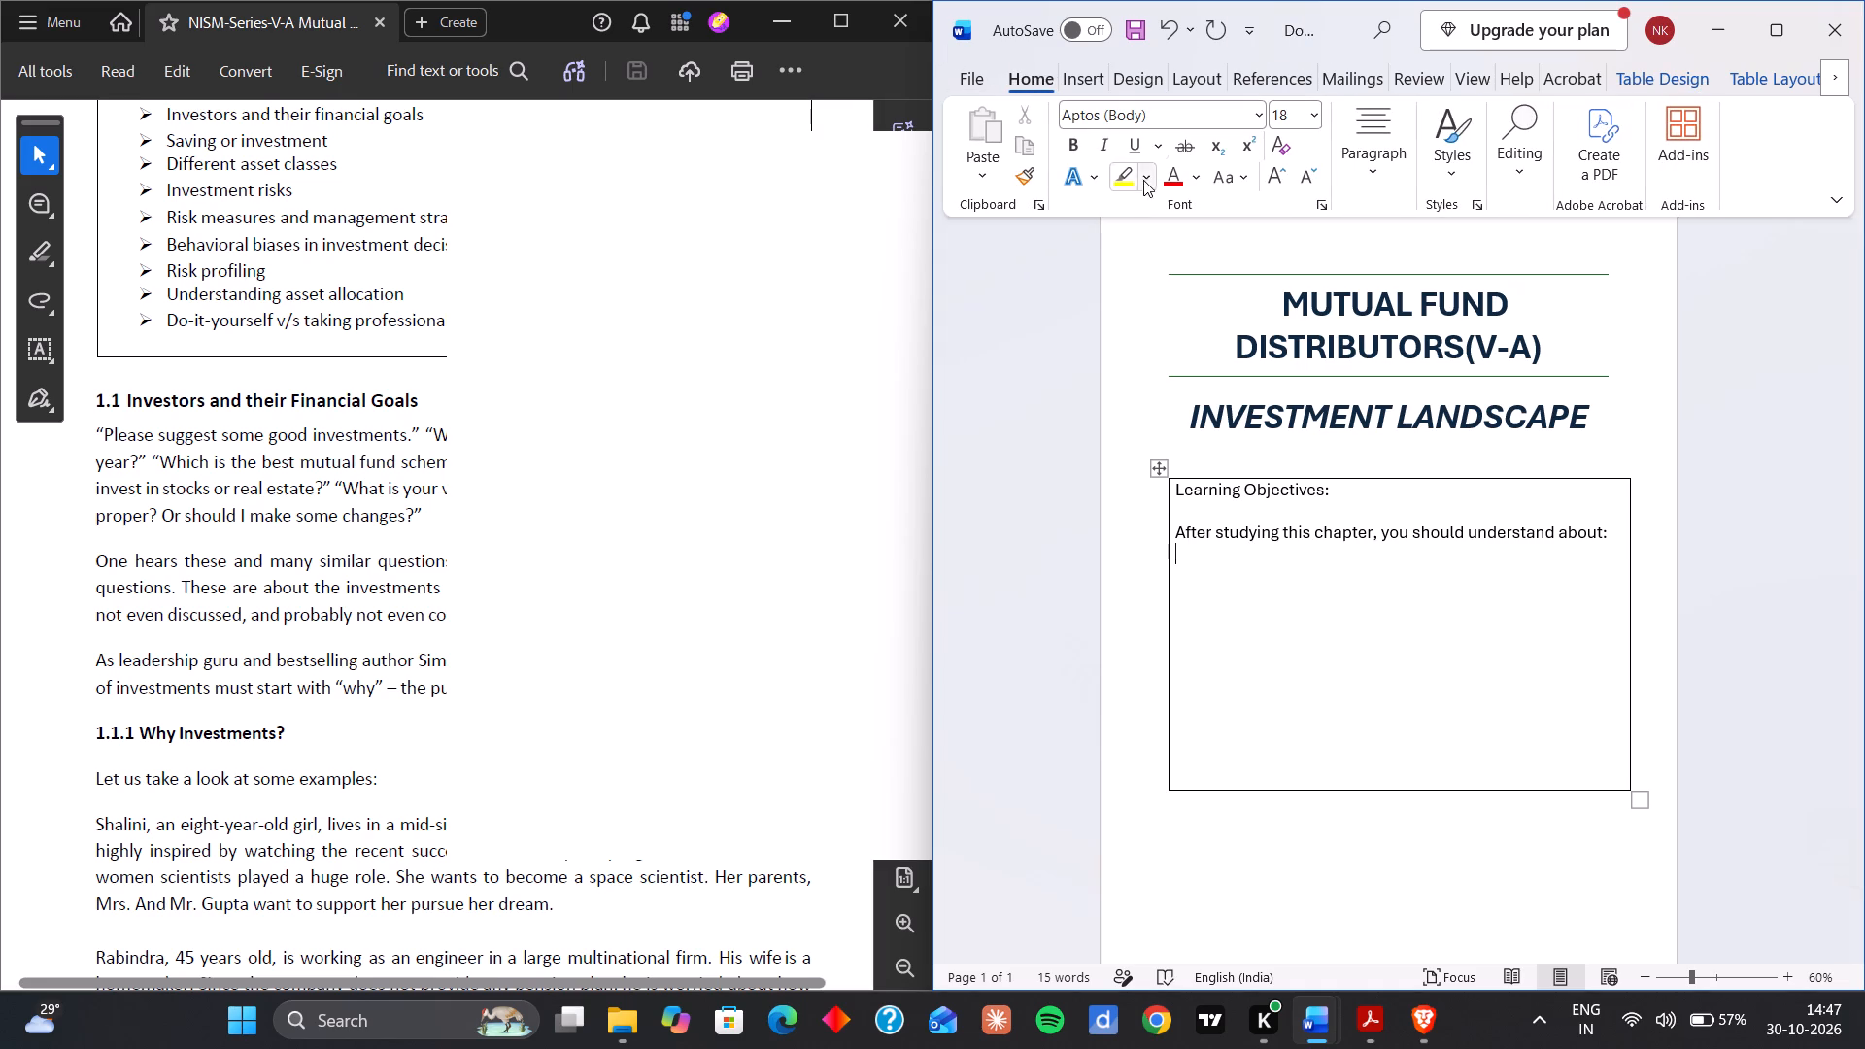
left_click(1370, 188)
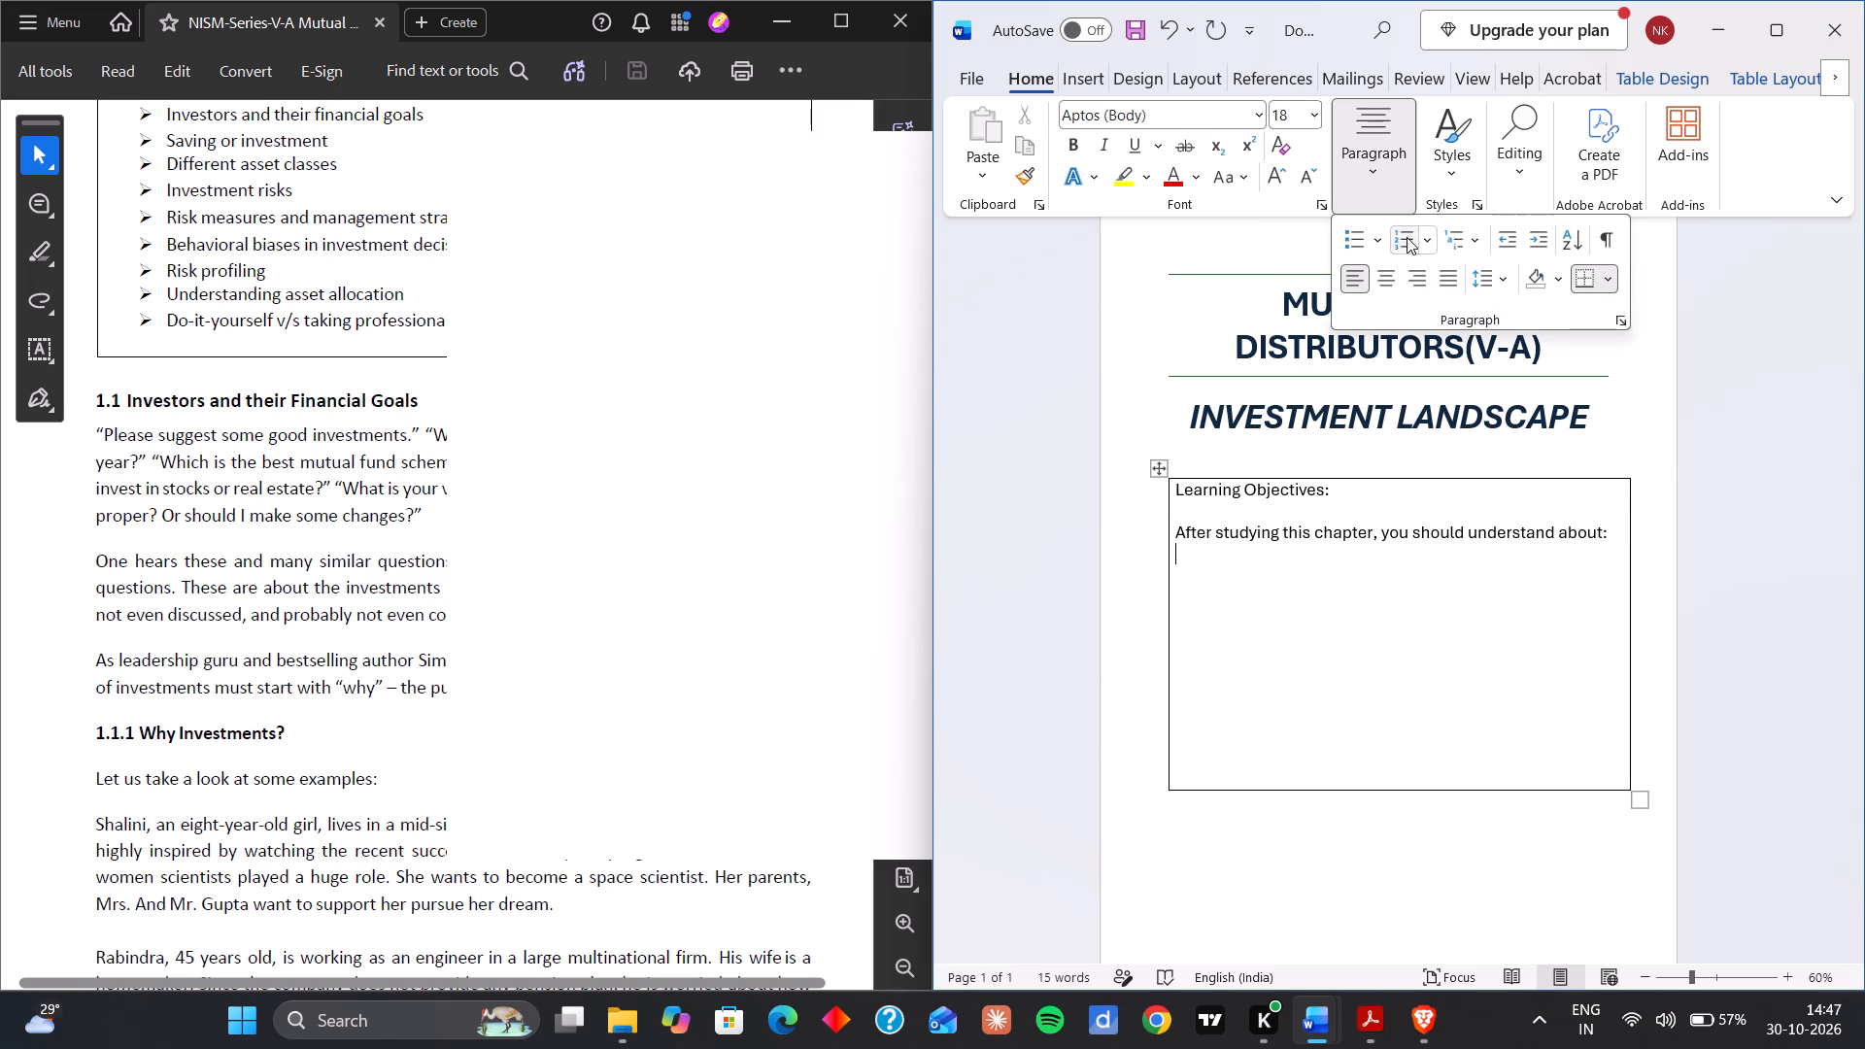
left_click(1374, 242)
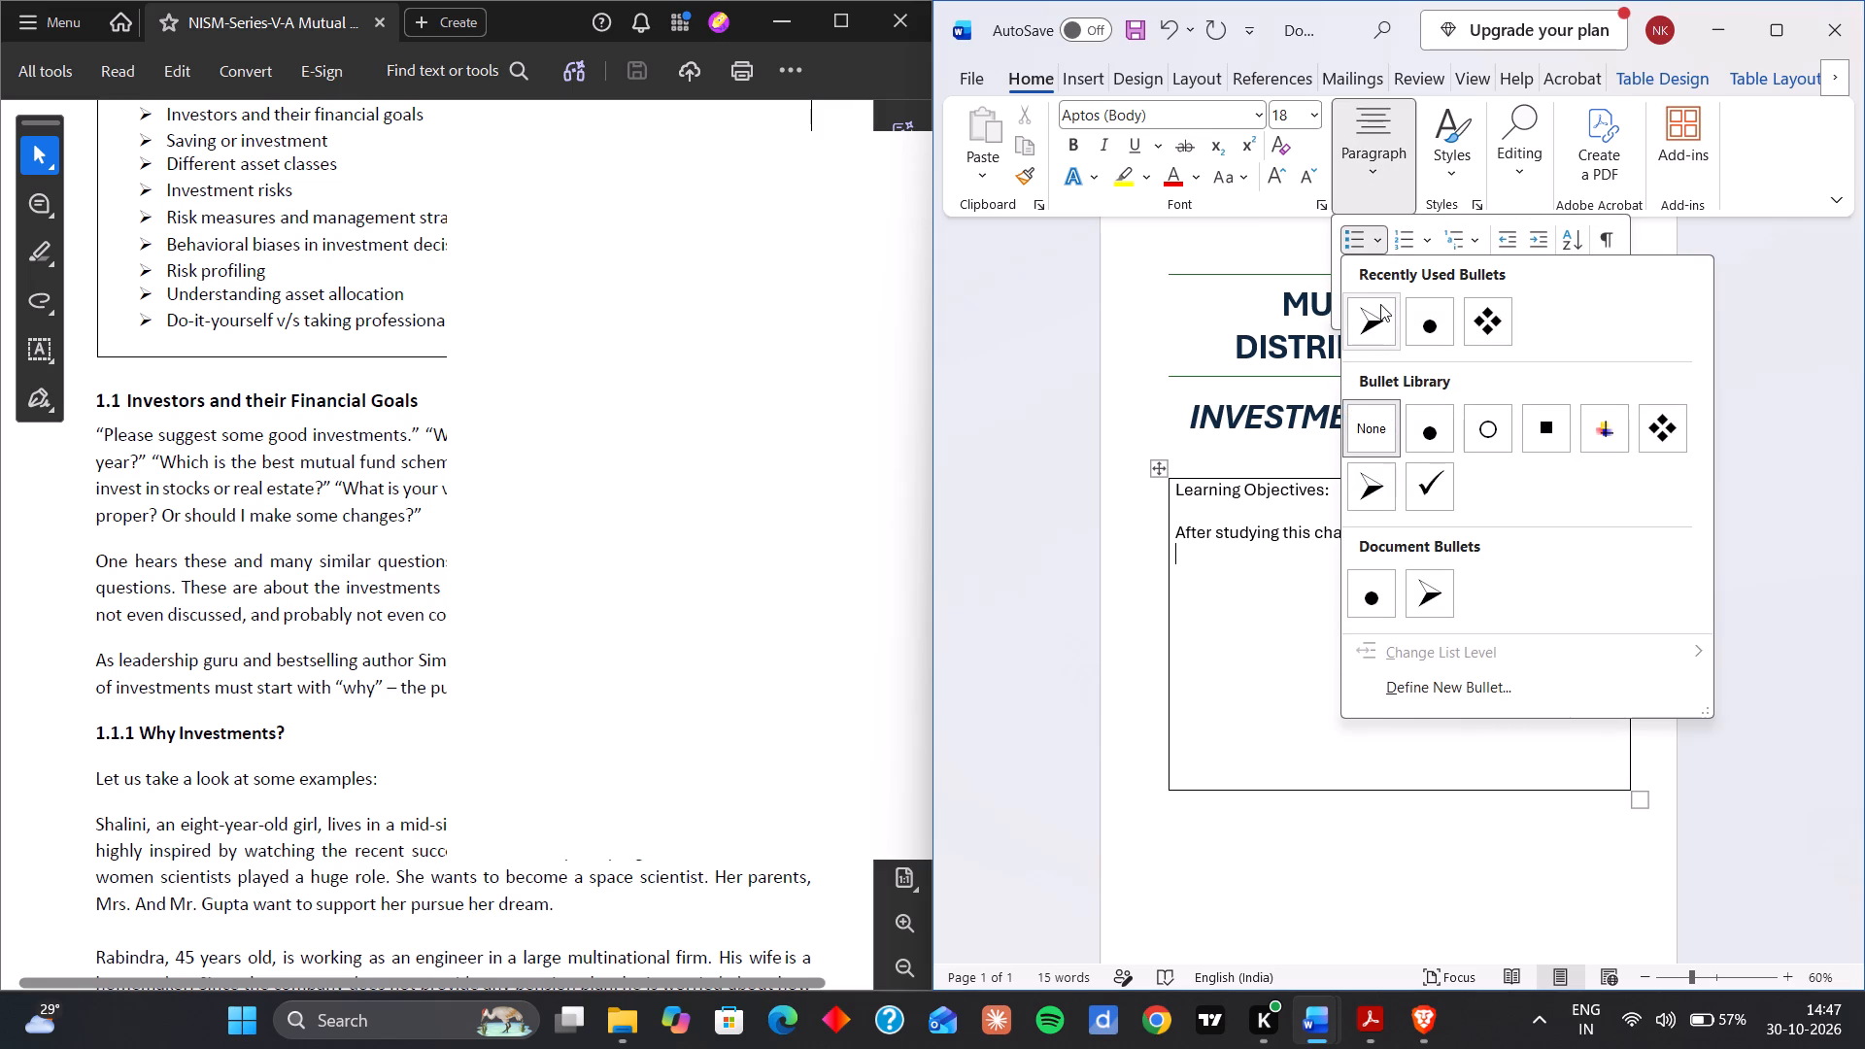
left_click(1380, 304)
left_click(1272, 585)
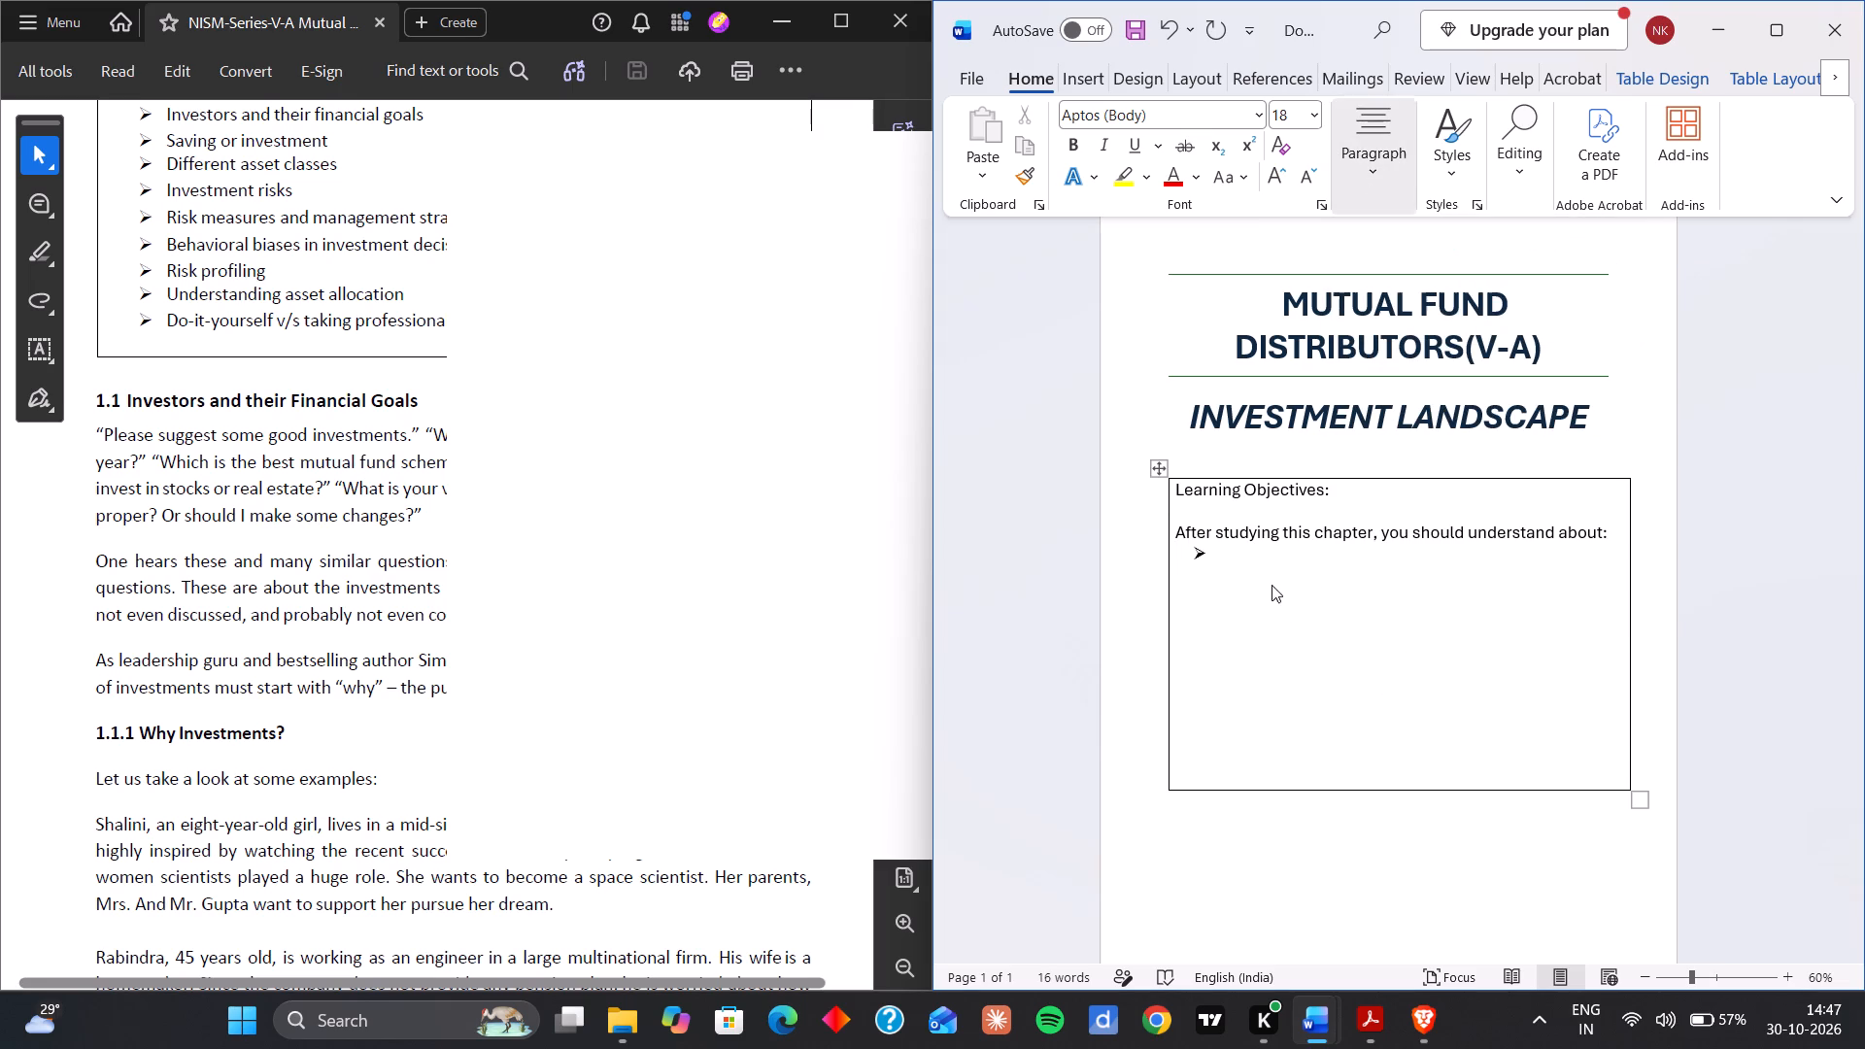
Remove the empty bullet and restart the arrowhead list one line lower, leaving a blank line beneath the introductory sentence.
key("d")
key("BackSpace")
key("BackSpace")
key("Return")
left_click(1350, 199)
left_click(1358, 250)
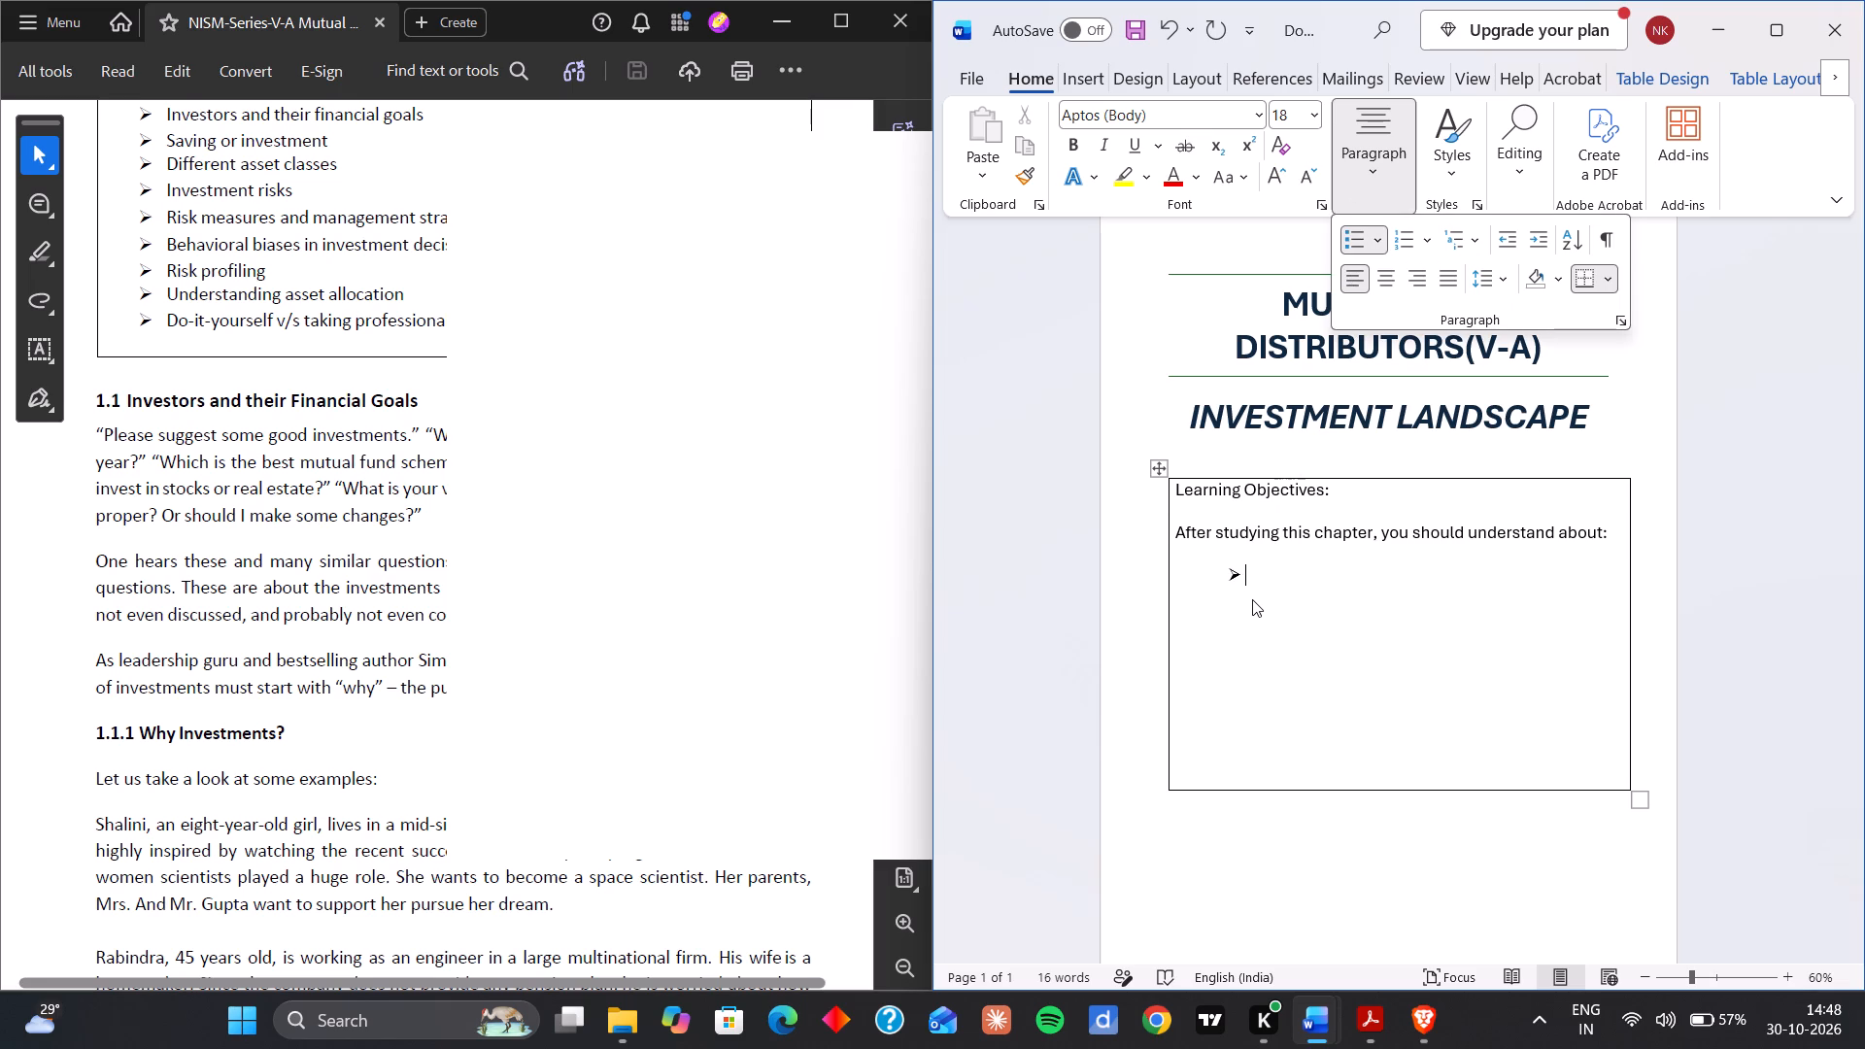
Remove the deeply indented empty arrowhead bullet beneath the "After studying this chapter" sentence.
key("BackSpace")
key("BackSpace")
left_click(1206, 570)
left_click(1217, 582)
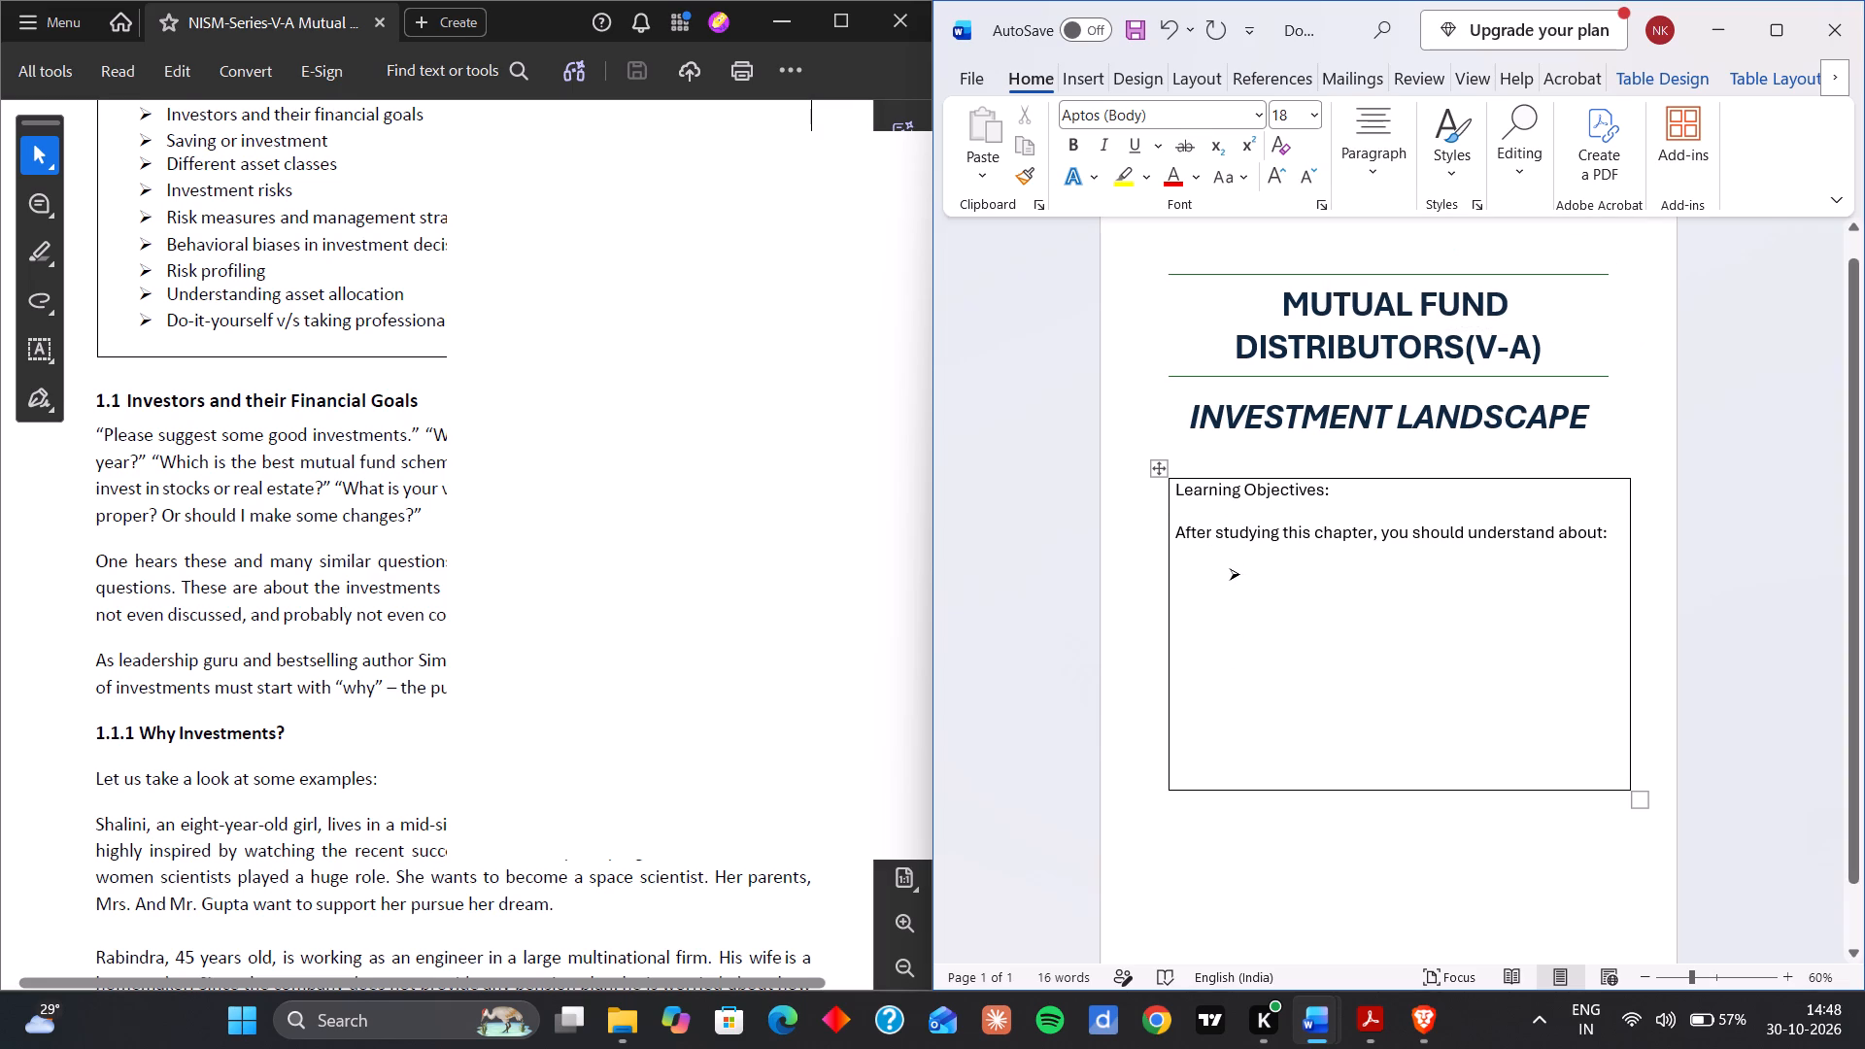
key("Left")
key("Left")
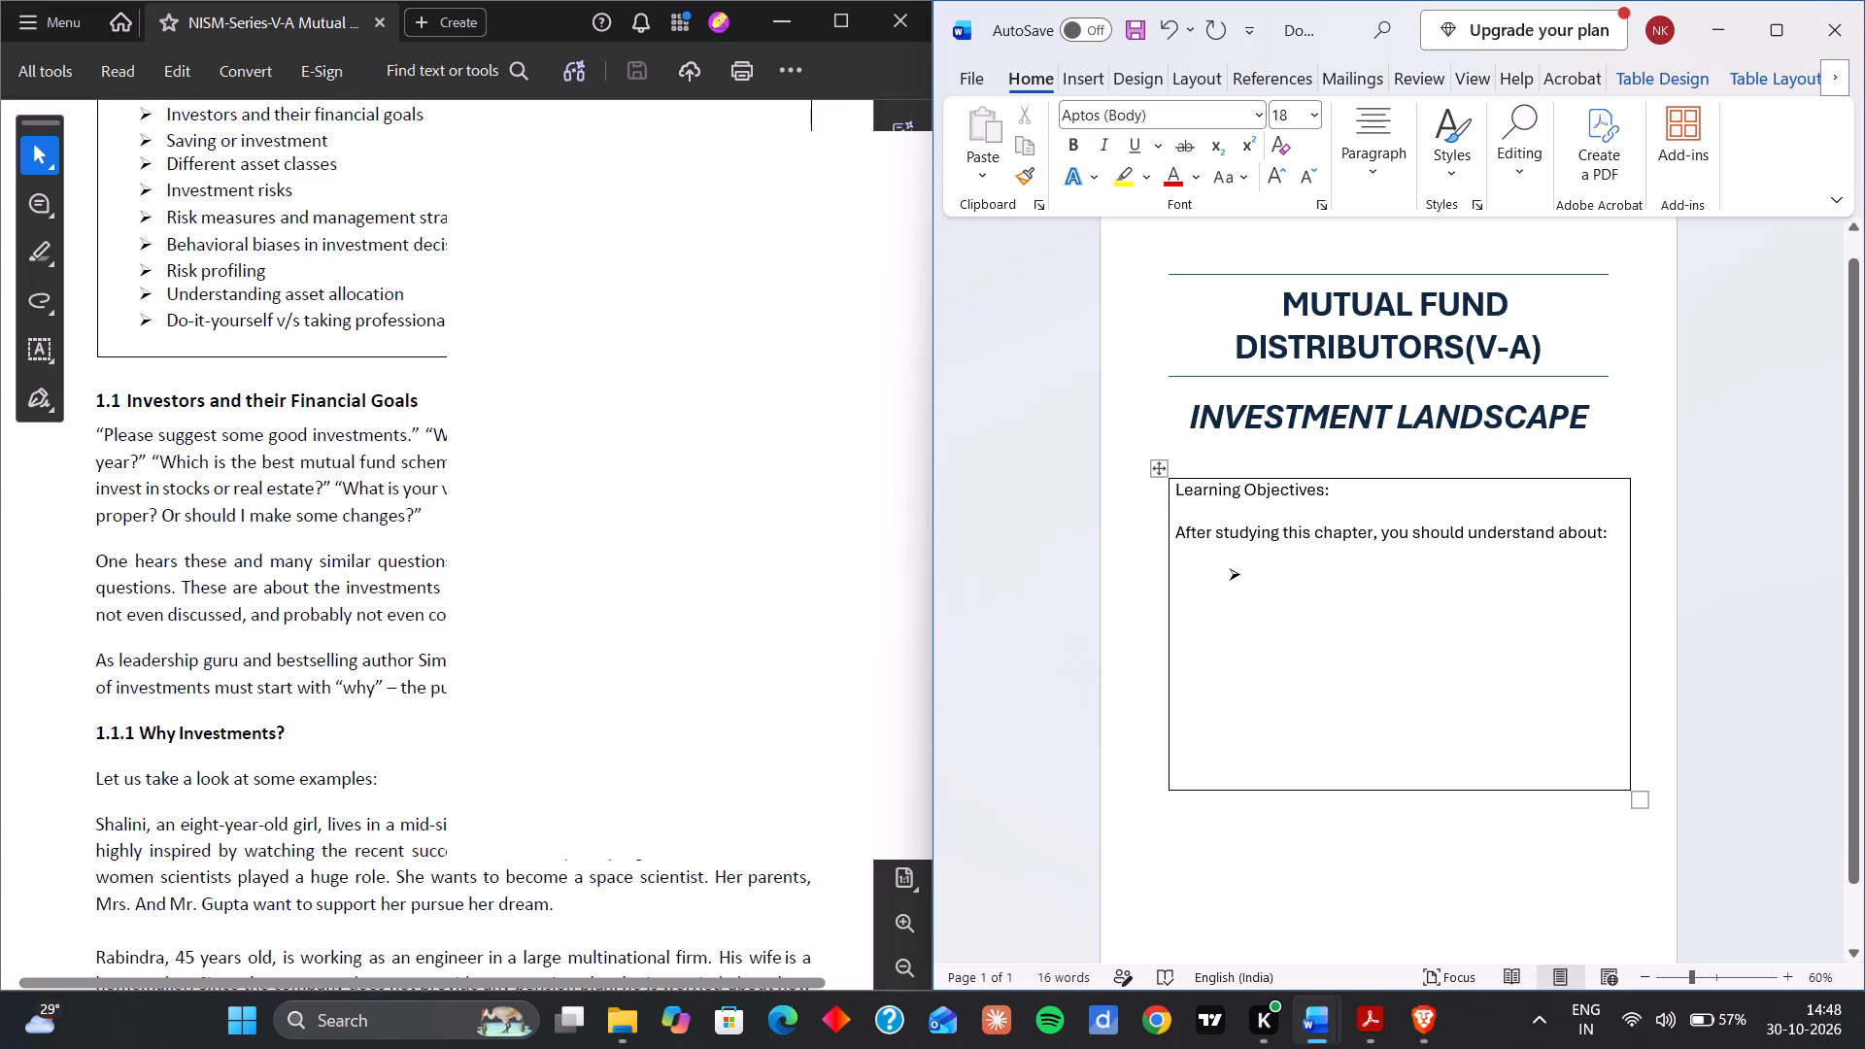
left_click(1253, 567)
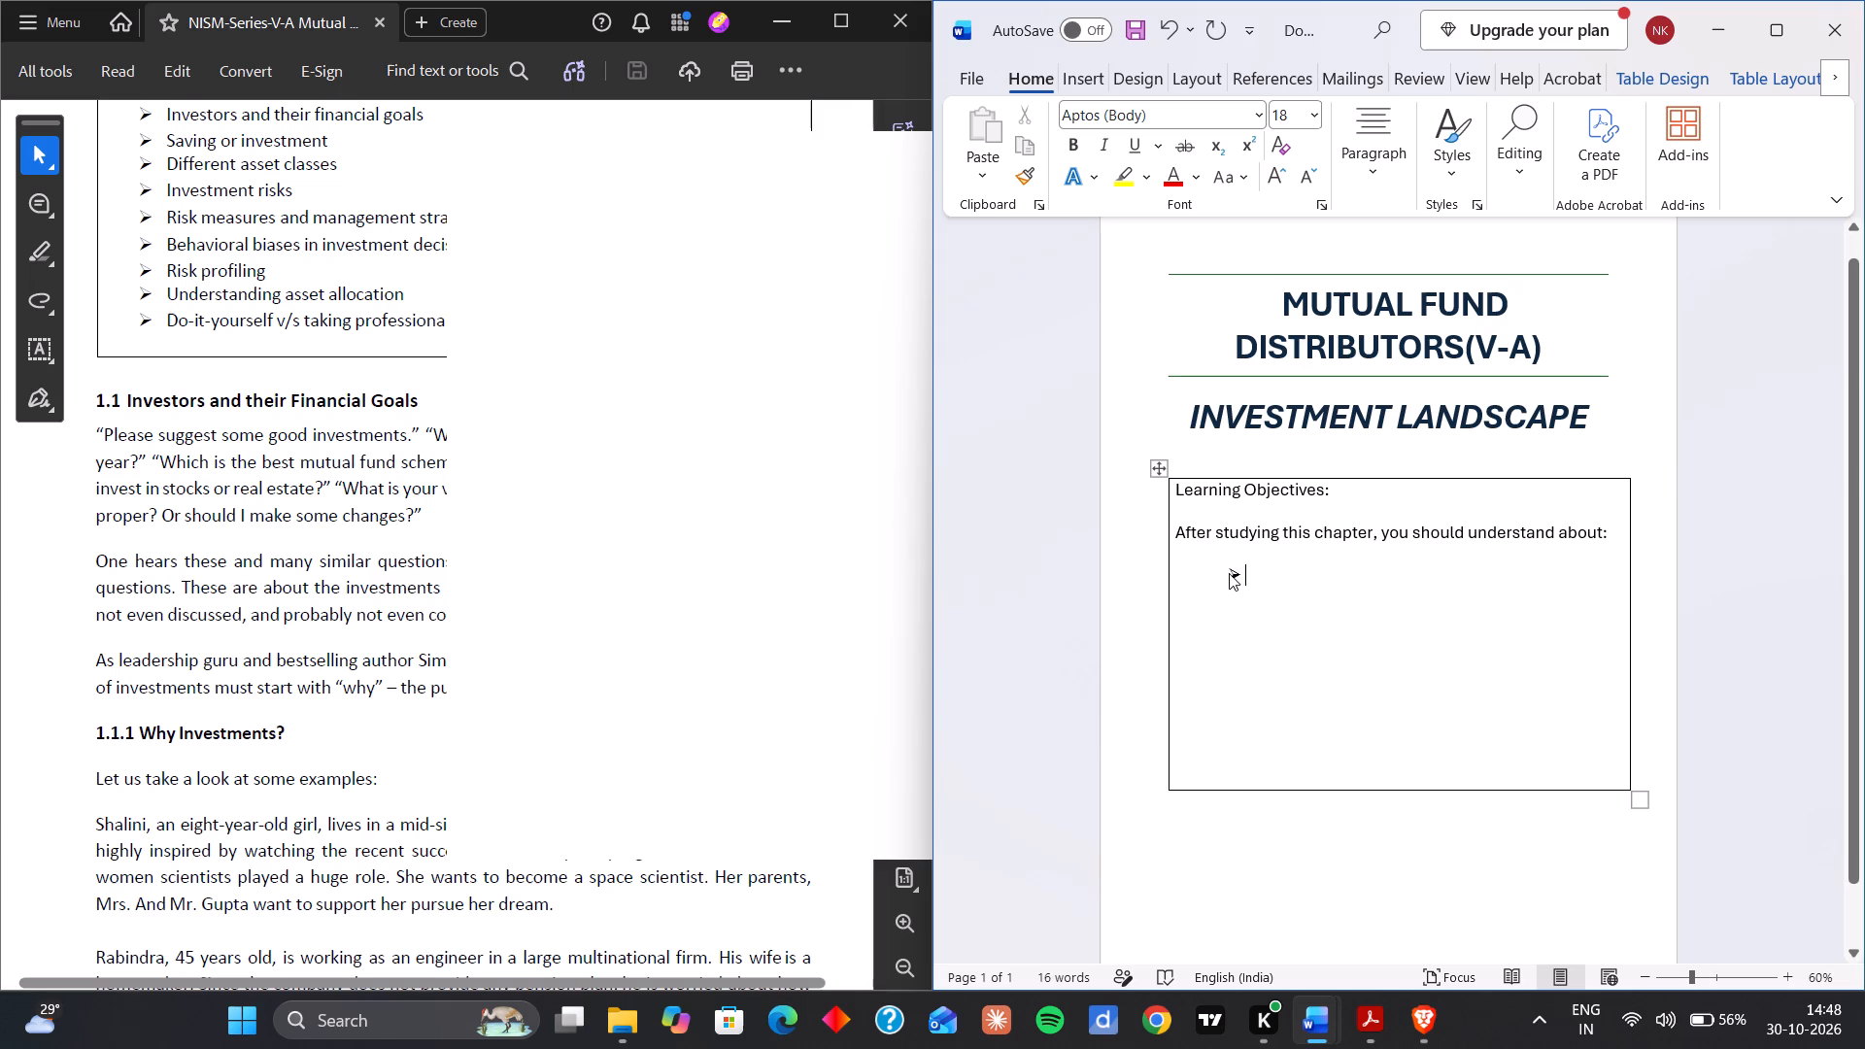
left_click_drag(1229, 574, 1190, 570)
left_click(1237, 586)
left_click(1252, 585)
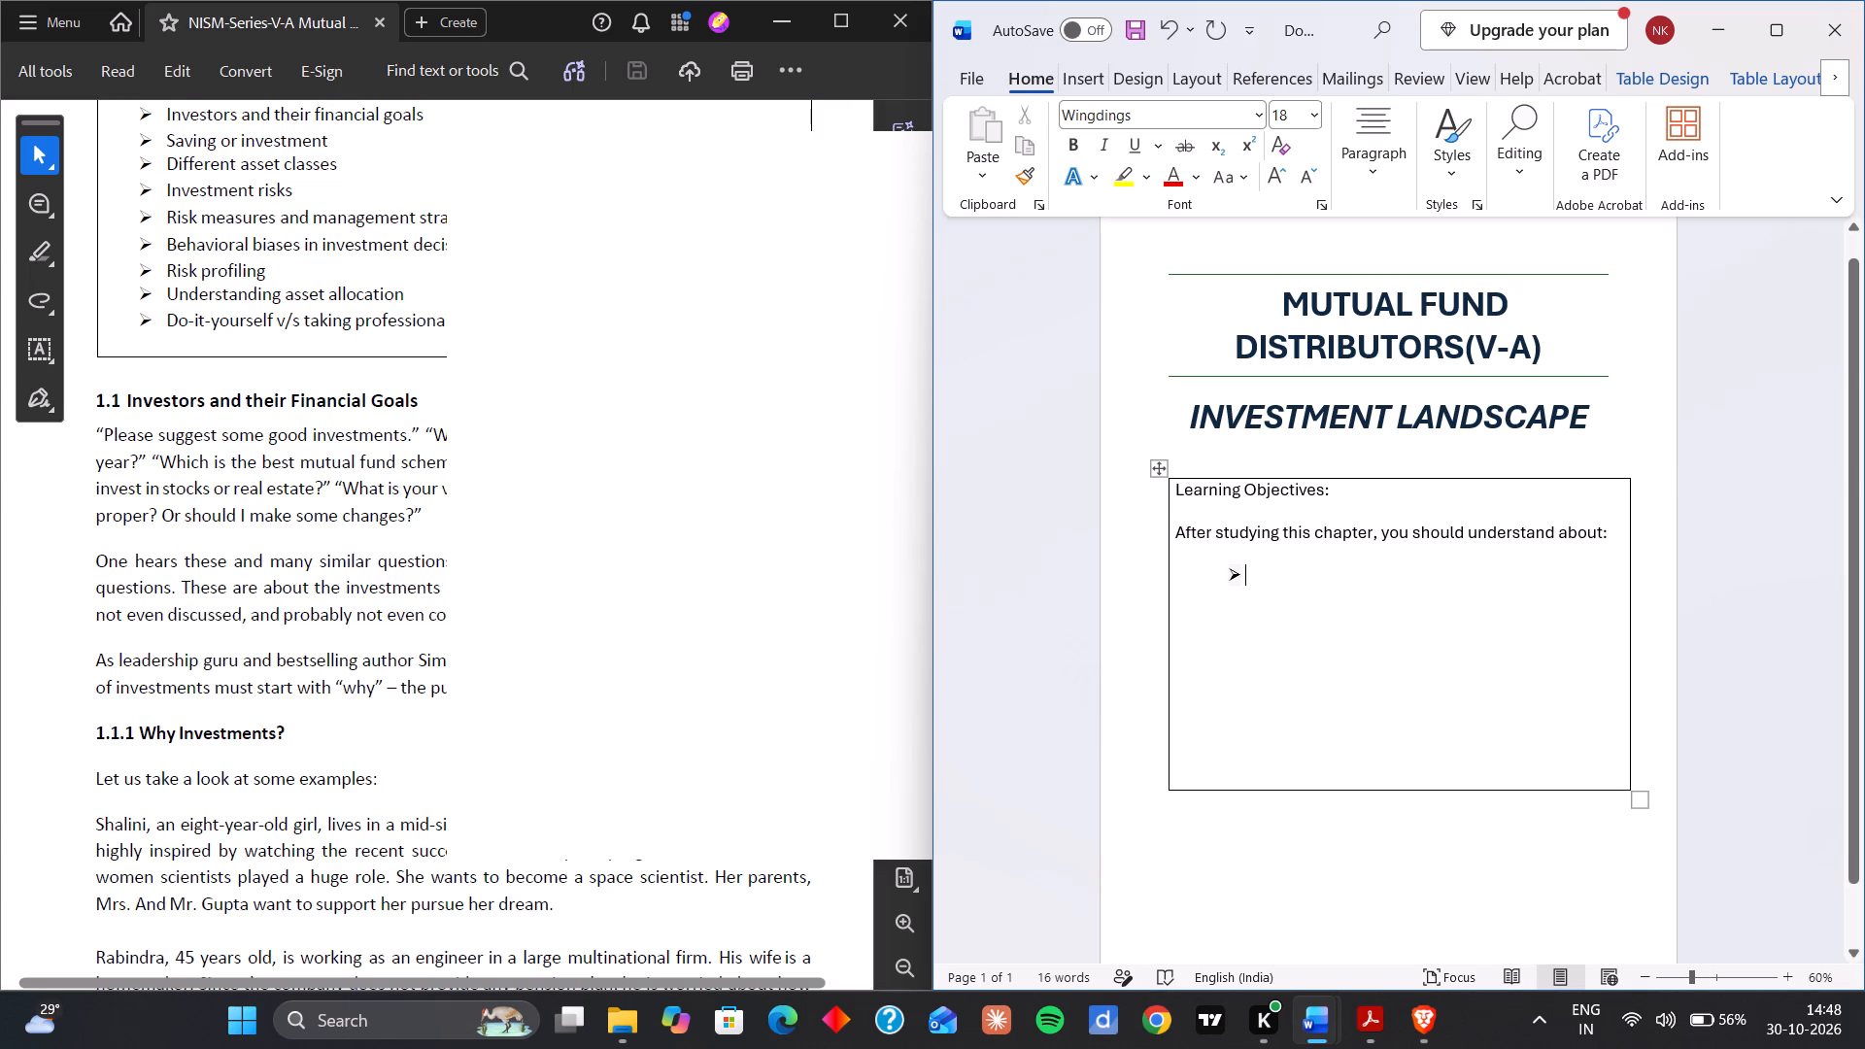
key("BackSpace")
key("BackSpace")
key("BackSpace")
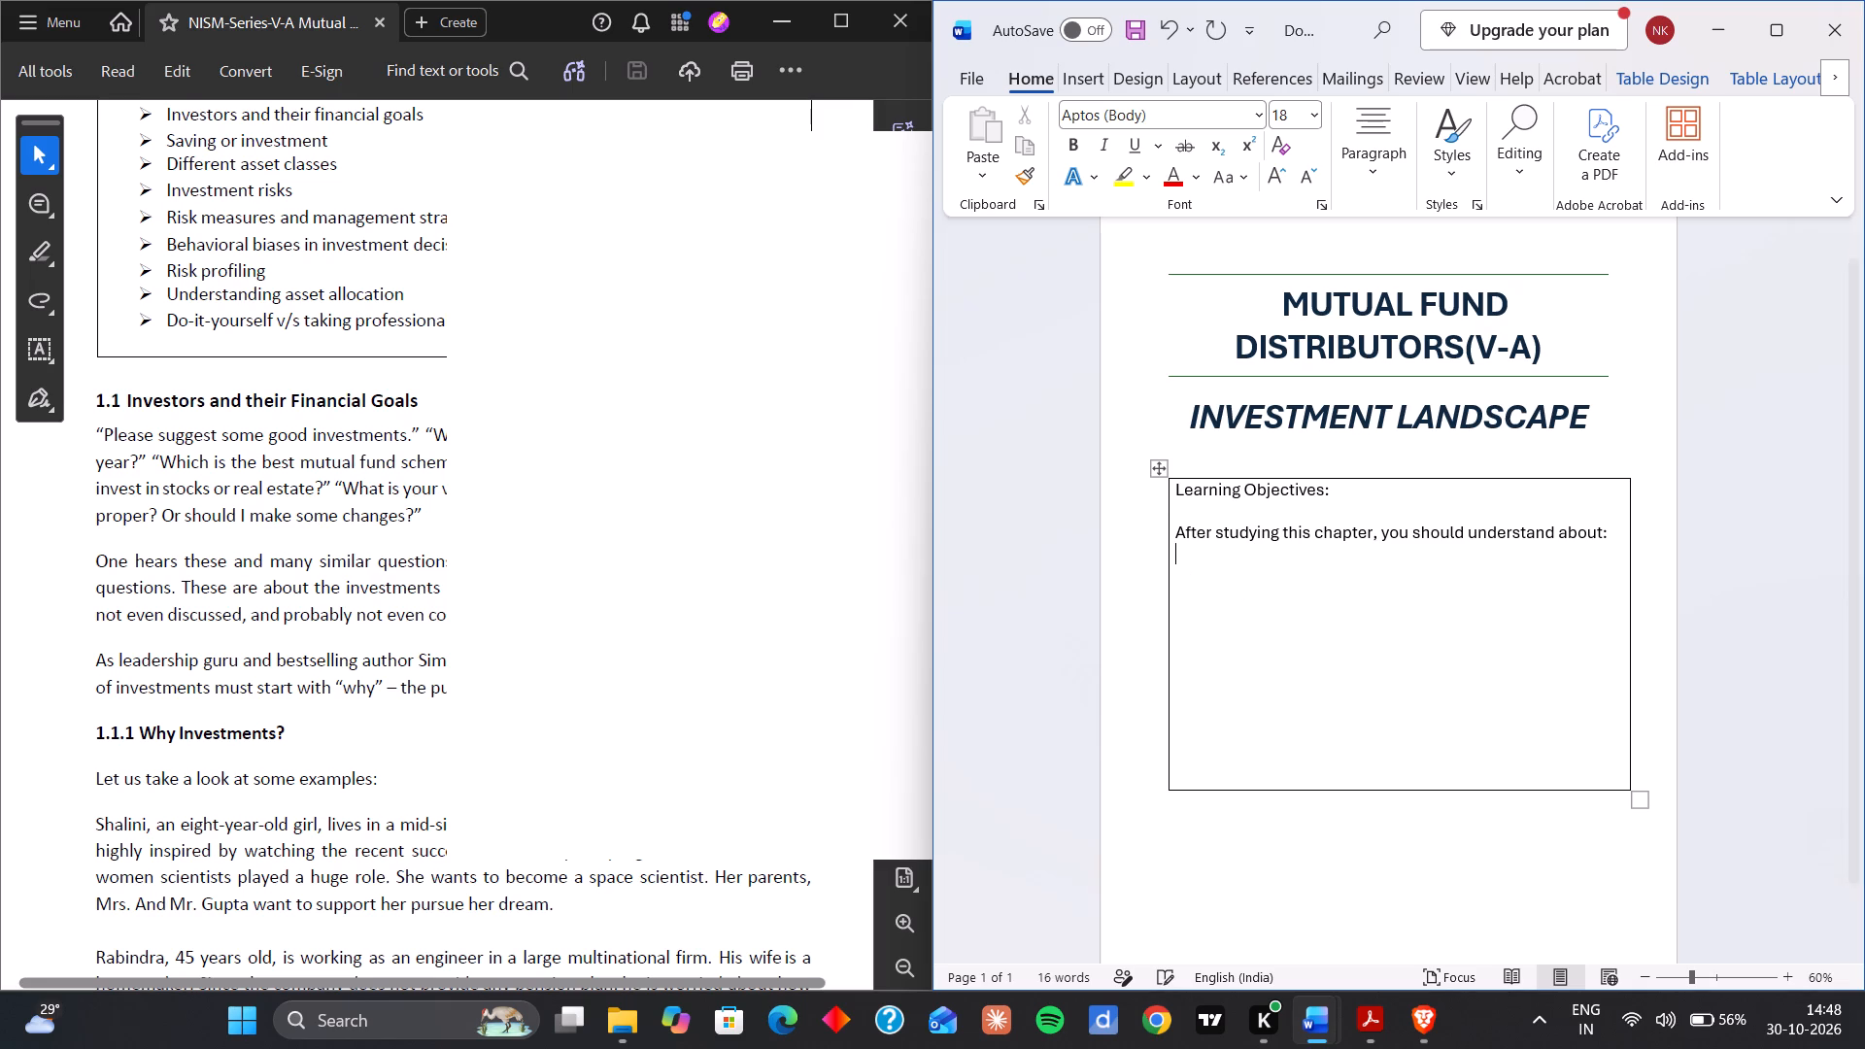
Restart the arrowhead bullet list with a smaller indent, leaving one blank line below the introductory sentence in the Learning Objectives box.
key("Down")
key("Up")
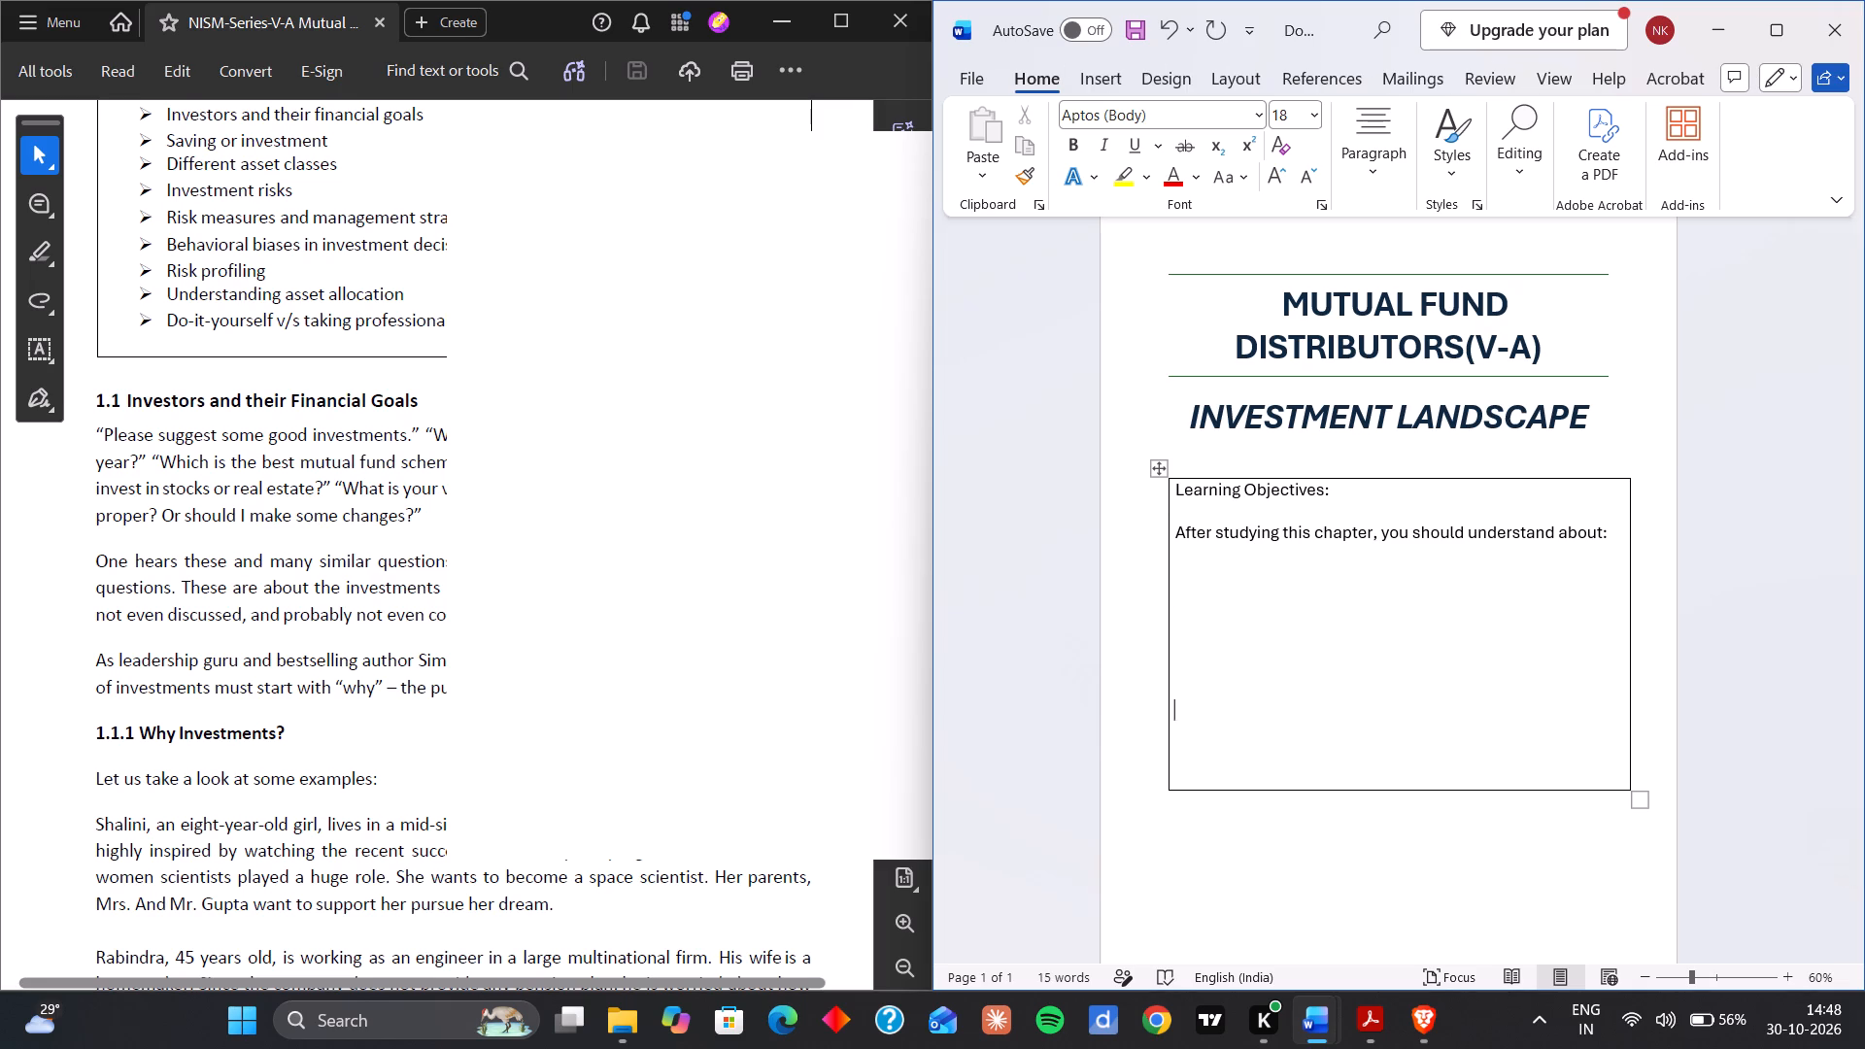
key("Right")
key("Down")
left_click(1224, 576)
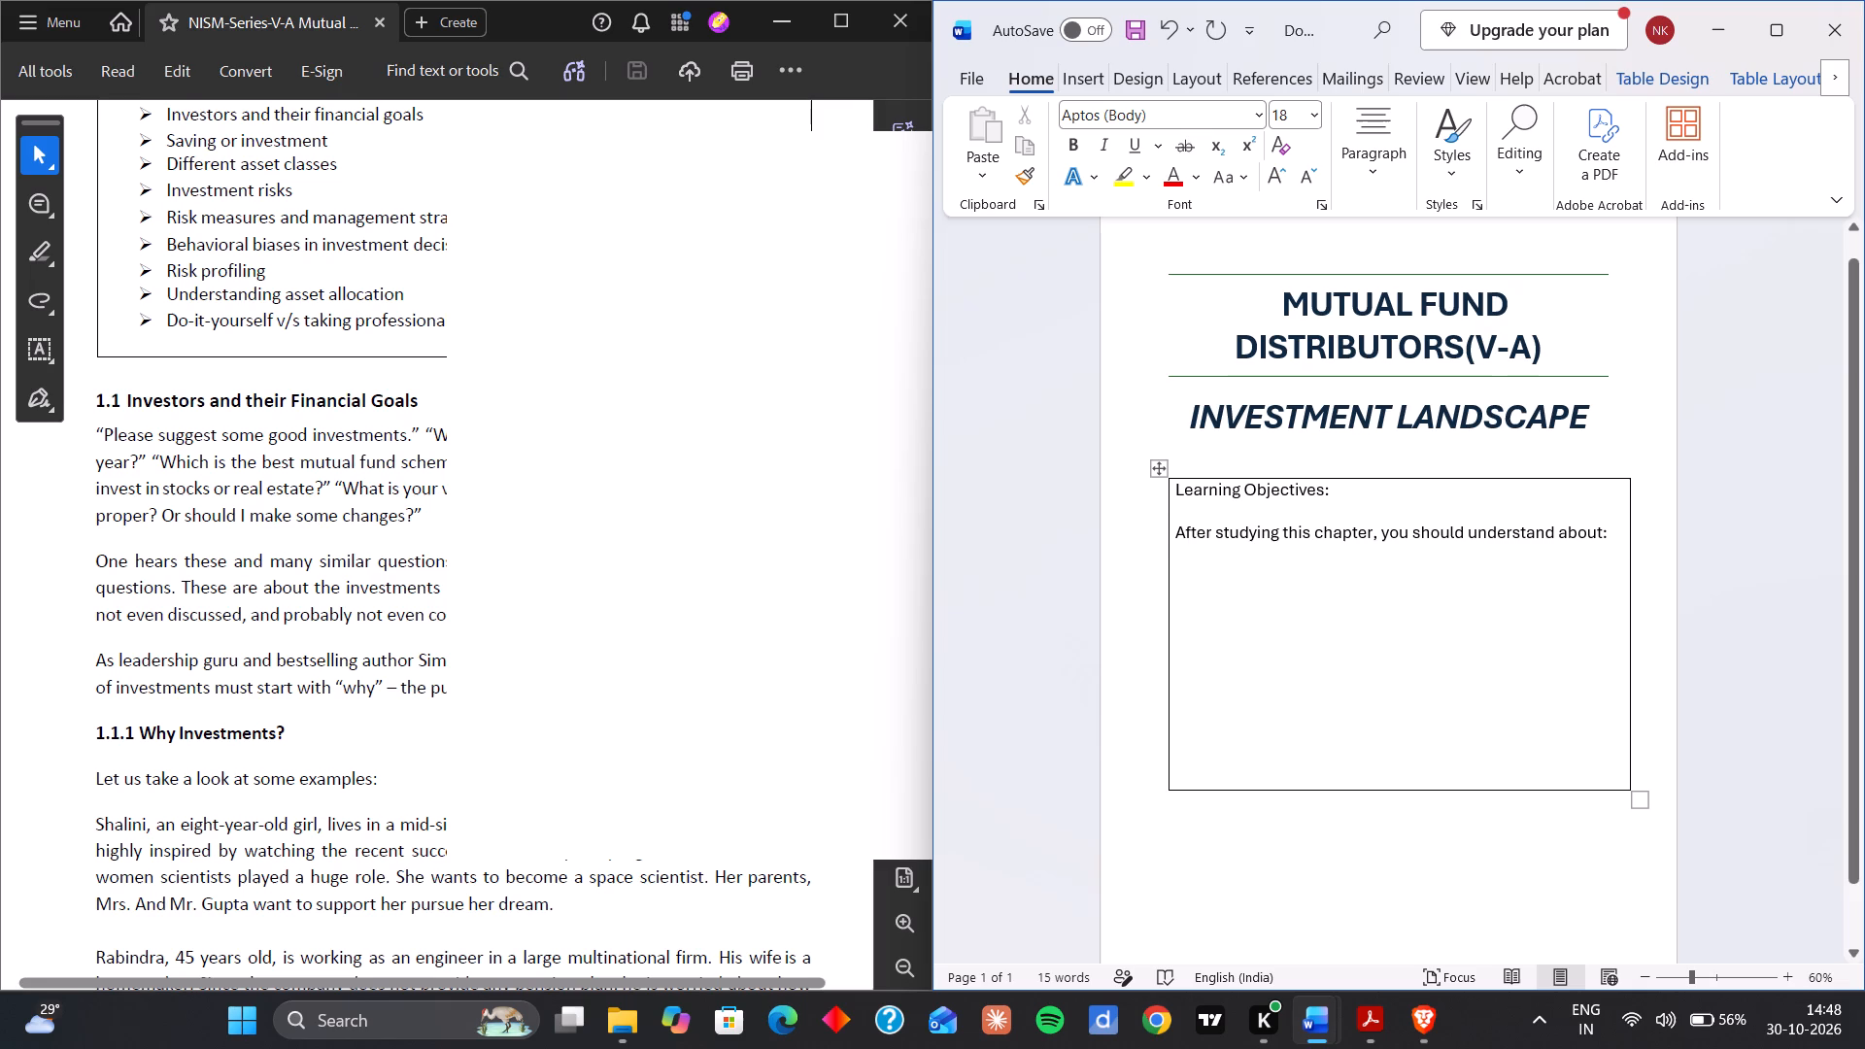
key("space")
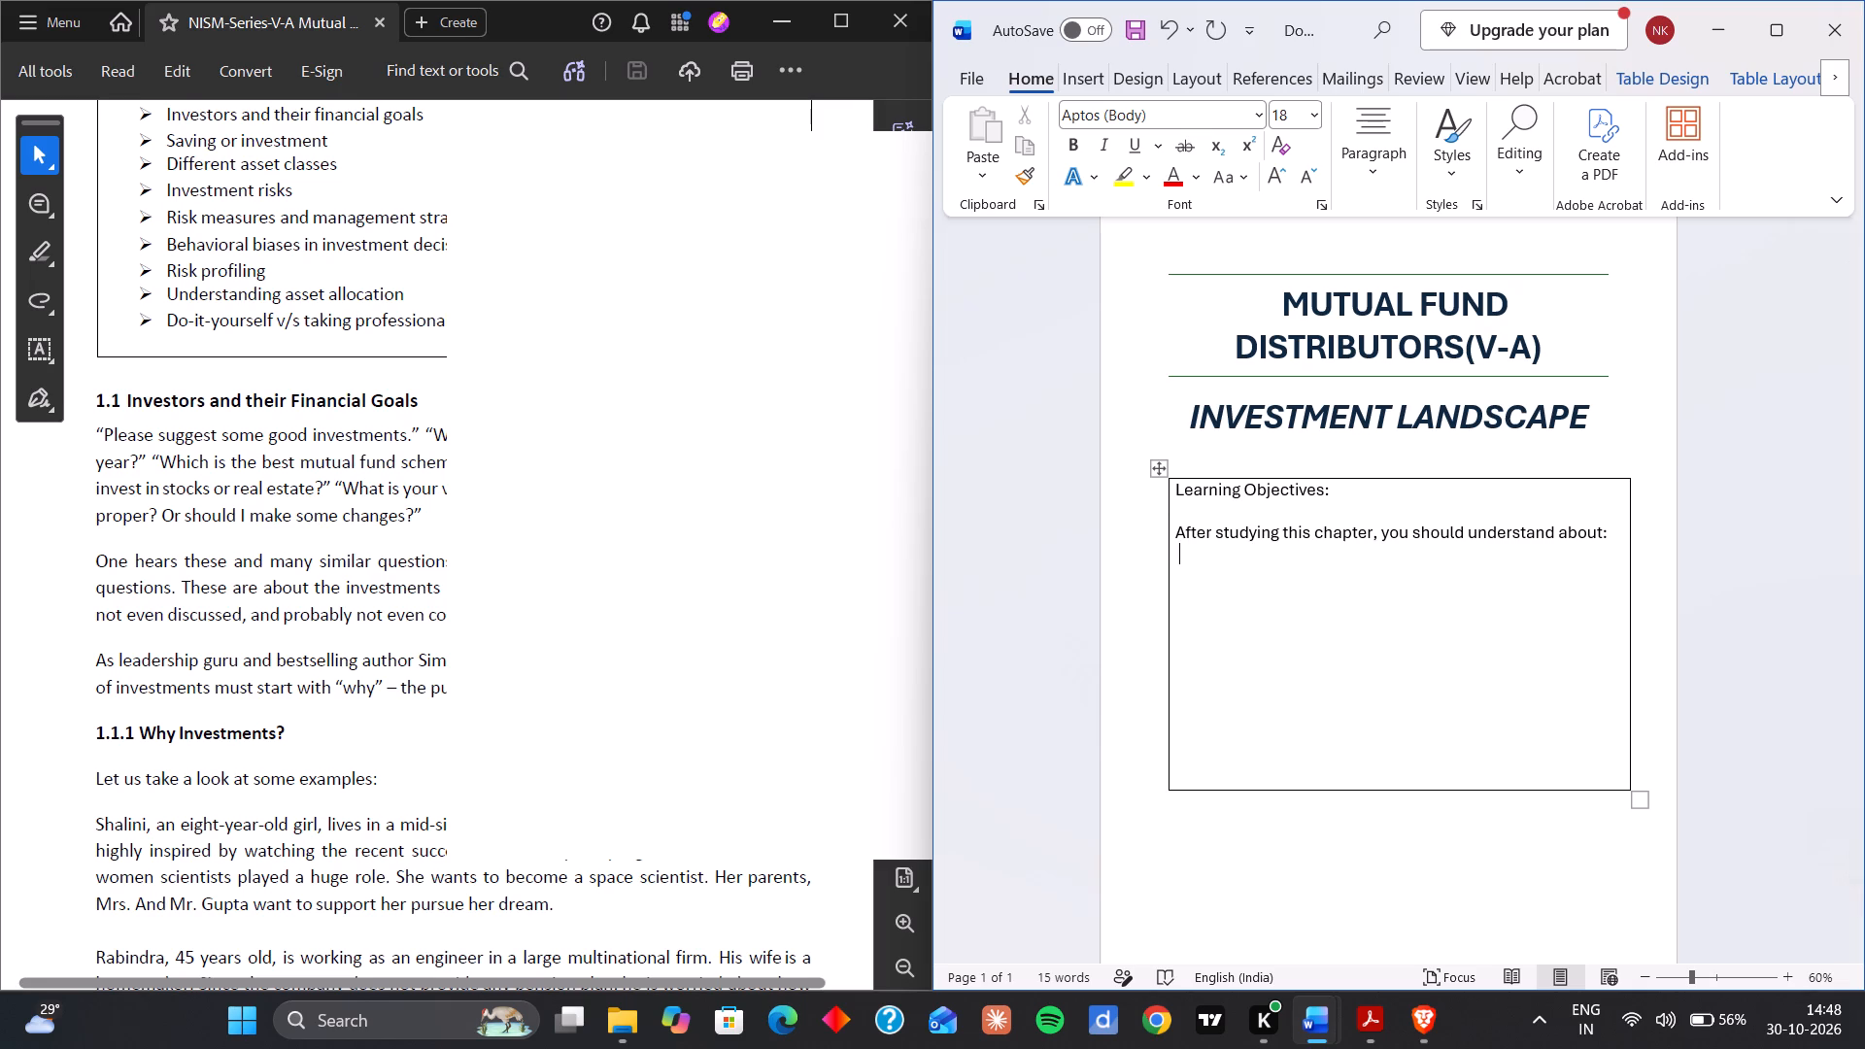
key("Return")
left_click(1403, 128)
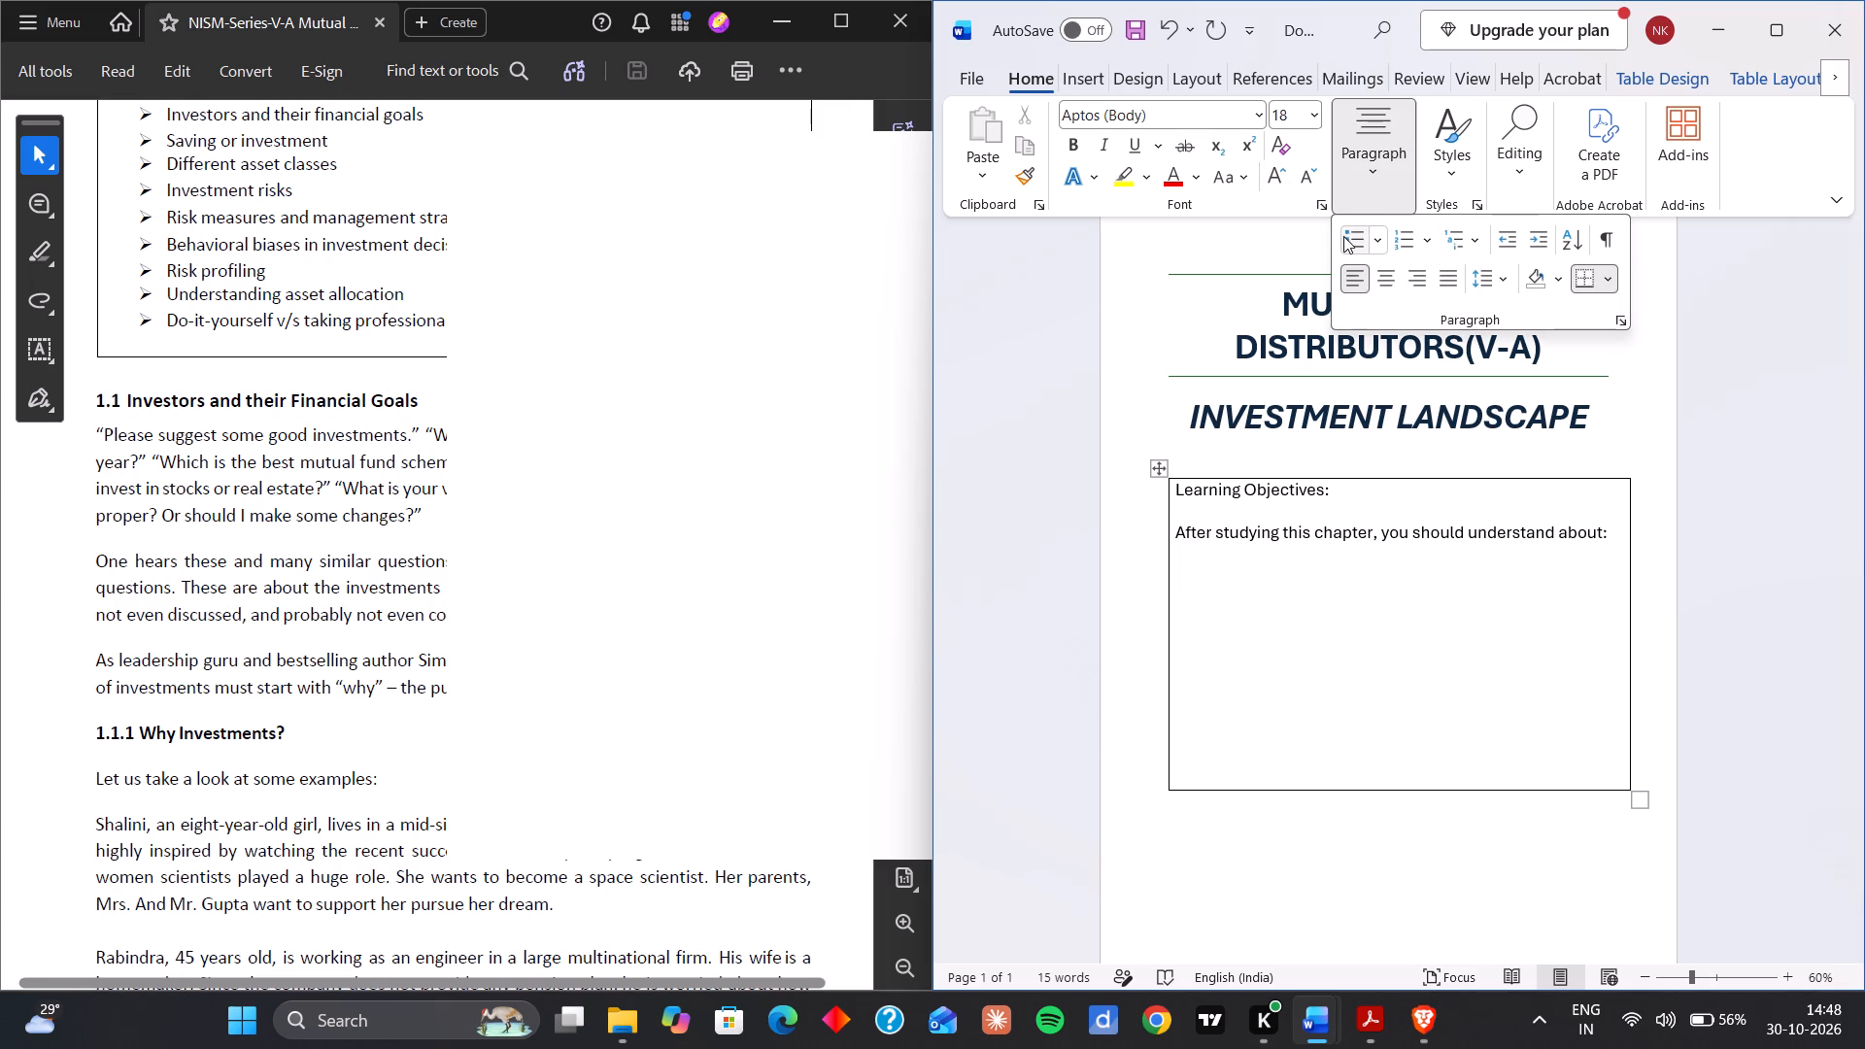
left_click(1346, 236)
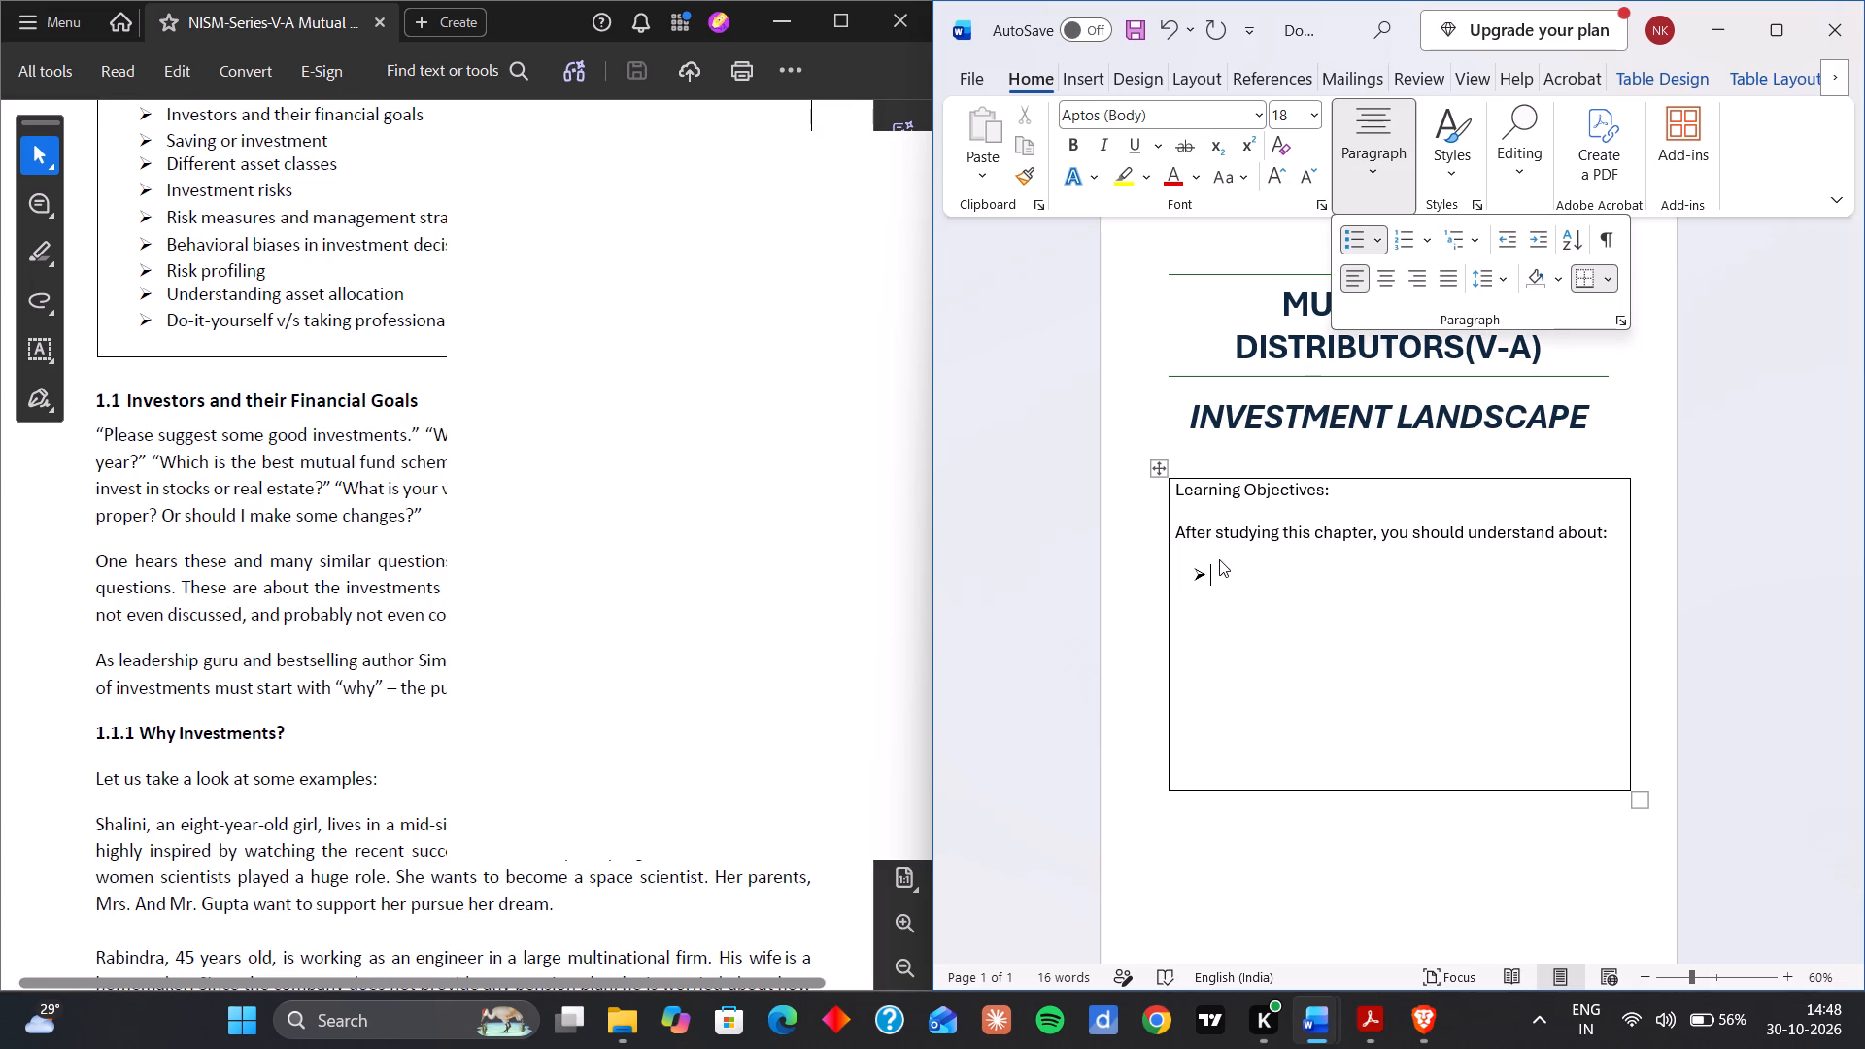
Enter the first two objectives as bullets: "Investors and their financial goals" and "Saving or investment".
type("inves")
left_click(1214, 578)
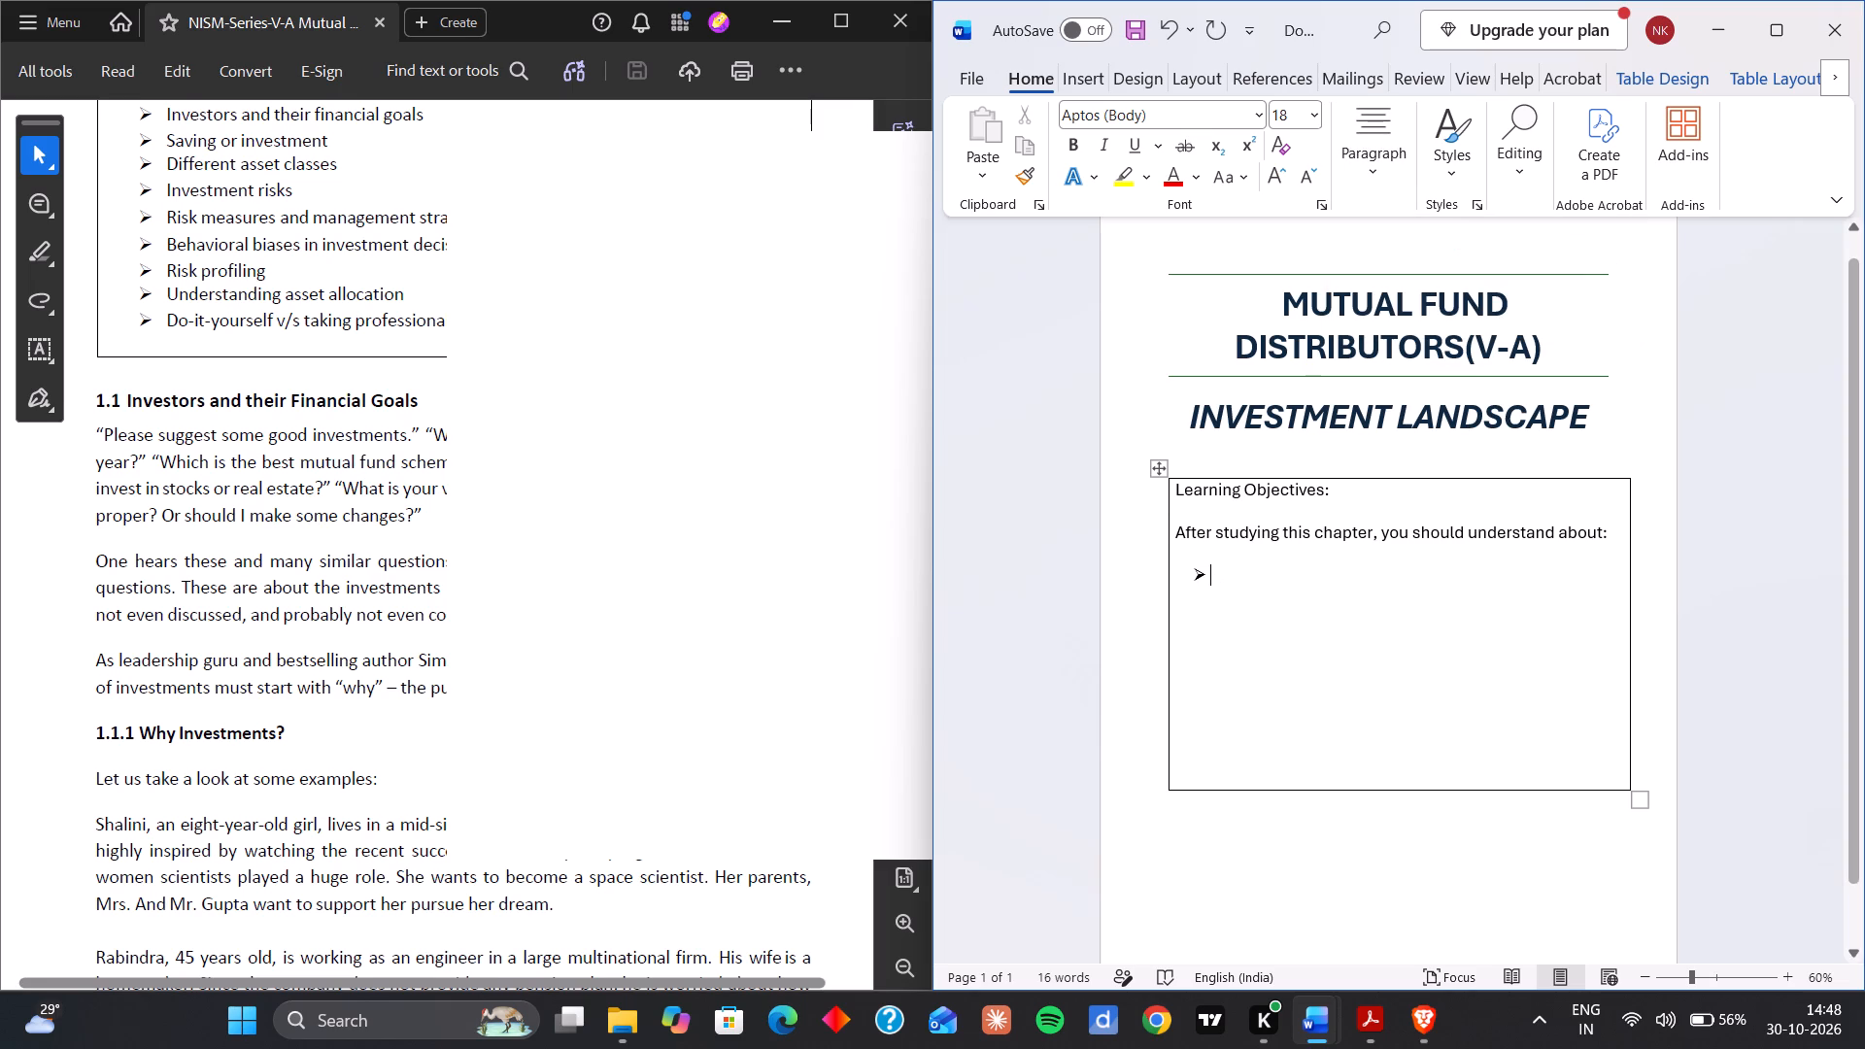
type("inve")
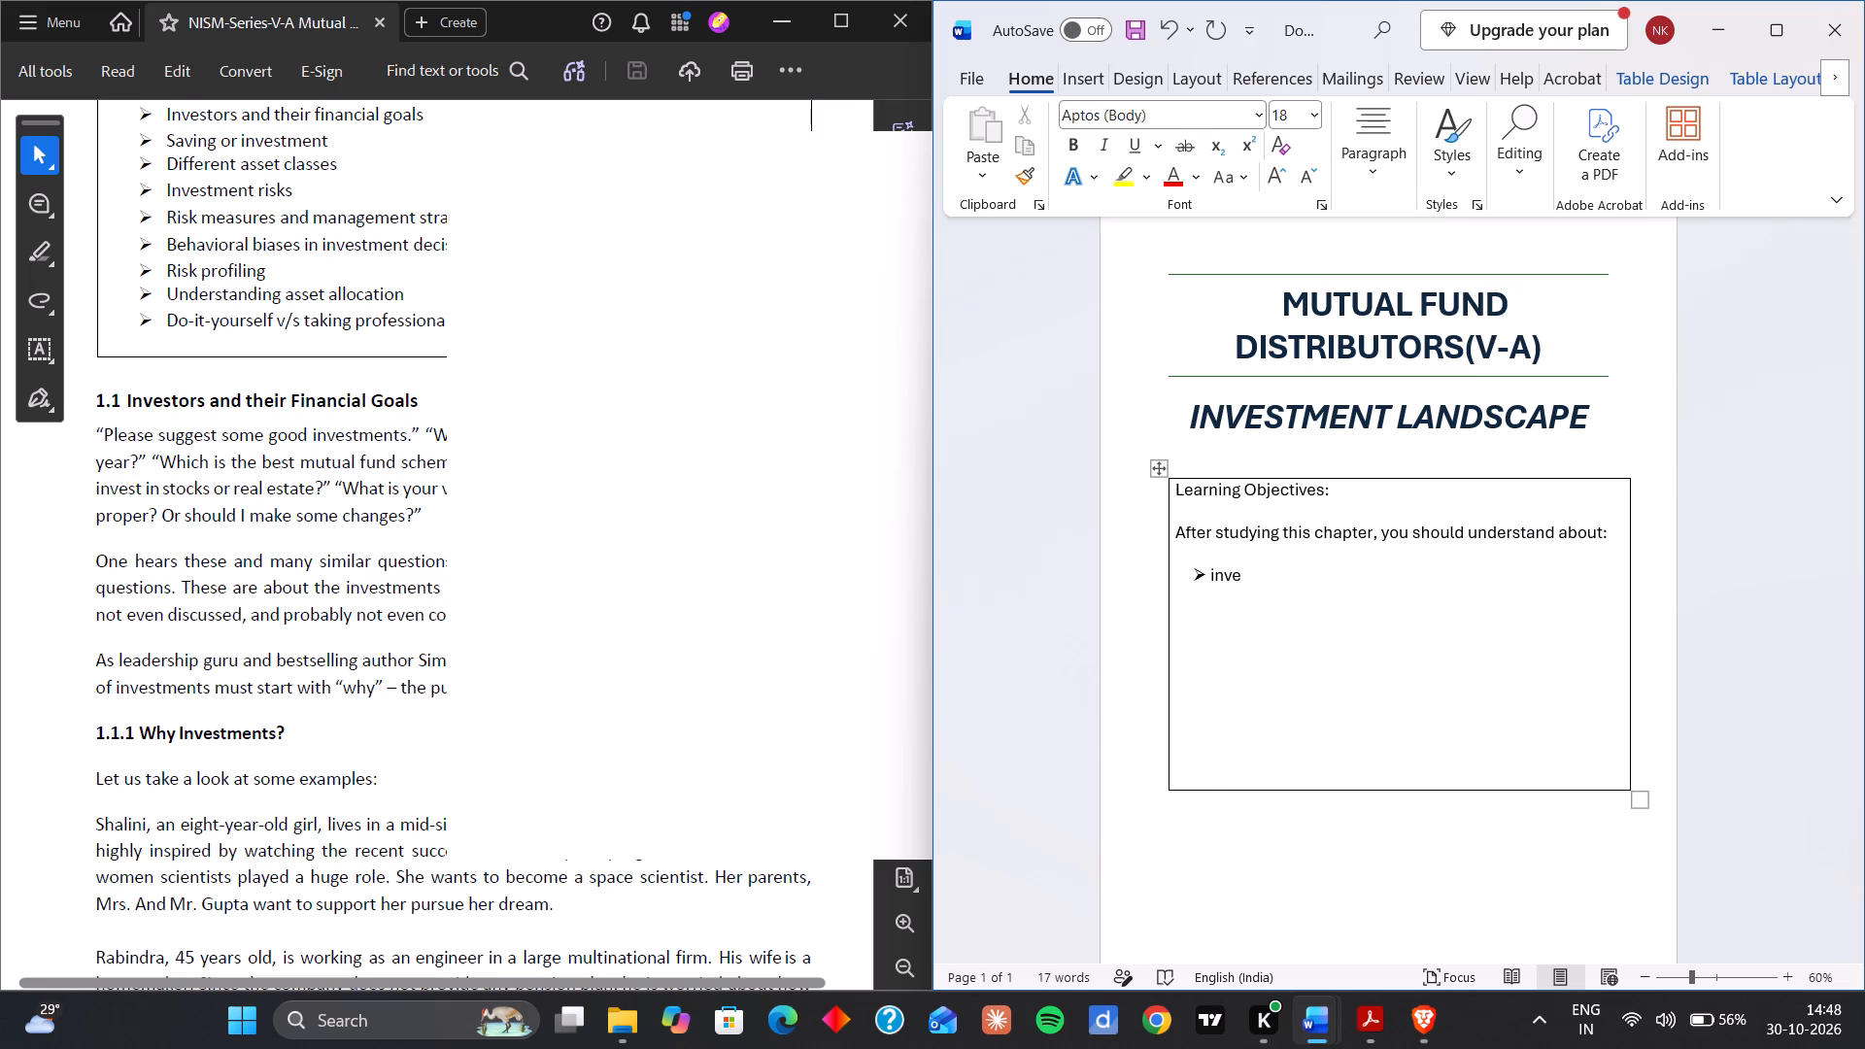
type("stors and their fin")
type("ancial goals")
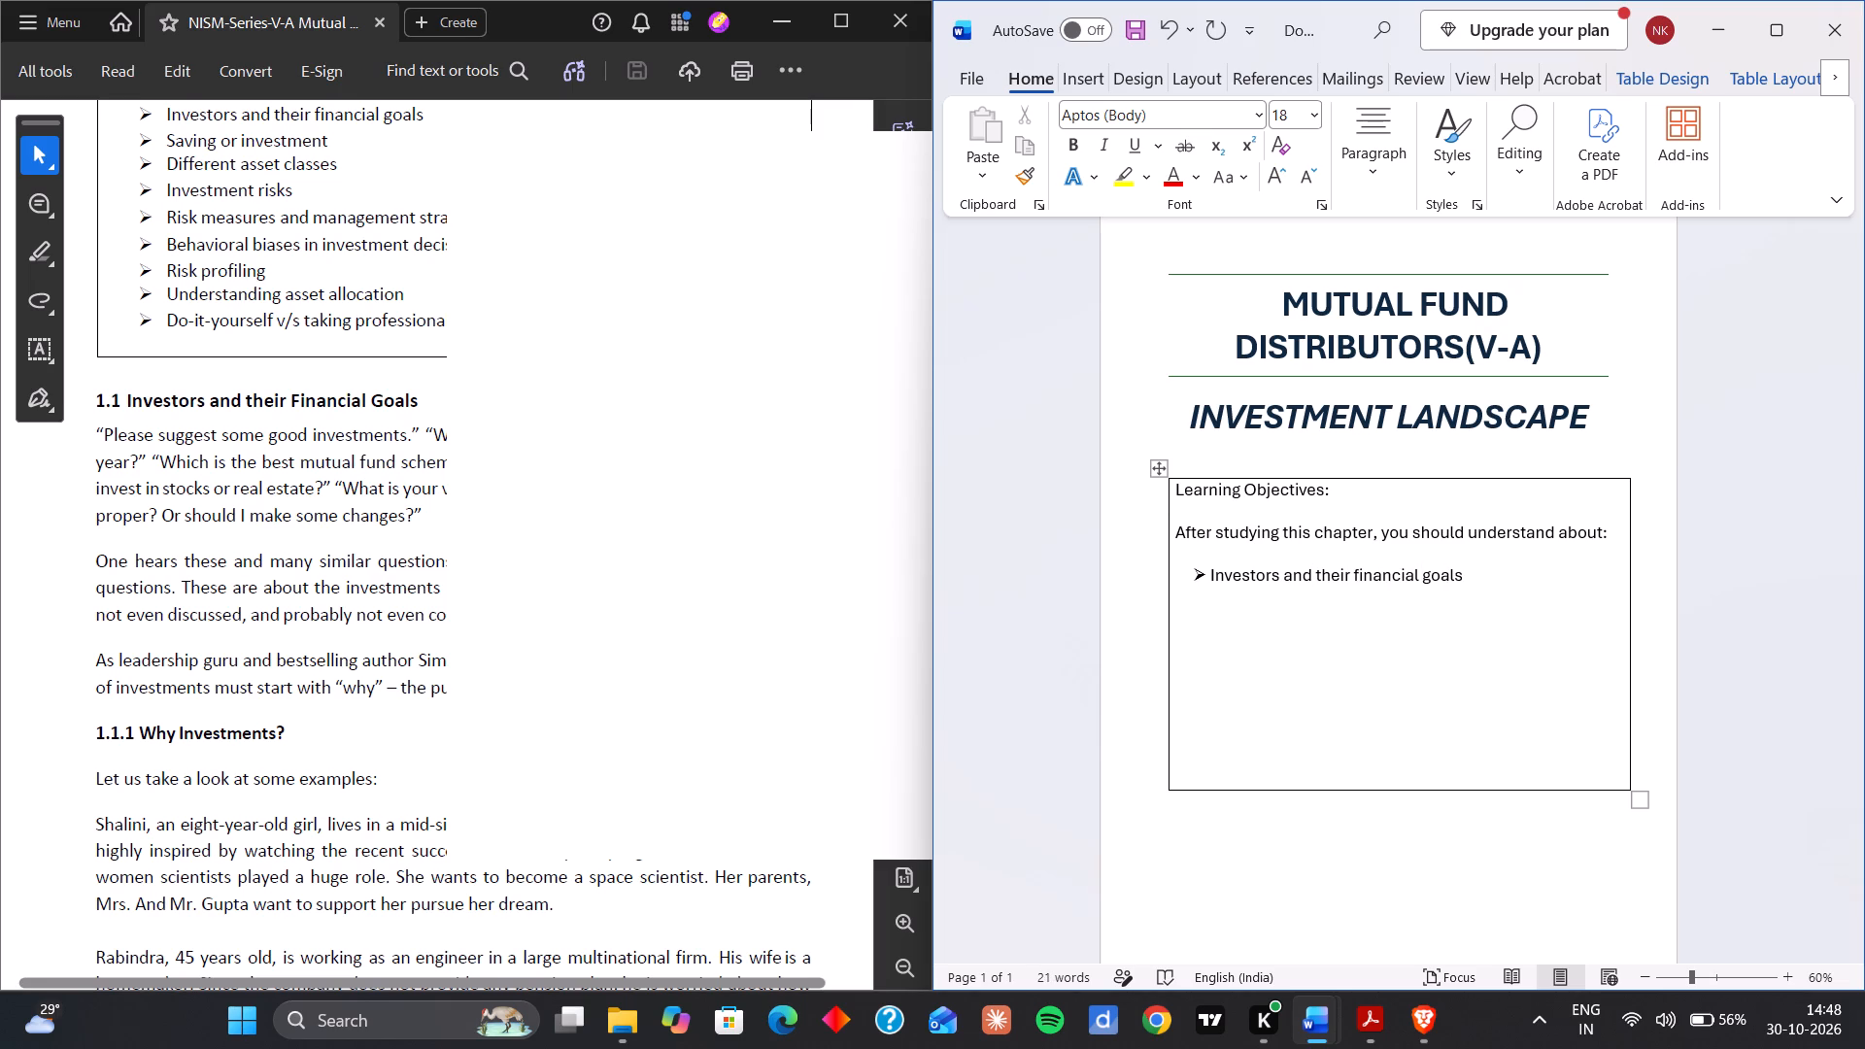
key("Return")
type("Saving")
key("space")
type("or investment")
key("Return")
Add the objectives "Different asset classes" and "Investment risks" as the third and fourth bullets.
type("Diffrent")
key("space")
type("asset classes")
key("Return")
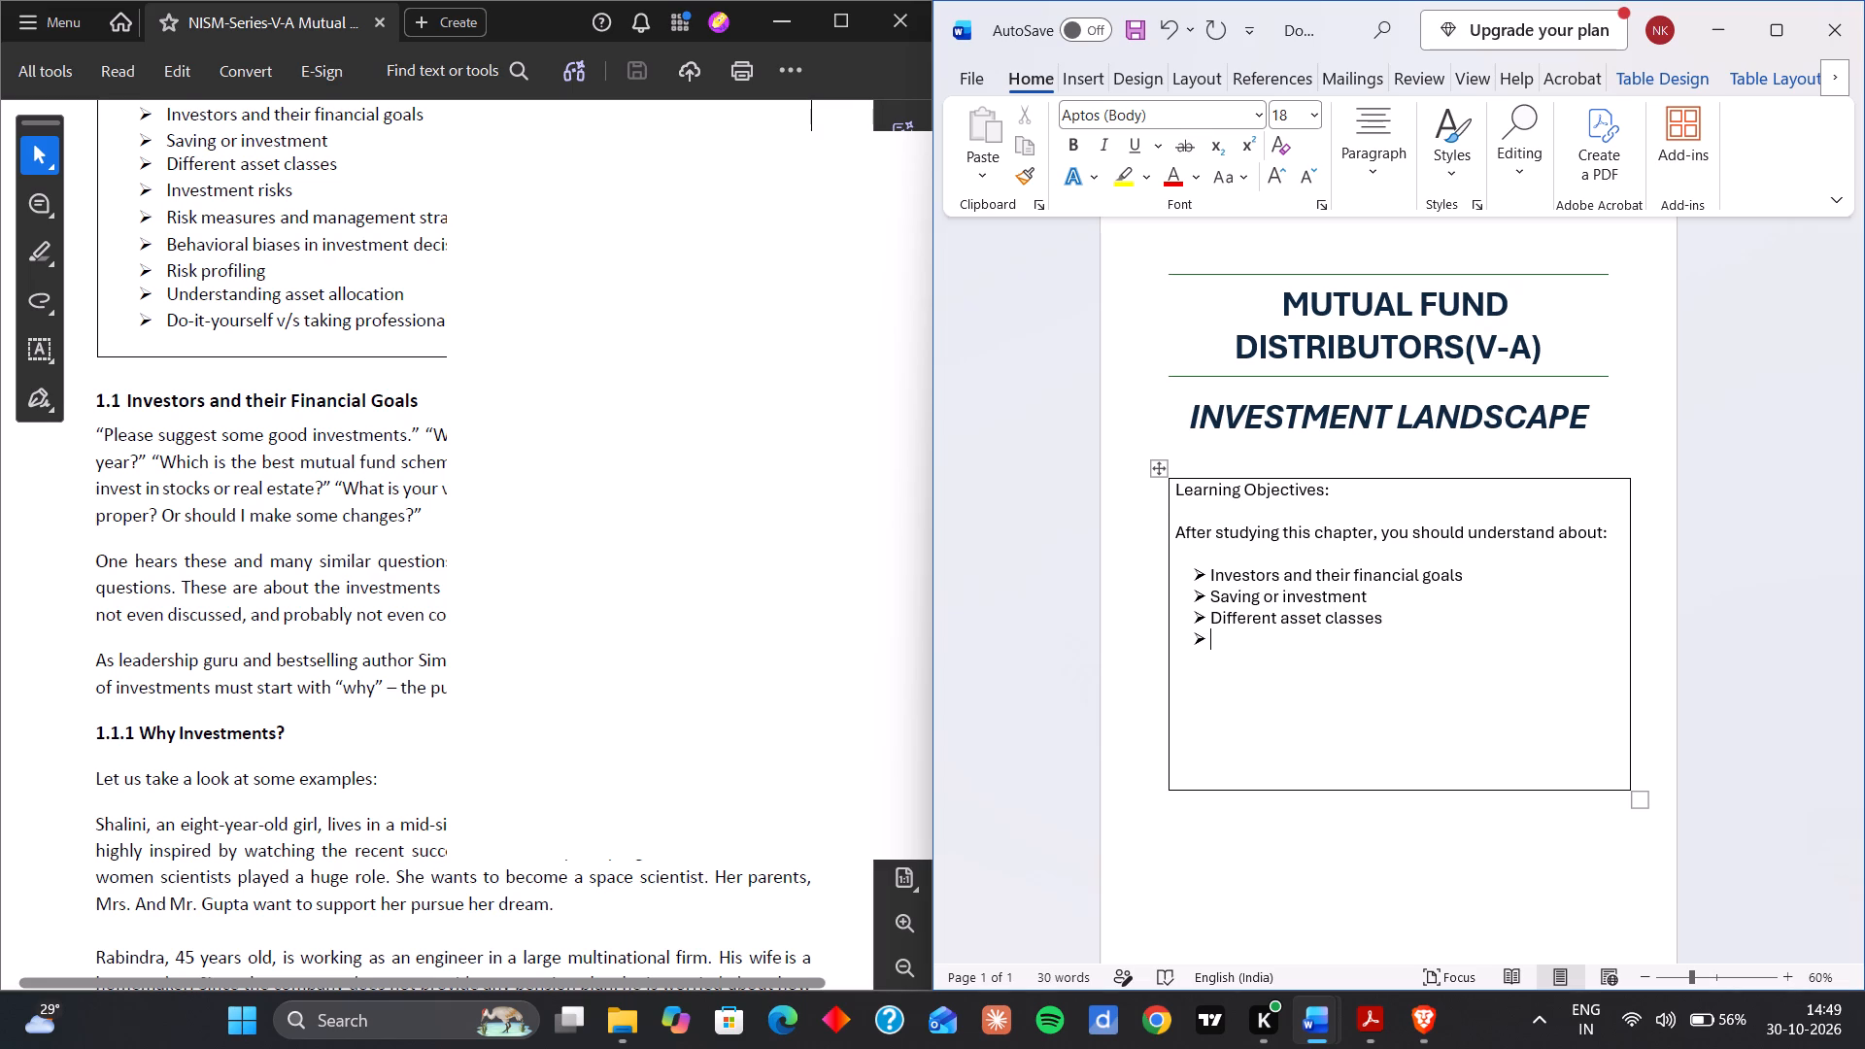
type("Investment")
key("space")
type("risks")
key("Return")
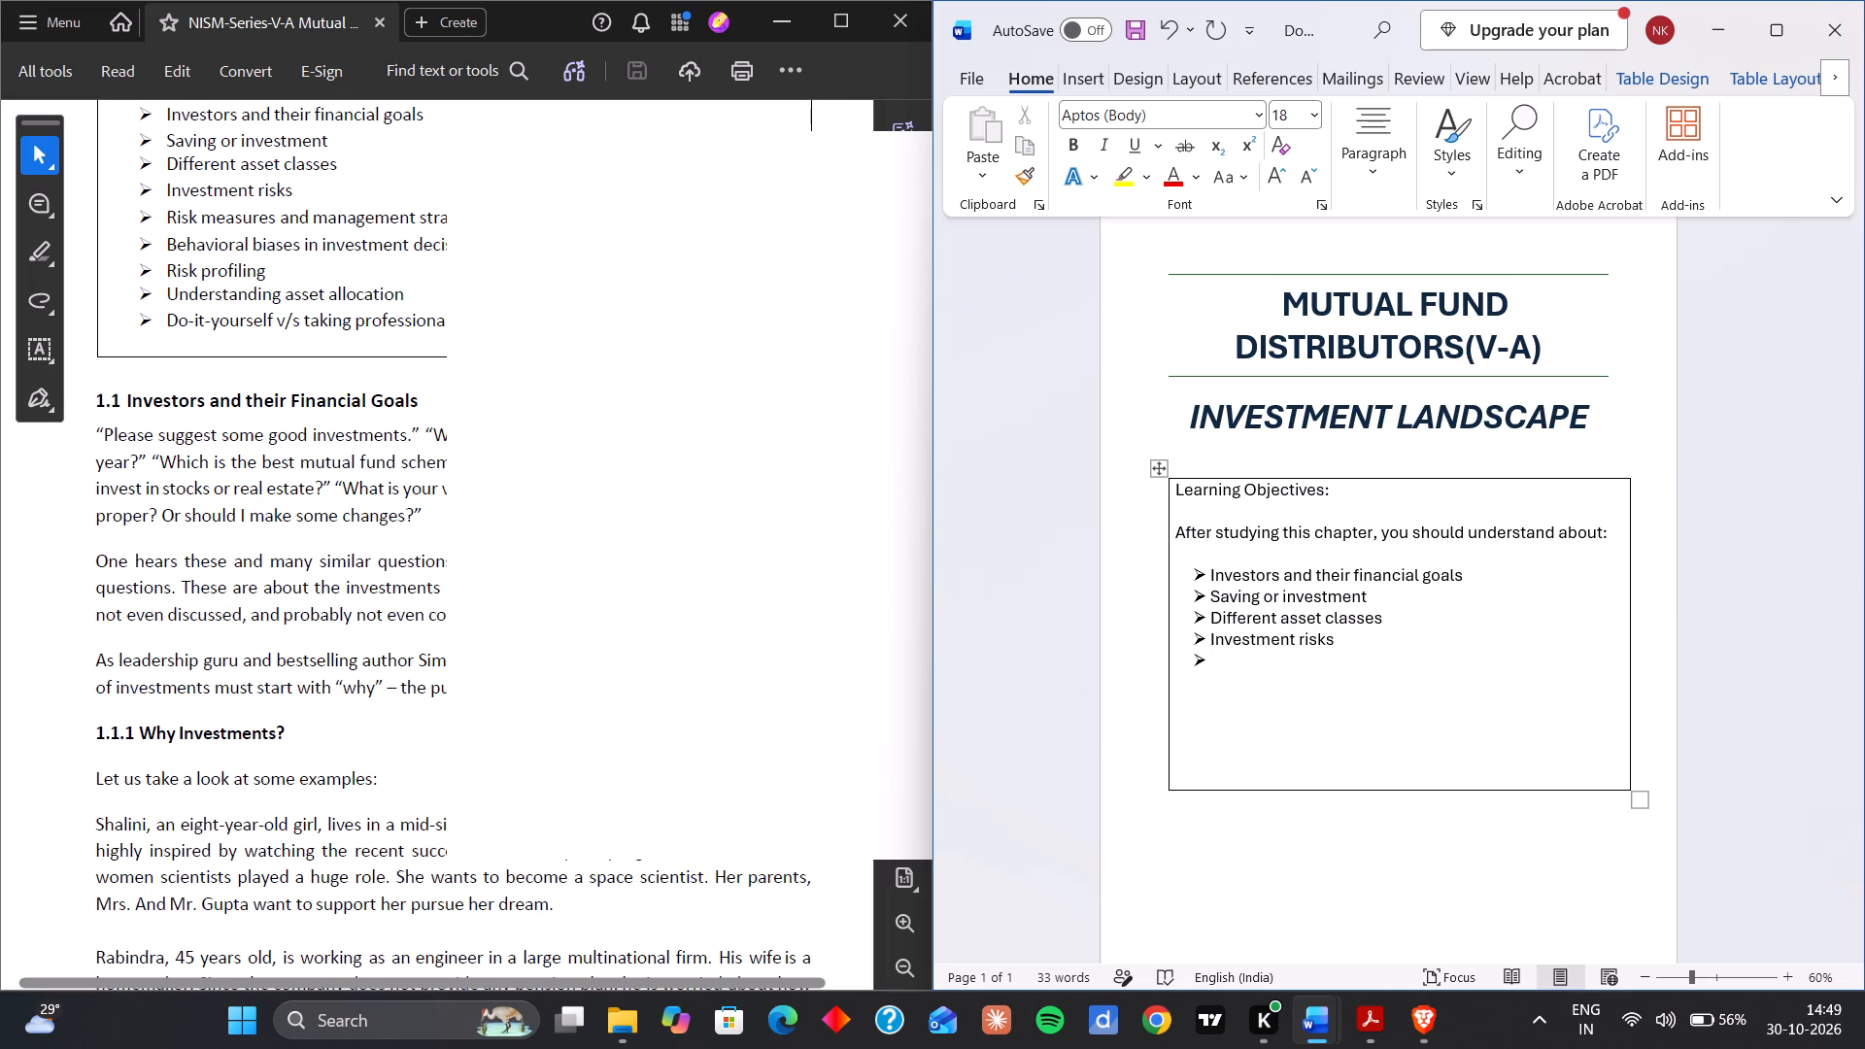
Add "Risk measures and management statergies" as the fifth objective bullet.
type("Ris")
key("k")
key("space")
type("measures")
key("space")
type("and management")
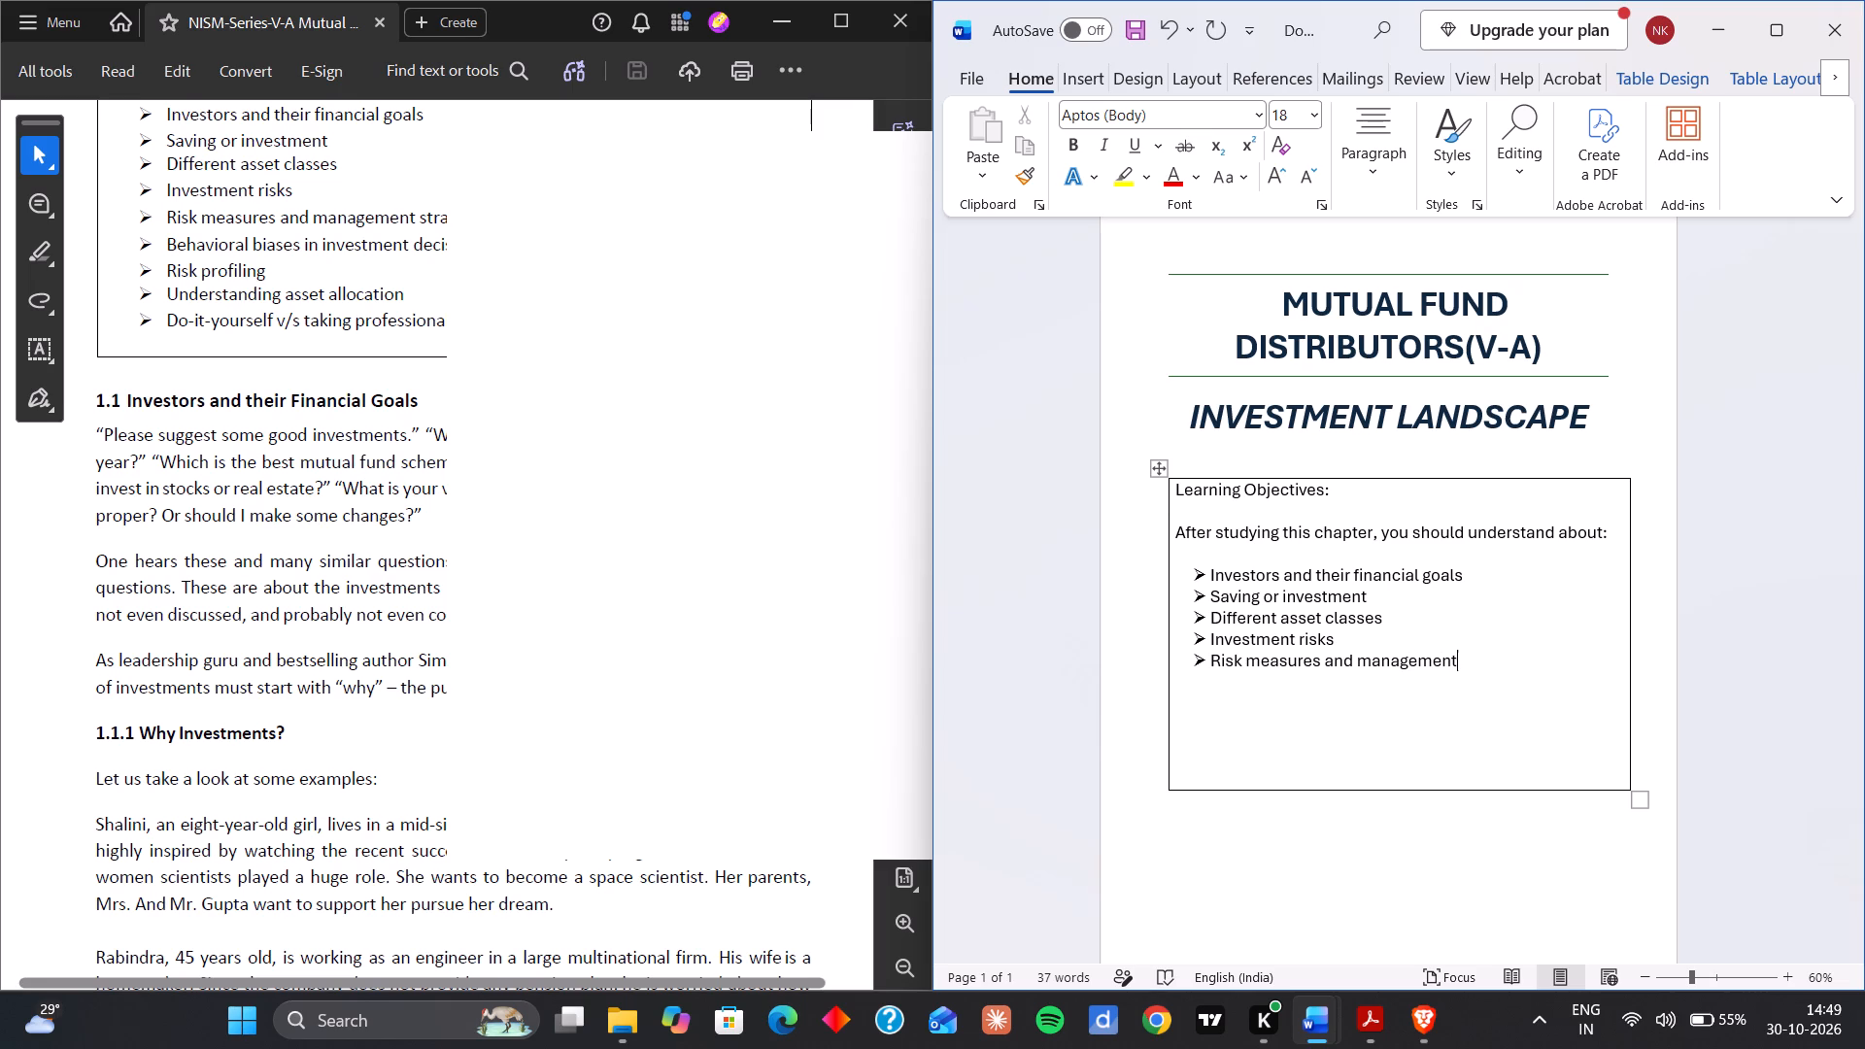
key("space")
type("statergies")
key("Return")
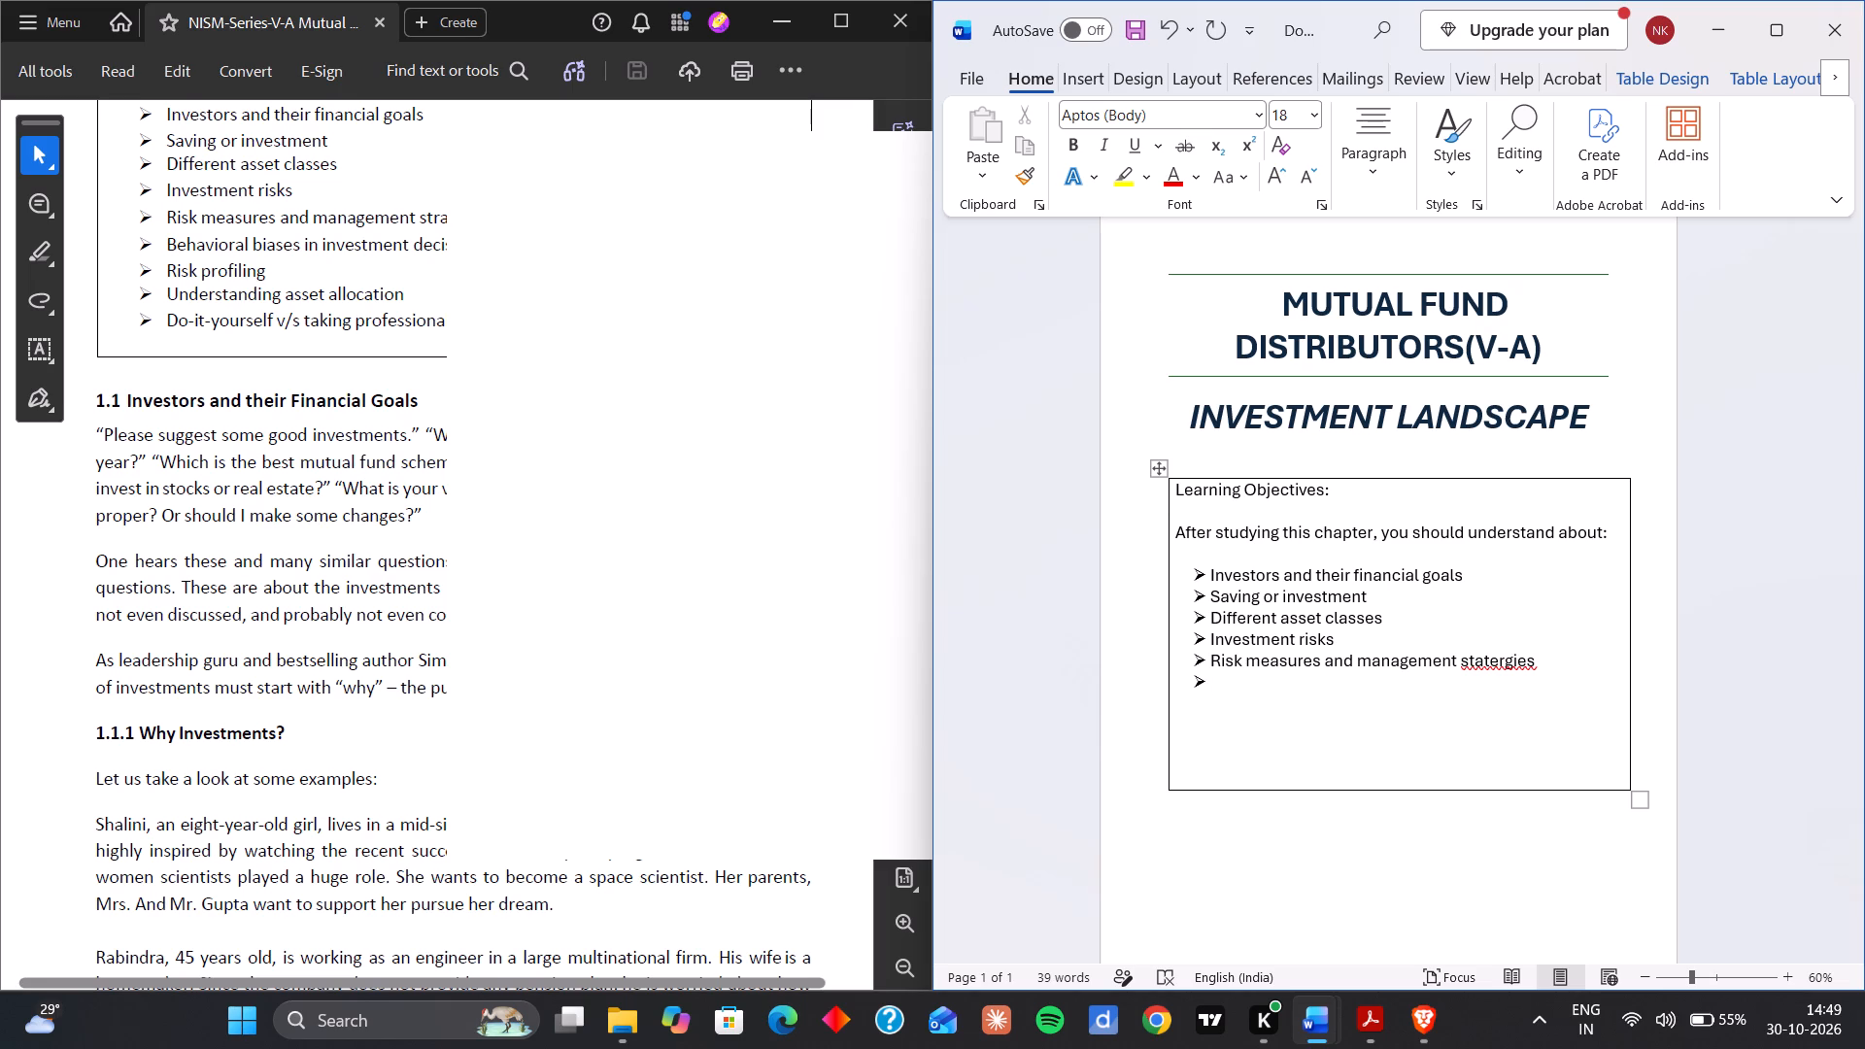
Add "Behaviorial biases in investment decision making" as the sixth objective bullet.
key("shift+b")
type("ehavio")
key("r")
type("ial")
key("space")
type("biases")
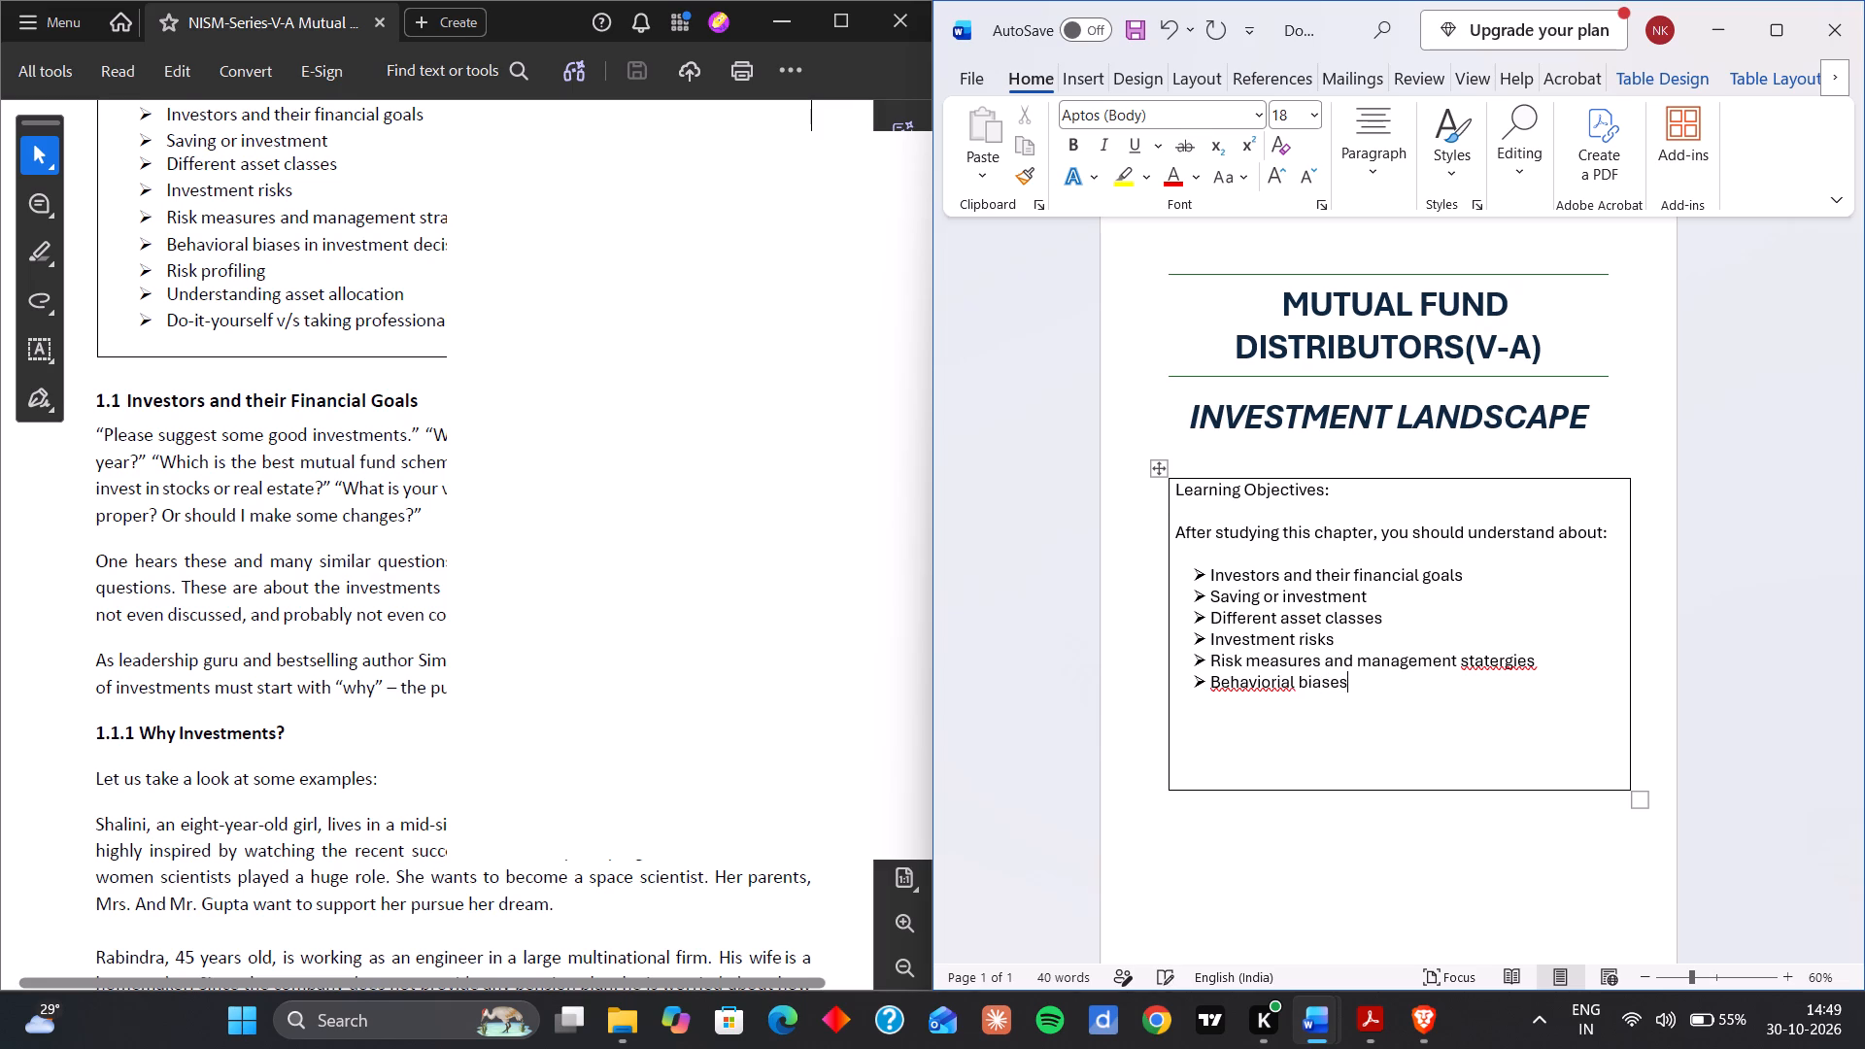
key("space")
type("in inc")
key("BackSpace")
type("ves")
type("tment")
key("space")
type("de")
type("cisio")
type("m=n")
key("BackSpace")
key("BackSpace")
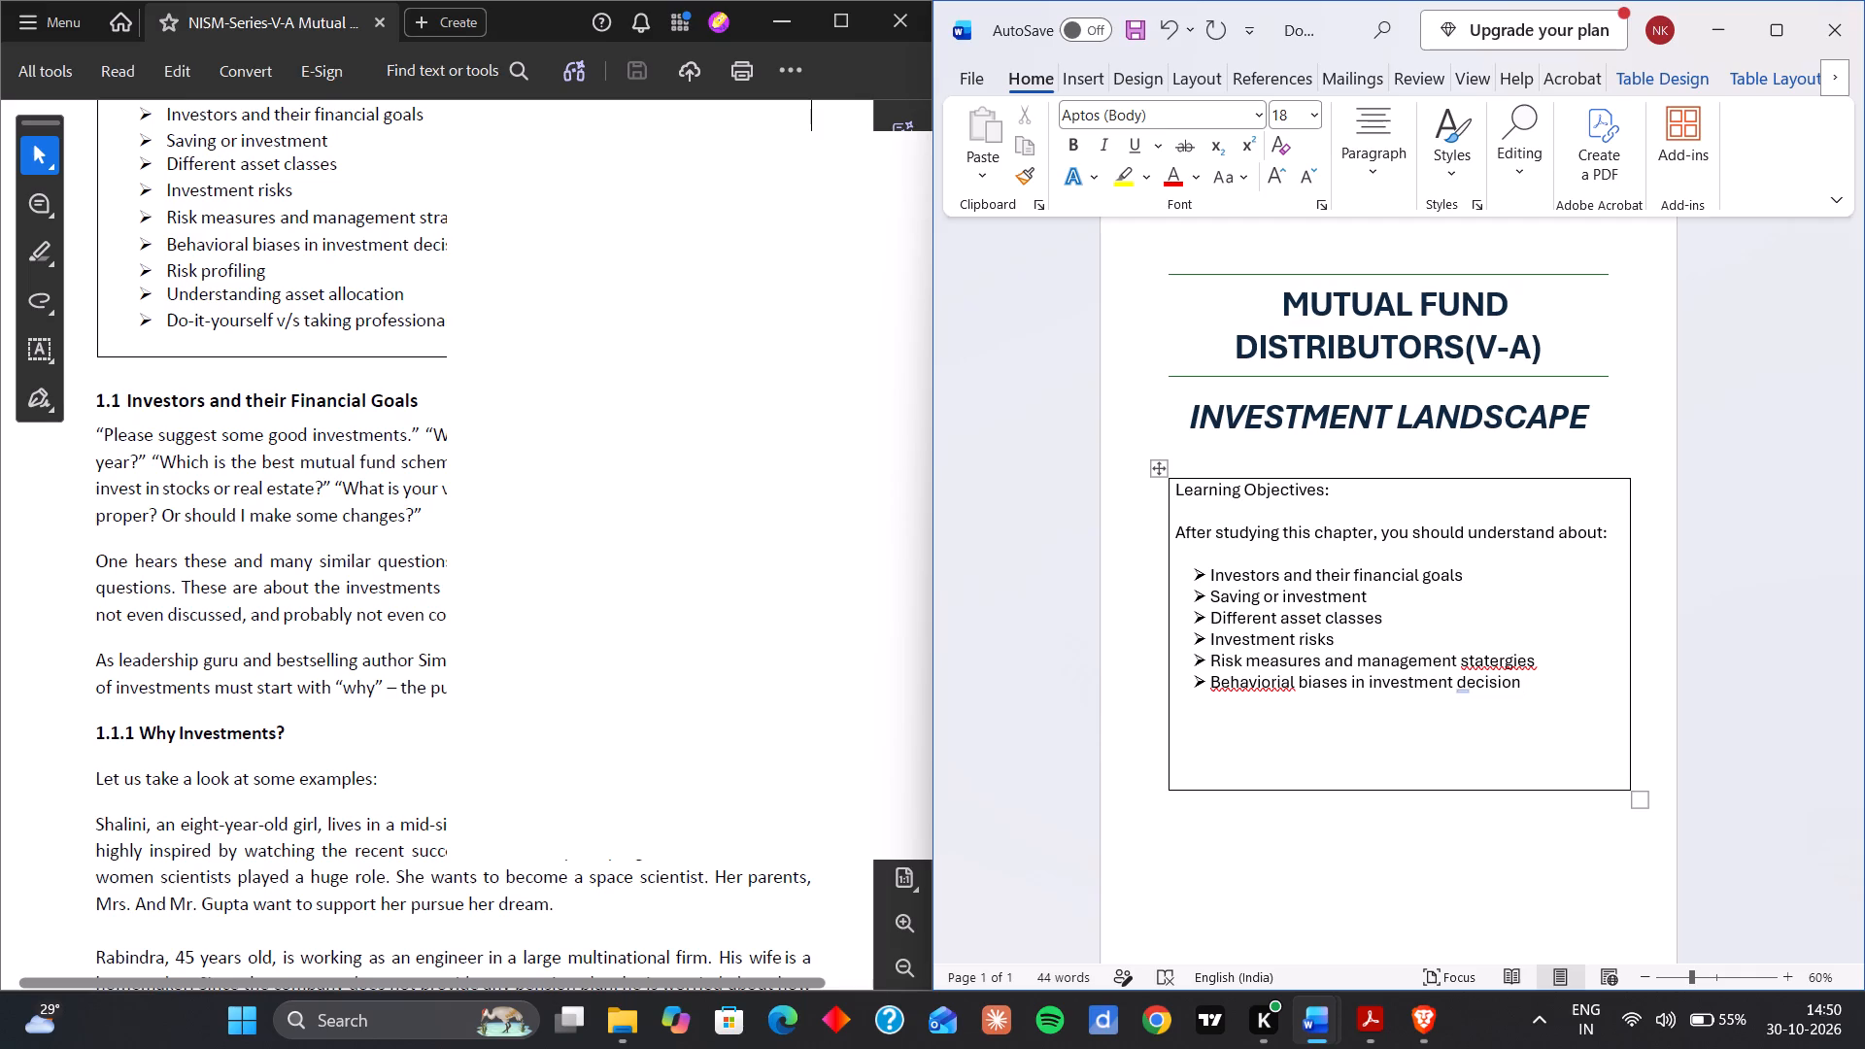
key("space")
type("makin")
key("g")
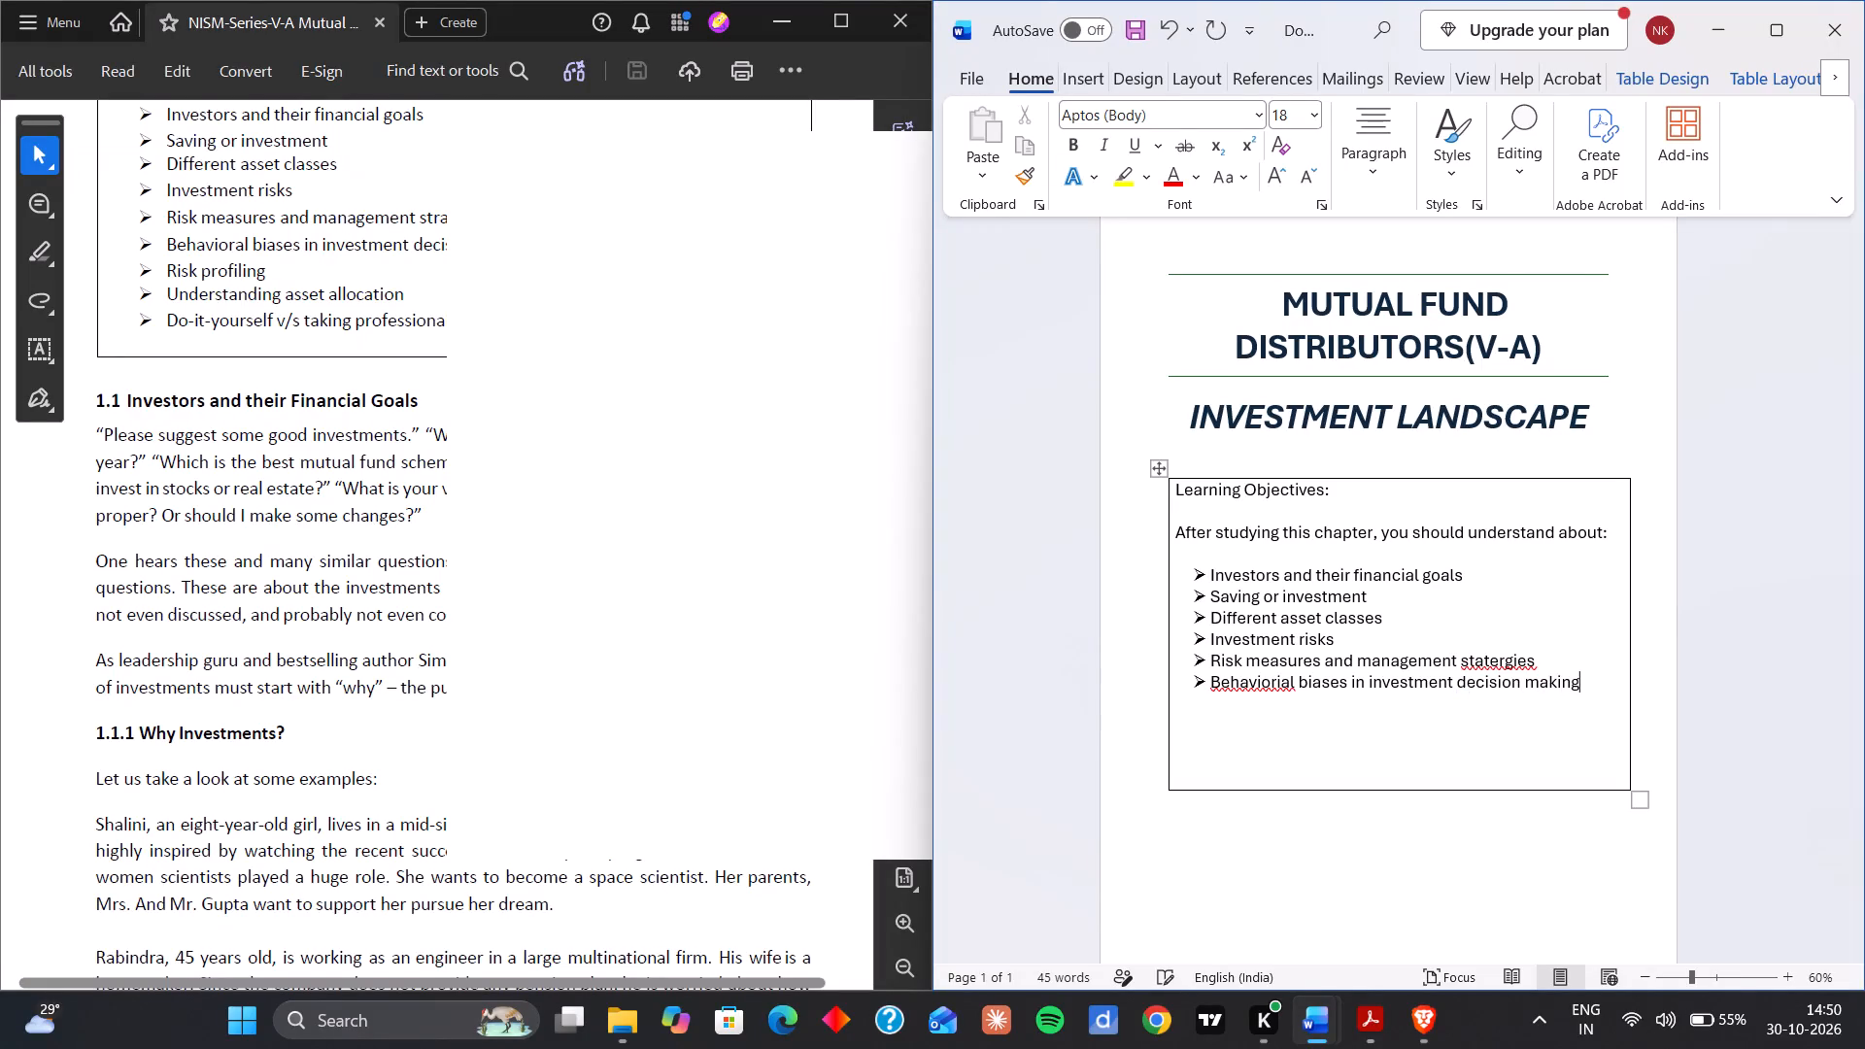
key("Return")
Add the objectives "Risk profiling" and "Understanding asset allocation" as the seventh and eighth bullets.
type("risk")
key("space")
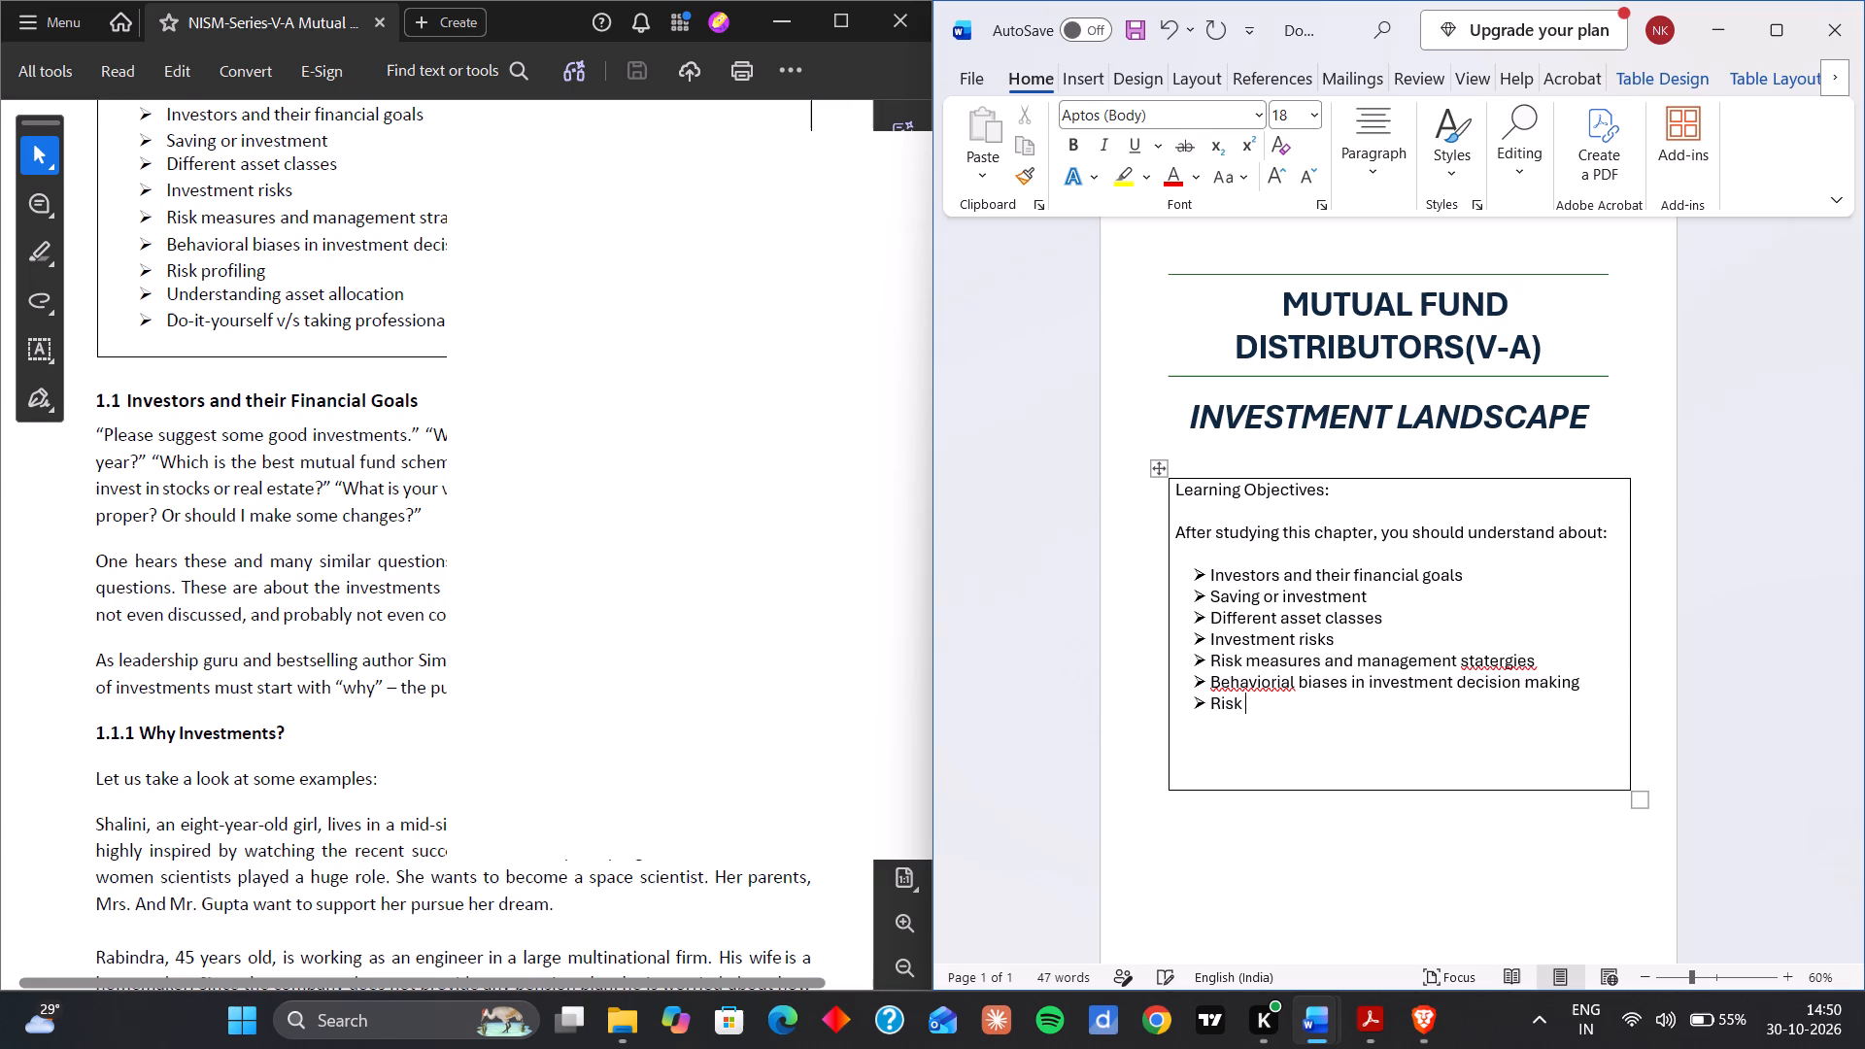
type("pro")
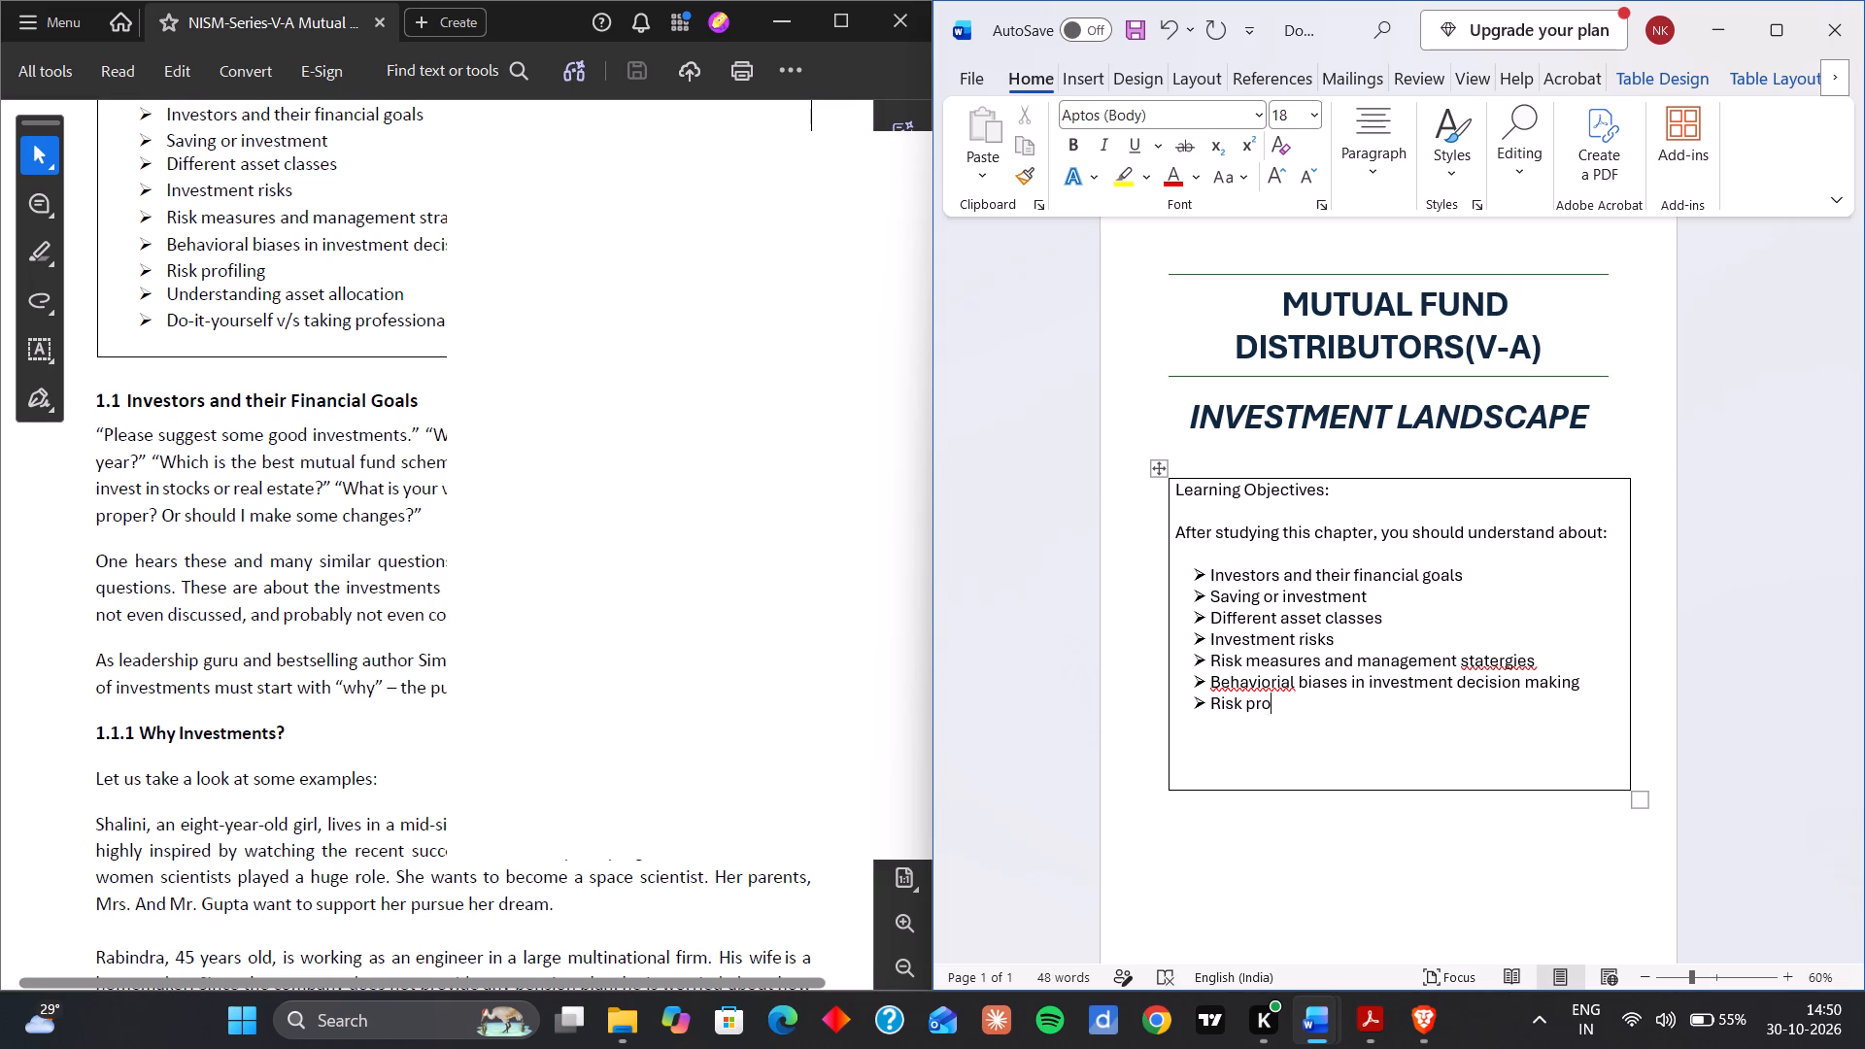
type("filing")
key("Return")
type("Un")
type("der")
type("st")
type("anding")
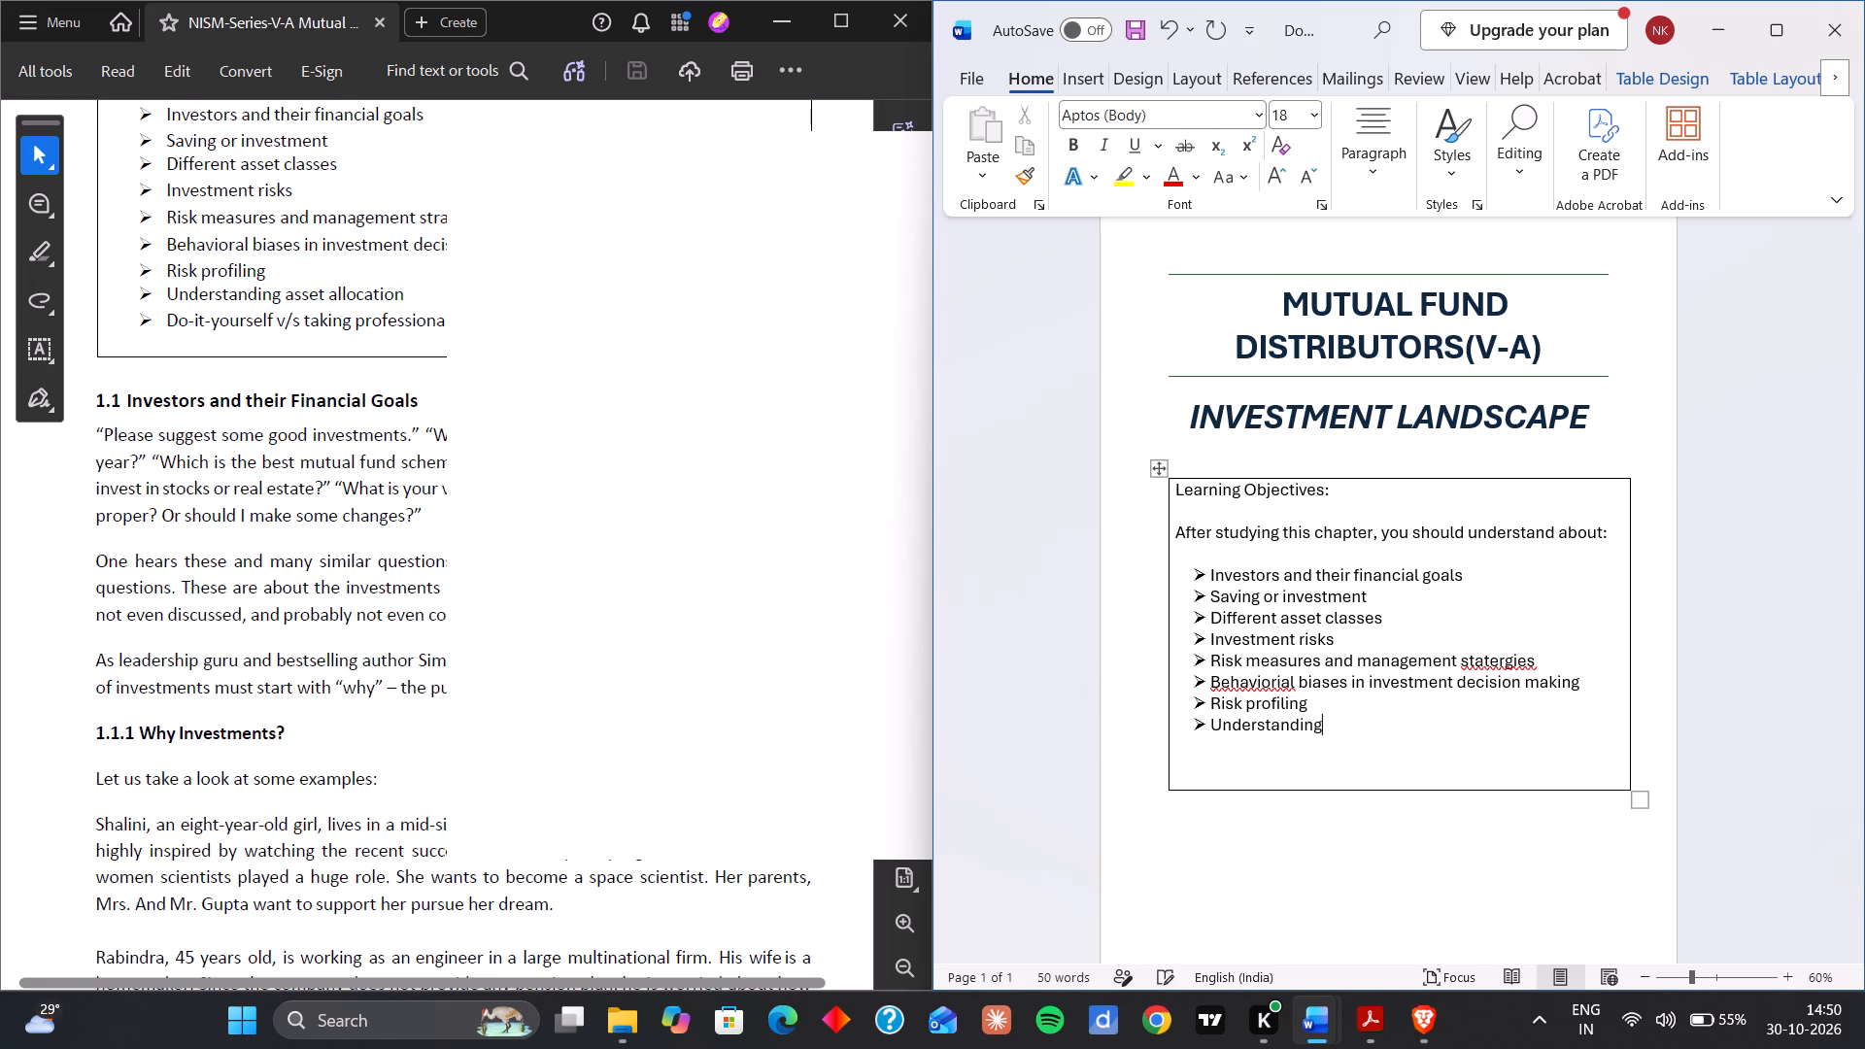
key("space")
type("asset")
key("space")
type("allocation")
key("Return")
Enter "Do-it-yourself v/s taking professional help" as the ninth objective bullet.
type("do")
key("space")
type("it")
type("\\\\\\\\")
key("BackSpace")
key("BackSpace")
key("BackSpace")
key("BackSpace")
key("BackSpace")
key("BackSpace")
key("BackSpace")
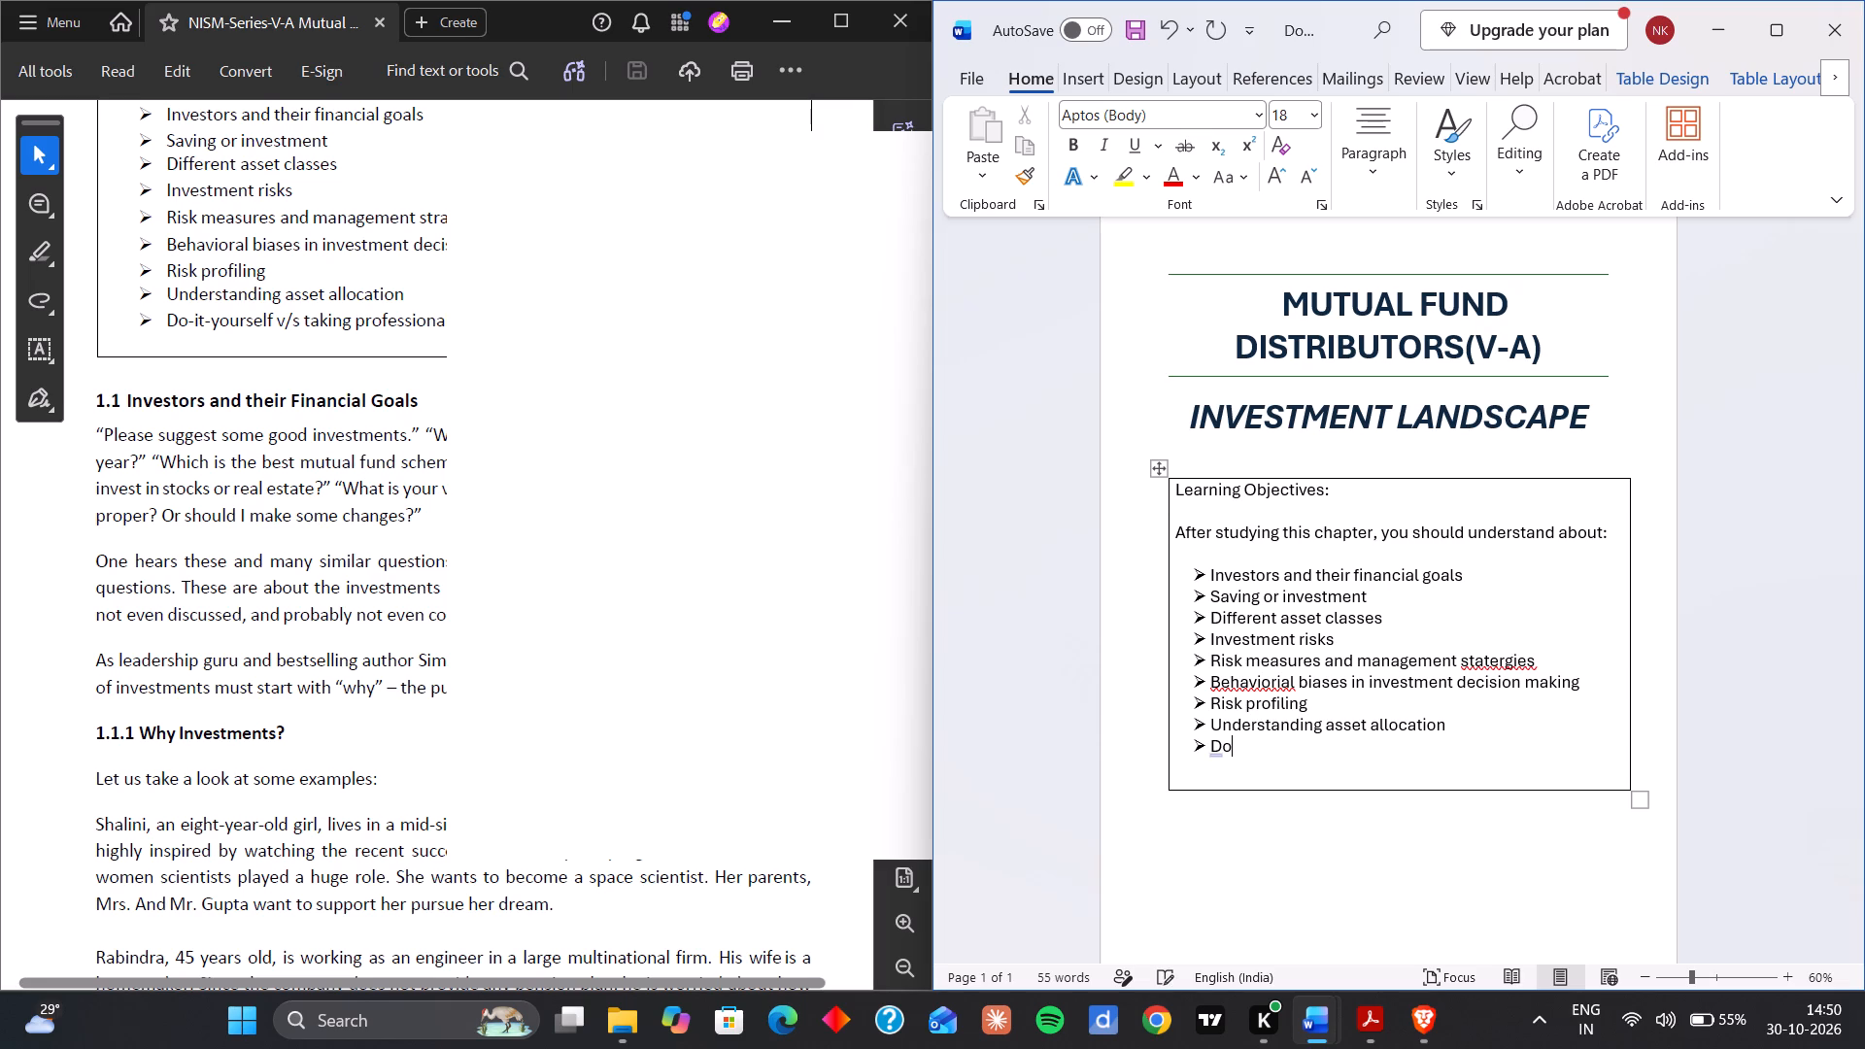
type("-it")
key("minus")
type("yourself")
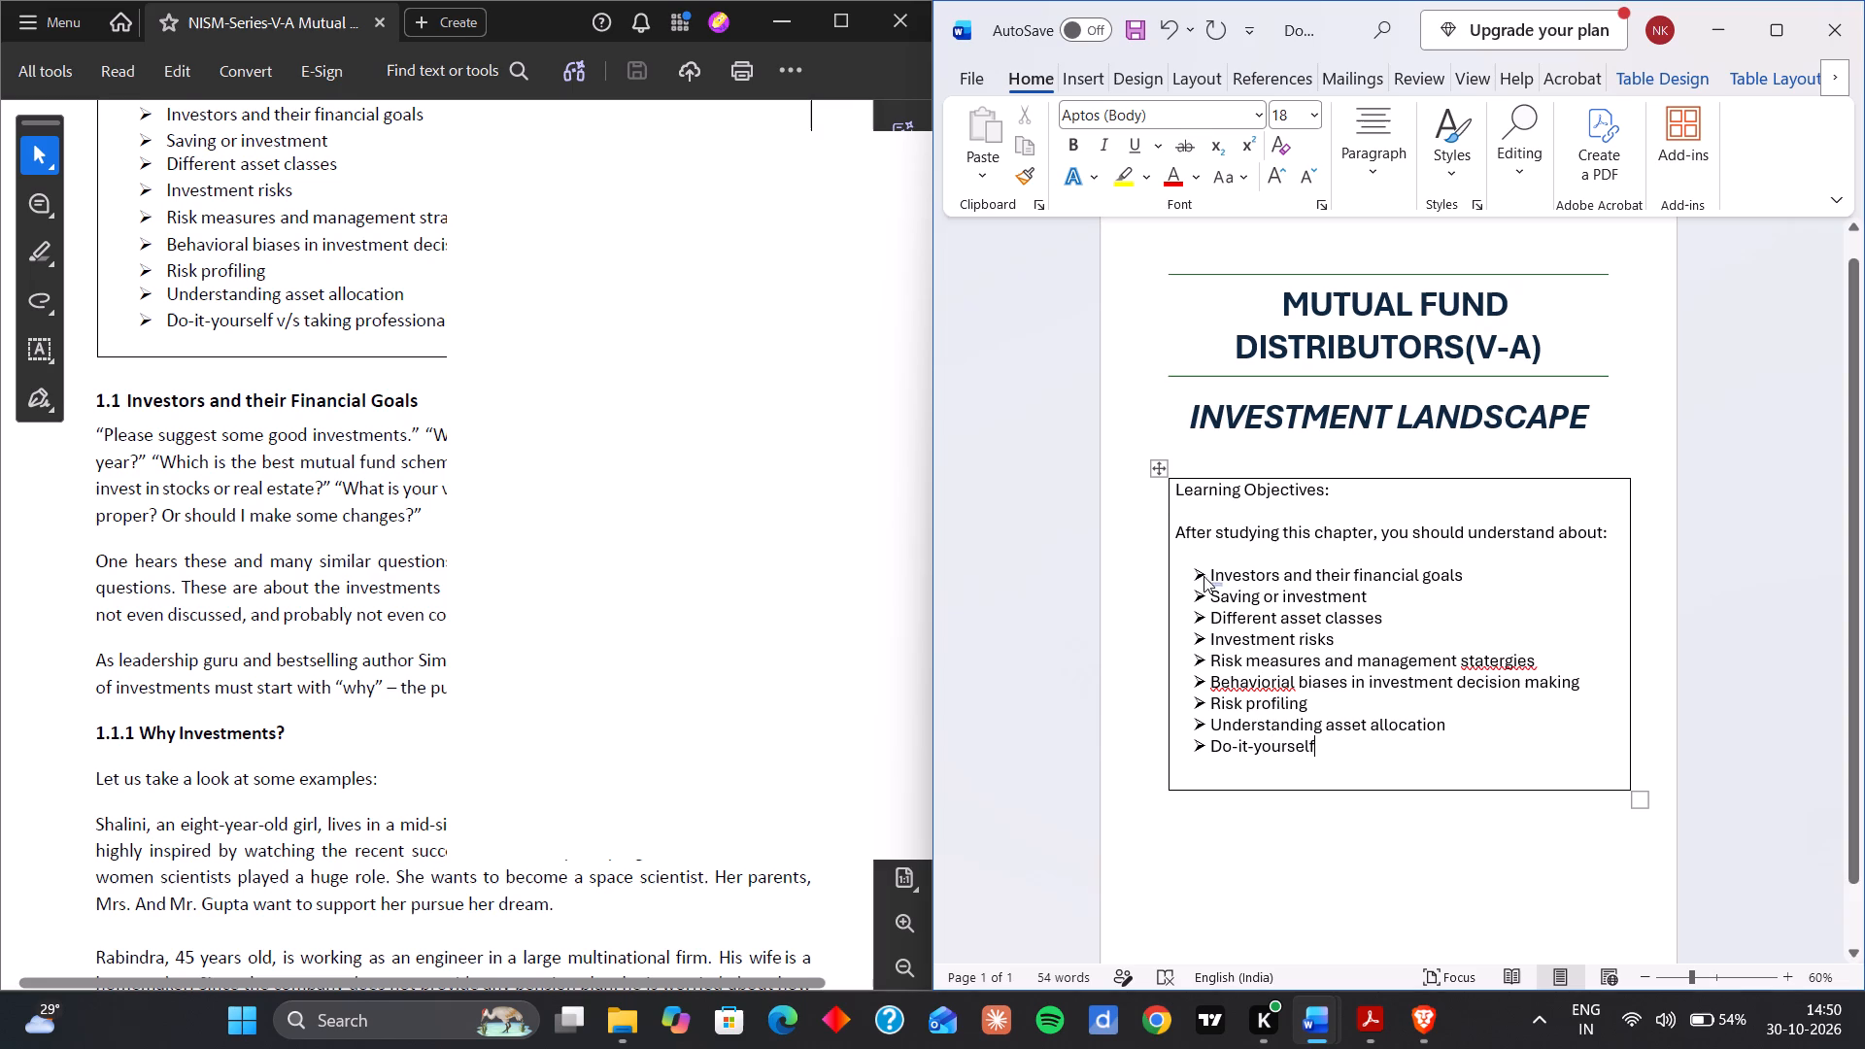
key("space")
type("v/")
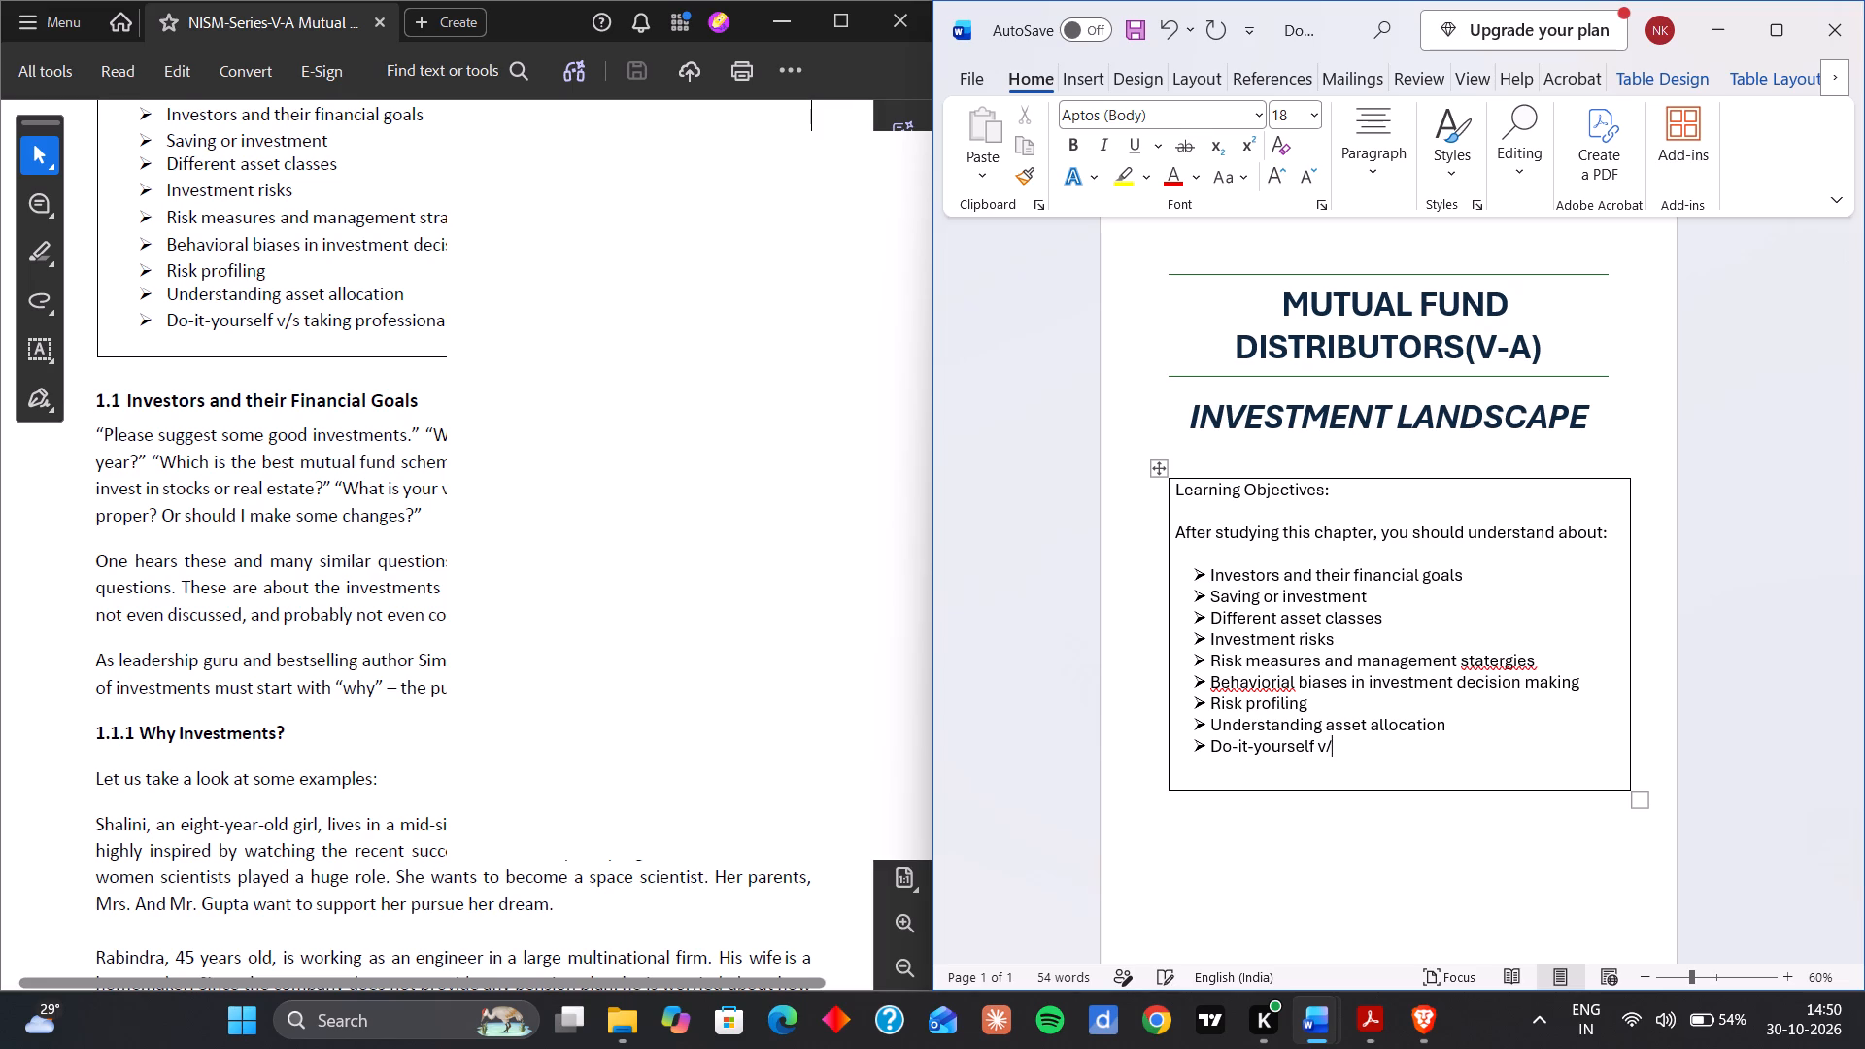
key("BackSpace")
key("slash")
key("s")
key("space")
type("taking")
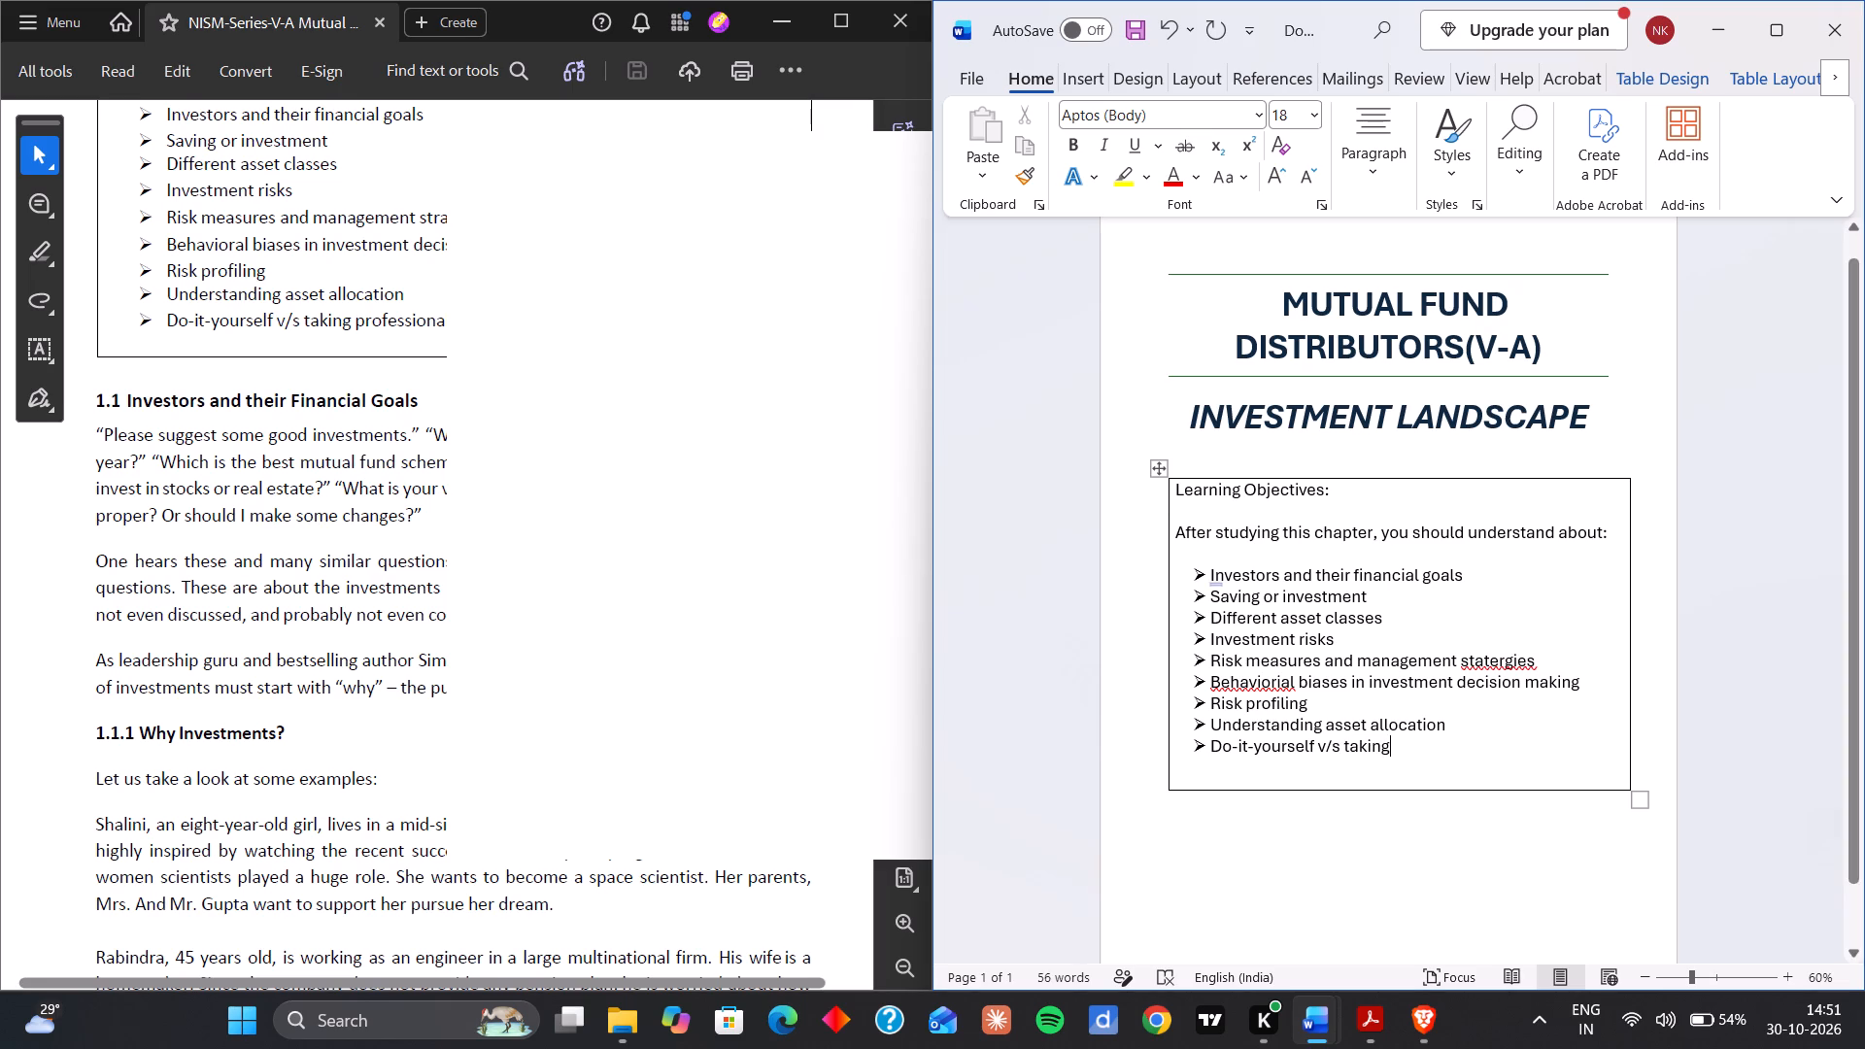
key("space")
type("pro")
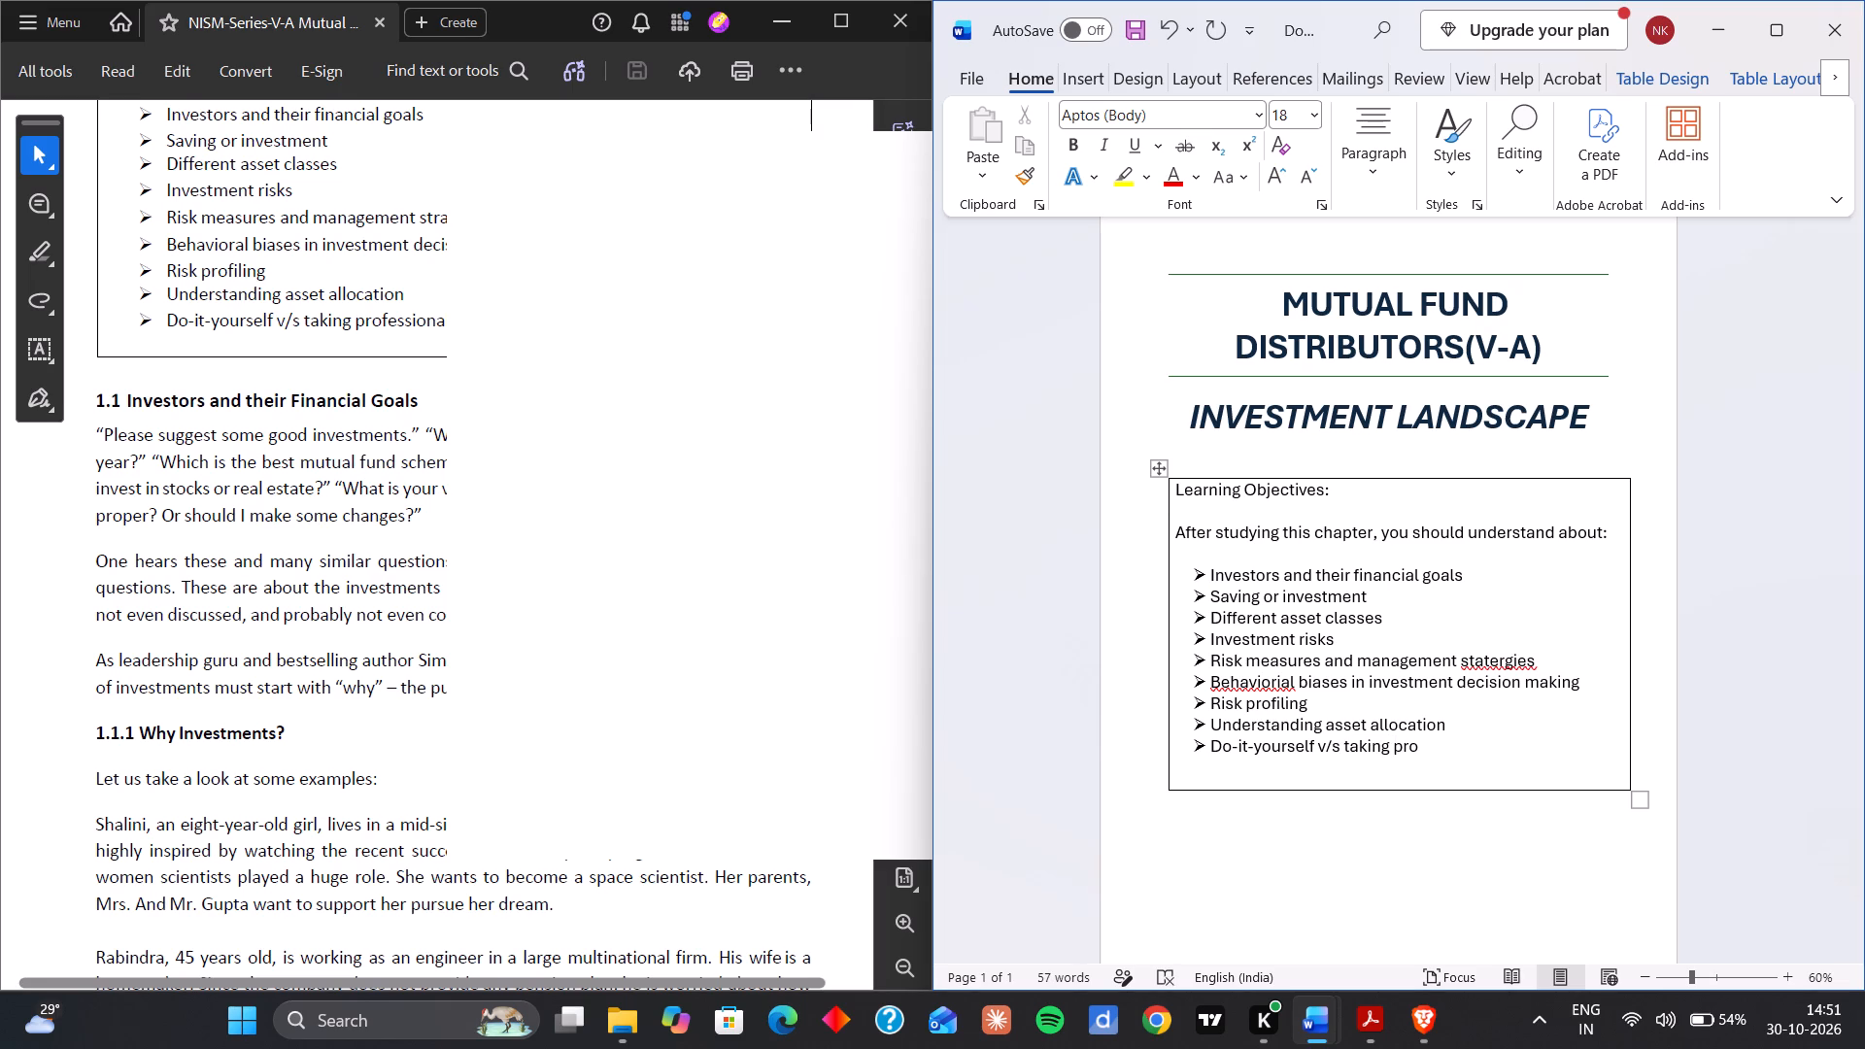
type("fessi")
type("onal")
key("space")
type("help")
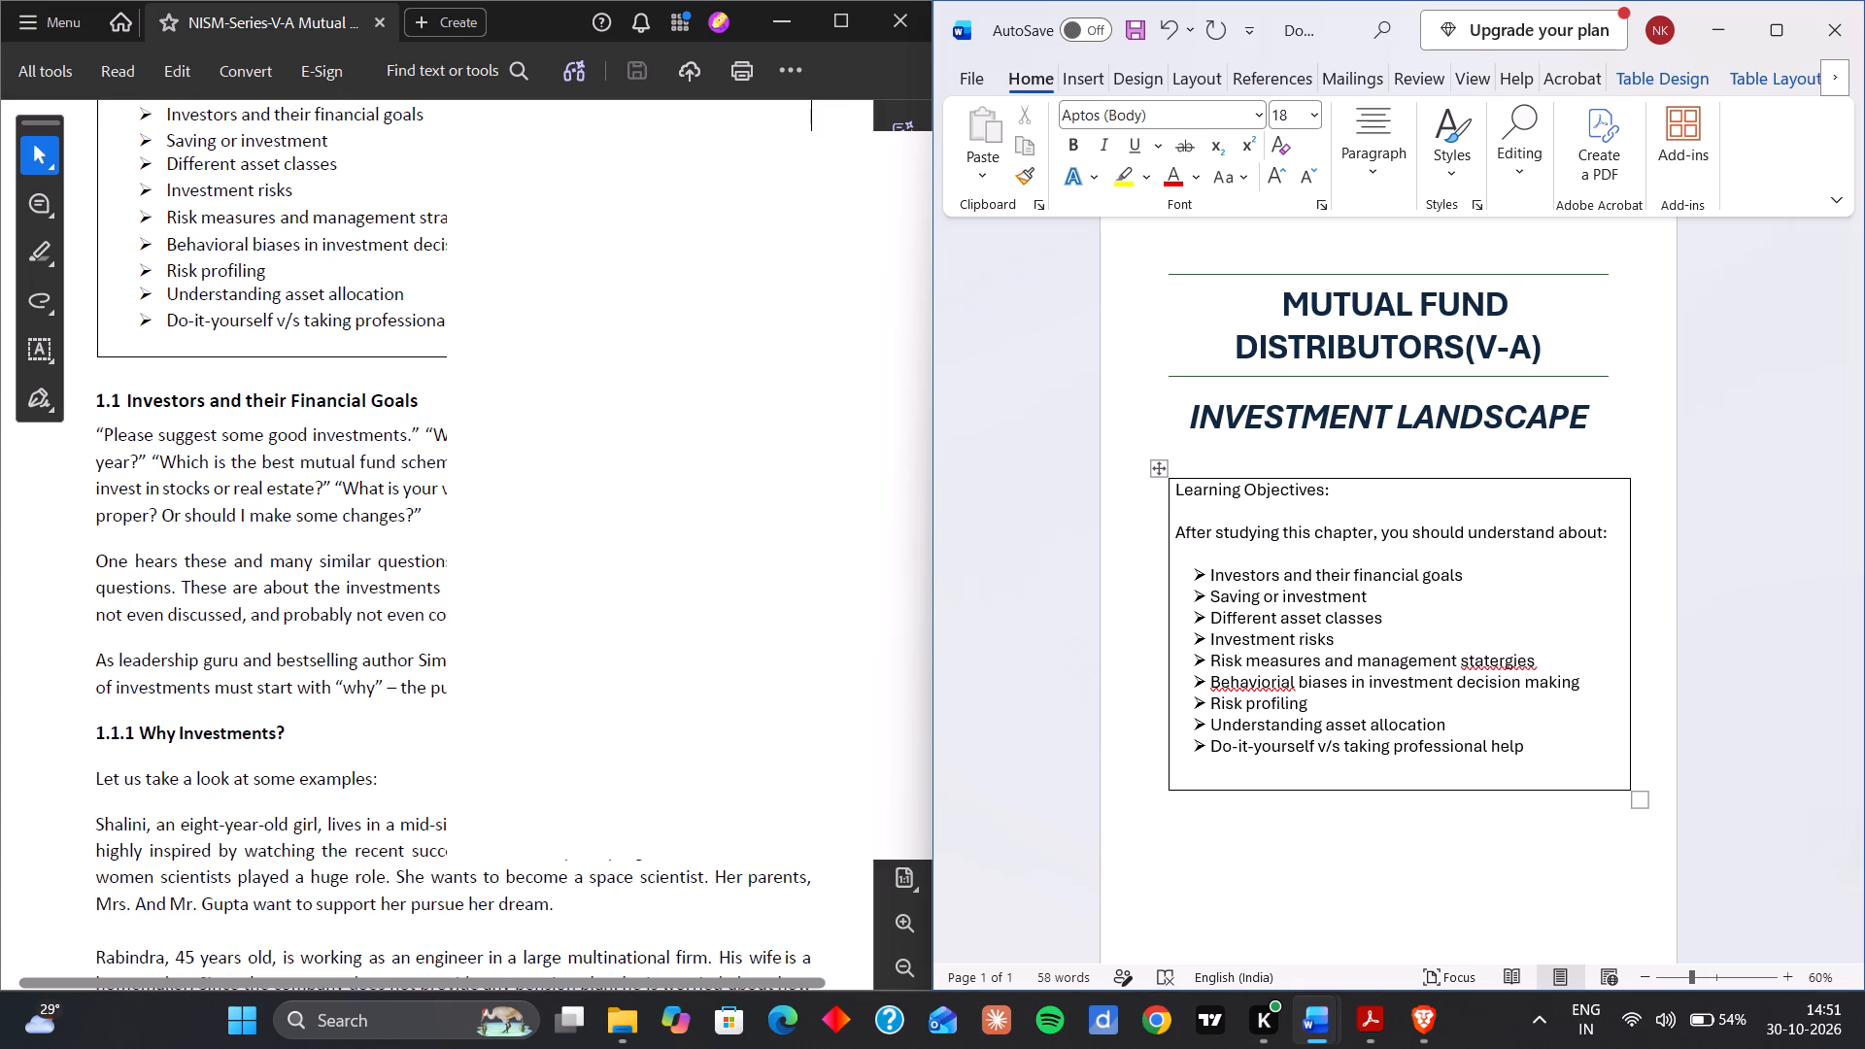
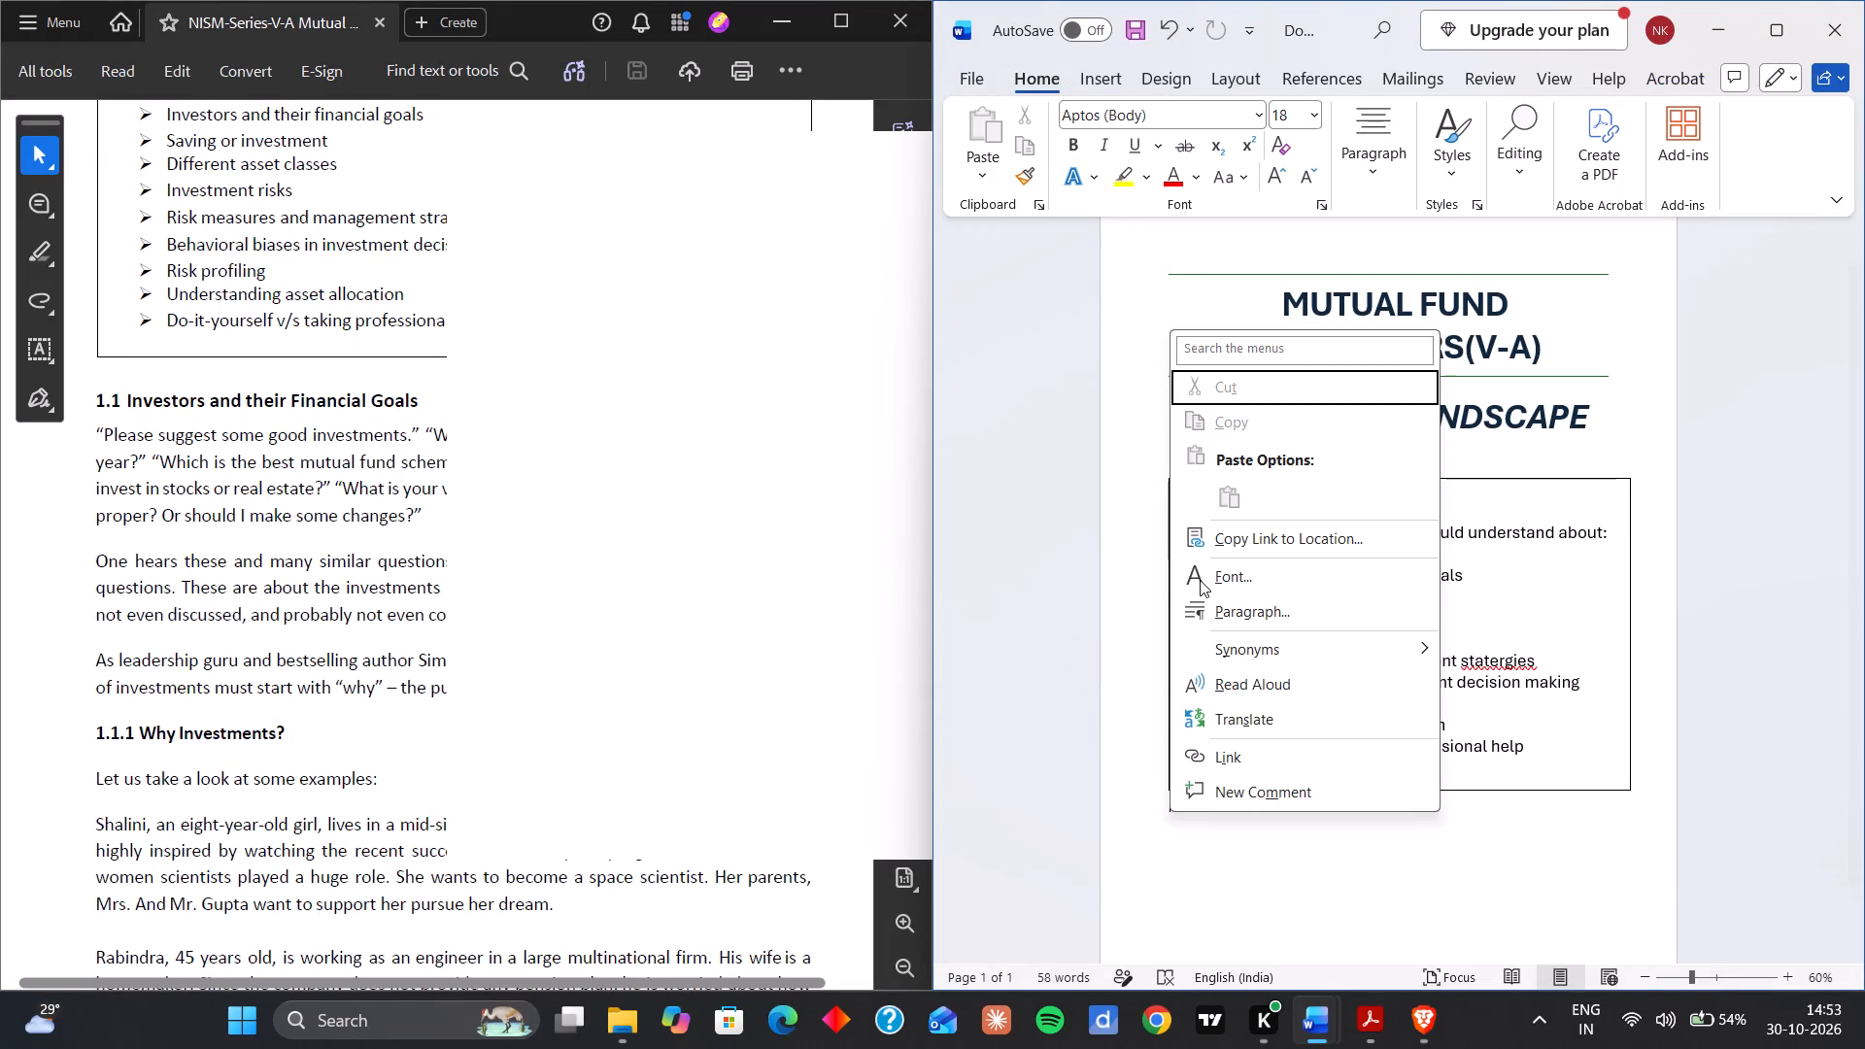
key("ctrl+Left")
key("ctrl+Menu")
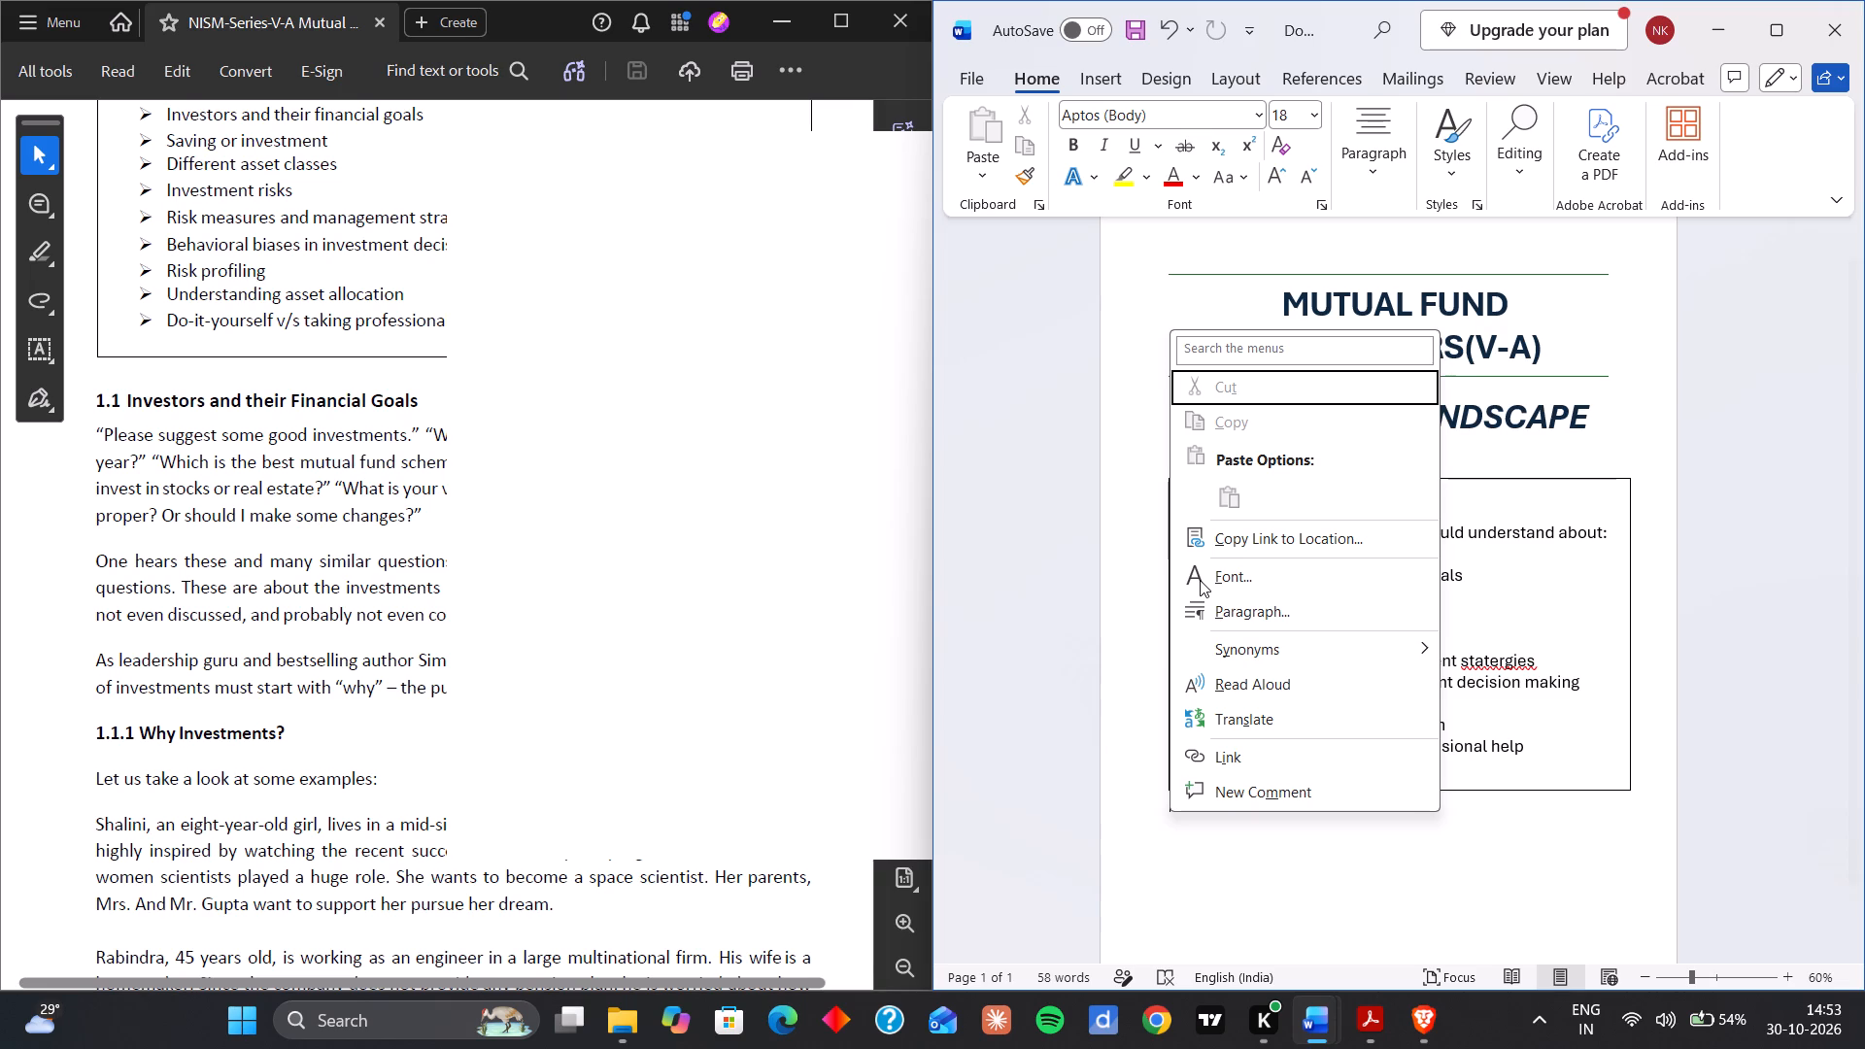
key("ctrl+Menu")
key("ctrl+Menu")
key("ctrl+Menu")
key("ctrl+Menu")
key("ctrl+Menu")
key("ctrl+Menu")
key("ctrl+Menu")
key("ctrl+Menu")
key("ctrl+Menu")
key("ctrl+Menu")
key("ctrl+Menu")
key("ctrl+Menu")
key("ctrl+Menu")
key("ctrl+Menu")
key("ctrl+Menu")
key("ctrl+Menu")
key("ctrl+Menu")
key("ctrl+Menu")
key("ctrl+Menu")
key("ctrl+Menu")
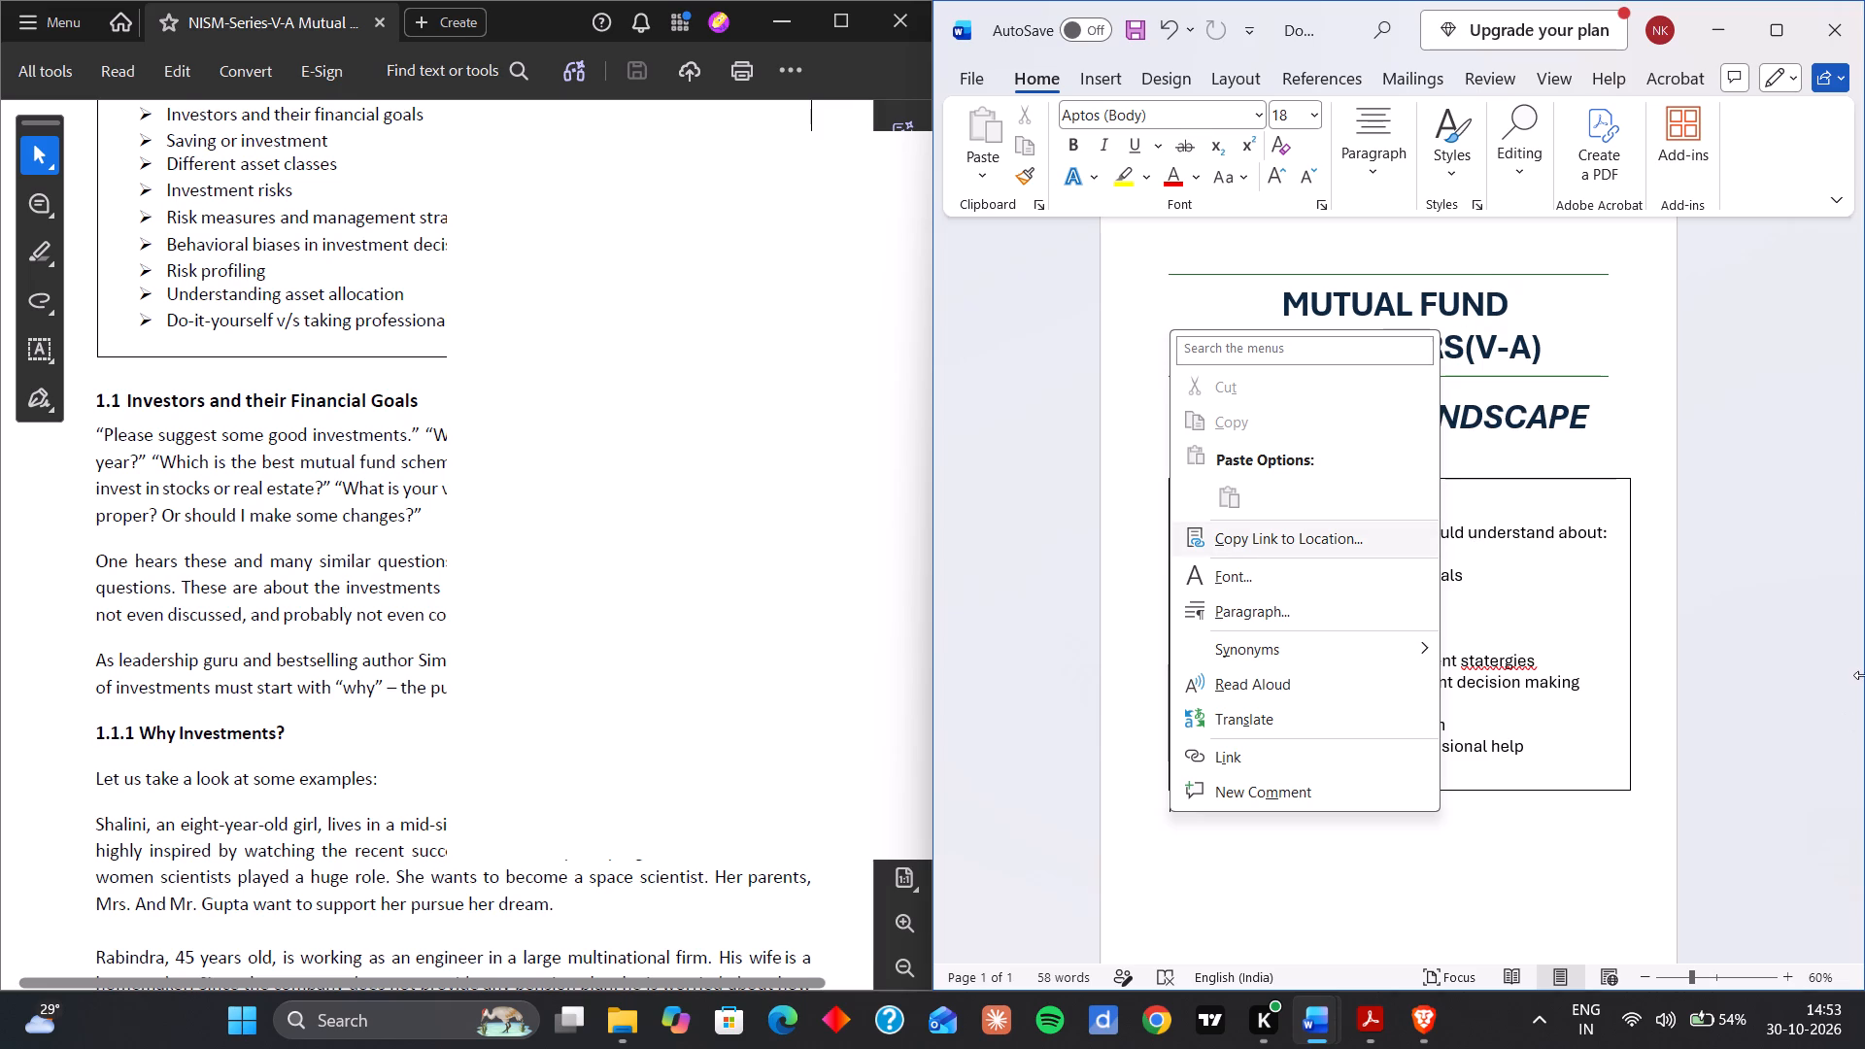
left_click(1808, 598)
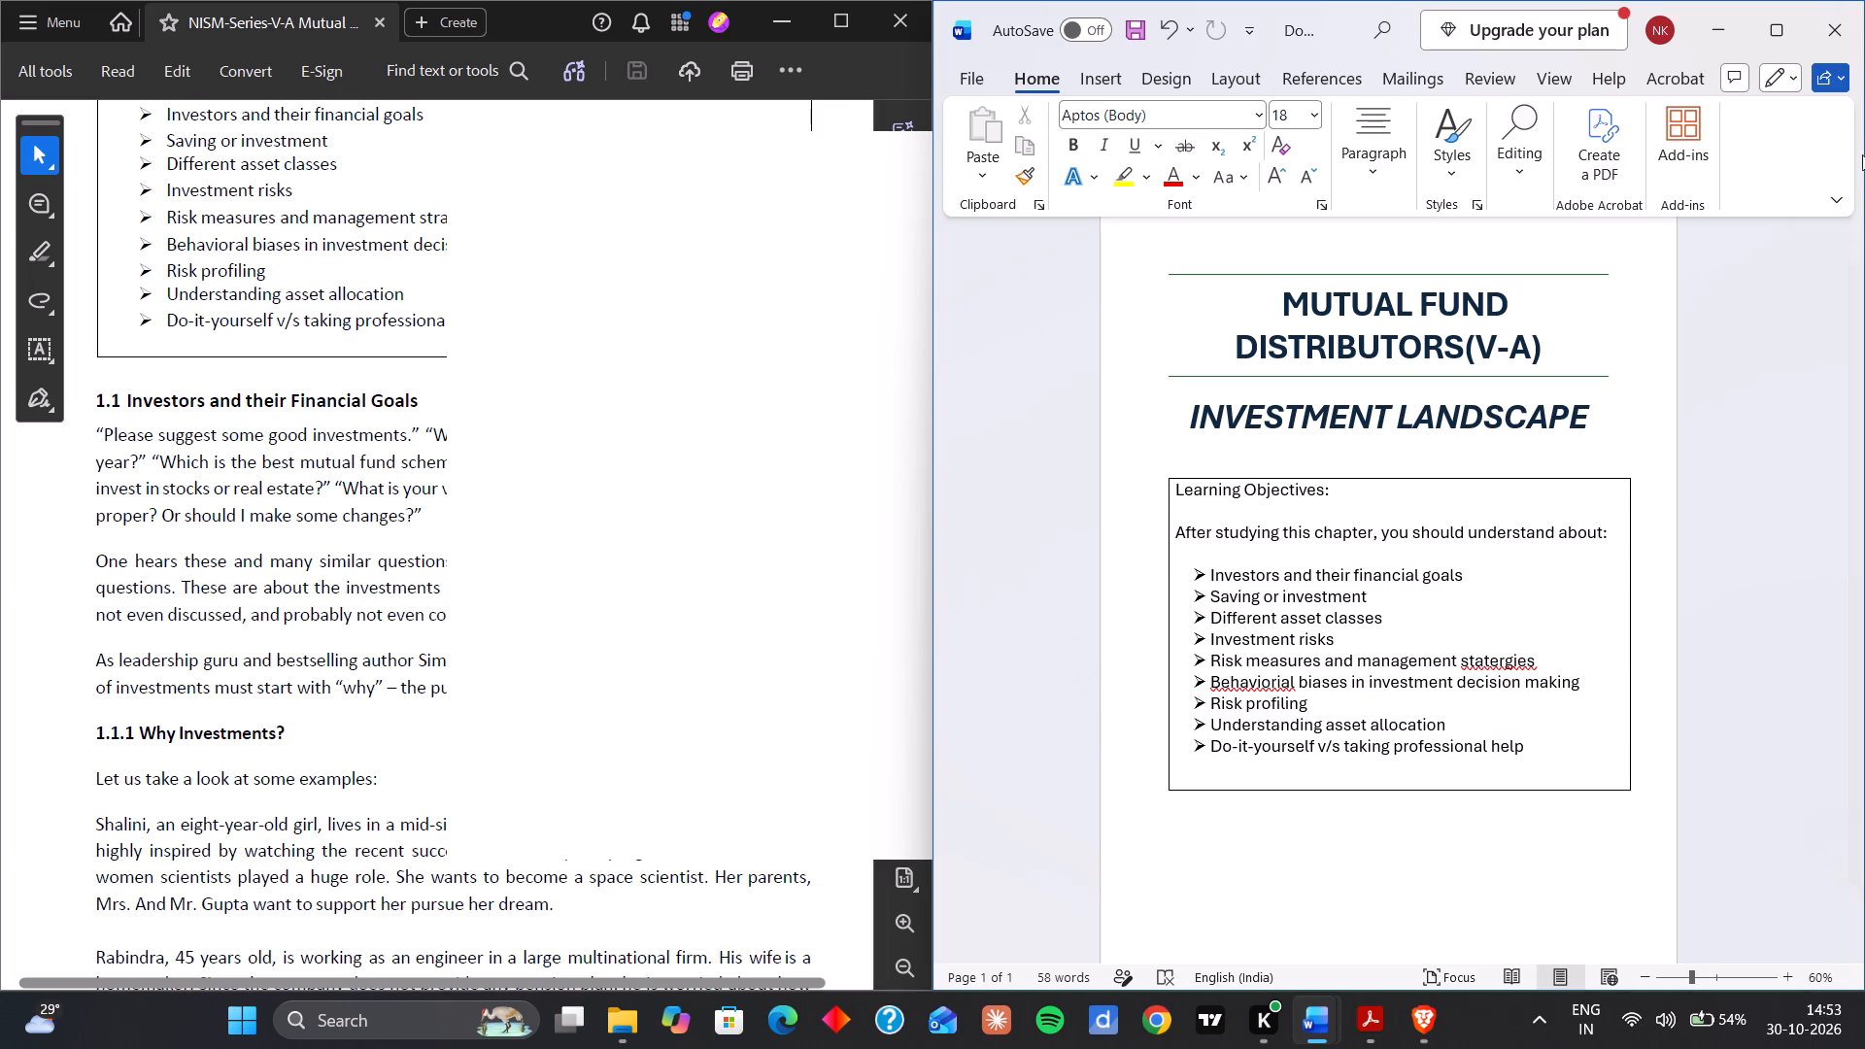
Maximize the document window, place the cursor on a new line below the Learning Objectives box and set the zoom to 100%.
left_click(1789, 8)
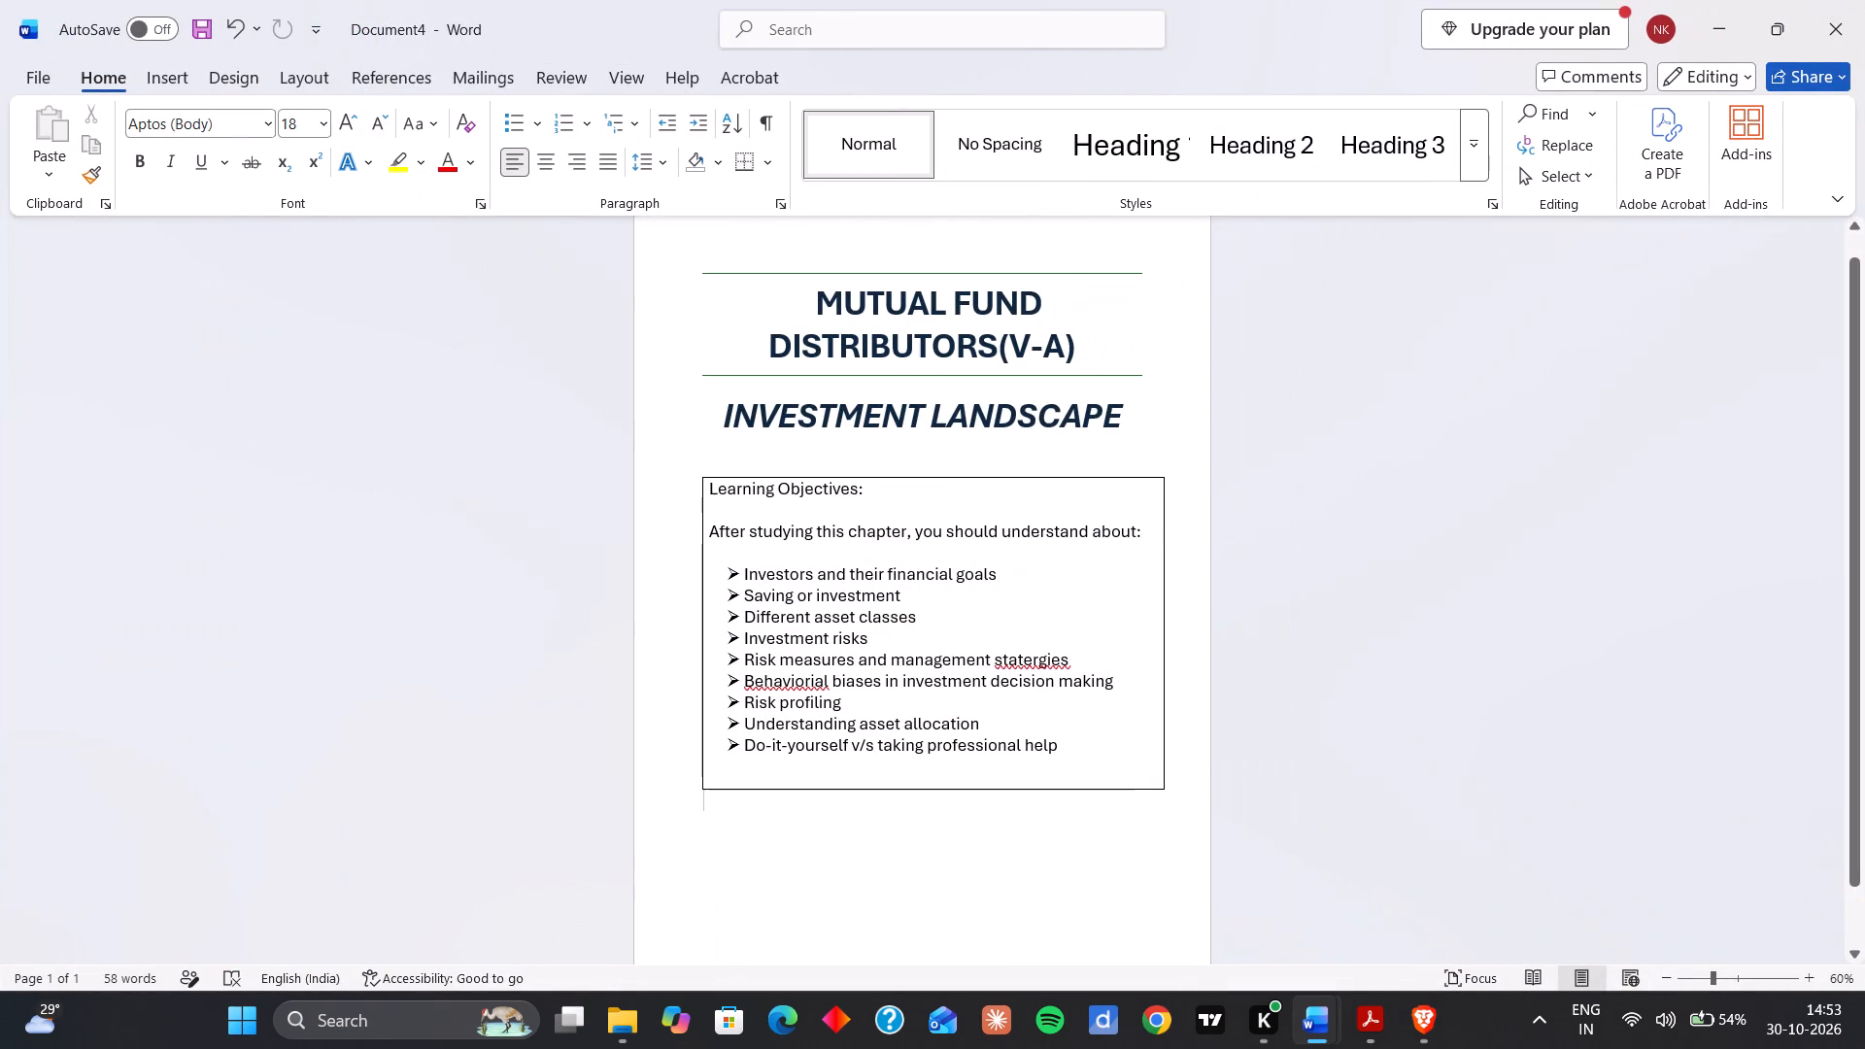
scroll(1150, 603, "up", 5)
left_click(1228, 560)
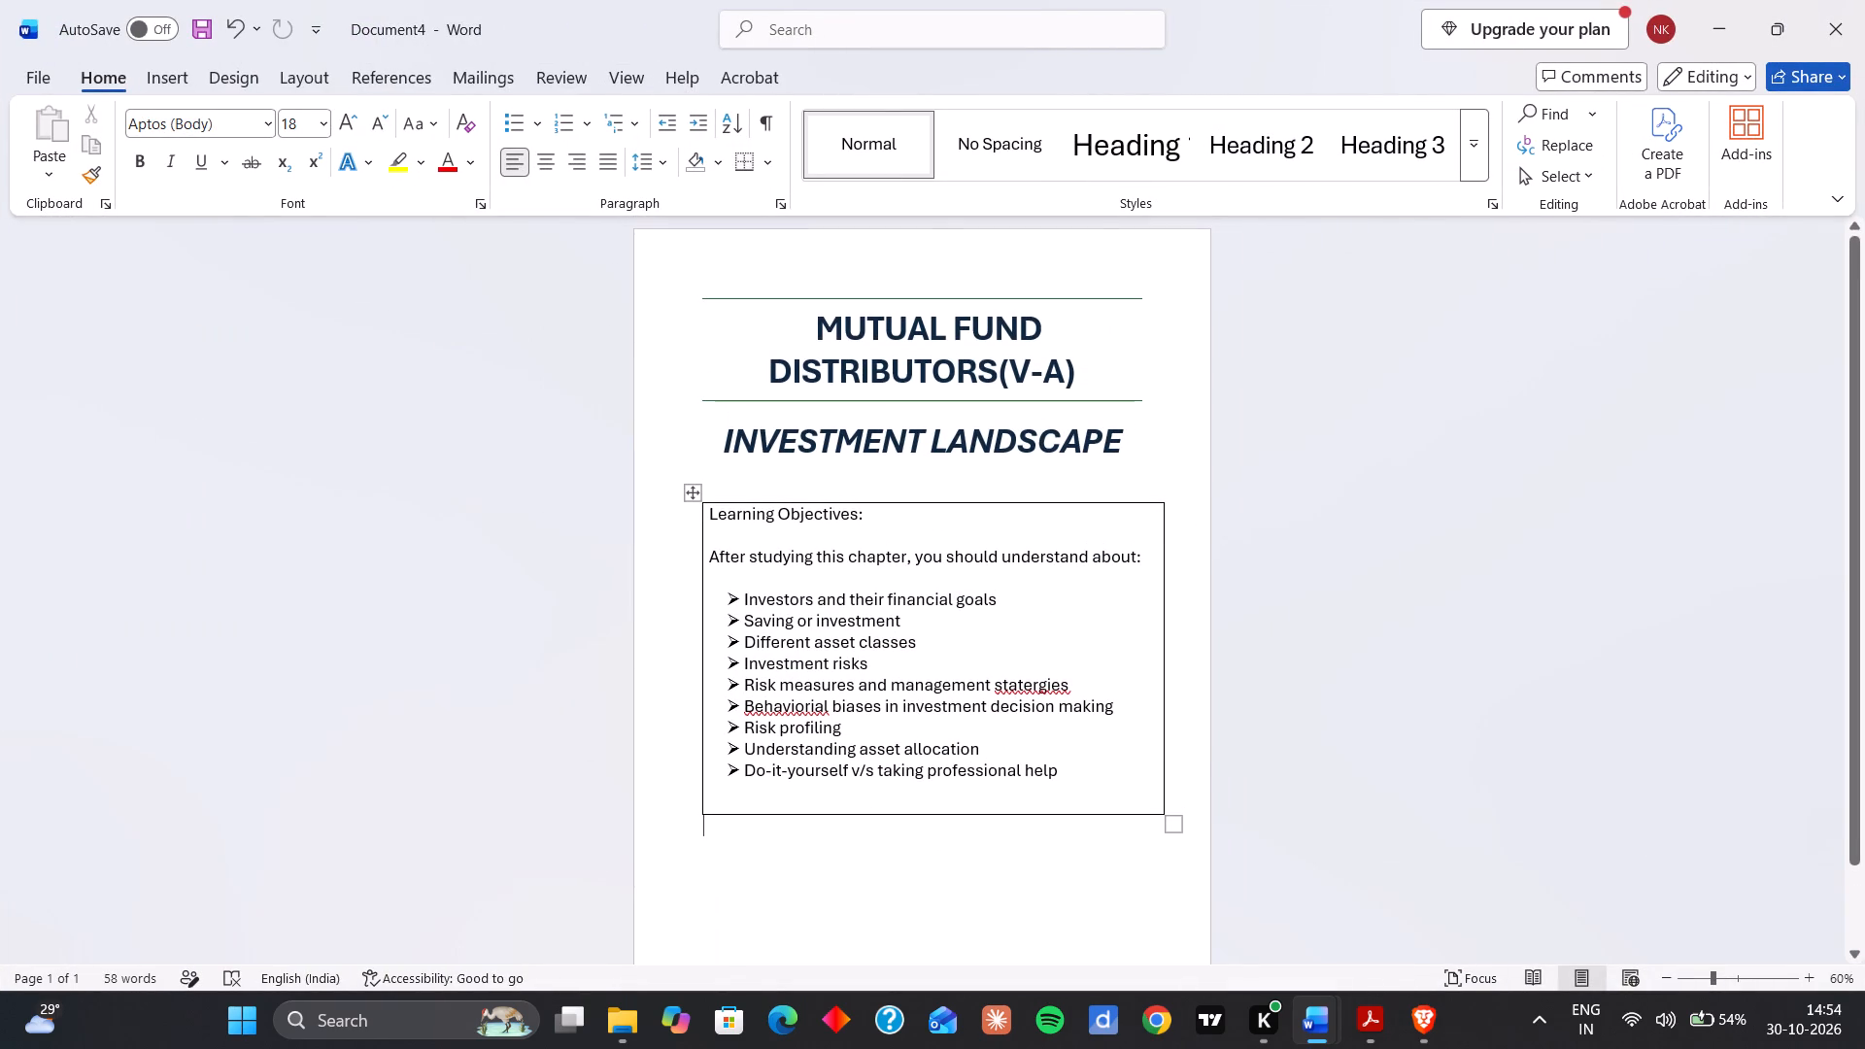
scroll(1193, 612, "up", 4)
left_click(1293, 609)
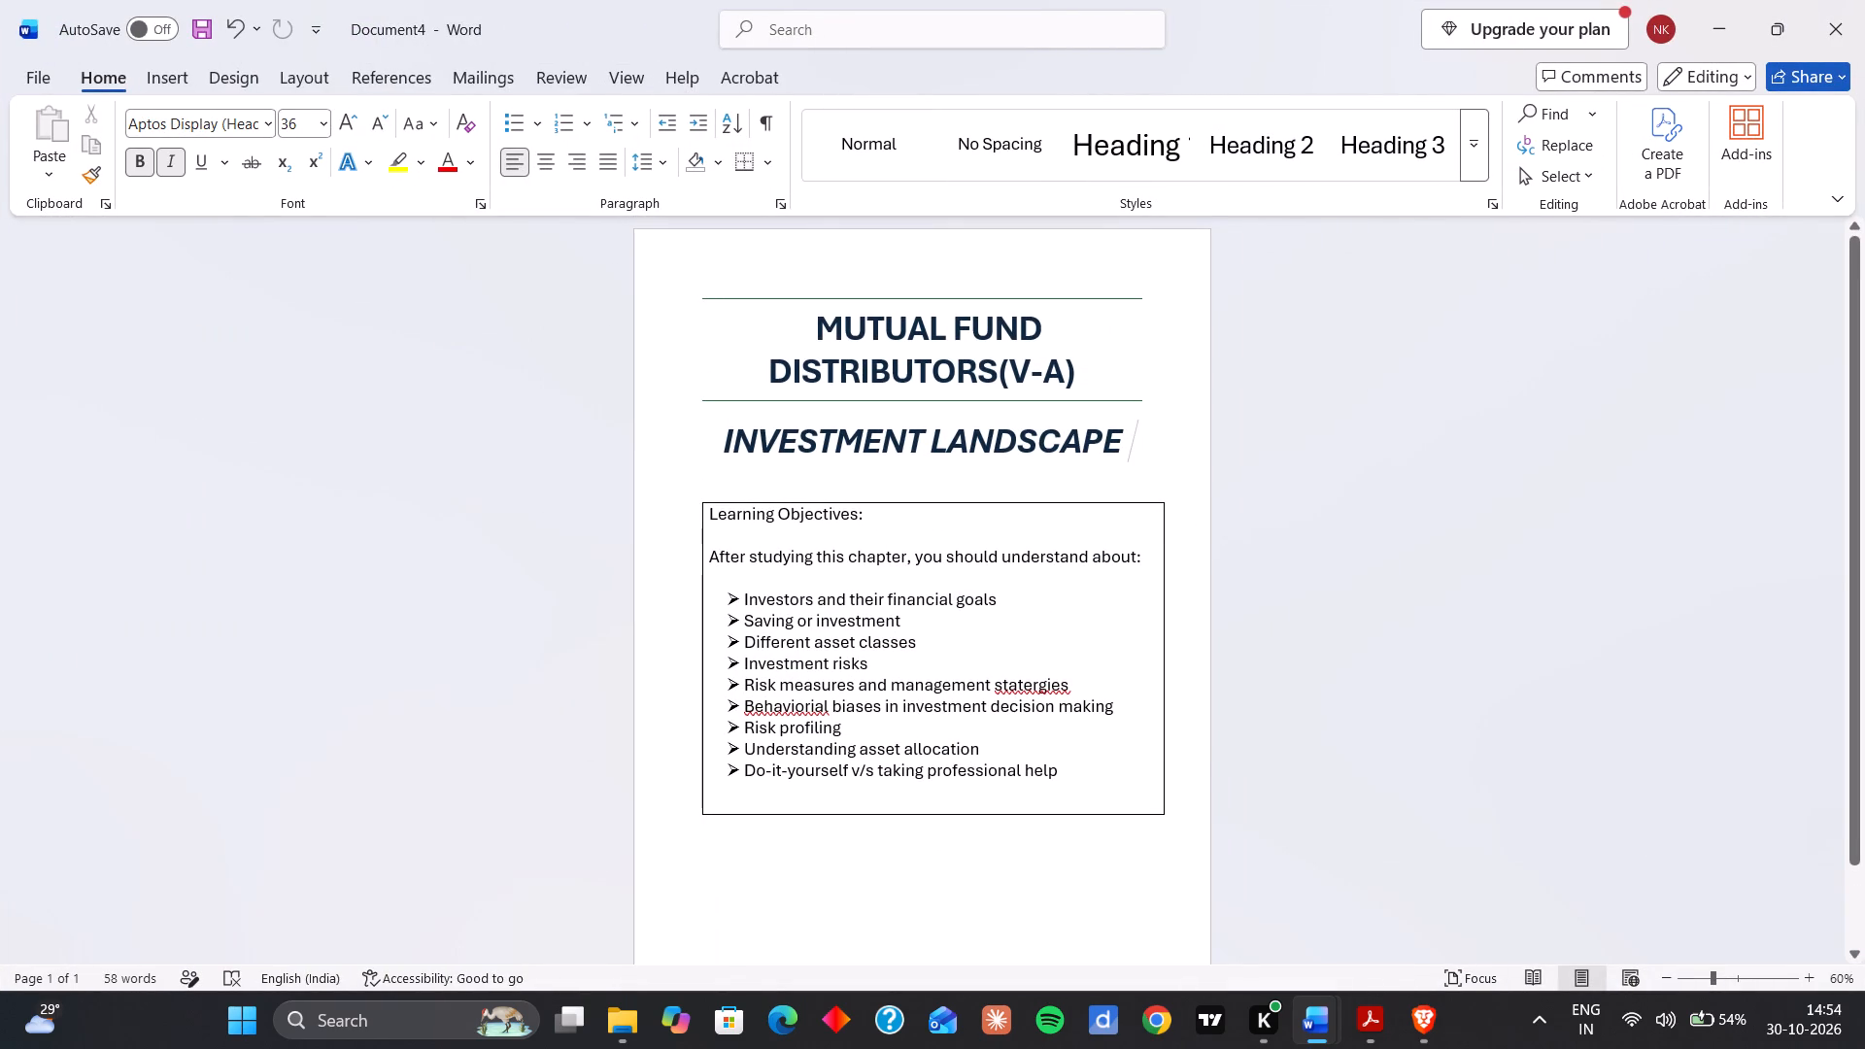
left_click_drag(1189, 792, 1185, 804)
left_click(896, 915)
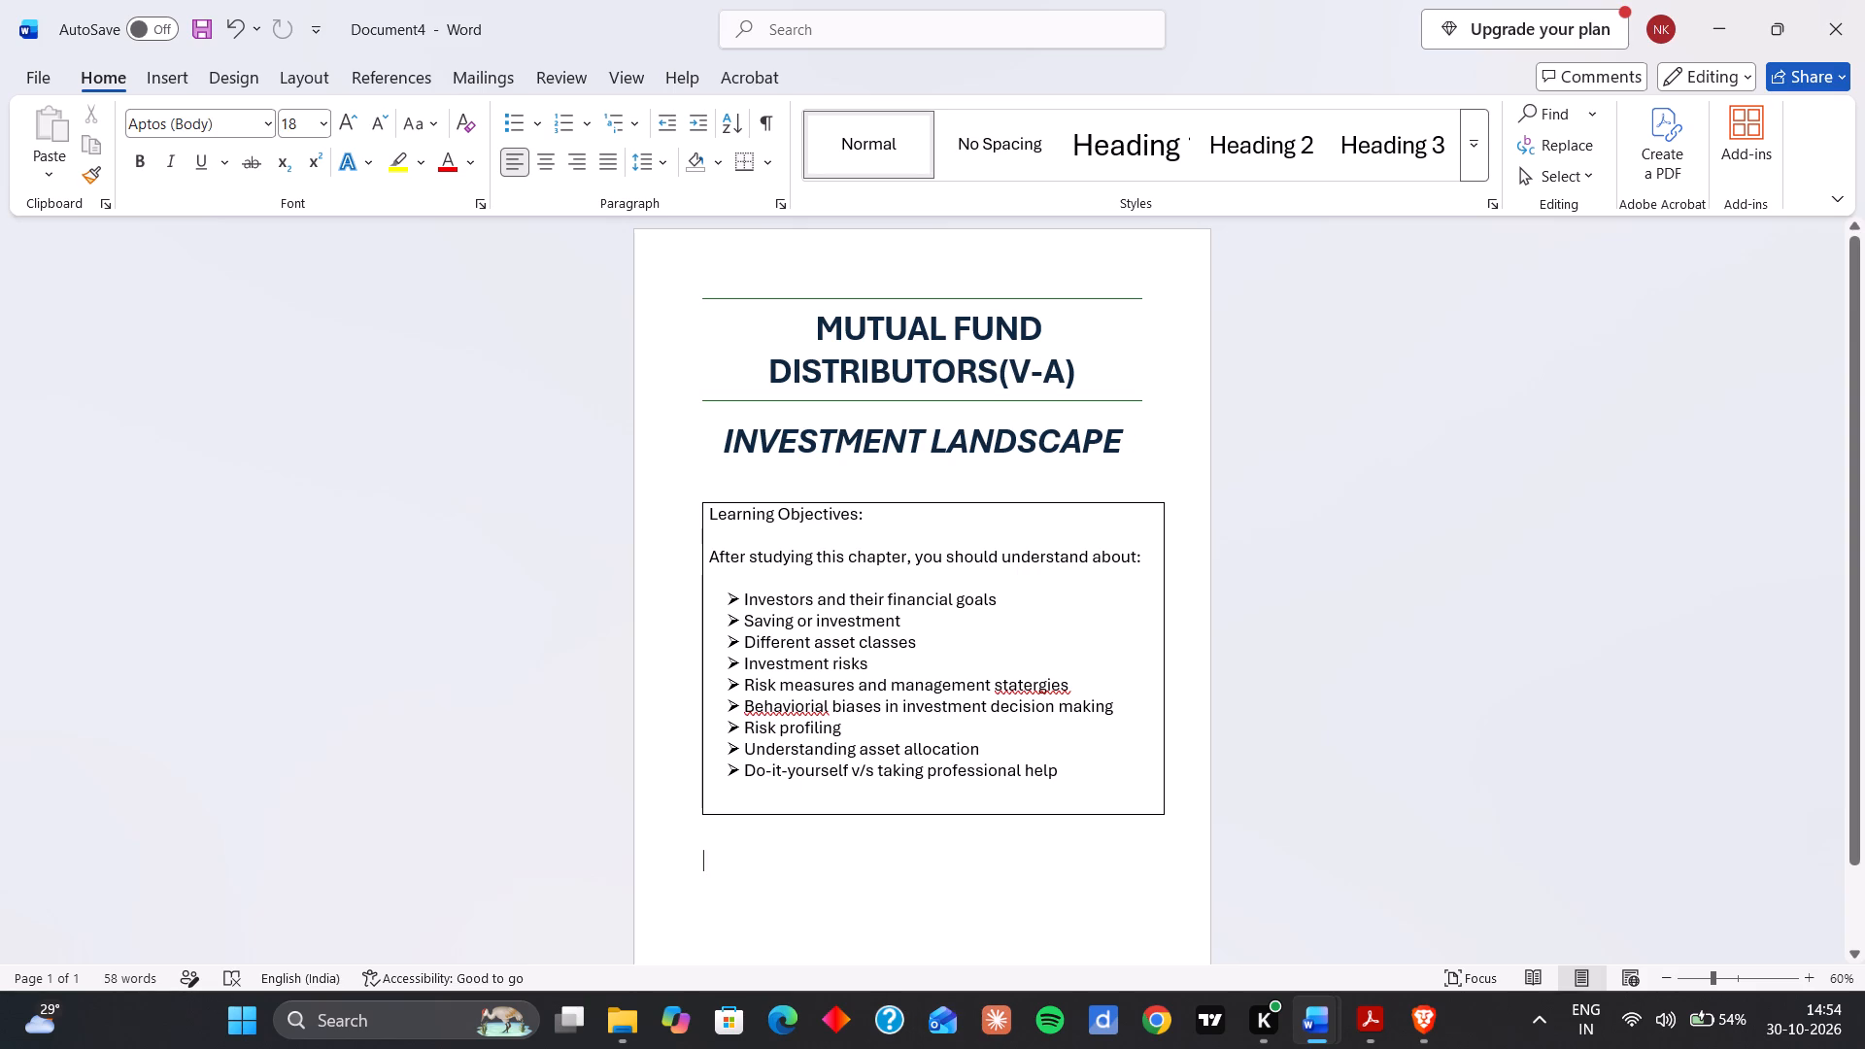
scroll(907, 900, "down", 4)
scroll(908, 899, "up", 3)
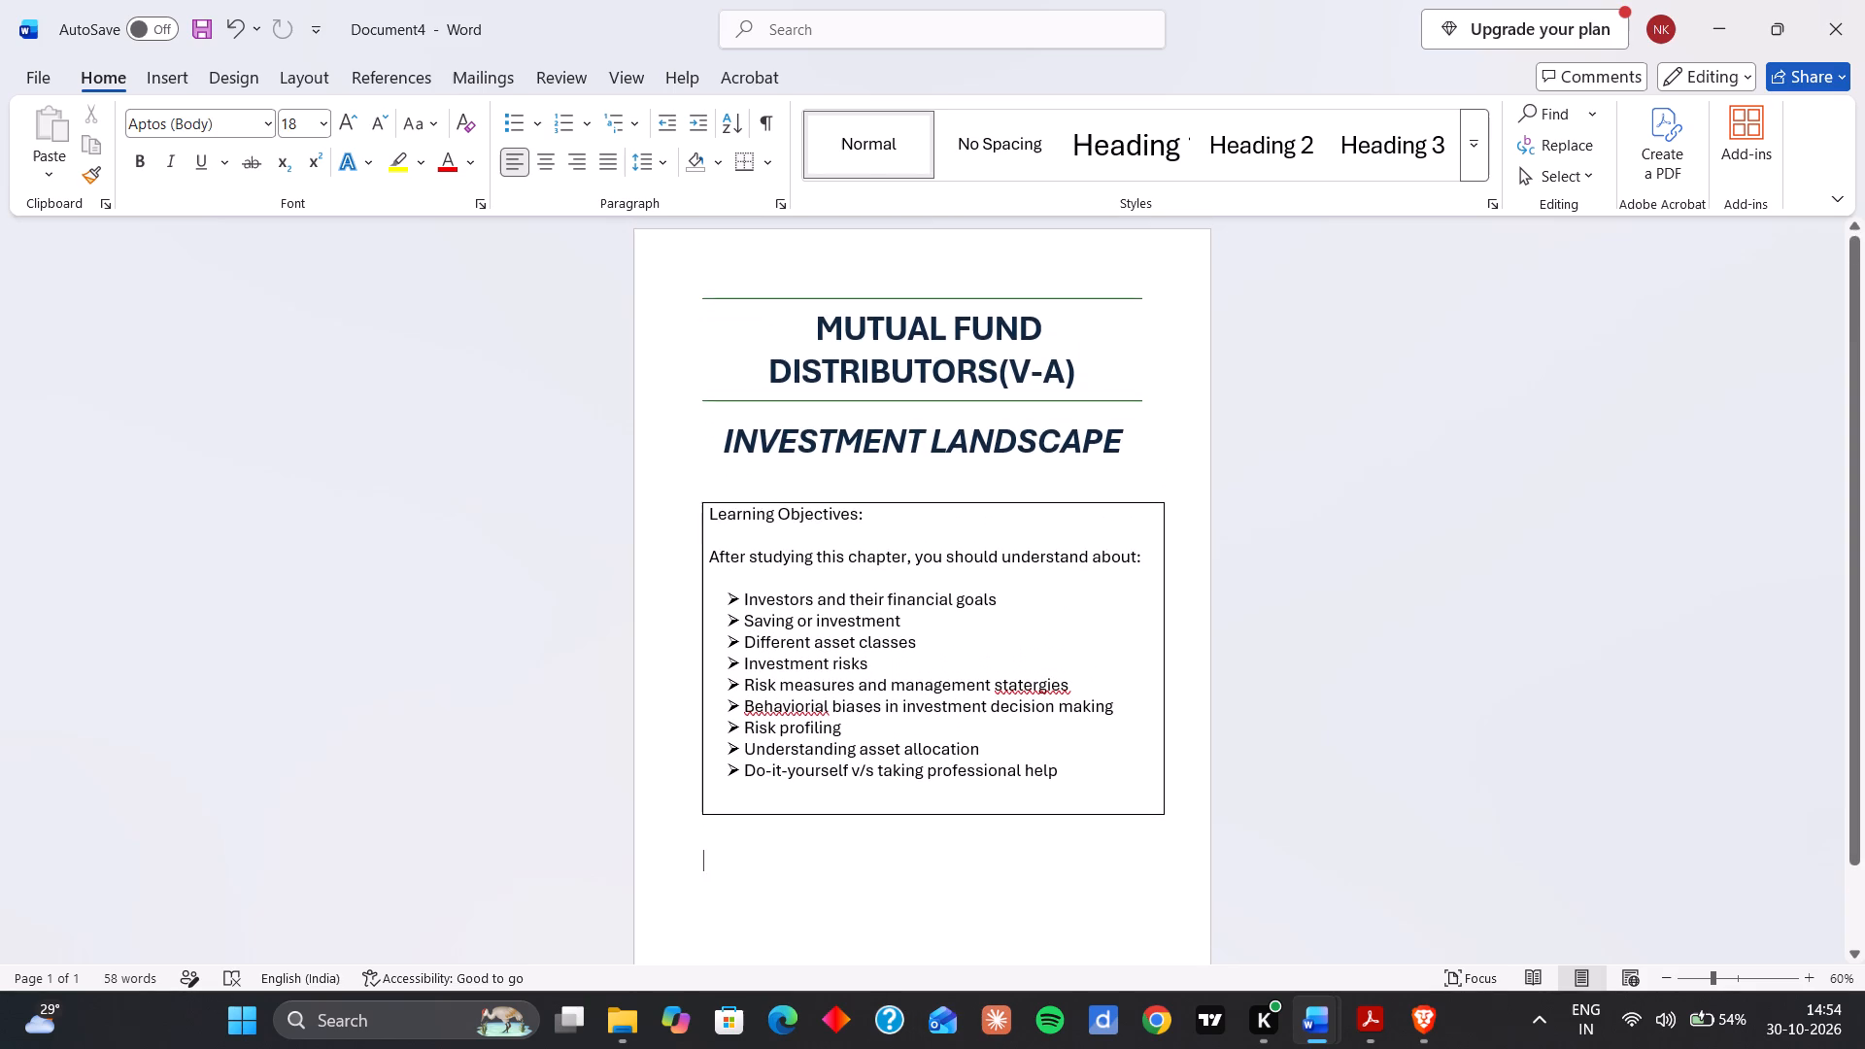
scroll(909, 907, "up", 8, "ctrl")
scroll(909, 907, "down", 4, "ctrl")
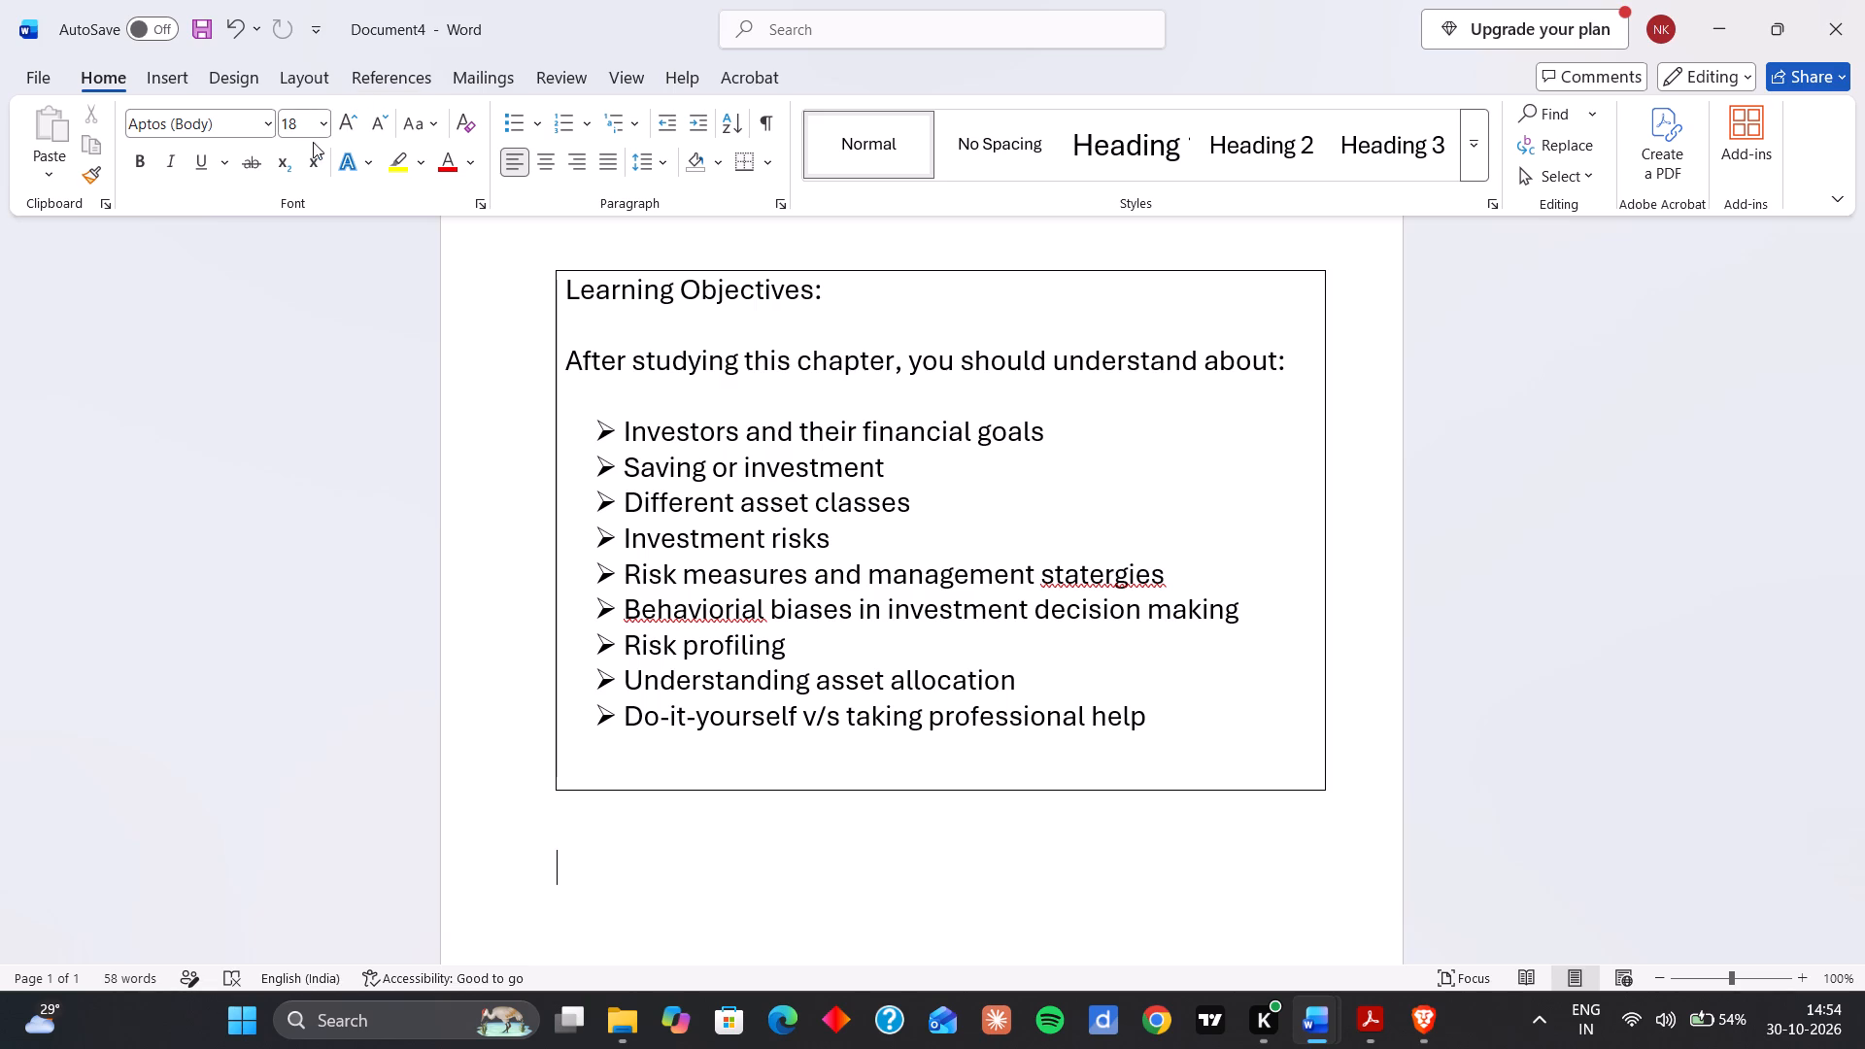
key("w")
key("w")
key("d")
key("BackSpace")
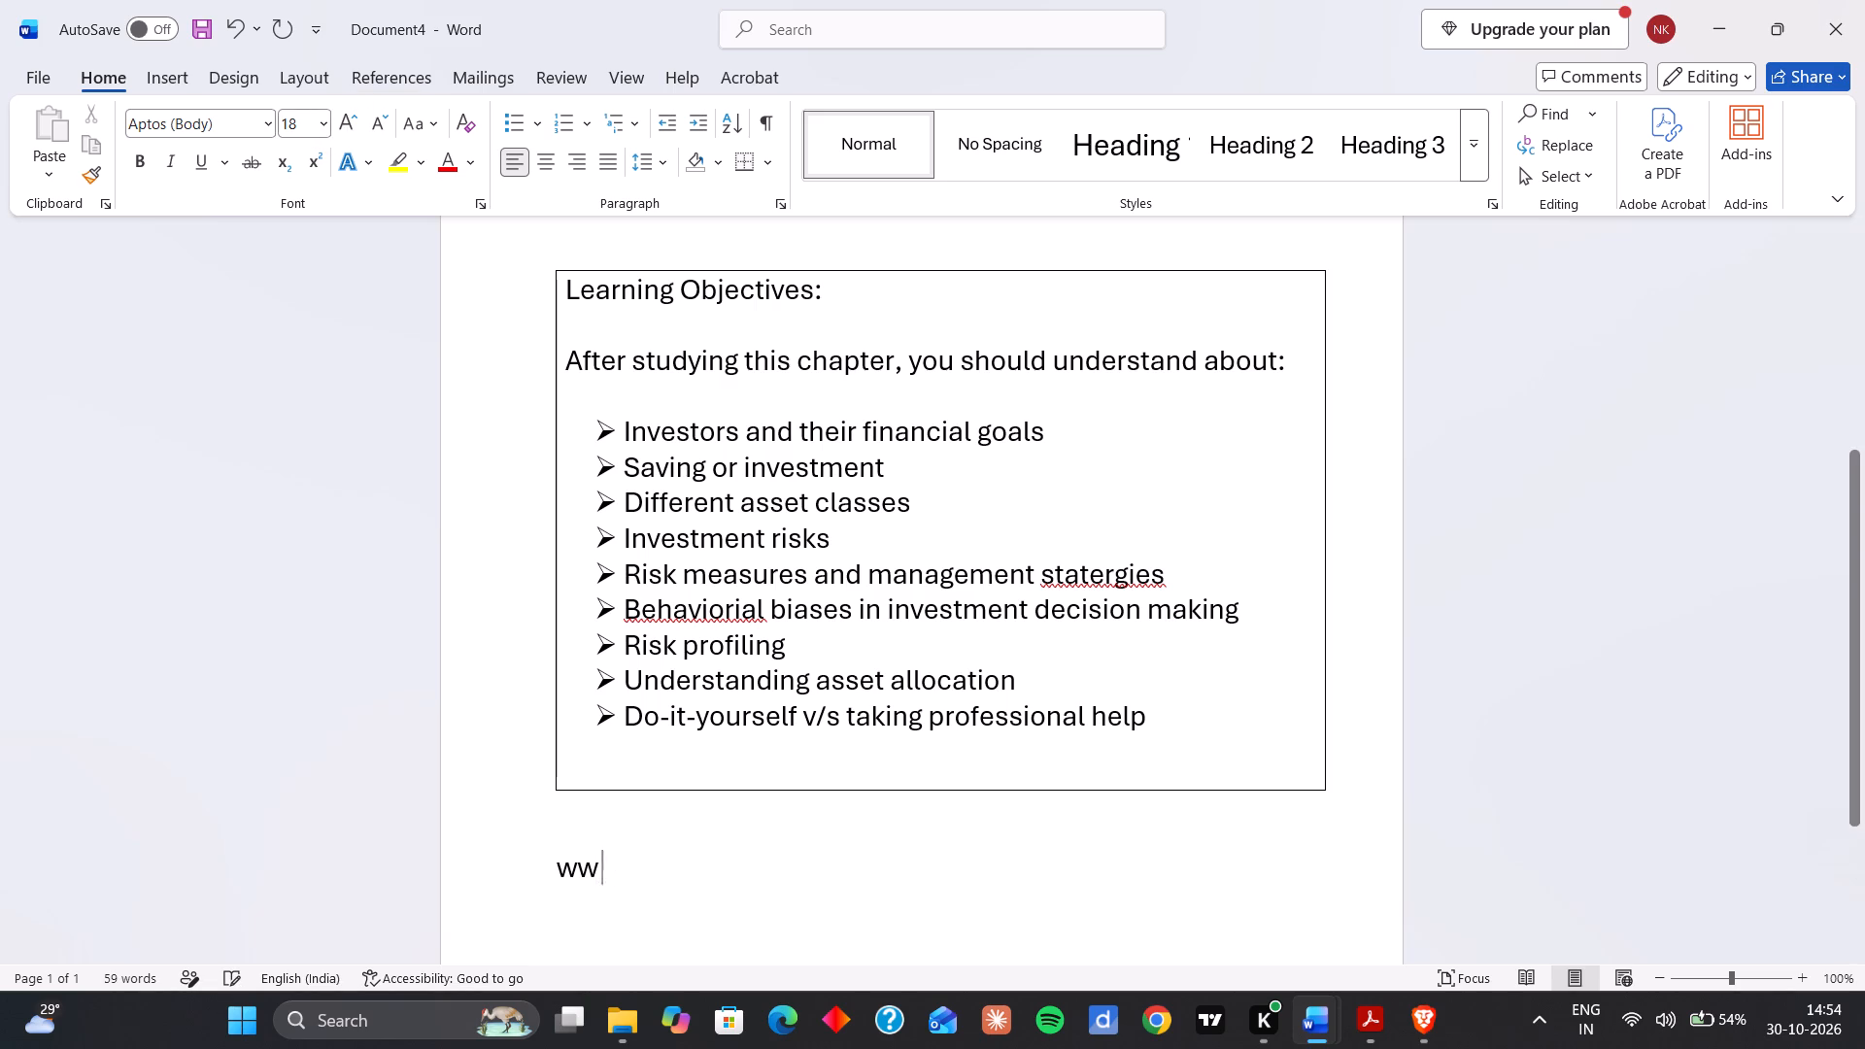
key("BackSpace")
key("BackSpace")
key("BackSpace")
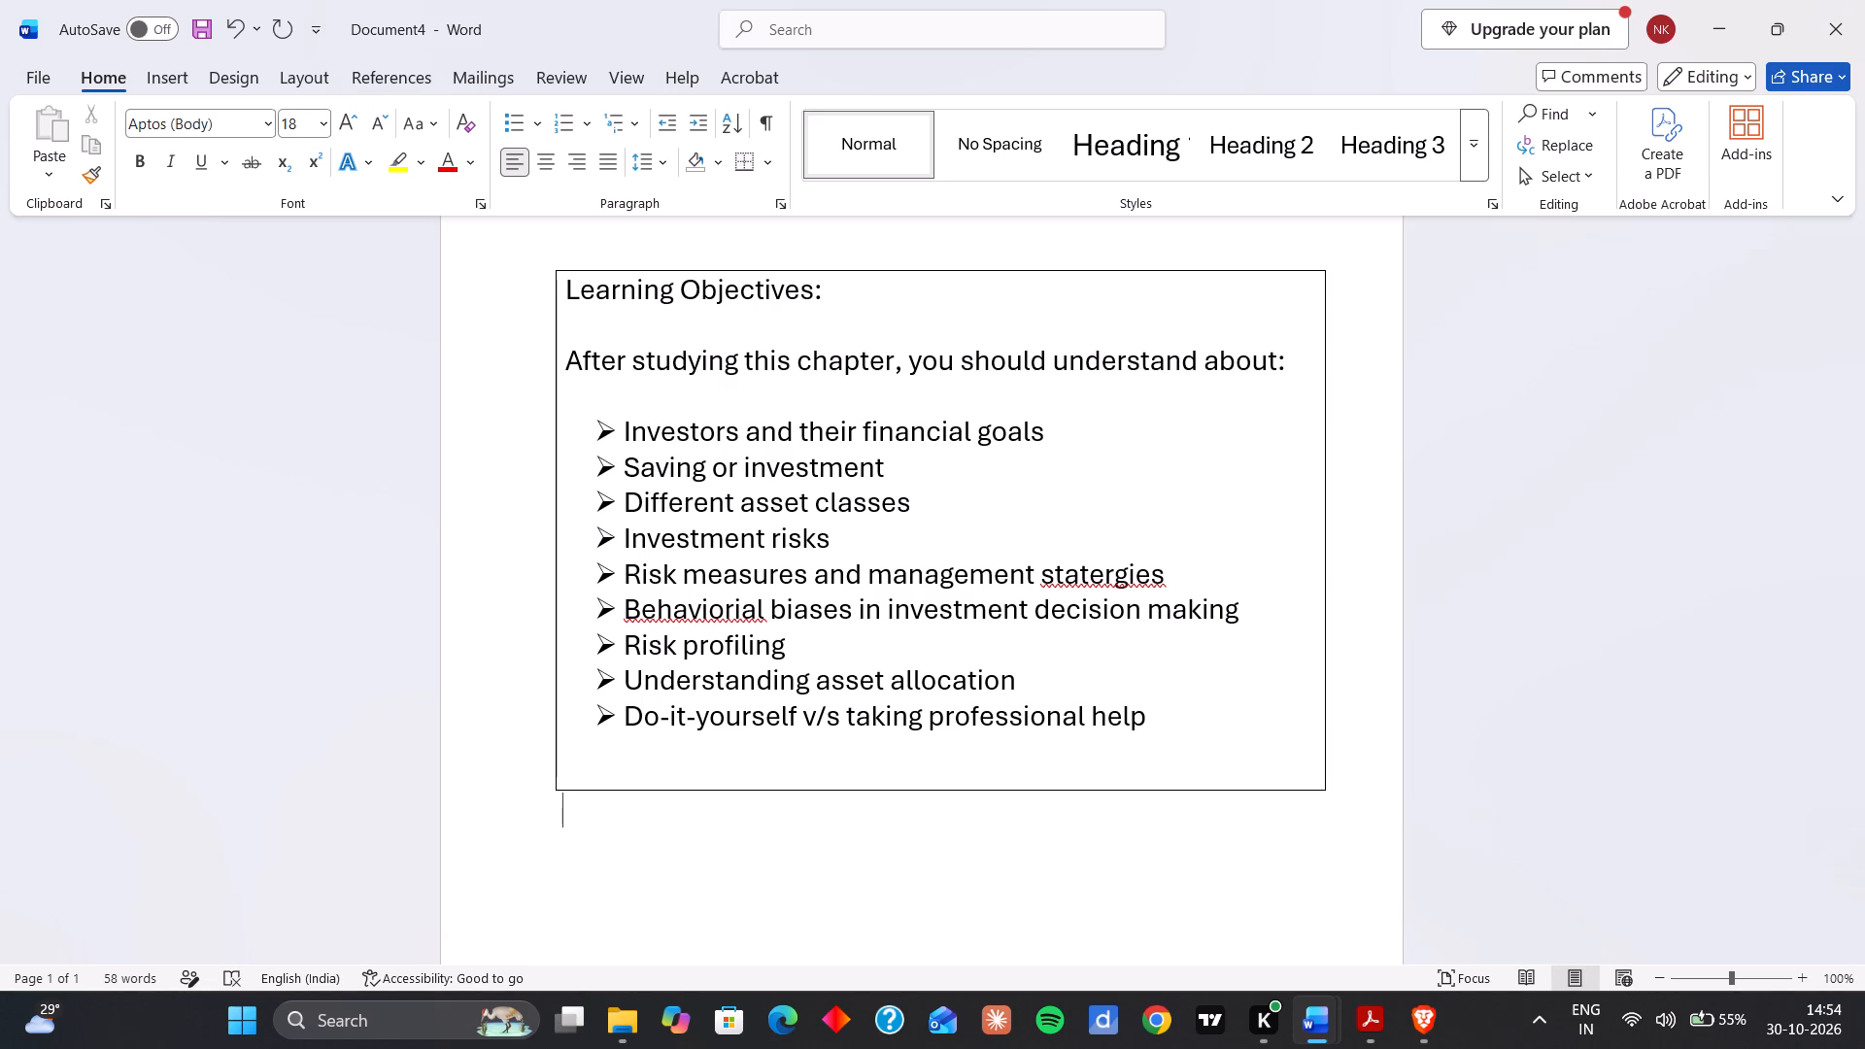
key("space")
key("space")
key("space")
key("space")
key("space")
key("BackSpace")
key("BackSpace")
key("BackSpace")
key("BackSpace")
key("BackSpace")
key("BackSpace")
Add the bold heading "1.1 investors and their financial goals" on a new line below the Learning Objectives box.
key("Return")
type("1.")
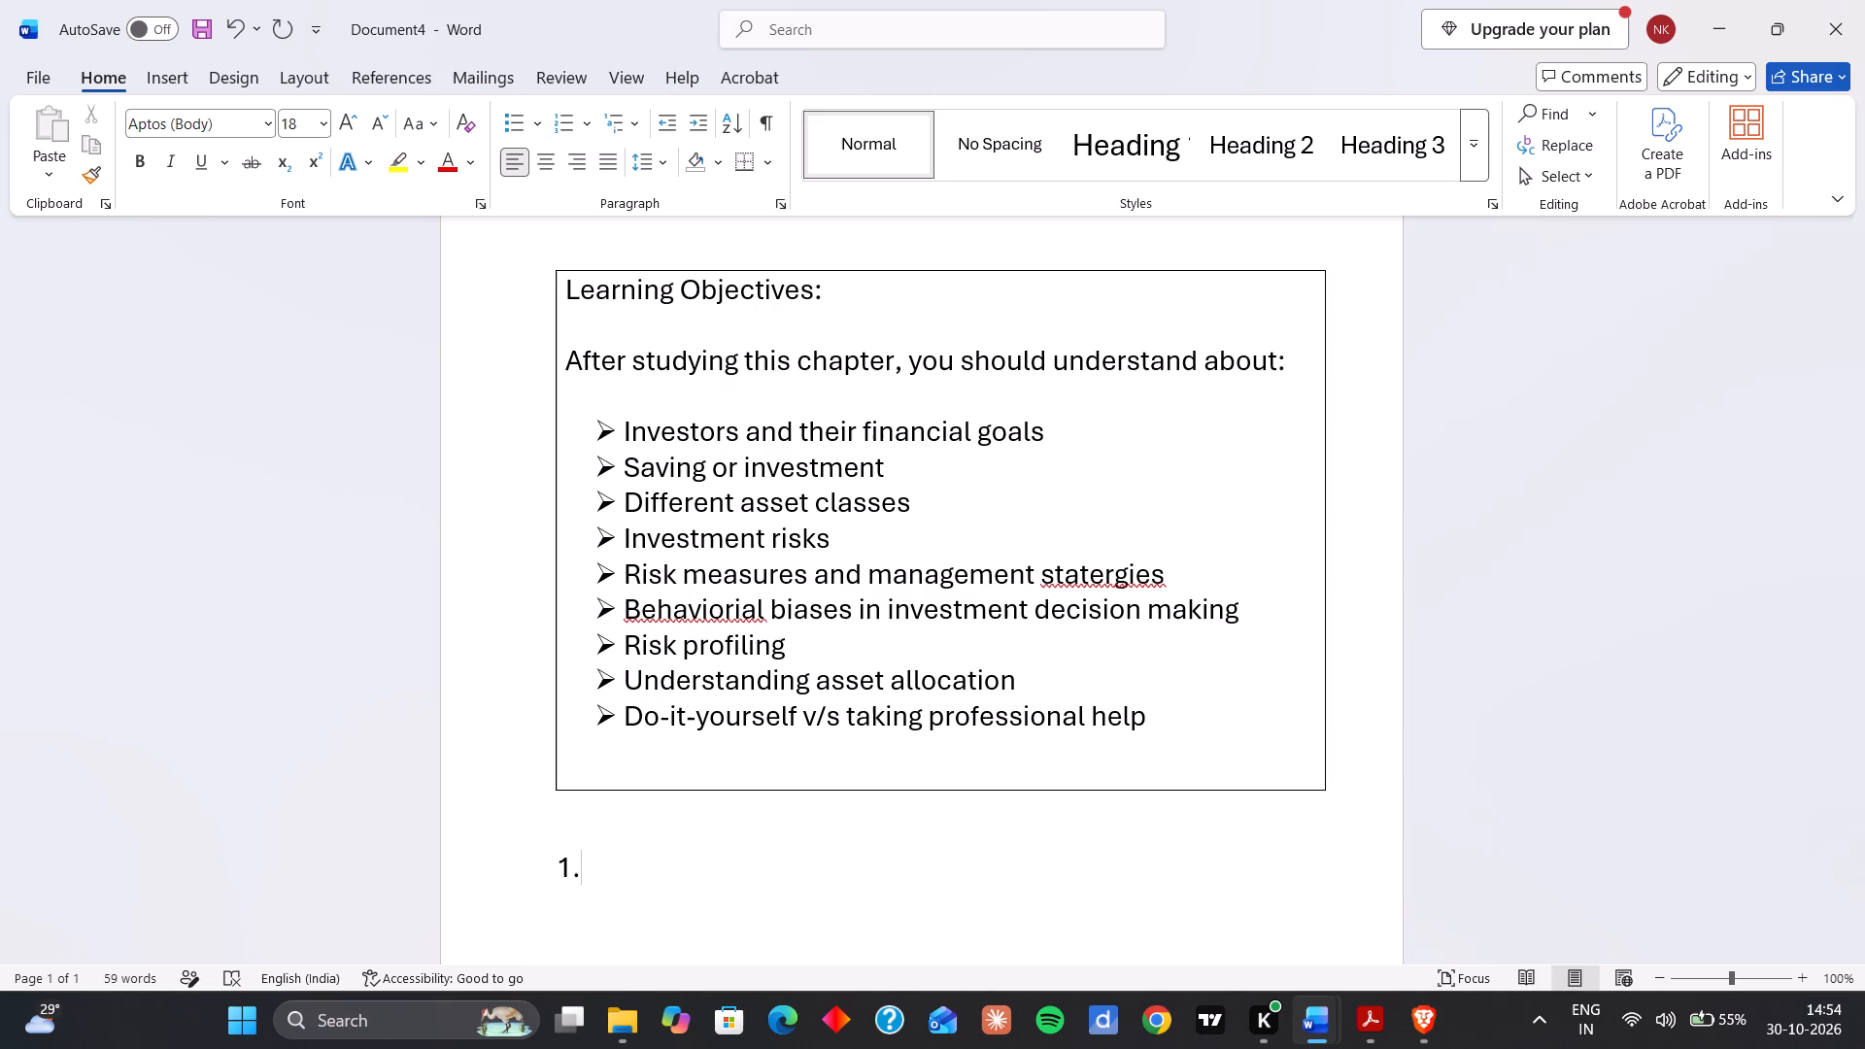
key("BackSpace")
key("BackSpace")
key("ctrl+b")
type("1.")
key("1")
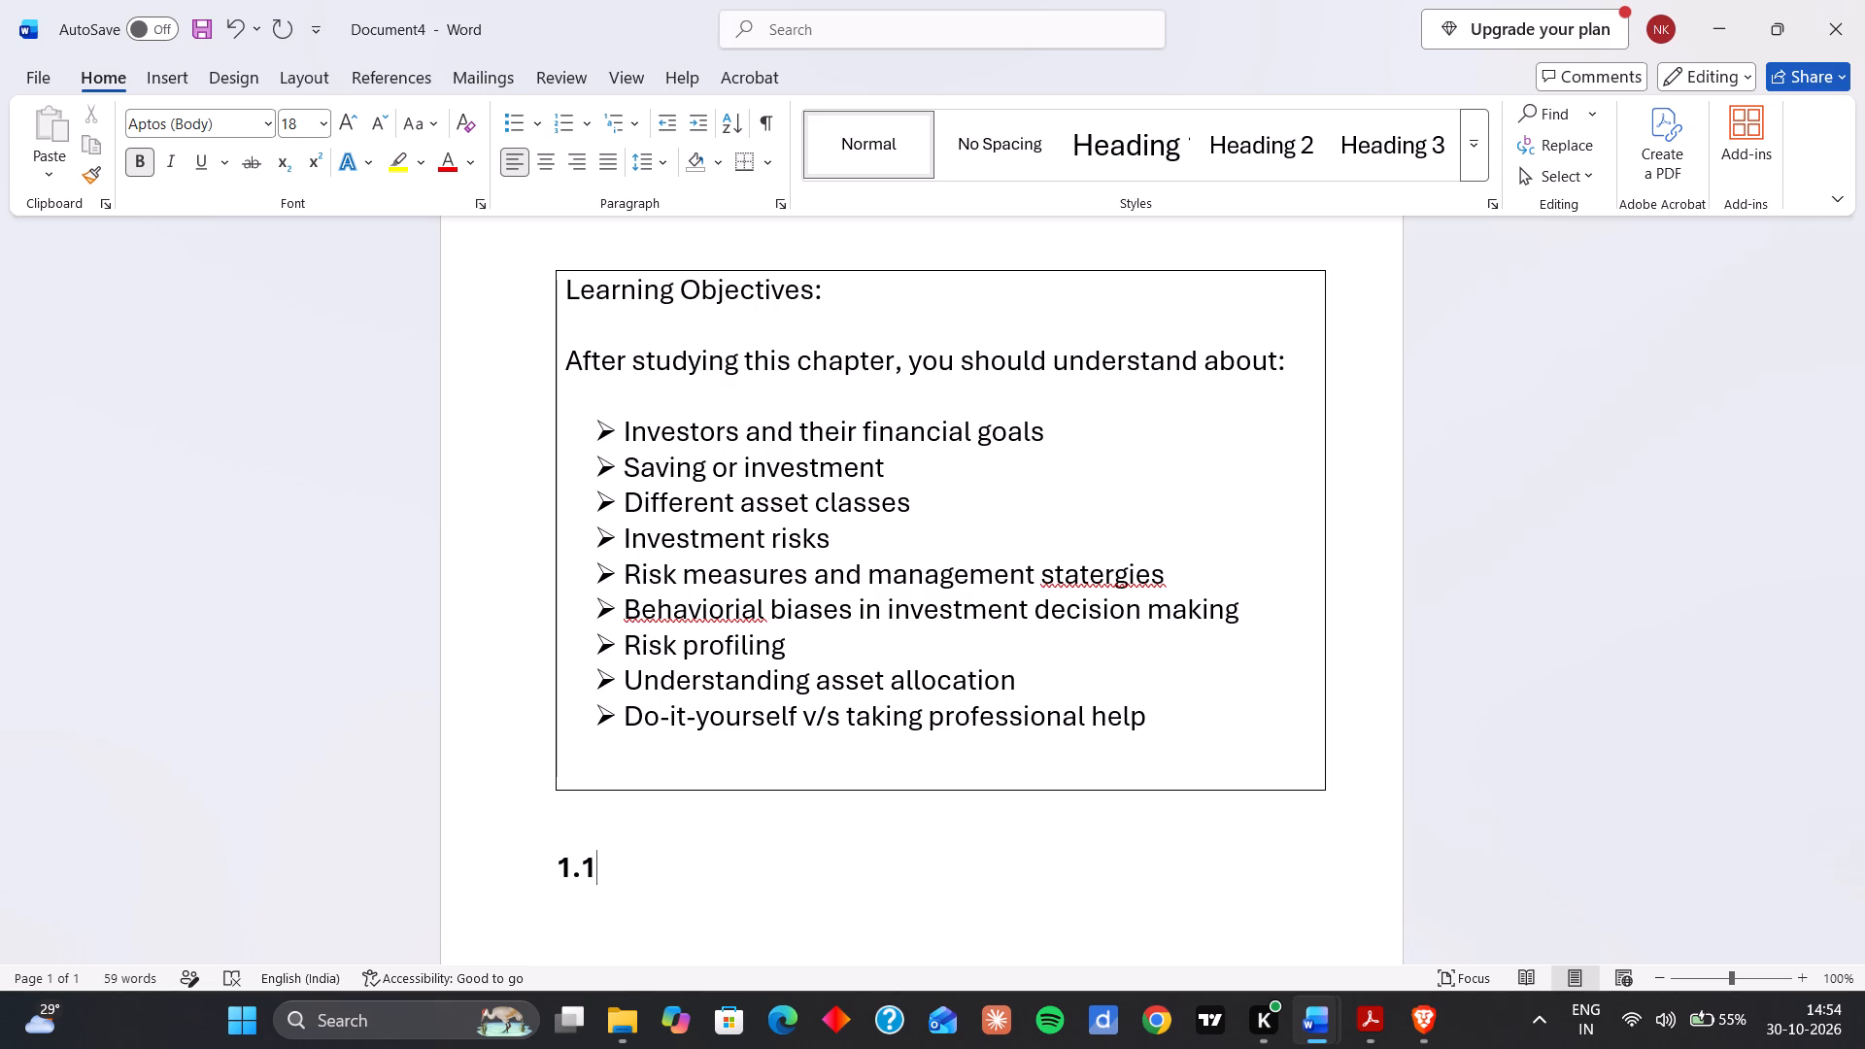
key("space")
type("investors")
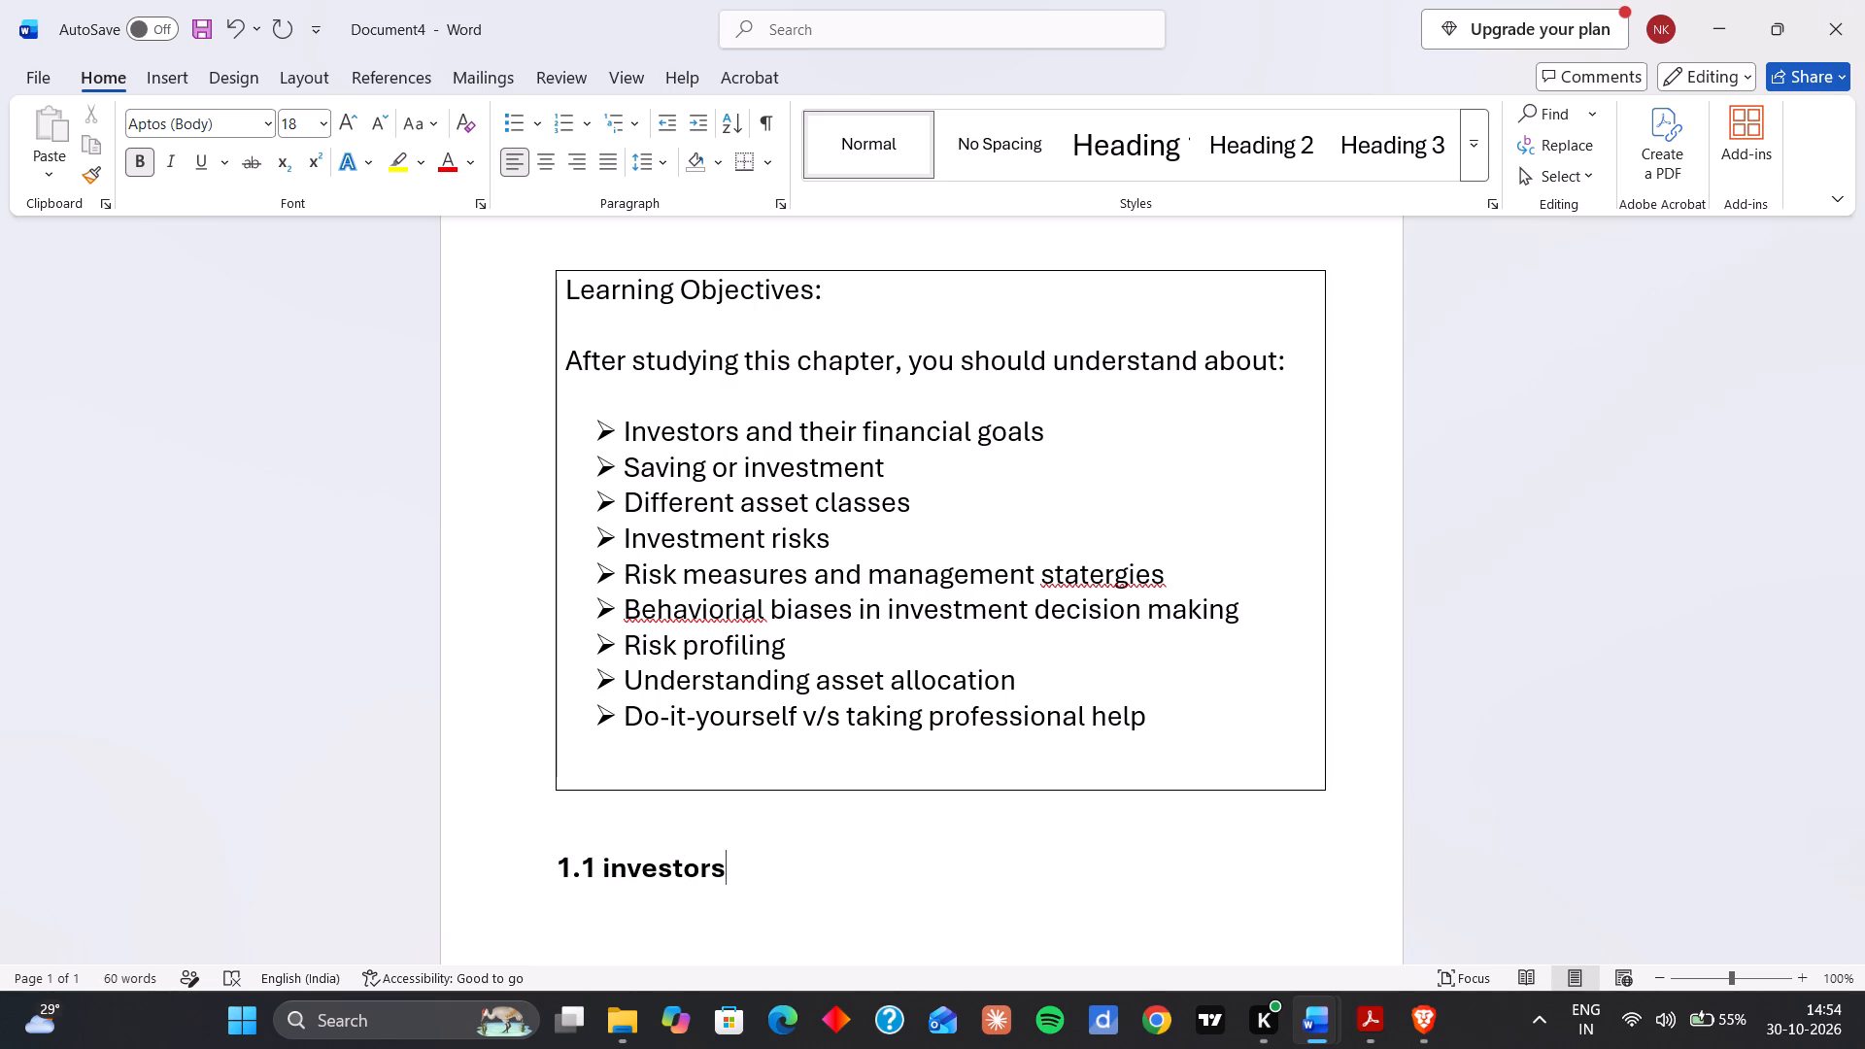
key("space")
type("and te")
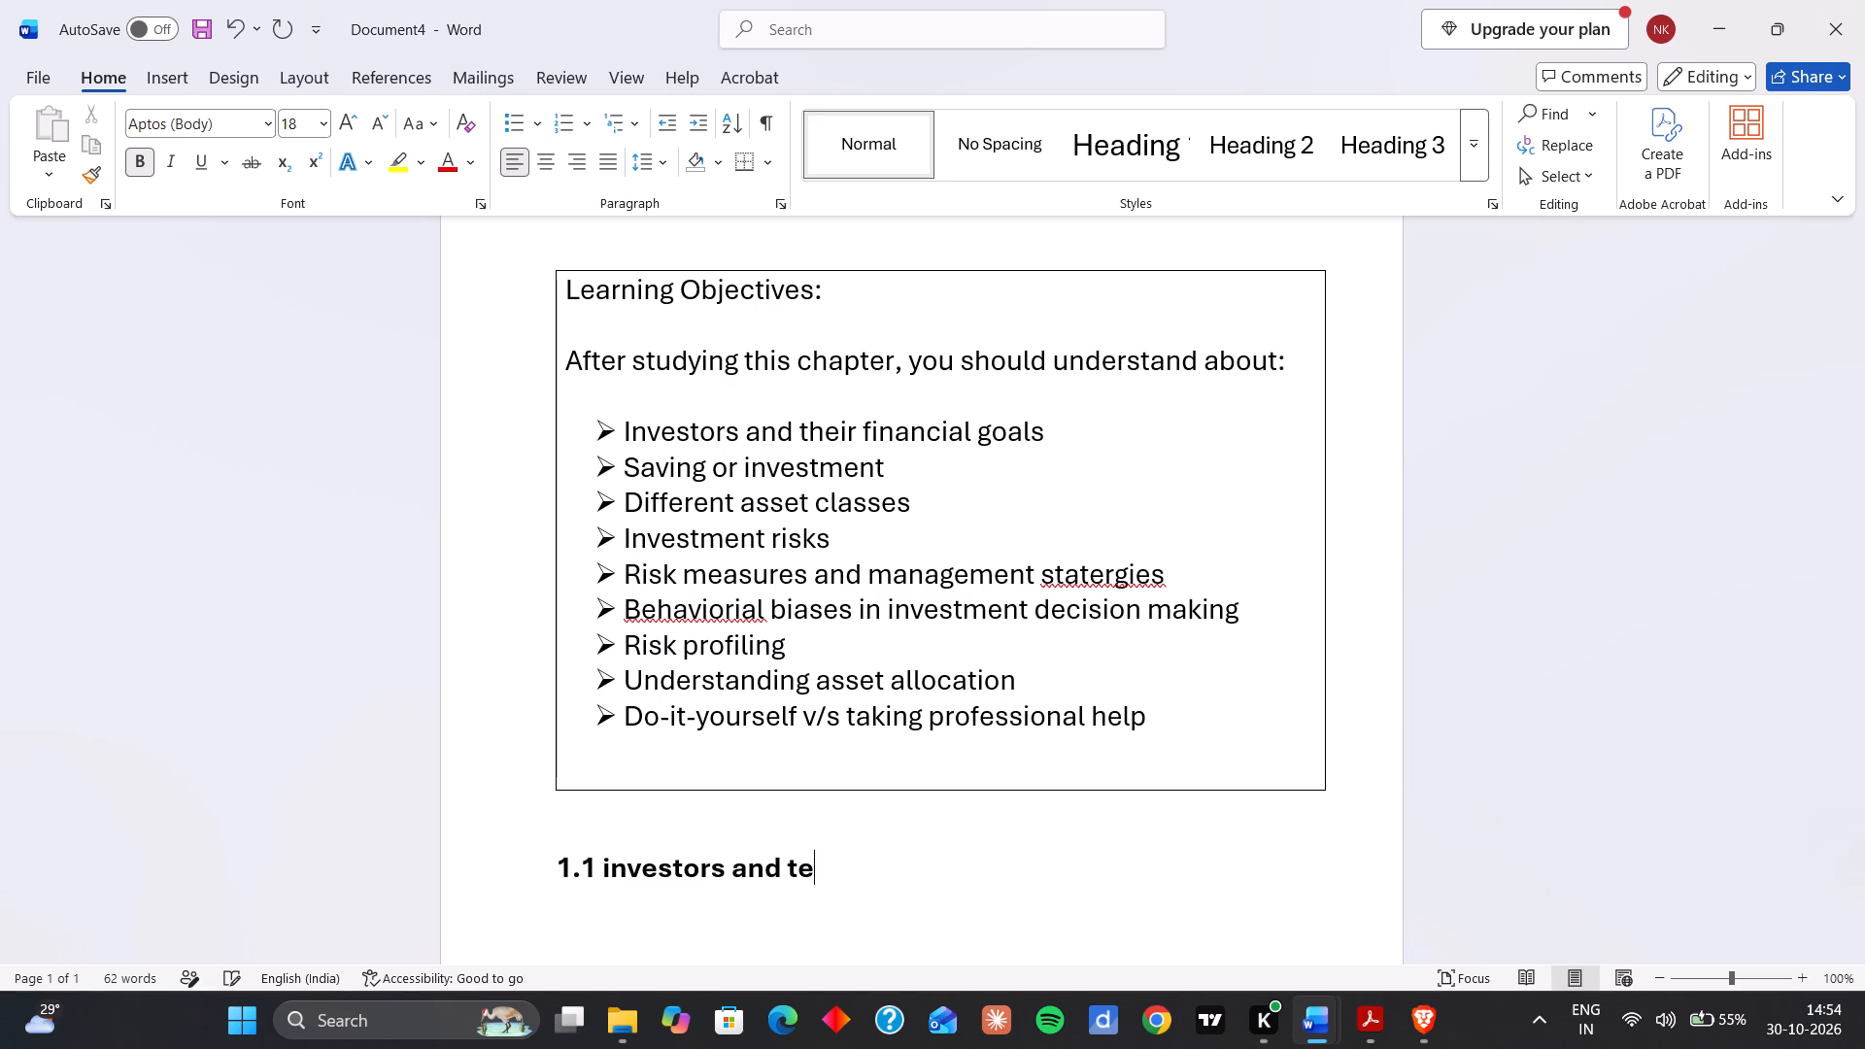
type("hier")
key("BackSpace")
key("BackSpace")
key("BackSpace")
key("BackSpace")
key("BackSpace")
type("heir")
key("space")
type("financio")
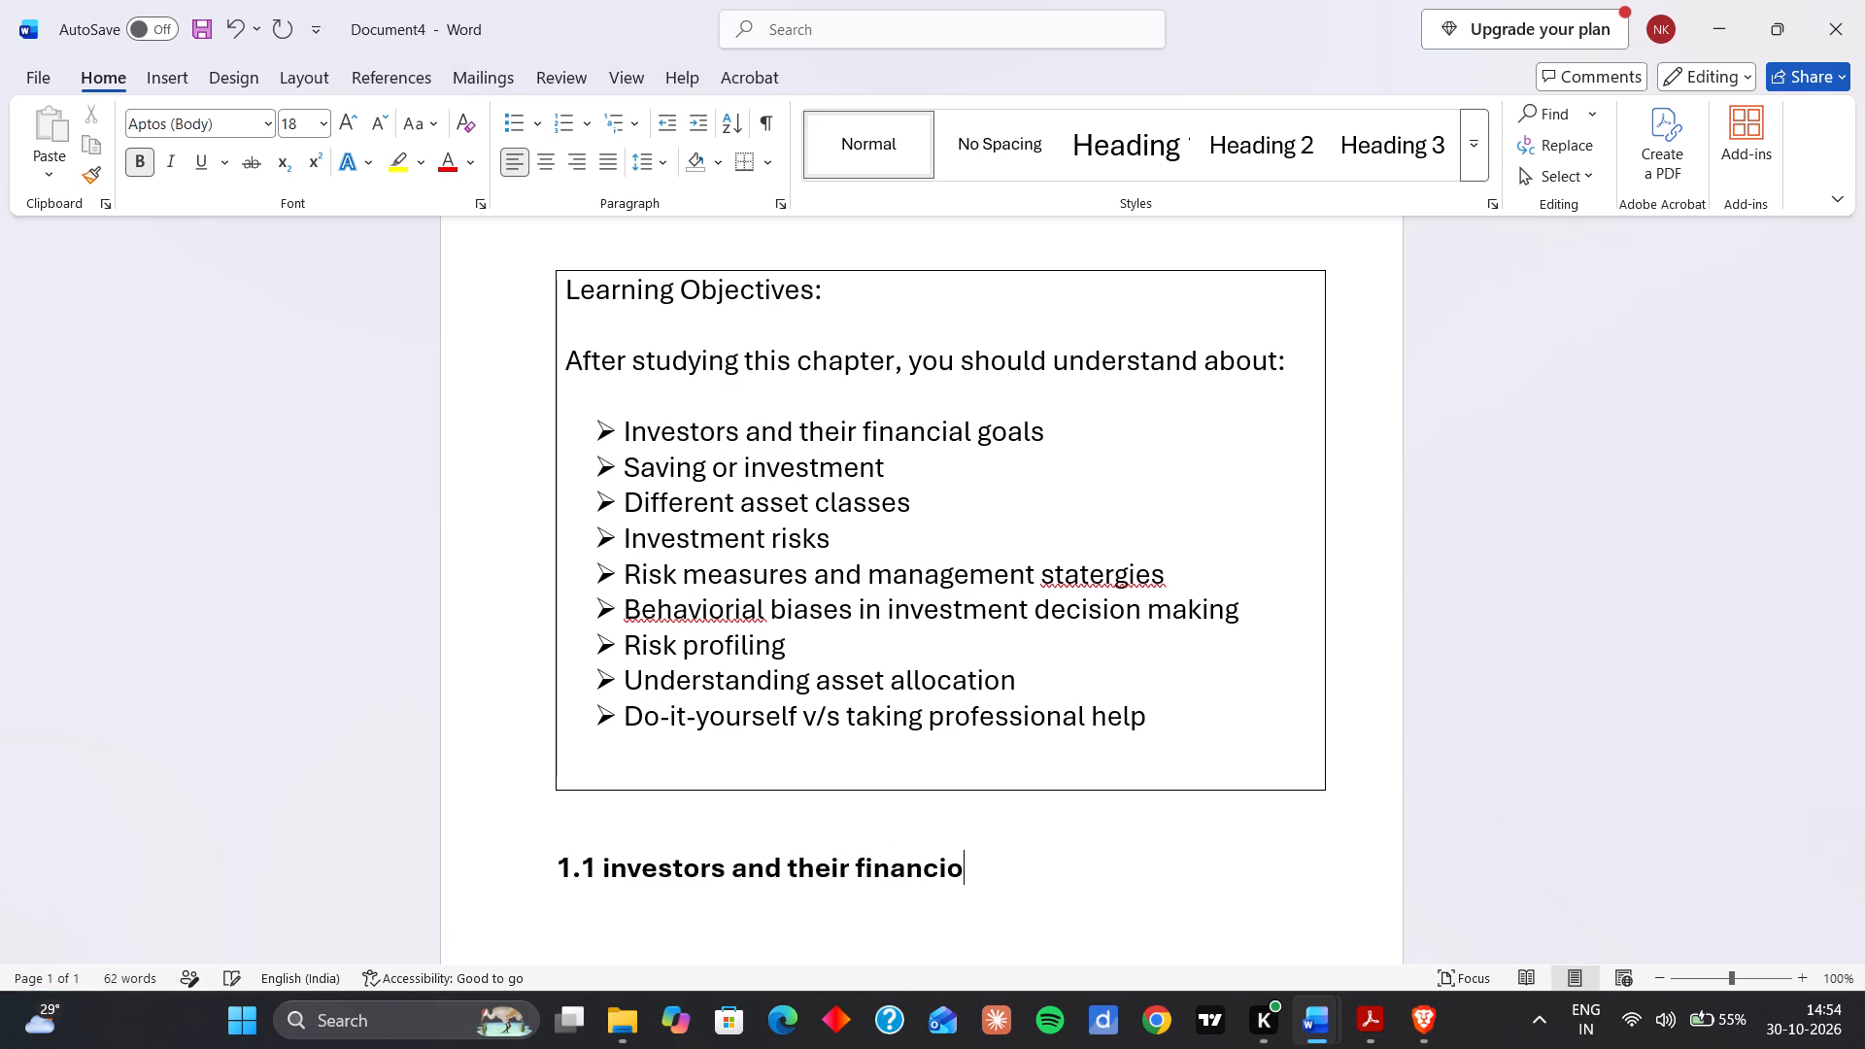
key("BackSpace")
type("al")
key("space")
type("goal")
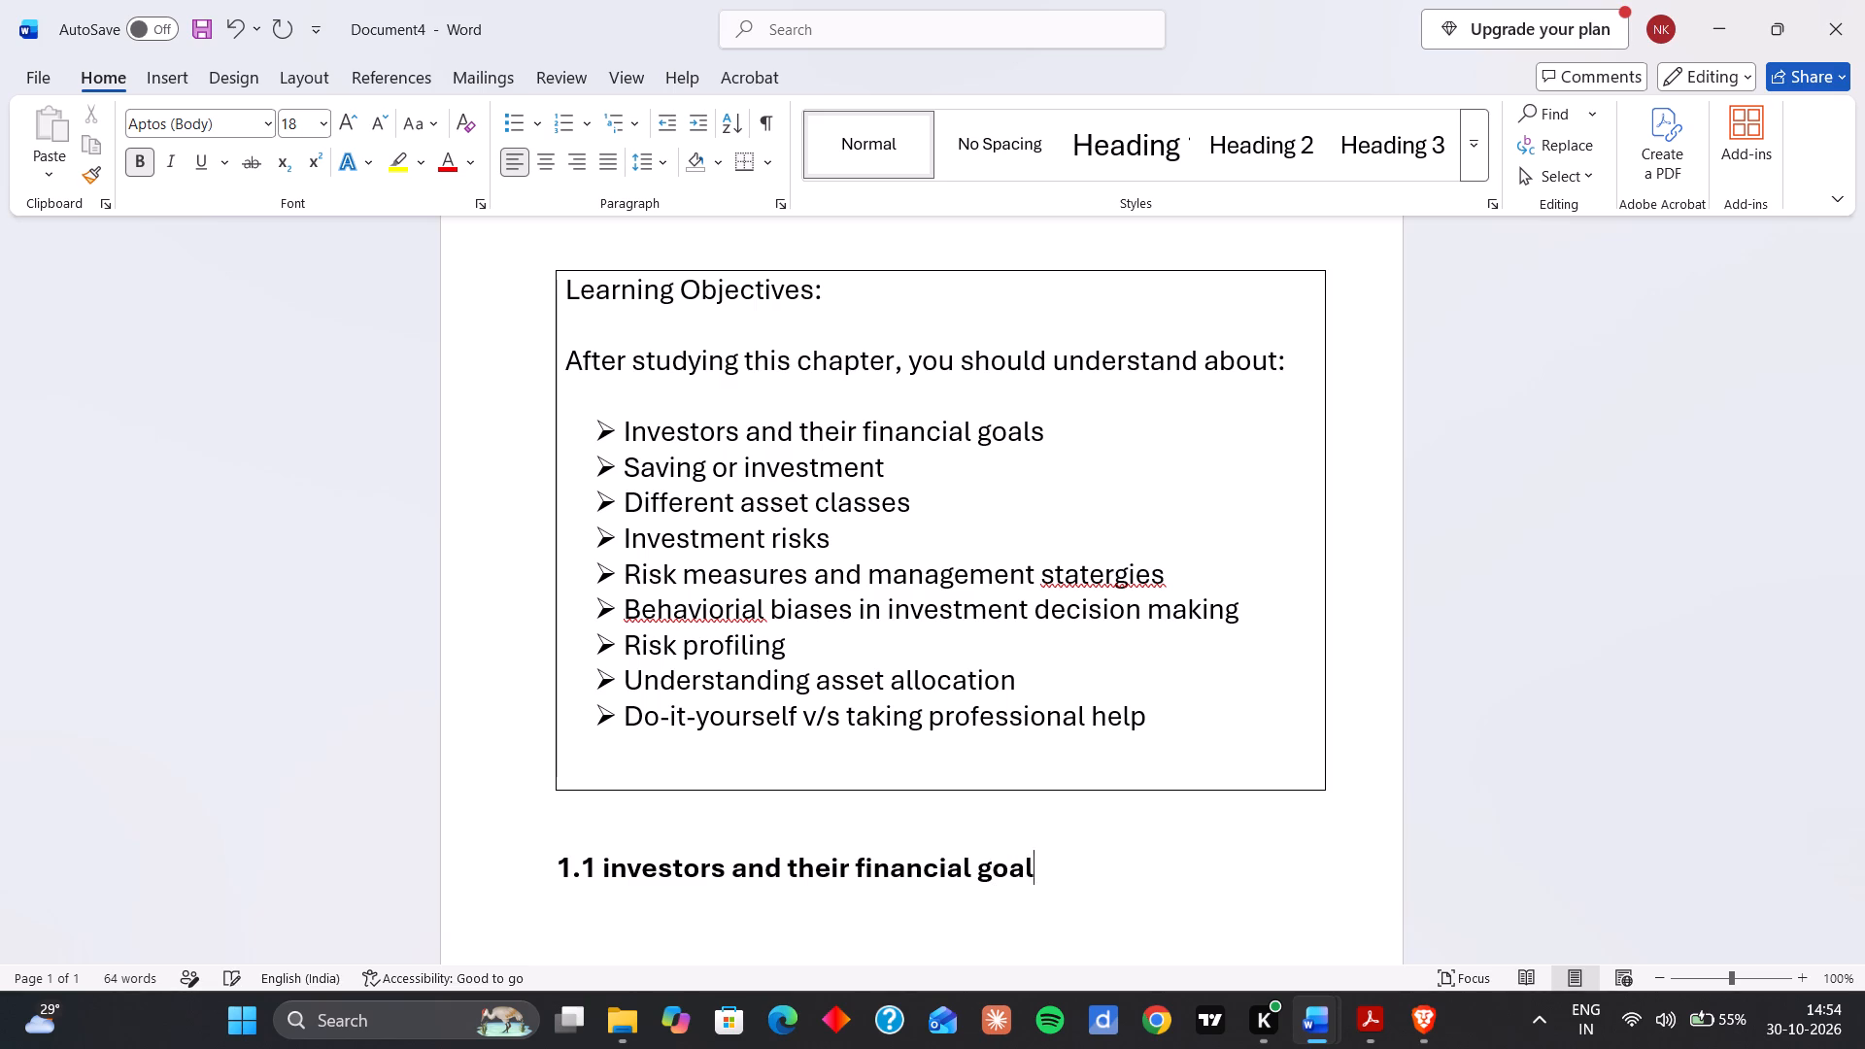
key("s")
Start an unnumbered, non-bold paragraph below the 1.1 heading.
key("Return")
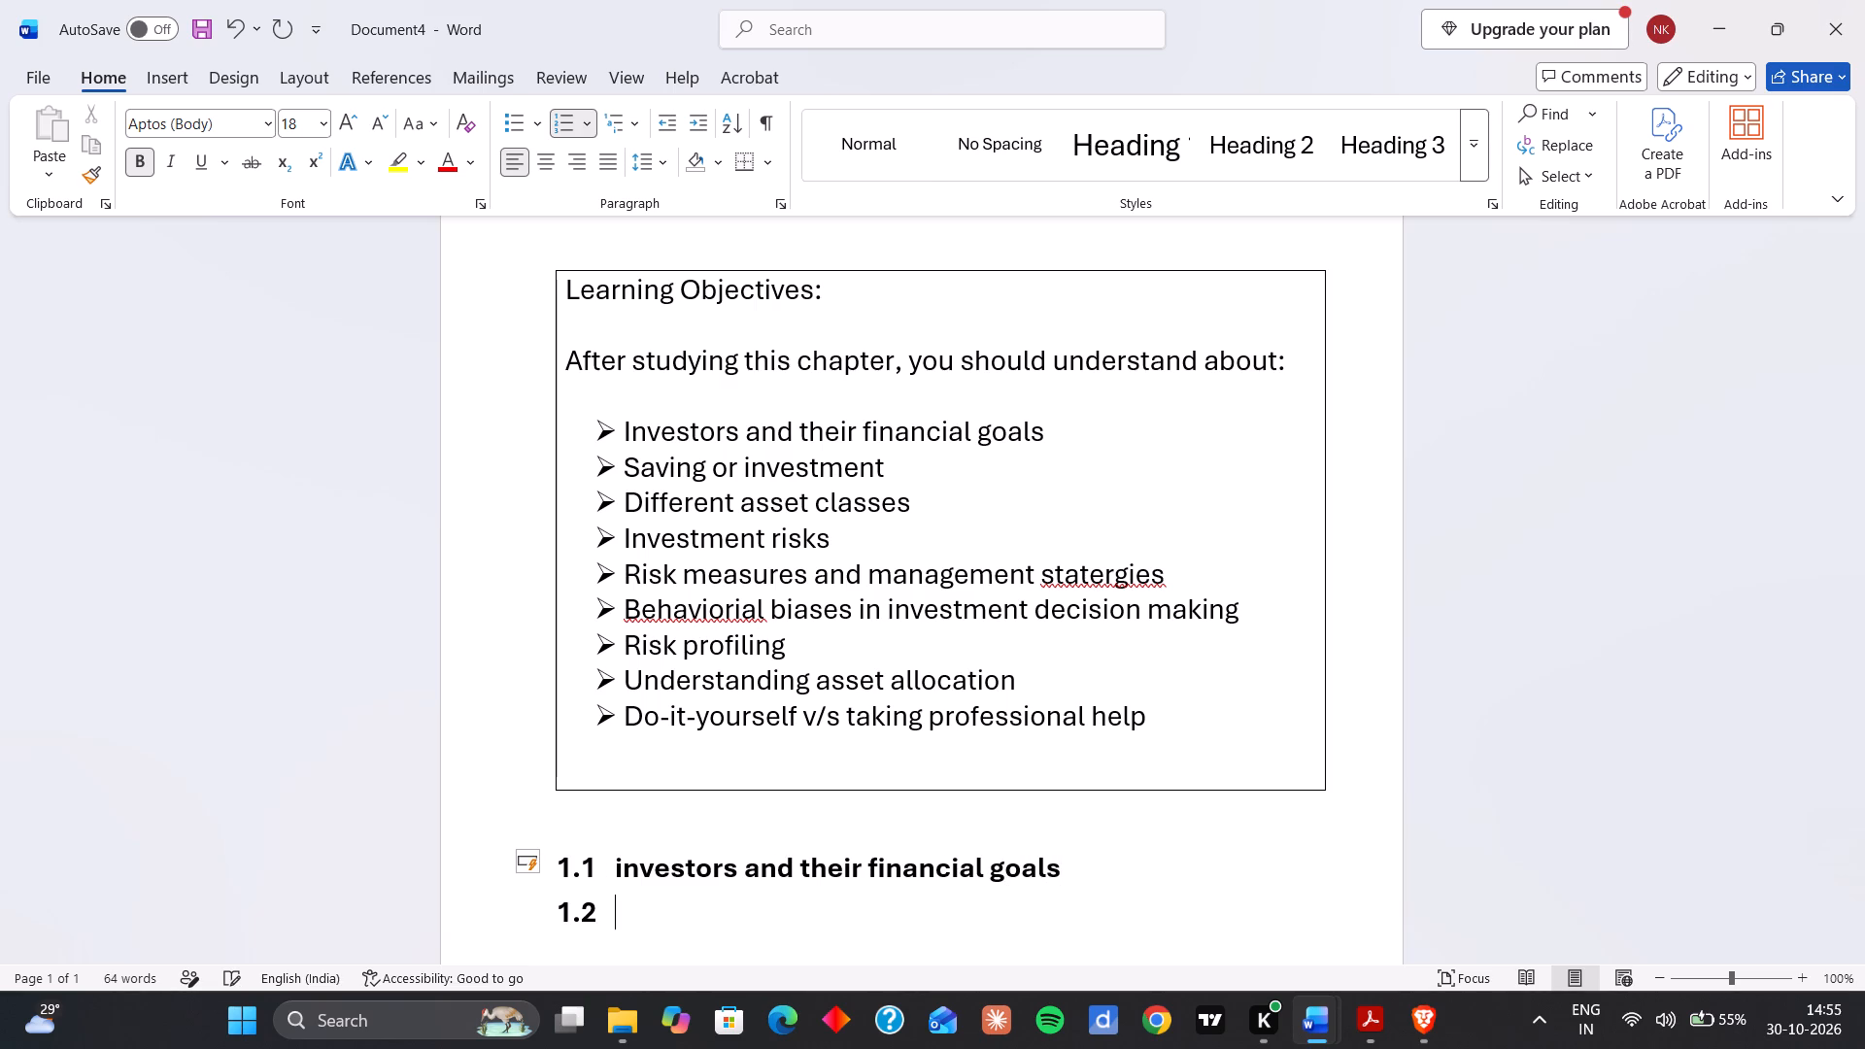
key("BackSpace")
key("BackSpace")
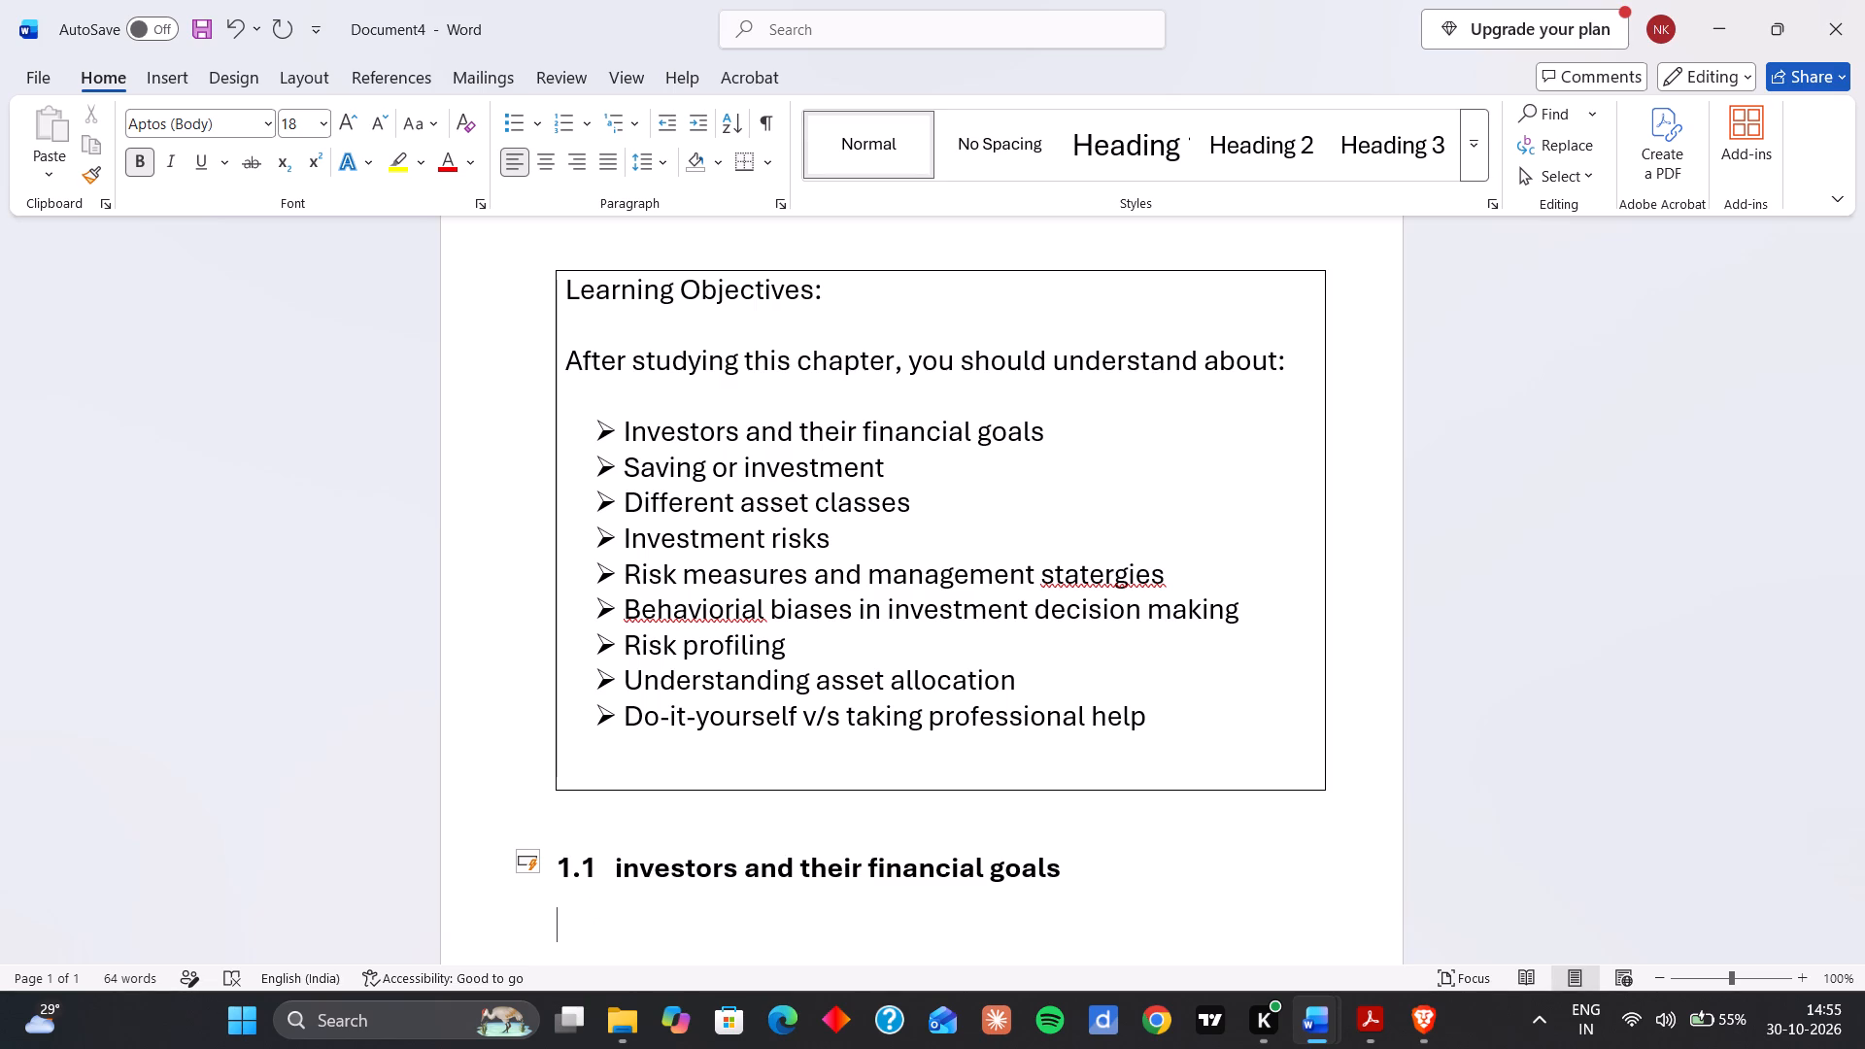
key("ctrl+b")
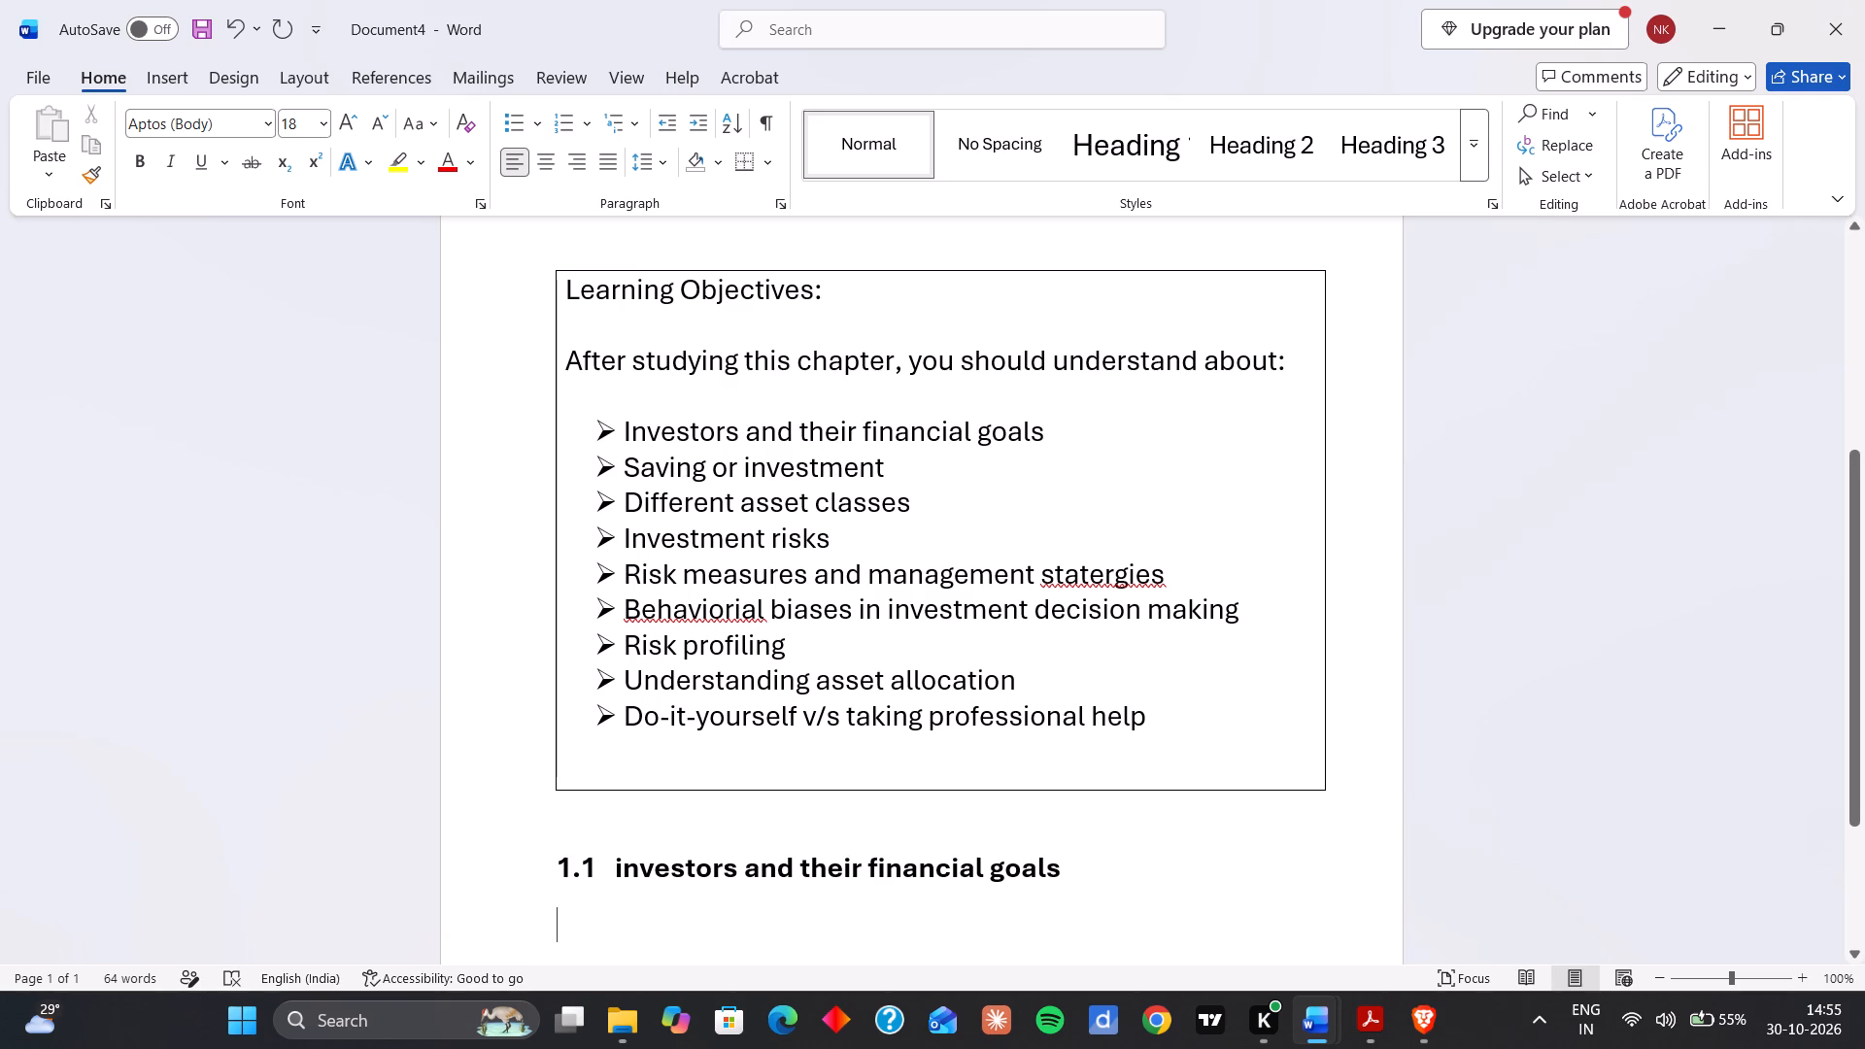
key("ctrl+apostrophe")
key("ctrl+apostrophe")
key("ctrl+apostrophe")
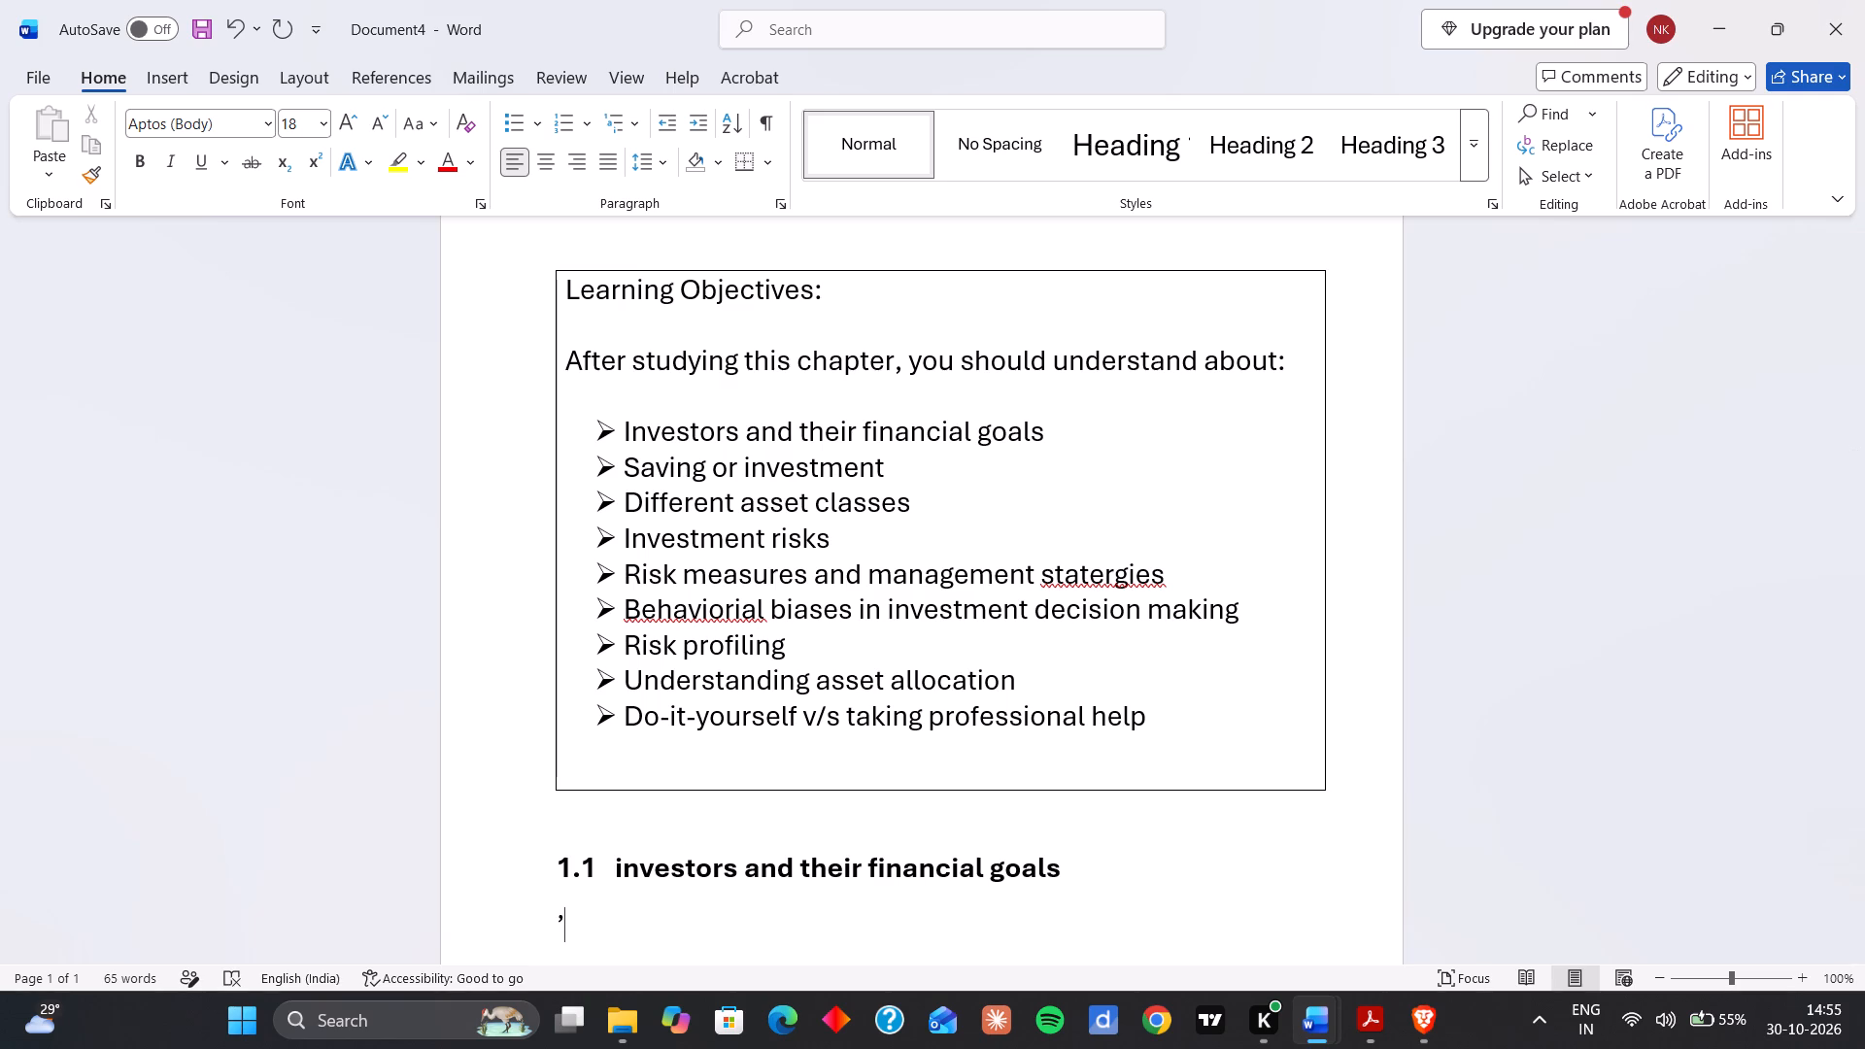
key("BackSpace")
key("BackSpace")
Enter the quoted sentence “please suggest some good investments.” in the paragraph below the 1.1 heading.
type("\"\"")
key("Left")
type("please")
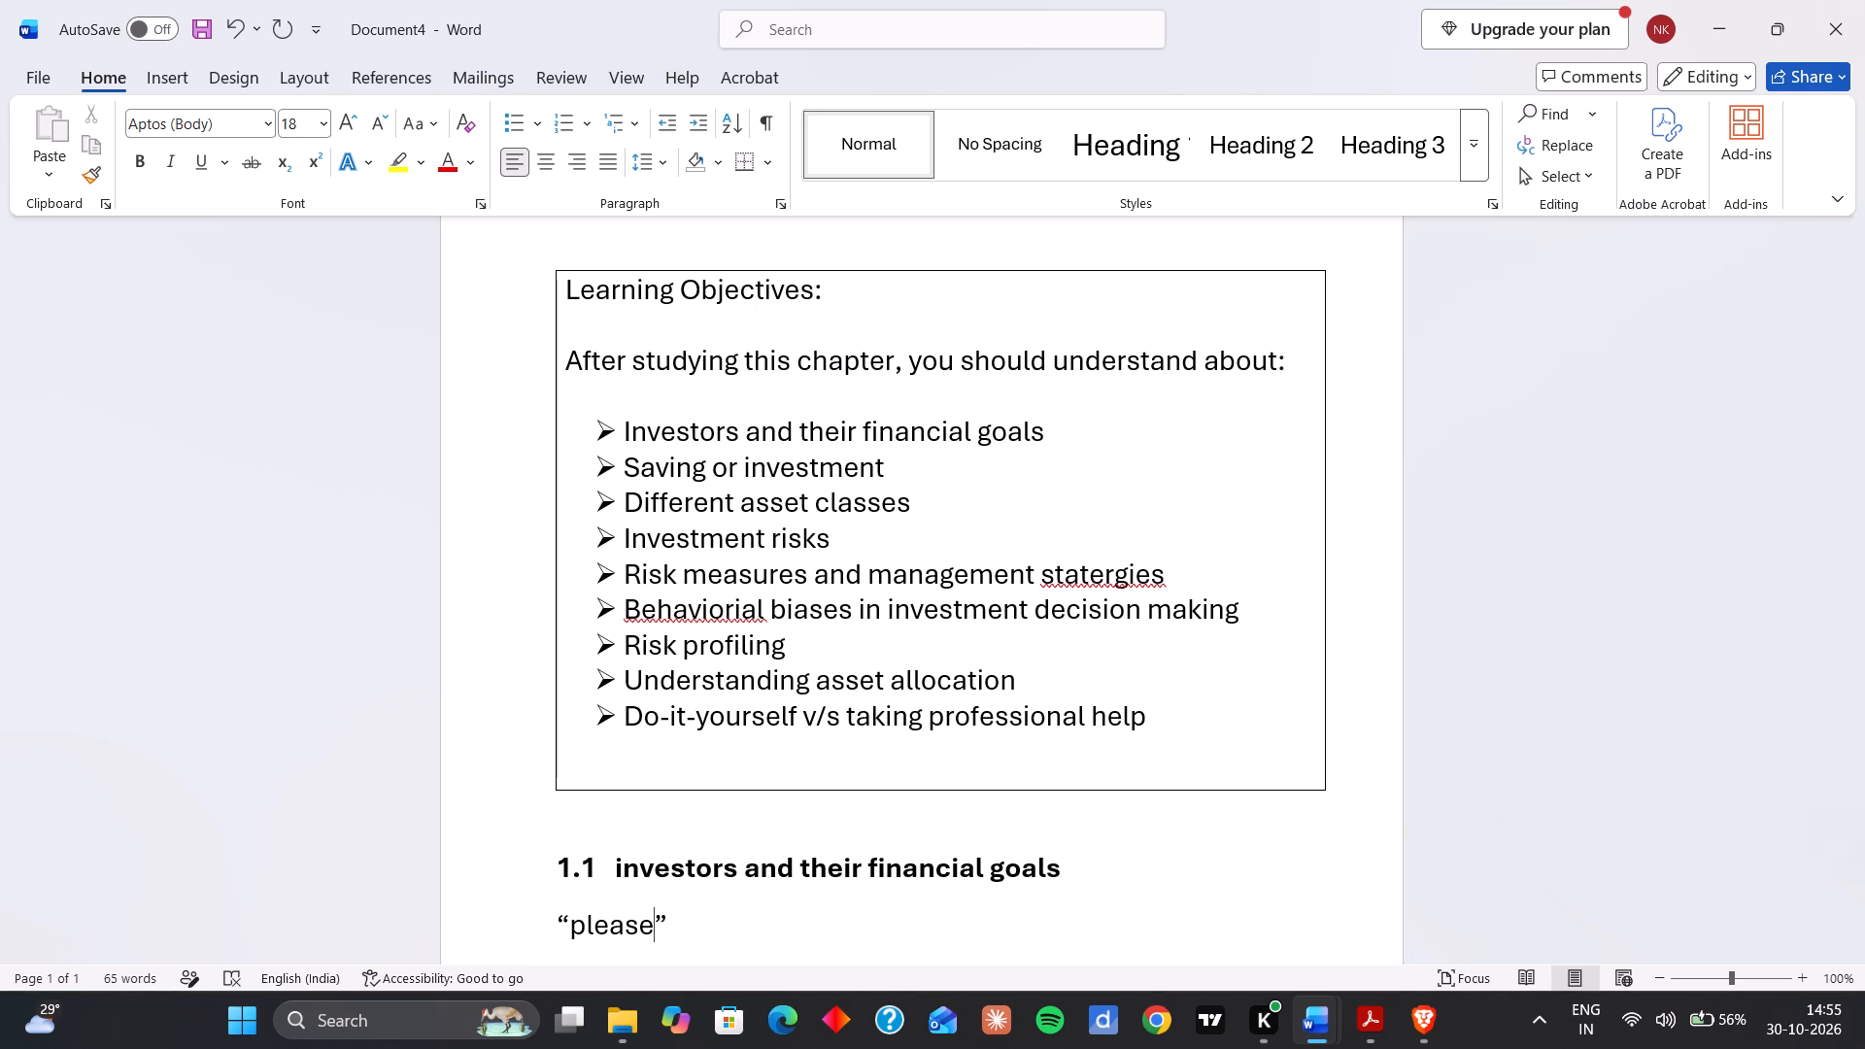
key("space")
type("suggest")
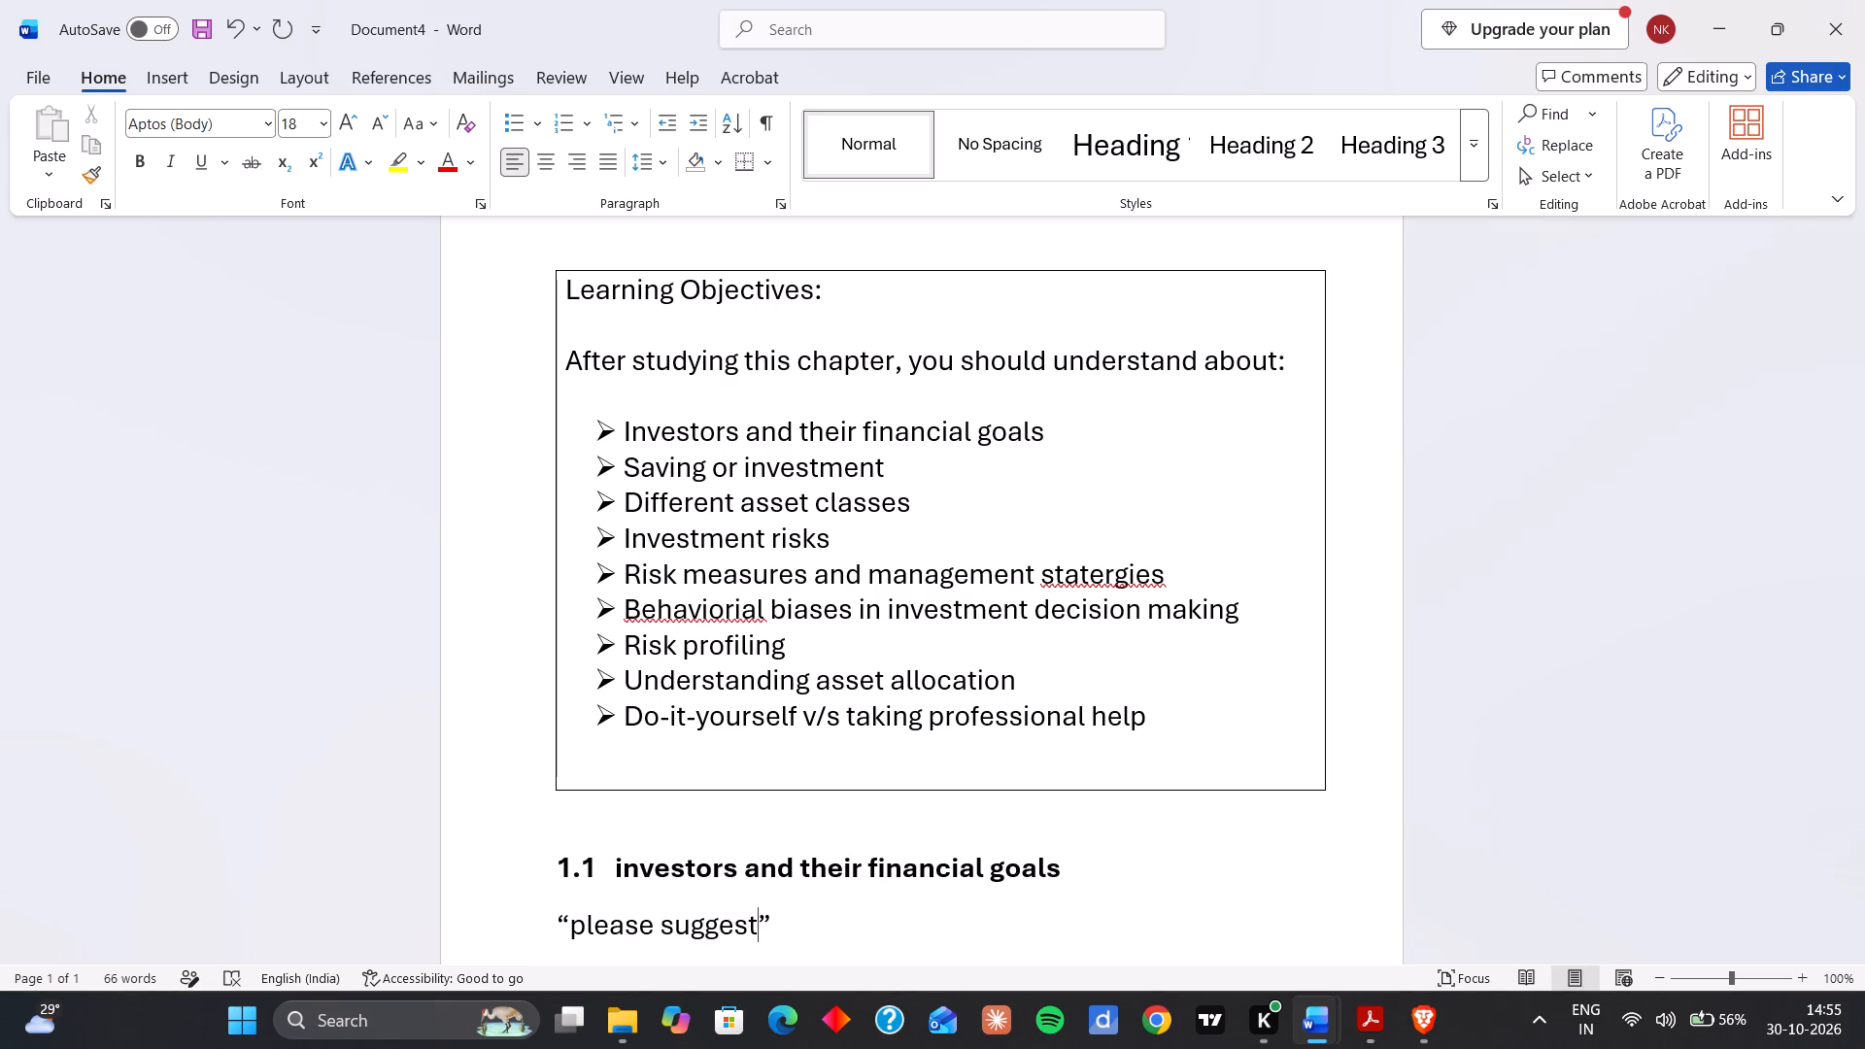
key("space")
type("some good")
key("space")
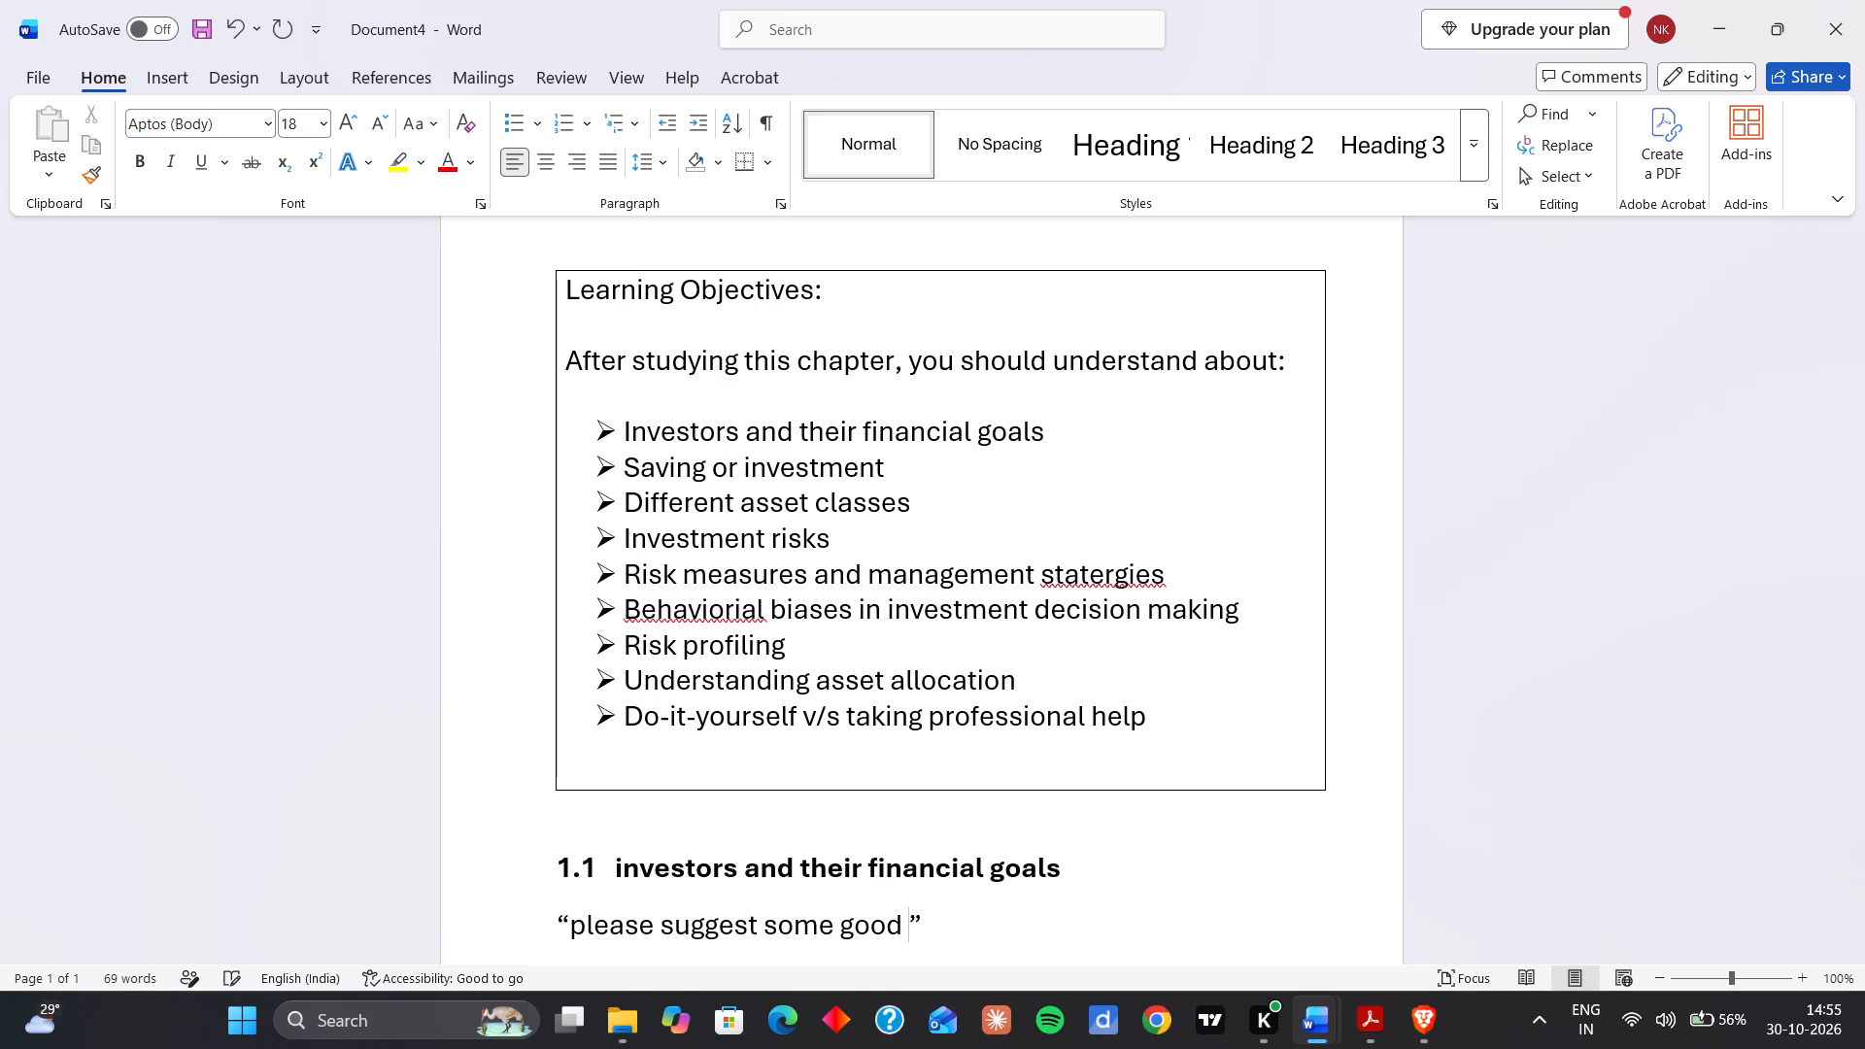
type("investments")
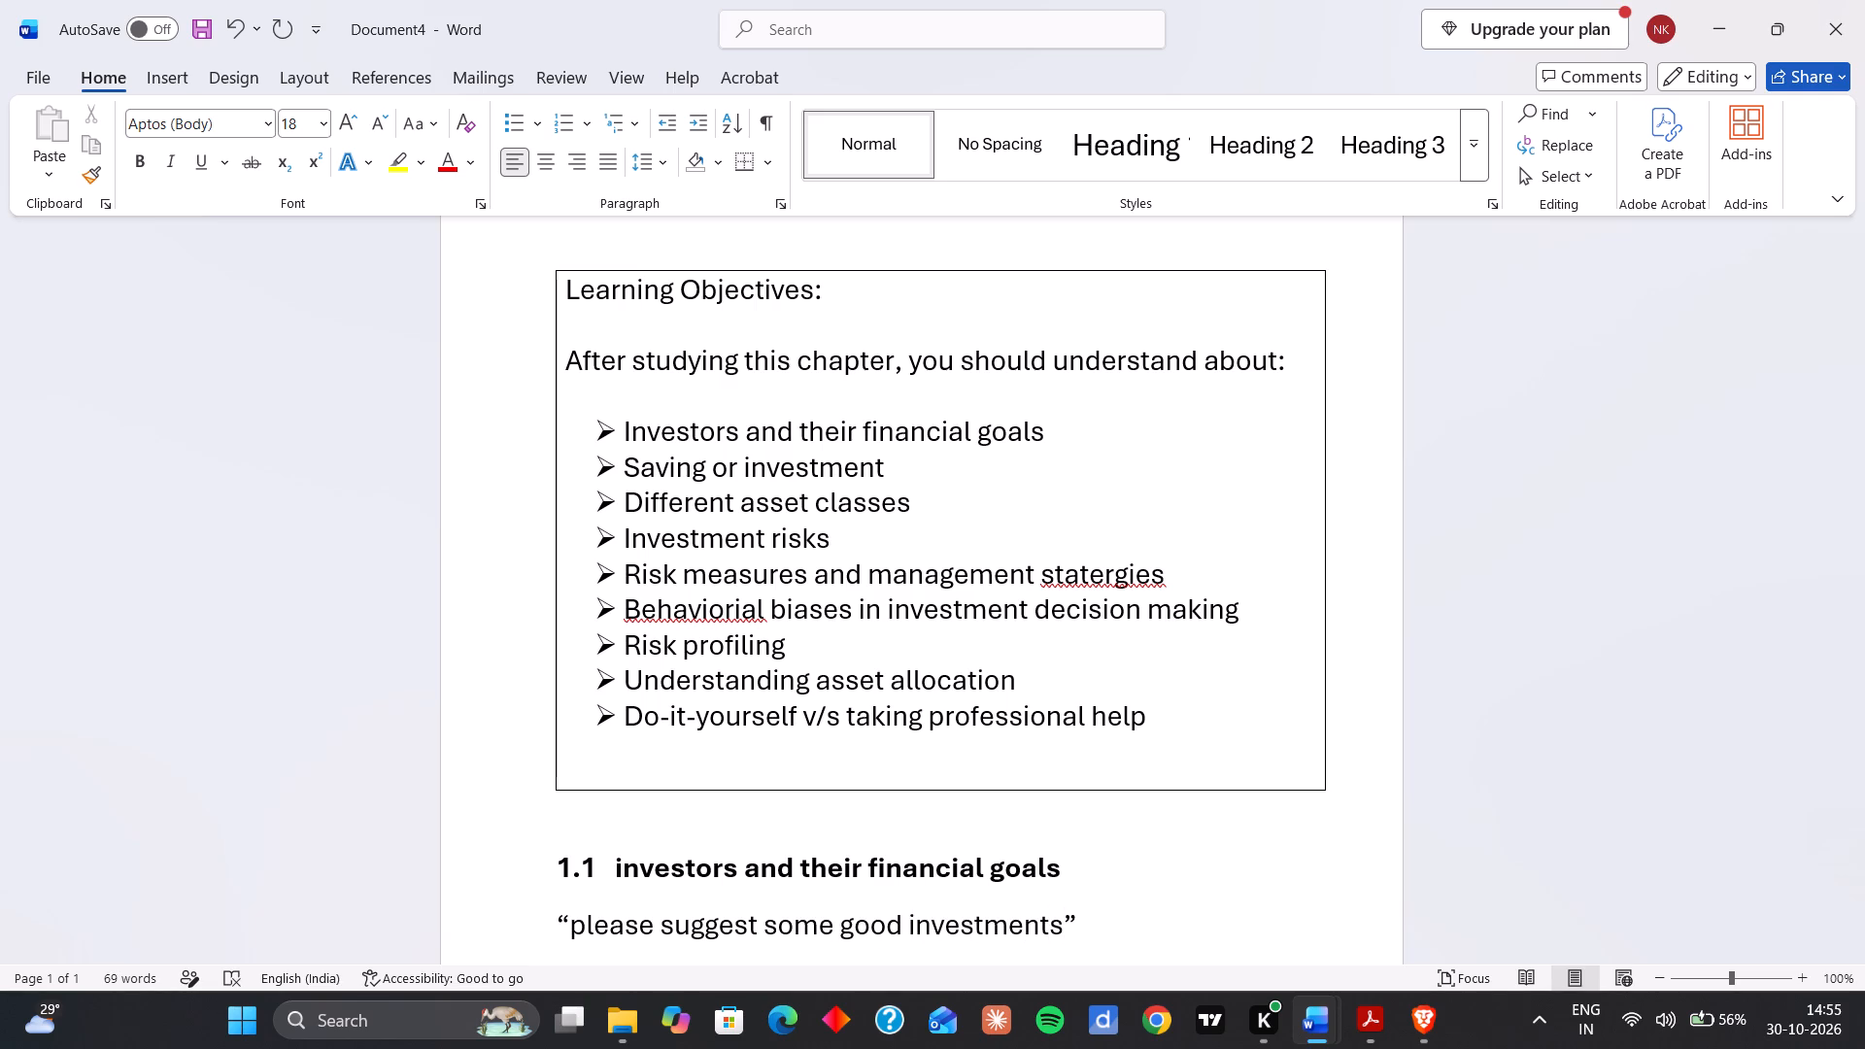
key("period")
key("Right")
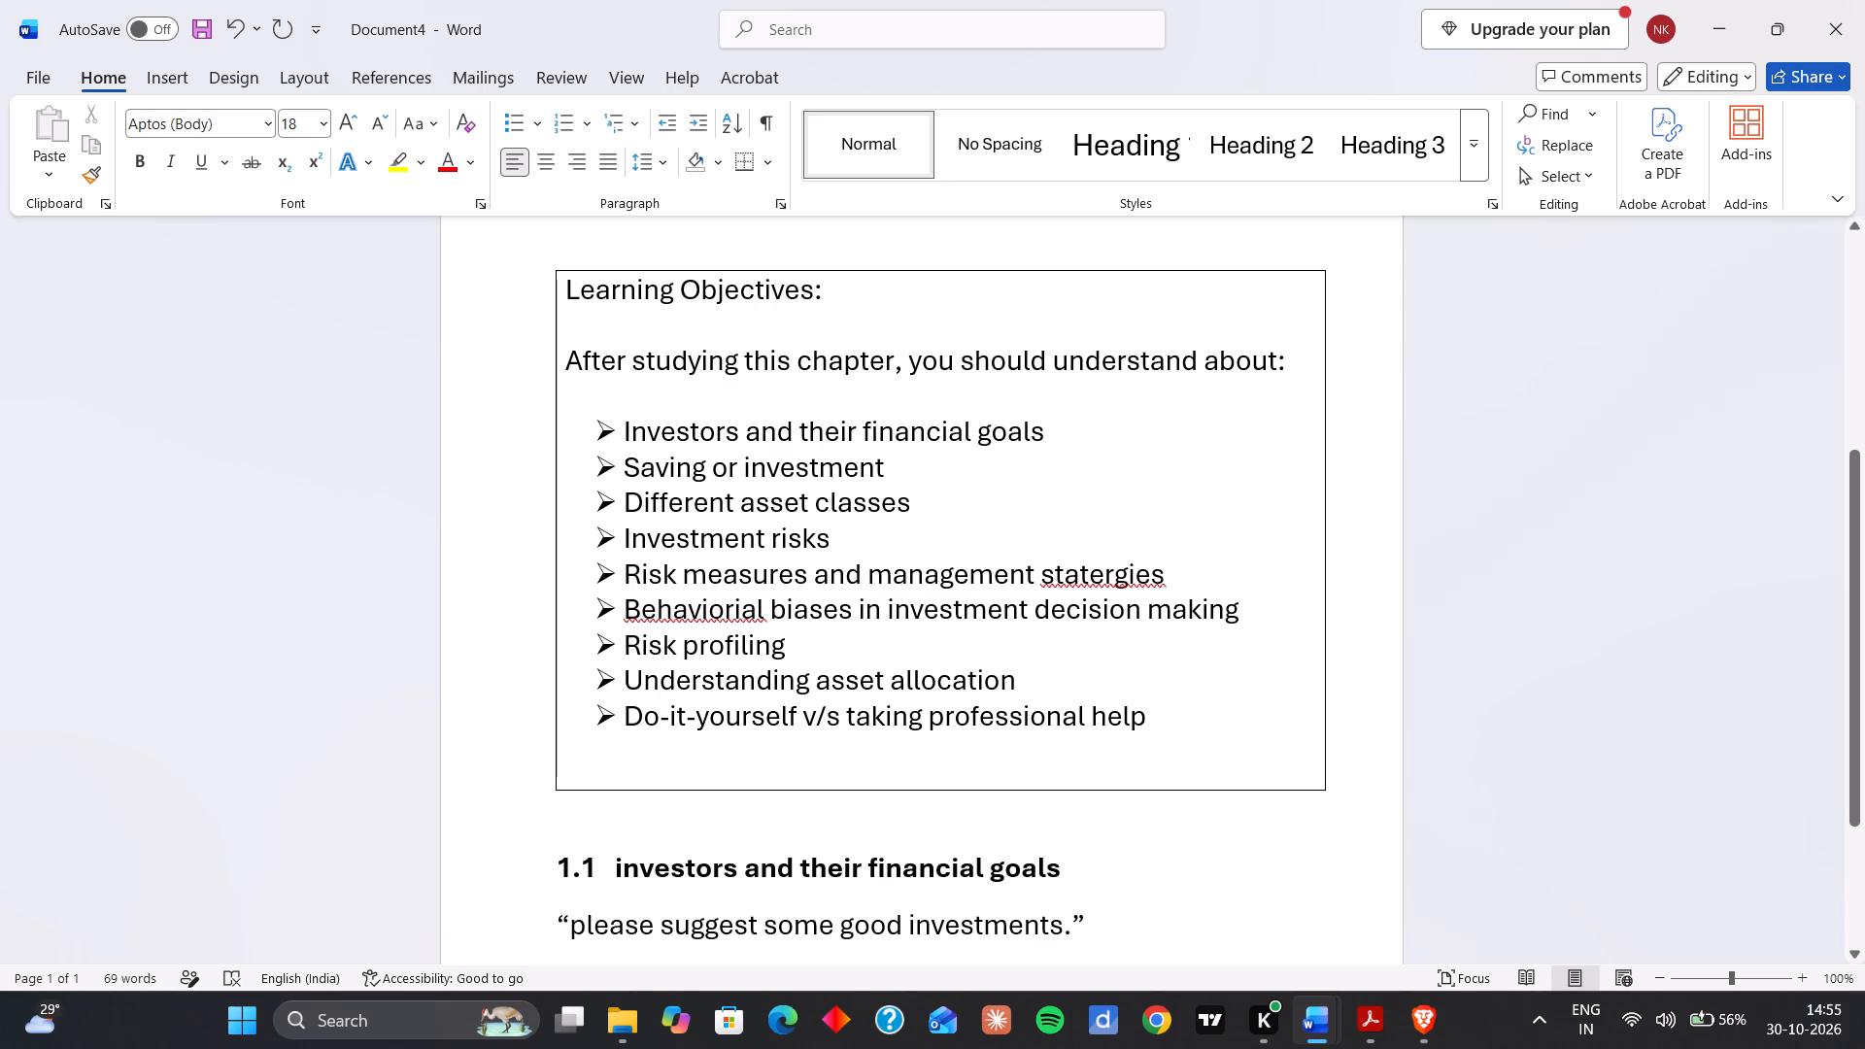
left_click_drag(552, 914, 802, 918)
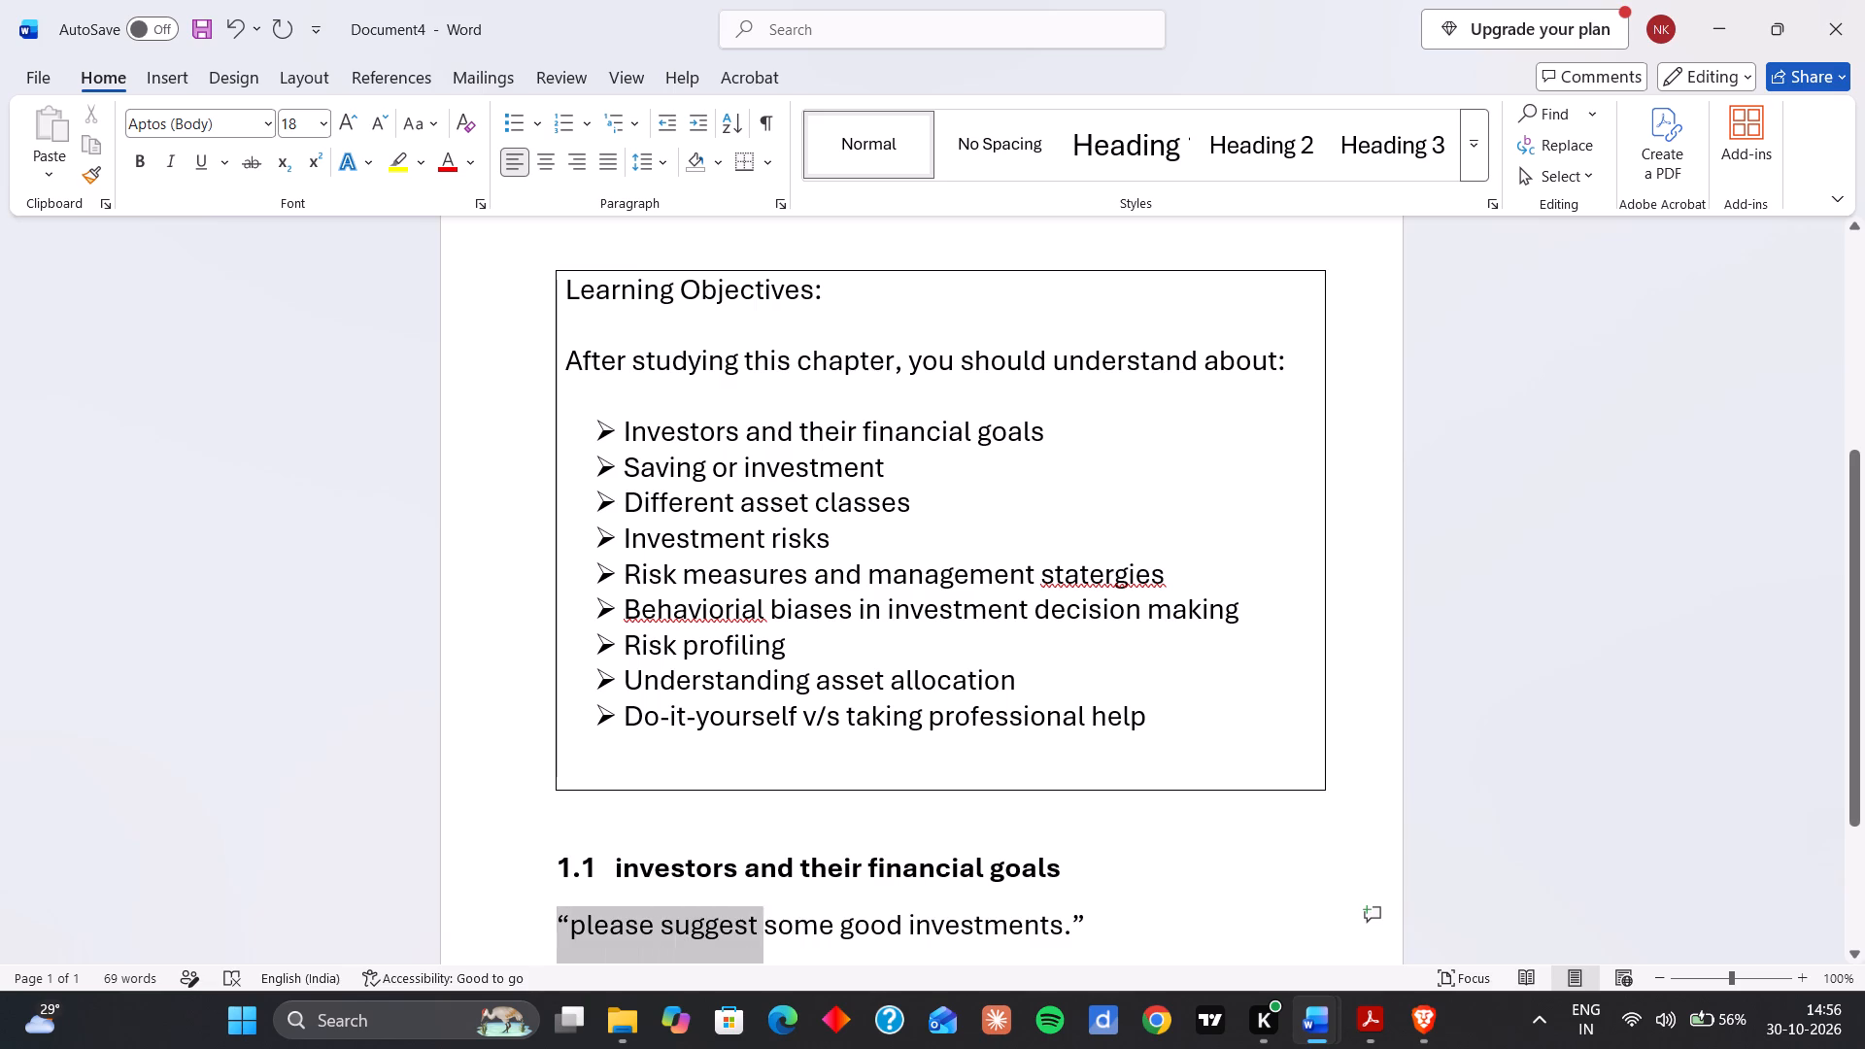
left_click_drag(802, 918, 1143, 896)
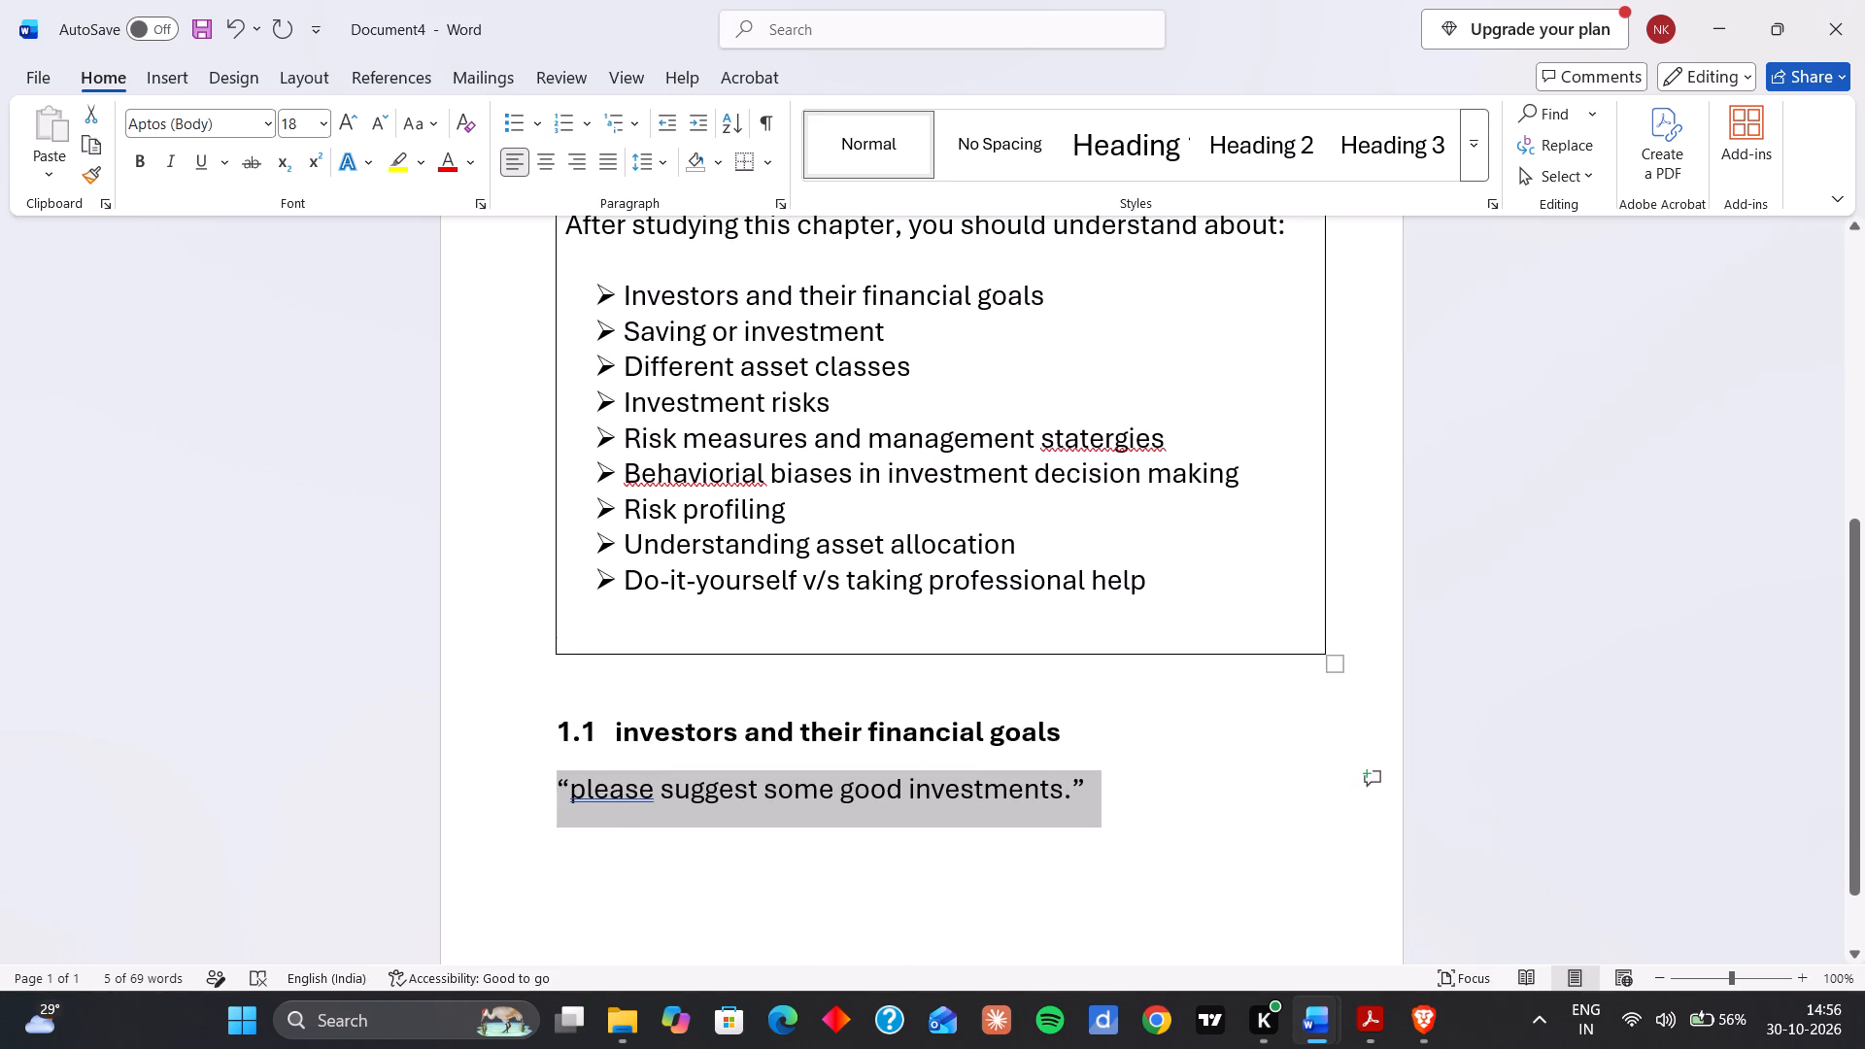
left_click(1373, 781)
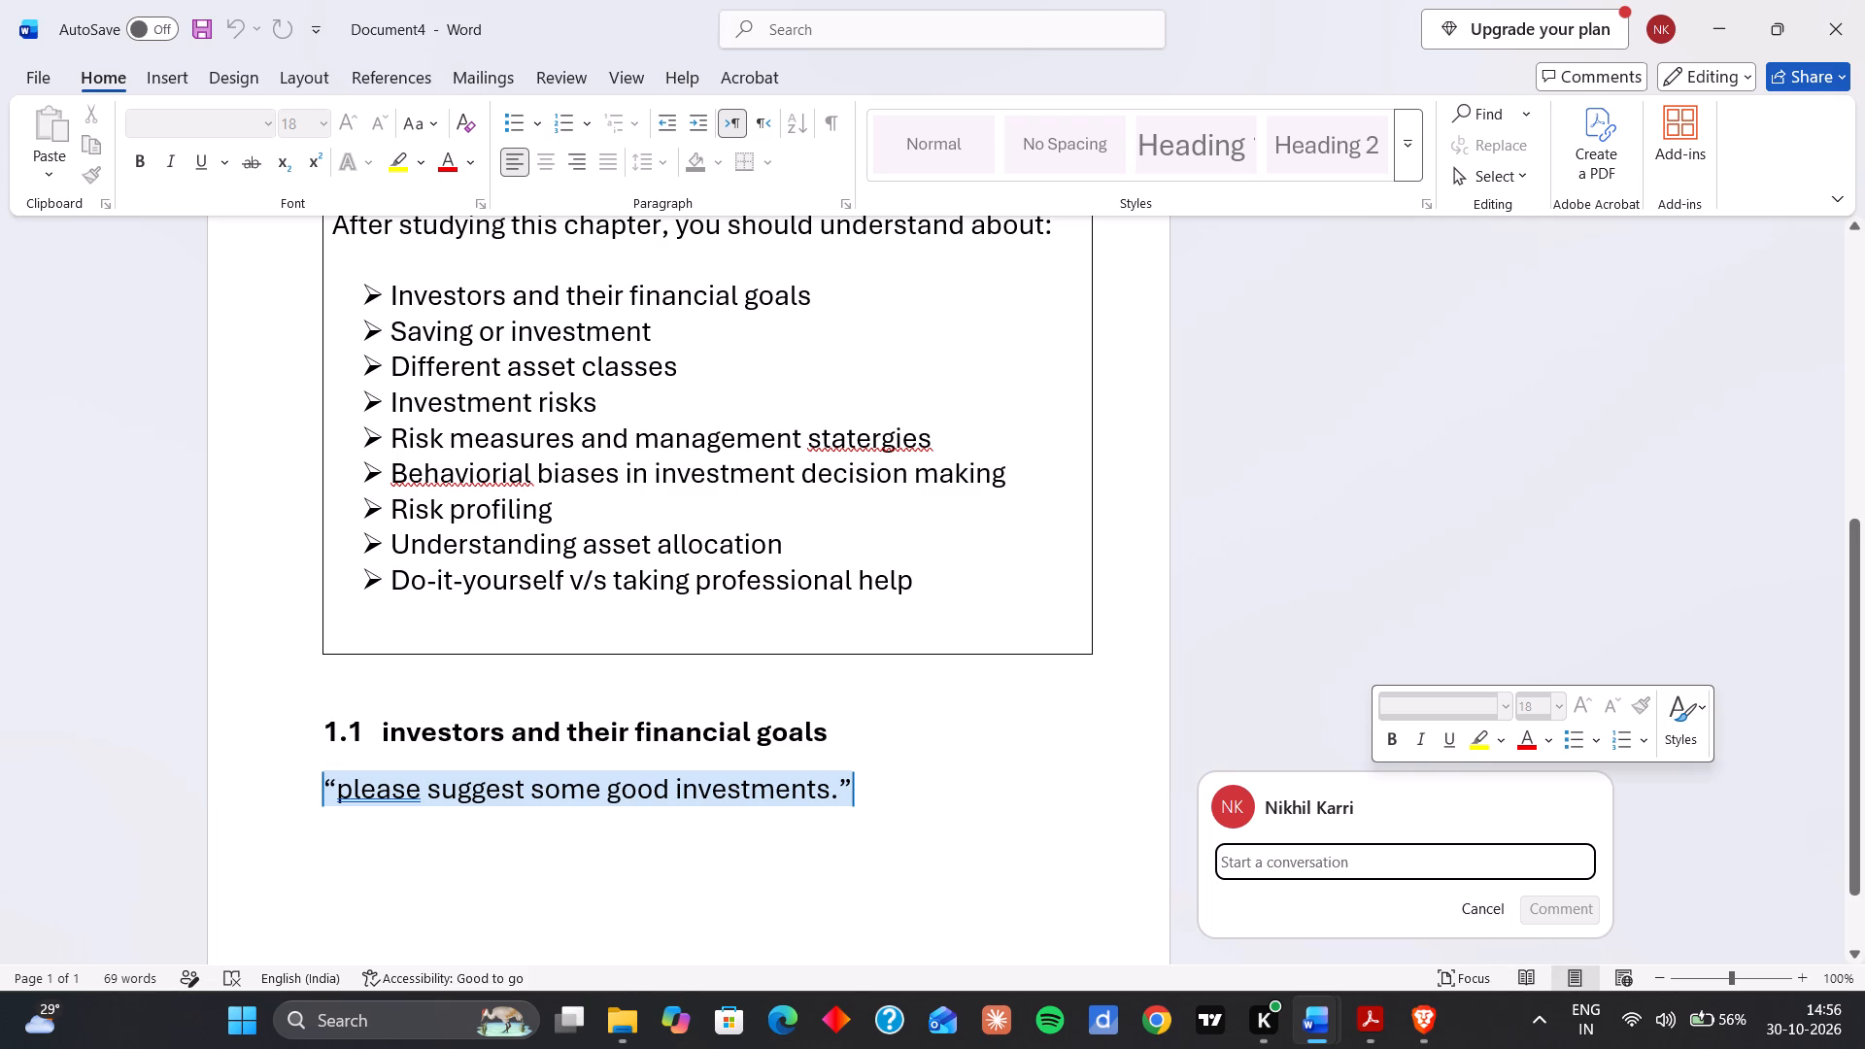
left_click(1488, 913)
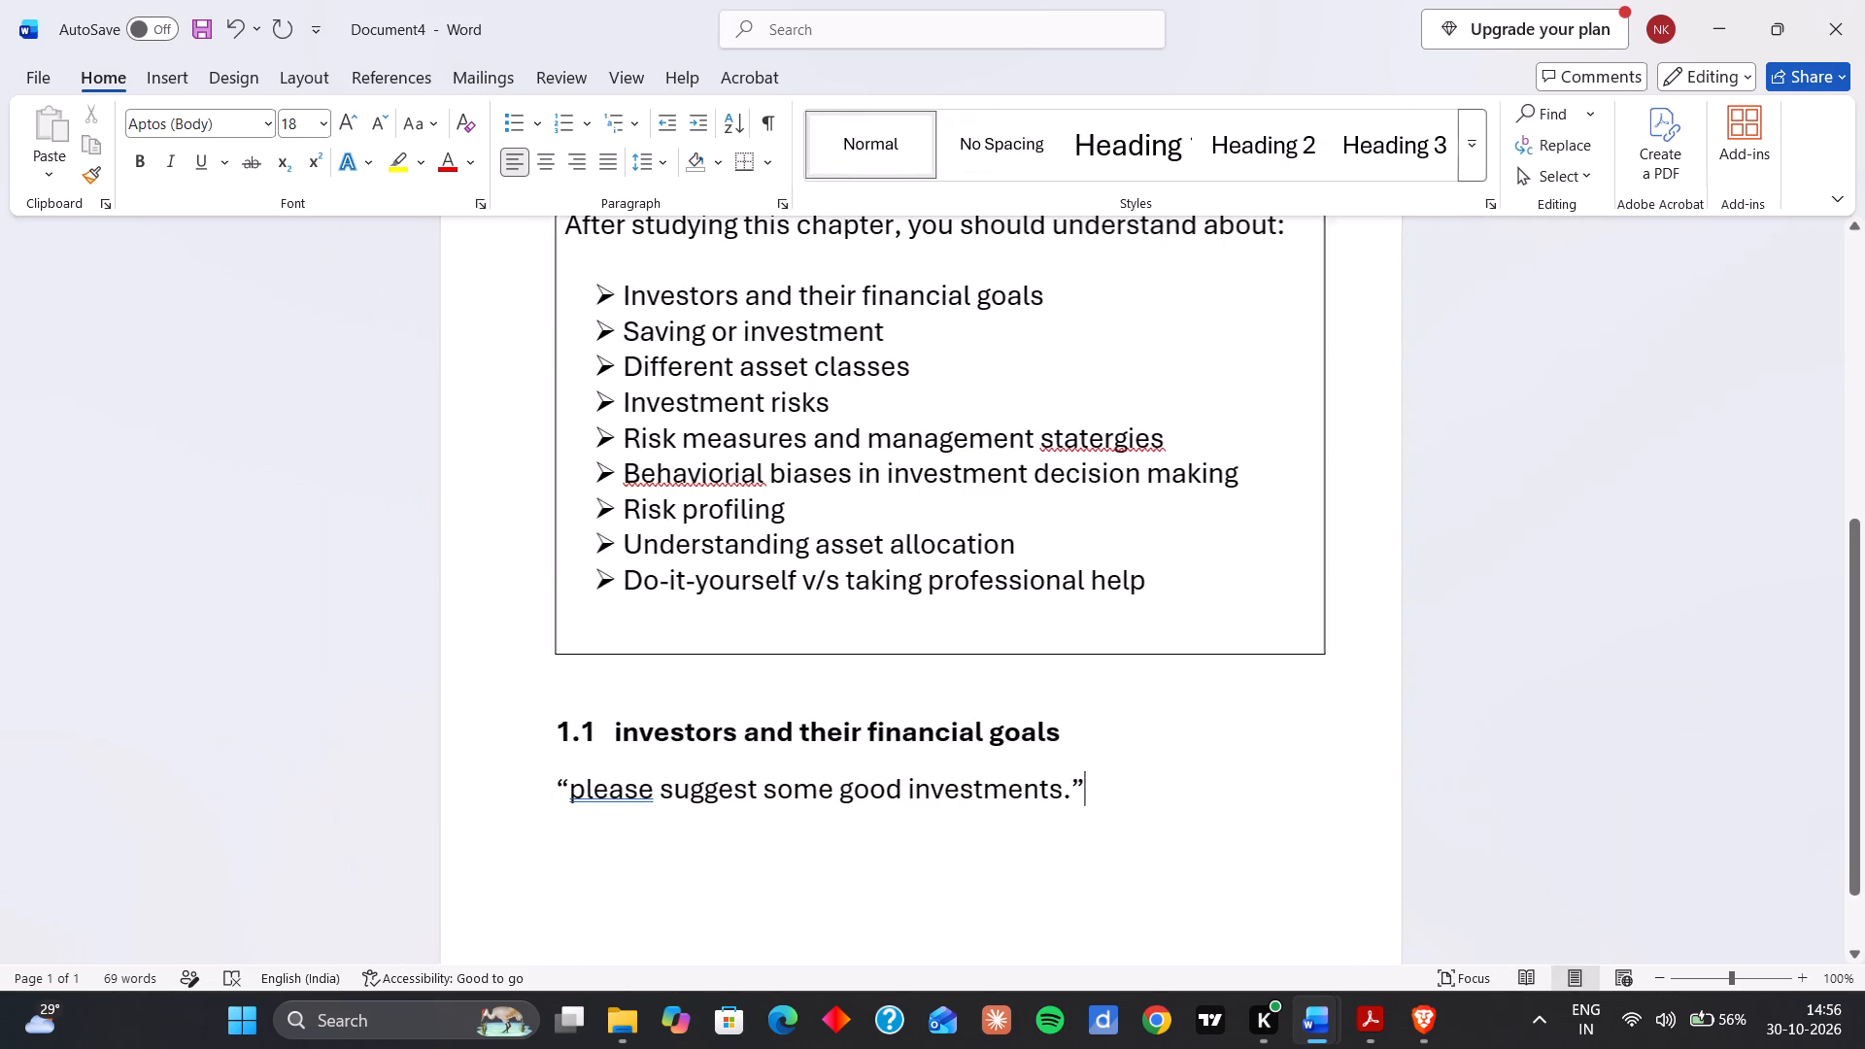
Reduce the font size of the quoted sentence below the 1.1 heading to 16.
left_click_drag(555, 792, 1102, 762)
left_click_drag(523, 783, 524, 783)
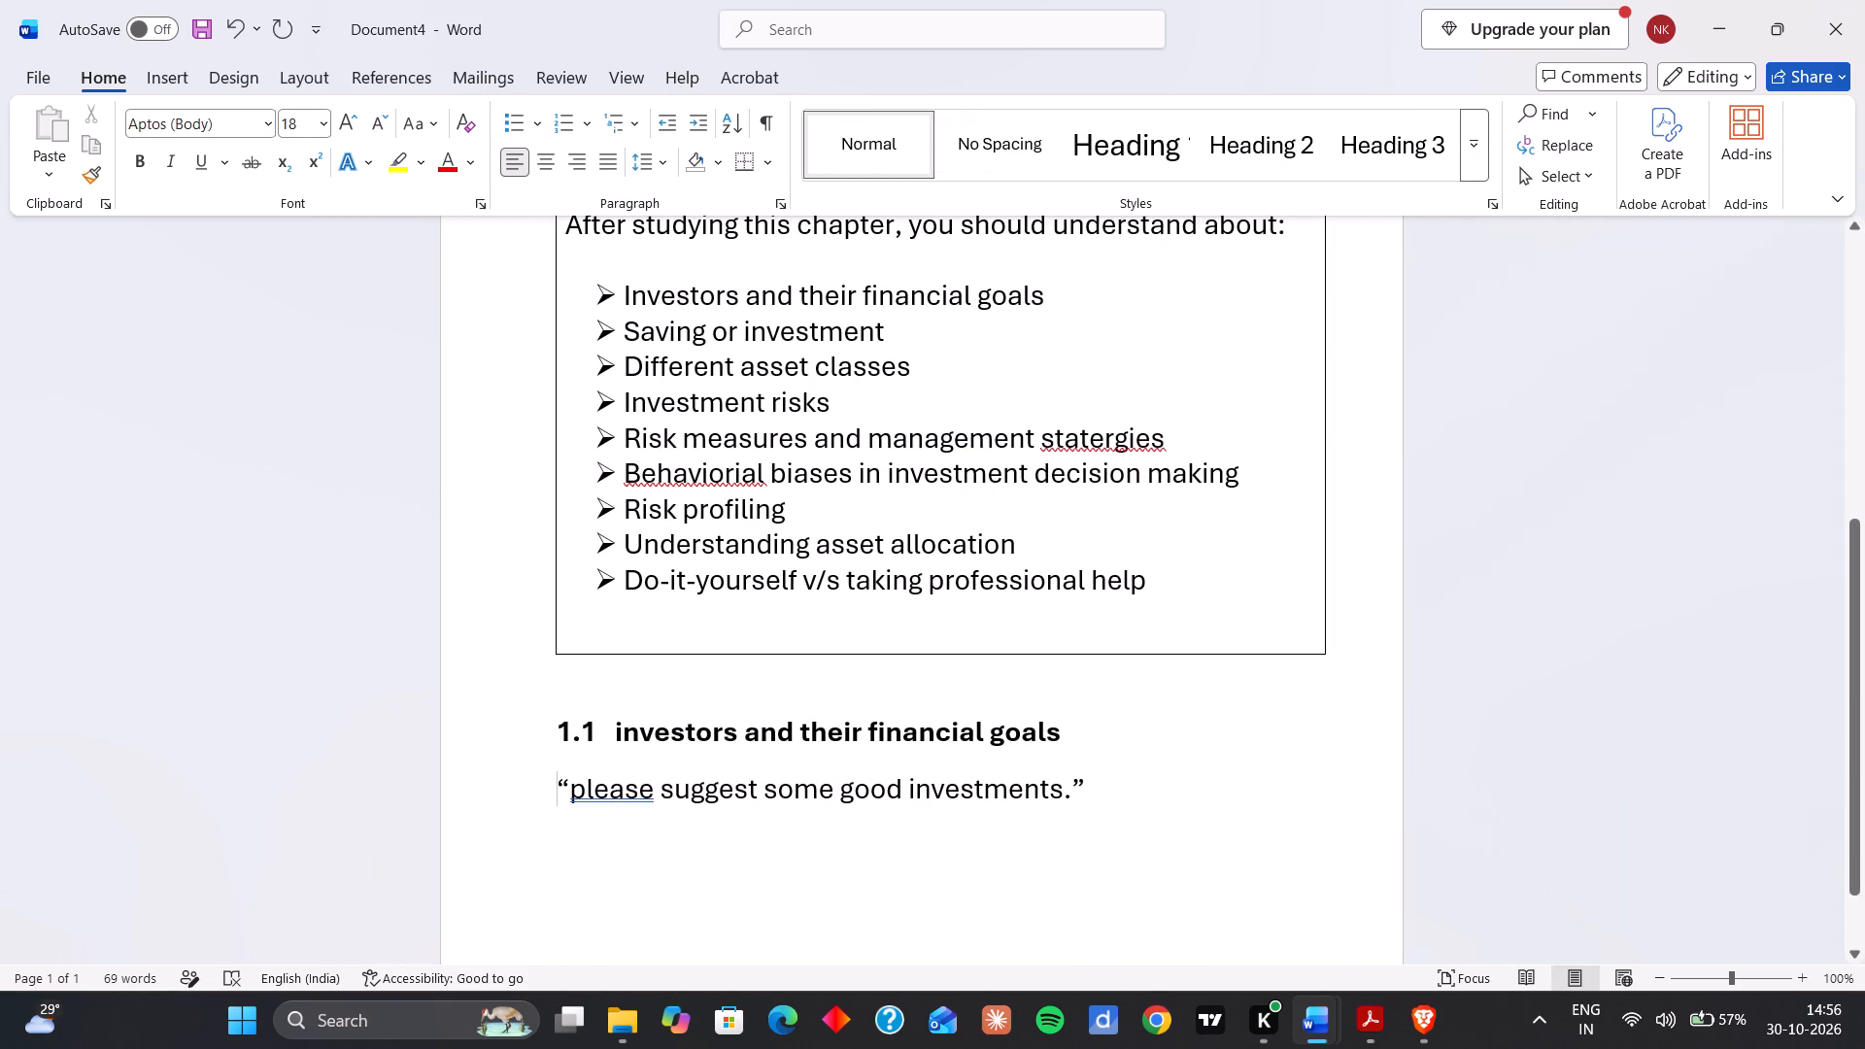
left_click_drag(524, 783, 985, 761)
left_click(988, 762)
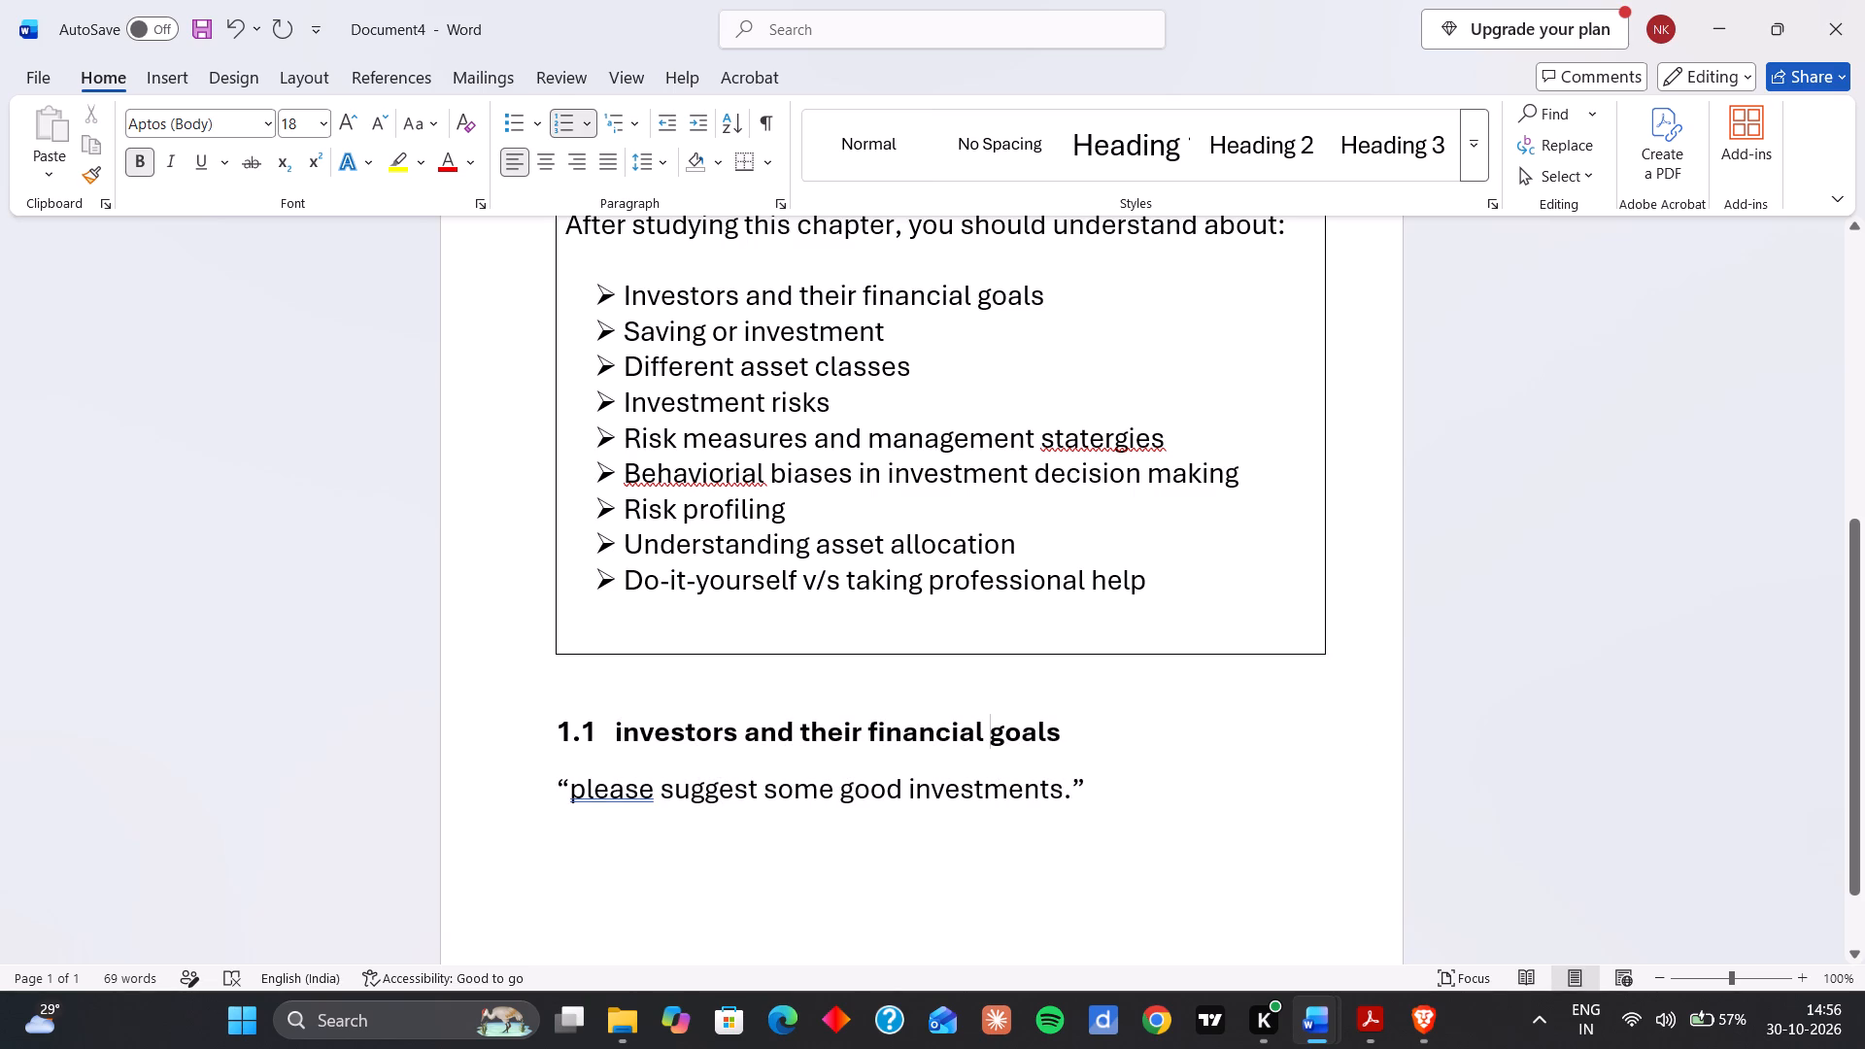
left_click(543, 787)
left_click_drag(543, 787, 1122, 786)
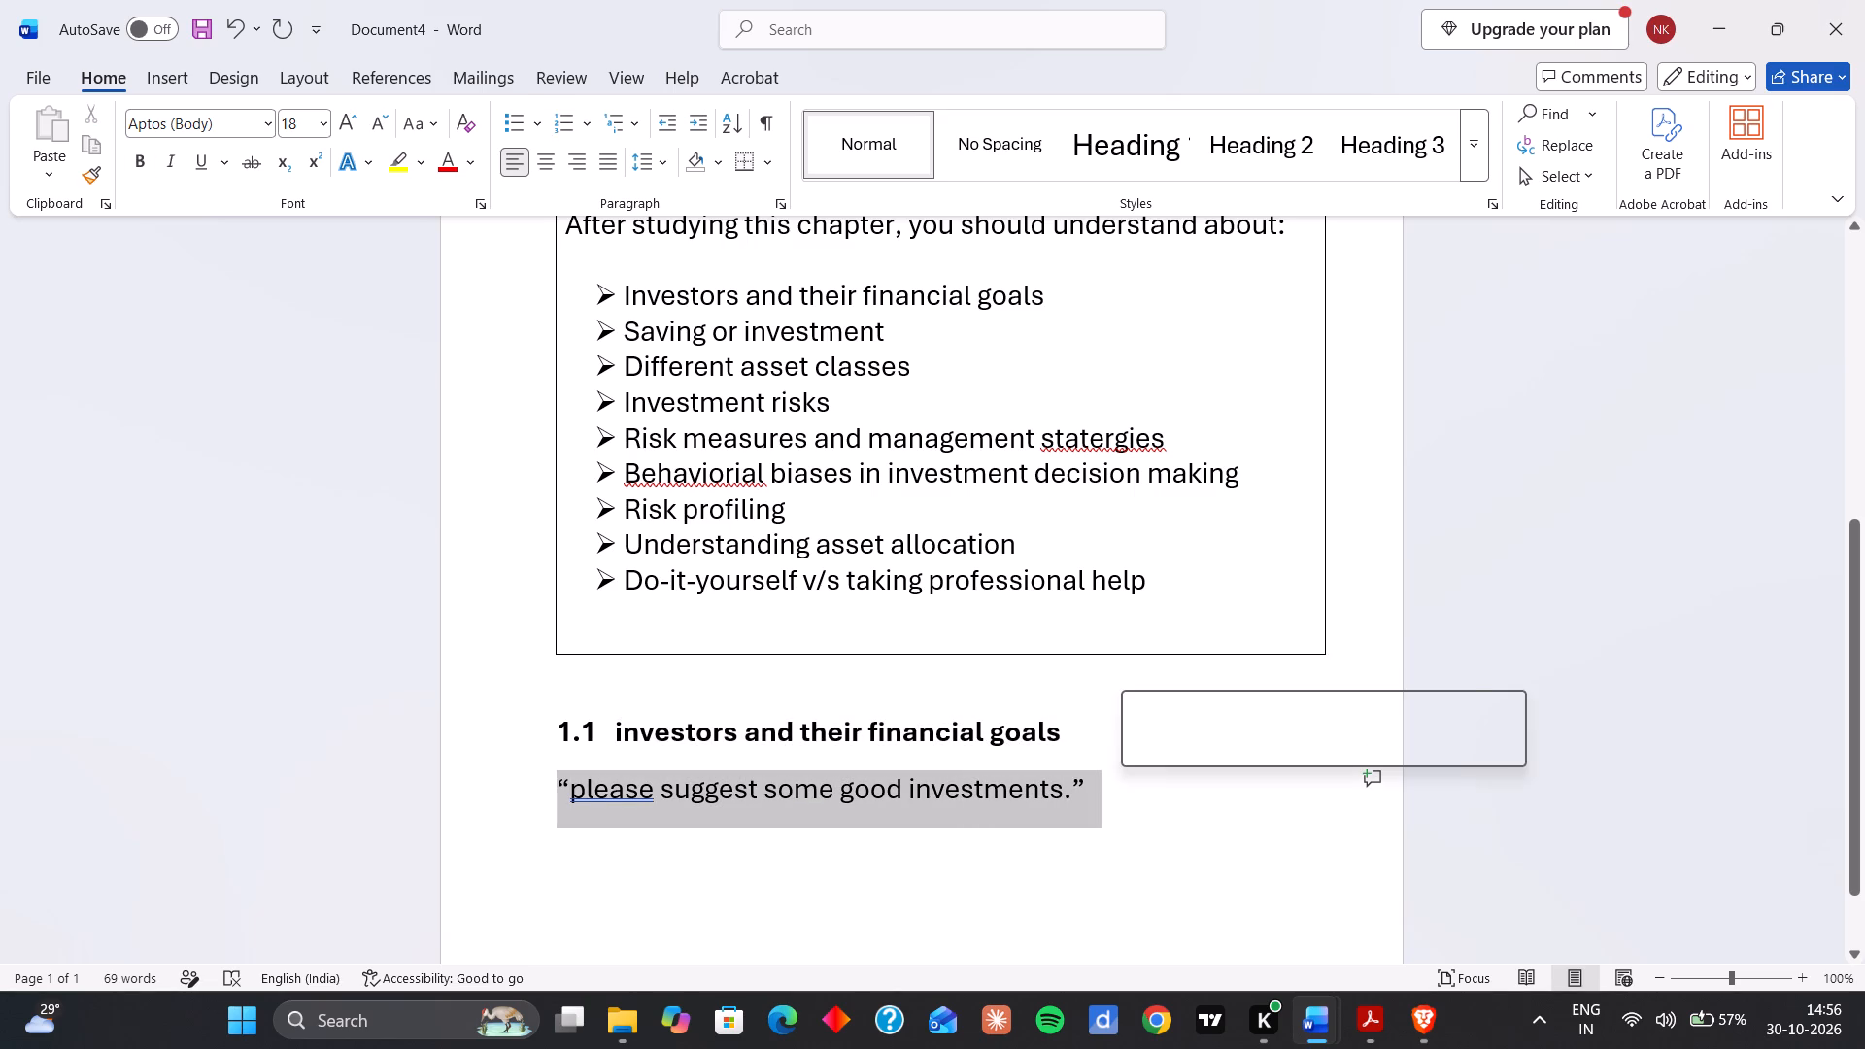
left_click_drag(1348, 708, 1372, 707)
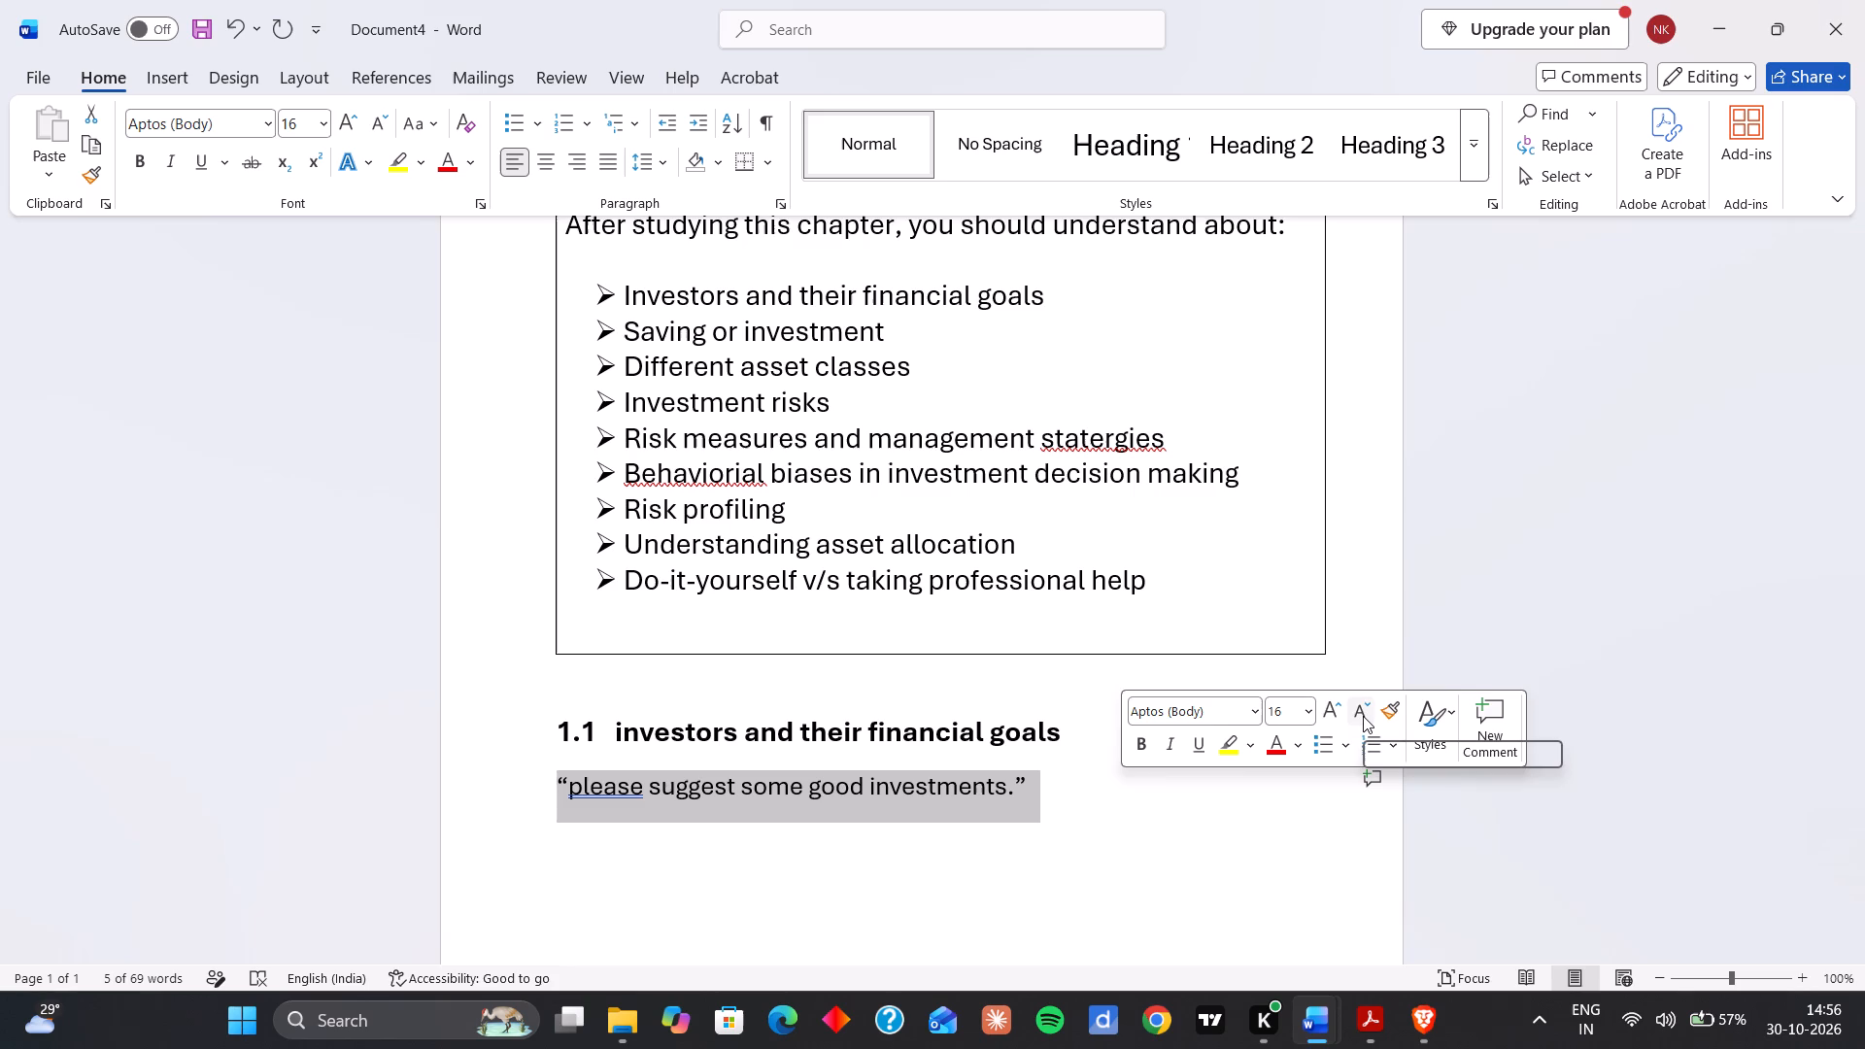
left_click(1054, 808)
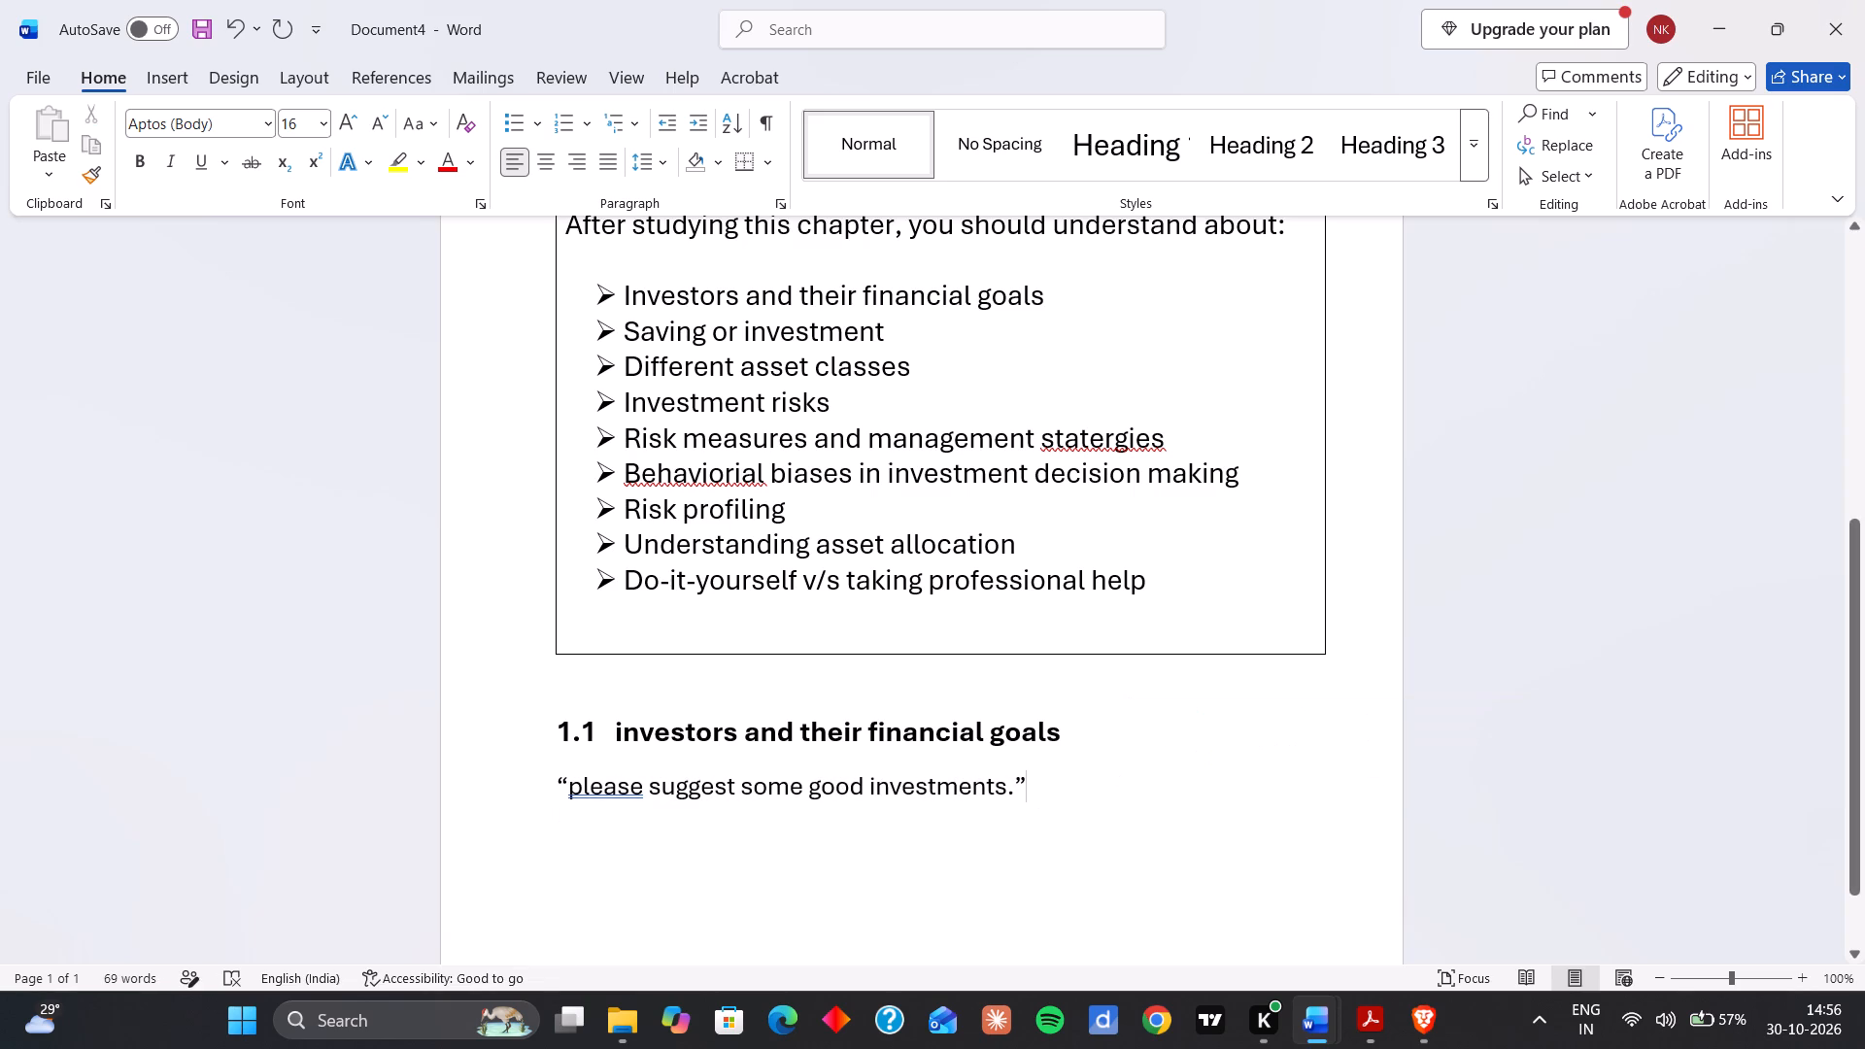
Continue the paragraph directly after the closing quotation mark with the text "which mutual fund schemes should".
type("which")
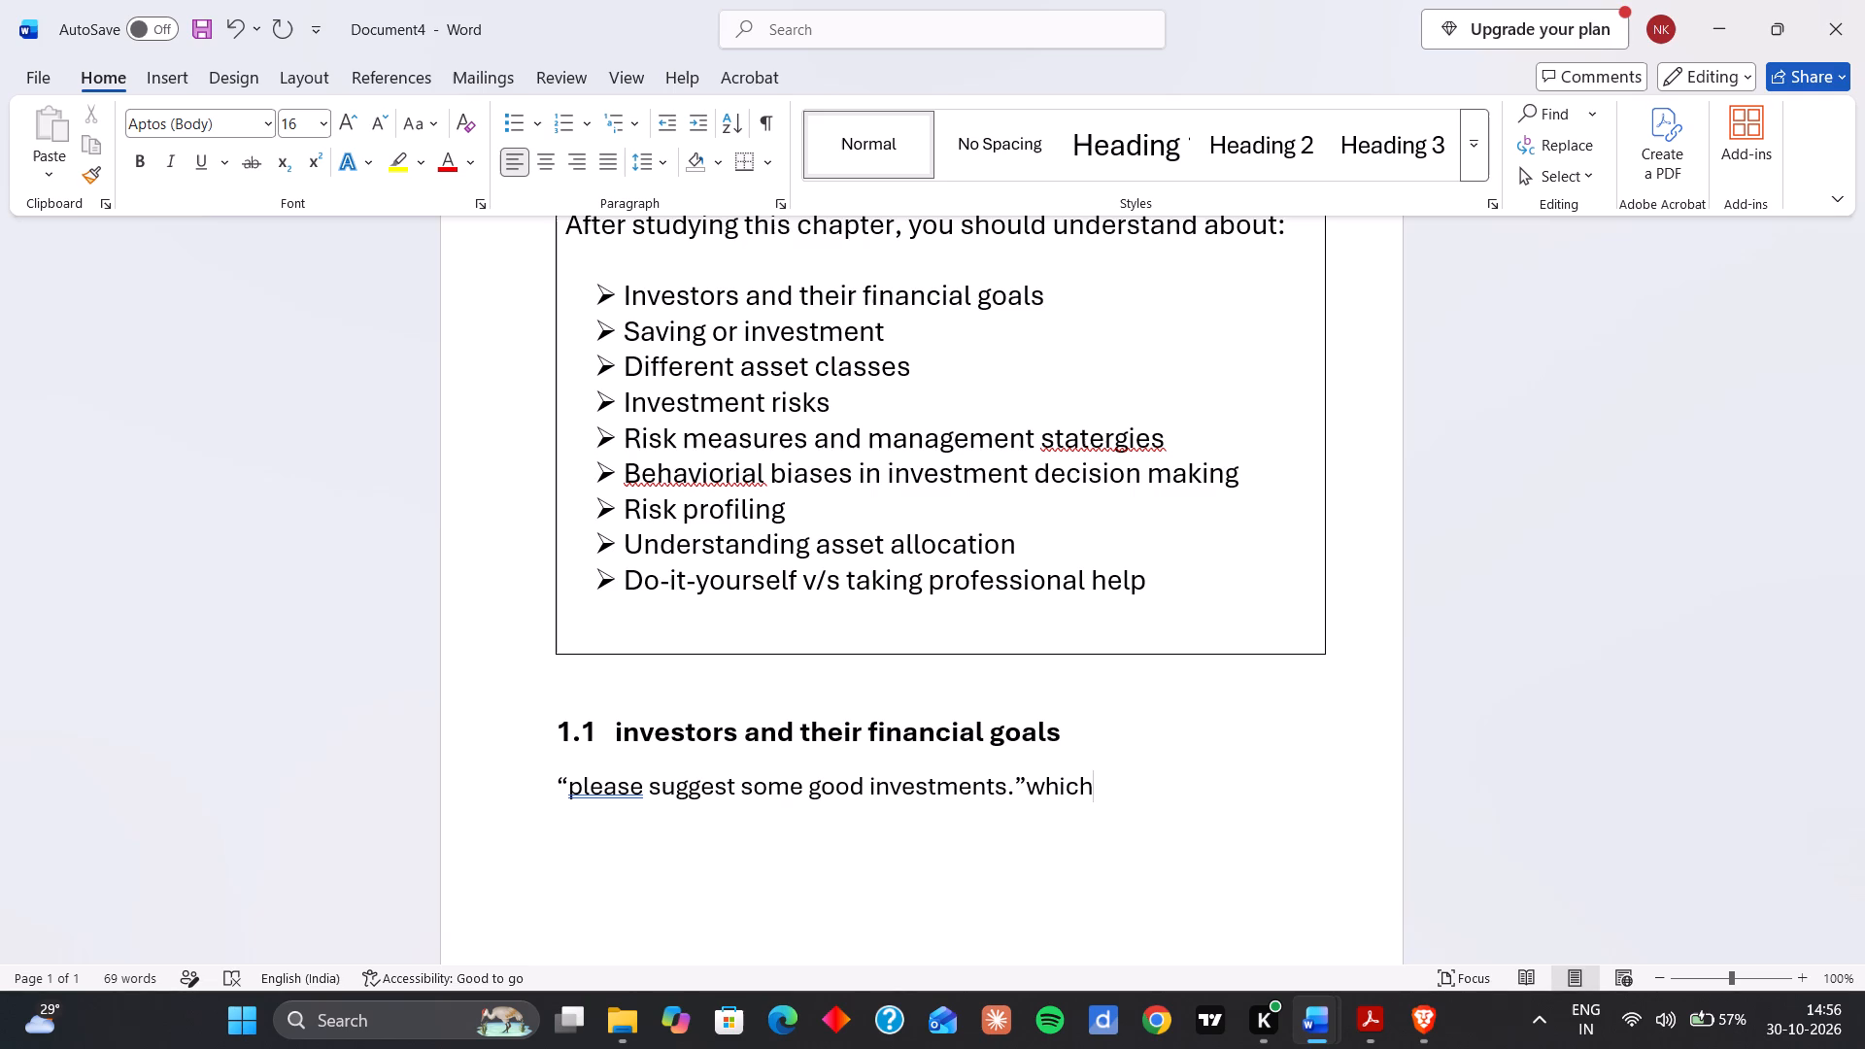
key("space")
type("mutual")
key("space")
type("fund")
key("space")
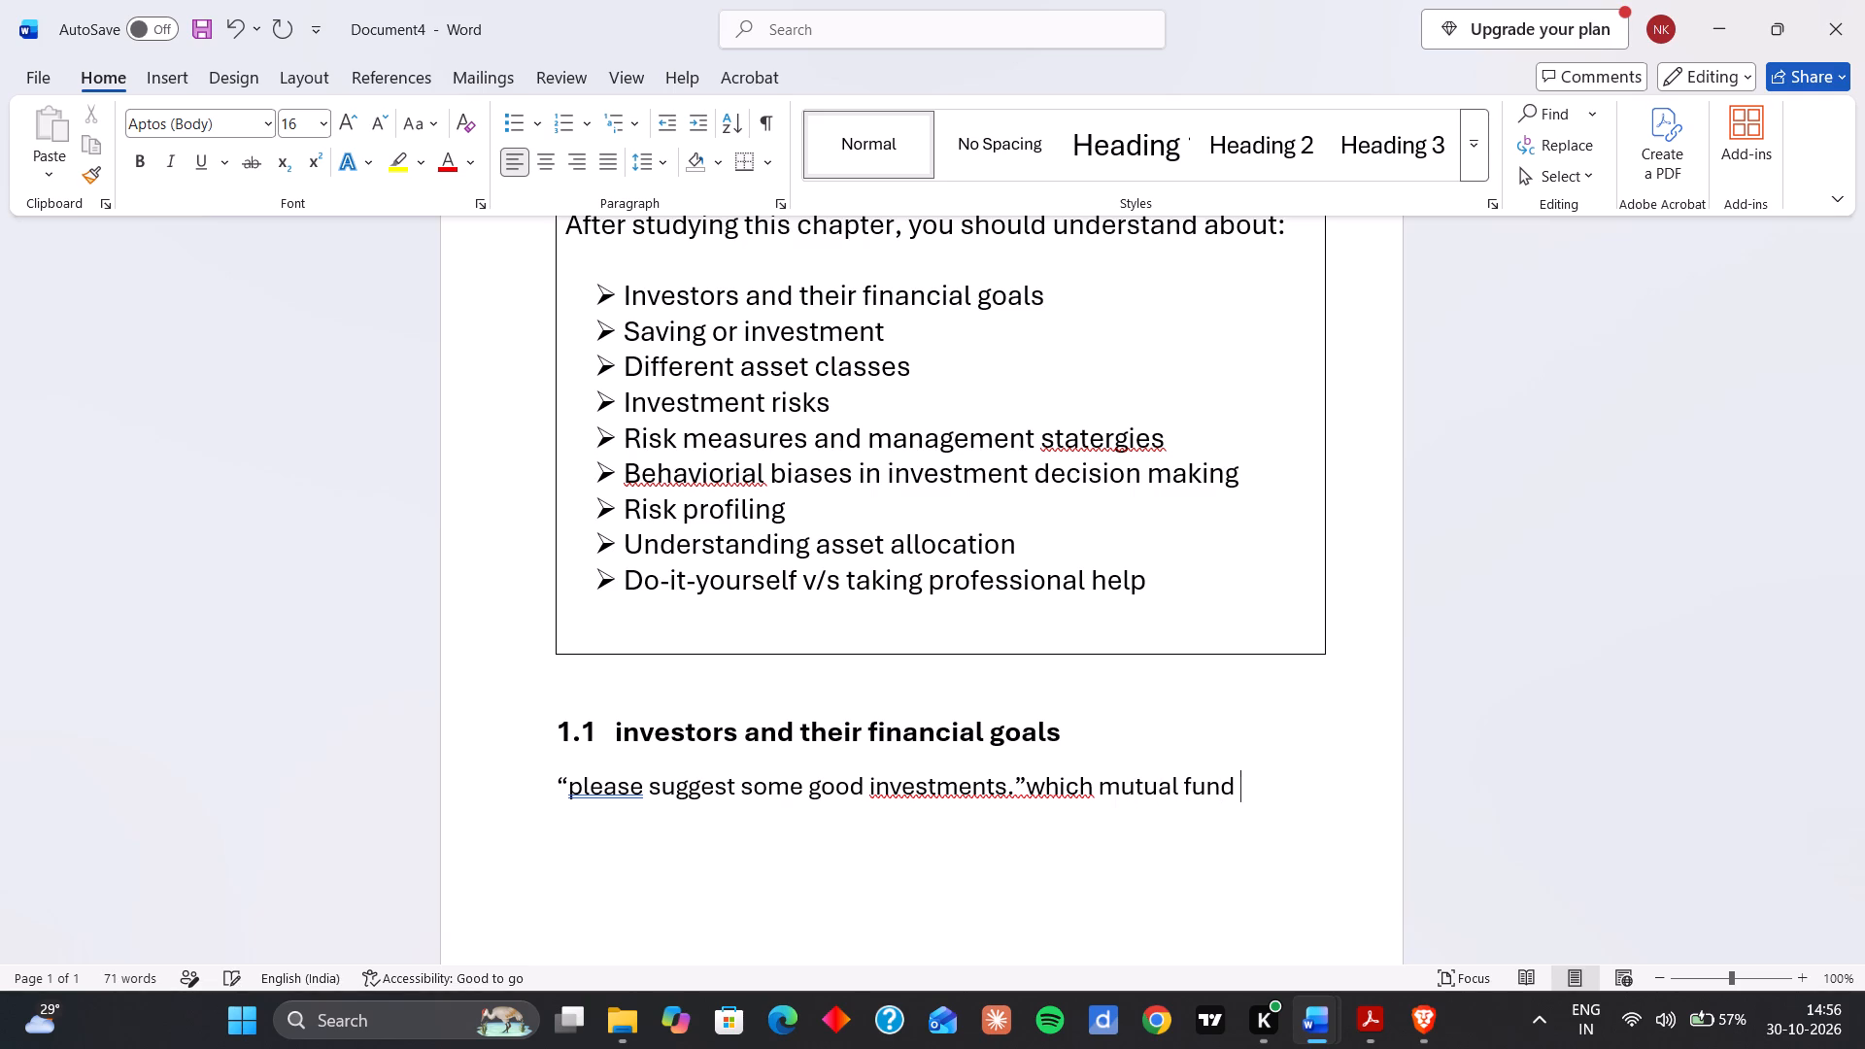
type("s")
type("cheme")
type("s")
key("space")
type("shjould")
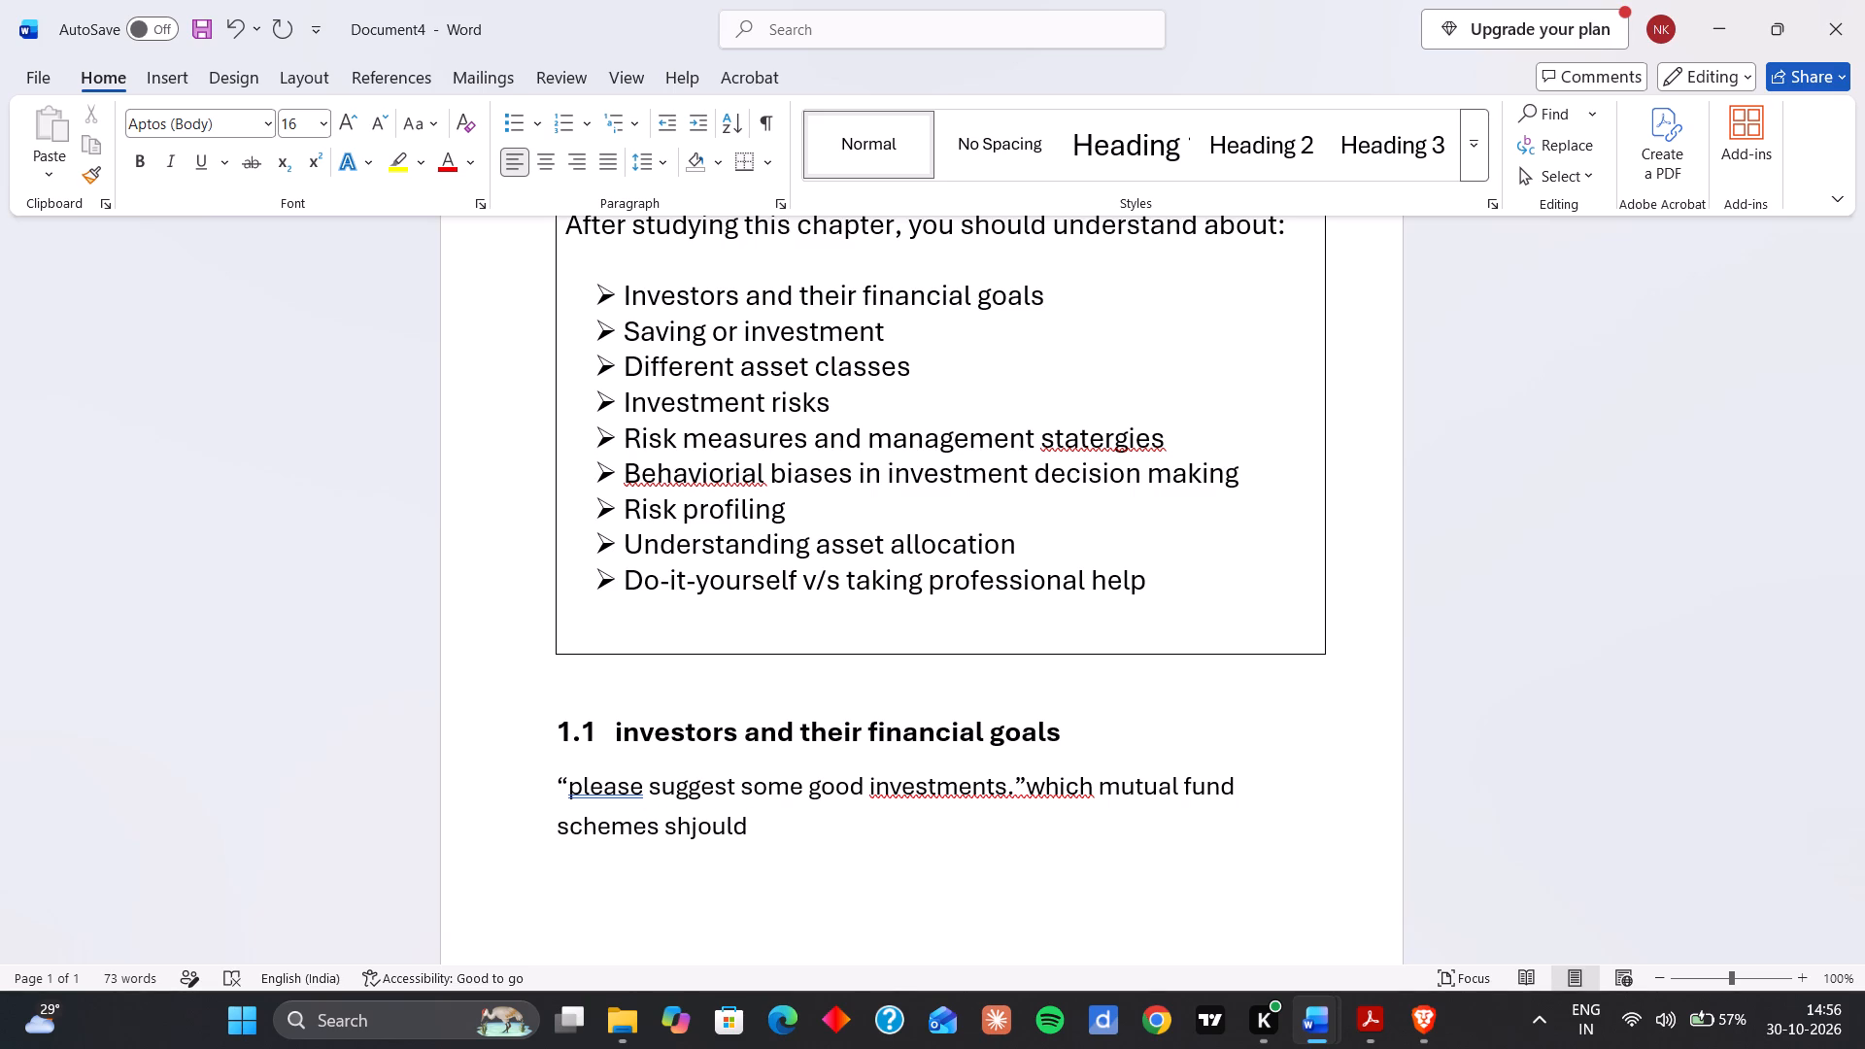
key("BackSpace")
key("BackSpace")
key("BackSpace")
key("BackSpace")
key("BackSpace")
type("ou")
type("ld")
key("space")
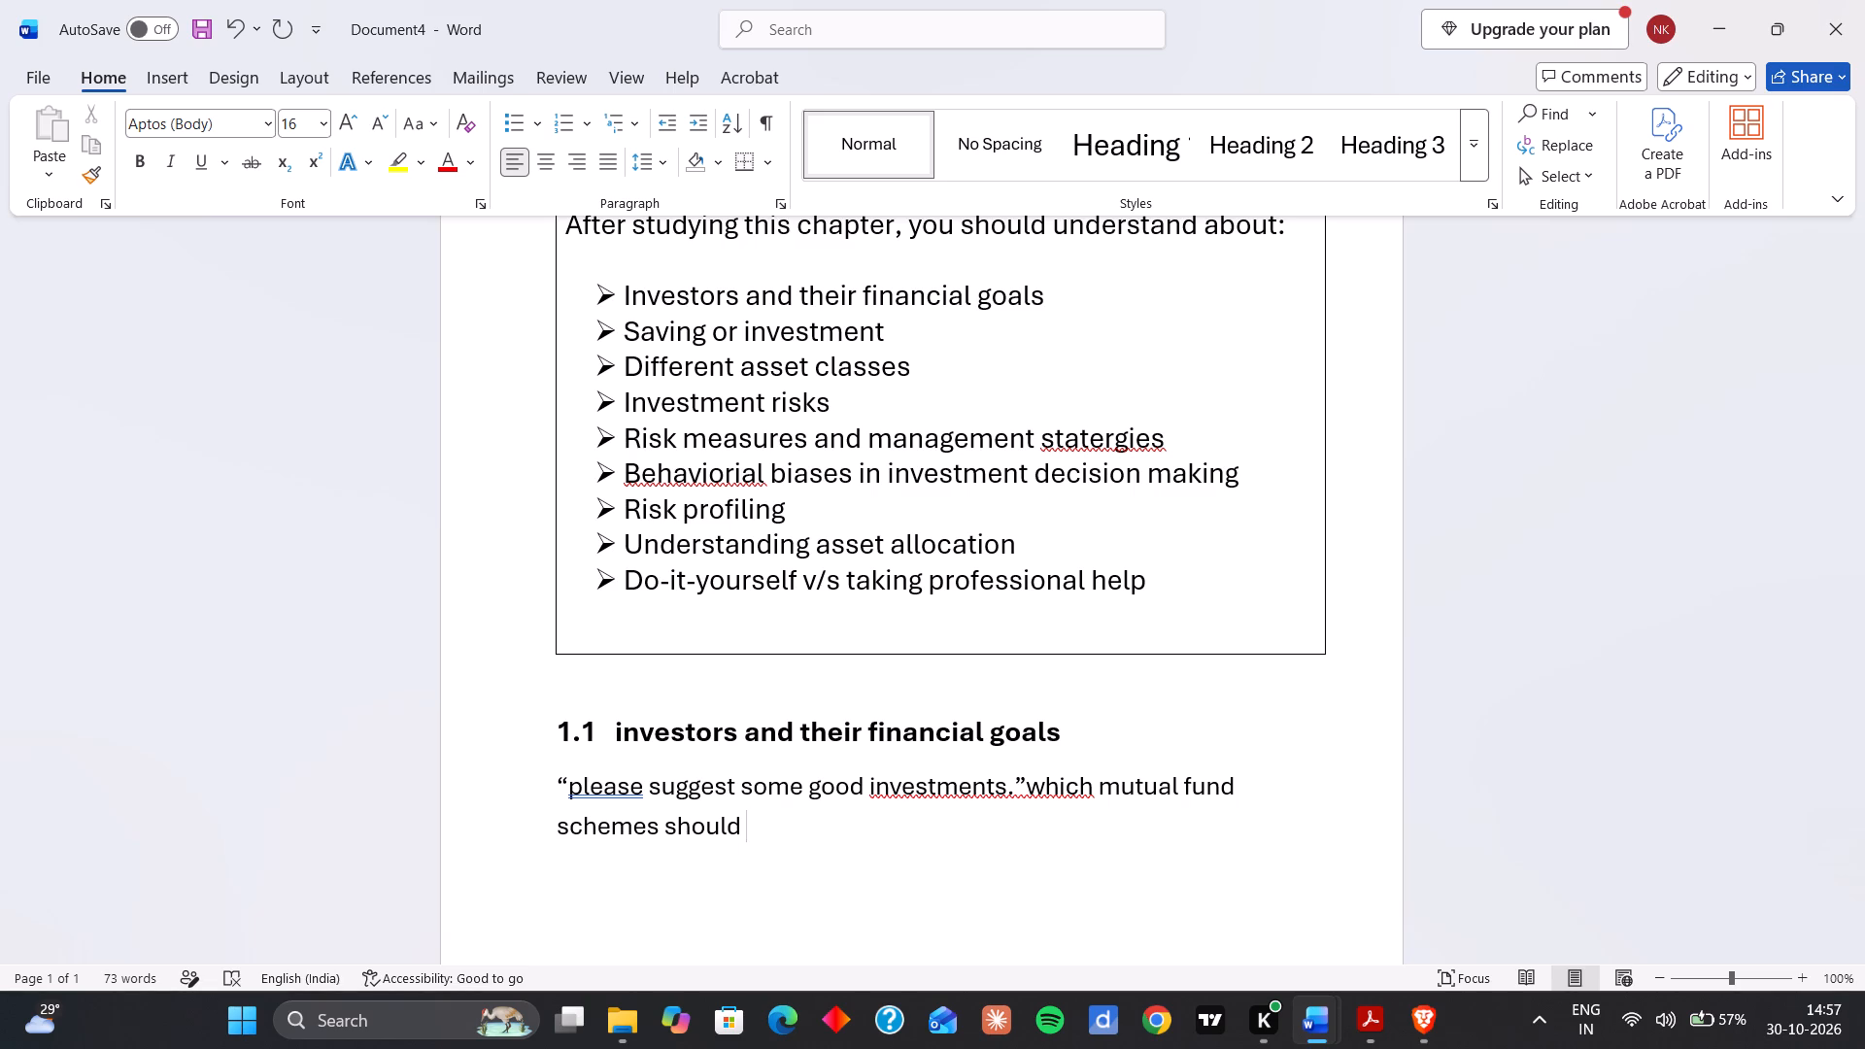
Set the font size of the whole paragraph below the 1.1 heading to 14 and return to its end.
left_click(392, 116)
type("dv")
key("BackSpace")
key("BackSpace")
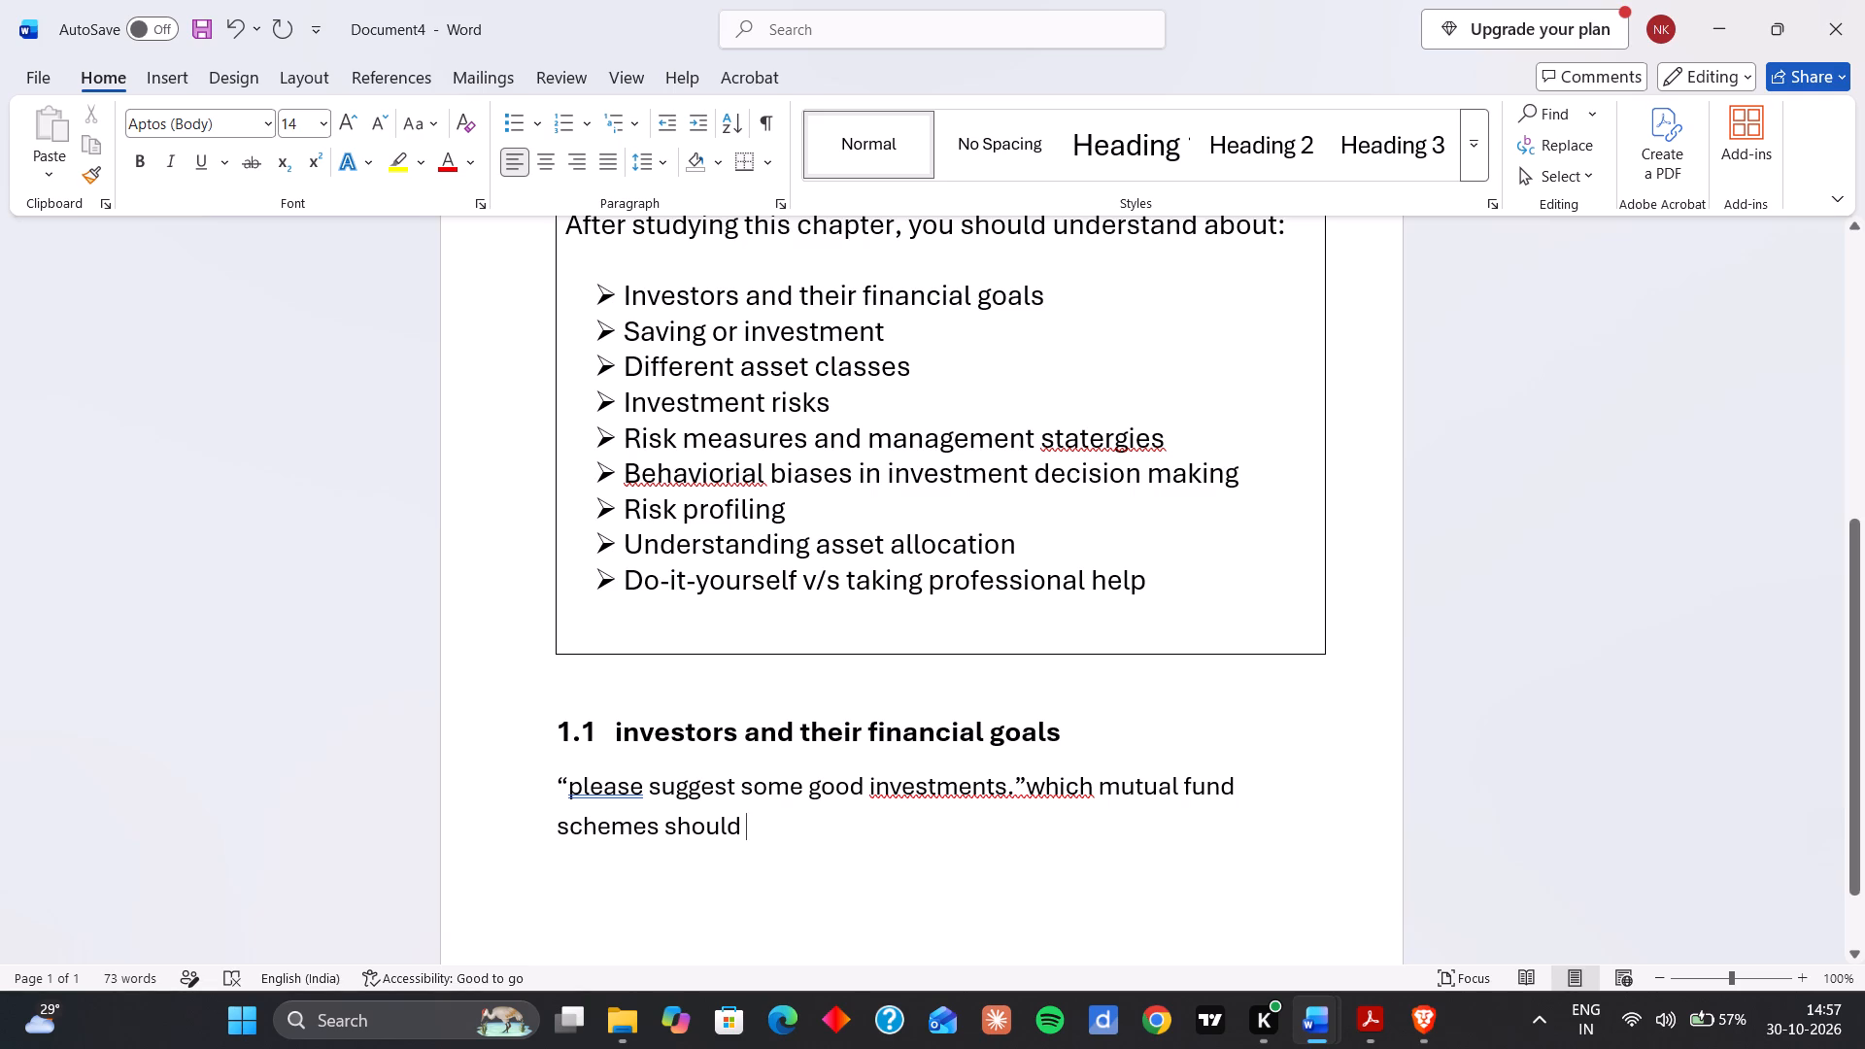
left_click_drag(548, 786, 726, 835)
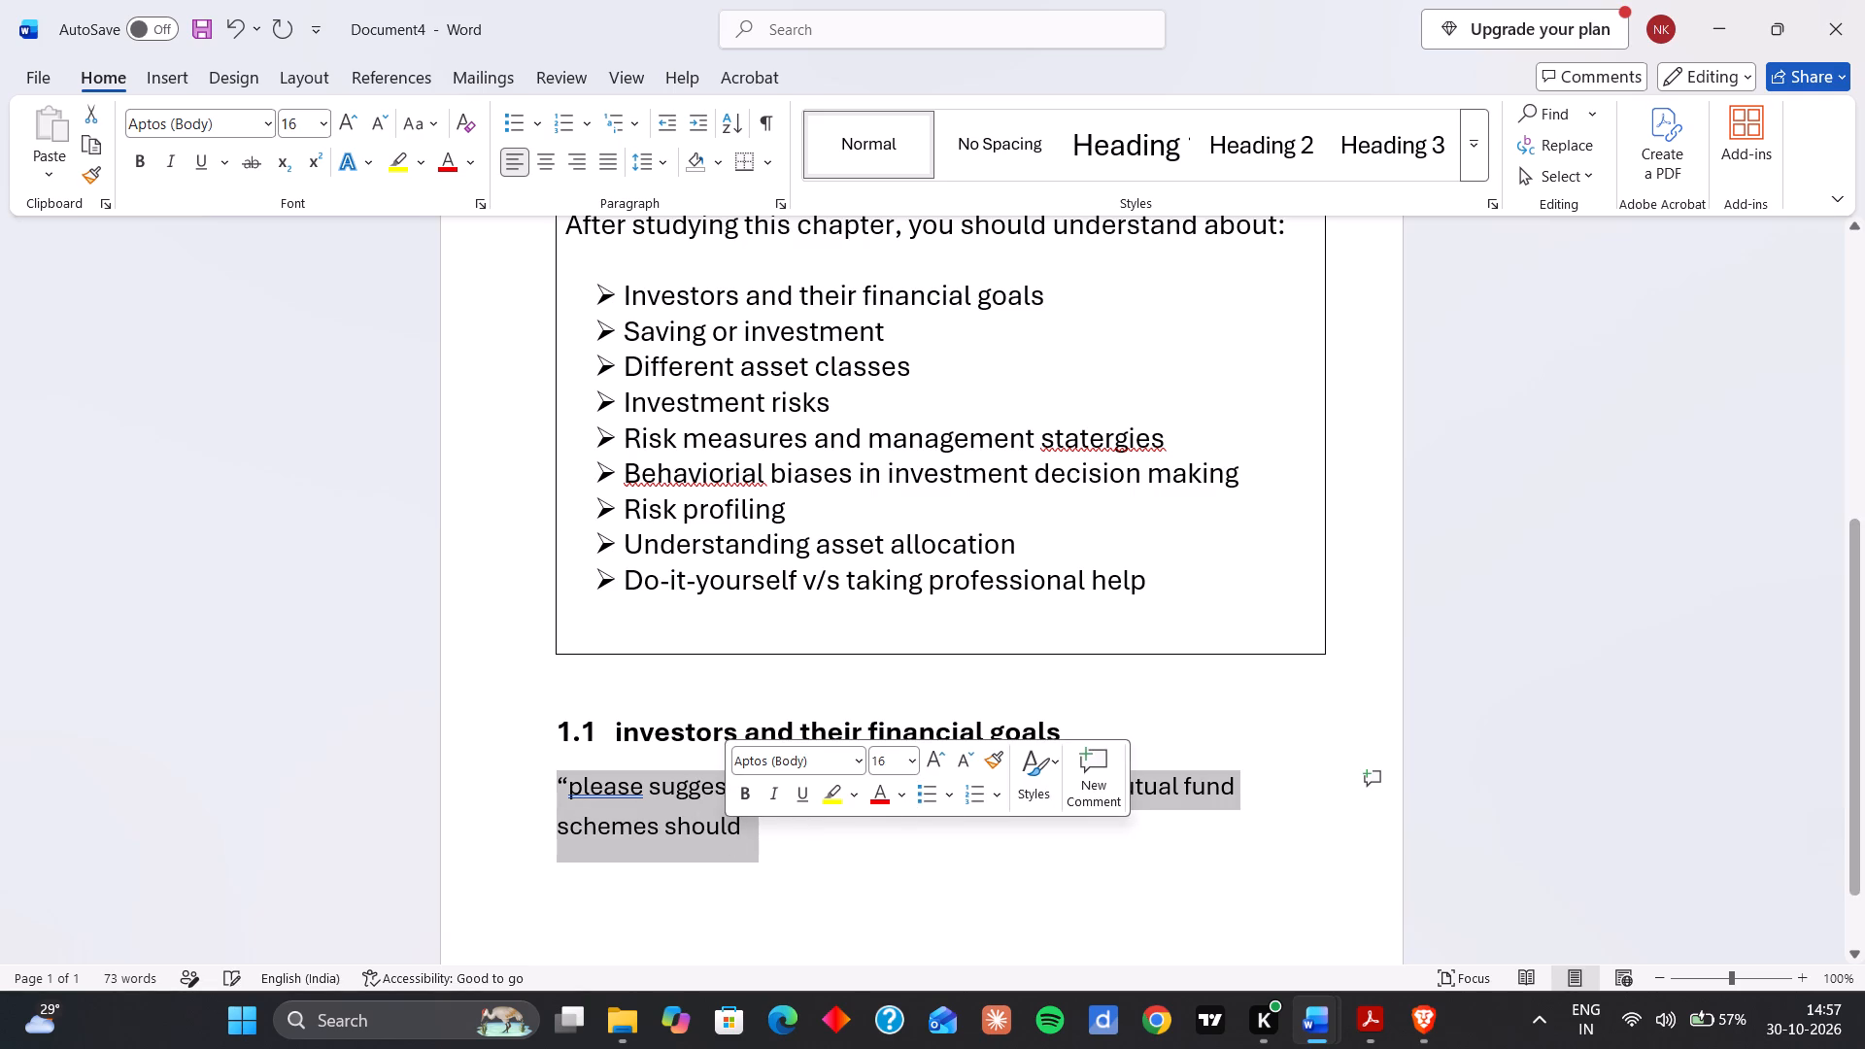
left_click(963, 761)
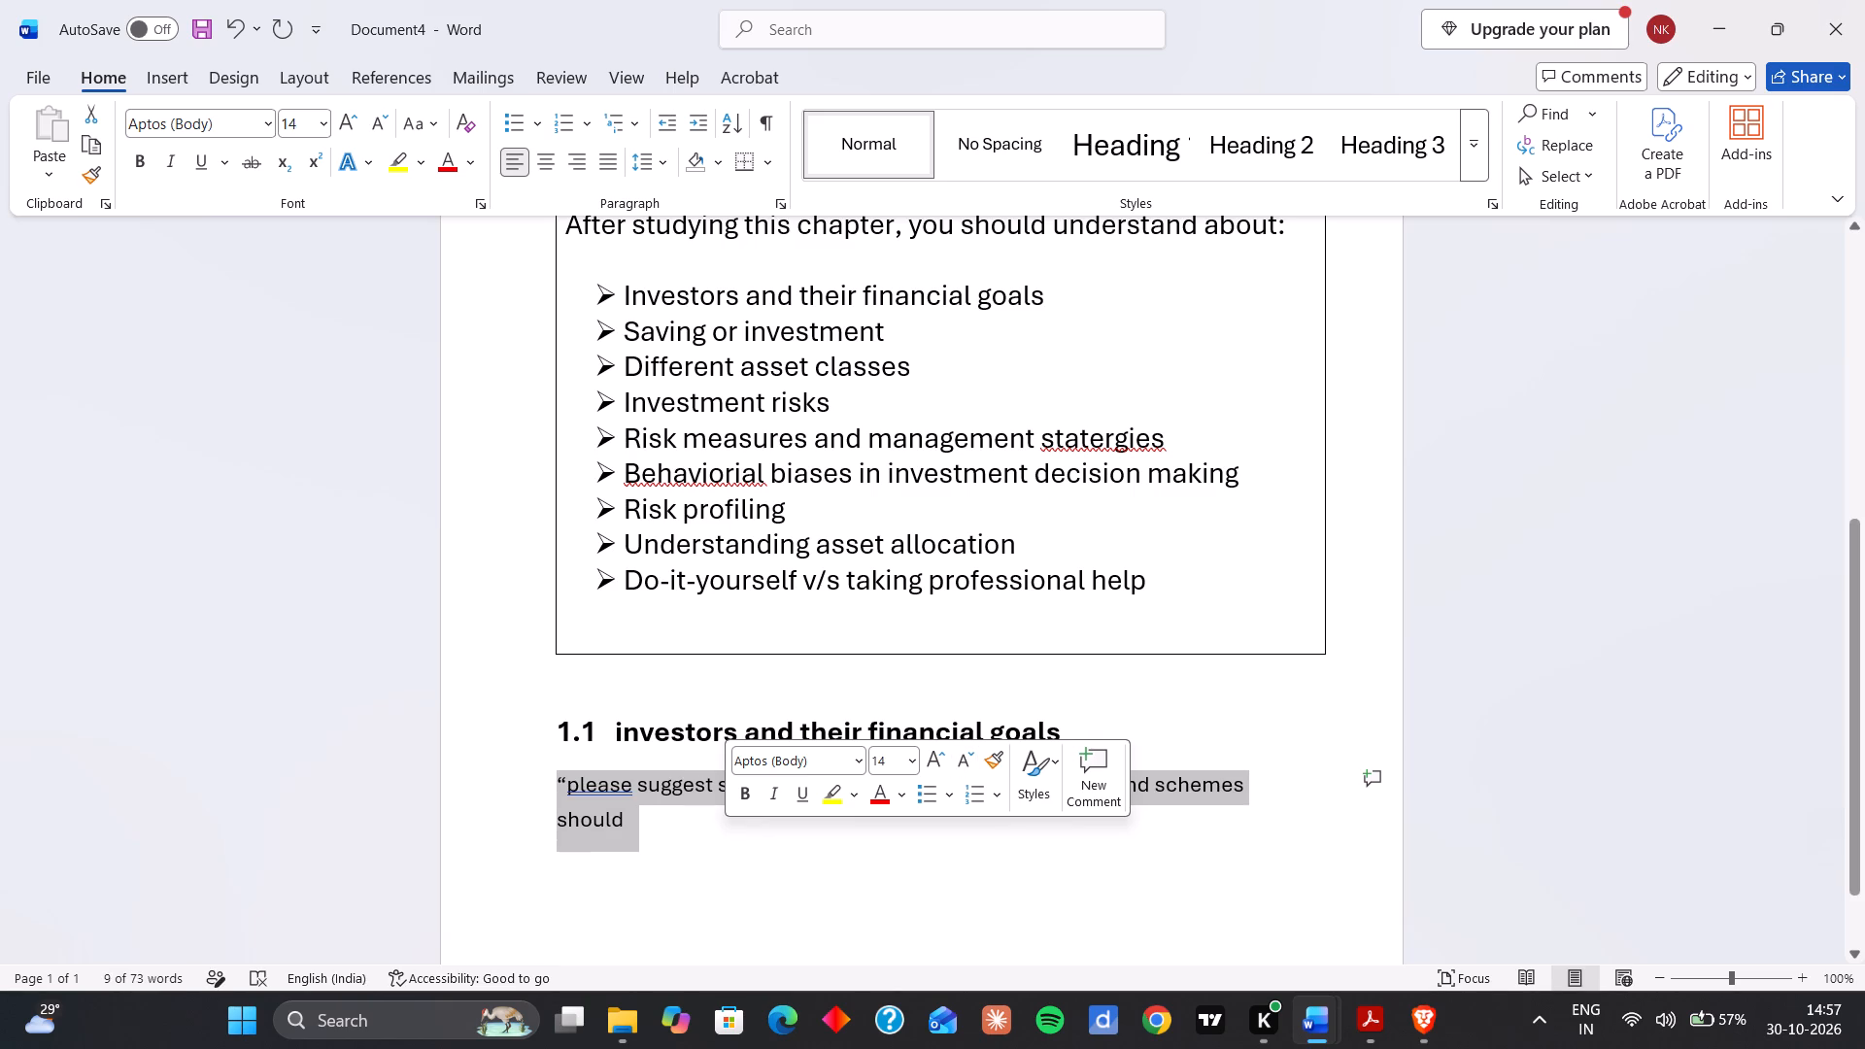
left_click(823, 909)
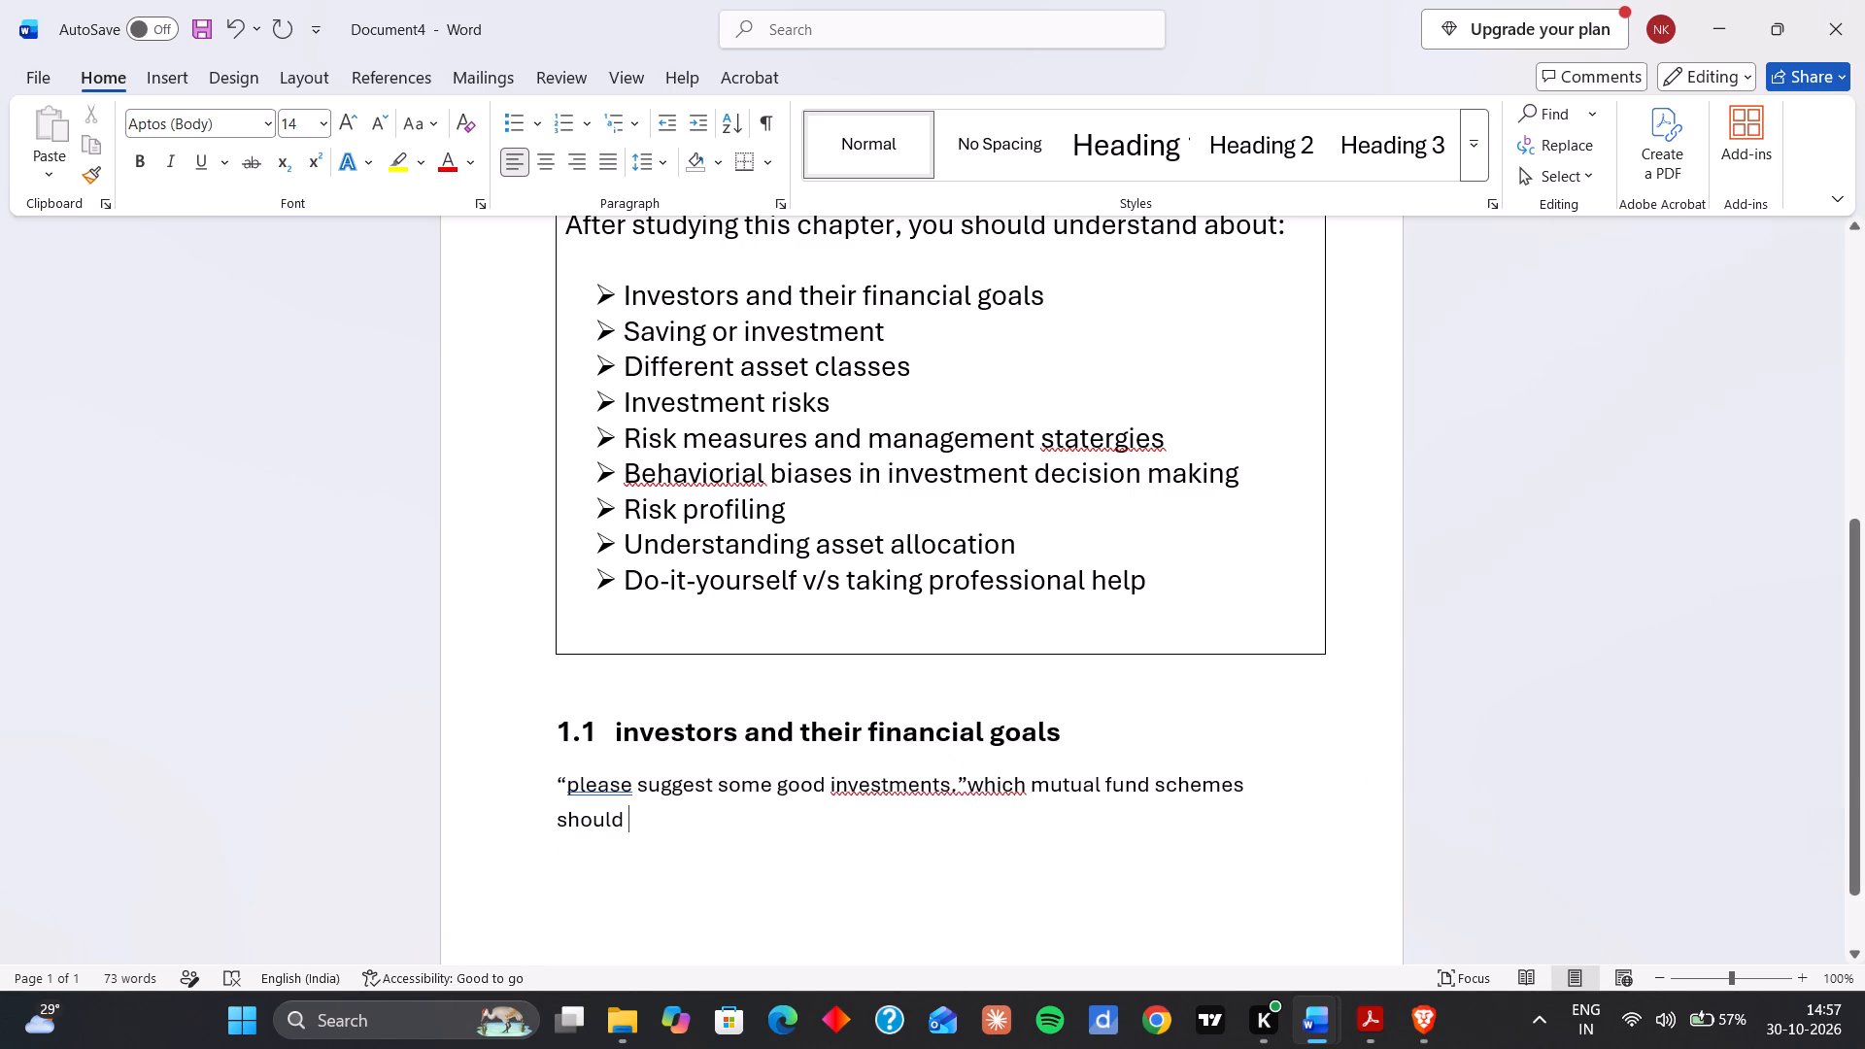
Complete the mutual fund question with "one buy this year?" followed by a closing quotation mark.
type("one buy")
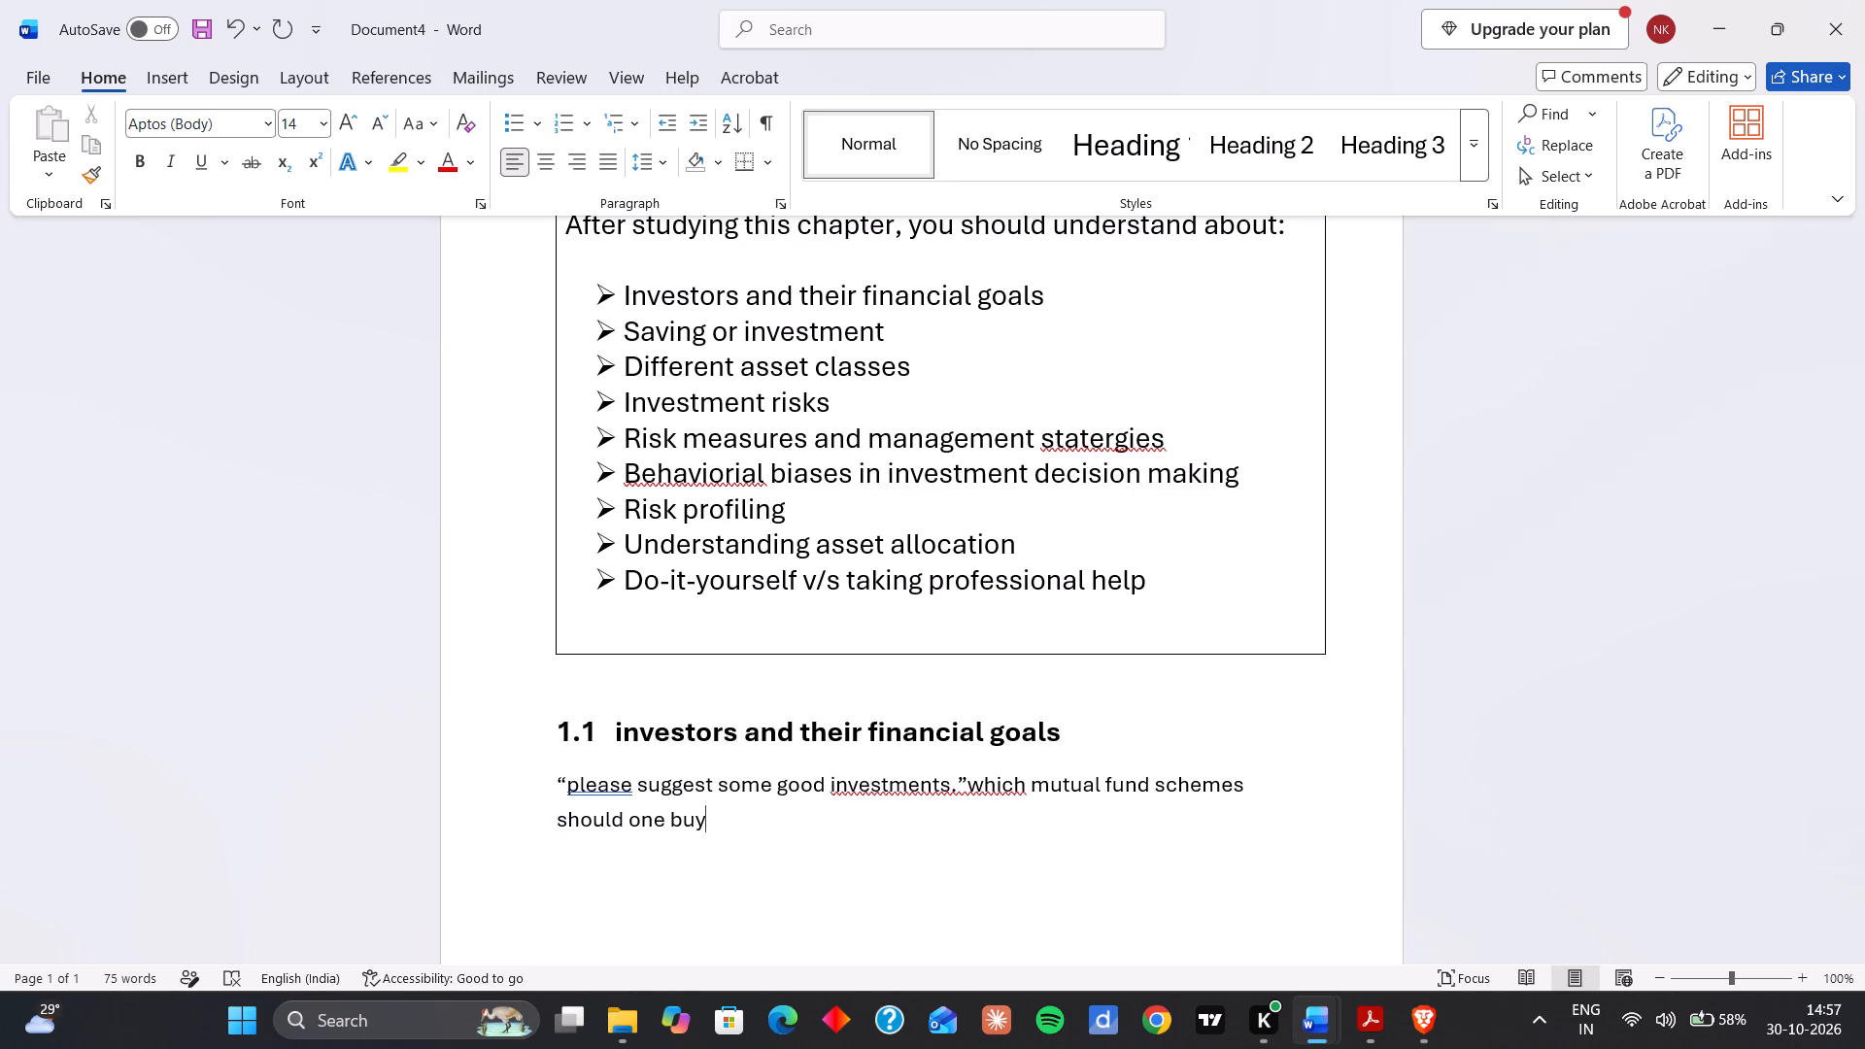
key("space")
type("this")
key("space")
type("year")
key("shift+question")
key("shift+quotedbl")
Continue the paragraph below the 1.1 heading directly after the closing quotation mark with the text "which is the best+".
type("which")
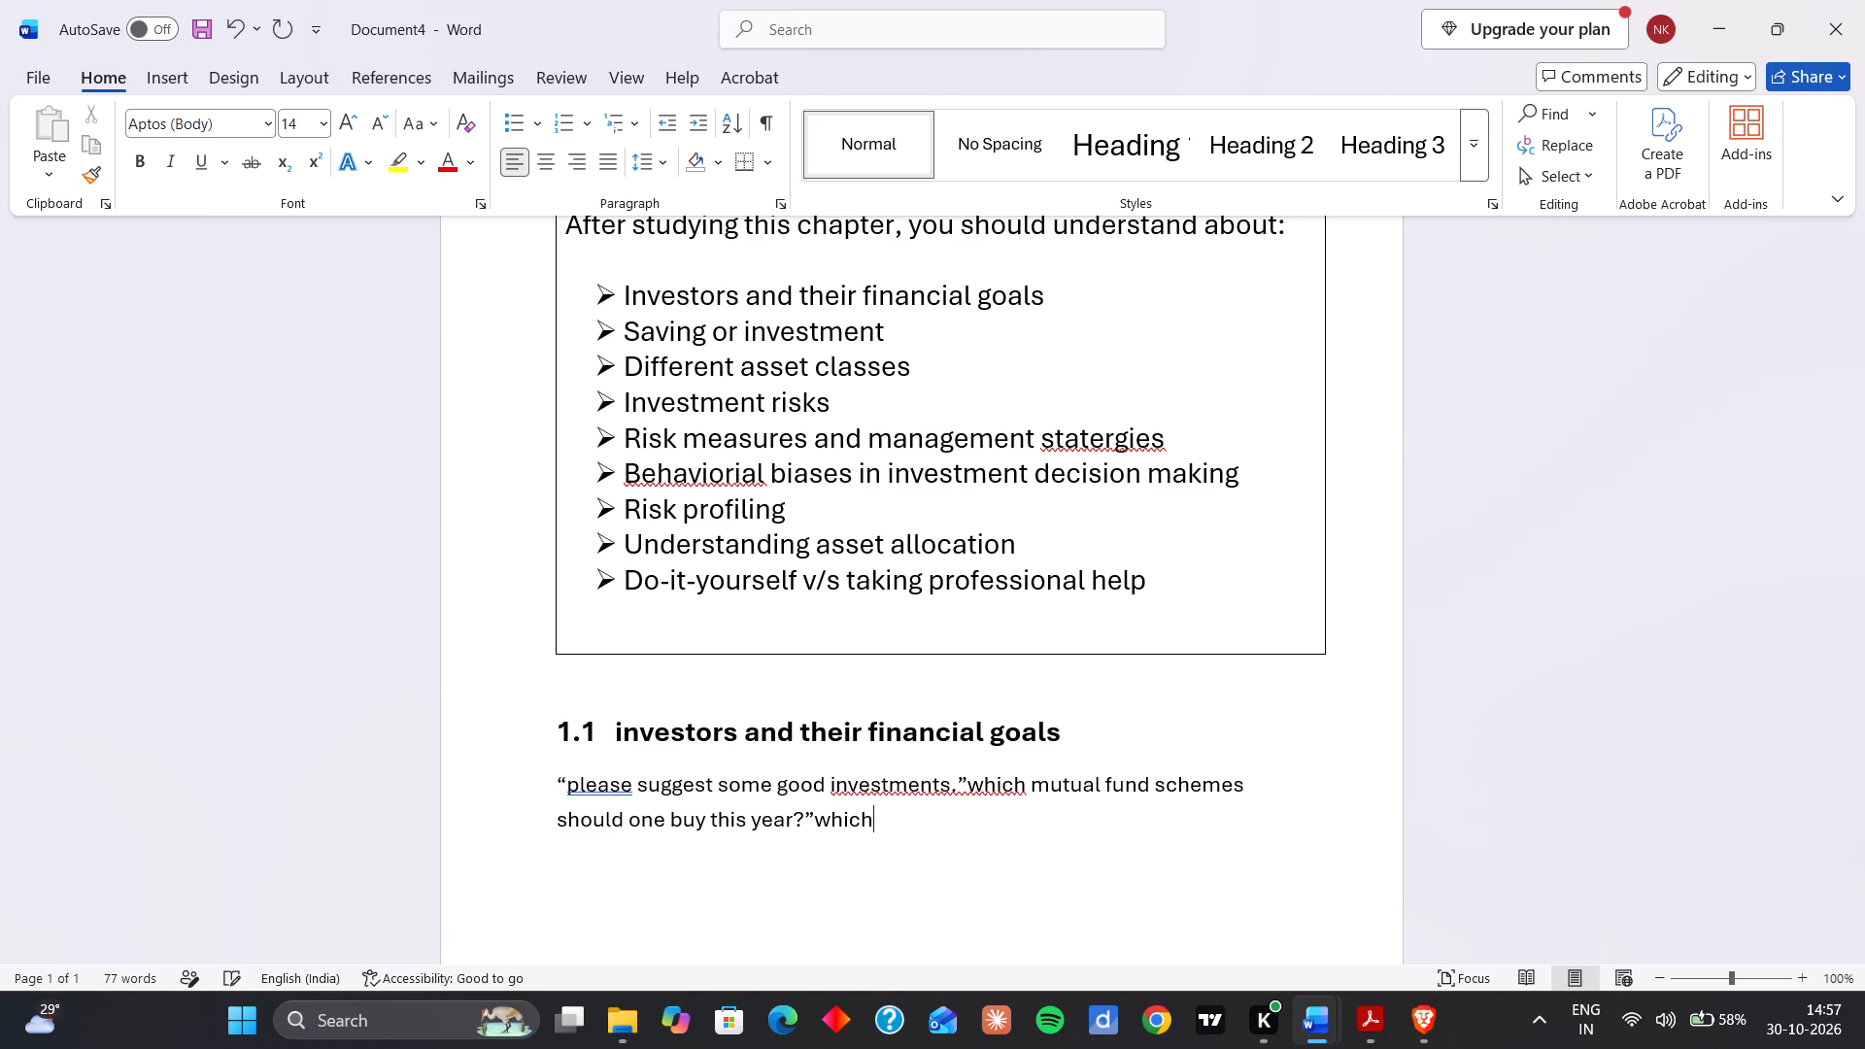
key("space")
type("is the best")
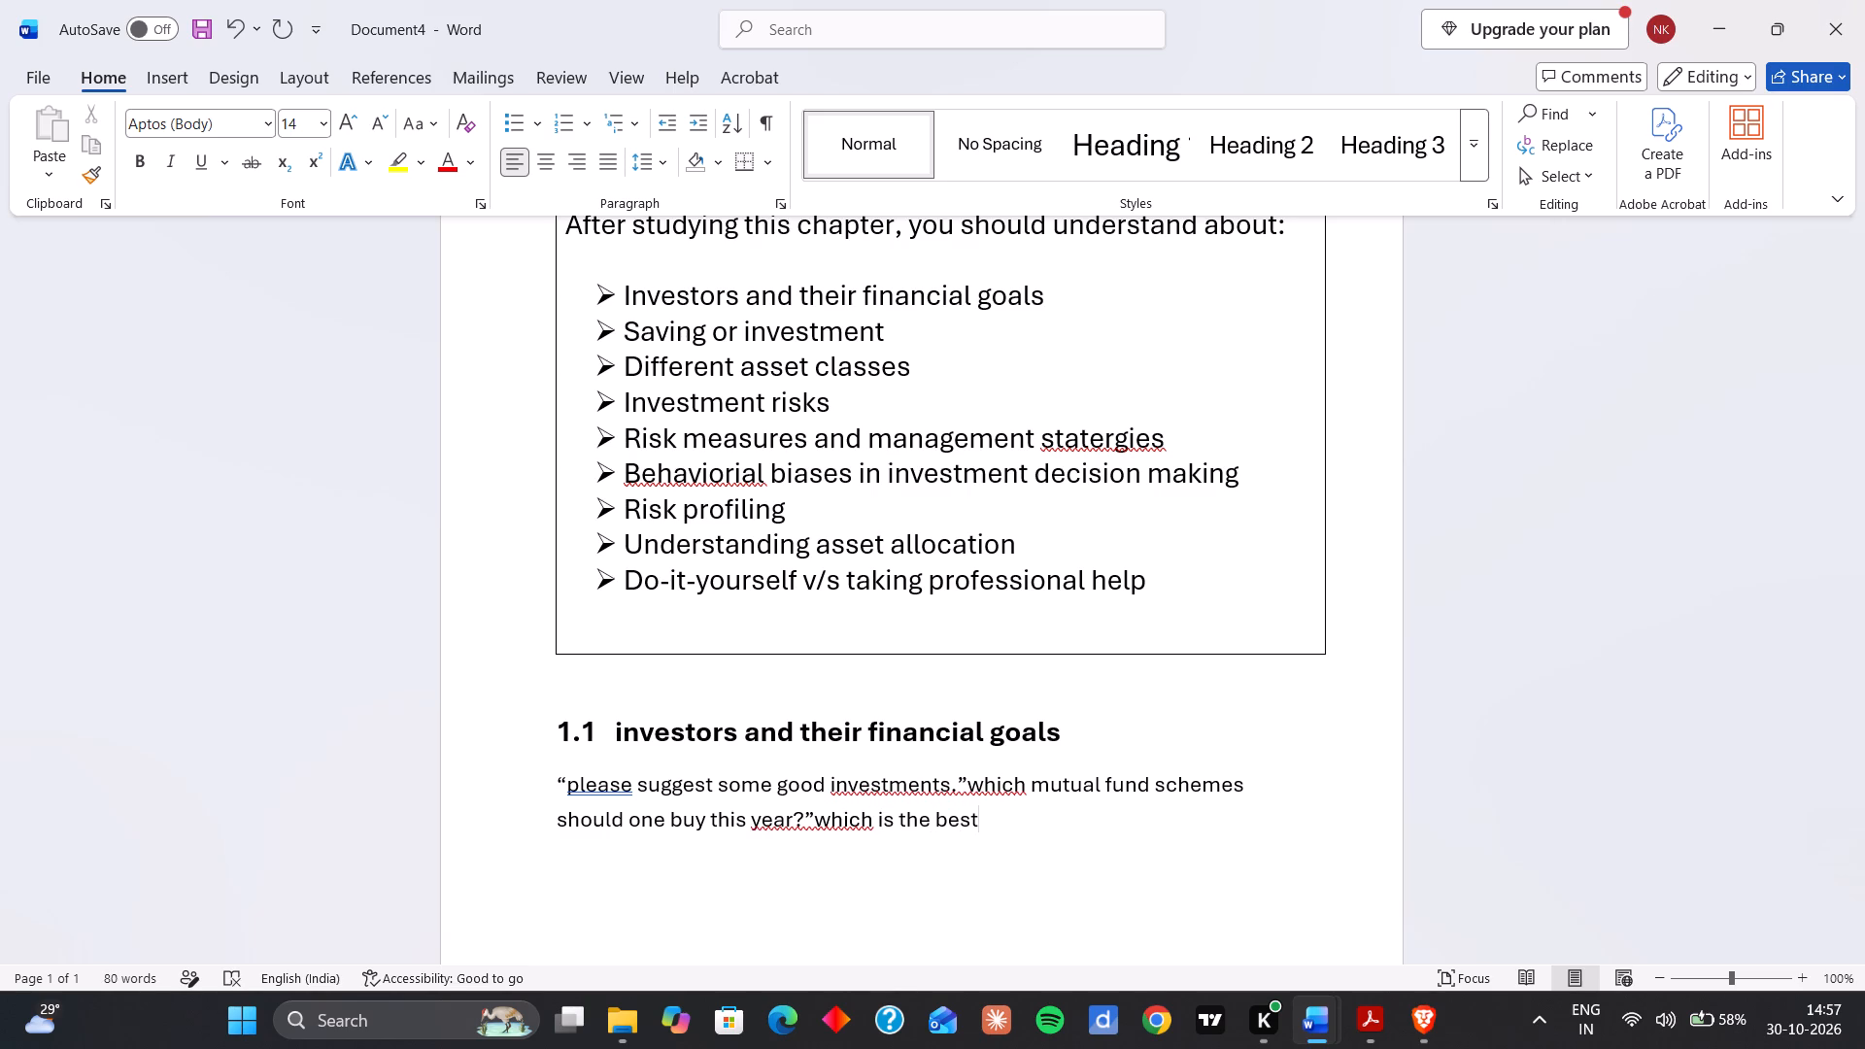
key("plus")
Add twelve empty paragraphs after the text below the 1.1 heading.
key("Return")
key("Return")
key("Return")
key("Return")
key("Return")
key("Return")
key("Return")
key("Return")
key("Return")
key("Return")
key("Return")
key("Return")
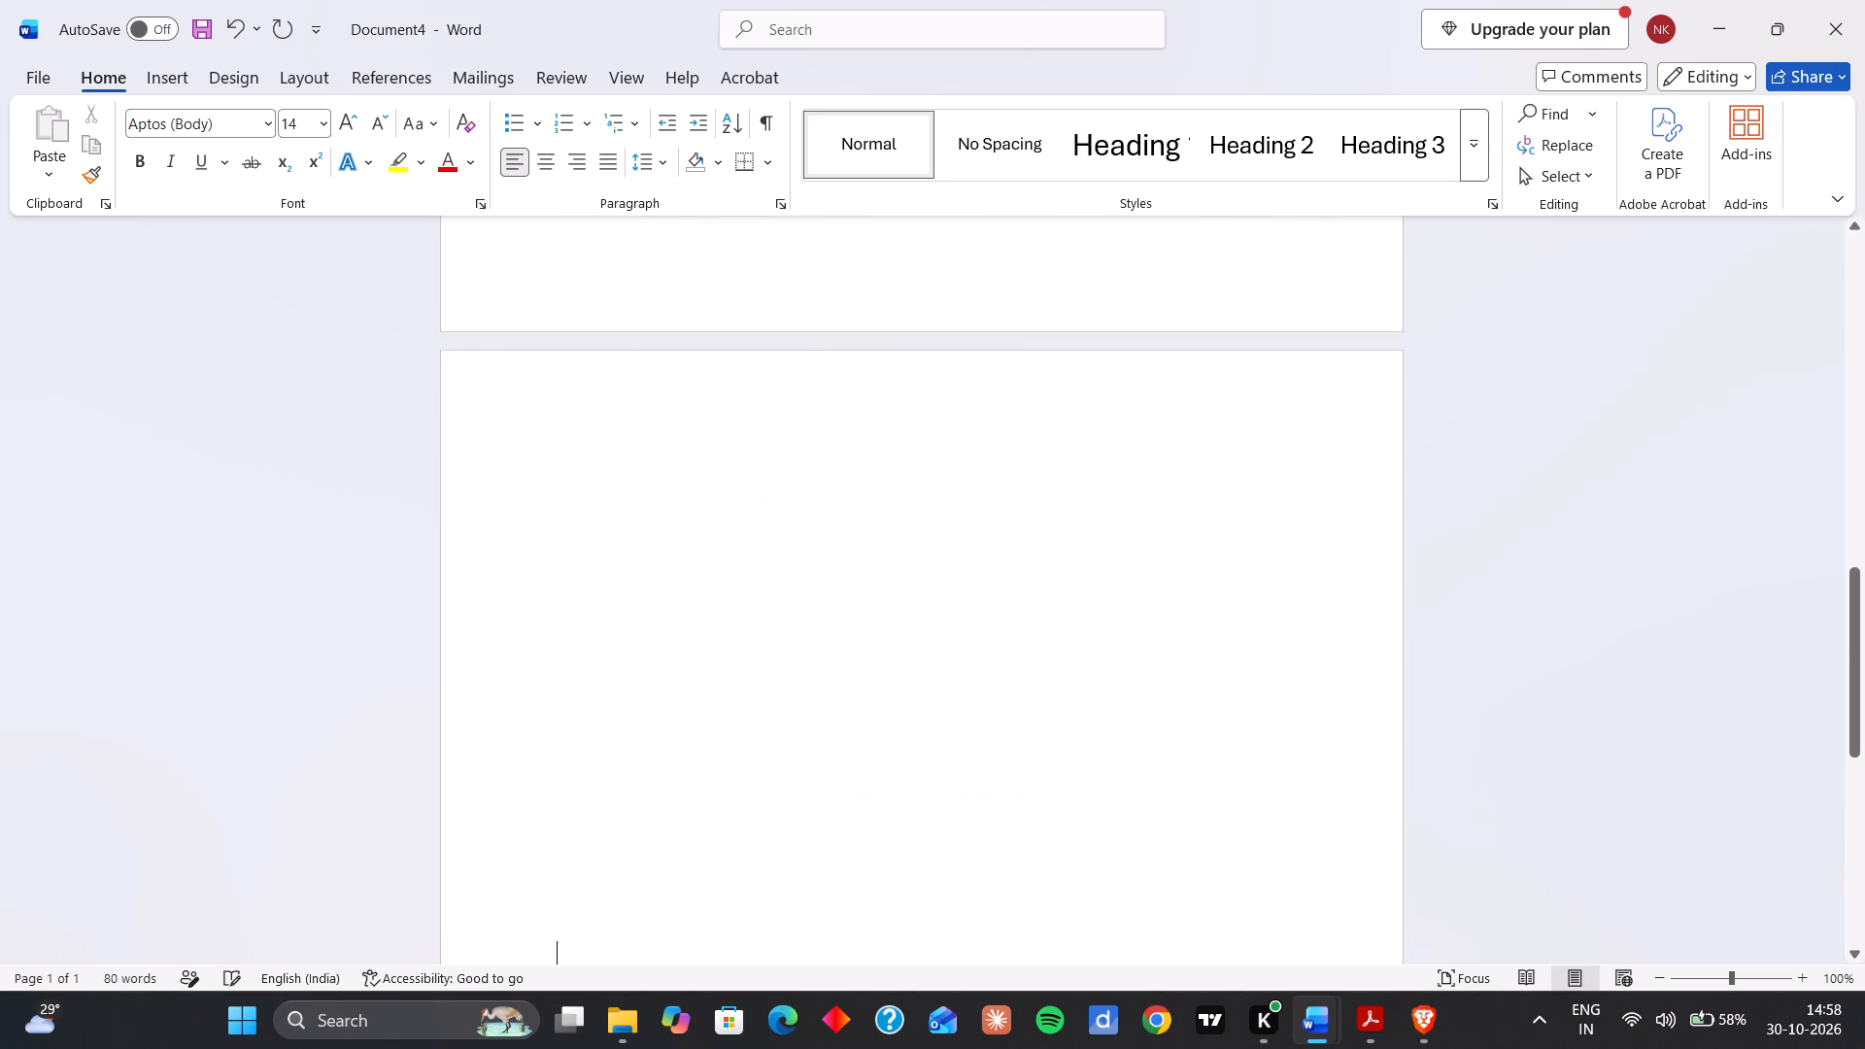
Remove the stray plus sign after "which is the best" and continue the sentence with "mutual fund scheme".
key("Up")
key("Up")
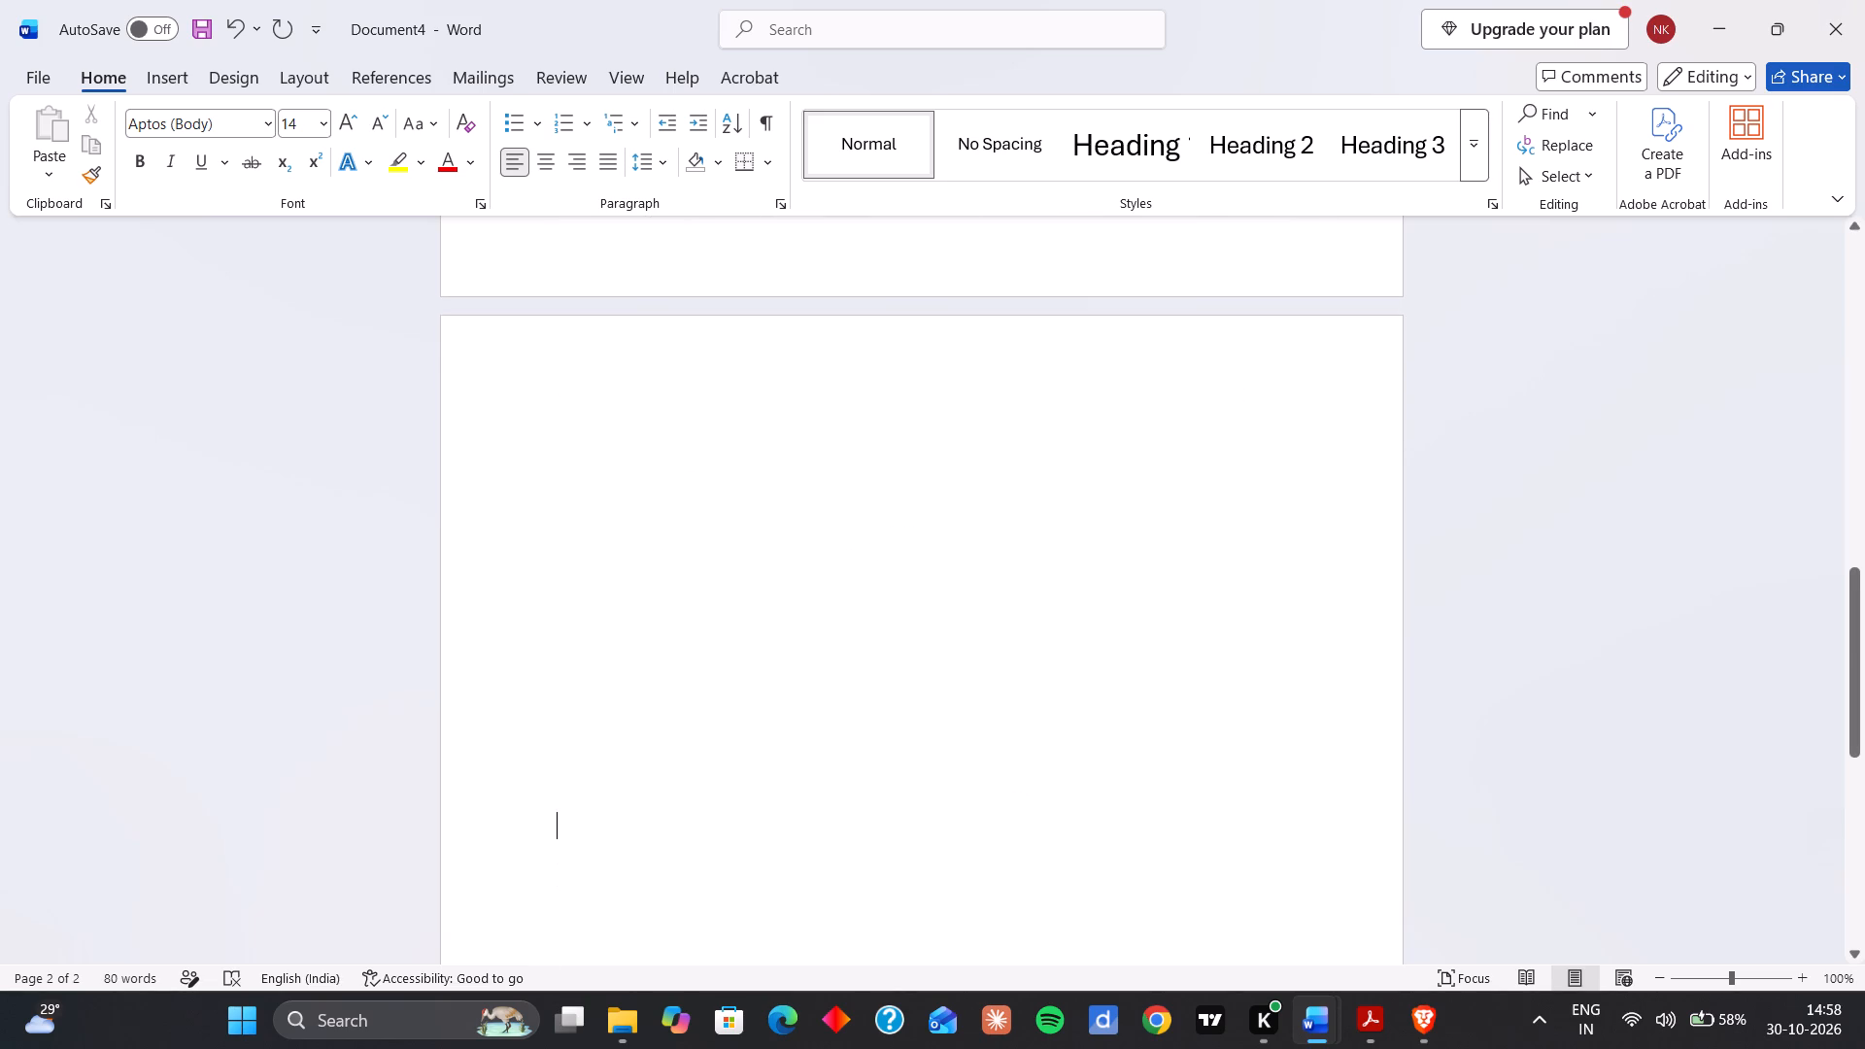
scroll(816, 903, "up", 6)
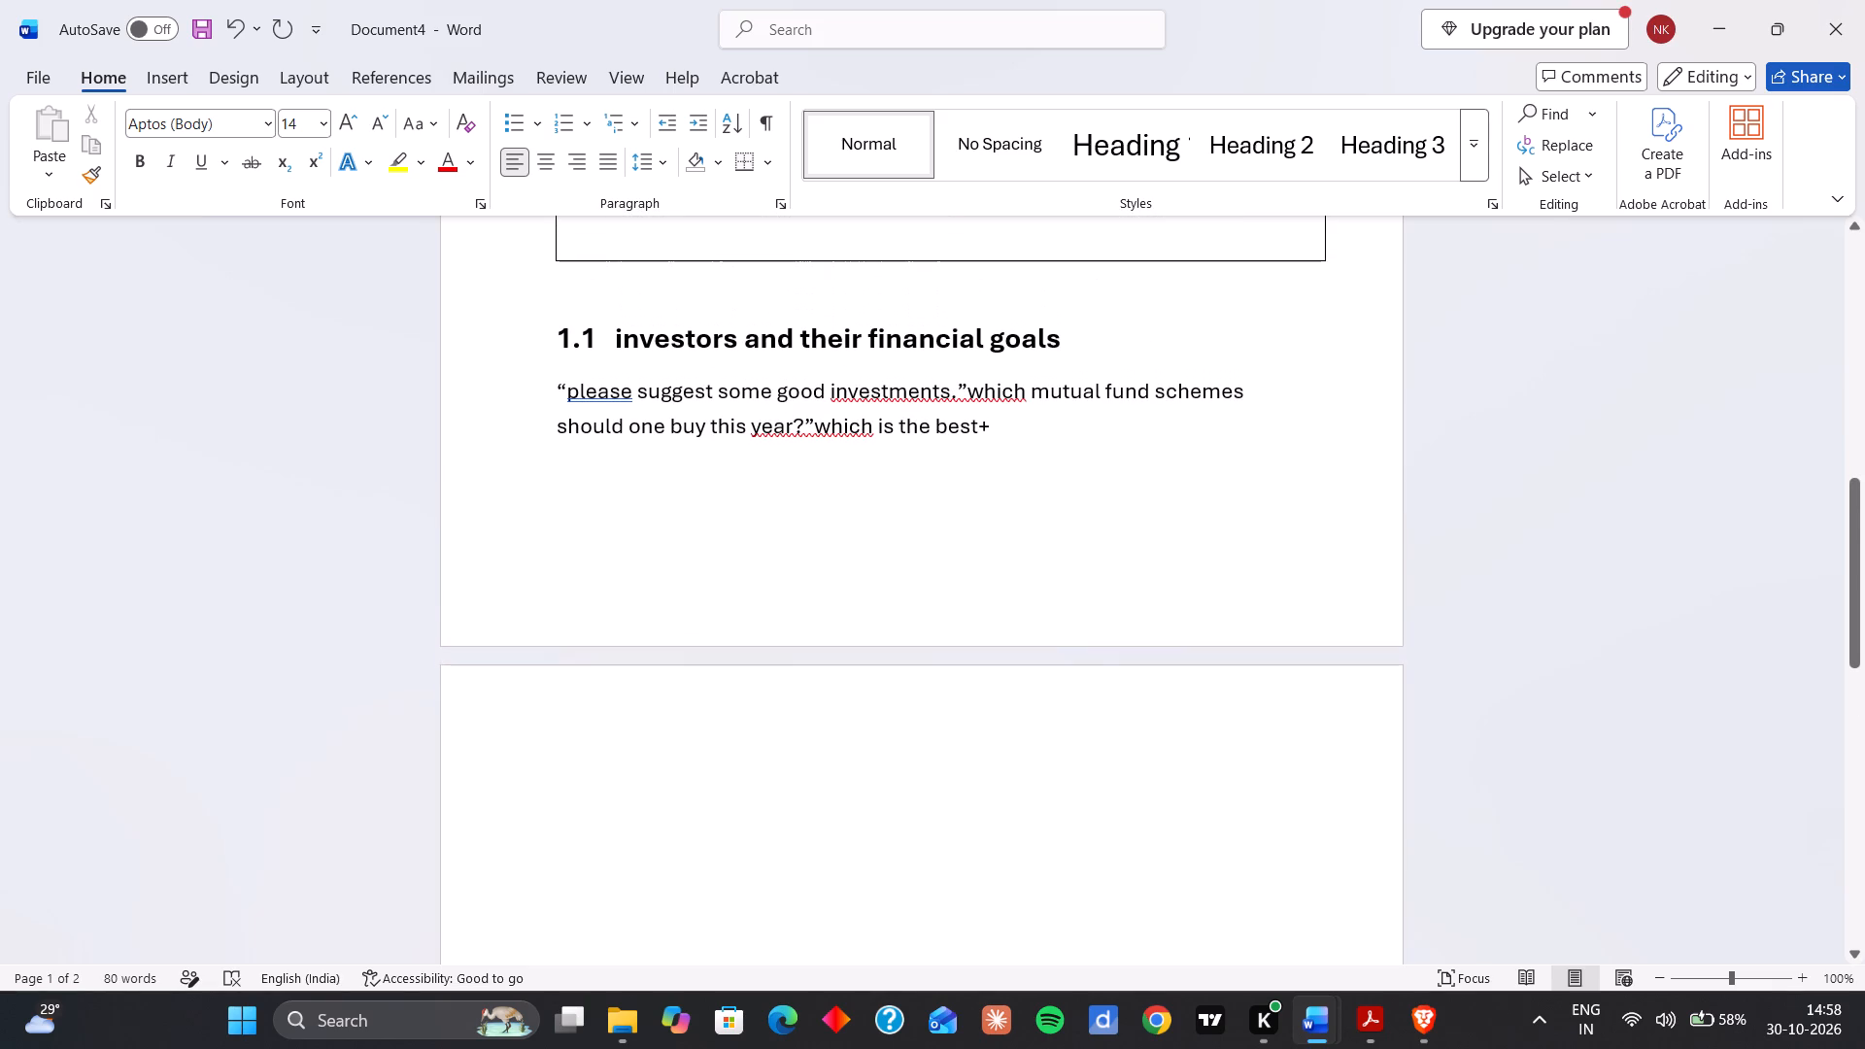
left_click(1017, 452)
key("BackSpace")
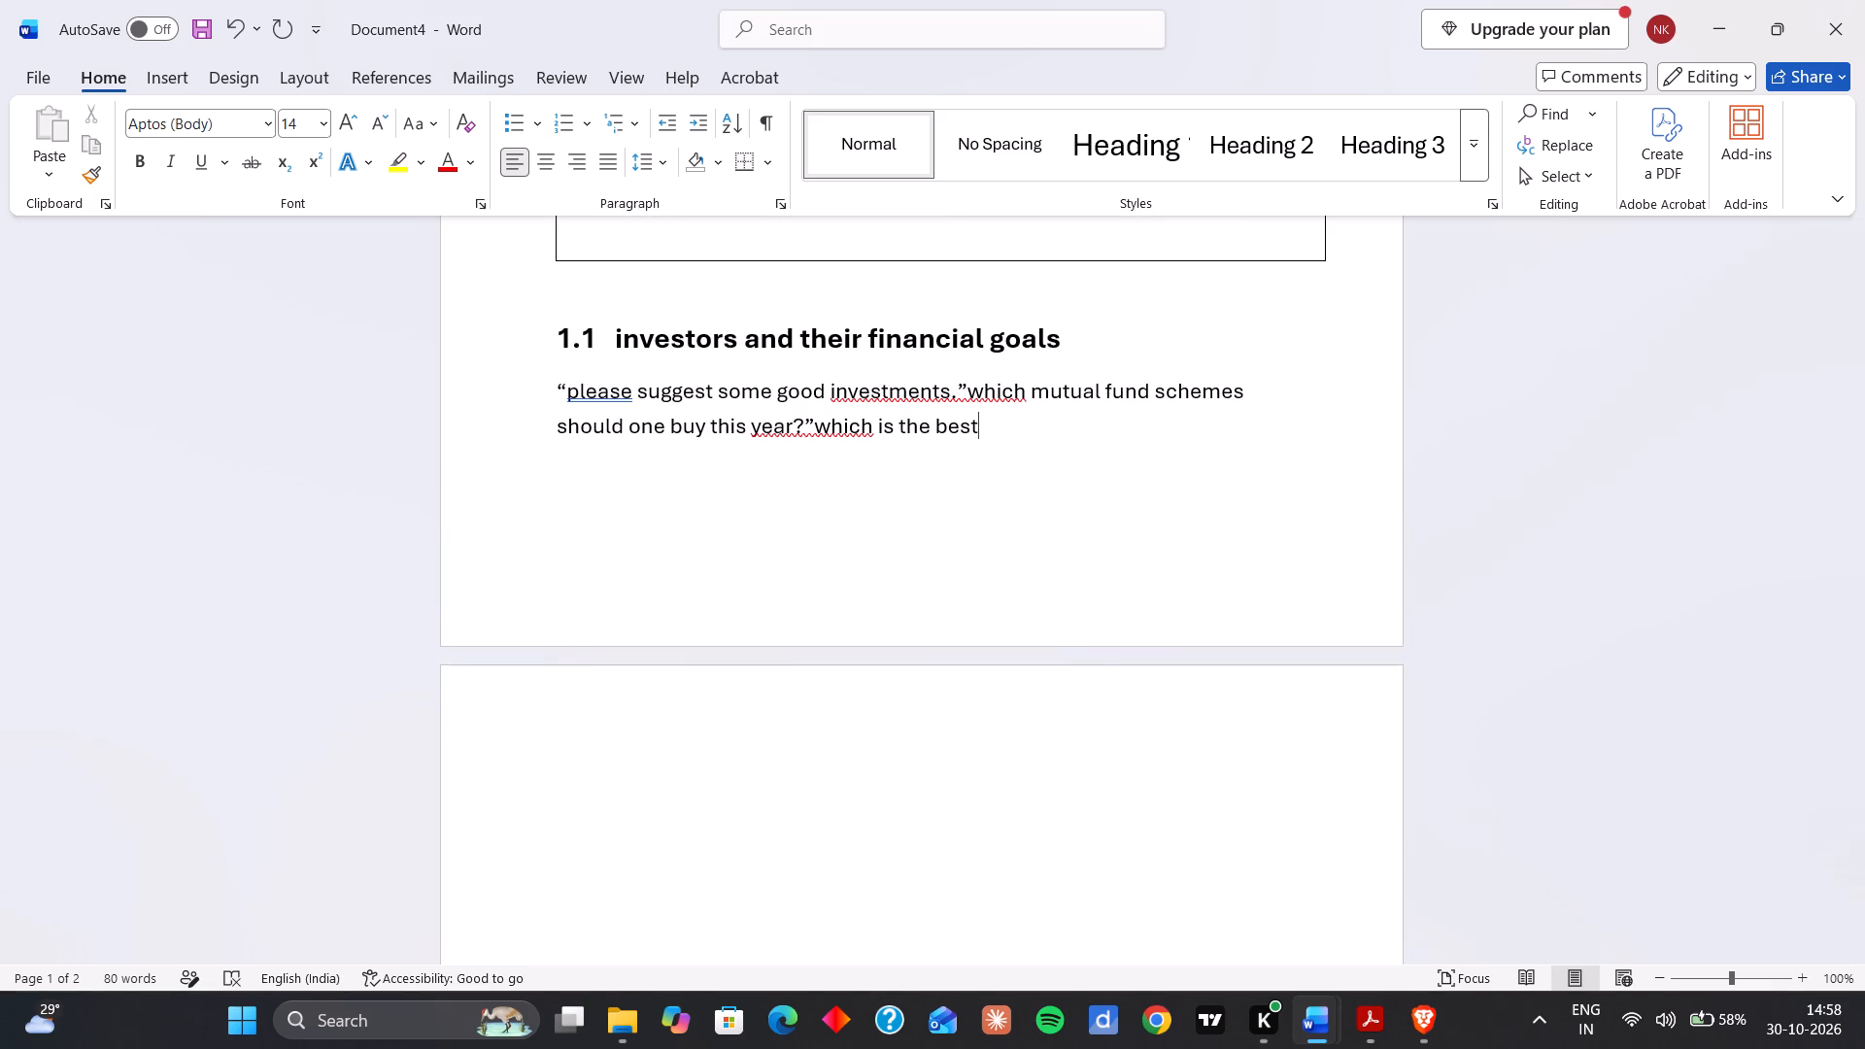
key("space")
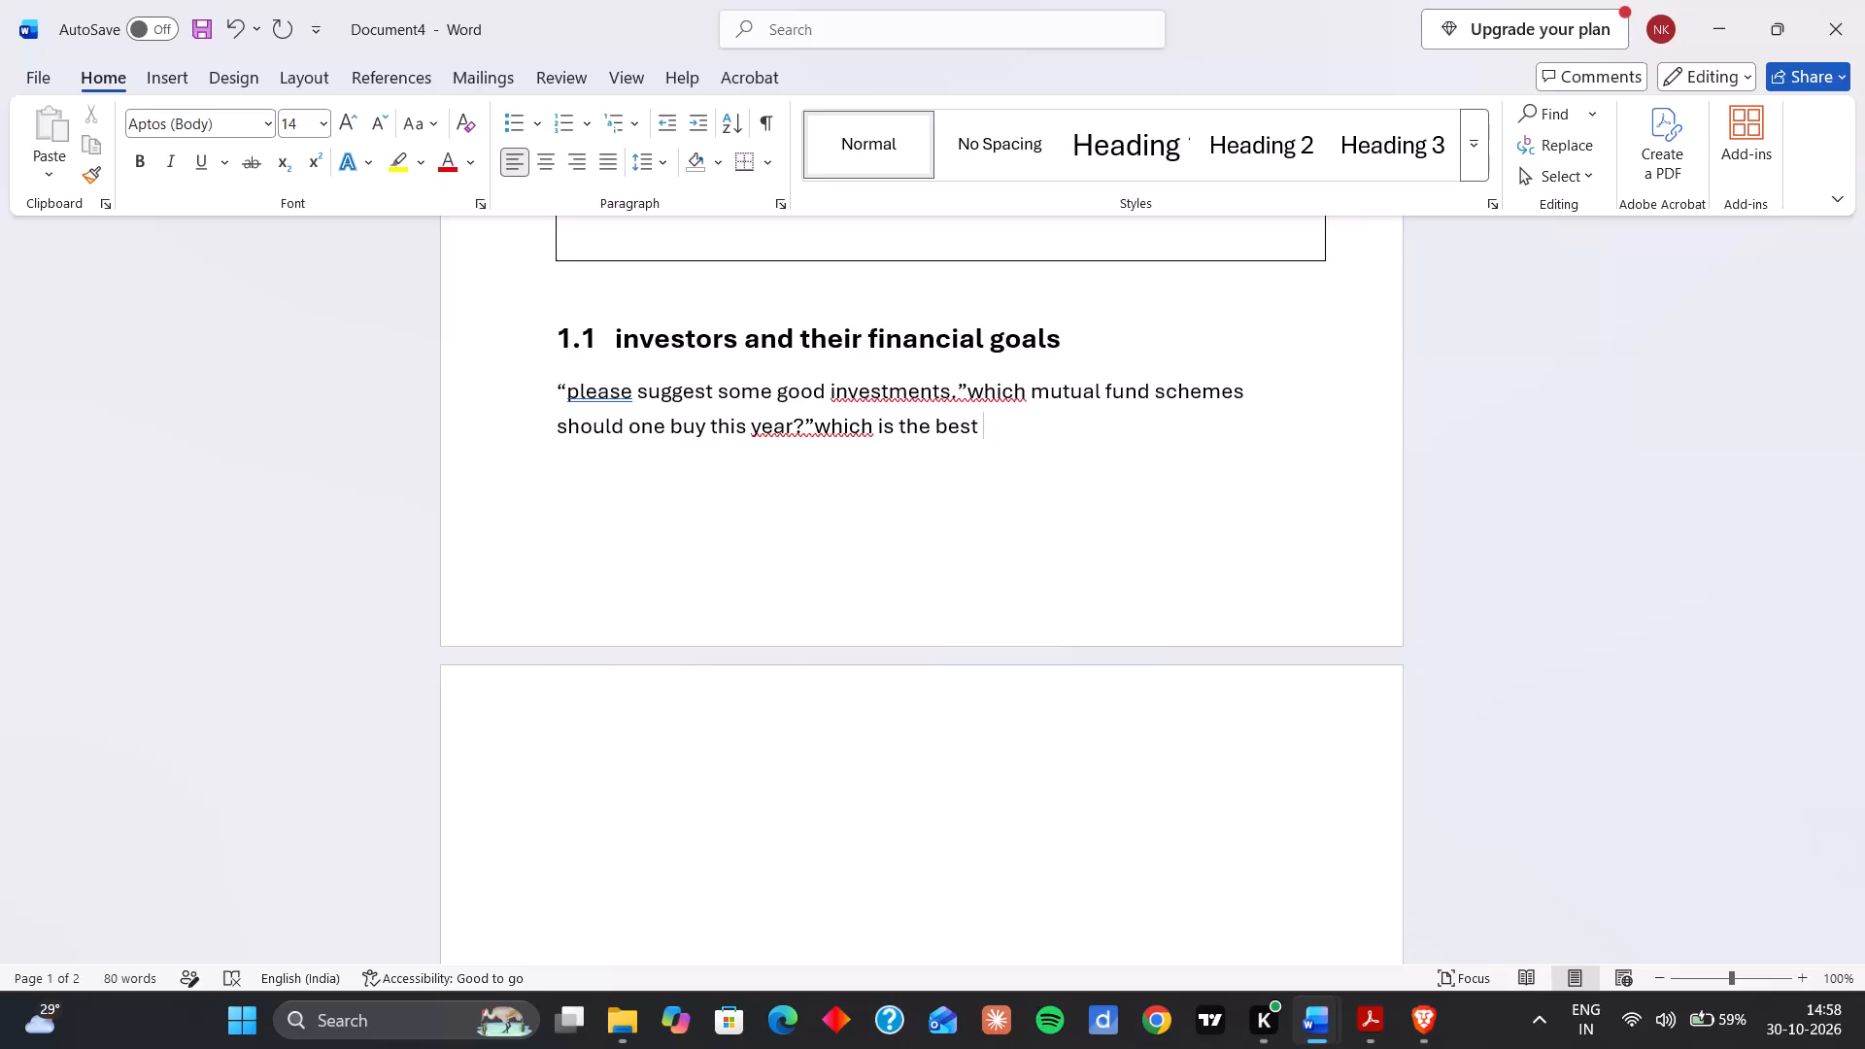
type("mutual fund")
key("space")
type("scheme")
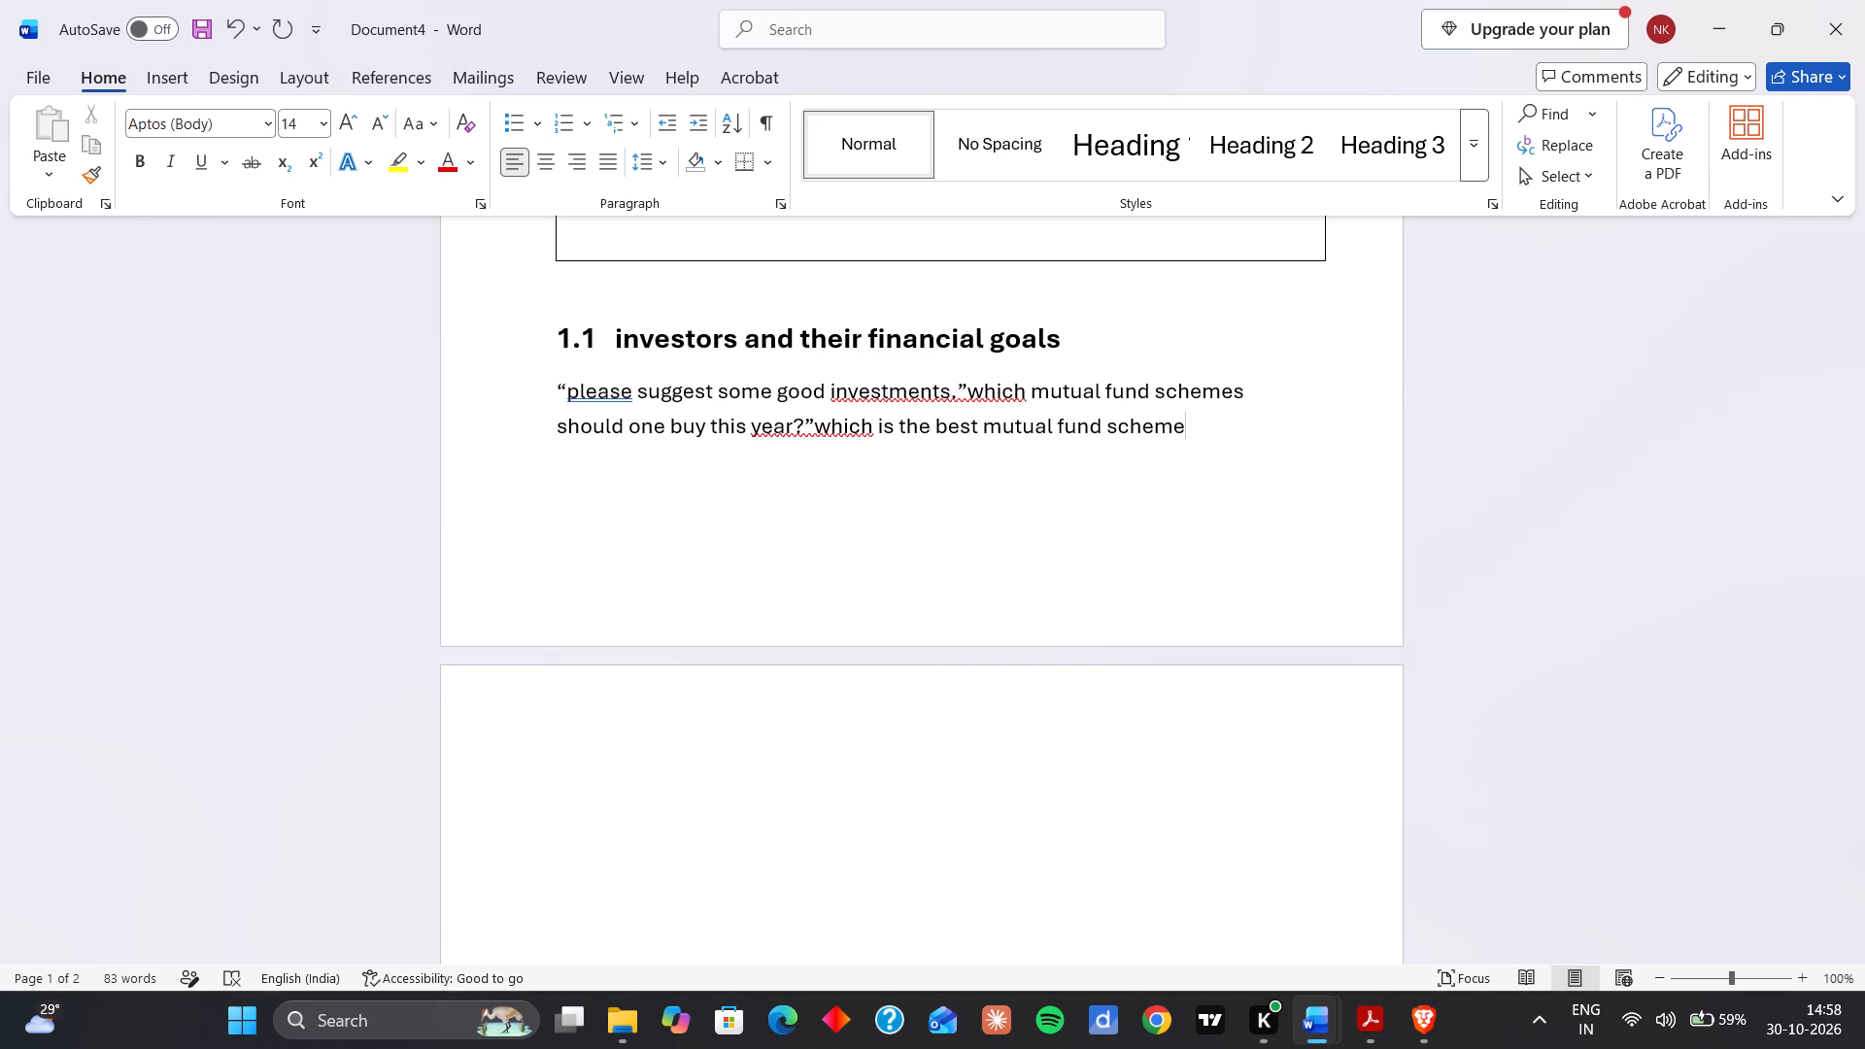
Extend the sentence after "mutual fund scheme" with the text "ehichi is nest in trhe rape I wntr to be a good guy".
key("space")
type("ehichi is nesr")
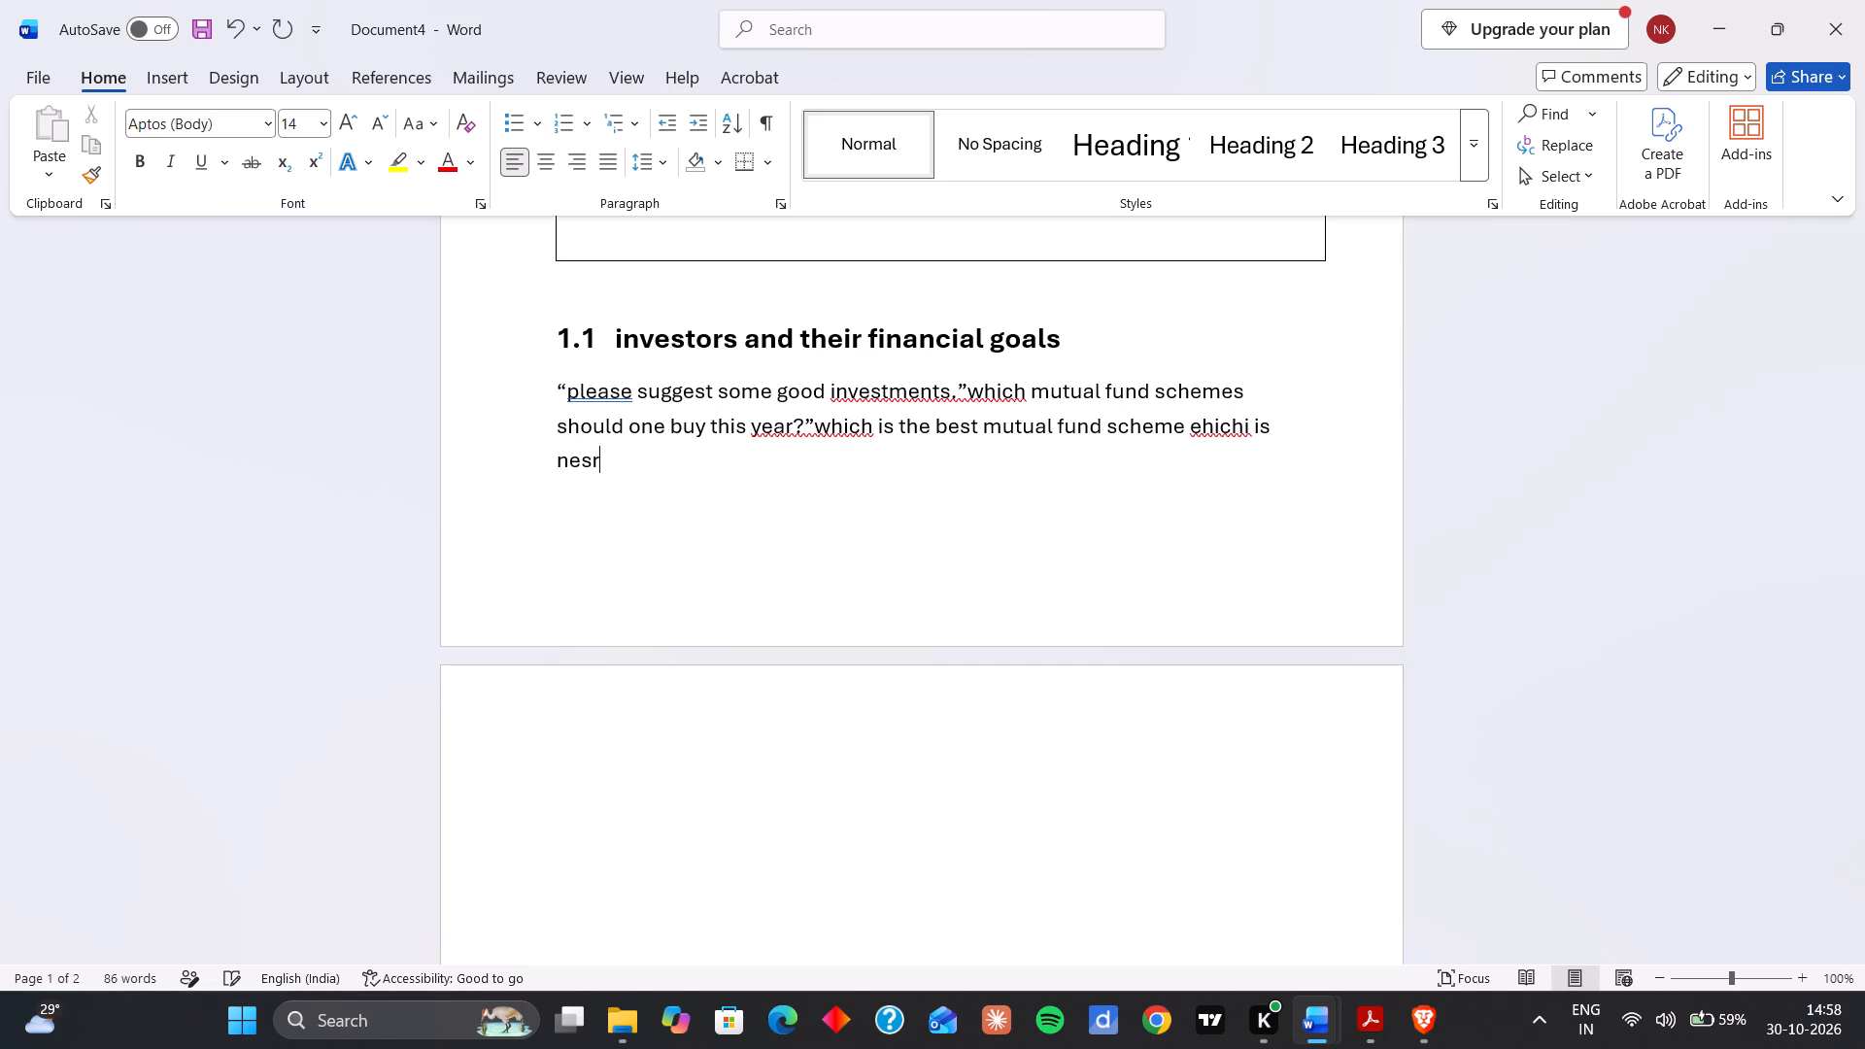
key("BackSpace")
type("t in trhe ra")
type("pe")
key("space")
type("i wntr to")
key("space")
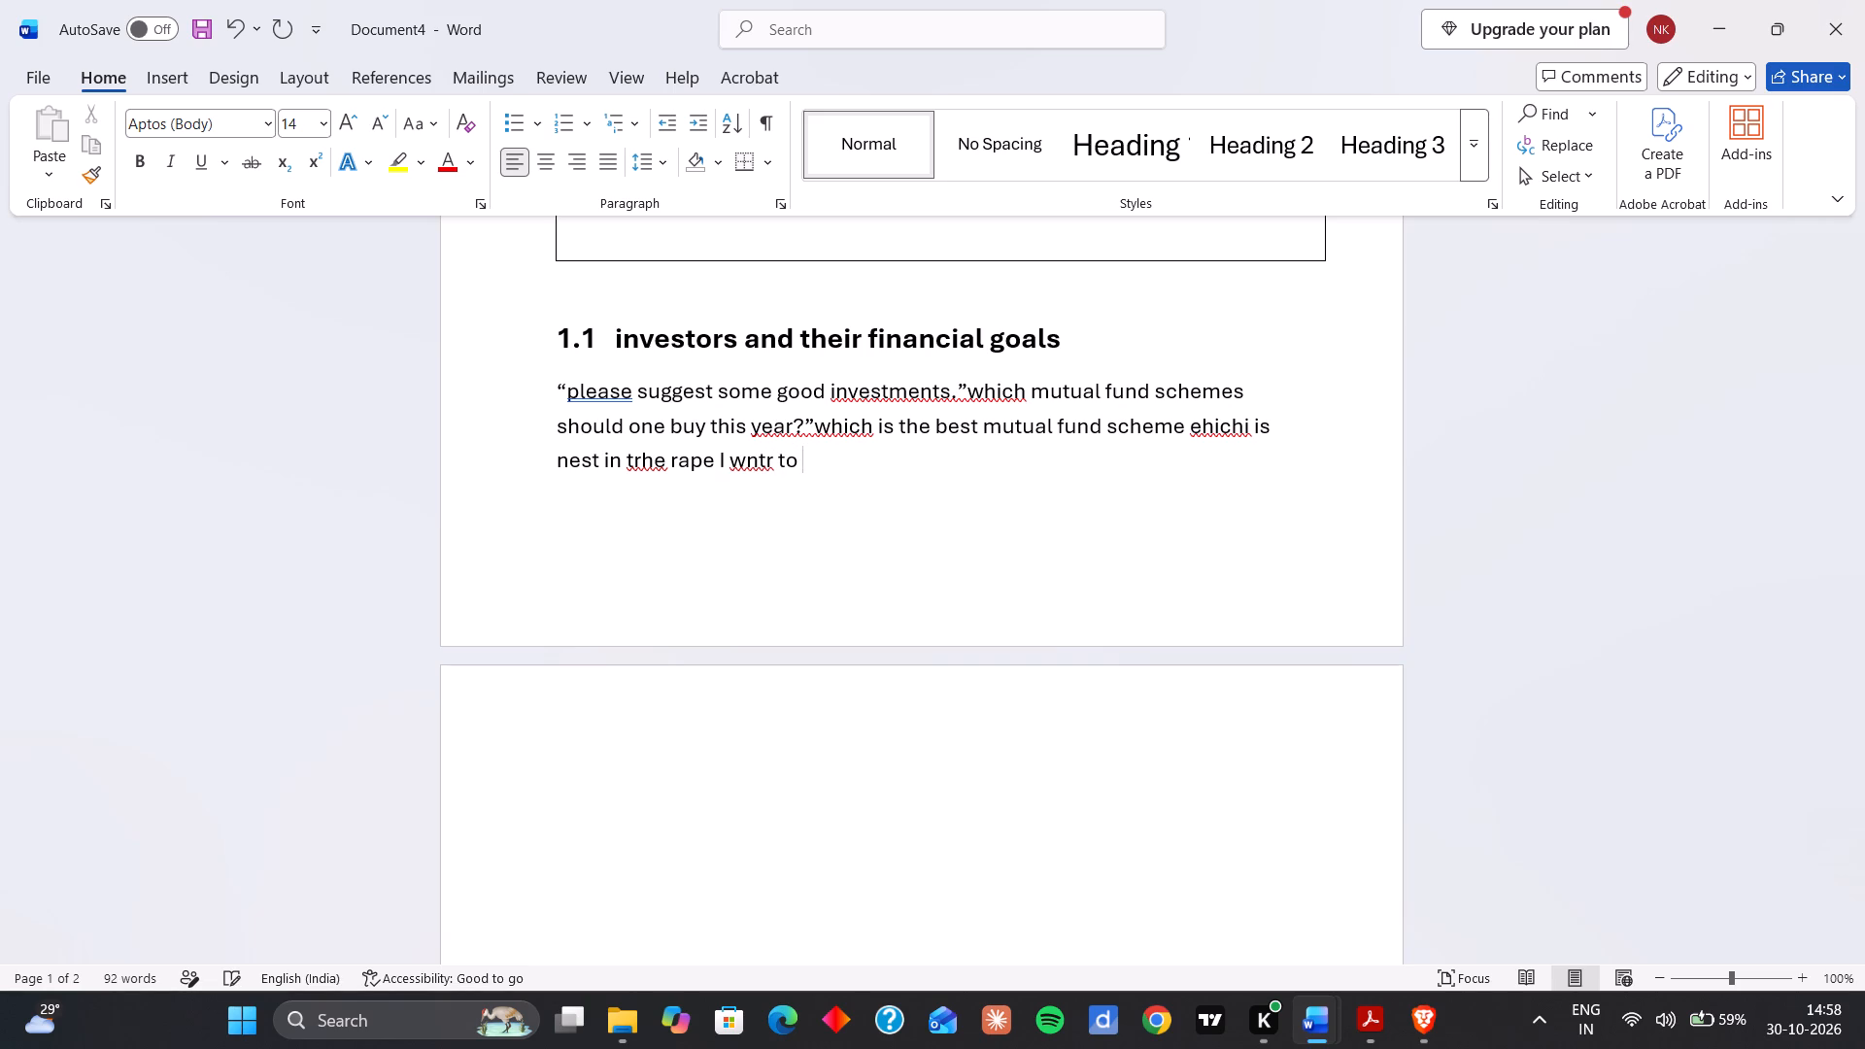
type("be a")
key("space")
type("goo")
type("d guy")
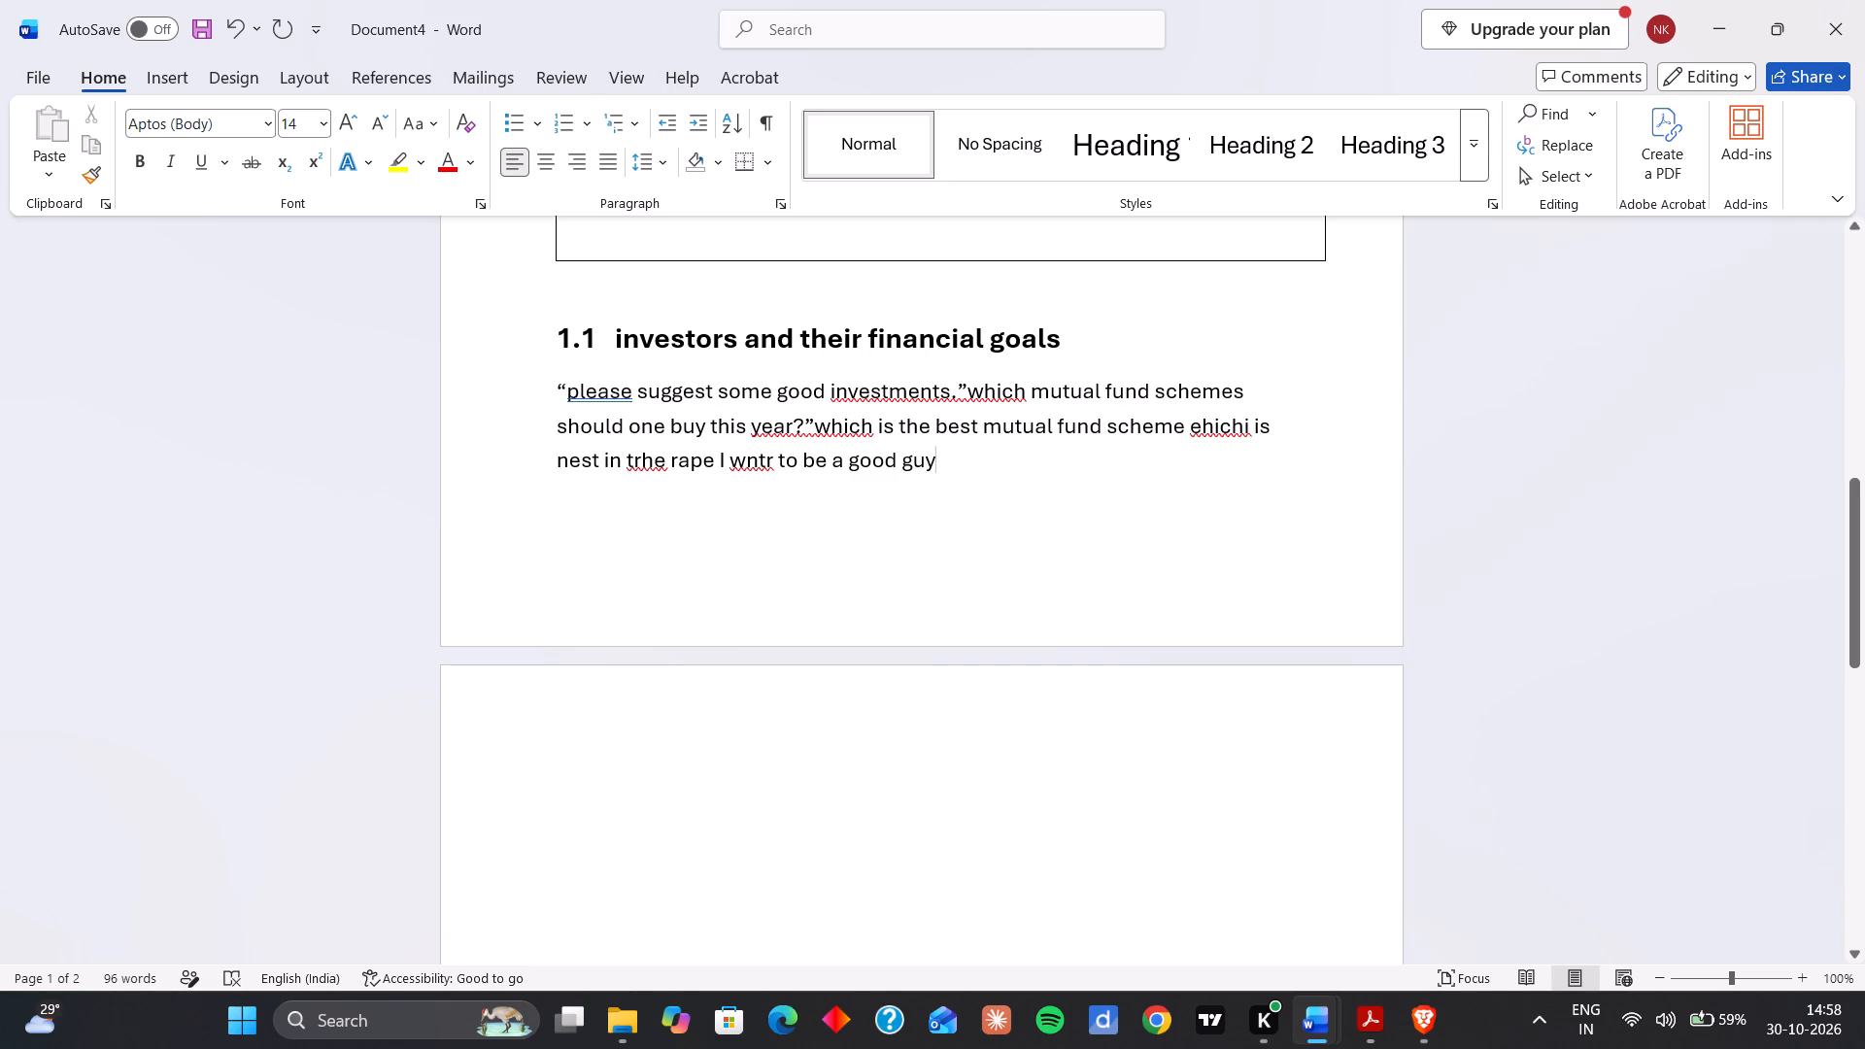
Return to the start of the document and close it.
scroll(474, 405, "up", 17)
scroll(474, 406, "up", 7)
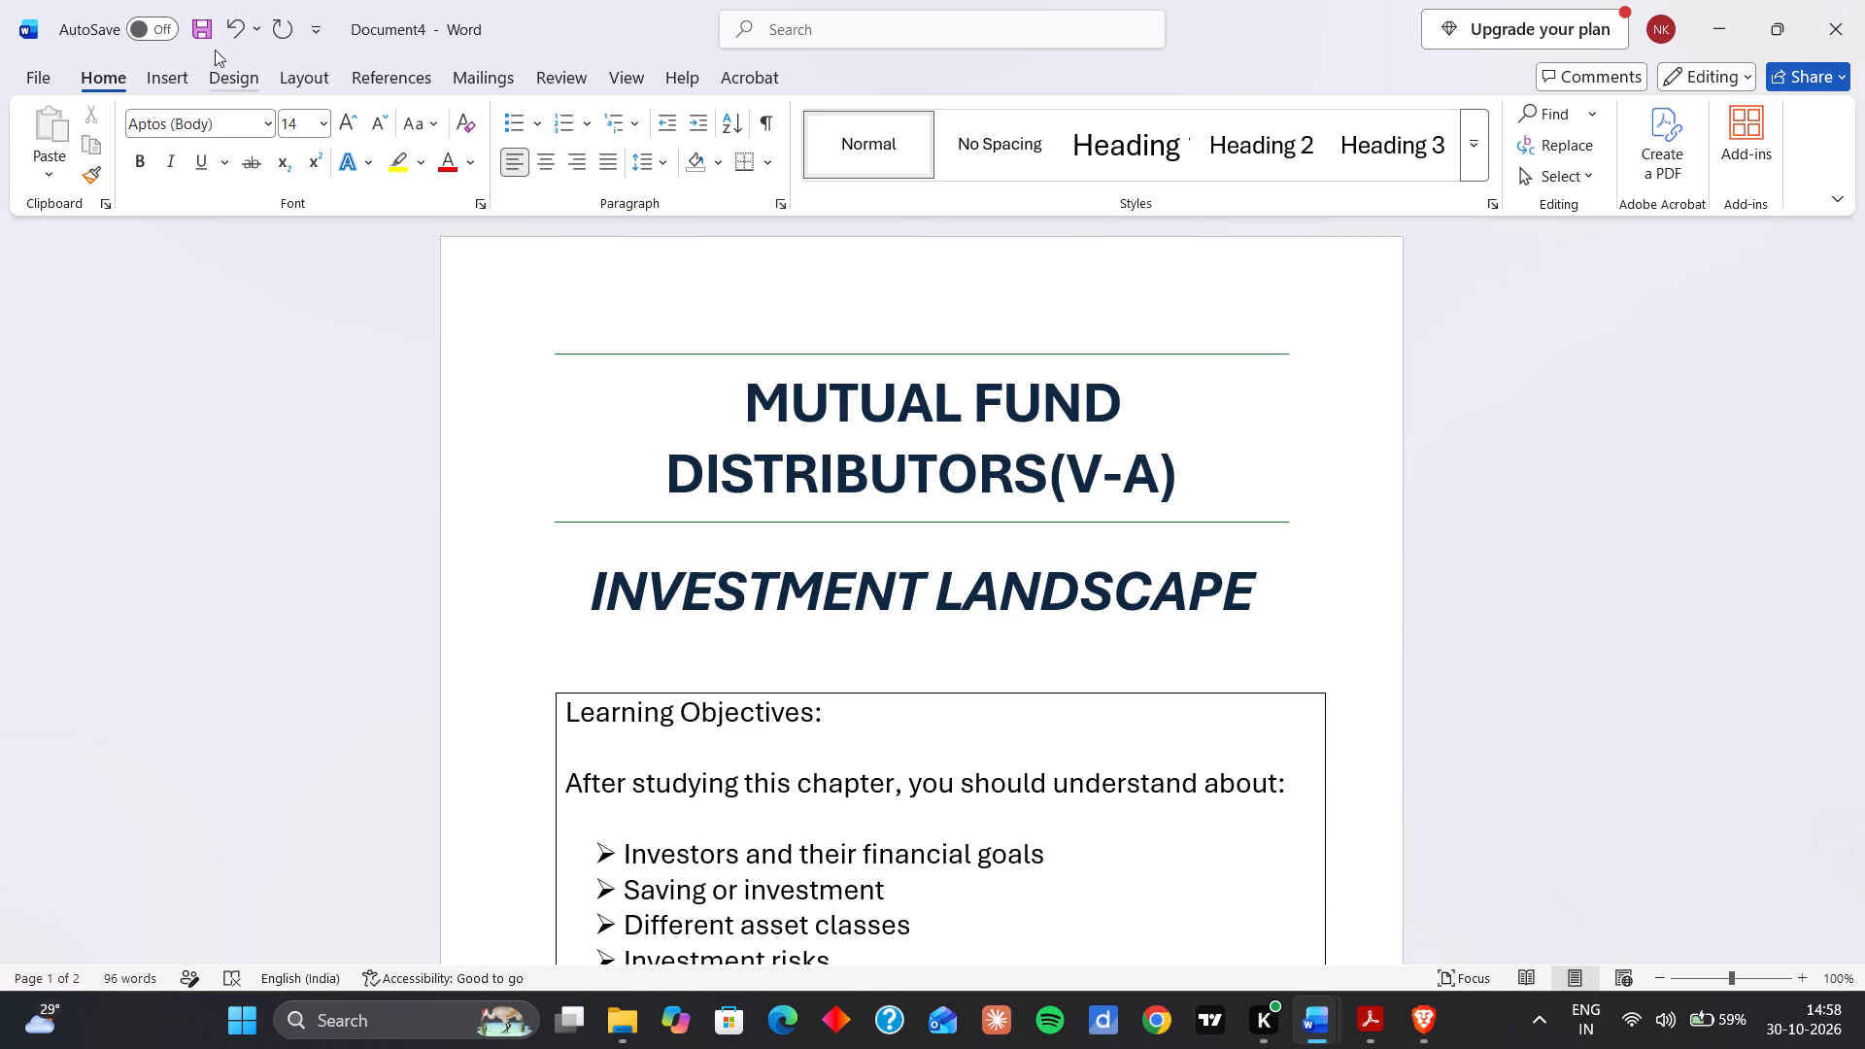
left_click(1841, 4)
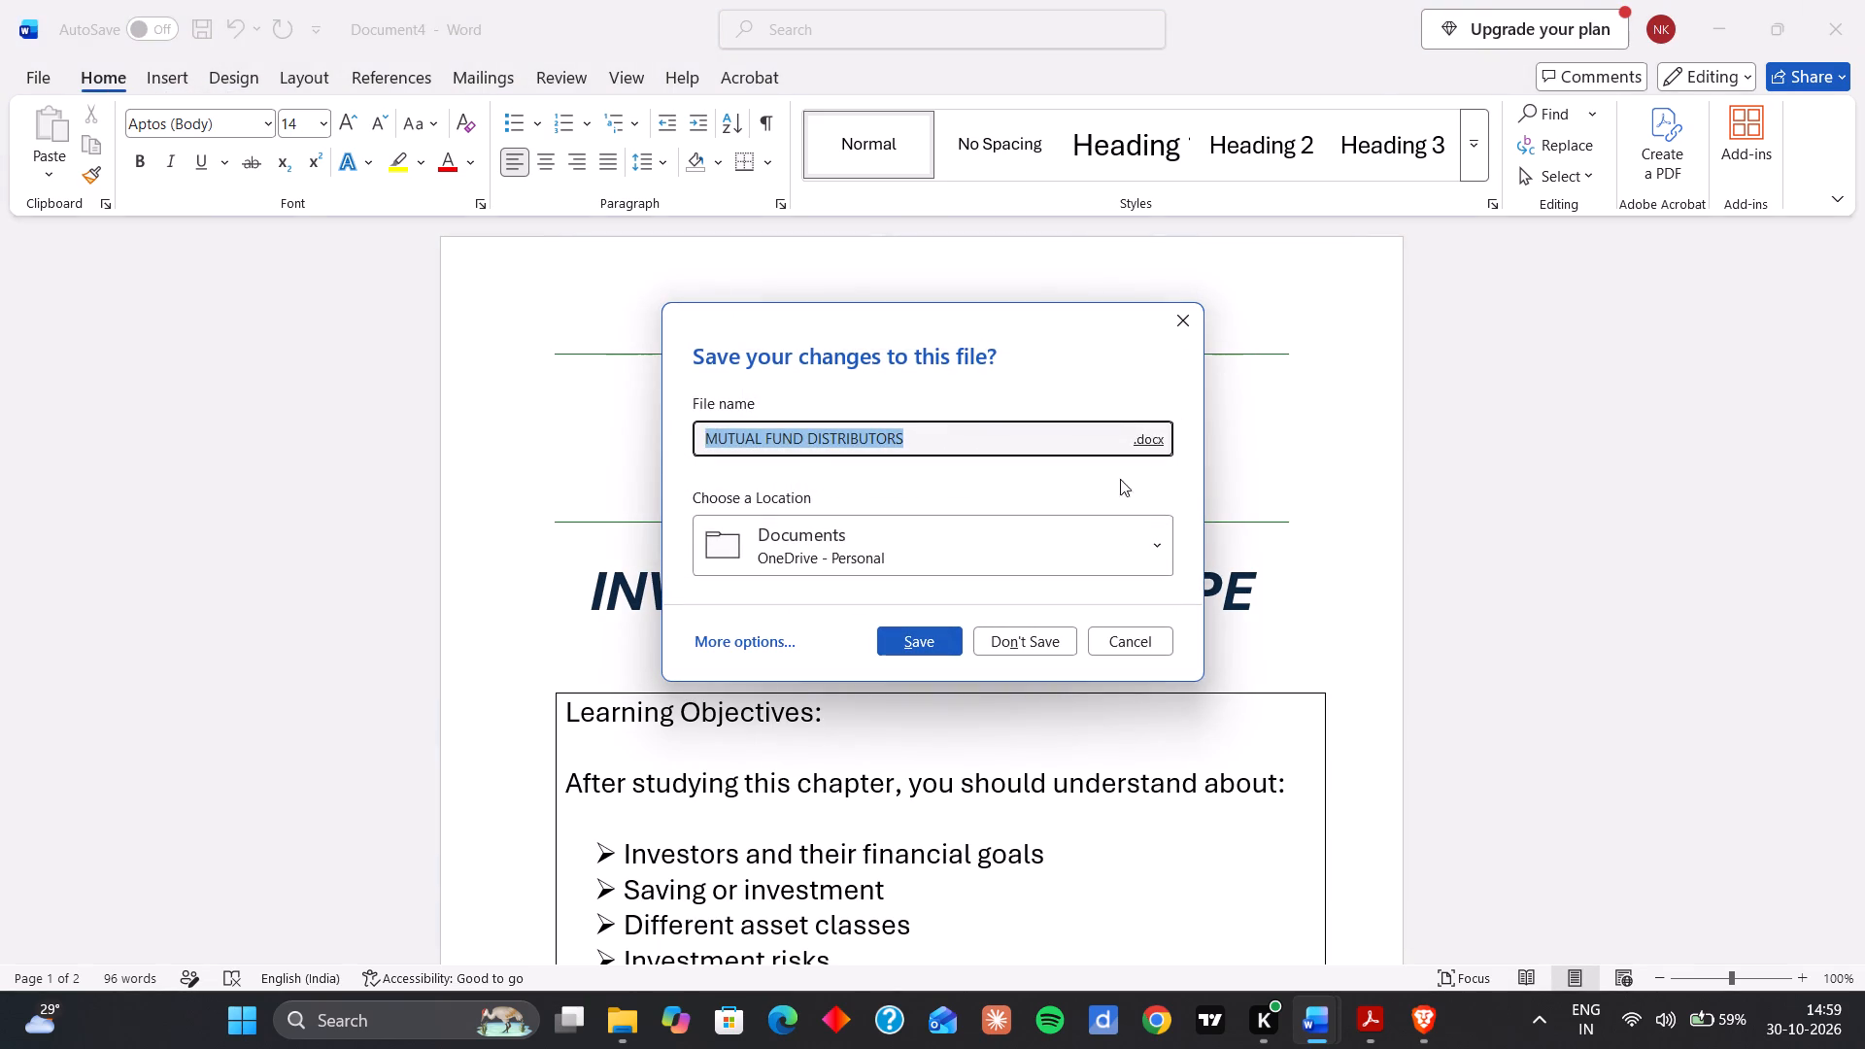